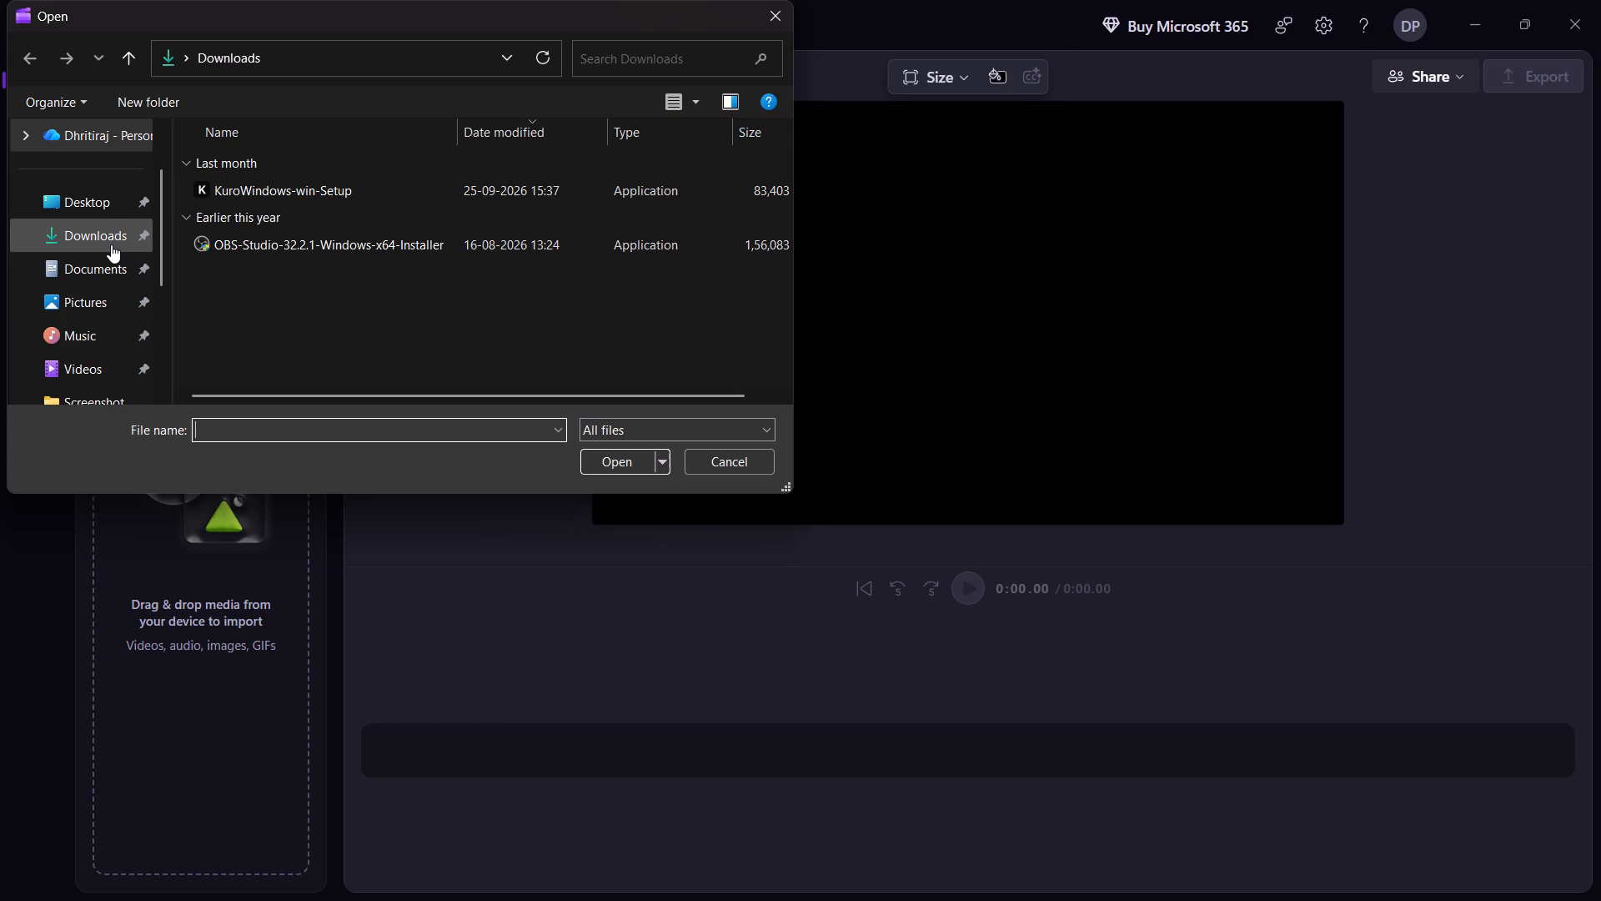
left_click(98, 352)
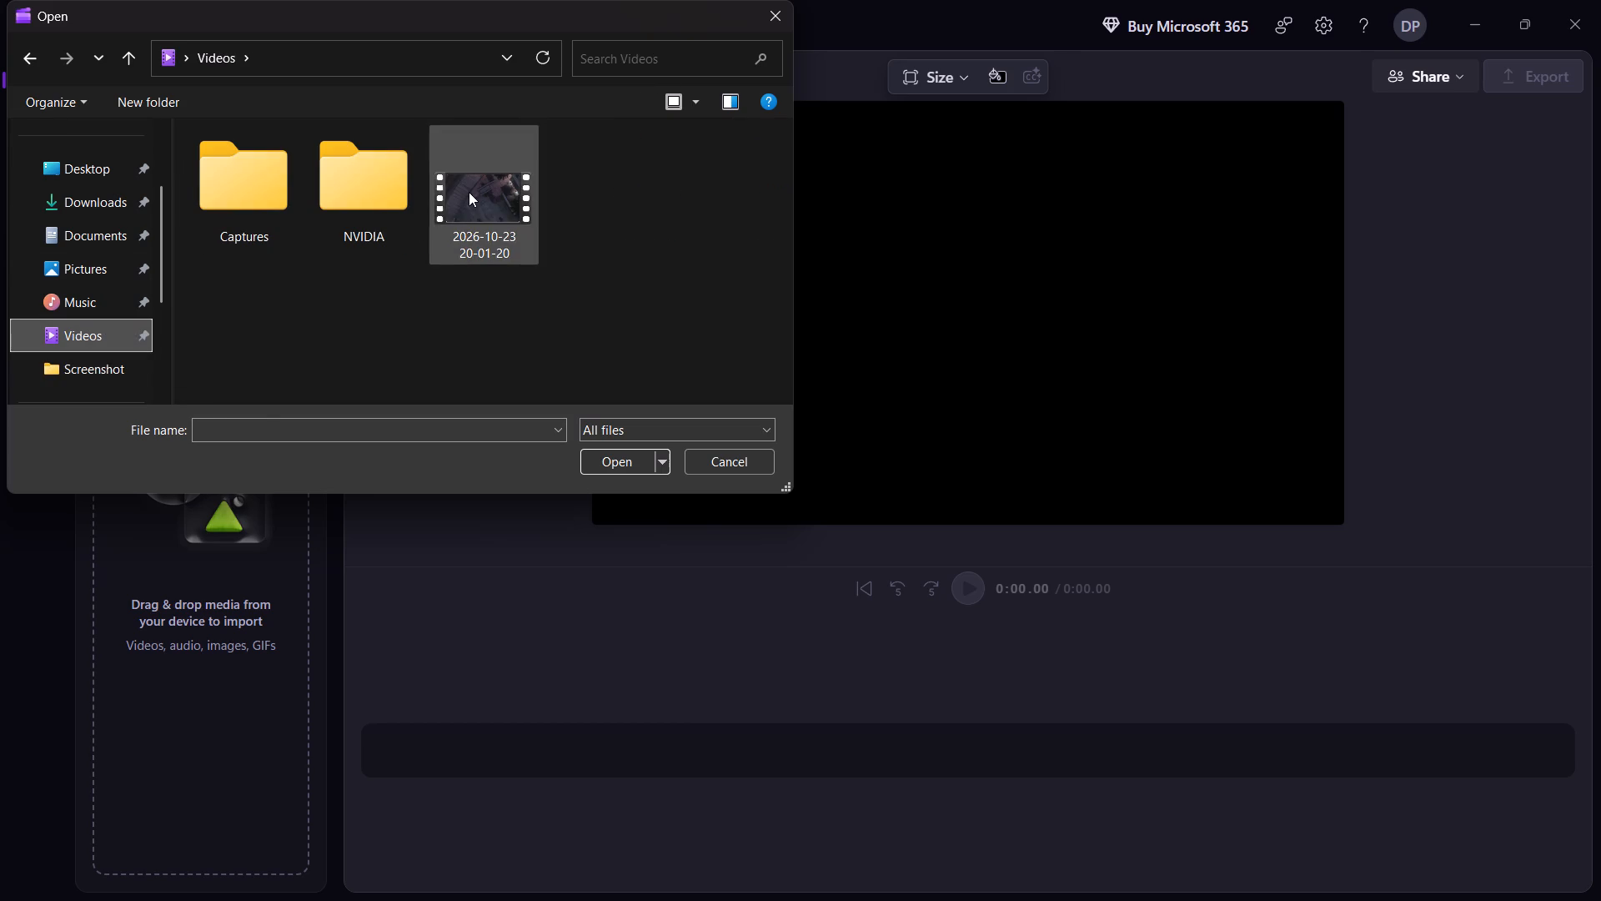
double_click(469, 192)
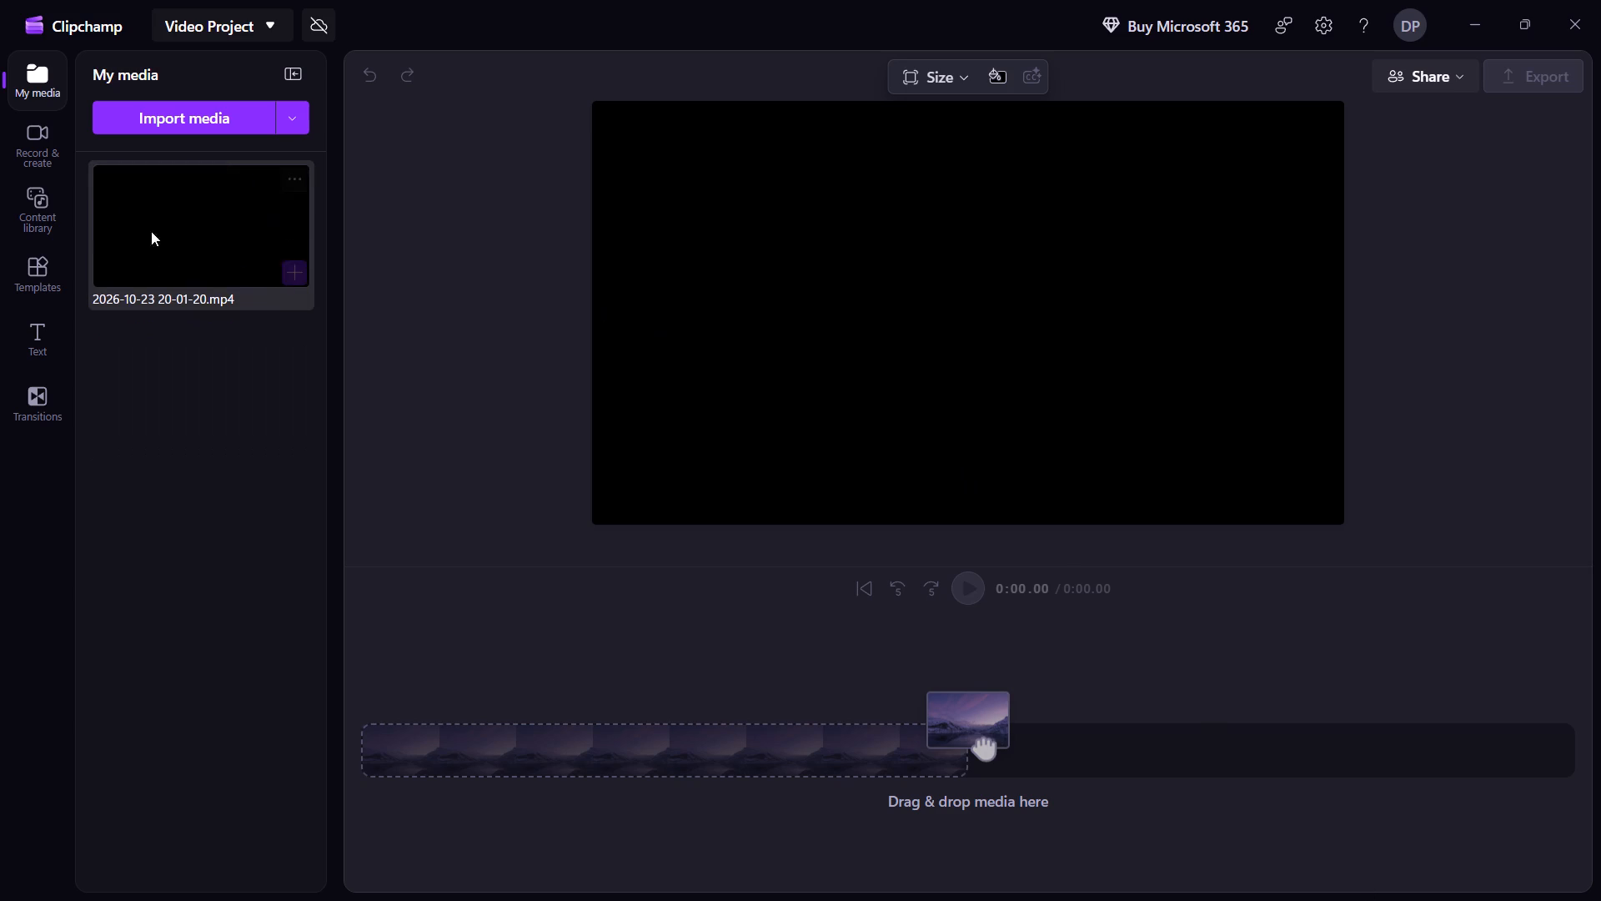
left_click_drag(156, 212, 696, 727)
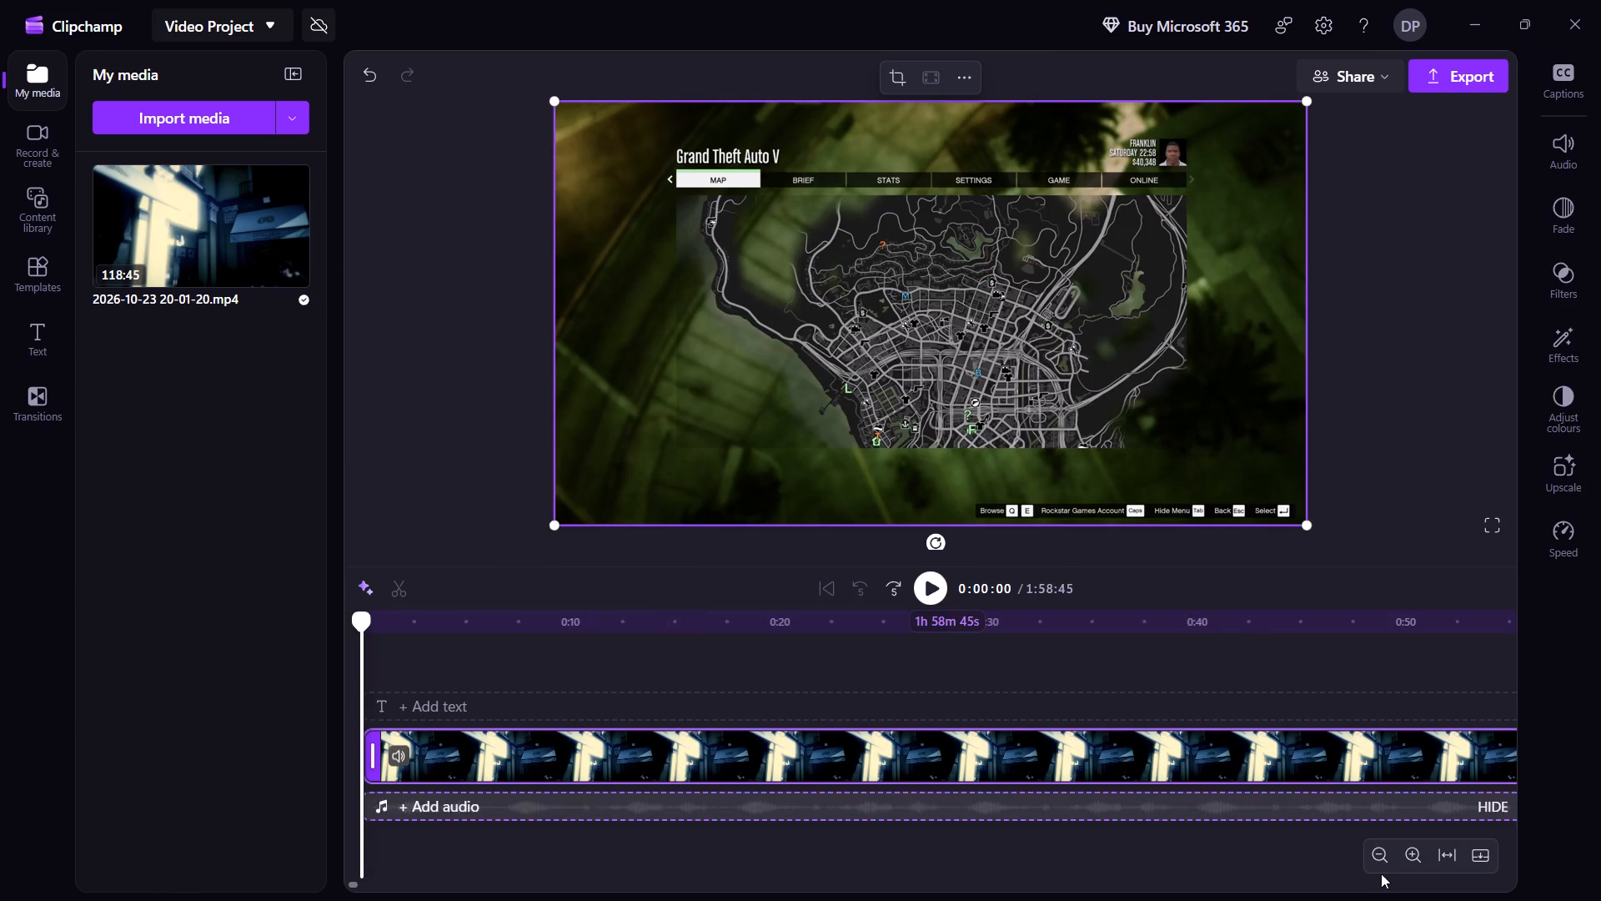
left_click(1600, 900)
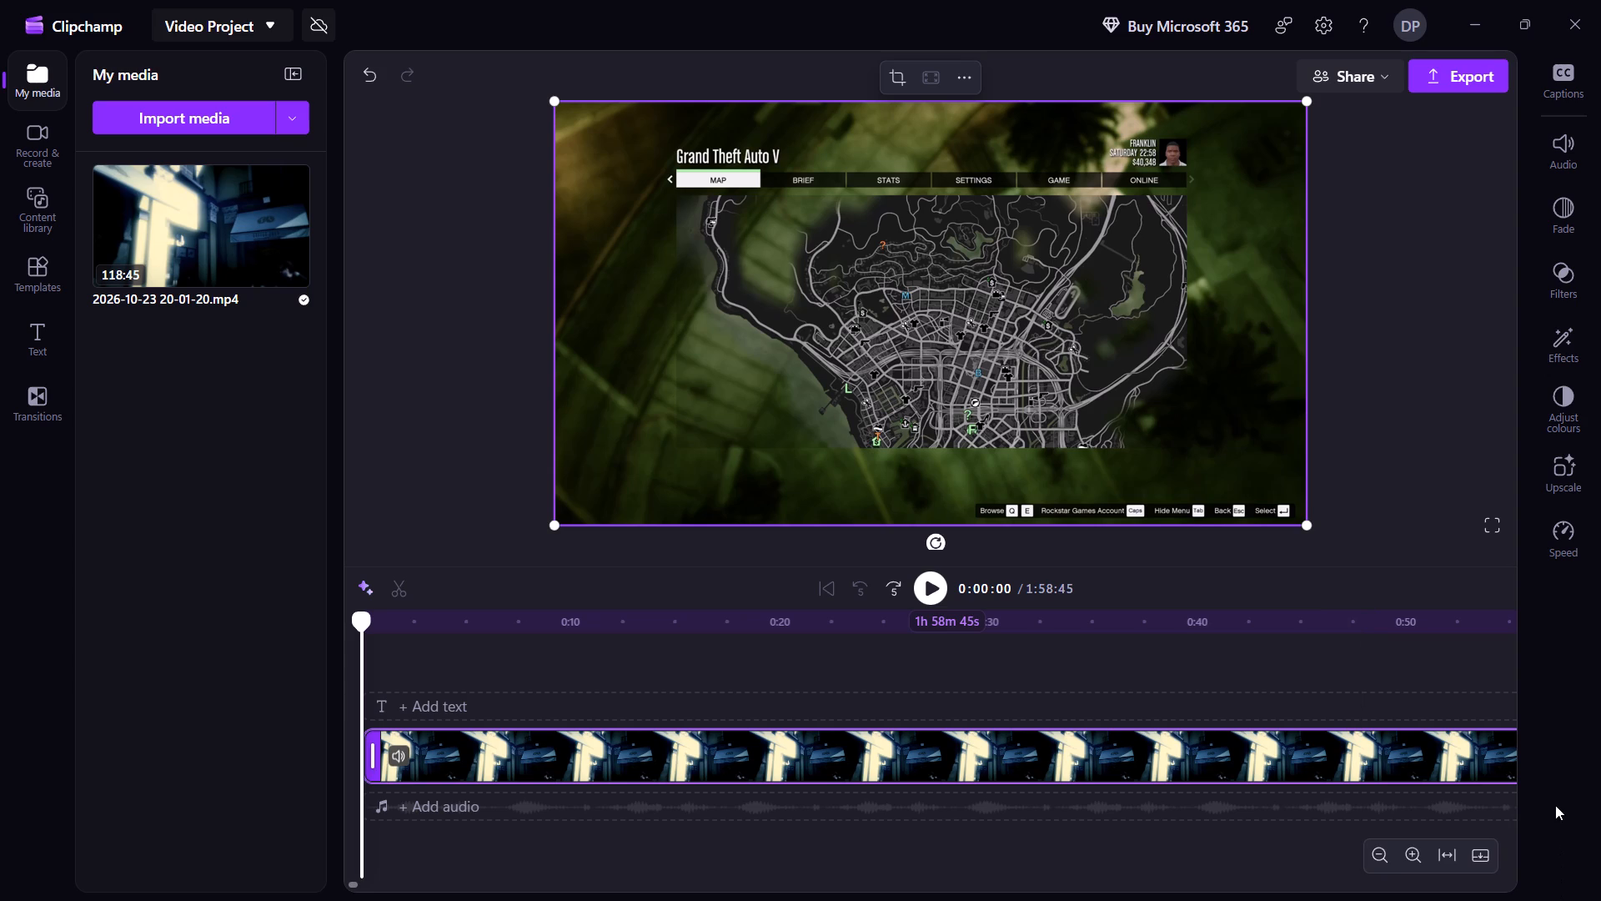
Open Task Manager to examine the running processes and their resource use.
key("ctrl+shift+Escape")
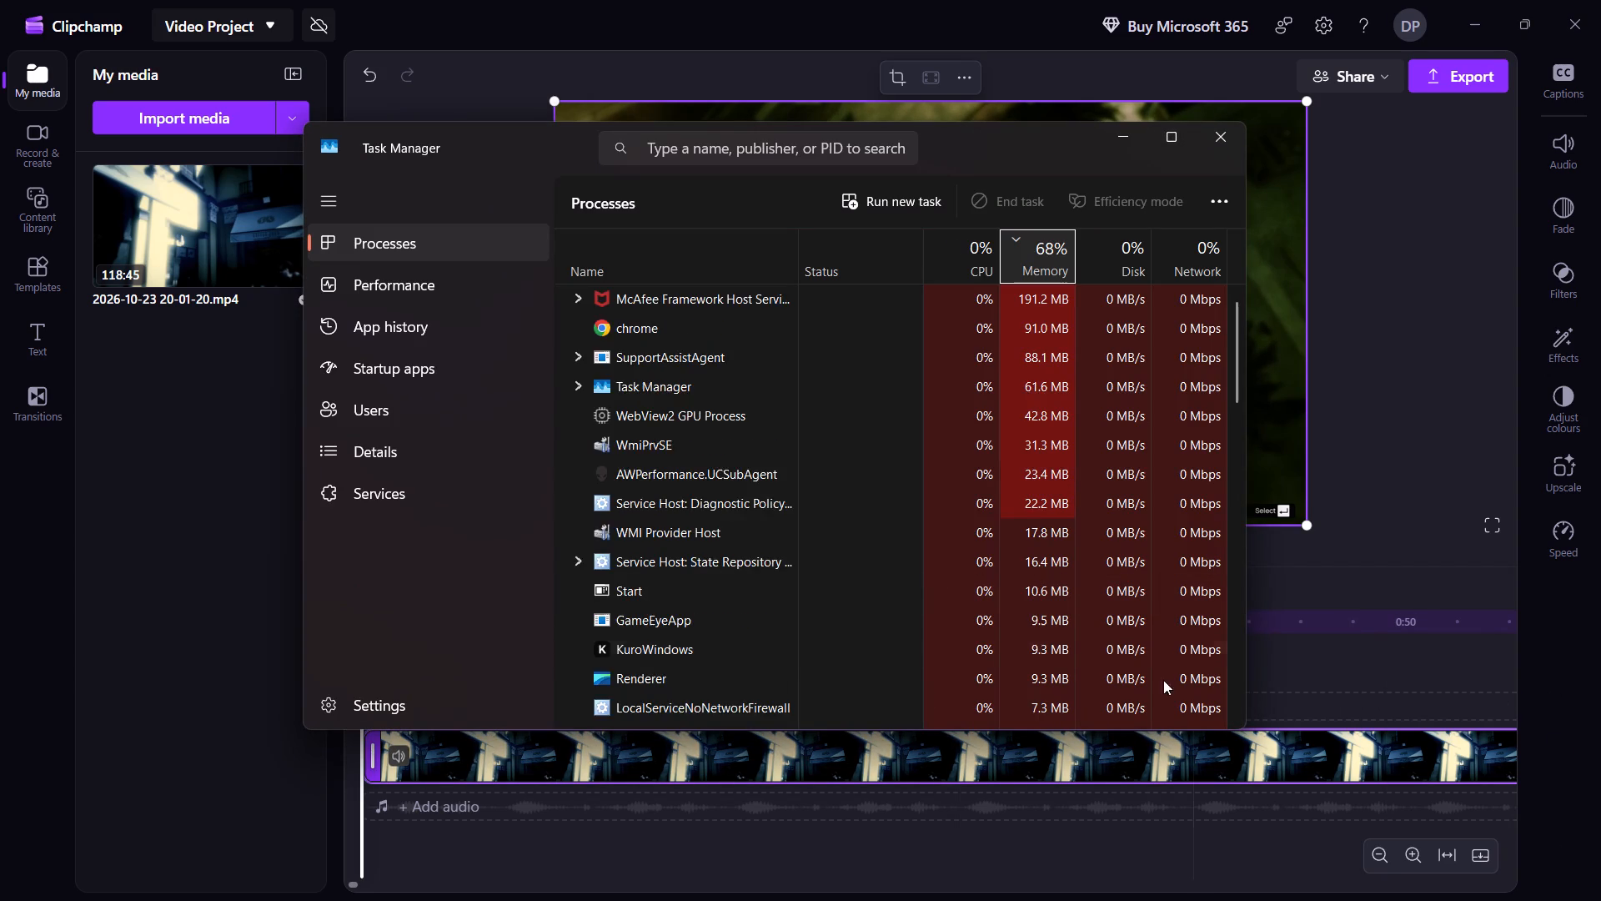
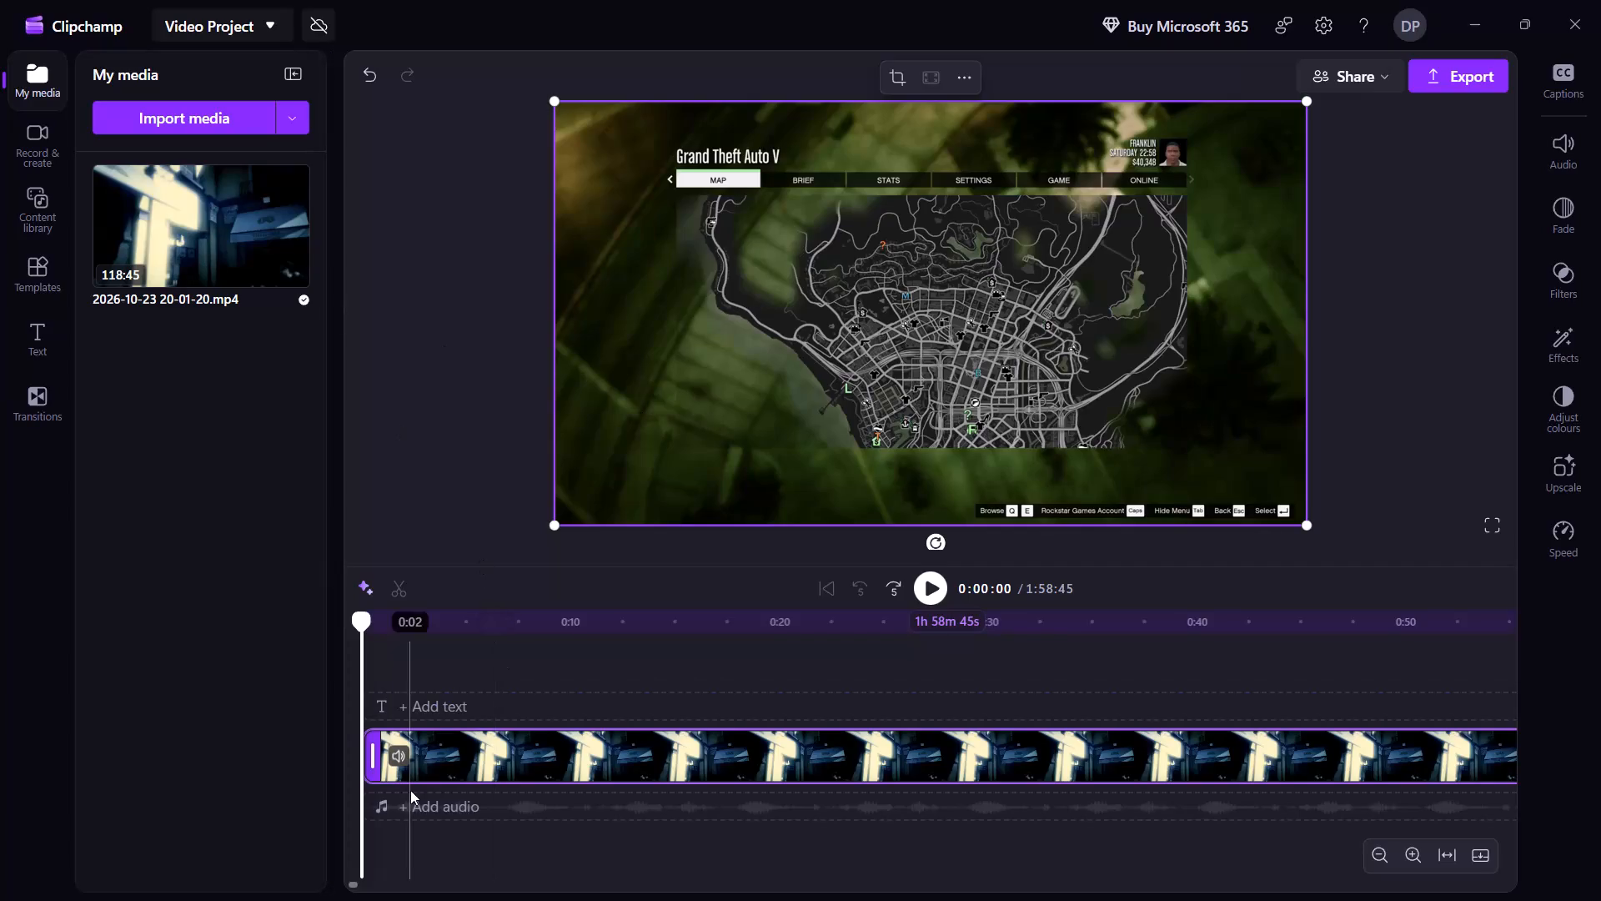
Import the two WhatsApp Audio 2026-10-24 files from the Downloads folder into the project media.
left_click(190, 123)
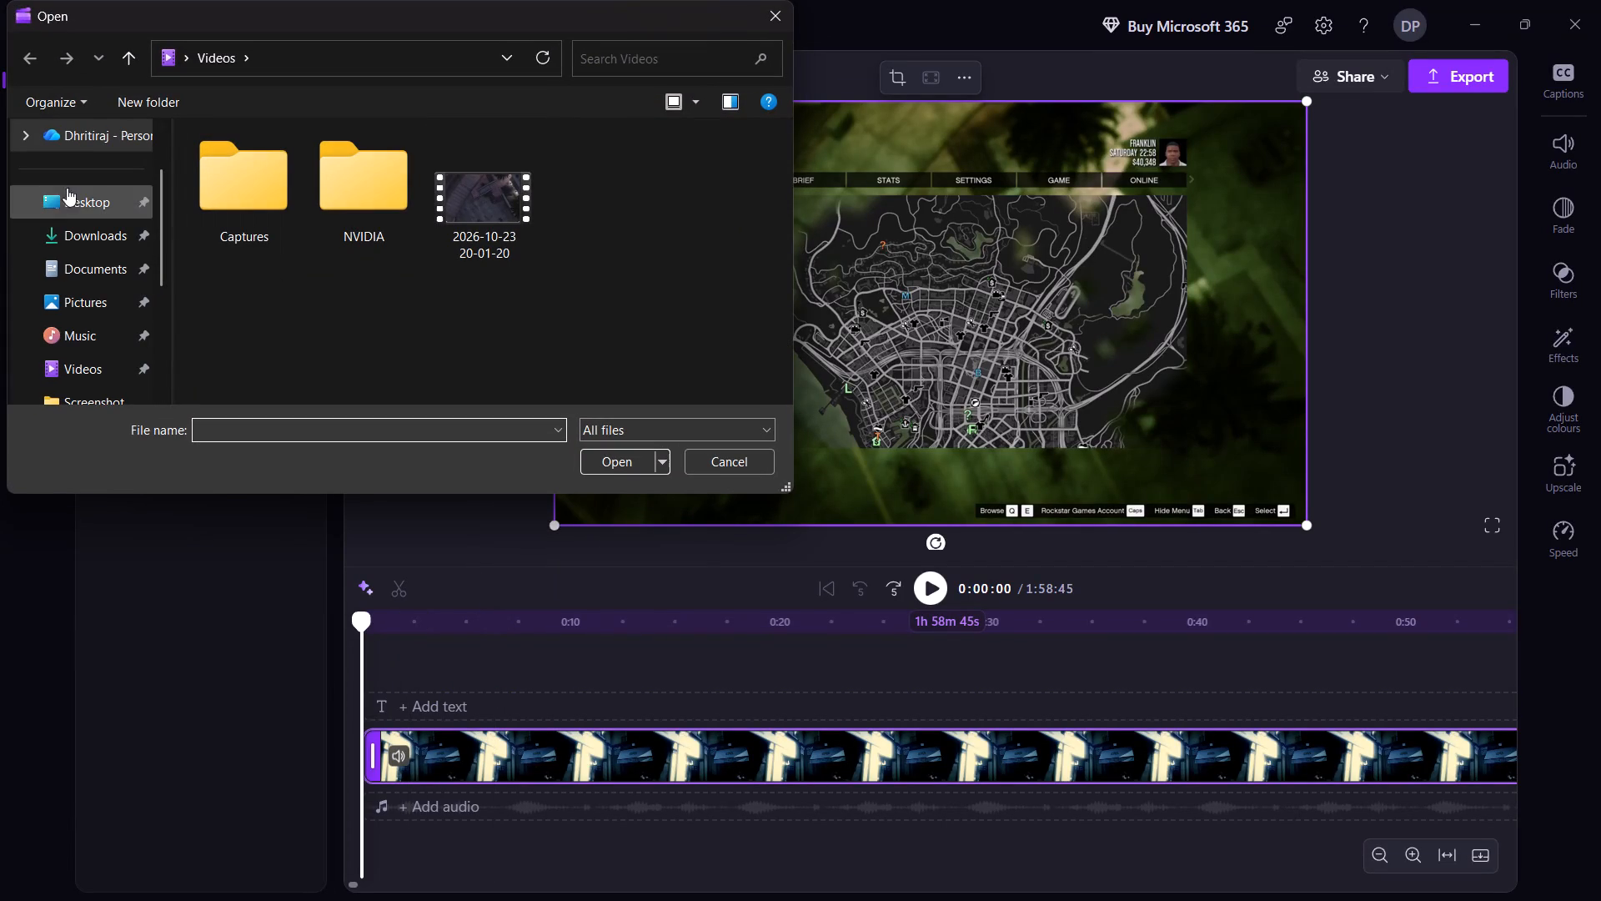
left_click(81, 236)
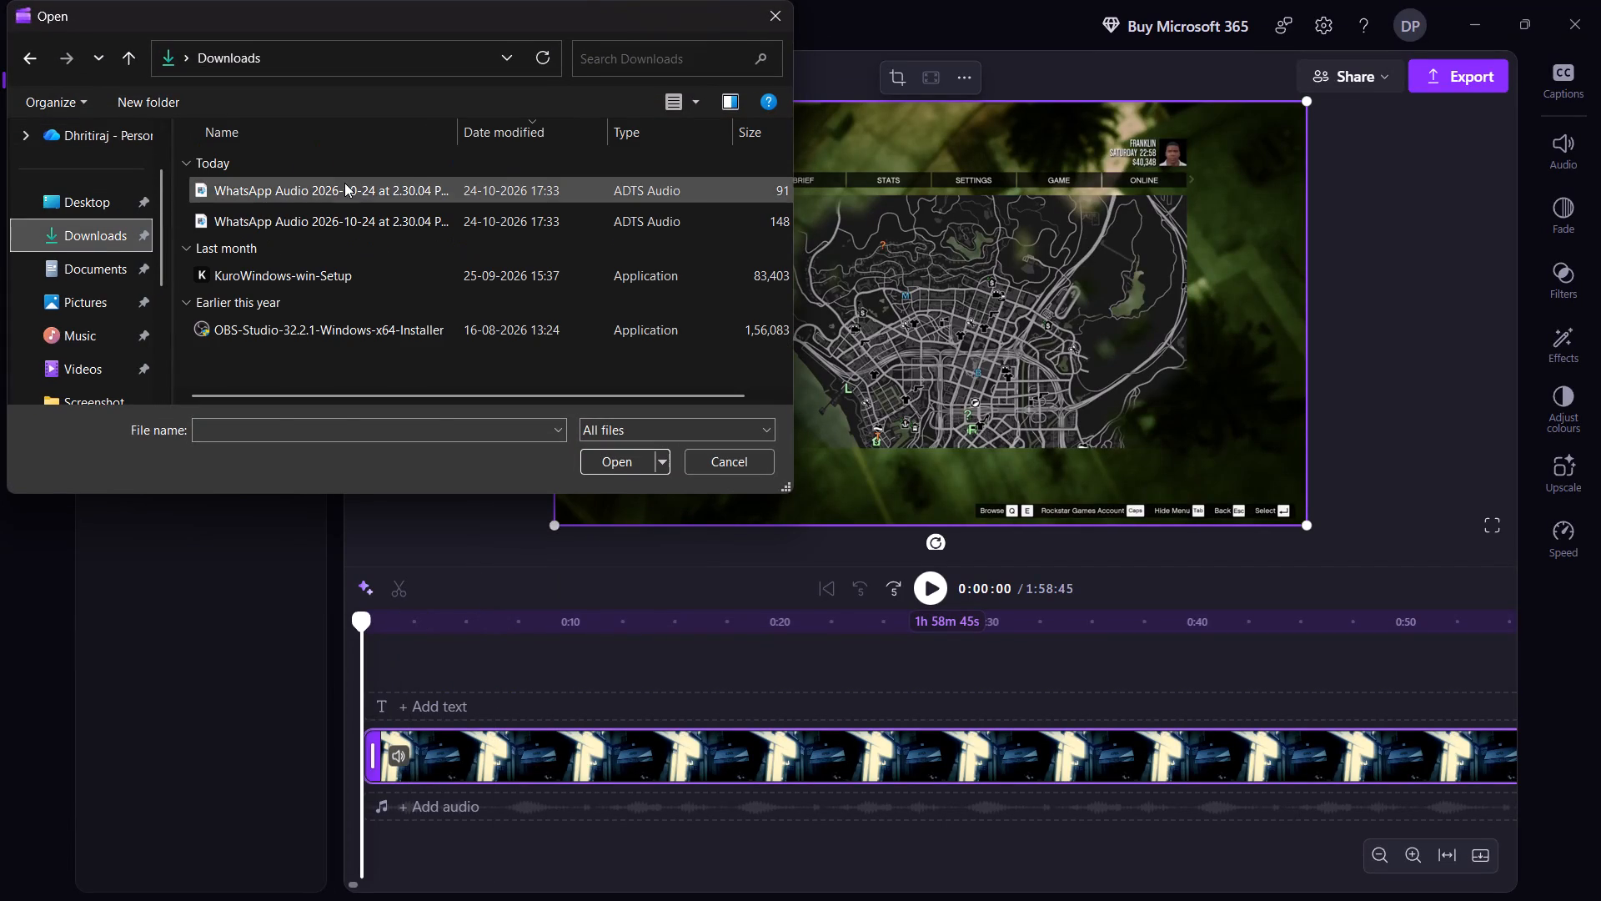
double_click(344, 183)
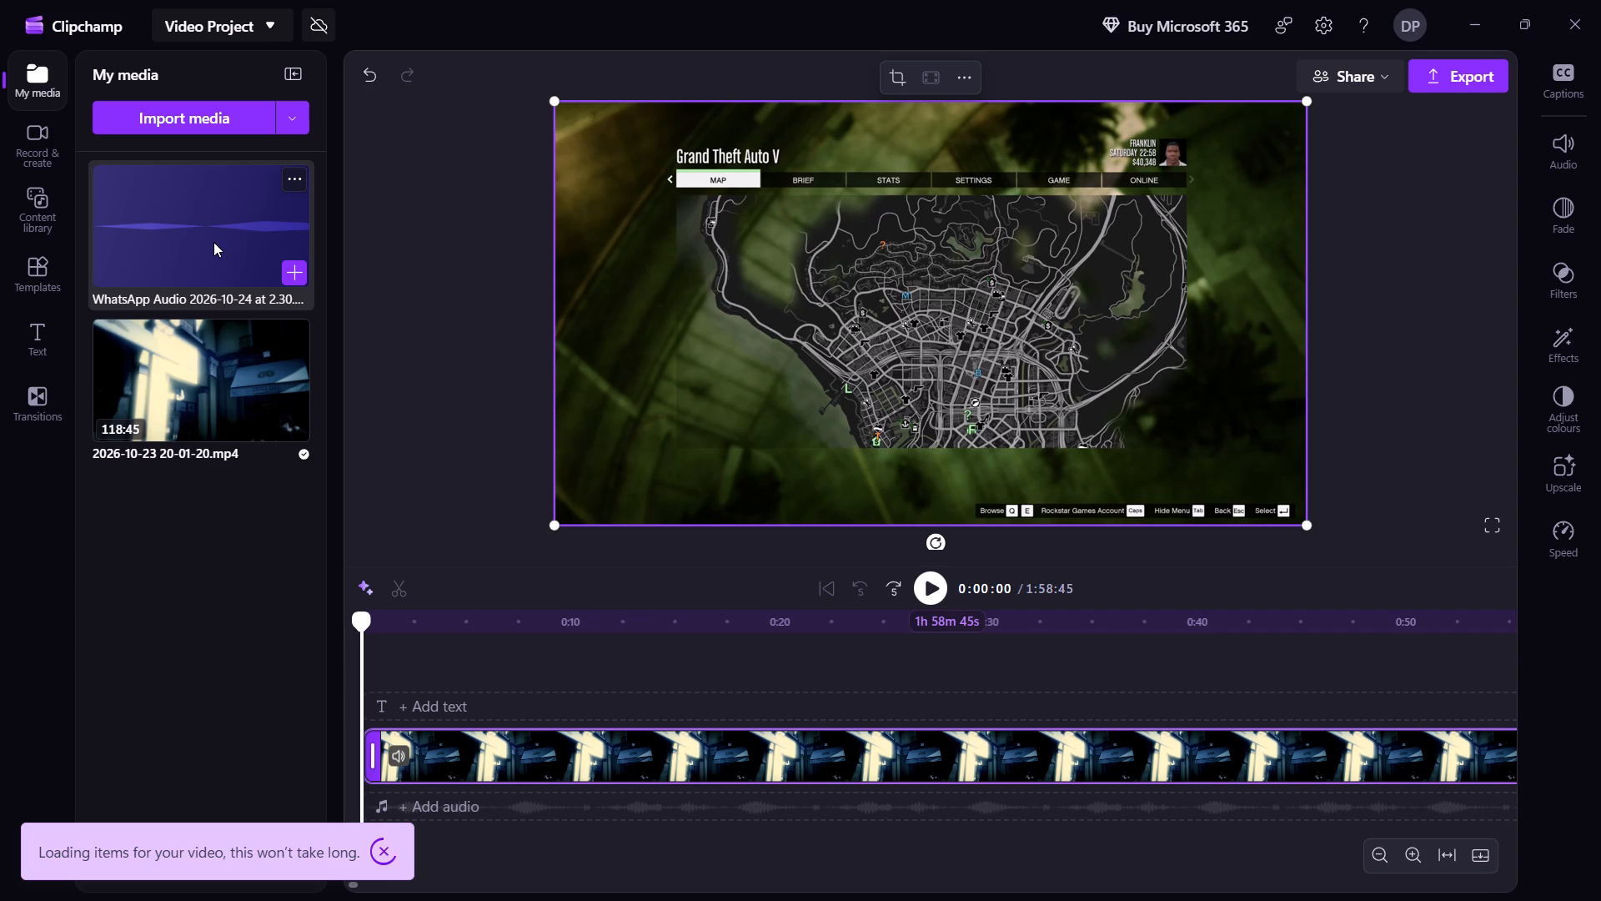
left_click(248, 109)
double_click(254, 190)
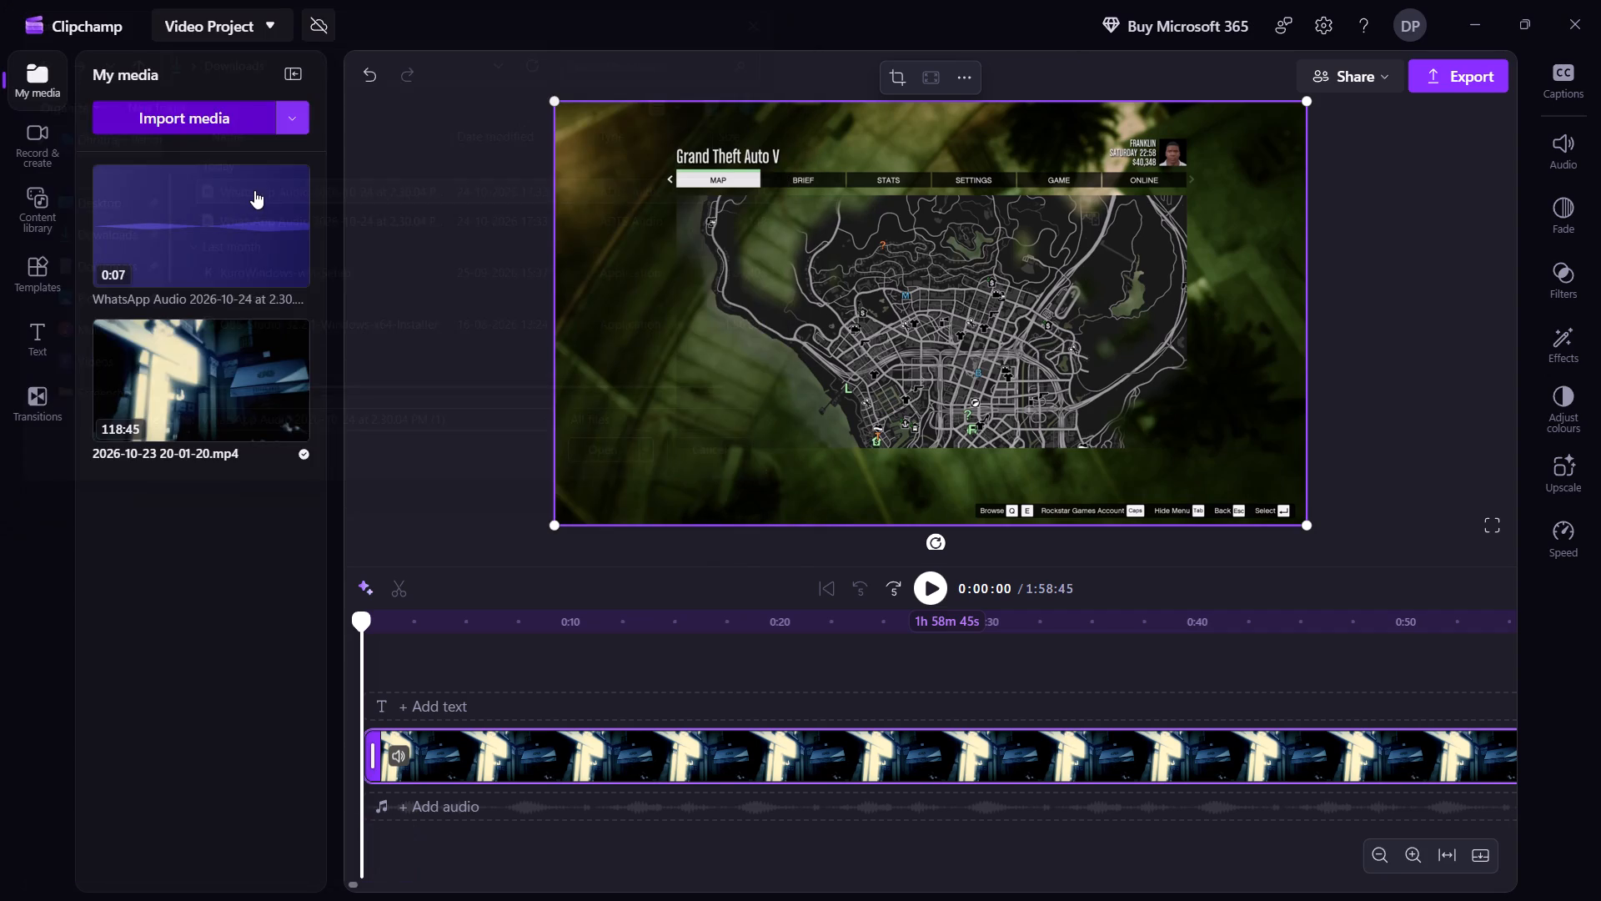
left_click(183, 117)
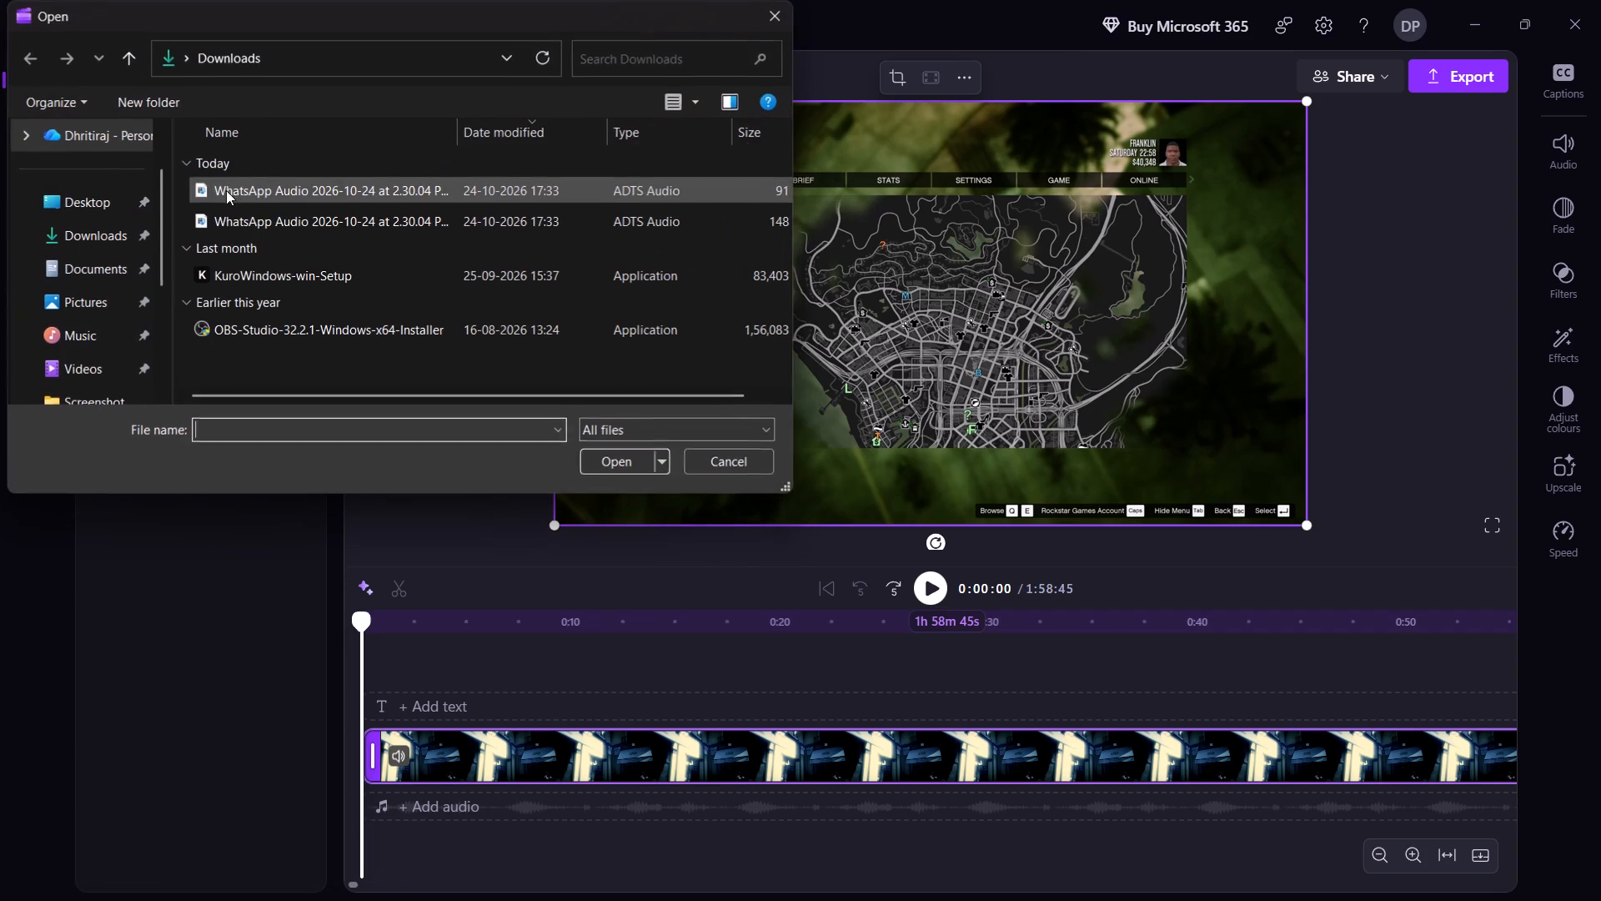
left_click(237, 237)
left_click(243, 231)
left_click(243, 231)
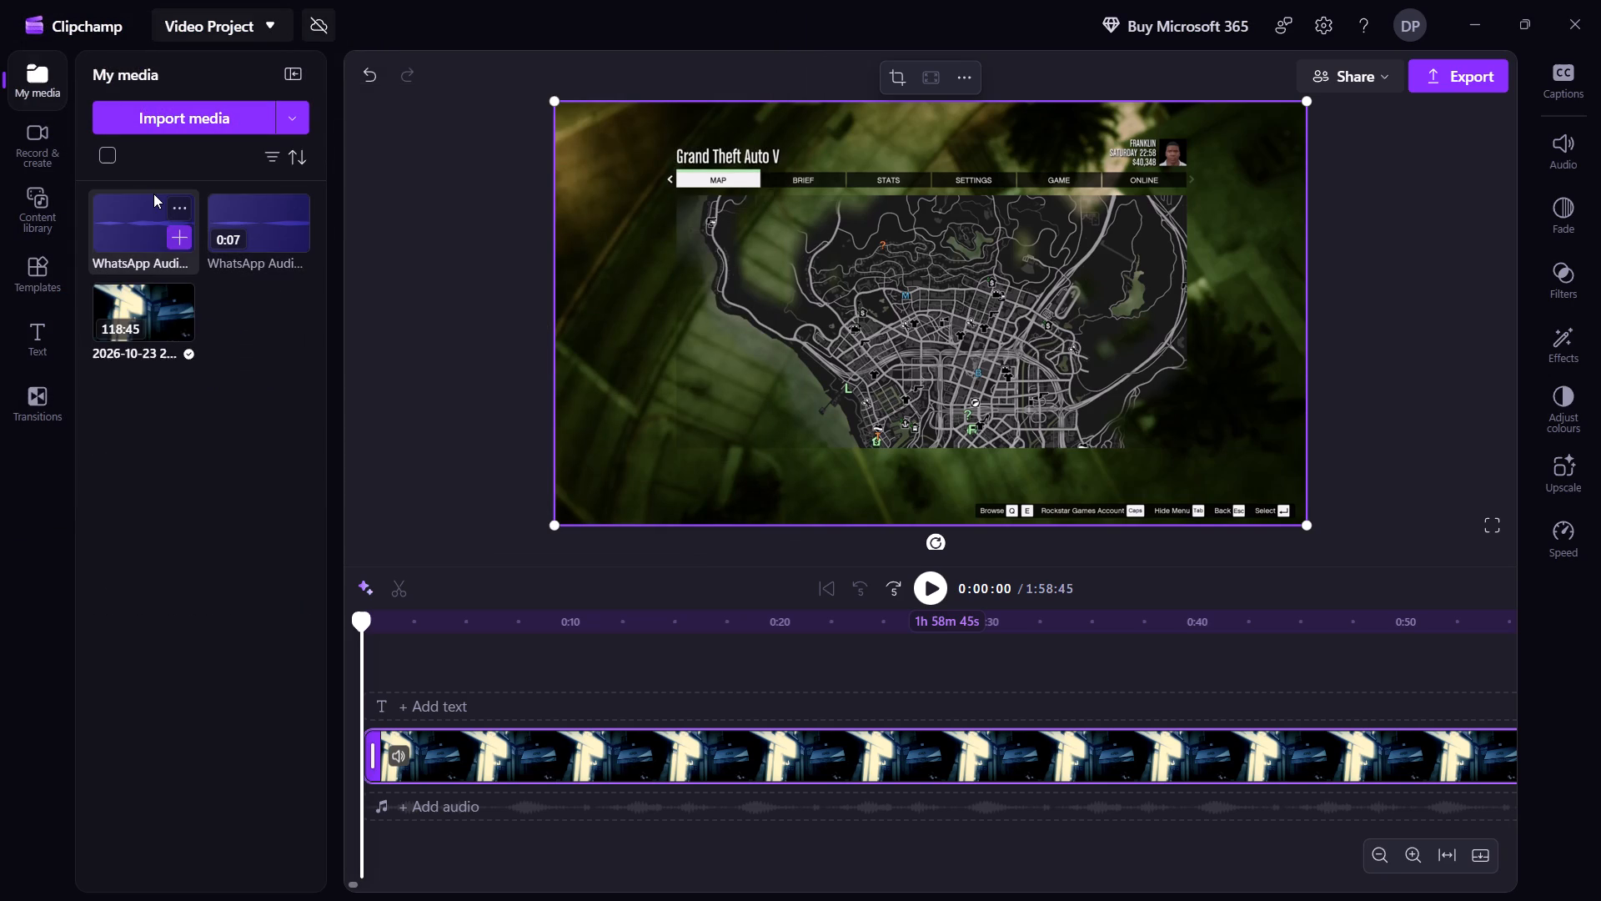
left_click(128, 209)
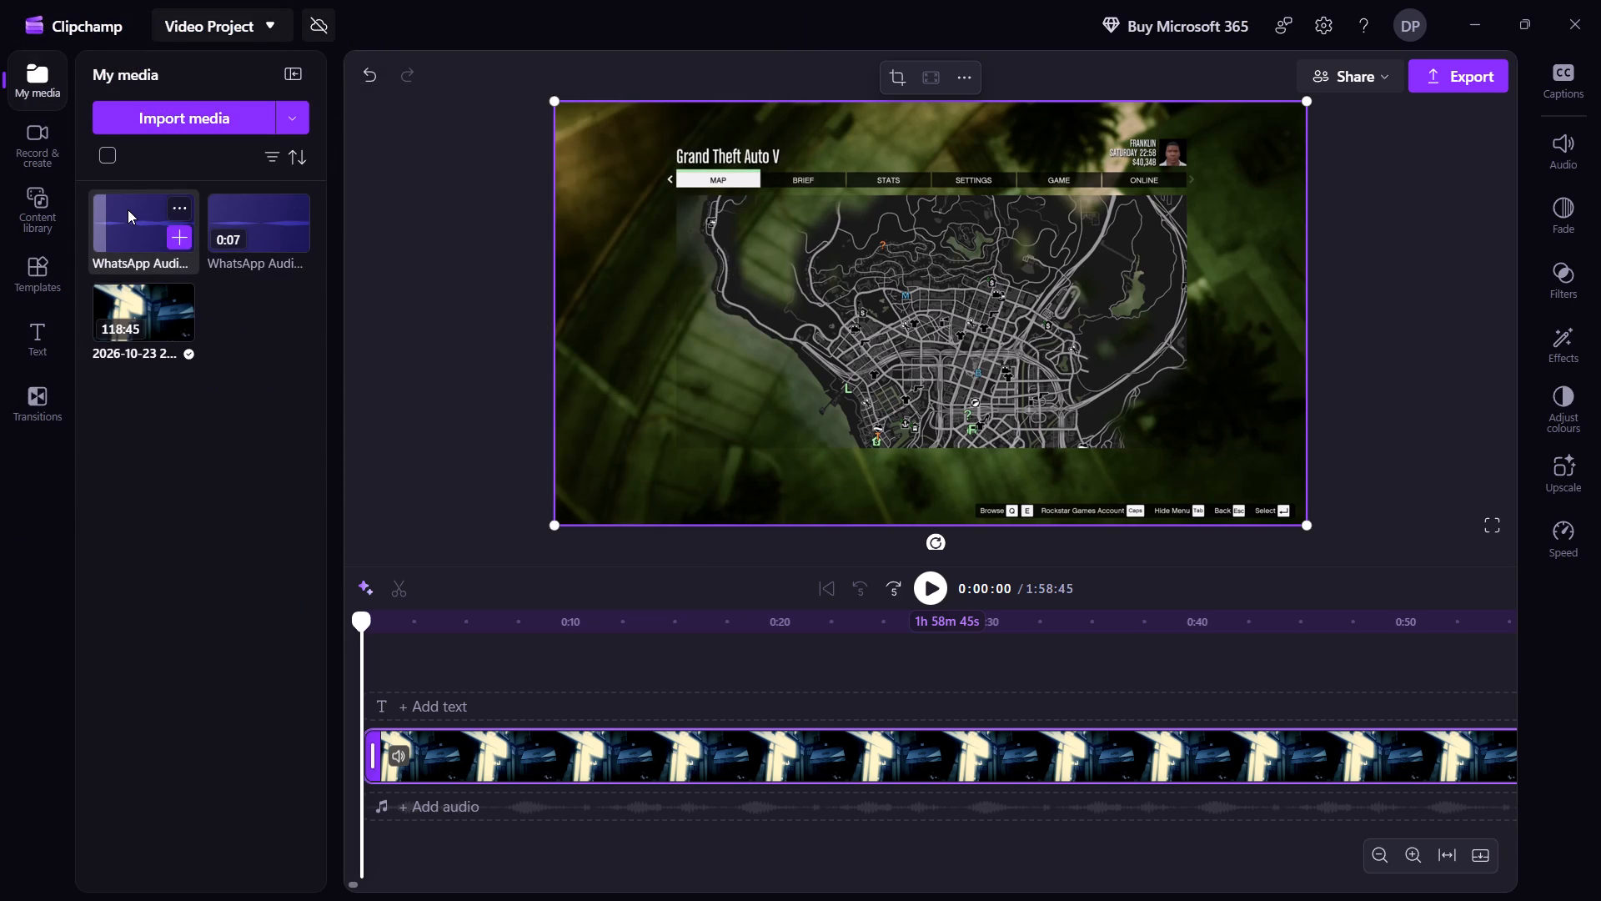
left_click(202, 543)
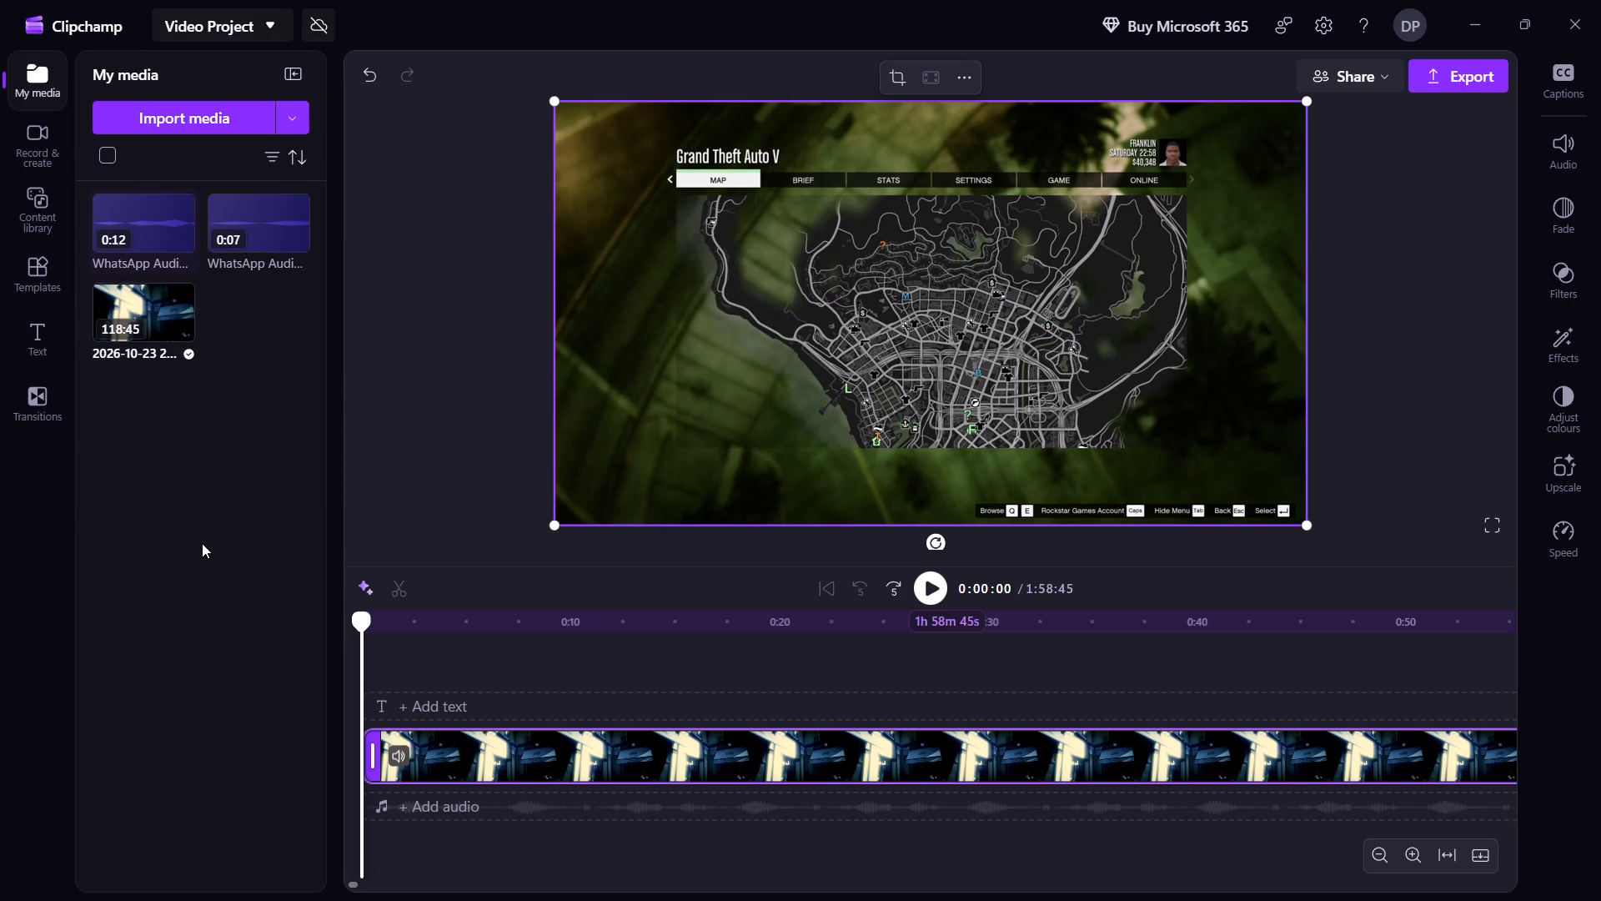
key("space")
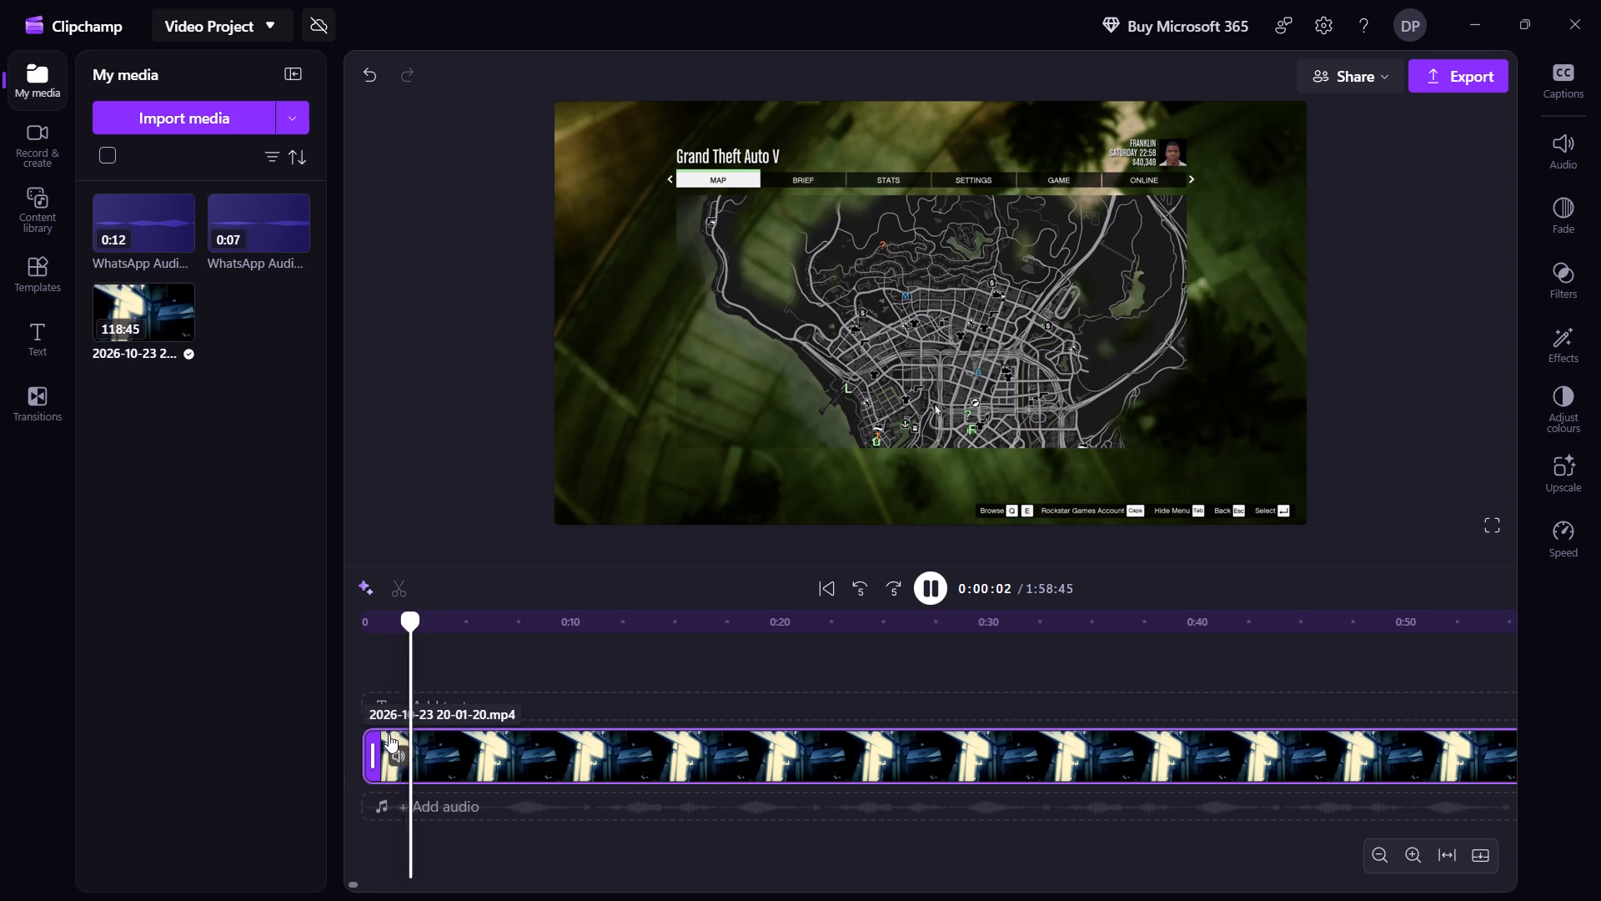
Split the gameplay clip on the timeline at about the 4-second mark.
key("s")
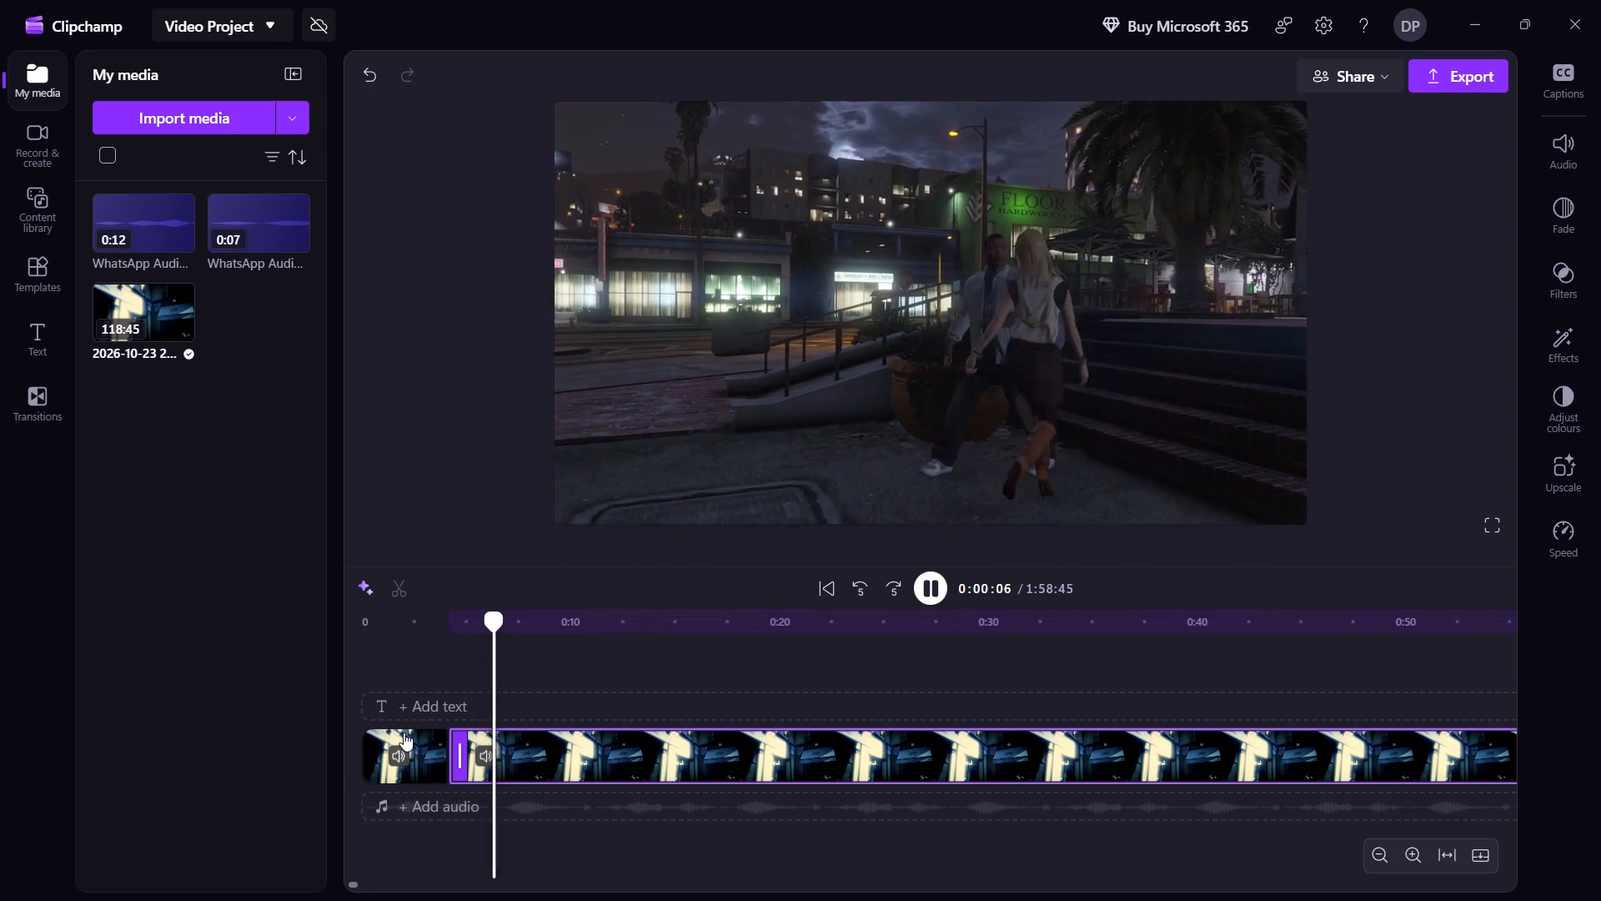
Skim the gameplay recording forward from about 0:06 to about 13:28 to look for the next cut point.
key("shift+Right")
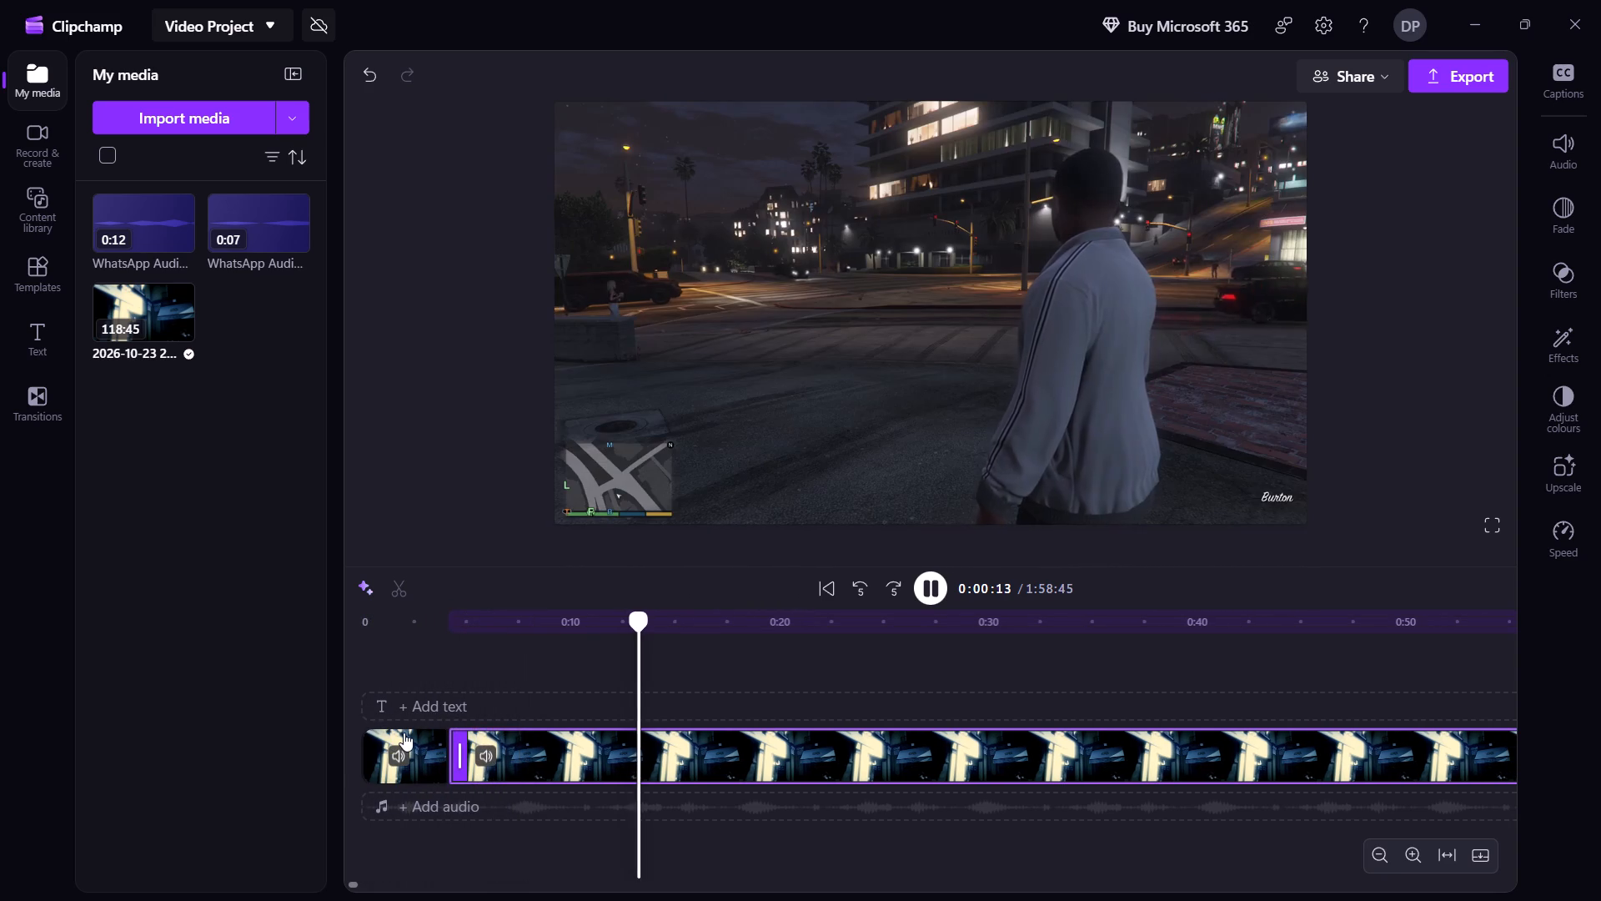
key("shift+Right")
key("shift+Right")
key("shift+Right")
key("shift+Right")
key("shift+Right")
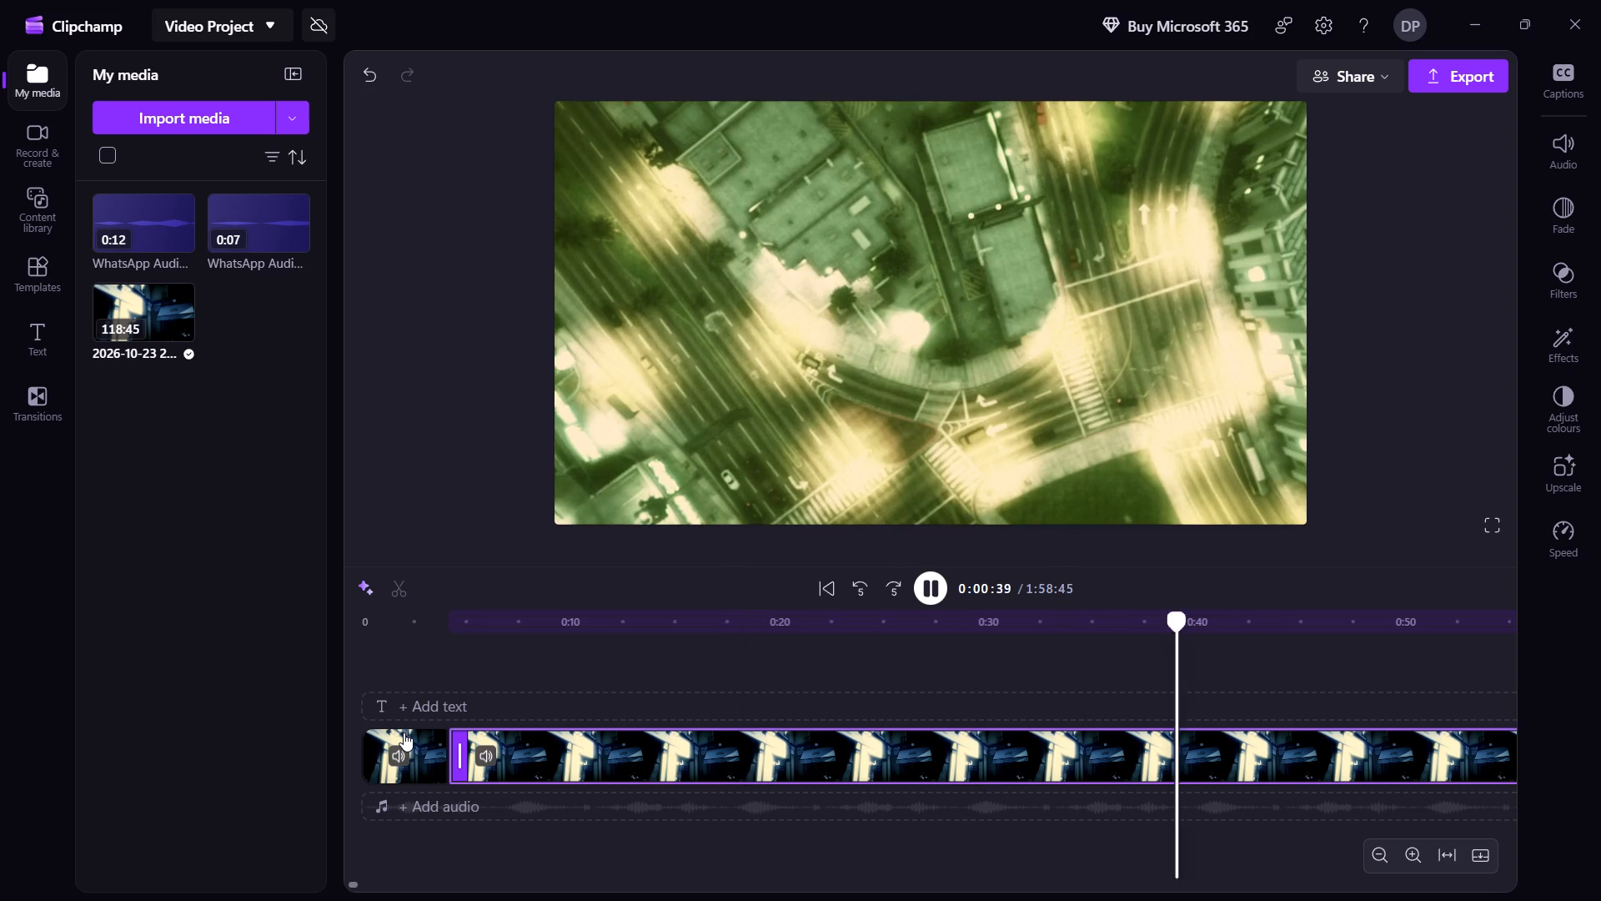
key("shift+Right")
key("shift+Right")
key("shift+Right")
key("shift+Right")
key("shift+Right")
key("shift+Right")
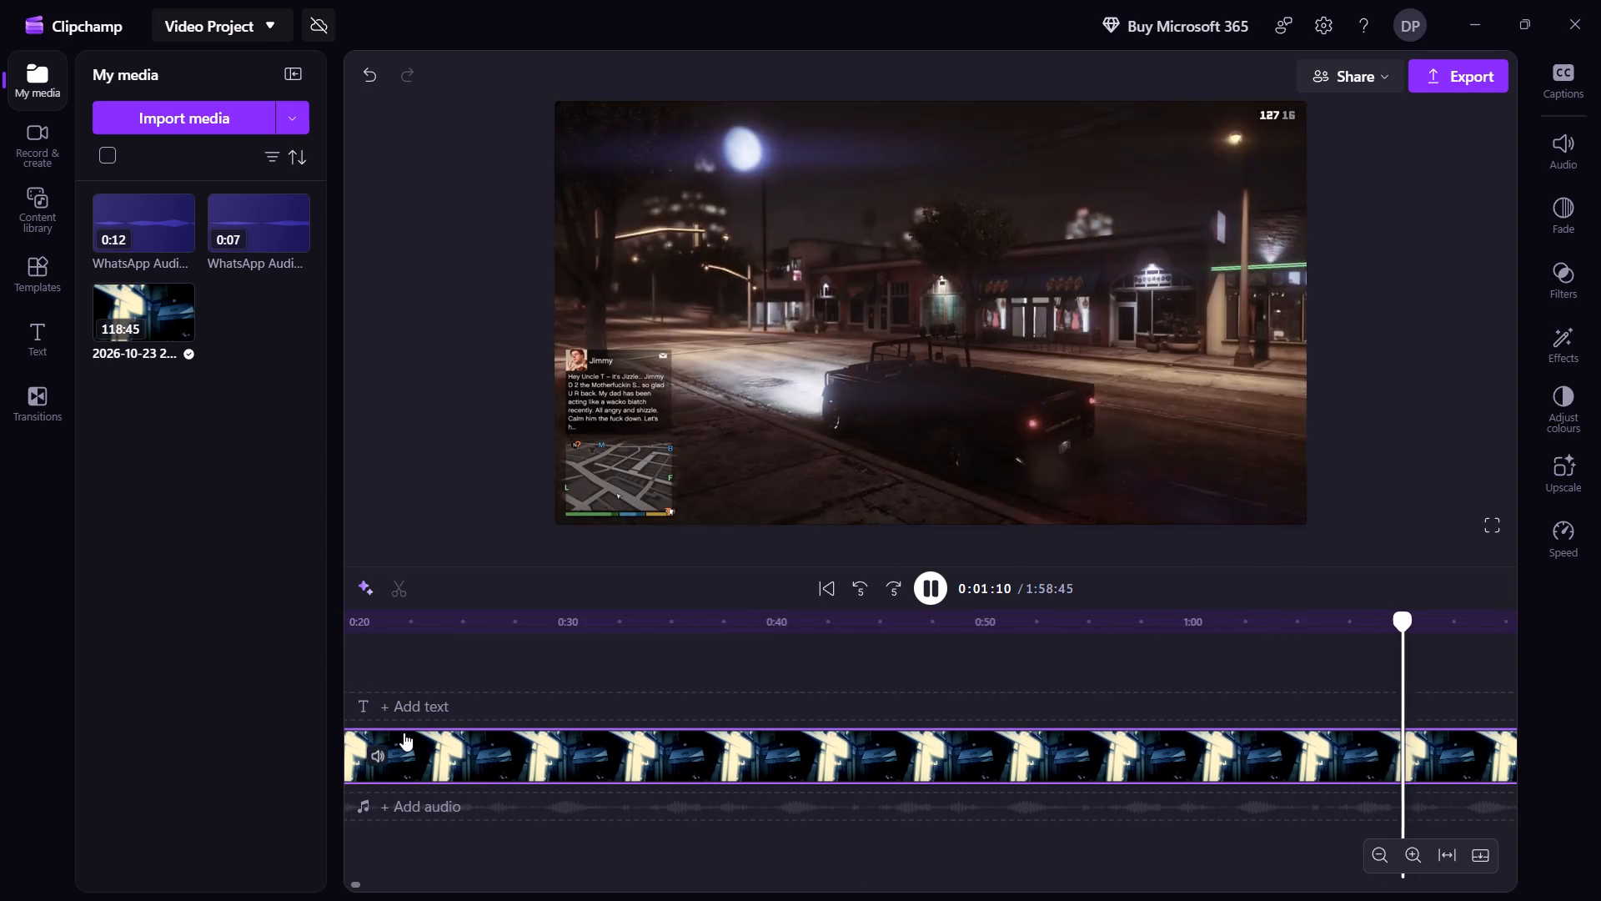
key("shift+Right")
key("shift+Right")
key("shift+Right")
key("shift+Right")
key("shift+Right")
key("shift+Right")
key("shift+Right")
key("shift+Right")
key("shift+Right")
key("shift+Right")
key("shift+Right")
key("shift+Right")
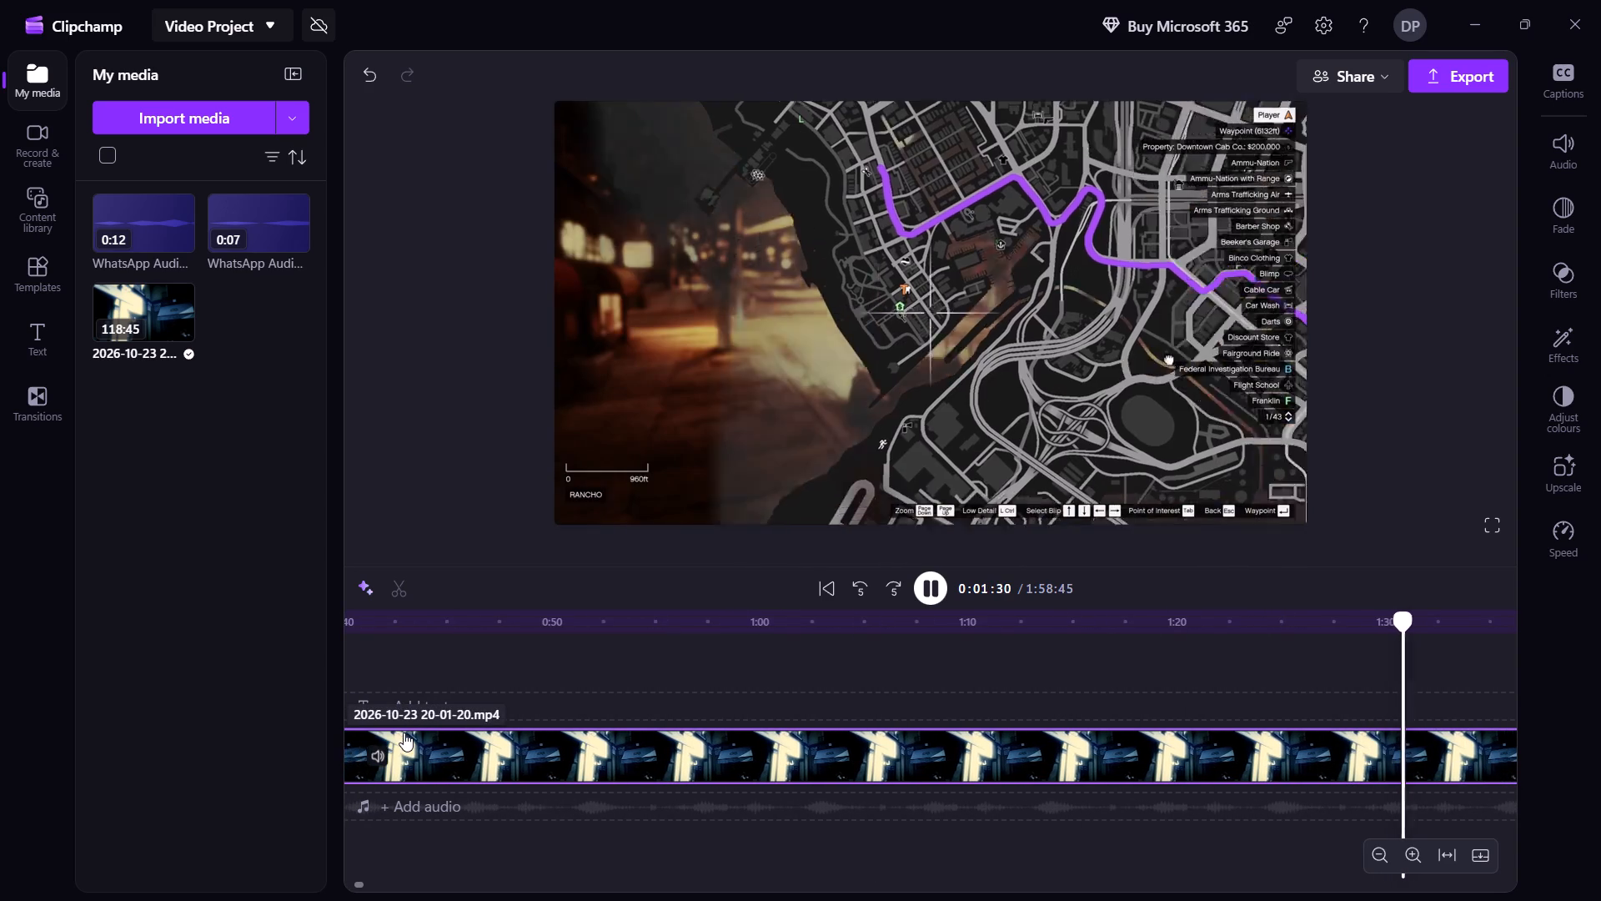
key("shift+Right")
key("shift+Right")
key("shift+Right")
key("shift+Right")
key("shift+Right")
key("shift+Right")
key("shift+Right")
key("shift+Right")
key("shift+Right")
key("shift+Right")
key("shift+Right")
key("shift+Right")
key("shift+Right")
key("shift+Right")
key("shift+Right")
key("shift+Right")
key("shift+Right")
key("shift+Right")
key("shift+Right")
key("shift+Right")
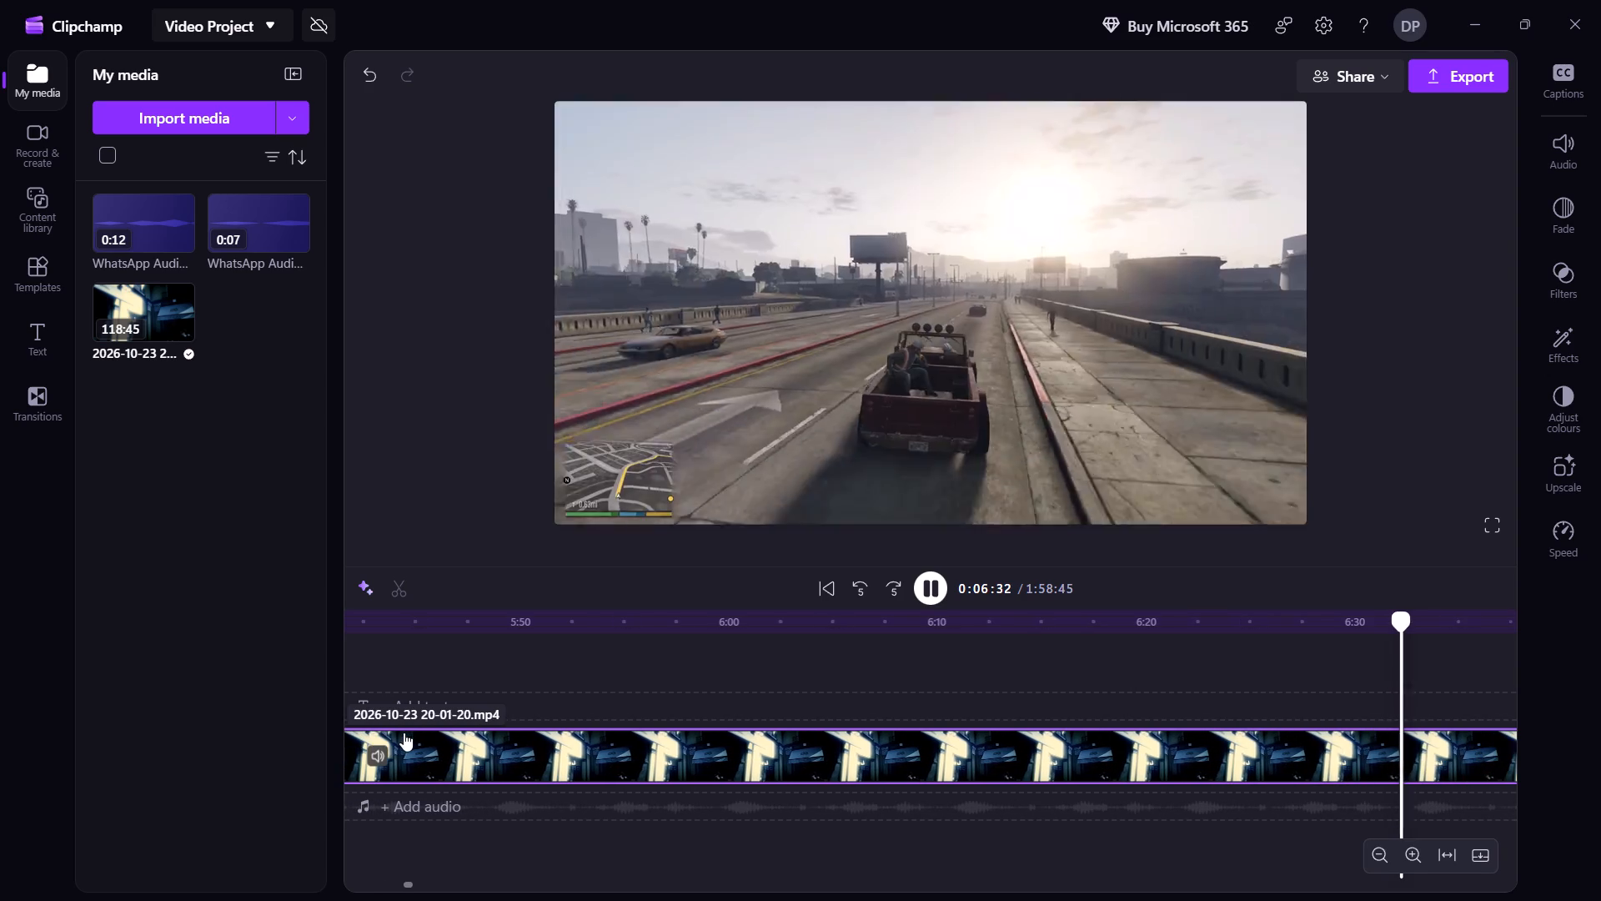
key("shift+Right")
key("shift+Right")
key("shift+Right")
key("shift+Right")
key("shift+Right")
key("shift+Right")
key("shift+Right")
key("shift+Right")
key("shift+Right")
key("shift+Right")
key("shift+Right")
key("shift+Right")
key("shift+Right")
key("shift+Right")
key("shift+Right")
key("shift+Right")
key("shift+Right")
key("shift+Right")
key("shift+Right")
key("shift+Right")
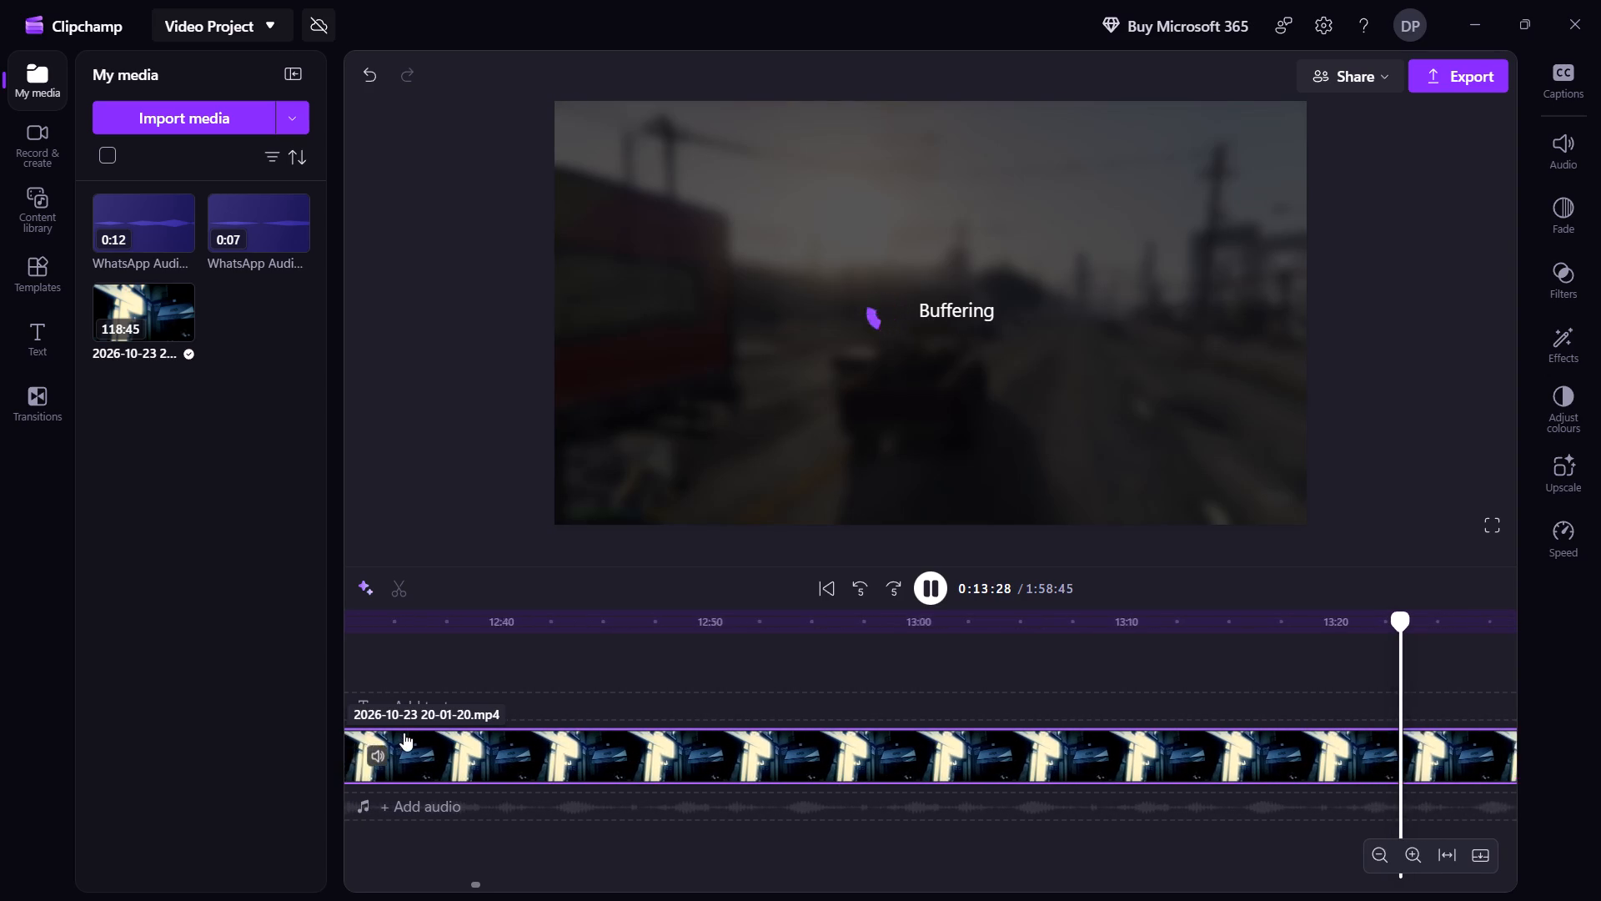
Skim back from about 13:28 to about 11:13 to examine the stretch showing the in-game map.
key("shift+Left")
key("shift+Left")
key("shift+Left")
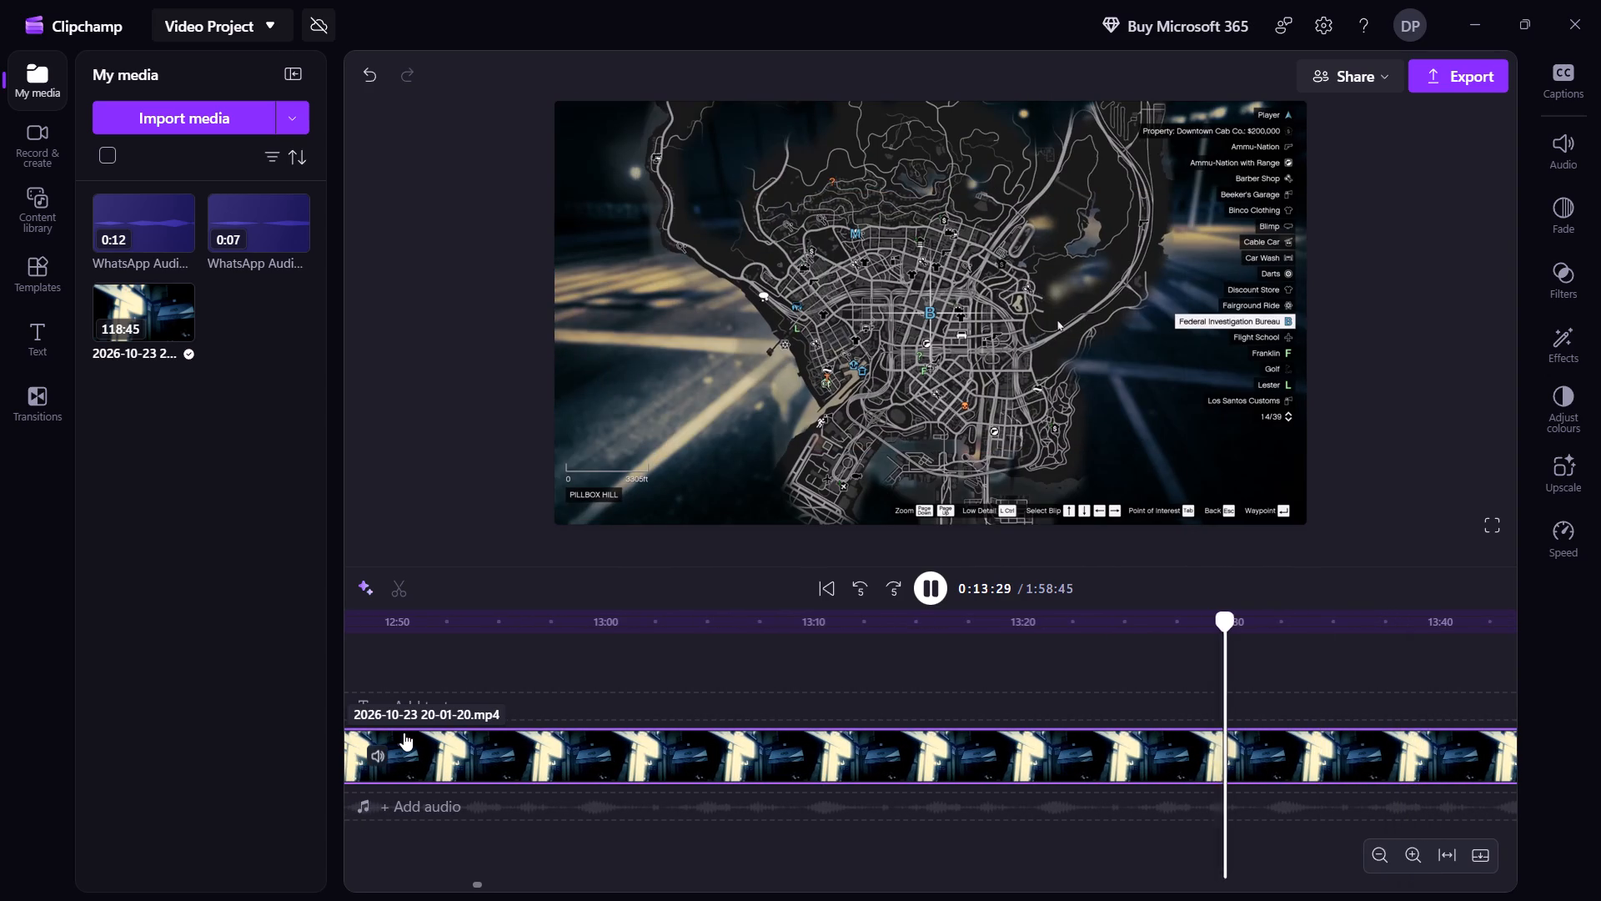
key("shift+Left")
key("shift+Left")
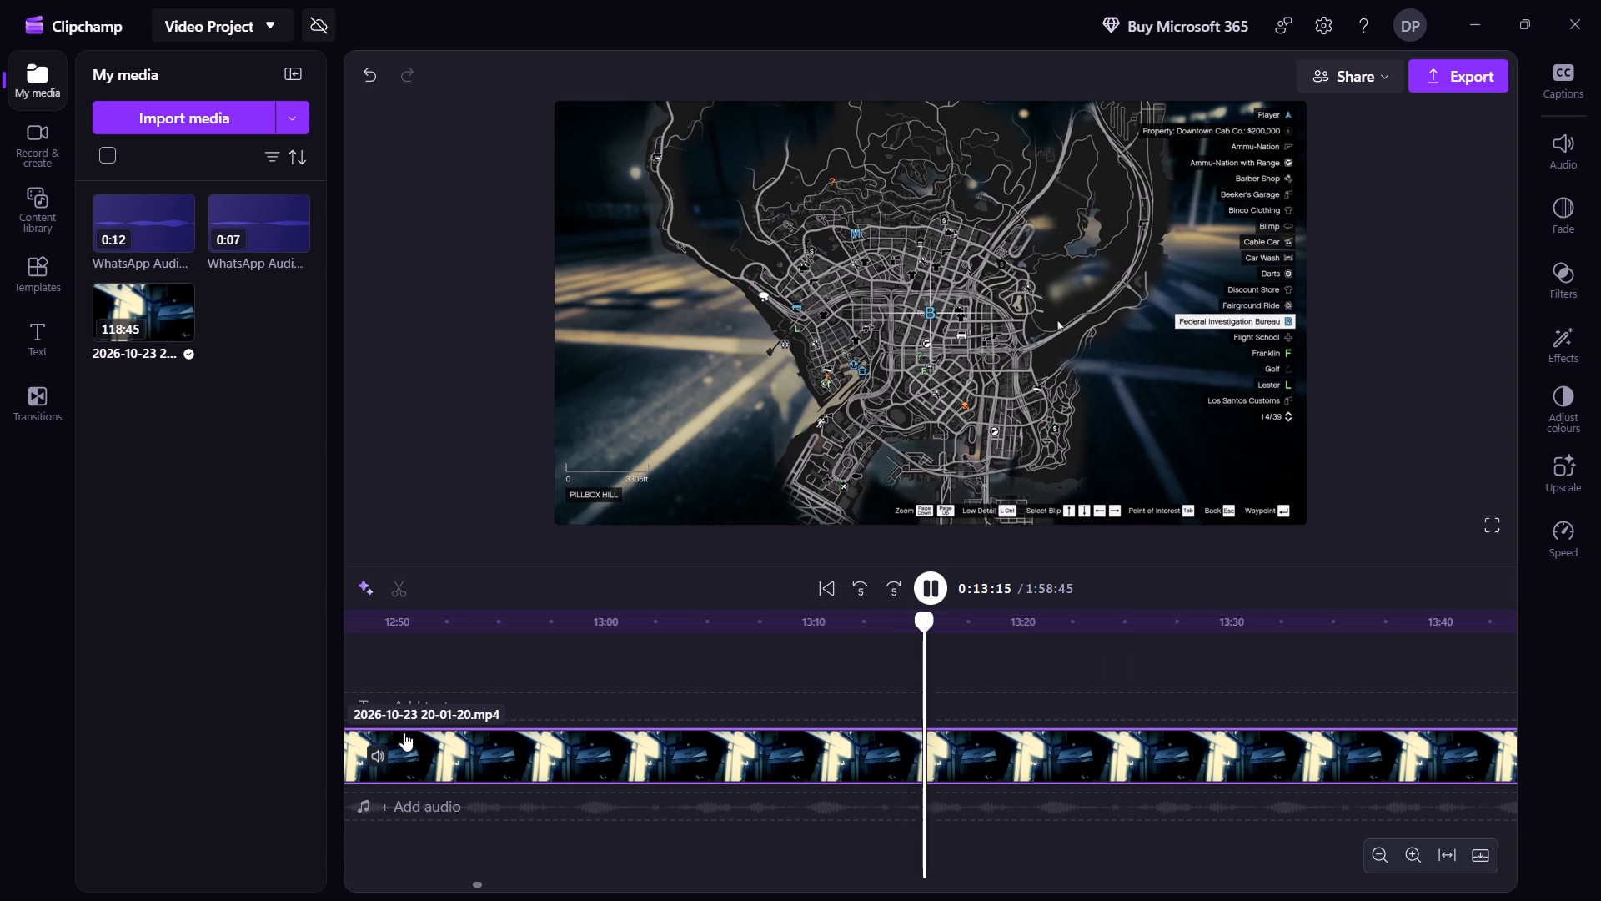
key("shift+Left")
key("shift+Left")
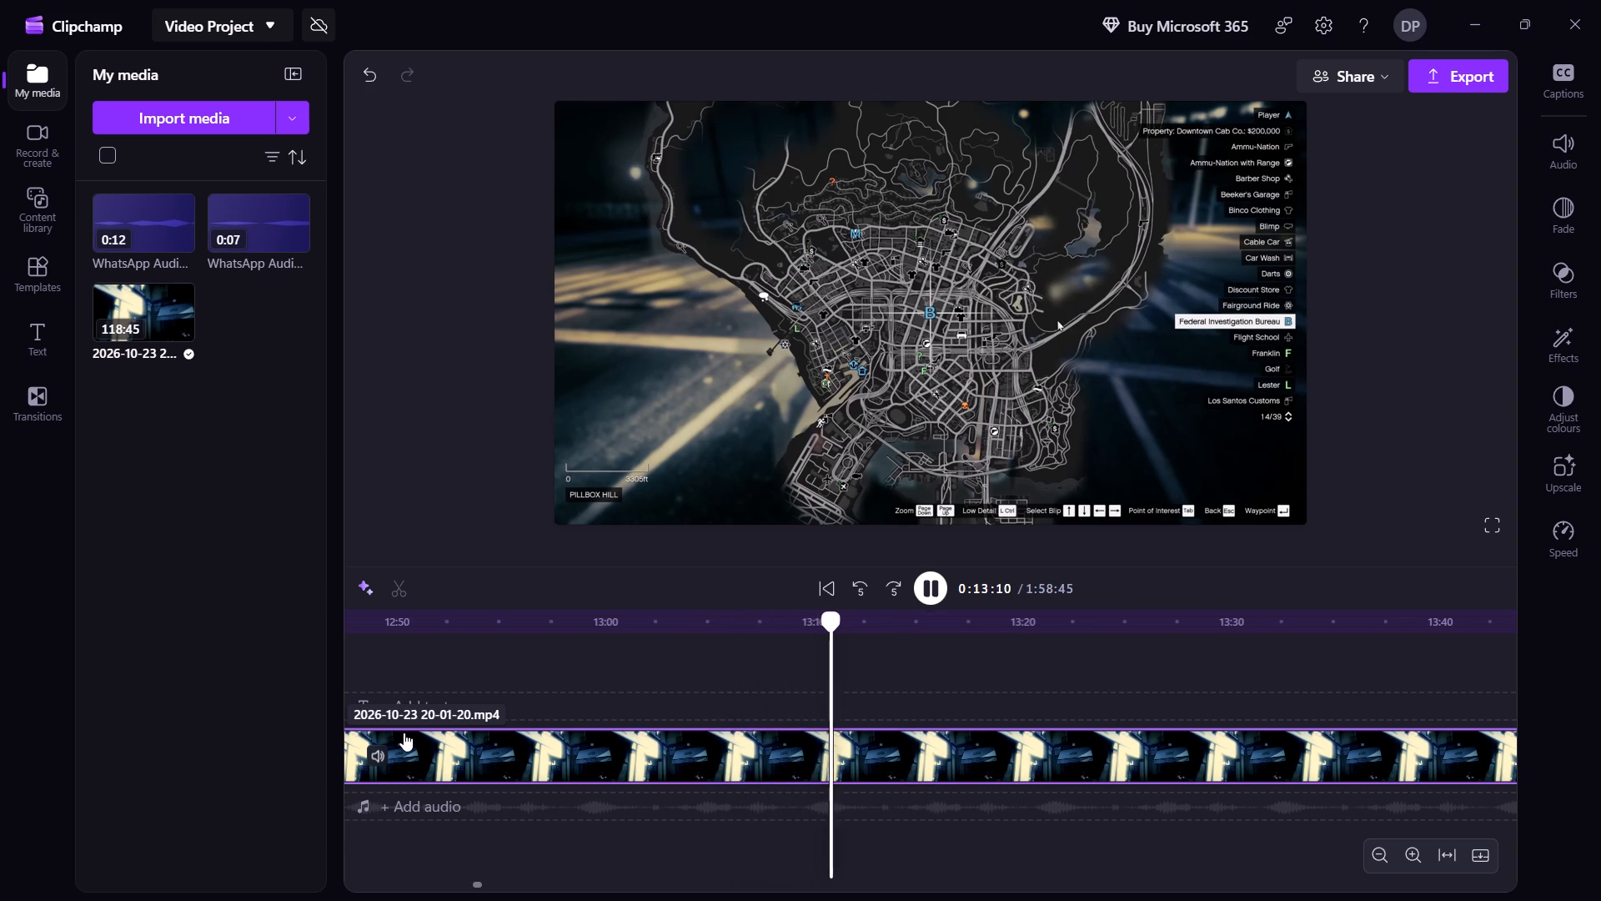
key("Left")
key("Left")
key("Left")
key("Left")
key("Left")
key("Left")
key("Left")
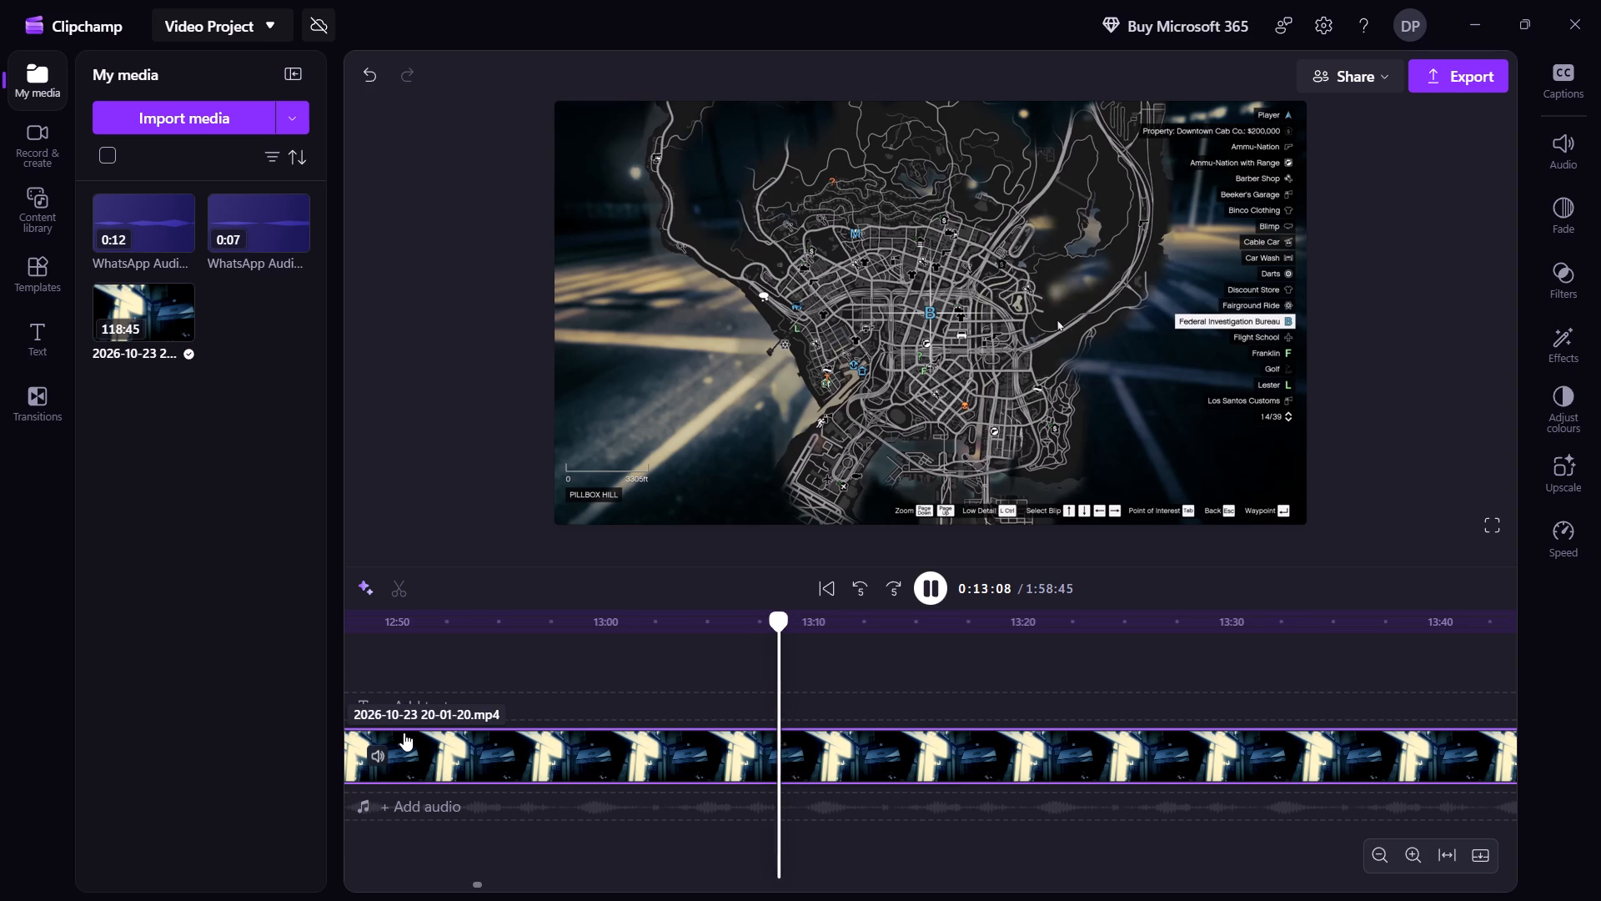
key("Left")
key("Left")
key("shift+Left")
key("shift+Left")
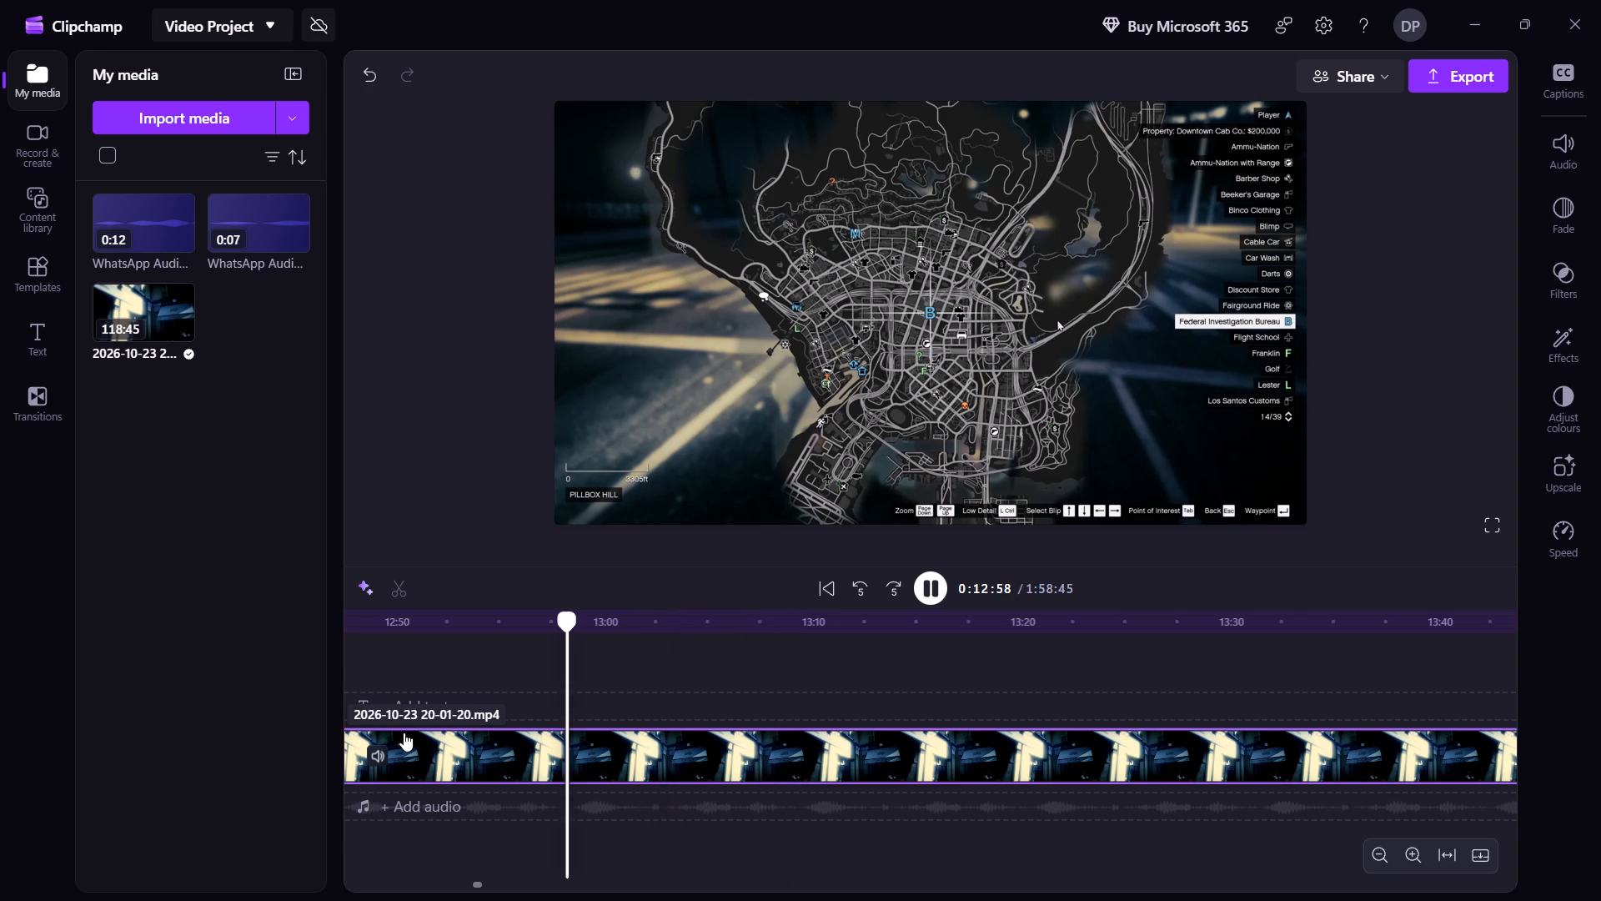
key("shift+Left")
key("shift+Left")
key("shift+Left")
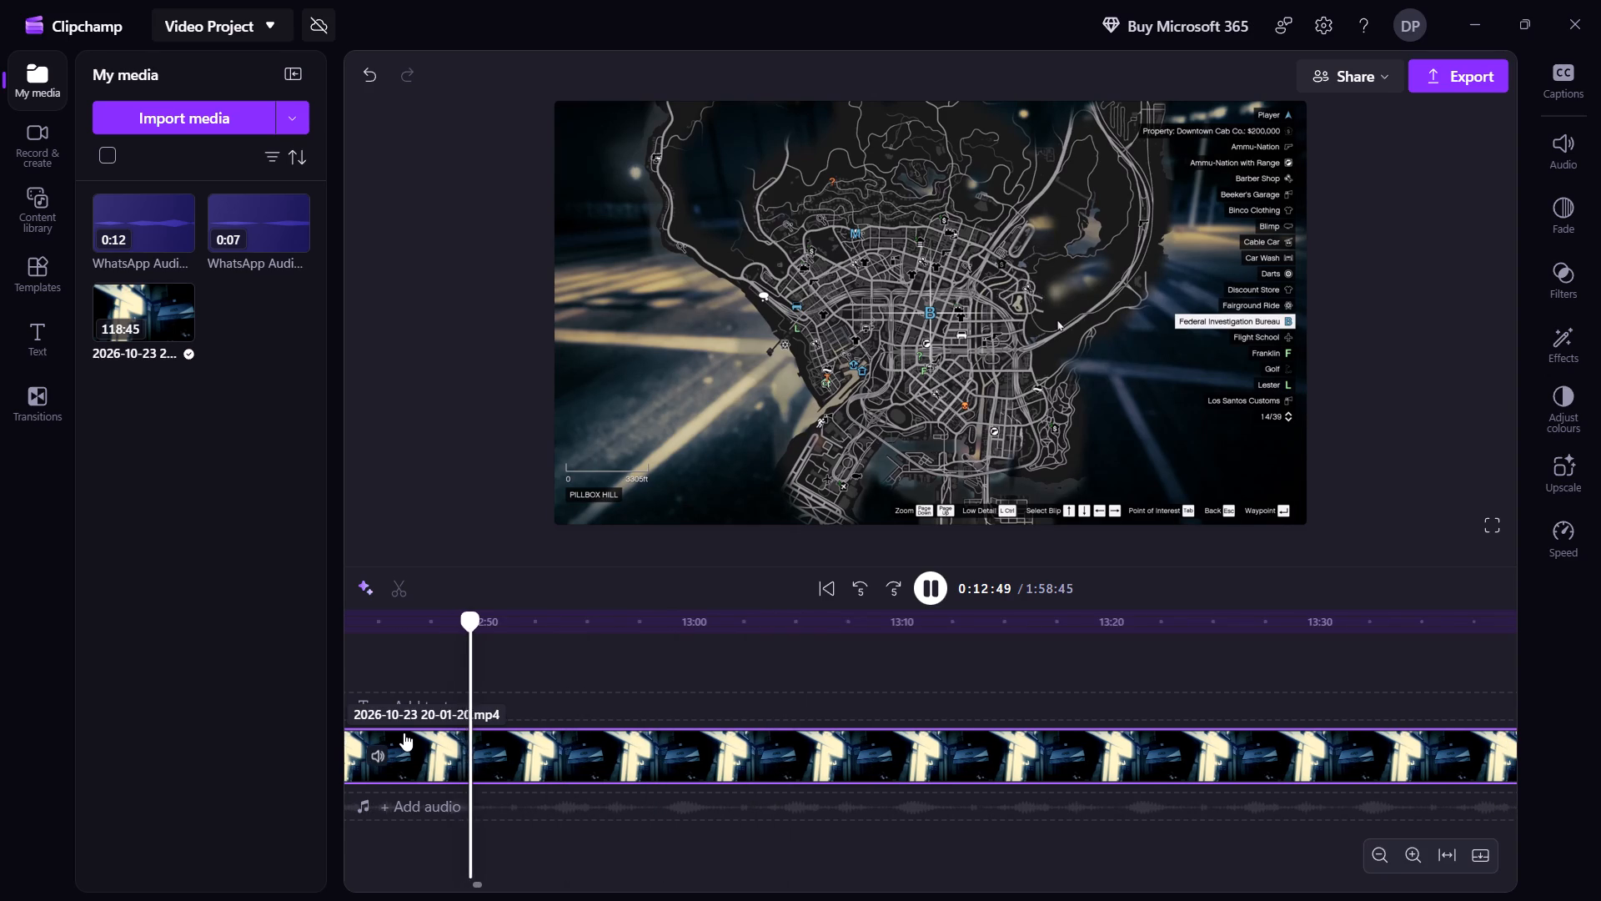
key("shift+Left")
key("shift+Left")
key("shift+Left")
key("shift+Left")
key("shift+Left")
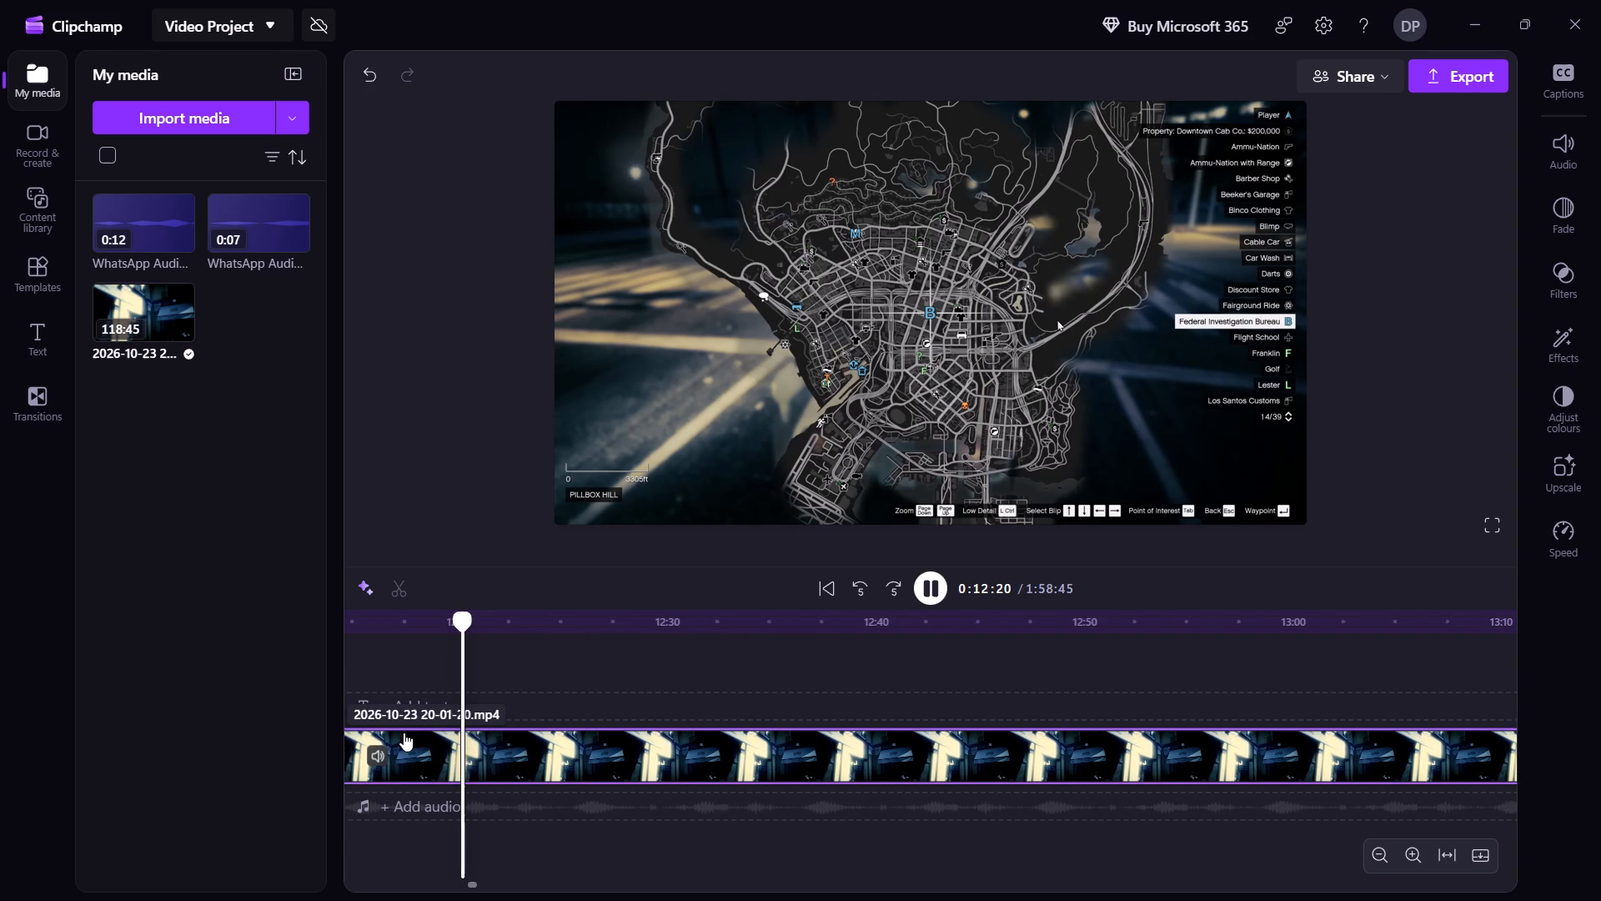
key("shift+Left")
key("shift+Right")
key("shift+Right")
key("shift+Right")
key("shift+Right")
key("shift+Right")
key("shift+Right")
key("shift+Right")
key("shift+Right")
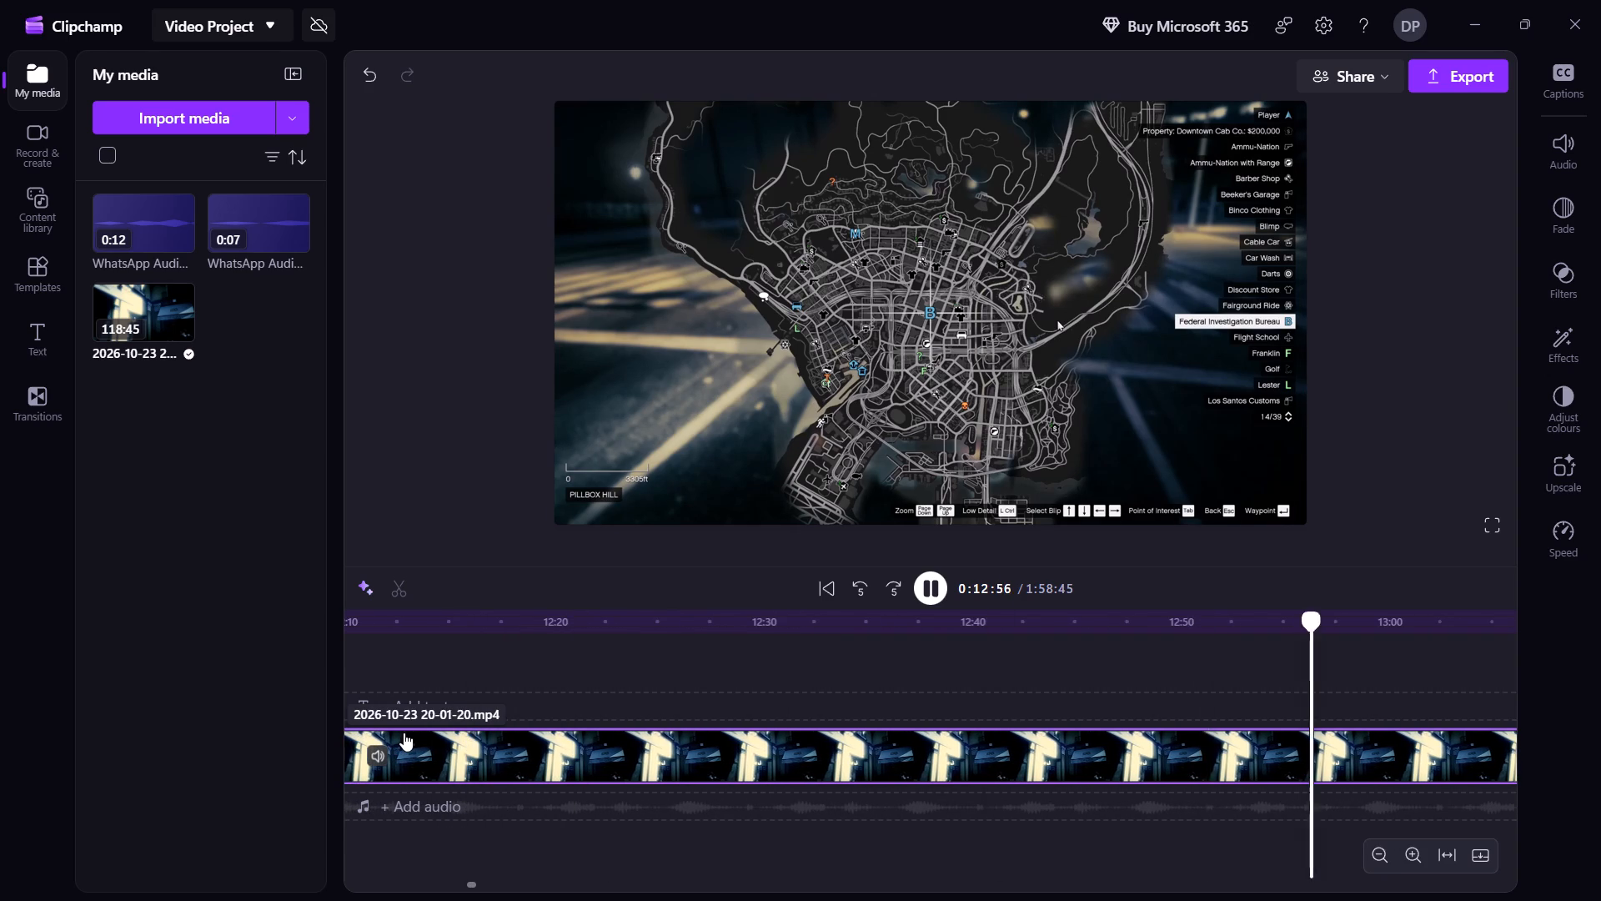
key("shift+Left")
key("shift+Left")
key("shift+Left")
key("shift+Left")
key("shift+Left")
key("shift+Left")
key("shift+Left")
key("shift+Left")
key("shift+Left")
key("shift+Left")
key("shift+Left")
key("shift+Left")
key("shift+Left")
key("shift+Left")
key("shift+Left")
key("shift+Left")
key("shift+Left")
key("shift+Left")
key("shift+Left")
key("shift+Left")
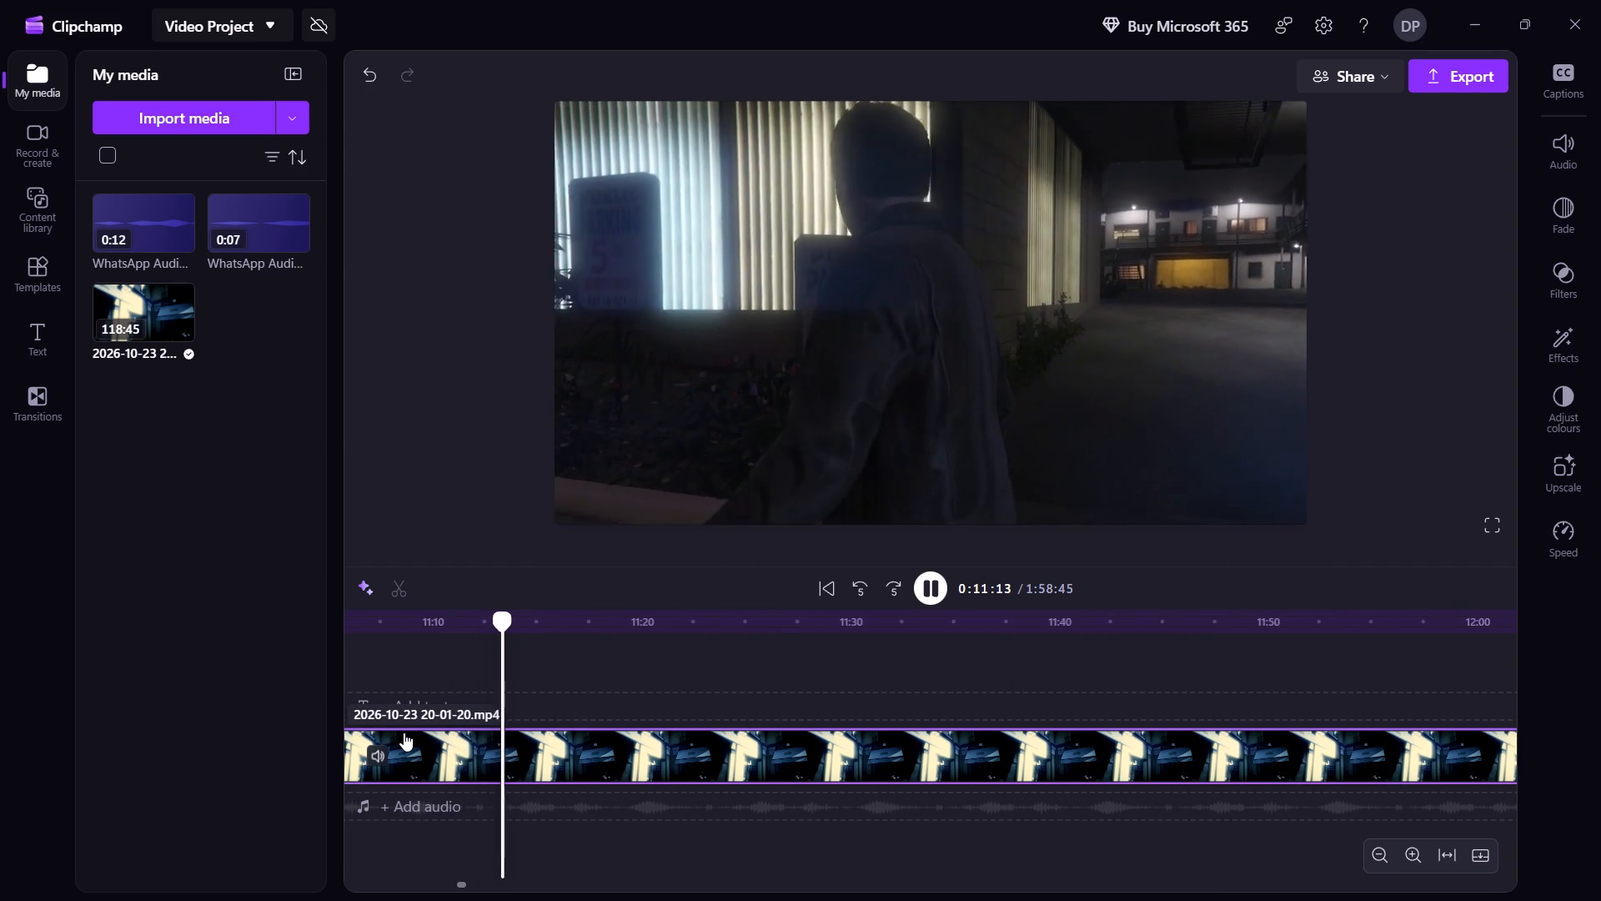
Skim forward from about 11:13 to about 13:40 to examine where the in-game map stretch starts and ends.
key("shift+Right")
key("shift+Right")
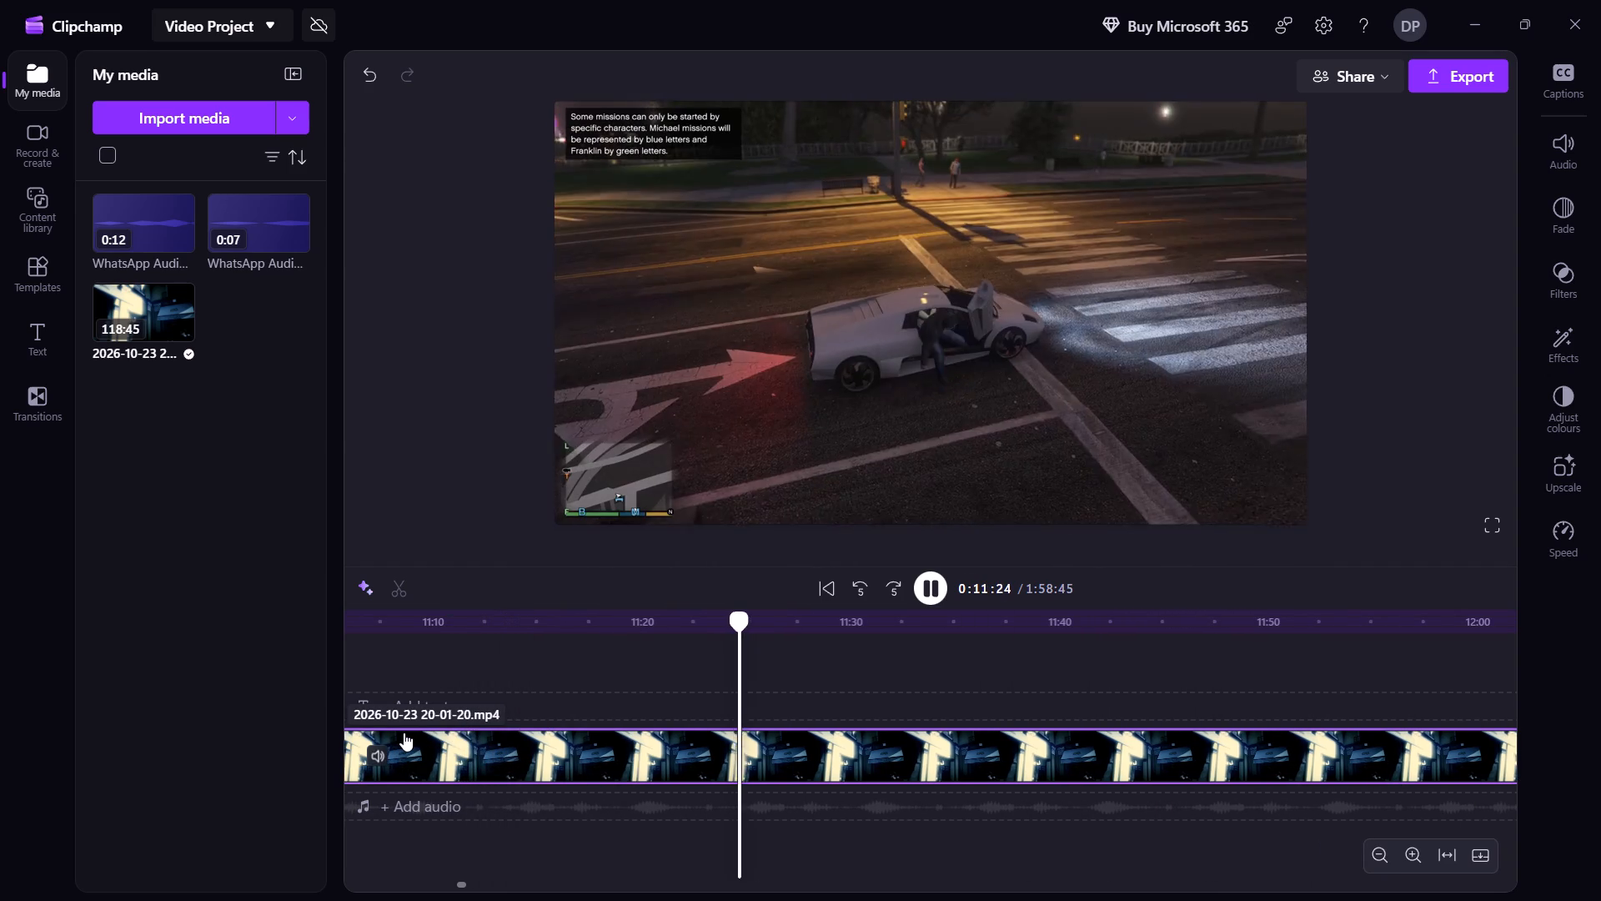
key("shift+Right")
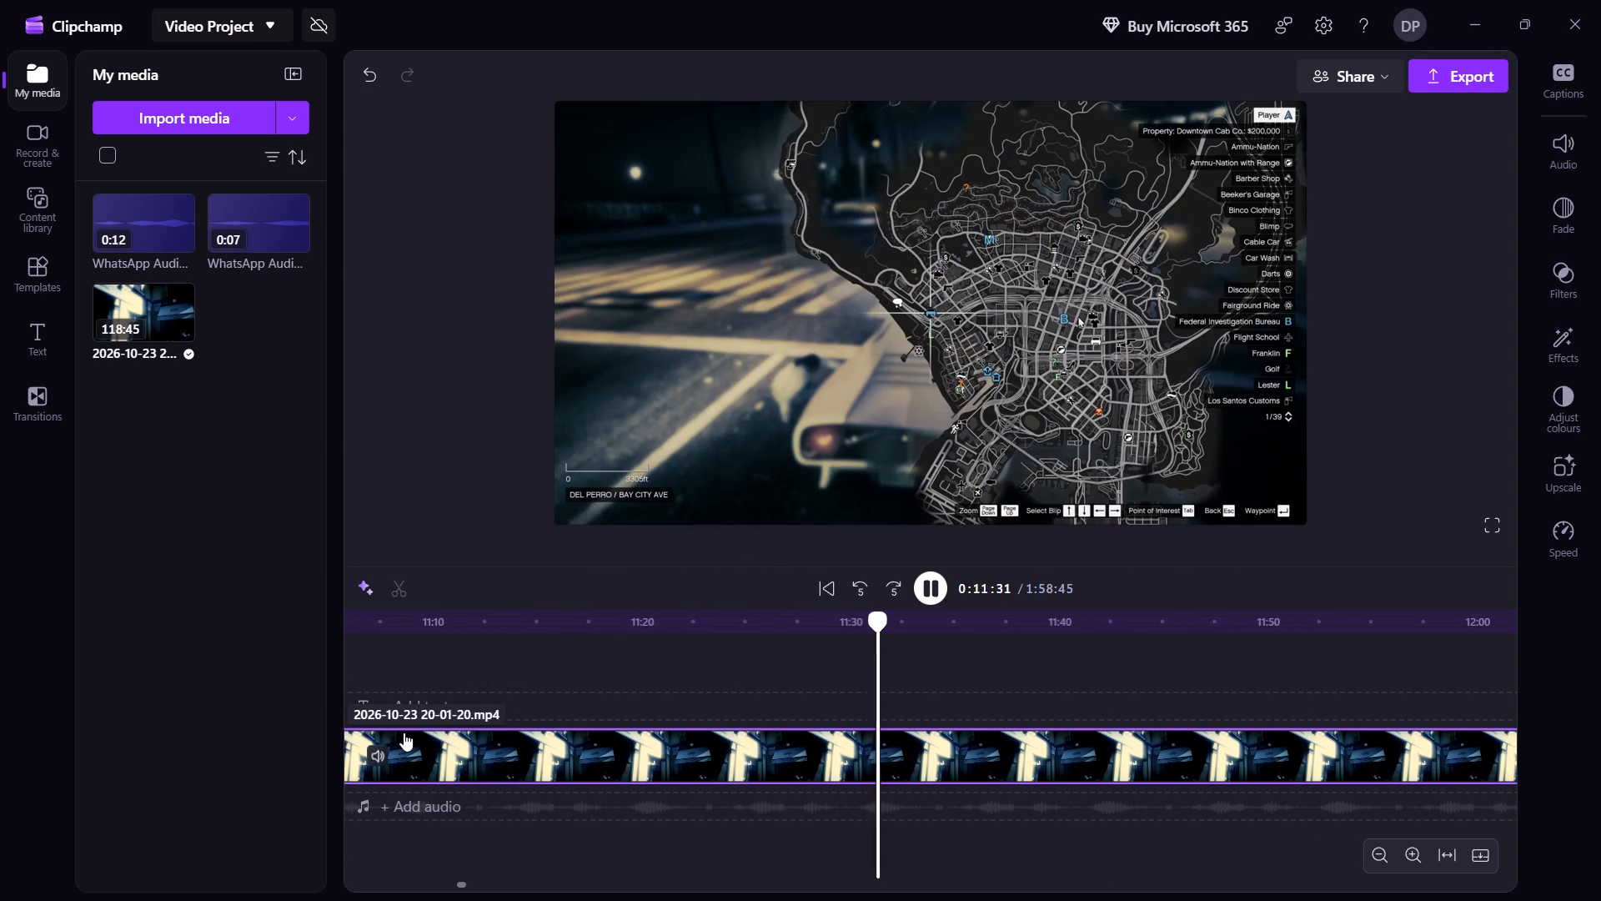
key("shift+Right")
key("shift+Right")
key("shift+Right")
key("shift+Right")
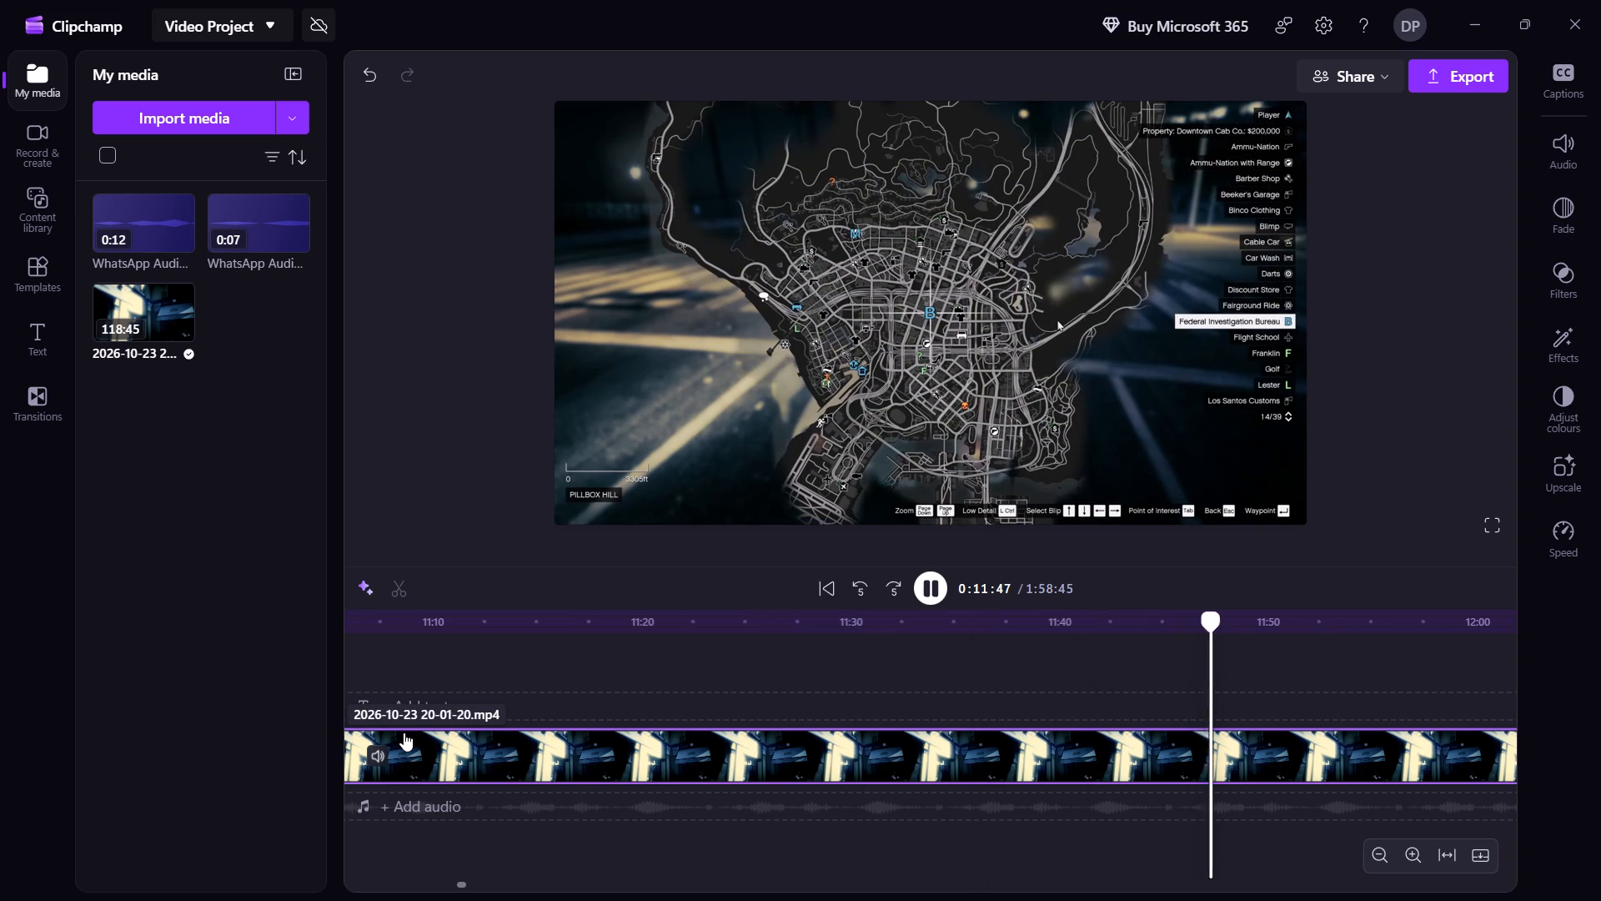
key("shift+Right")
key("shift+Right")
key("shift+Right")
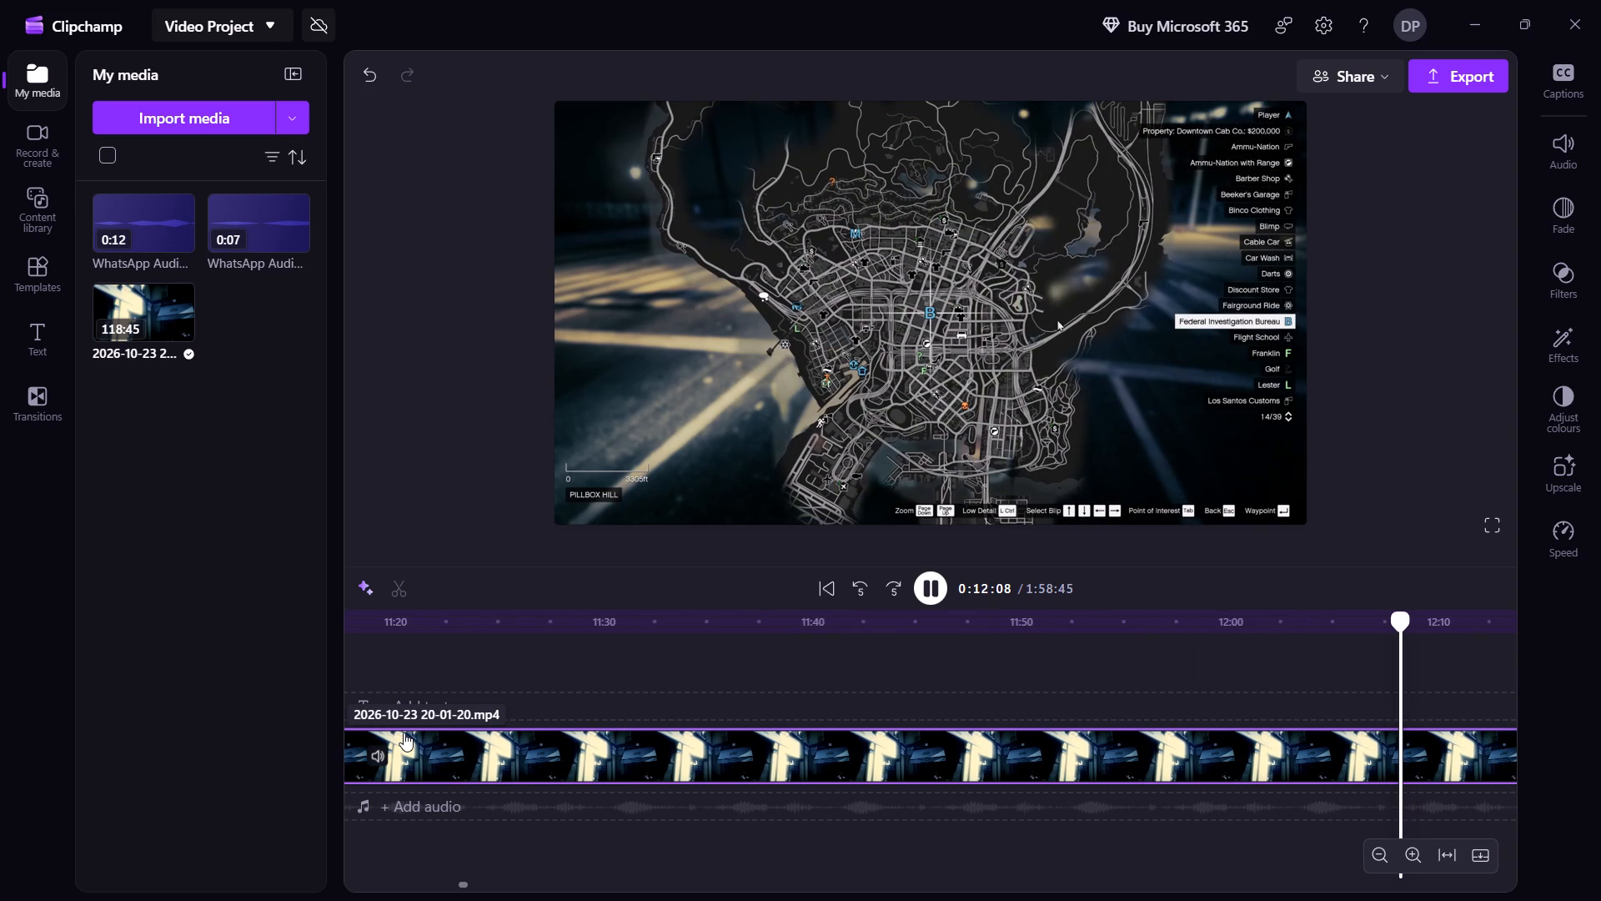
key("shift+Right")
key("shift+Right")
key("shift+Right")
key("shift+Right")
key("shift+Right")
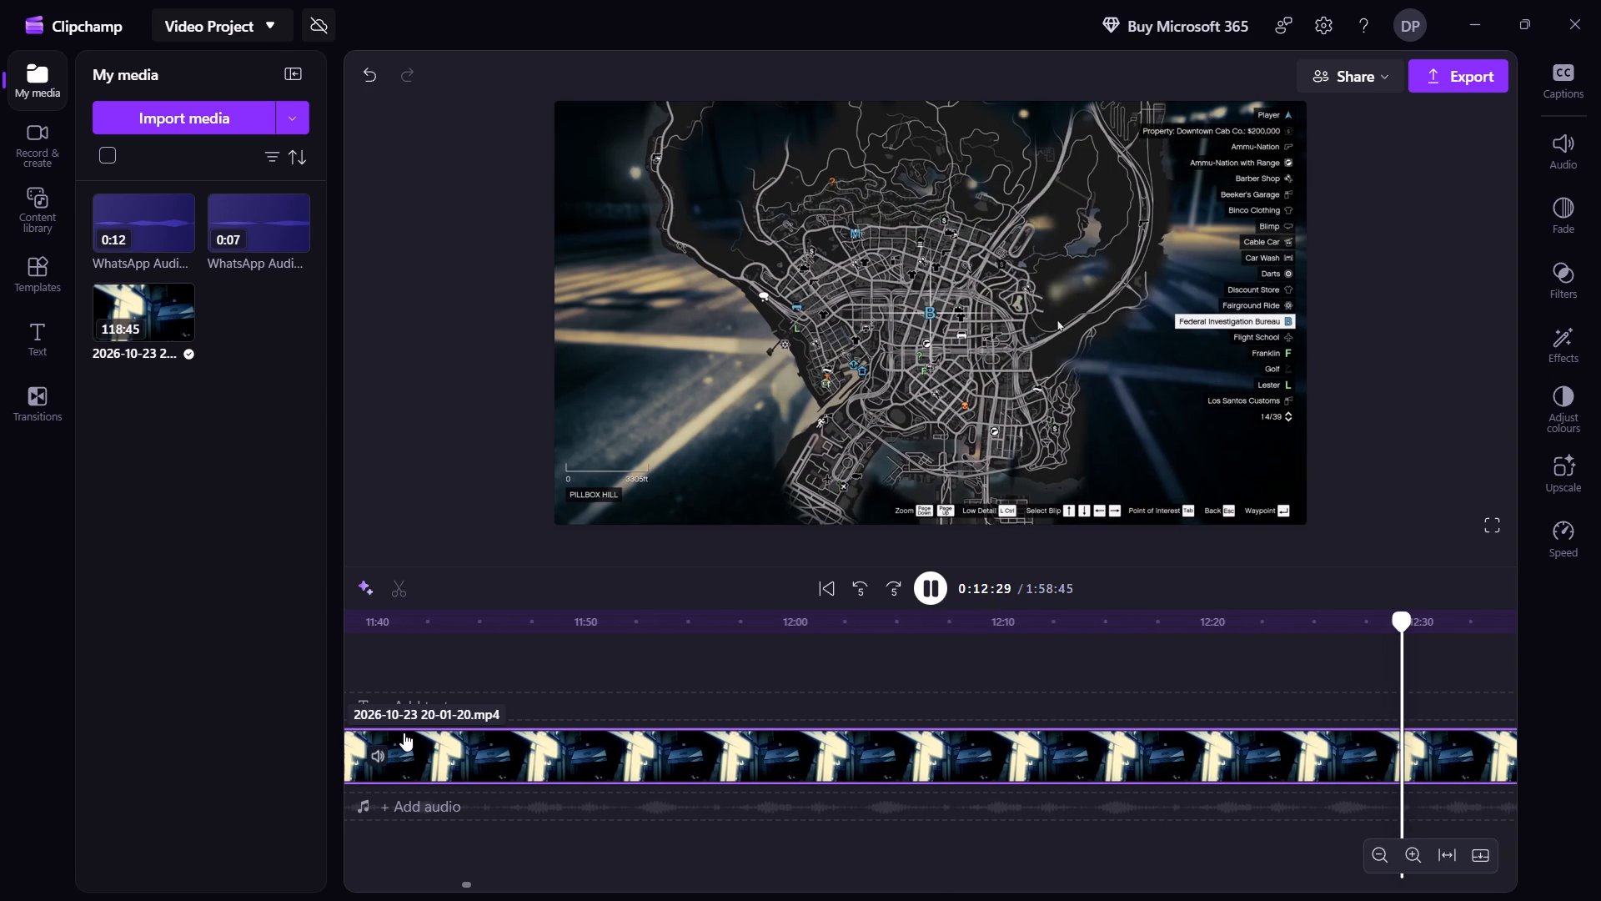
key("shift+Right")
key("shift+Right")
key("shift+Right")
key("shift+Right")
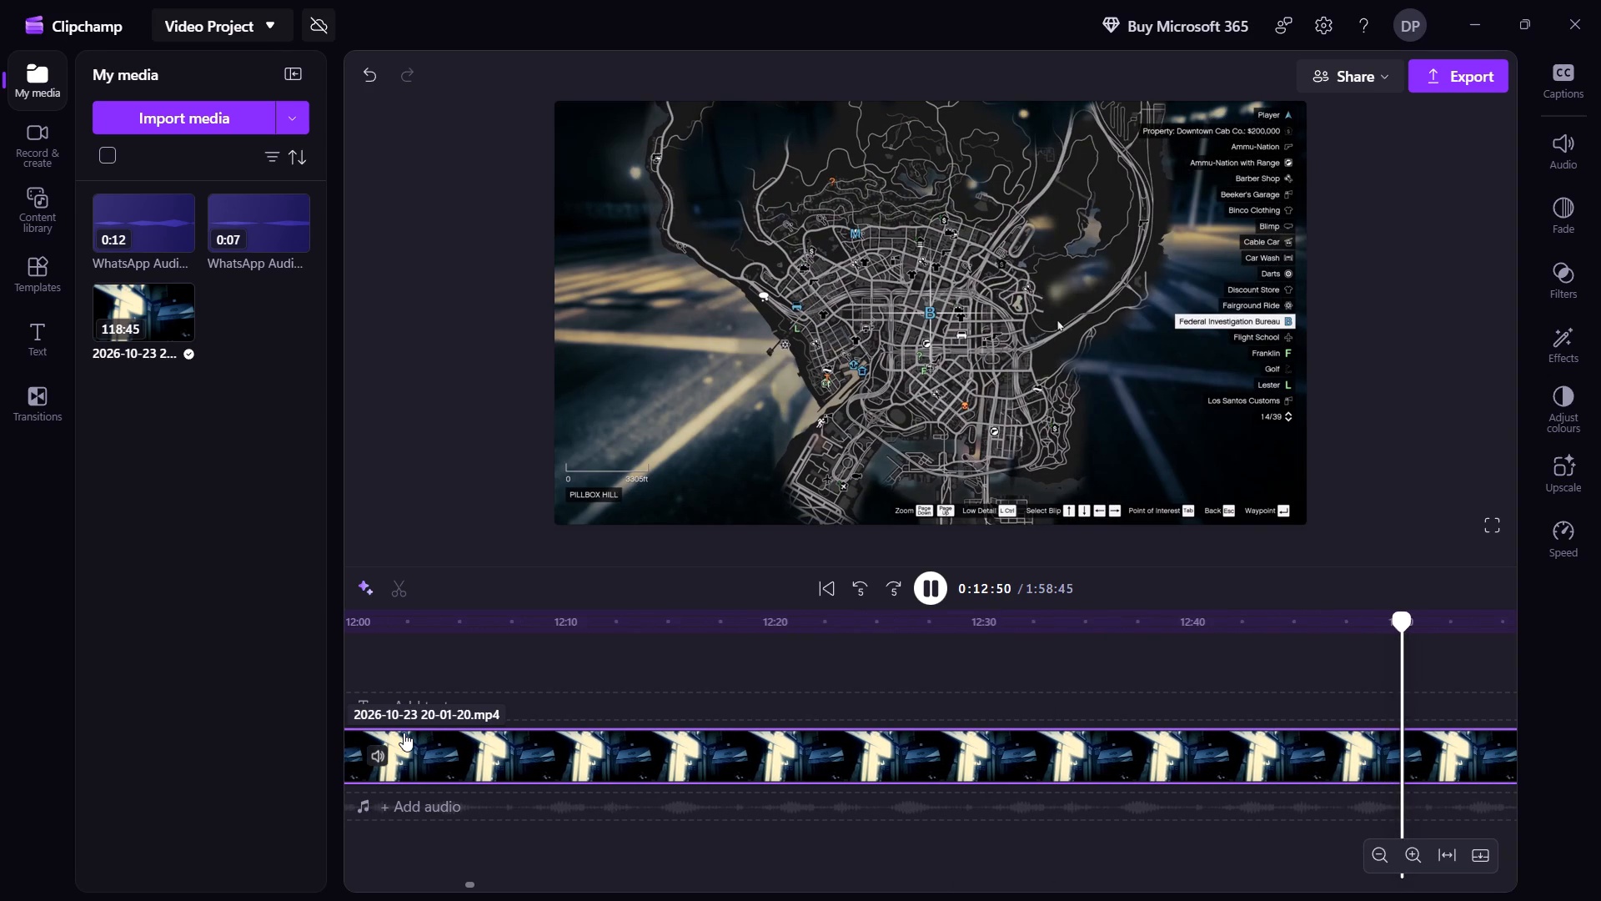
key("shift+Right")
key("shift+Right")
key("shift+Right")
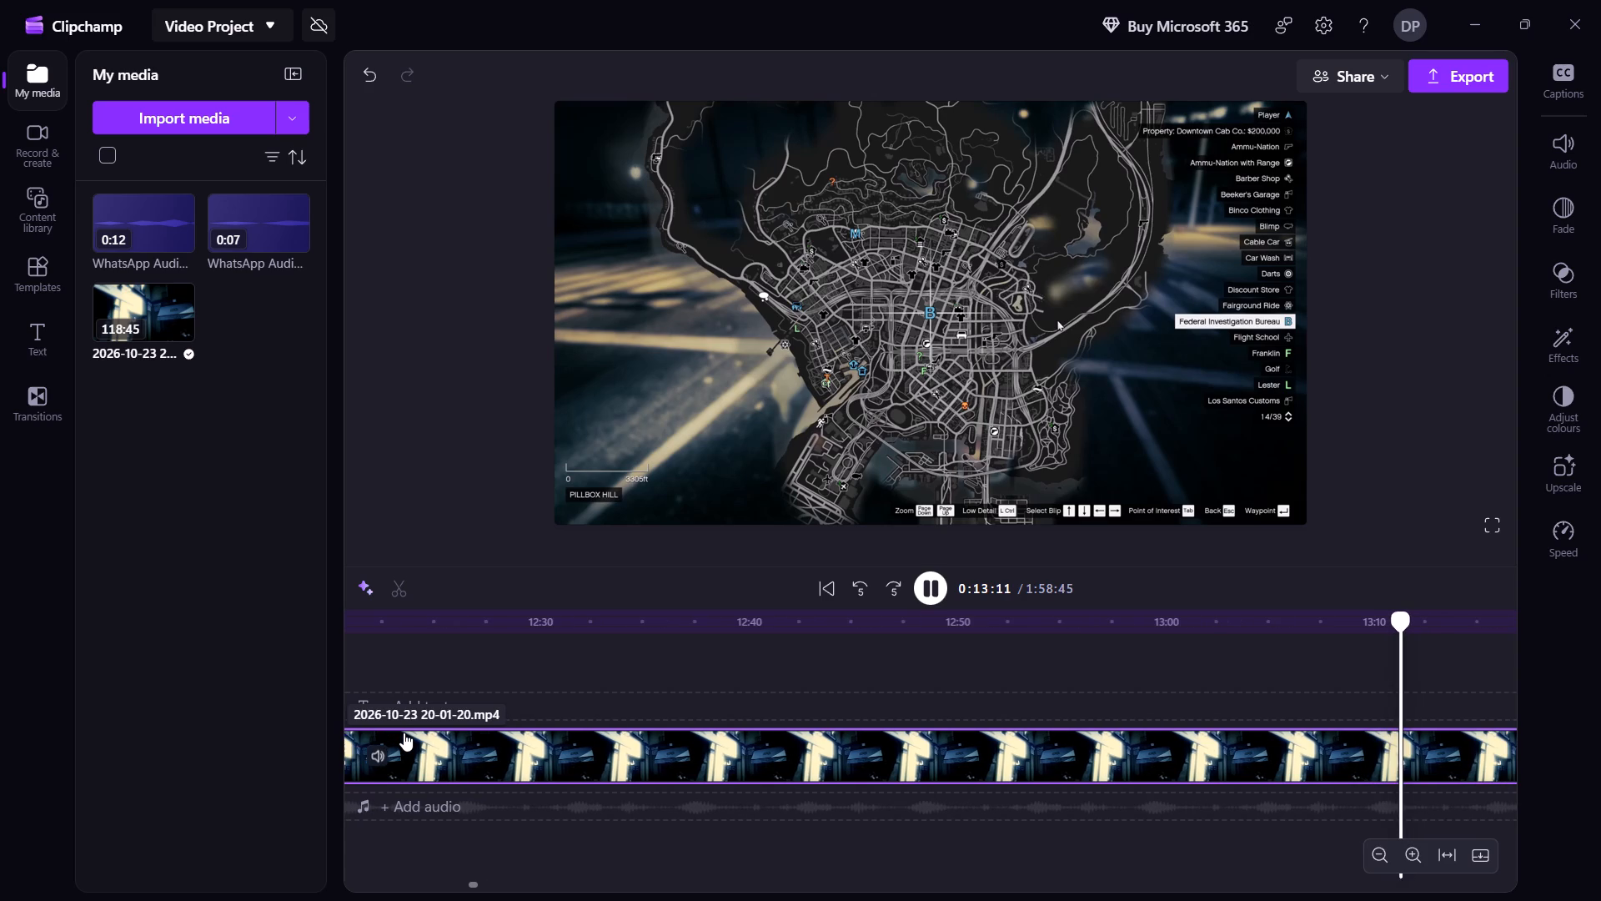
key("shift+Right")
key("shift+Right")
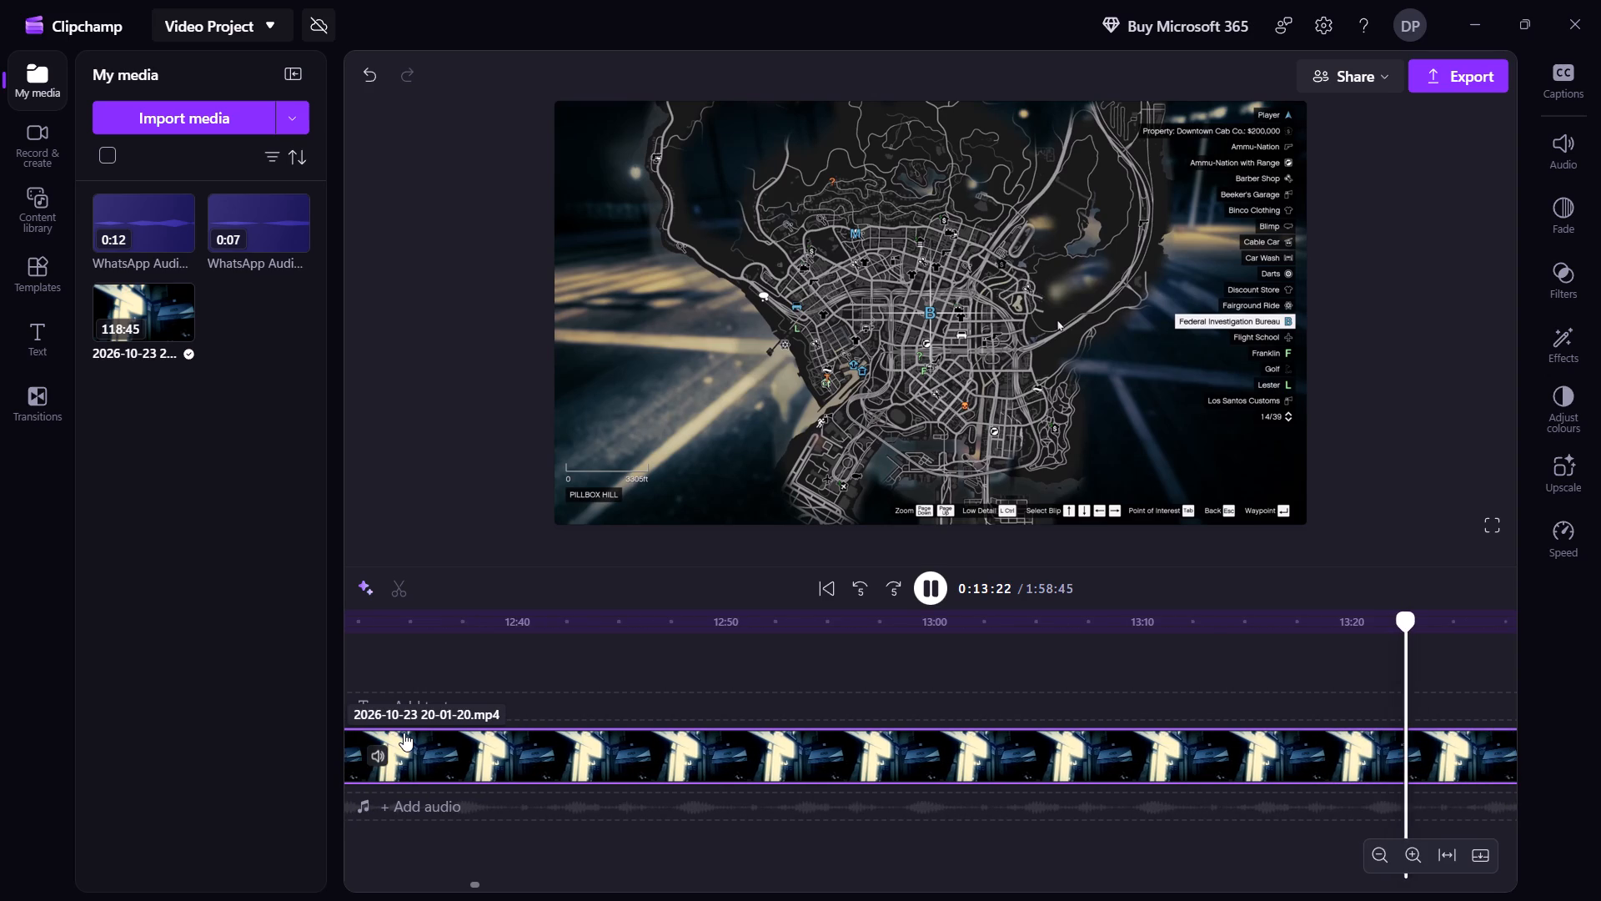
key("shift+Right")
key("shift+Right")
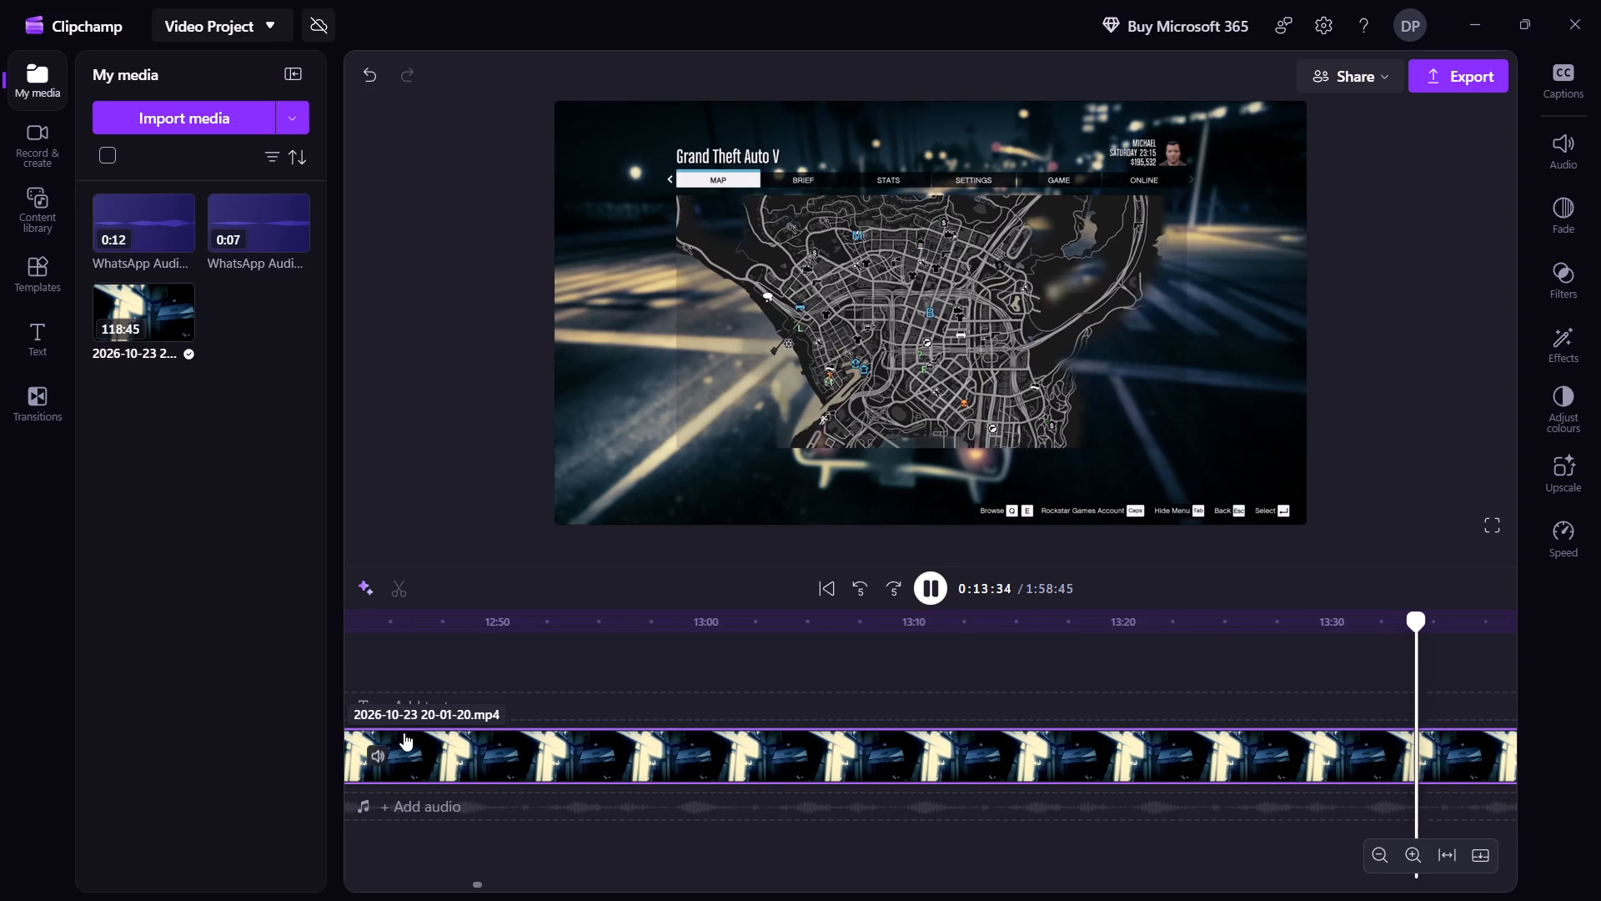
key("shift+Right")
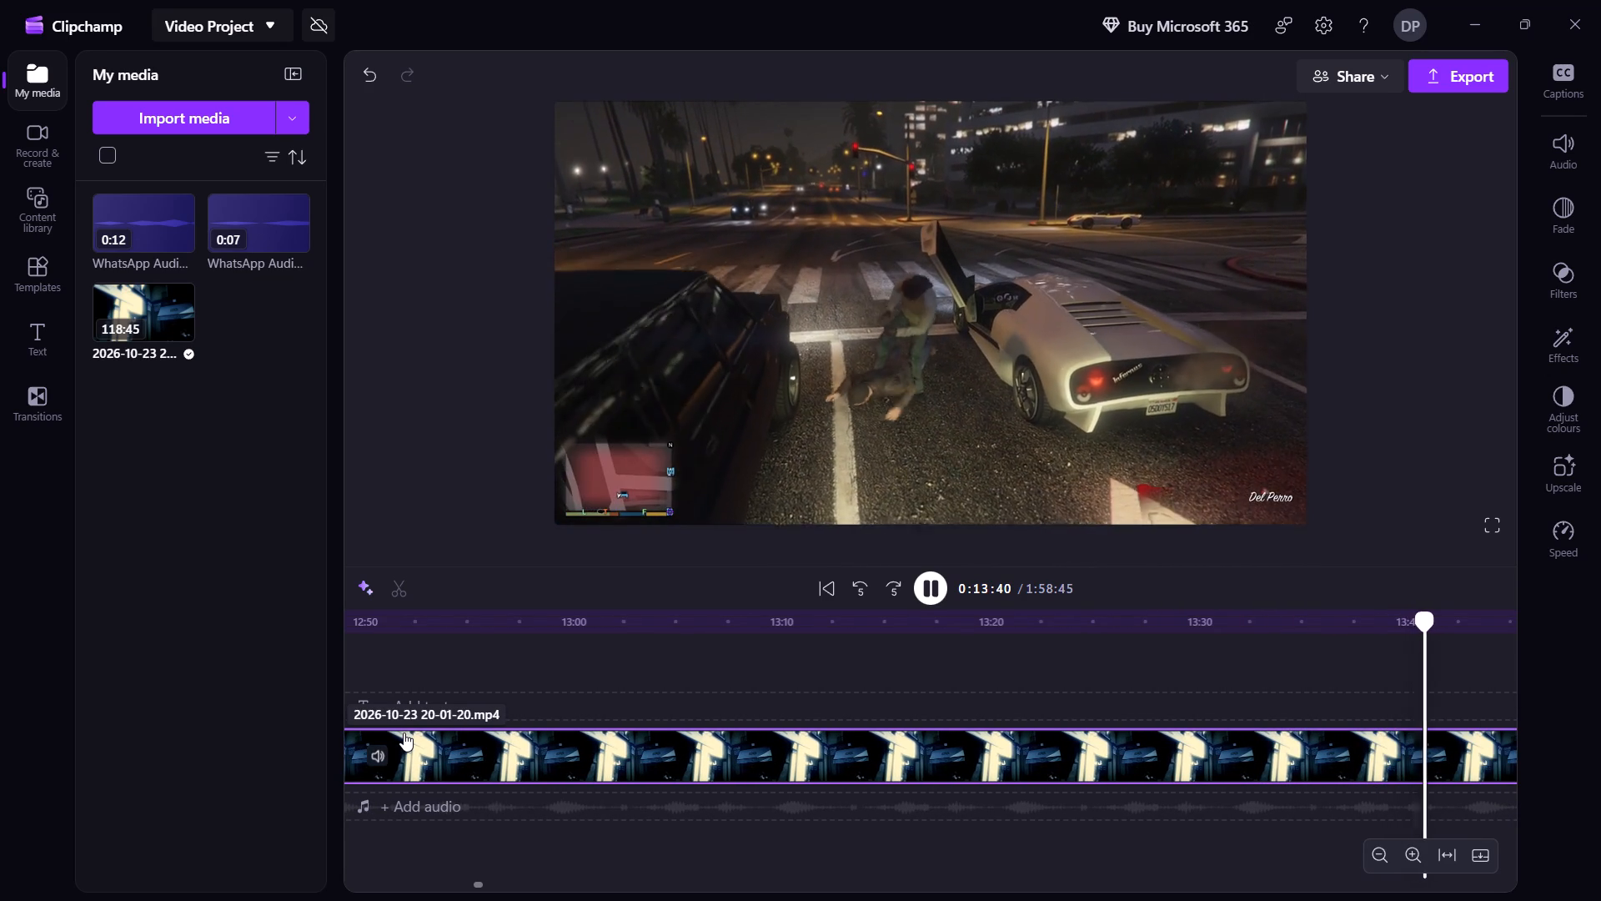
Pause playback and position the playhead at about 13:38, where the character stands beside the white sports car.
key("Left")
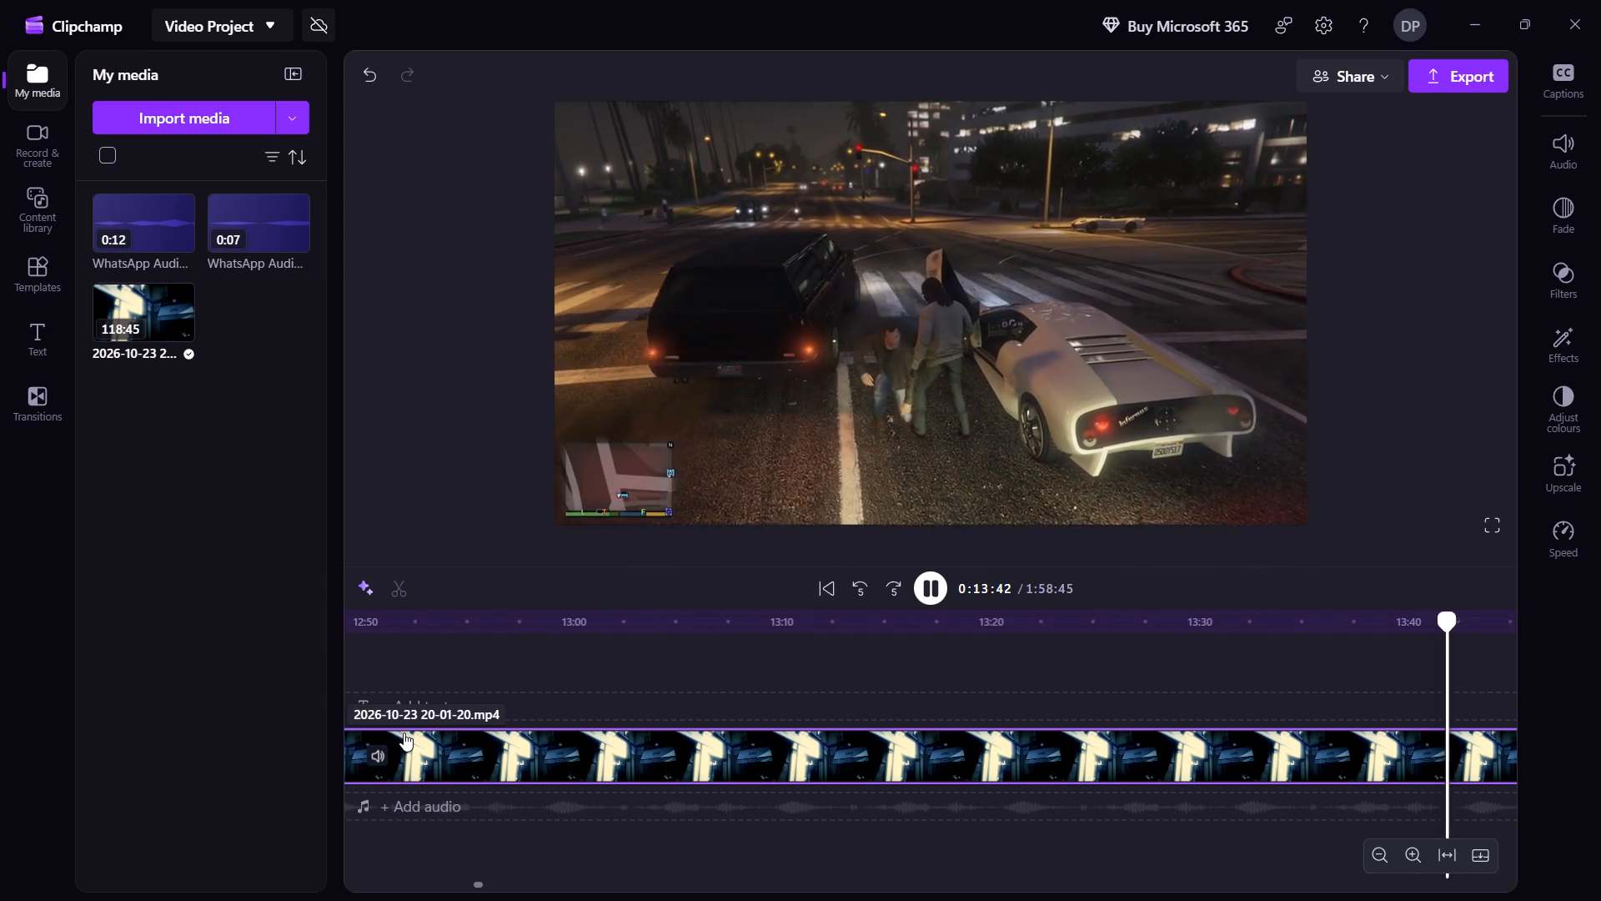
key("Left")
key("shift+Left")
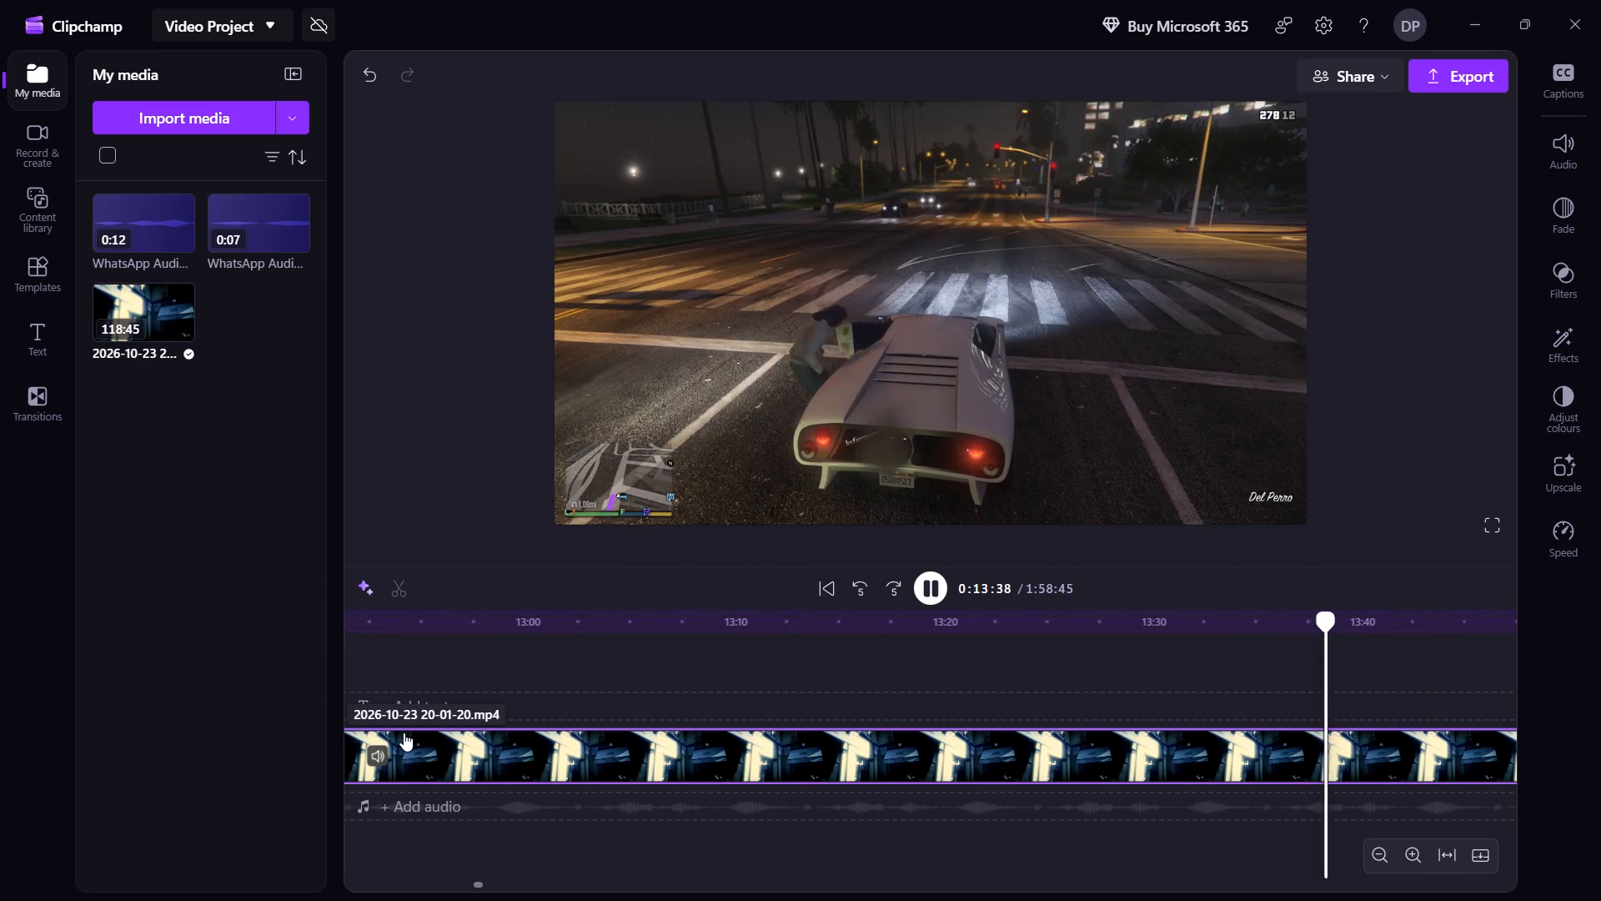
key("space")
key("Left")
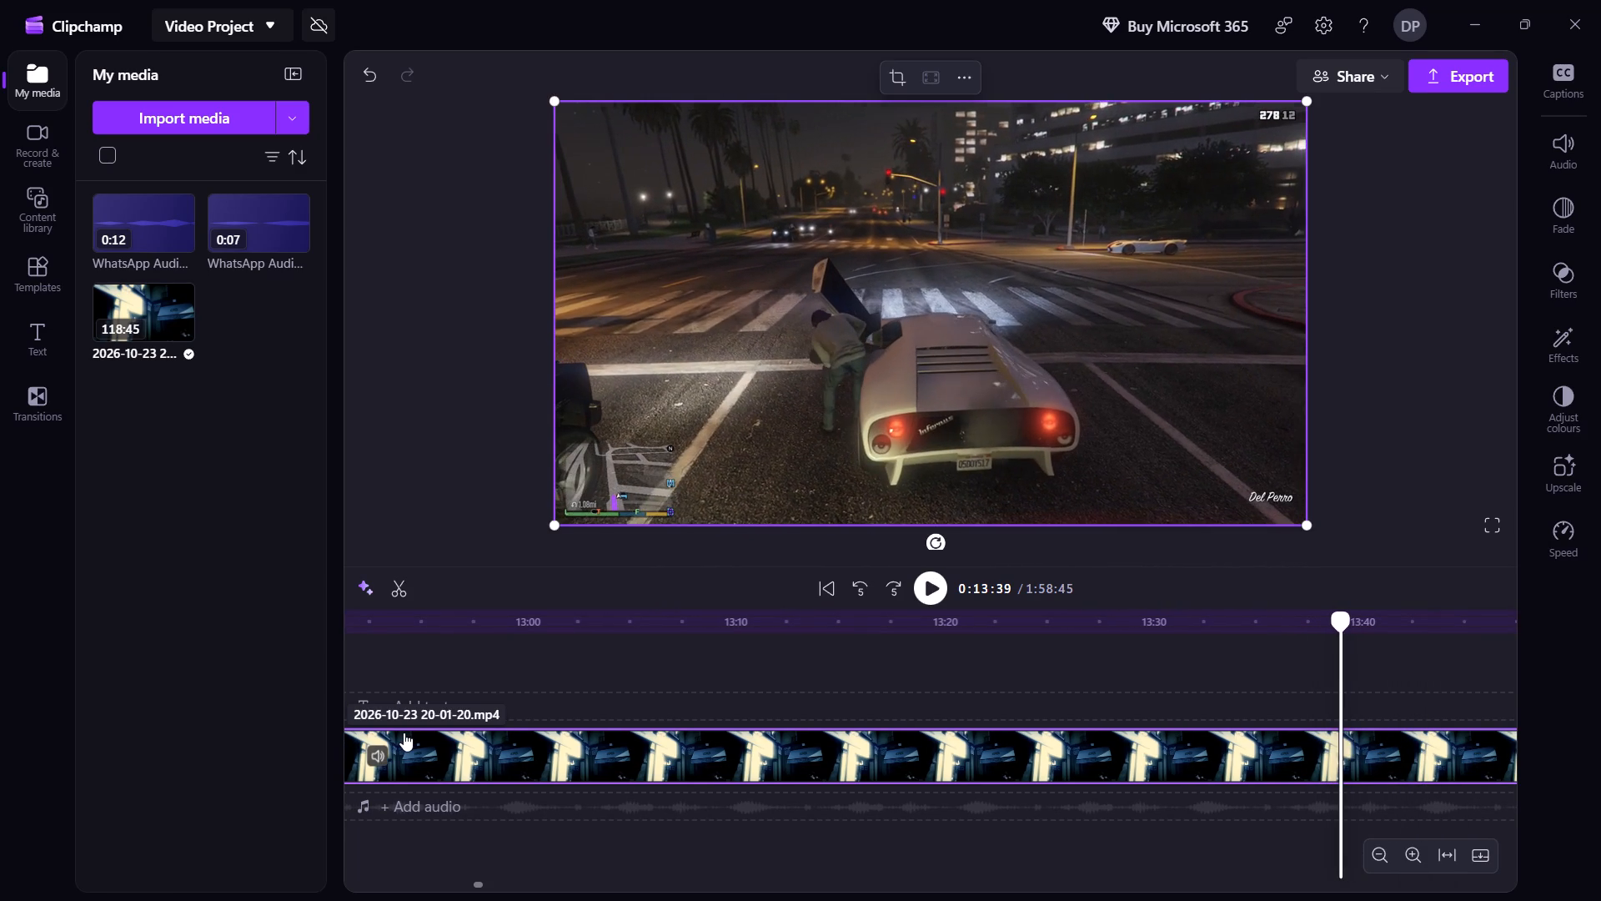
key("Left")
key("Left")
key("Left")
key("Left")
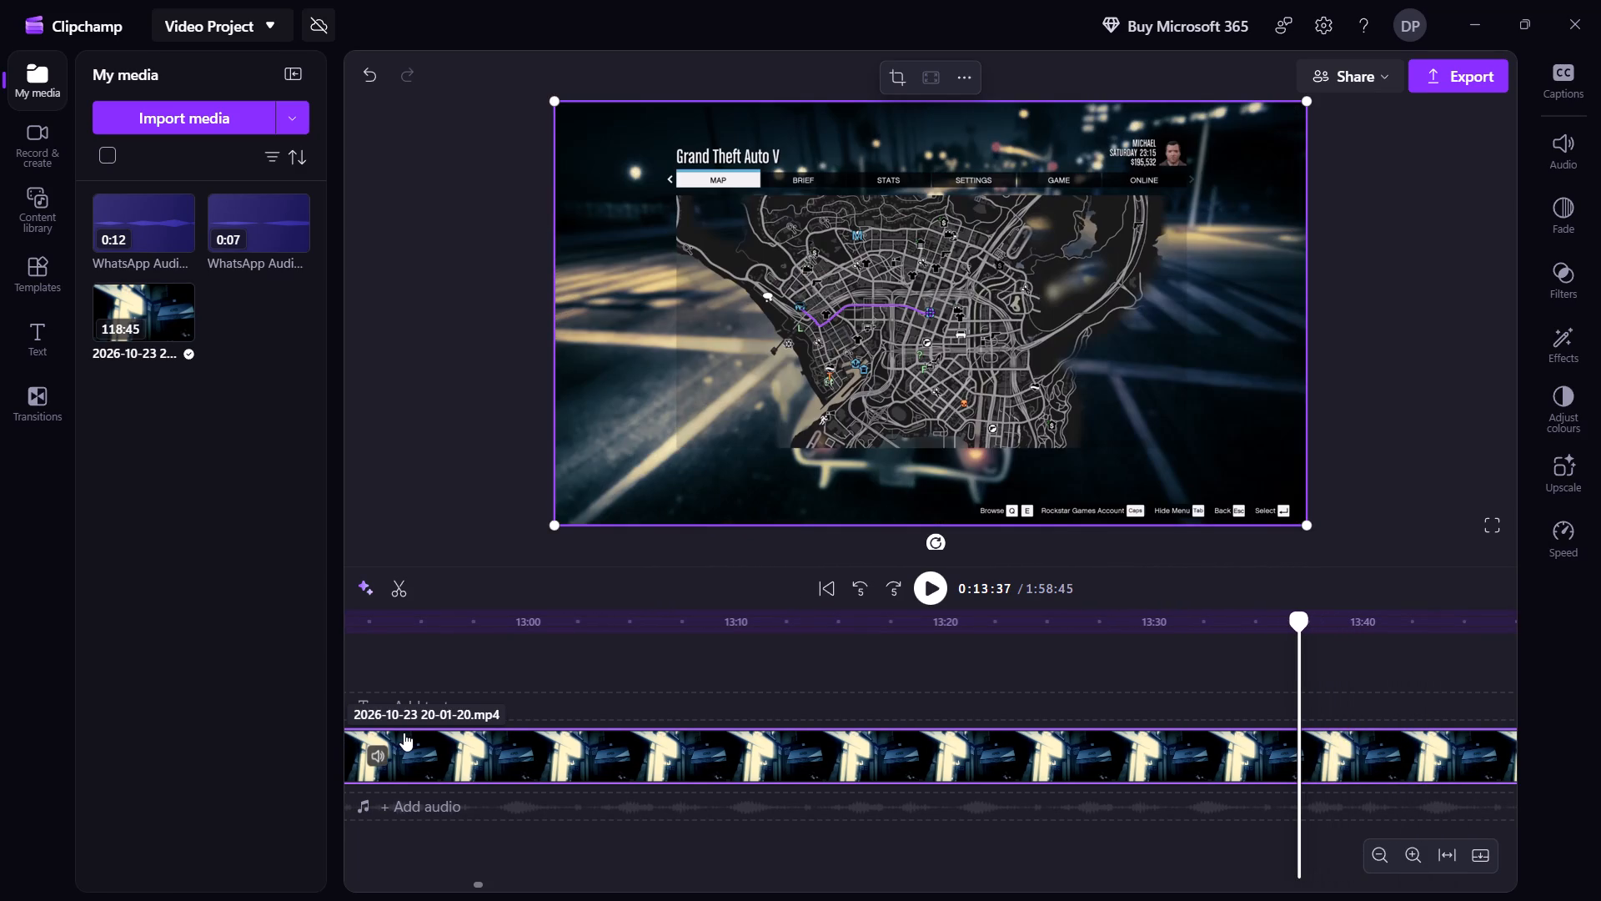
Split the gameplay recording at about 13:37, on the map screen just before the driving resumes.
key("Right")
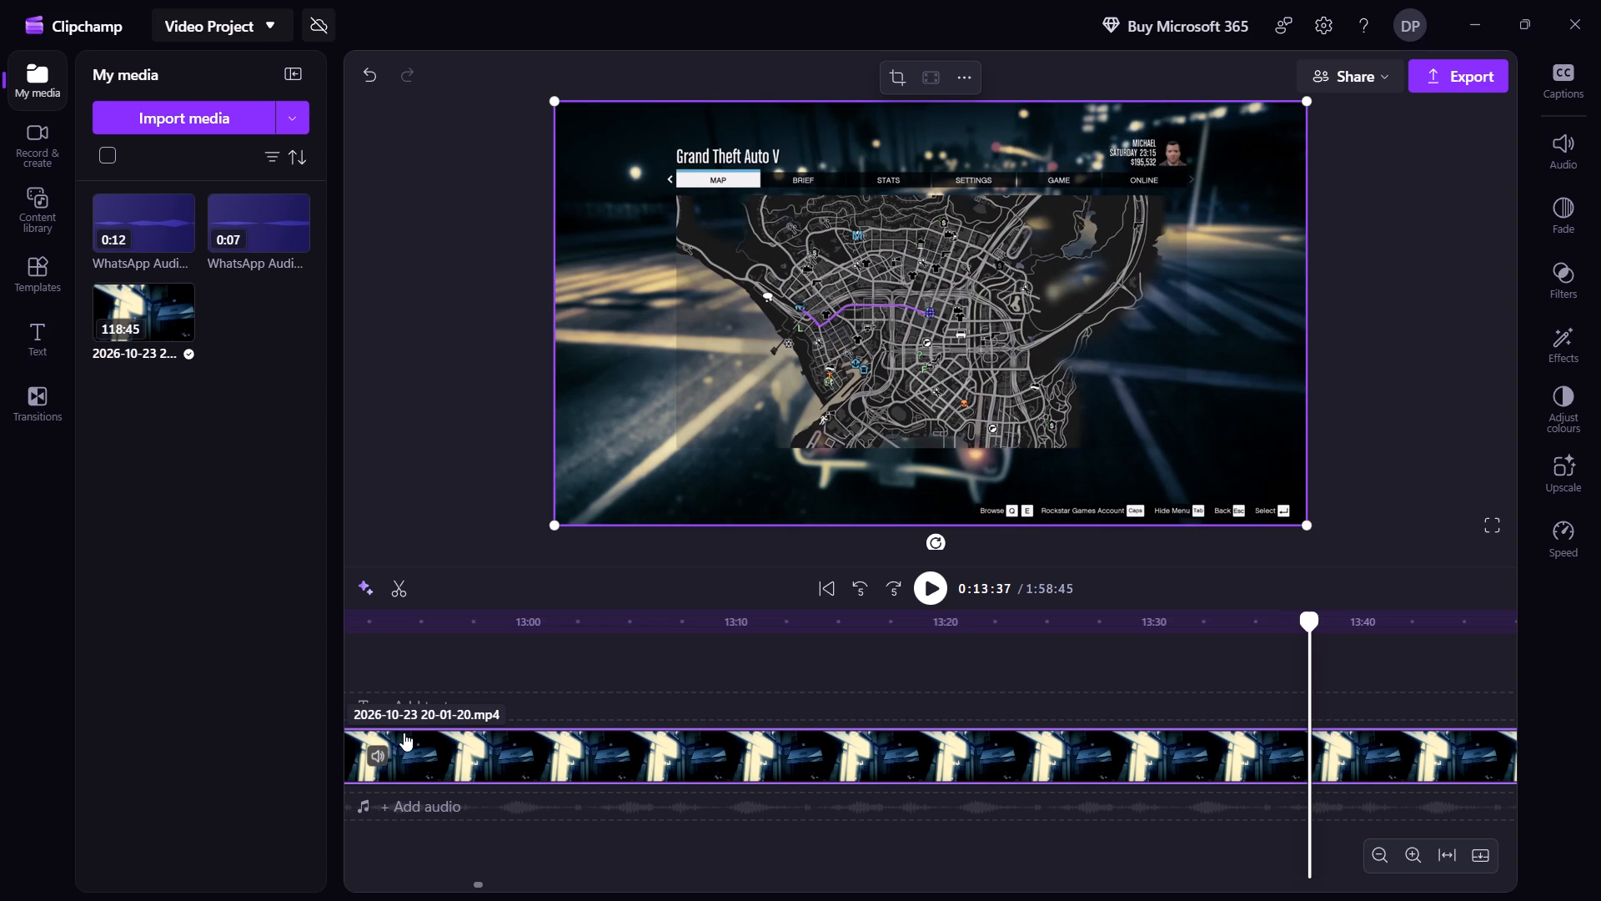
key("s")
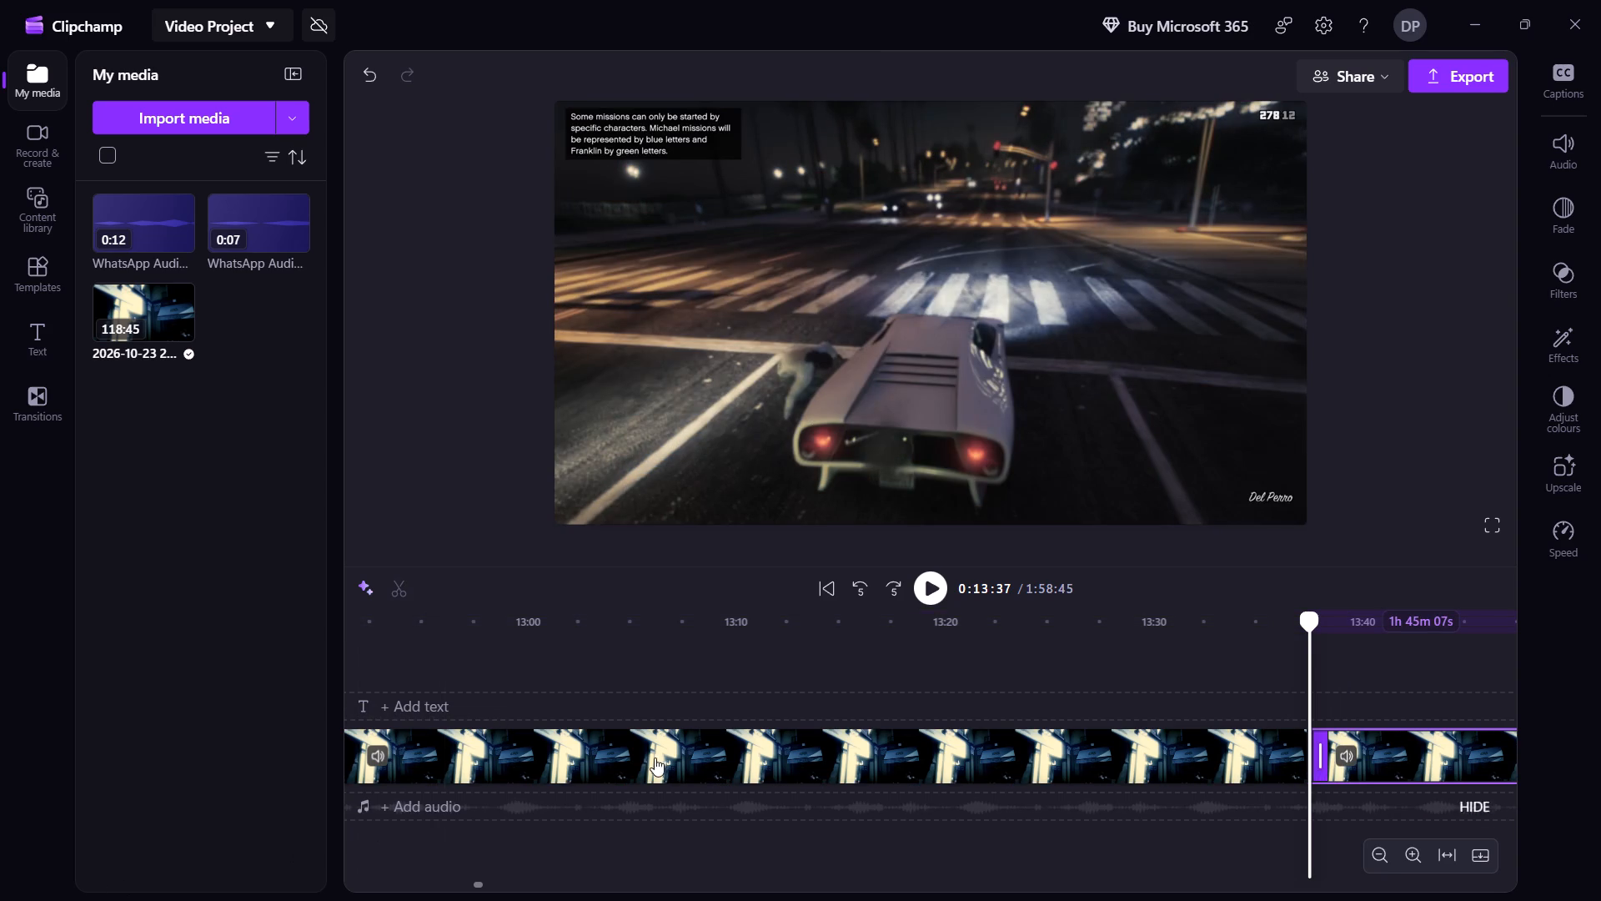
Delete the long gameplay section between about 0:04 and the 13:37 split, and close the gap it leaves.
left_click(658, 748)
right_click(658, 748)
left_click(737, 400)
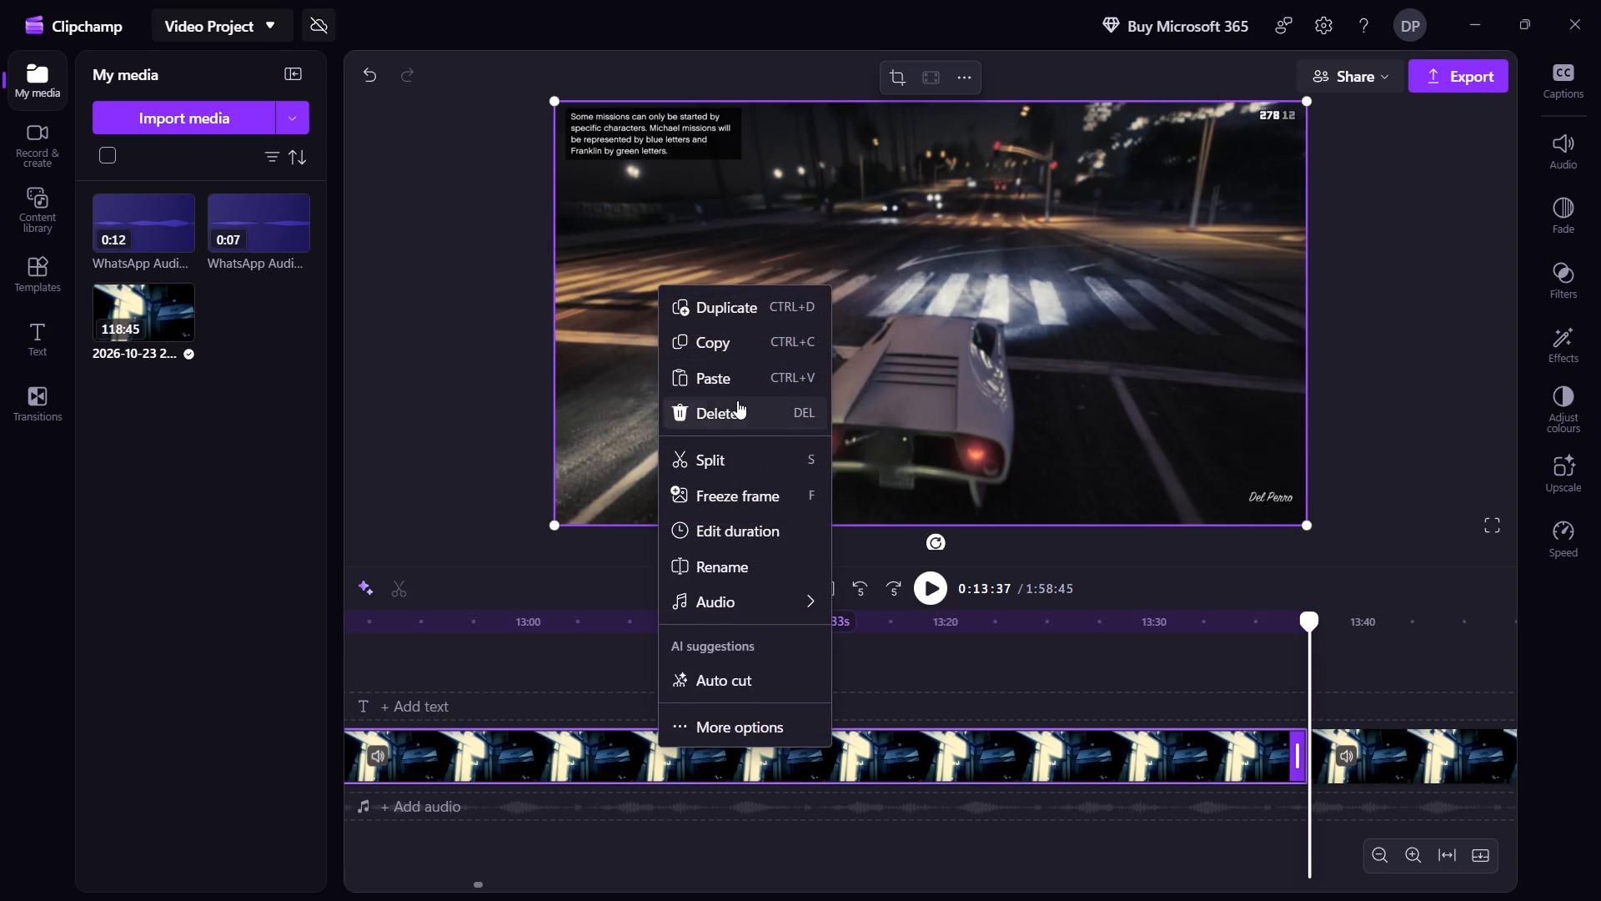
left_click(834, 771)
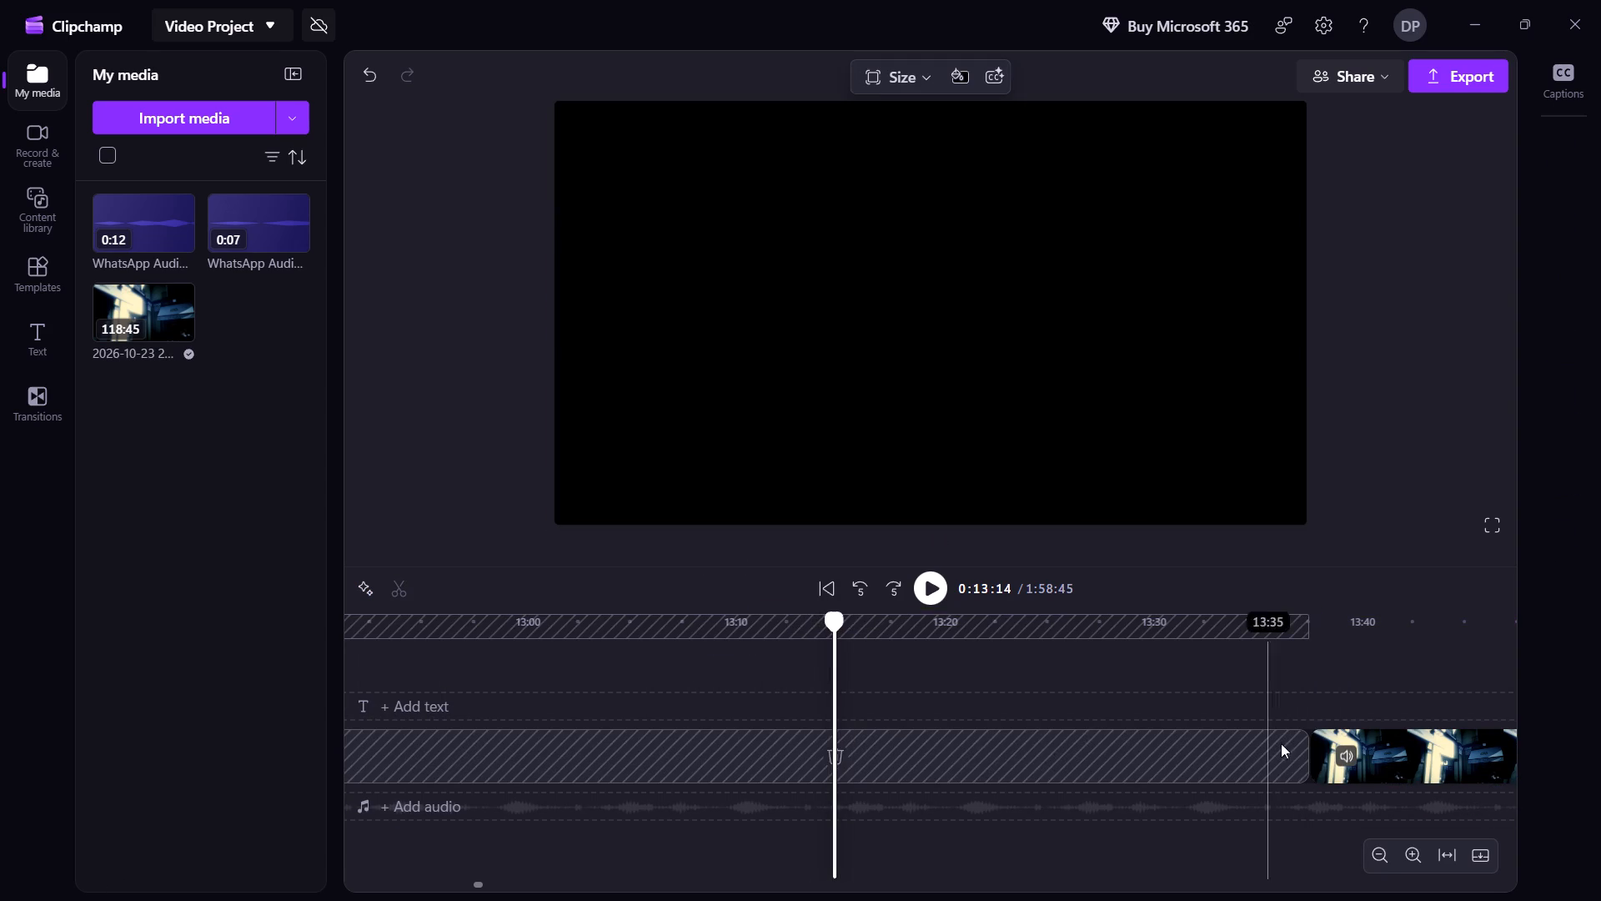
left_click(842, 754)
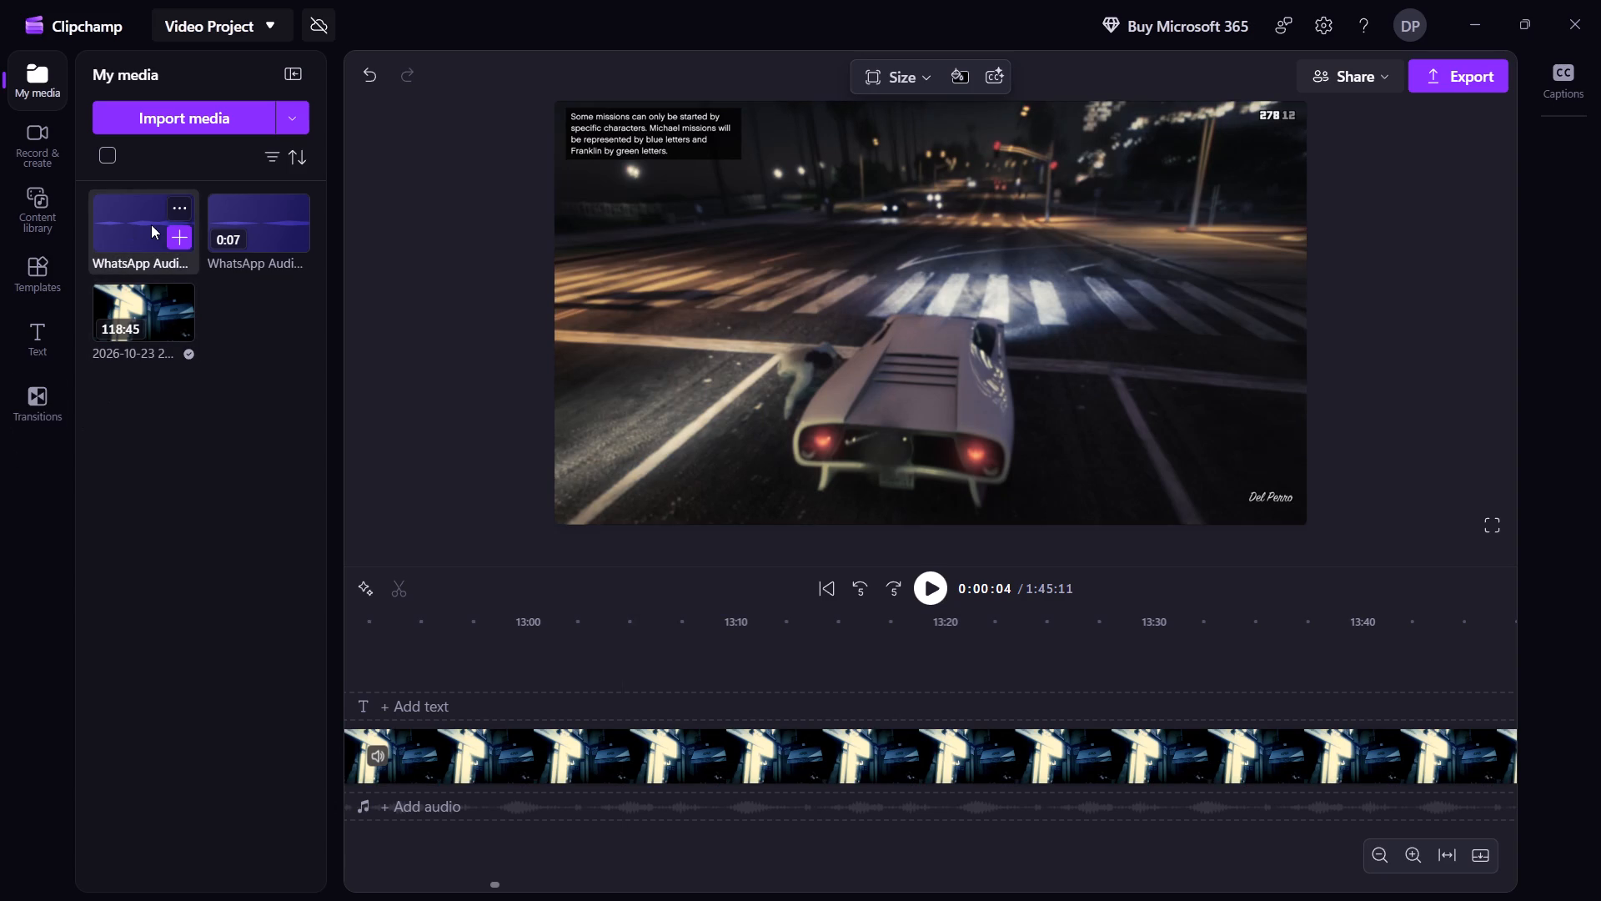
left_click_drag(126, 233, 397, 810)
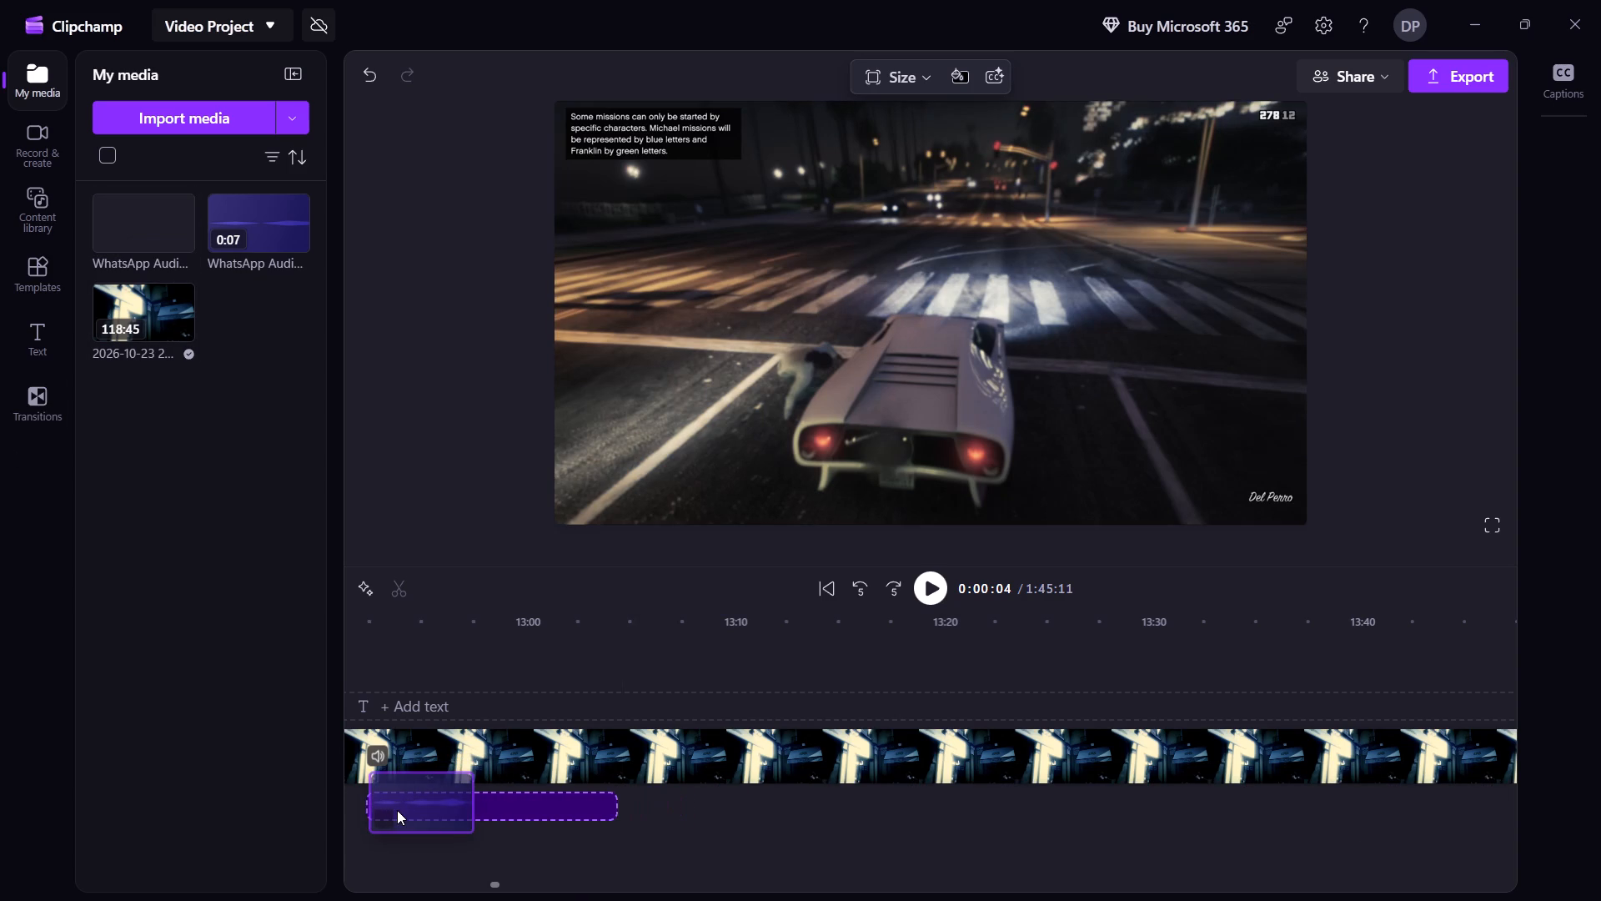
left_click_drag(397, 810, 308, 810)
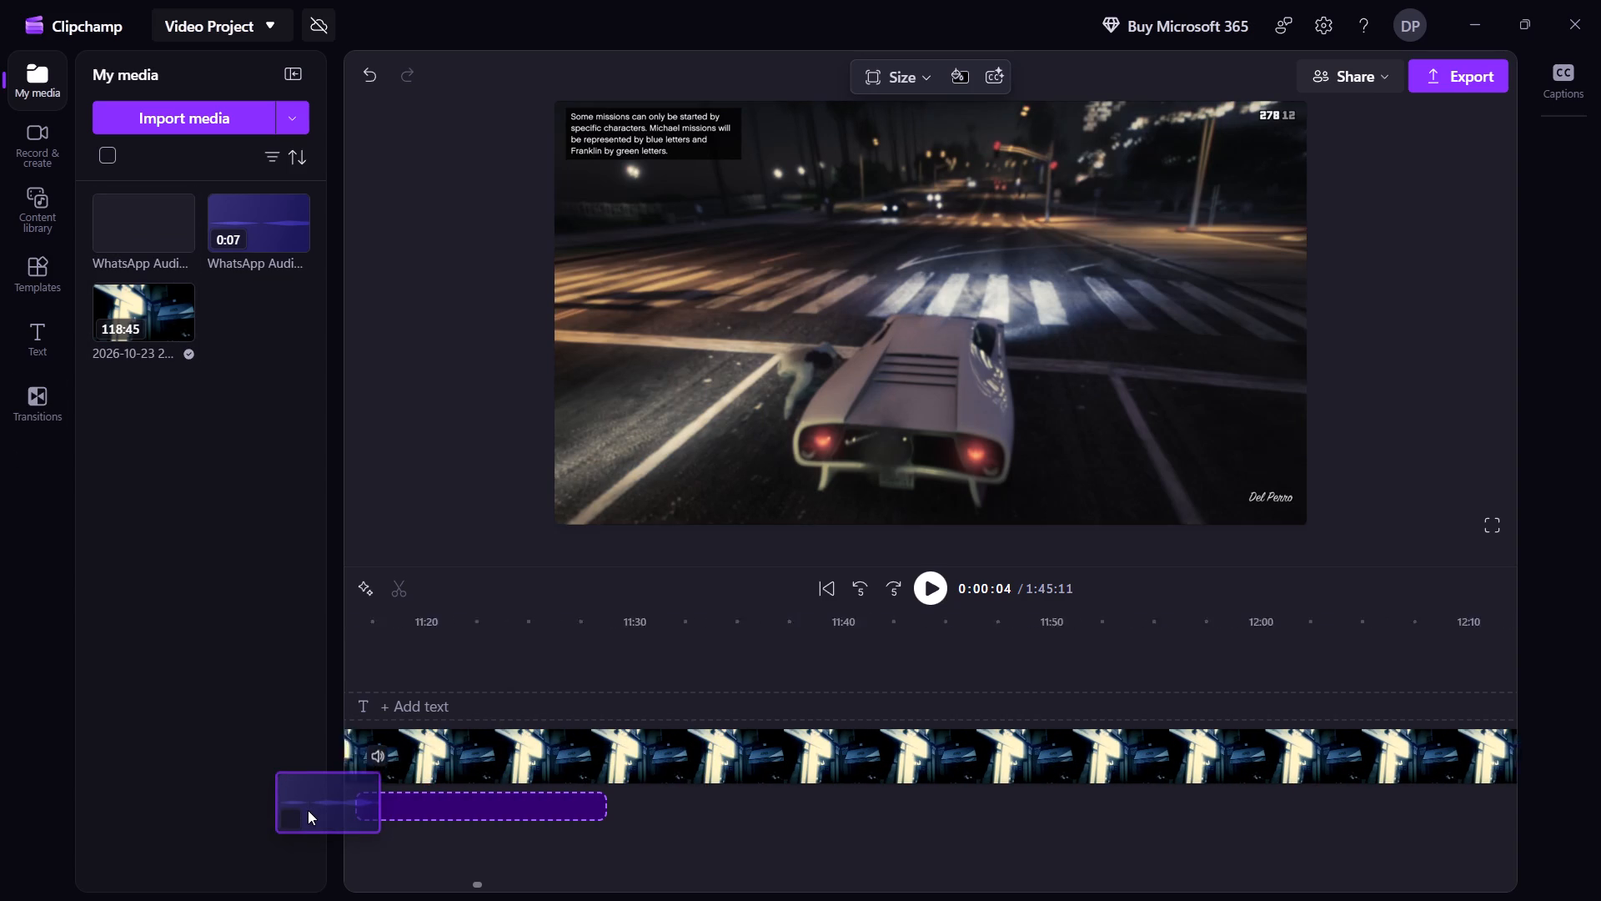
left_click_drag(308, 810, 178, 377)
Skim back and forth through the first four seconds of the timeline to examine the opening clip before the join.
key("Left")
key("Left")
key("Left")
key("Left")
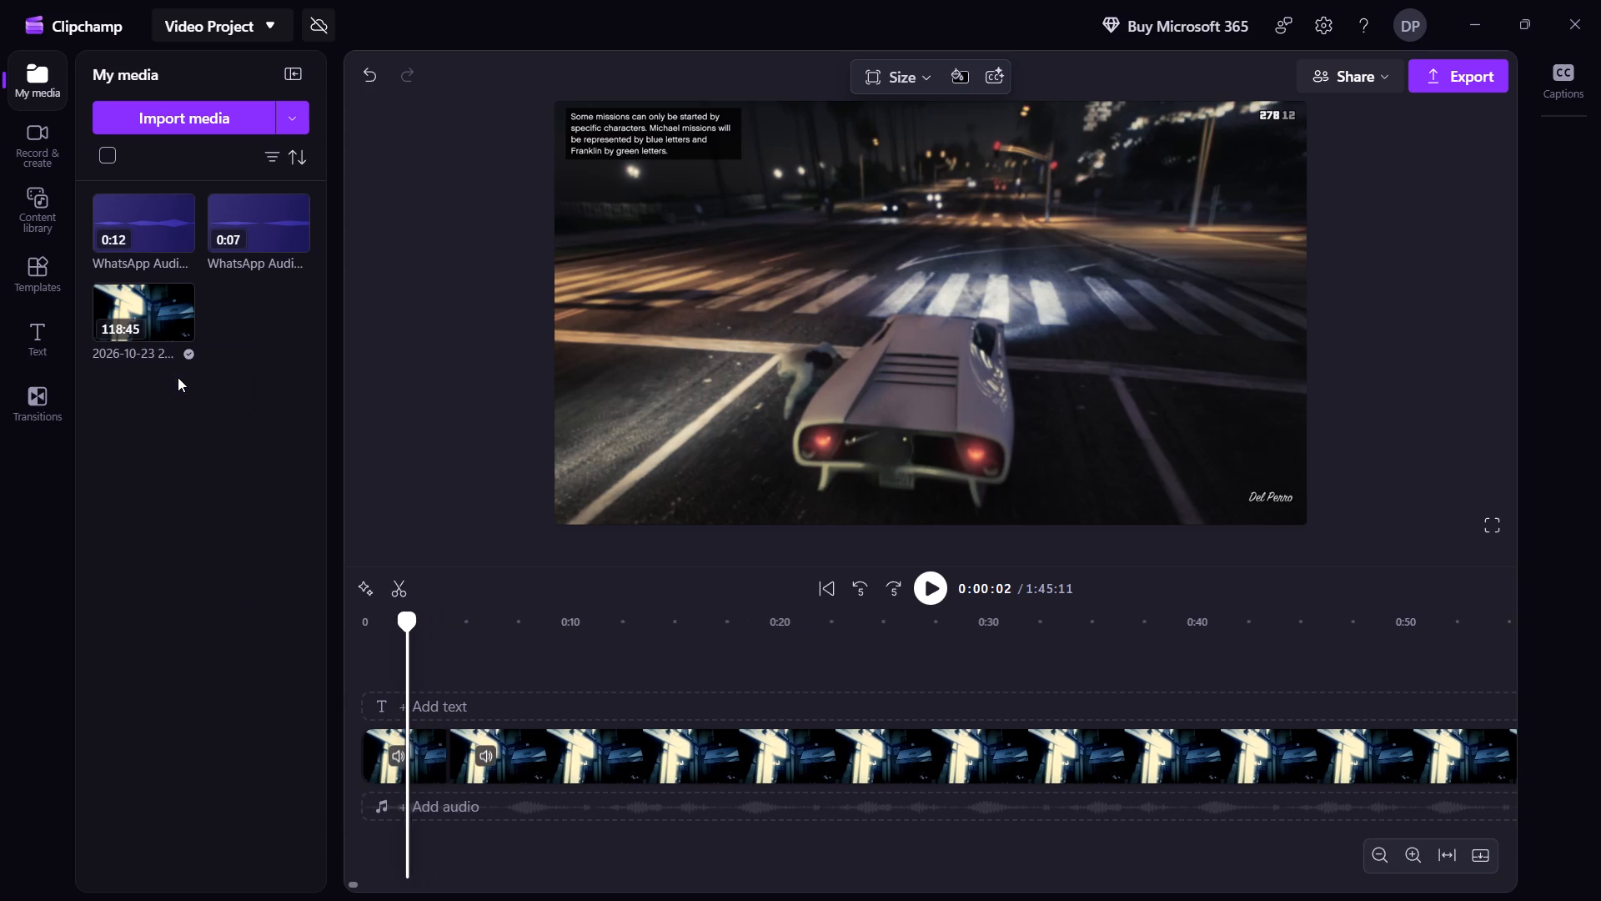
key("Left")
key("Left")
key("Left")
key("Left")
key("Left")
key("Left")
key("Left")
key("Left")
key("Left")
key("Left")
key("Left")
key("Left")
key("Left")
key("Left")
key("Left")
key("Left")
key("Left")
key("Left")
key("Right")
key("Right")
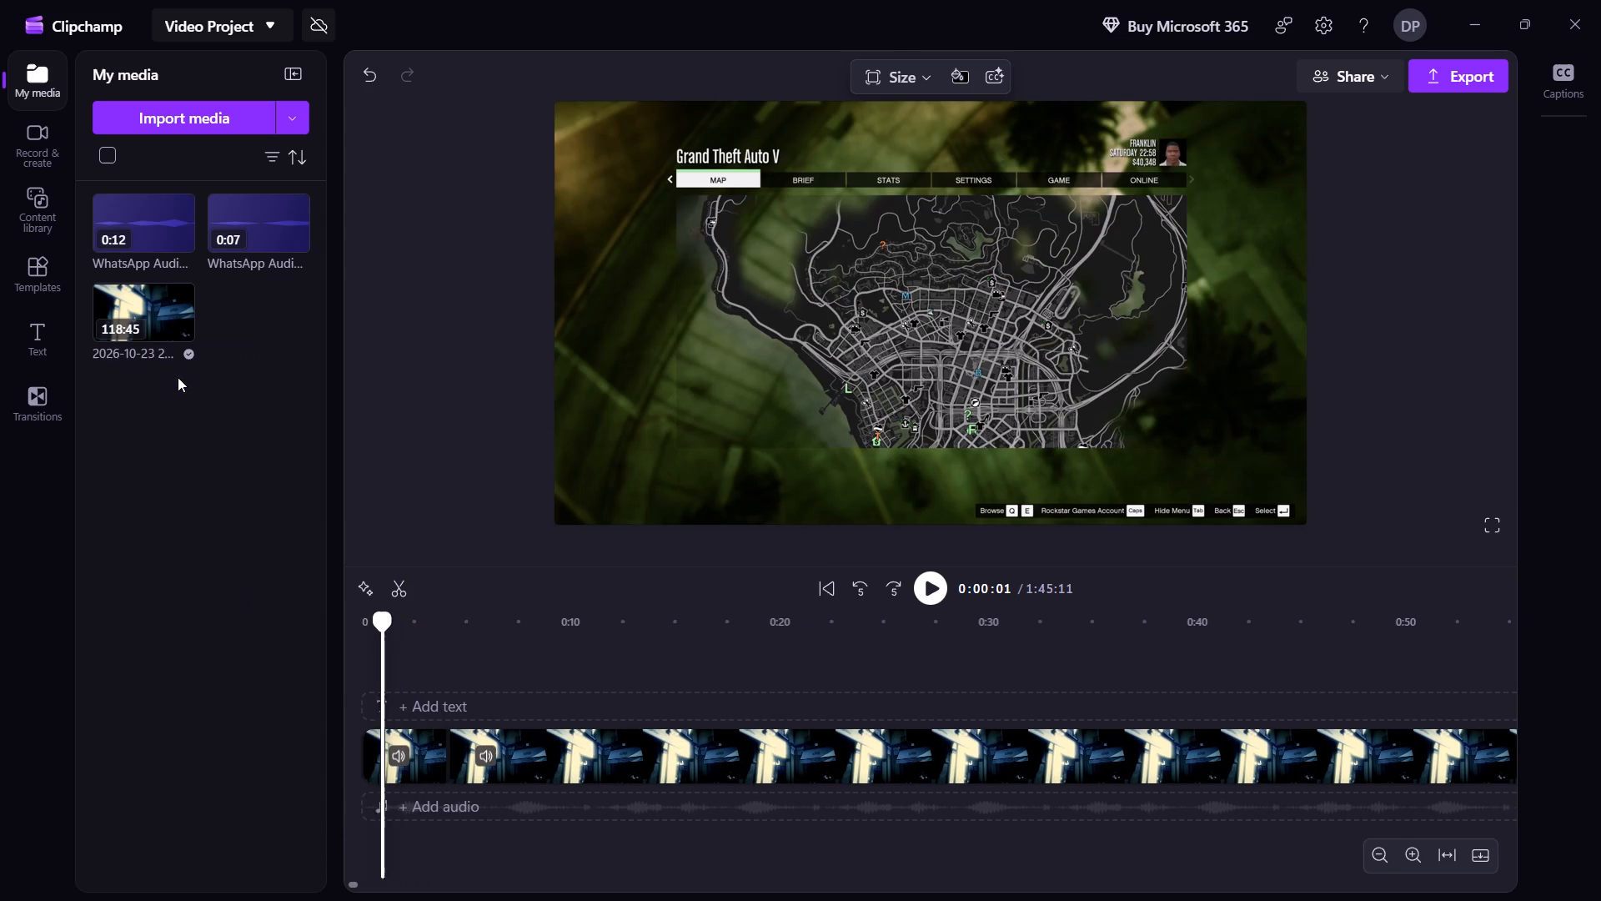
key("Right")
key("Right")
key("Right")
key("Right")
key("Right")
key("Left")
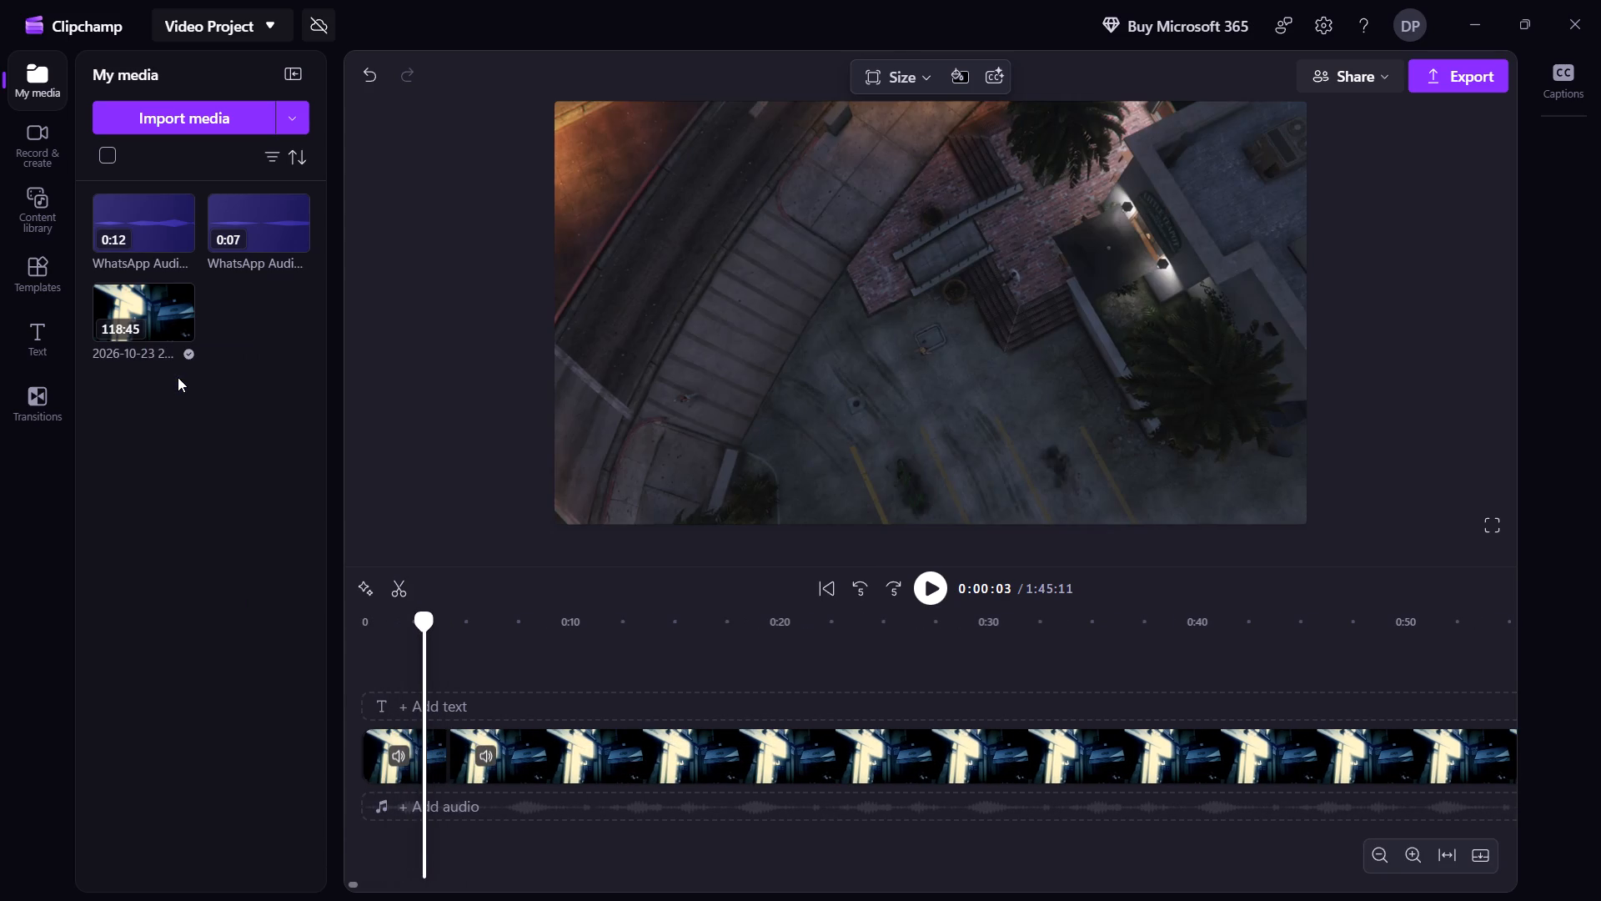
key("Left")
key("Left")
Skim the shortened gameplay recording forward past the join to about 0:31 to examine the footage that follows.
key("Right")
key("Right")
key("Right")
key("Right")
key("Right")
key("Right")
key("Right")
key("Right")
key("Right")
key("Right")
key("Right")
key("Right")
key("Right")
key("Right")
key("Right")
key("Right")
key("Right")
key("Right")
key("Right")
key("Right")
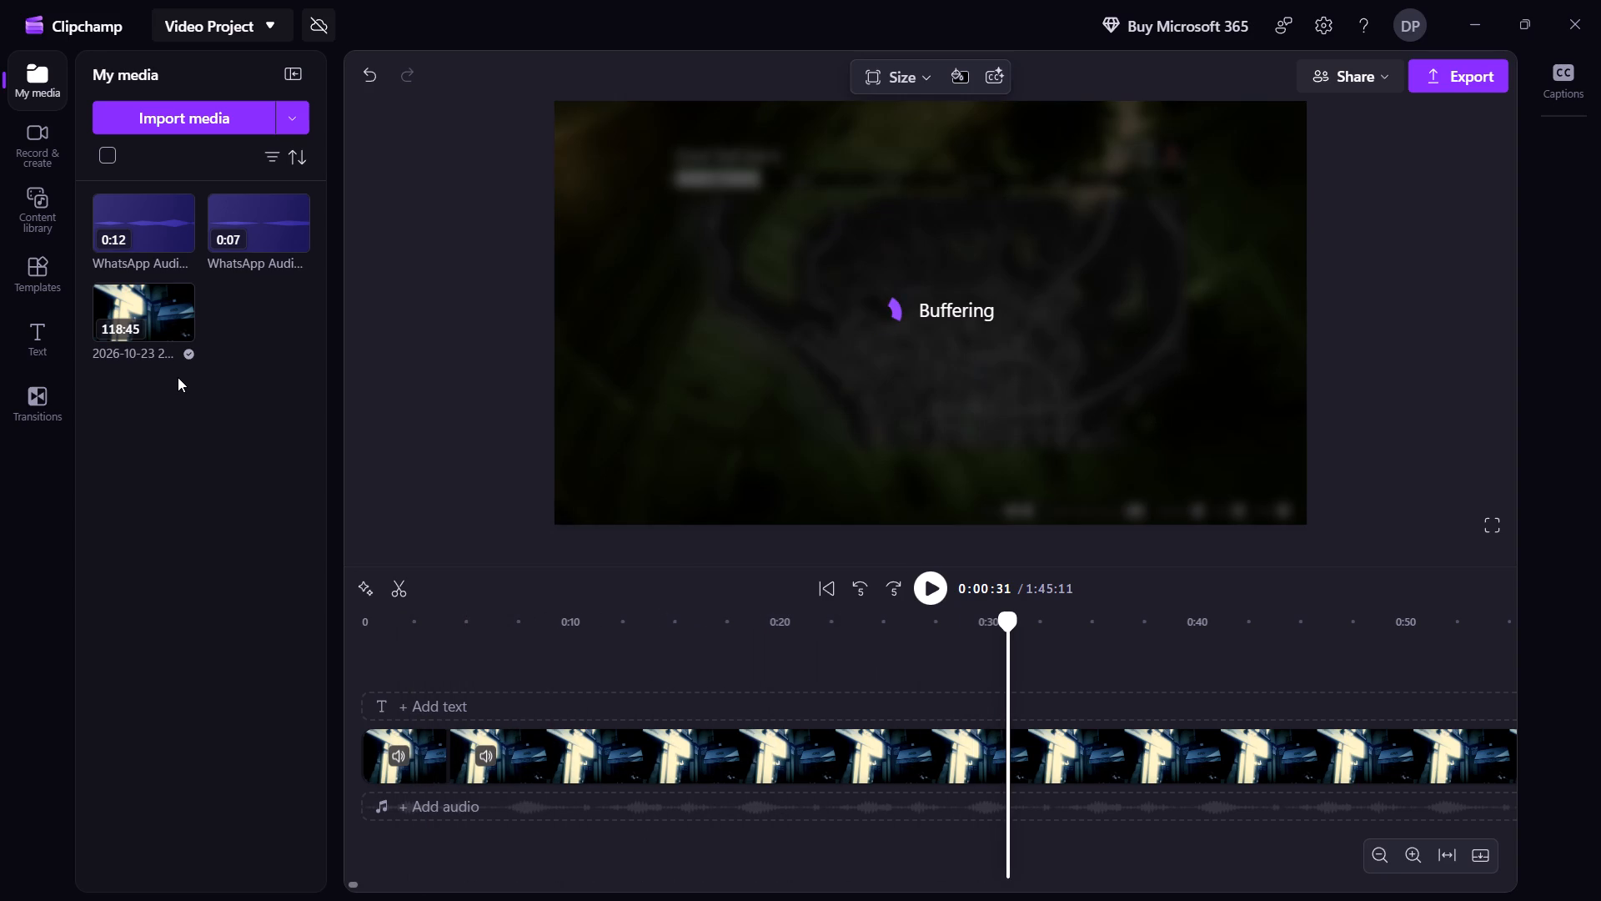
Skim back from about 0:31 to about 0:20 to examine the footage of the character beside the white sports car.
key("Left")
key("Left")
key("Left")
key("Left")
key("Left")
key("Left")
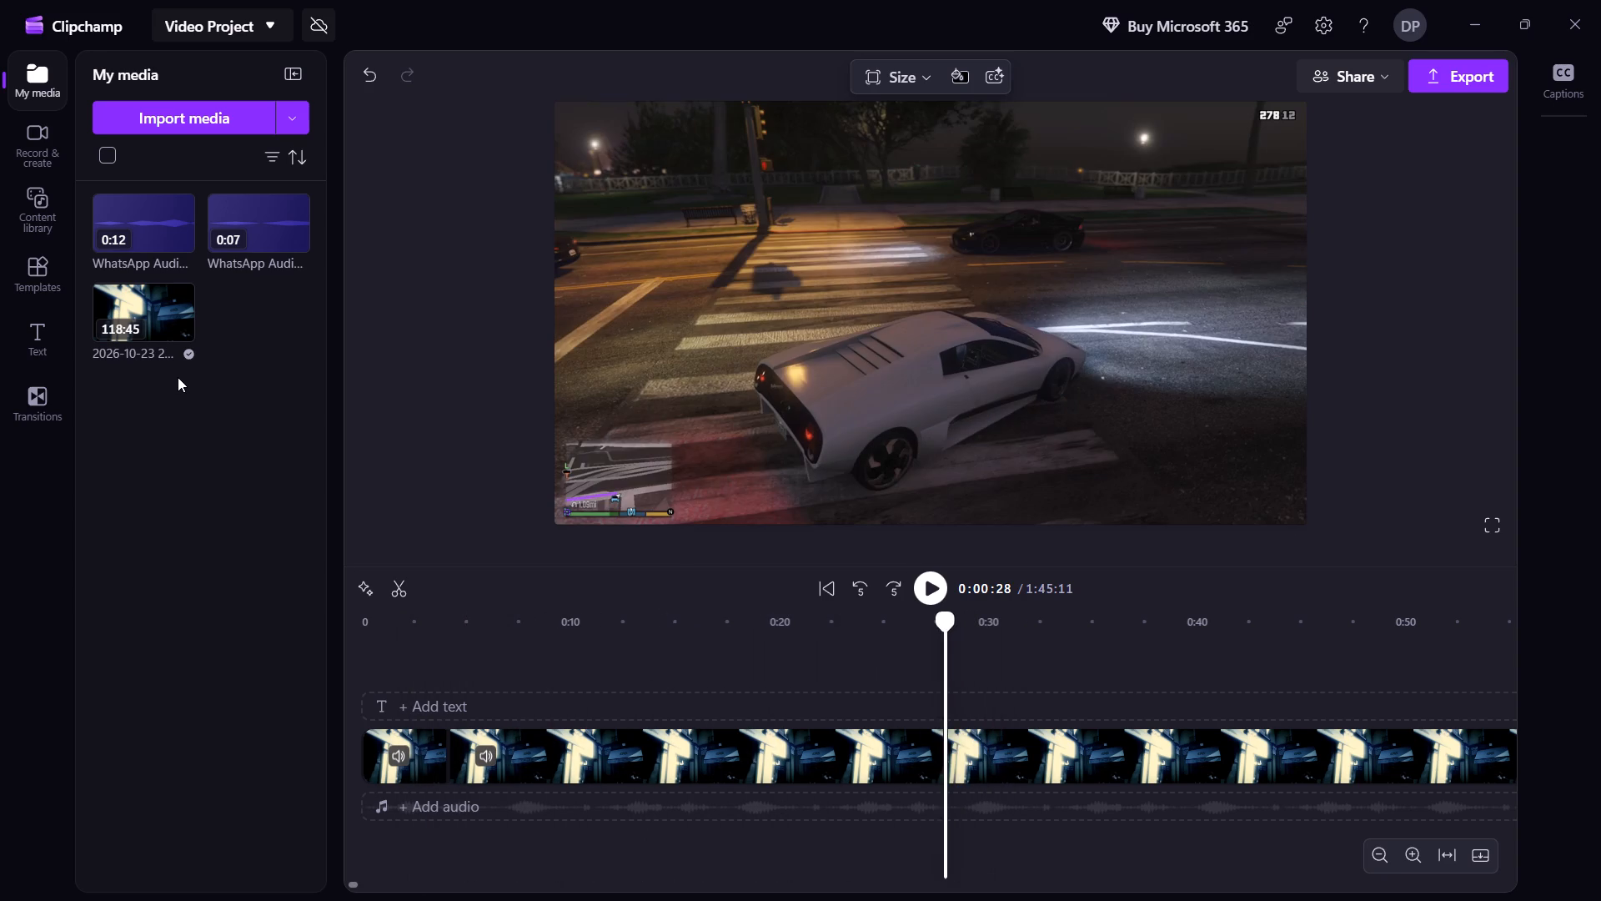
key("Left")
key("Left")
key("Left")
key("Left")
key("Left")
key("Left")
key("Left")
key("Left")
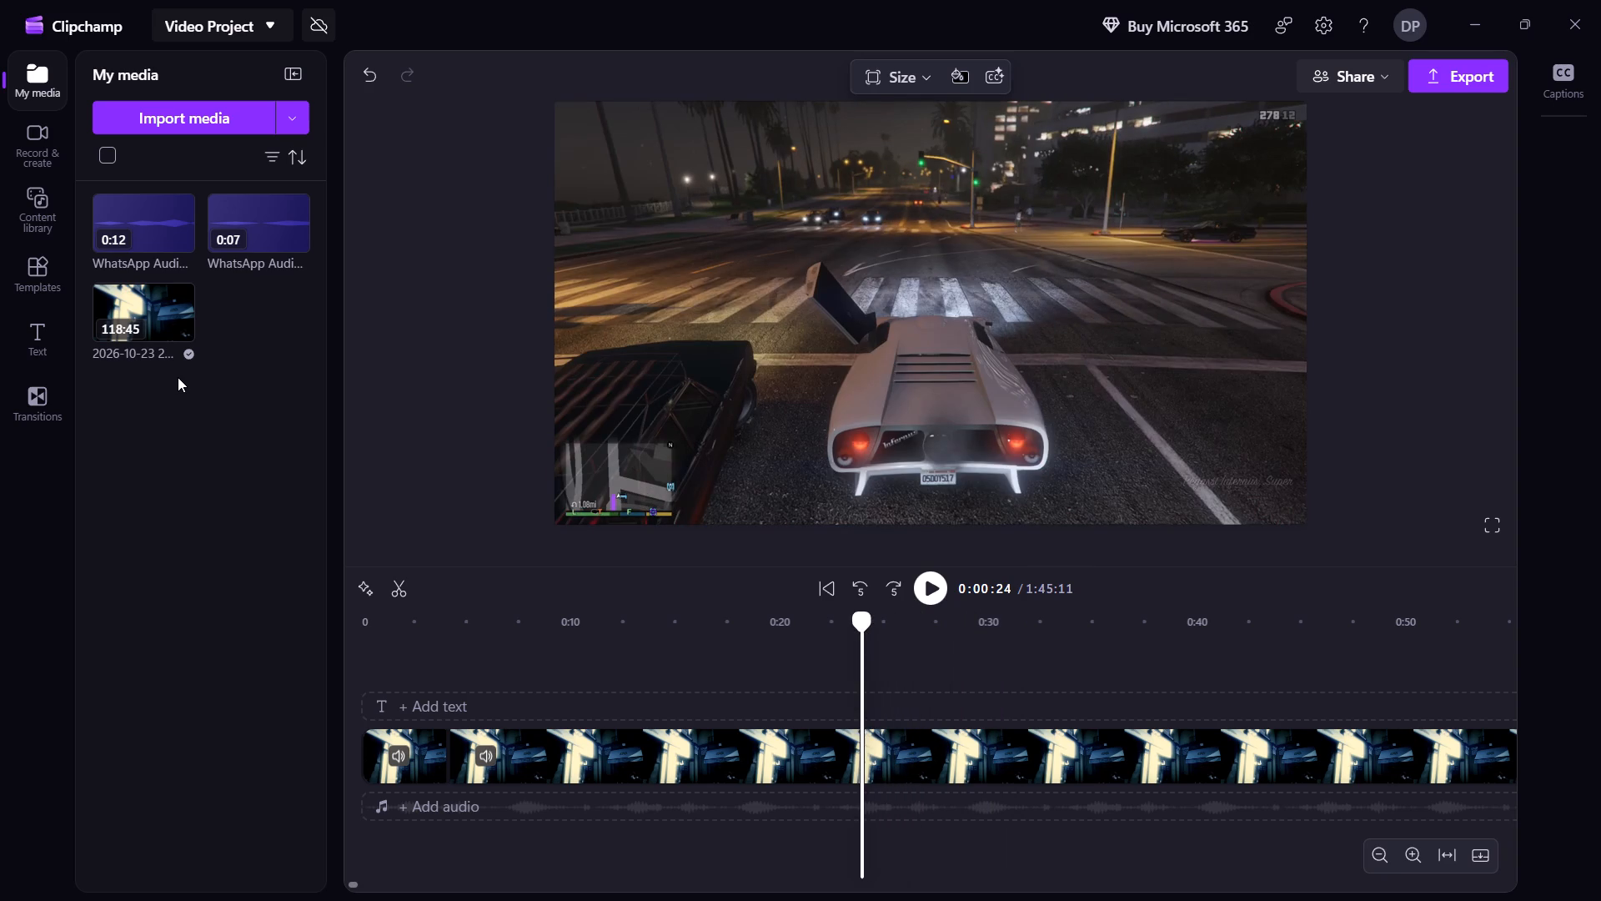
key("Left")
key("Left")
key("Left")
key("Left")
key("Left")
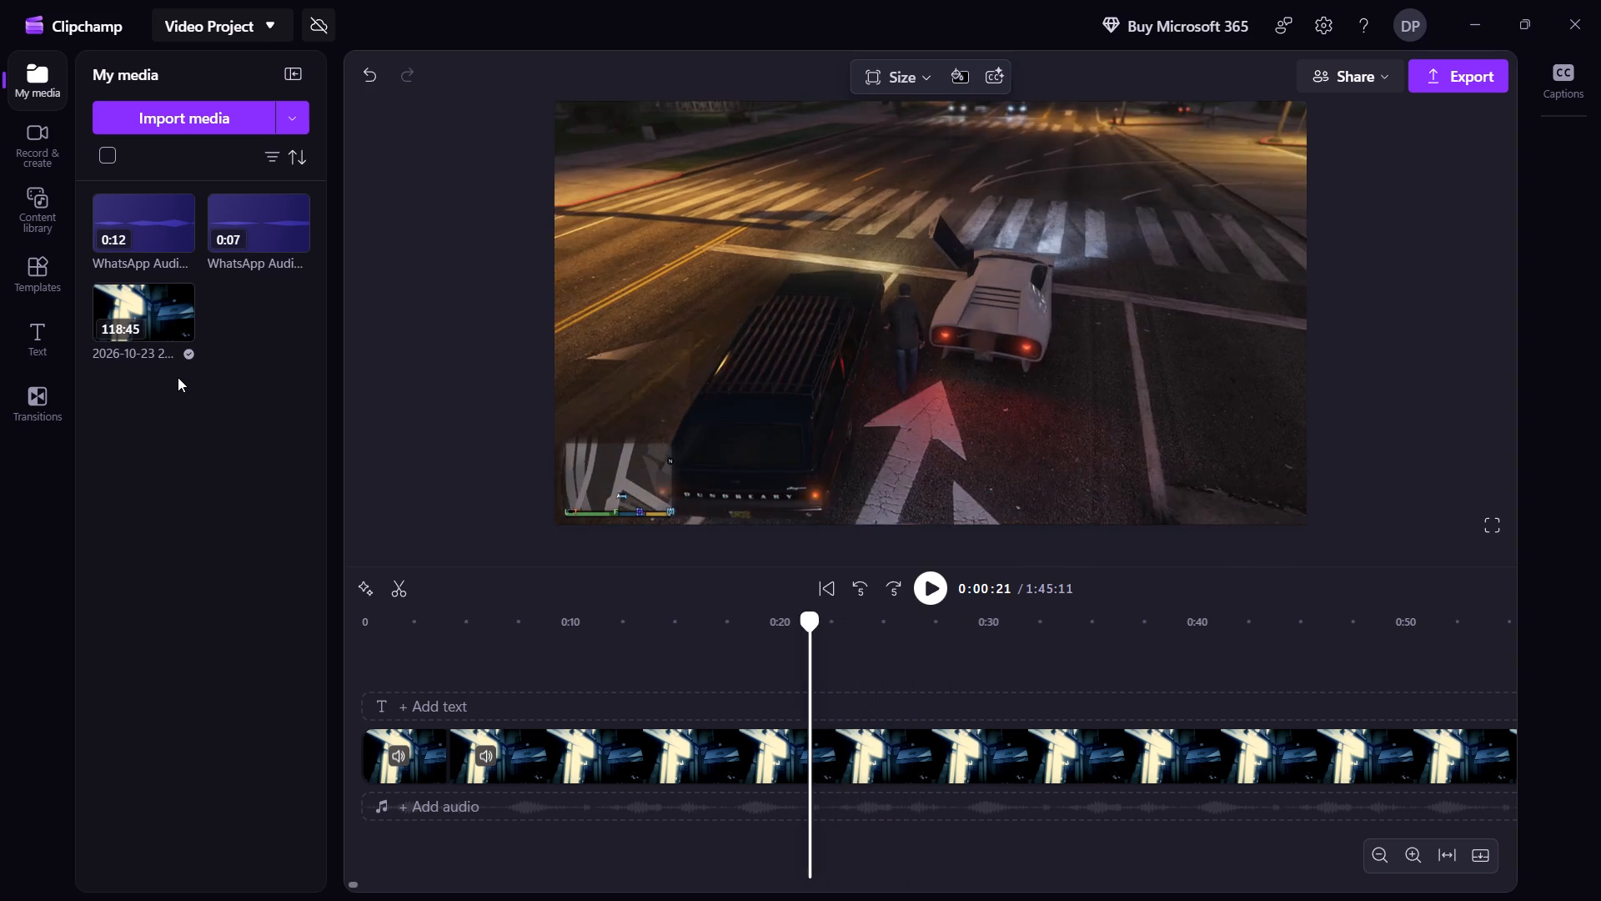
key("Left")
key("Left")
key("Left")
key("Right")
key("space")
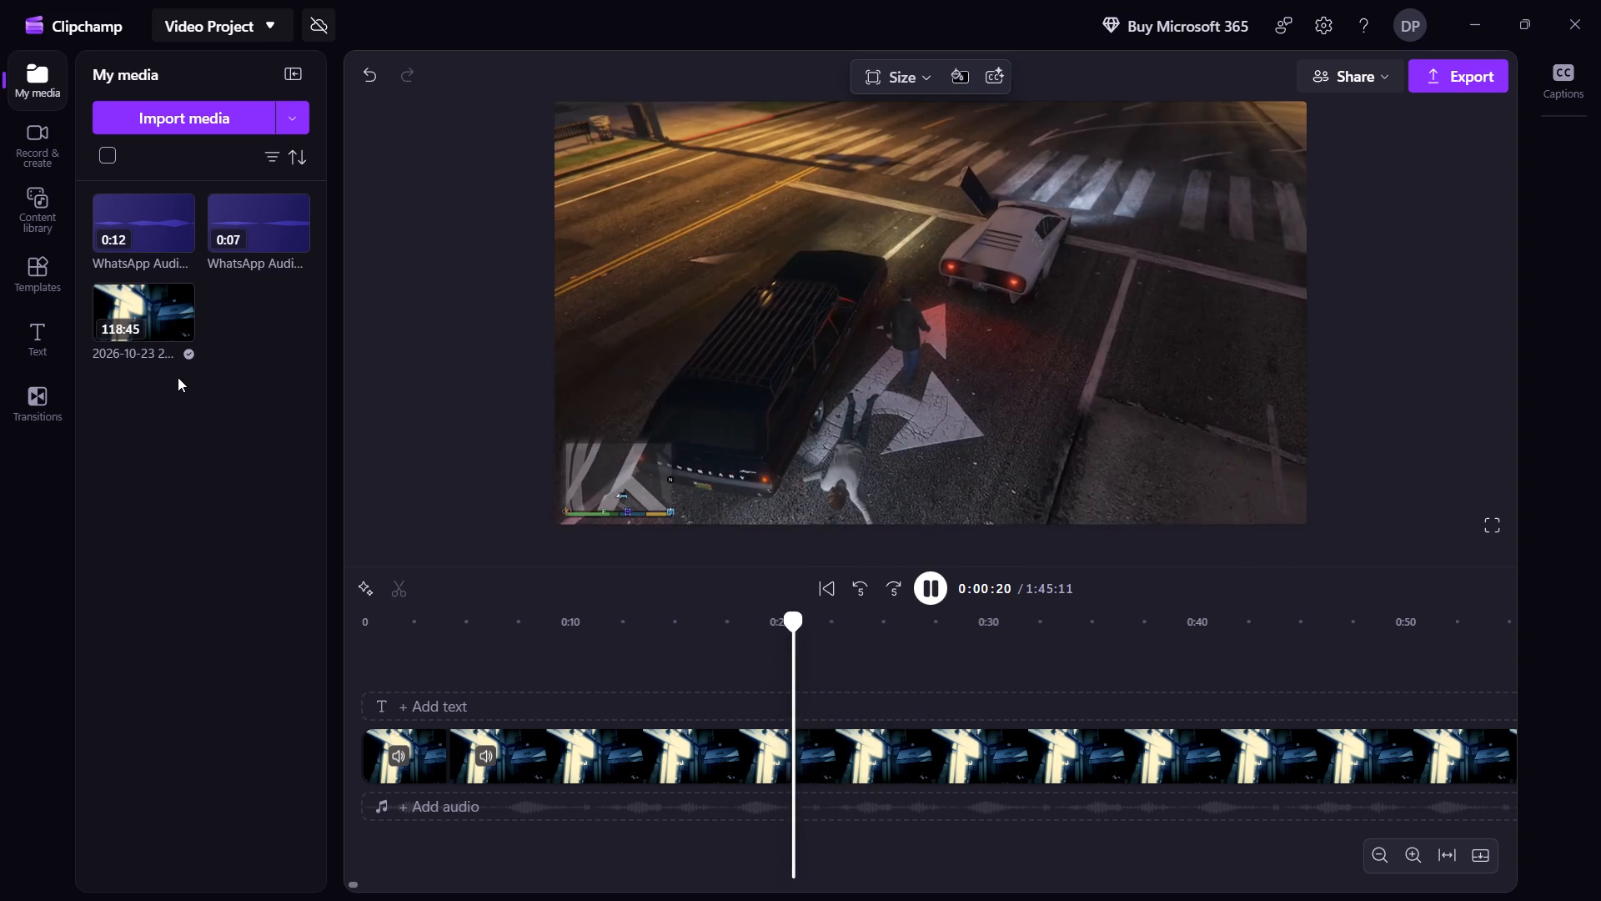
Skim back during playback from about 0:20 to about 0:04 to look for where the opening should be cut.
key("Left")
key("Left")
key("Left")
key("Left")
key("Left")
key("Left")
key("Left")
key("Left")
key("Left")
key("Left")
key("Left")
key("Left")
key("Left")
key("Left")
key("Left")
key("Left")
key("Left")
key("Left")
key("Left")
key("Left")
key("Left")
key("Left")
key("Left")
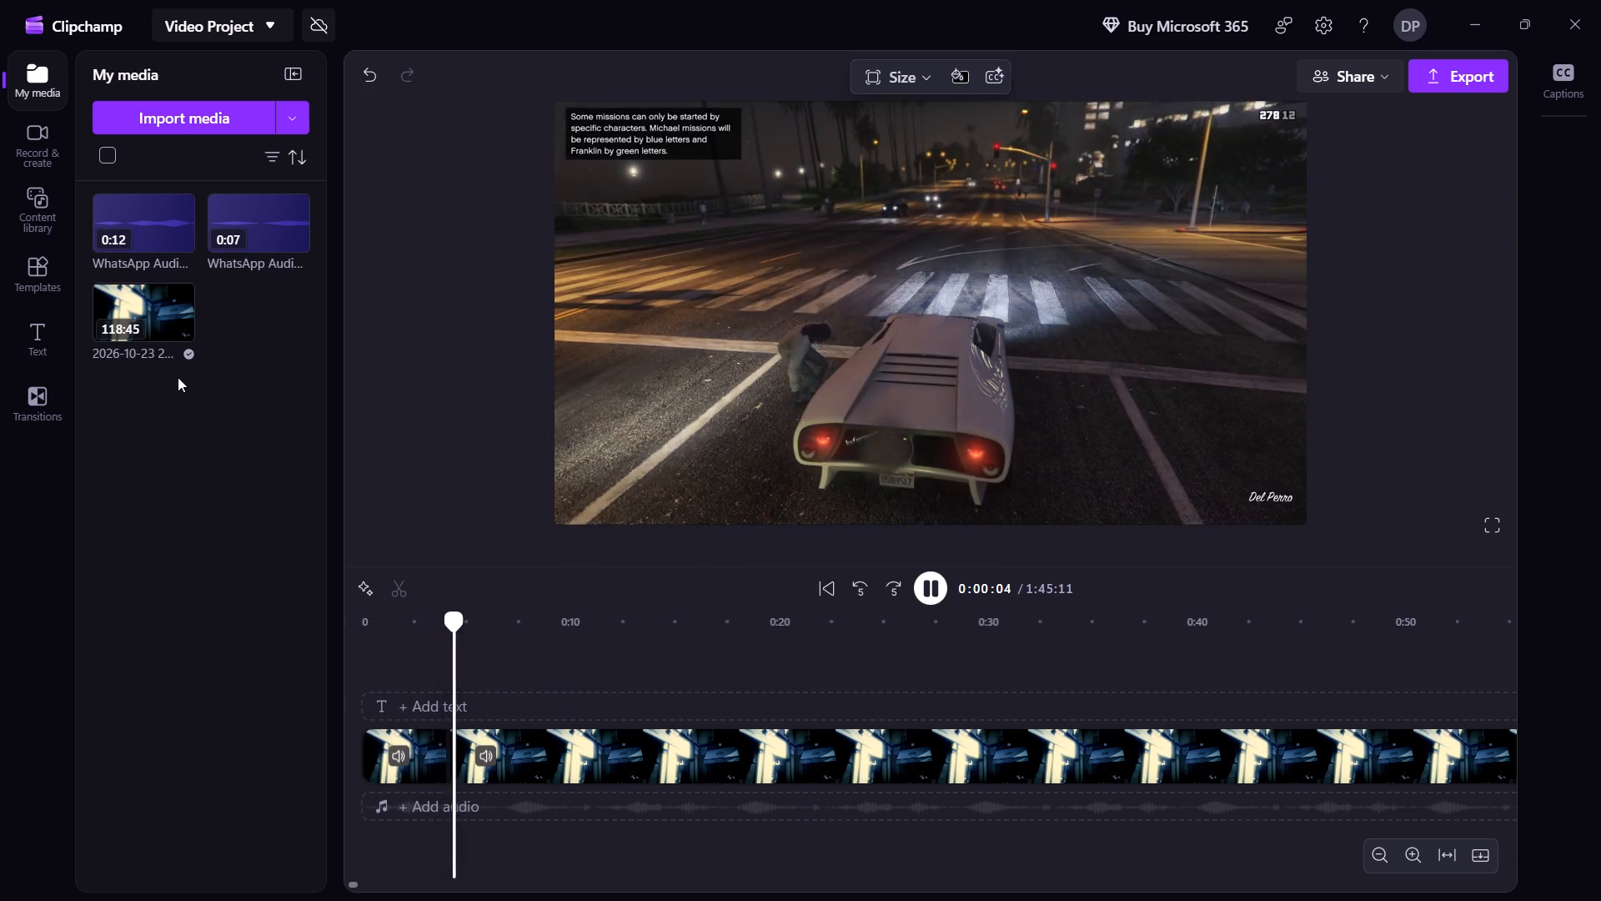
Split the opening clip at about 0:03, delete the part before the split, and close the gap at the start.
key("space")
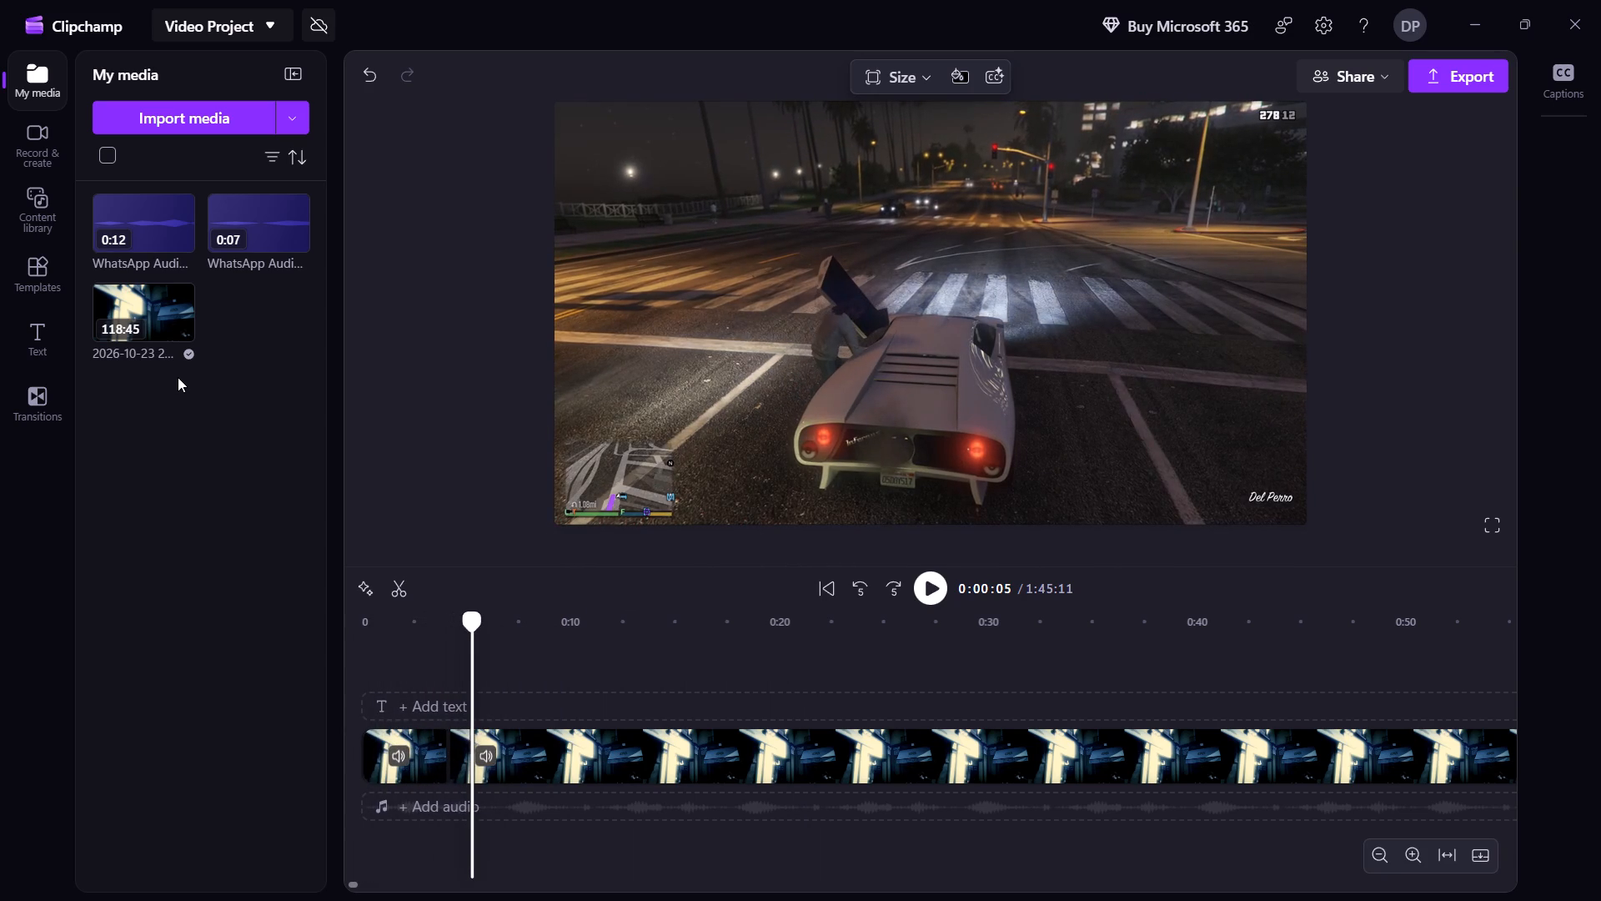
key("Left")
key("Left")
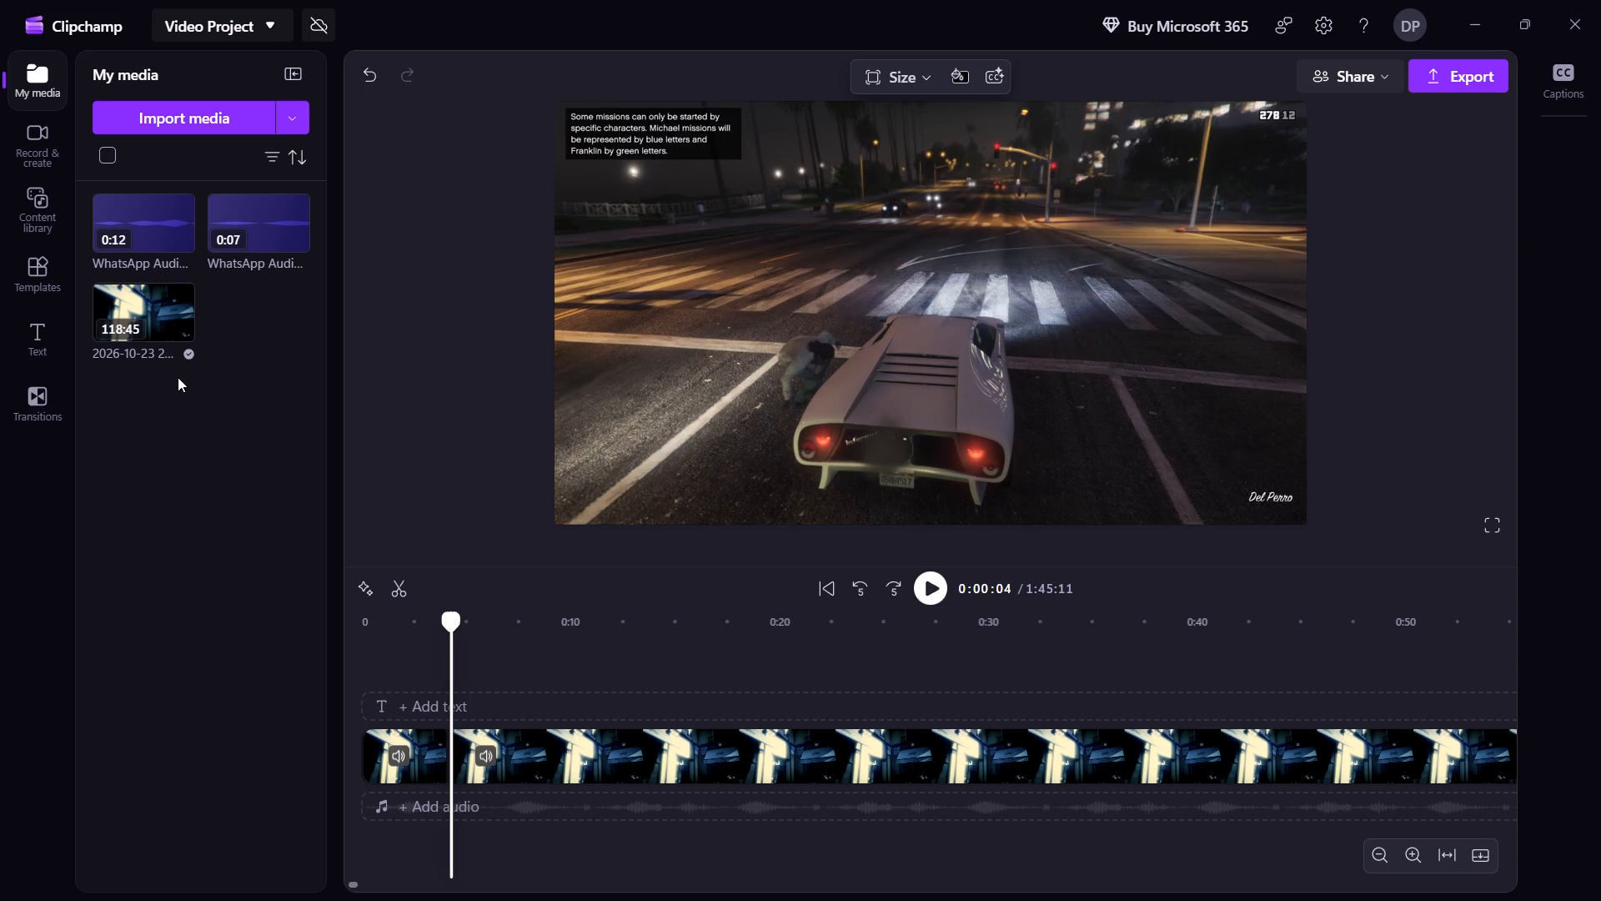
key("Left")
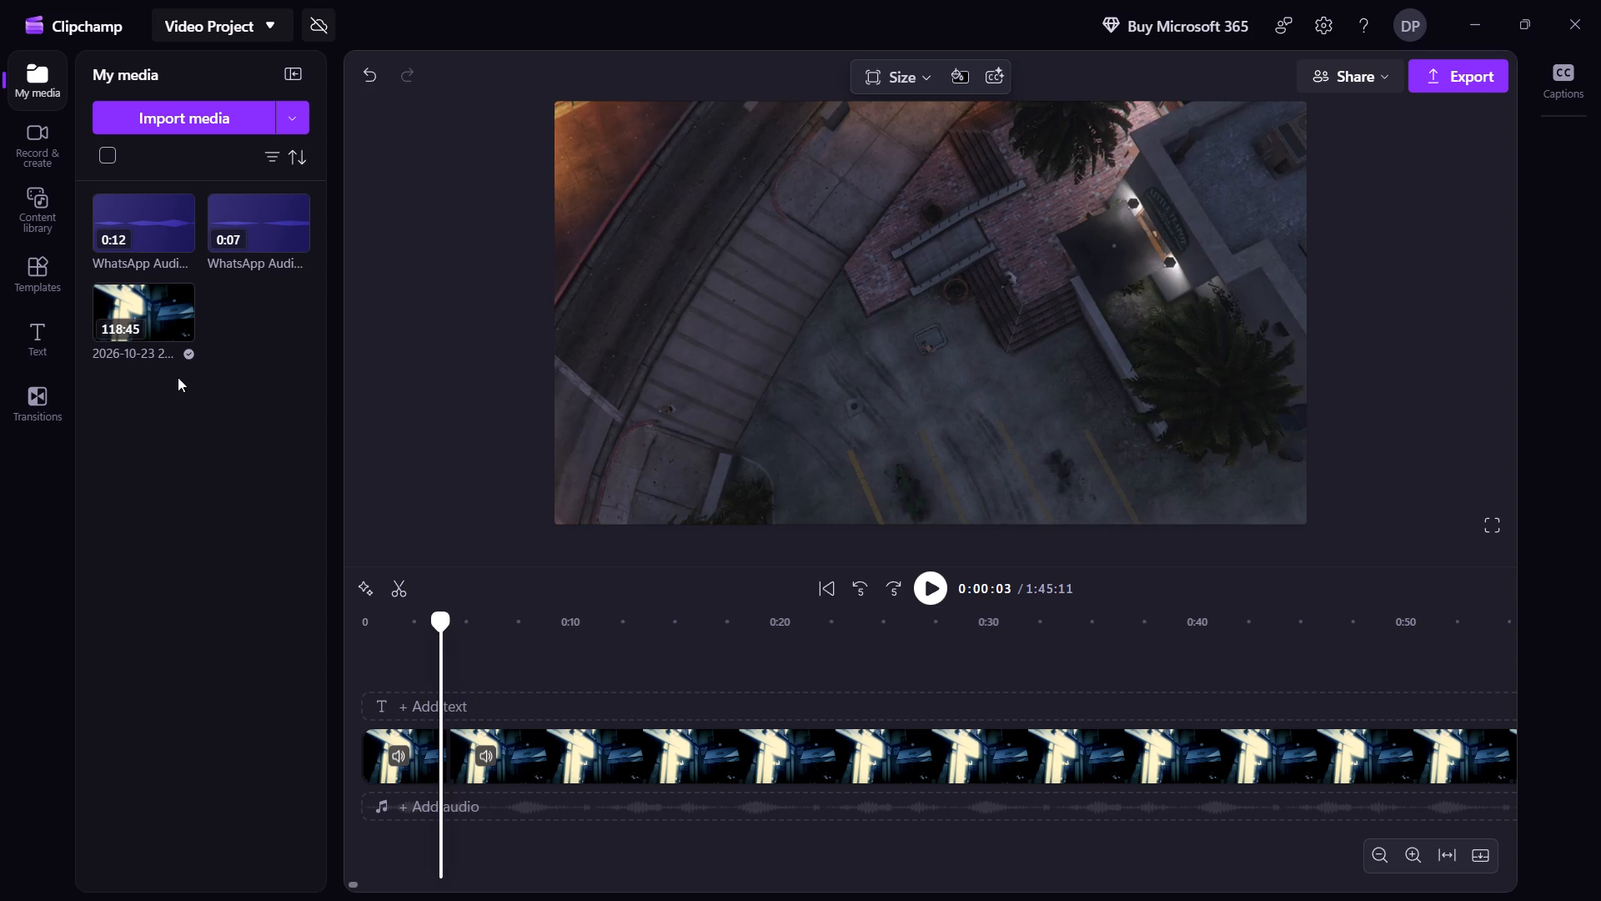
key("s")
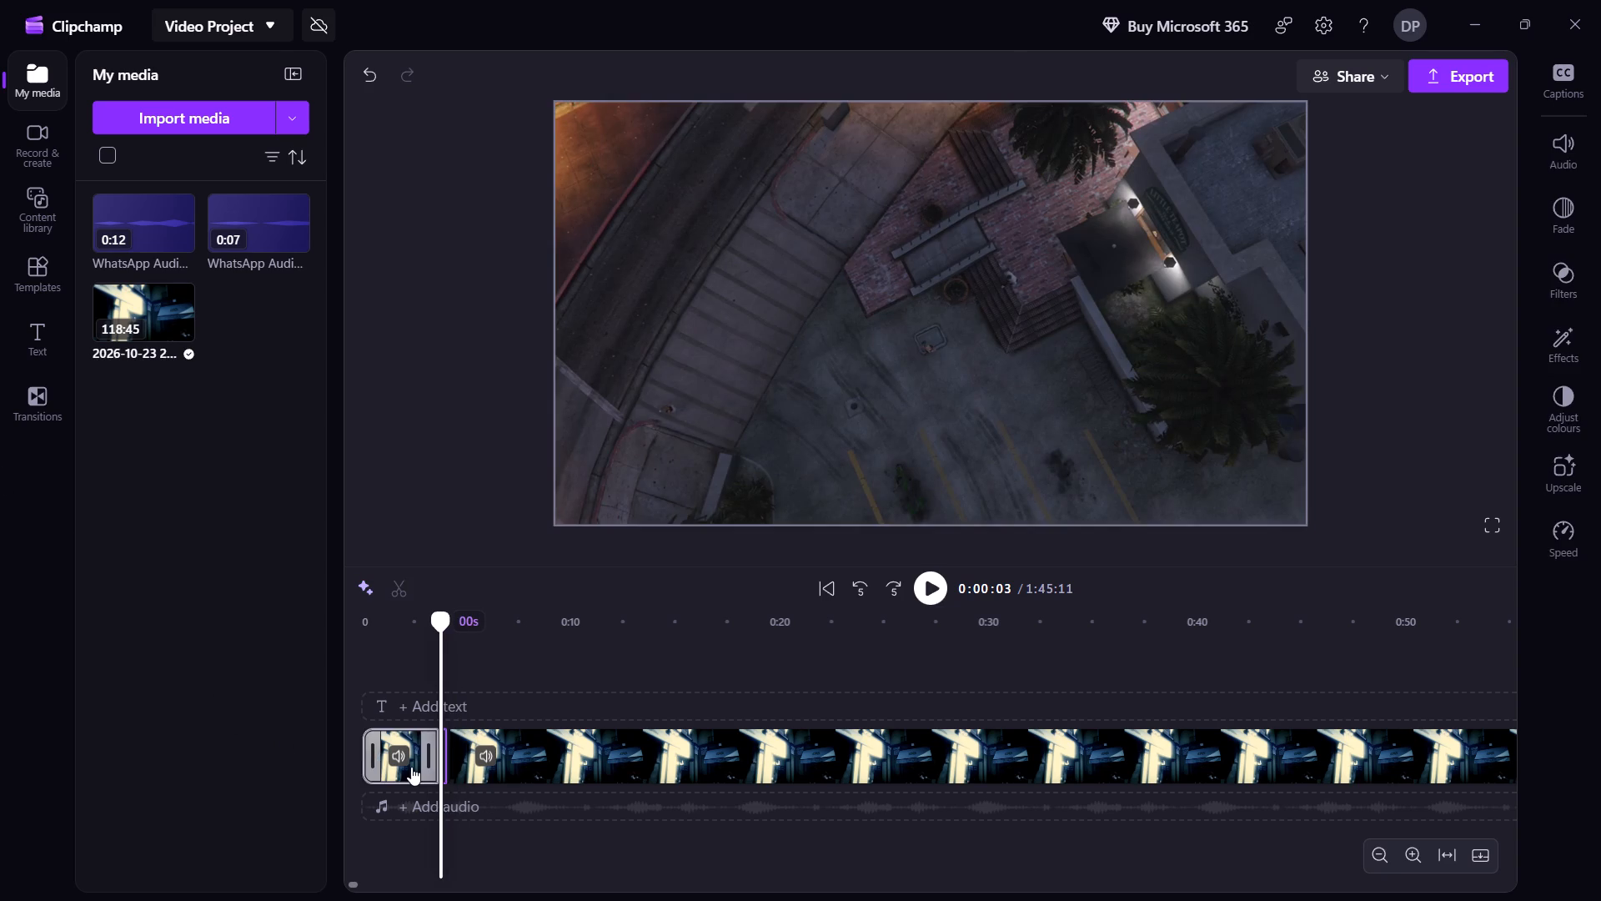
left_click(411, 767)
right_click(411, 767)
left_click(466, 435)
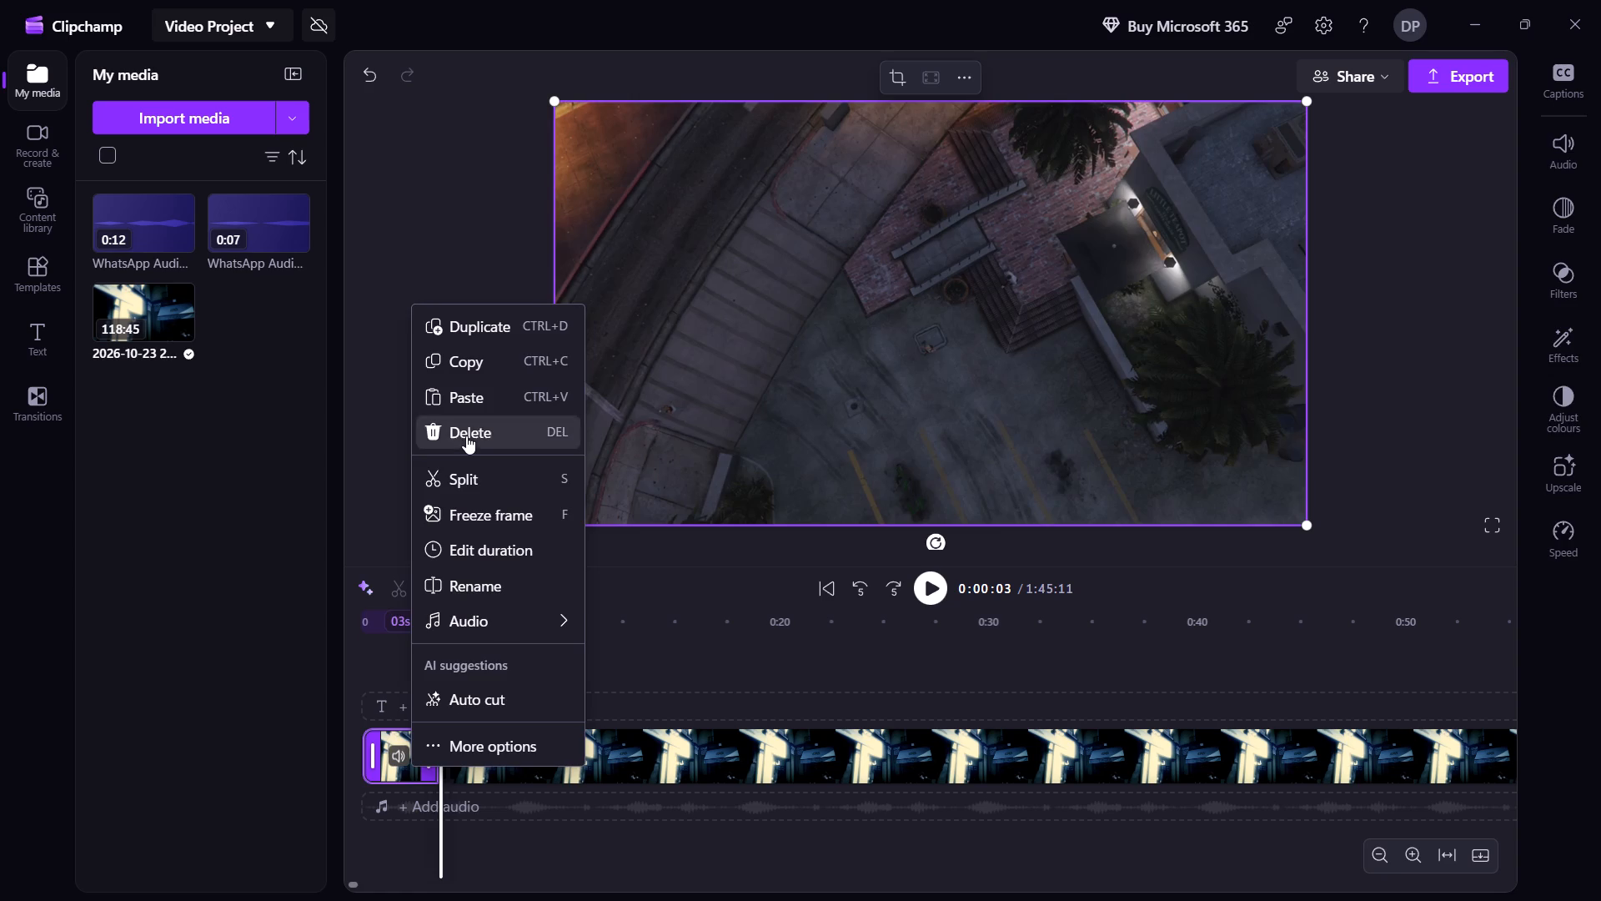
left_click(408, 759)
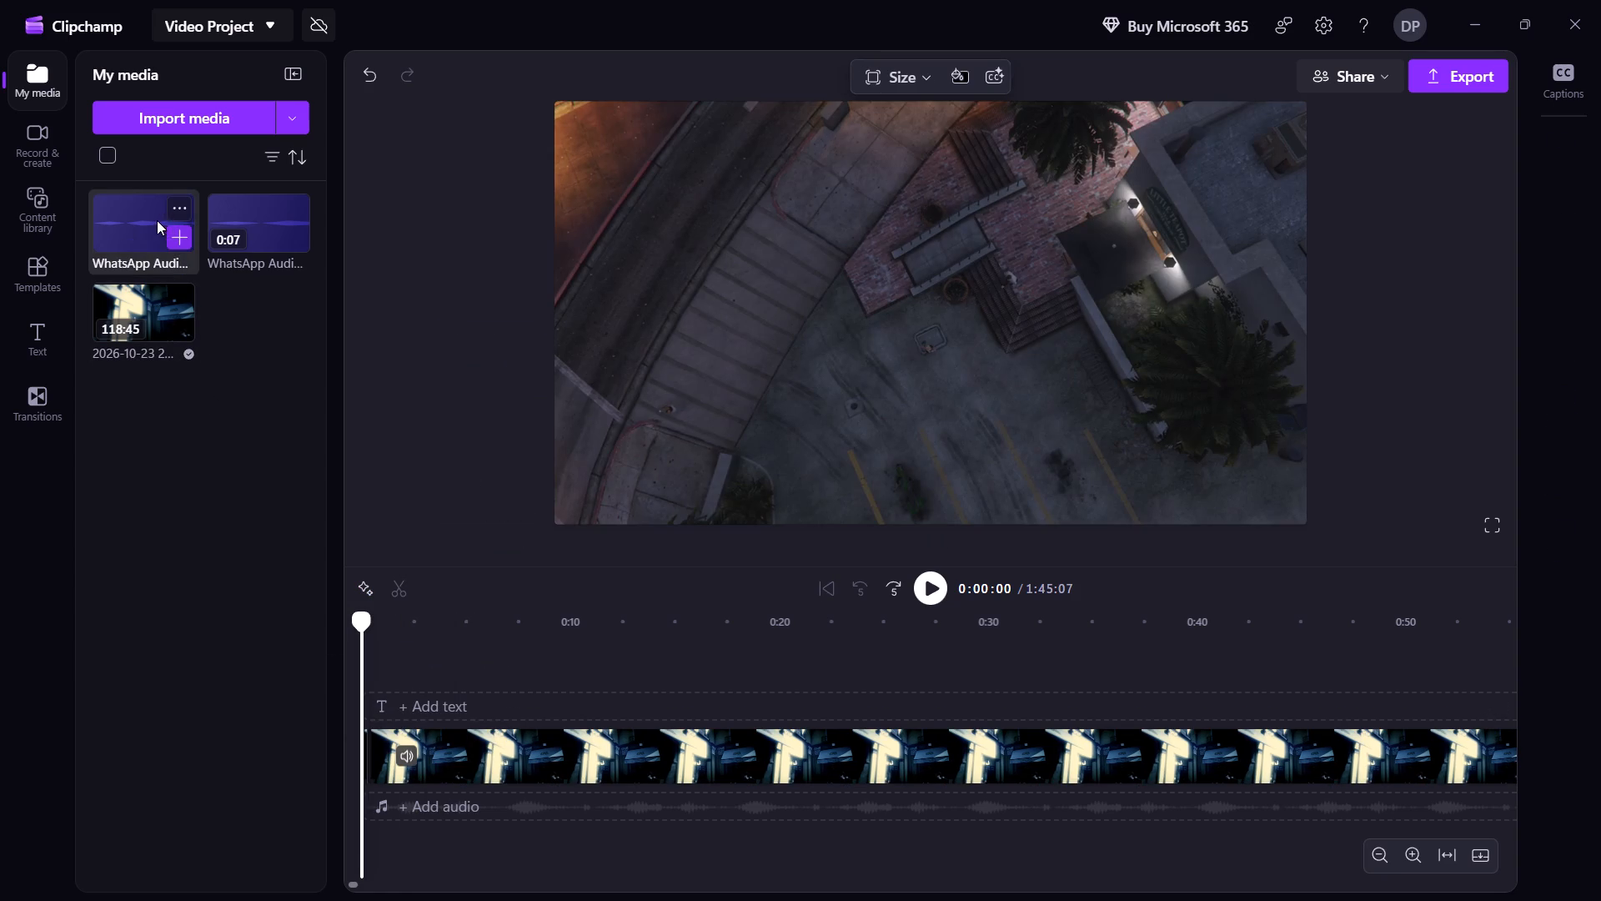
Add the 0:12 WhatsApp audio to the audio track at the very start of the timeline.
left_click_drag(149, 220, 424, 823)
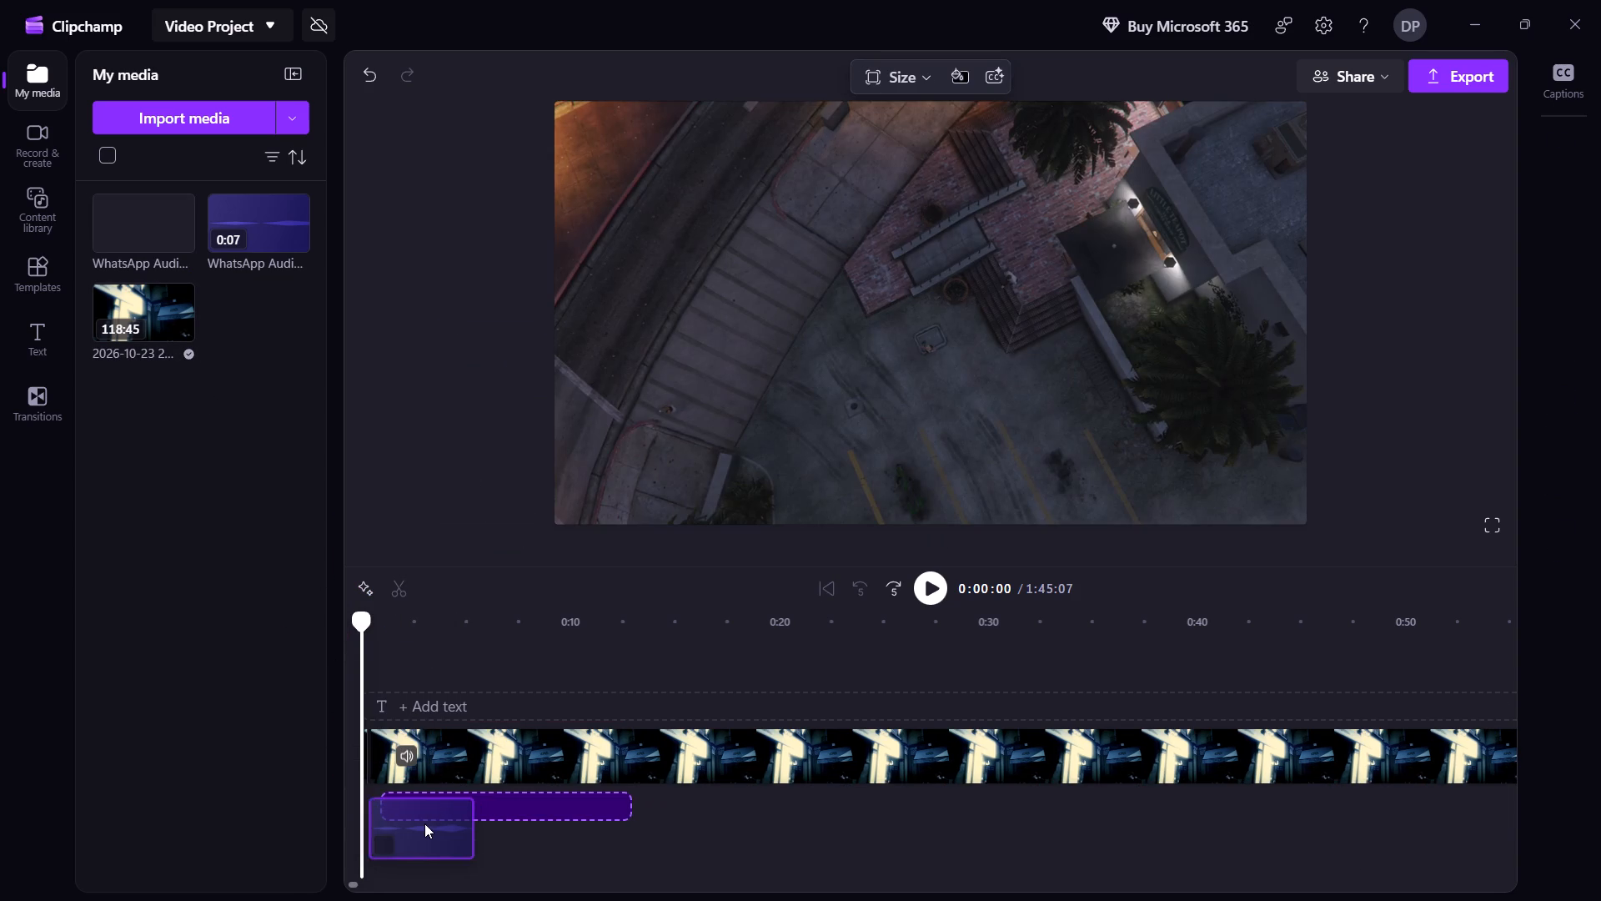
left_click_drag(424, 823, 404, 824)
Play through the added audio and split the gameplay clip where the audio ends, at about 0:12.
key("space")
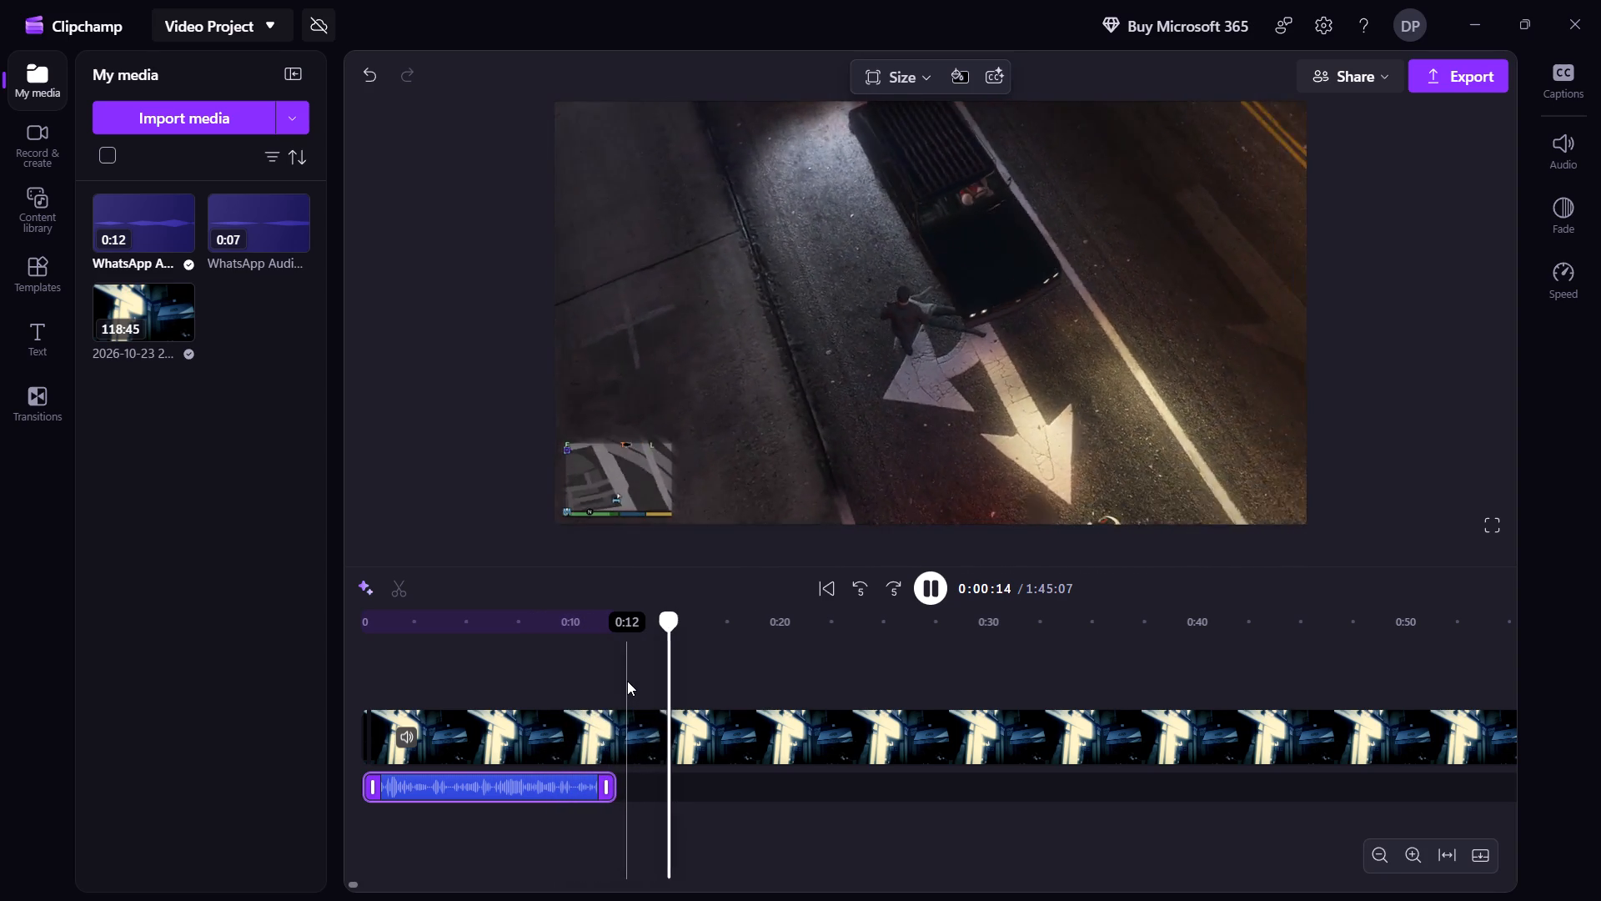
key("Left")
key("Left")
key("Left")
key("Left")
key("Left")
key("Left")
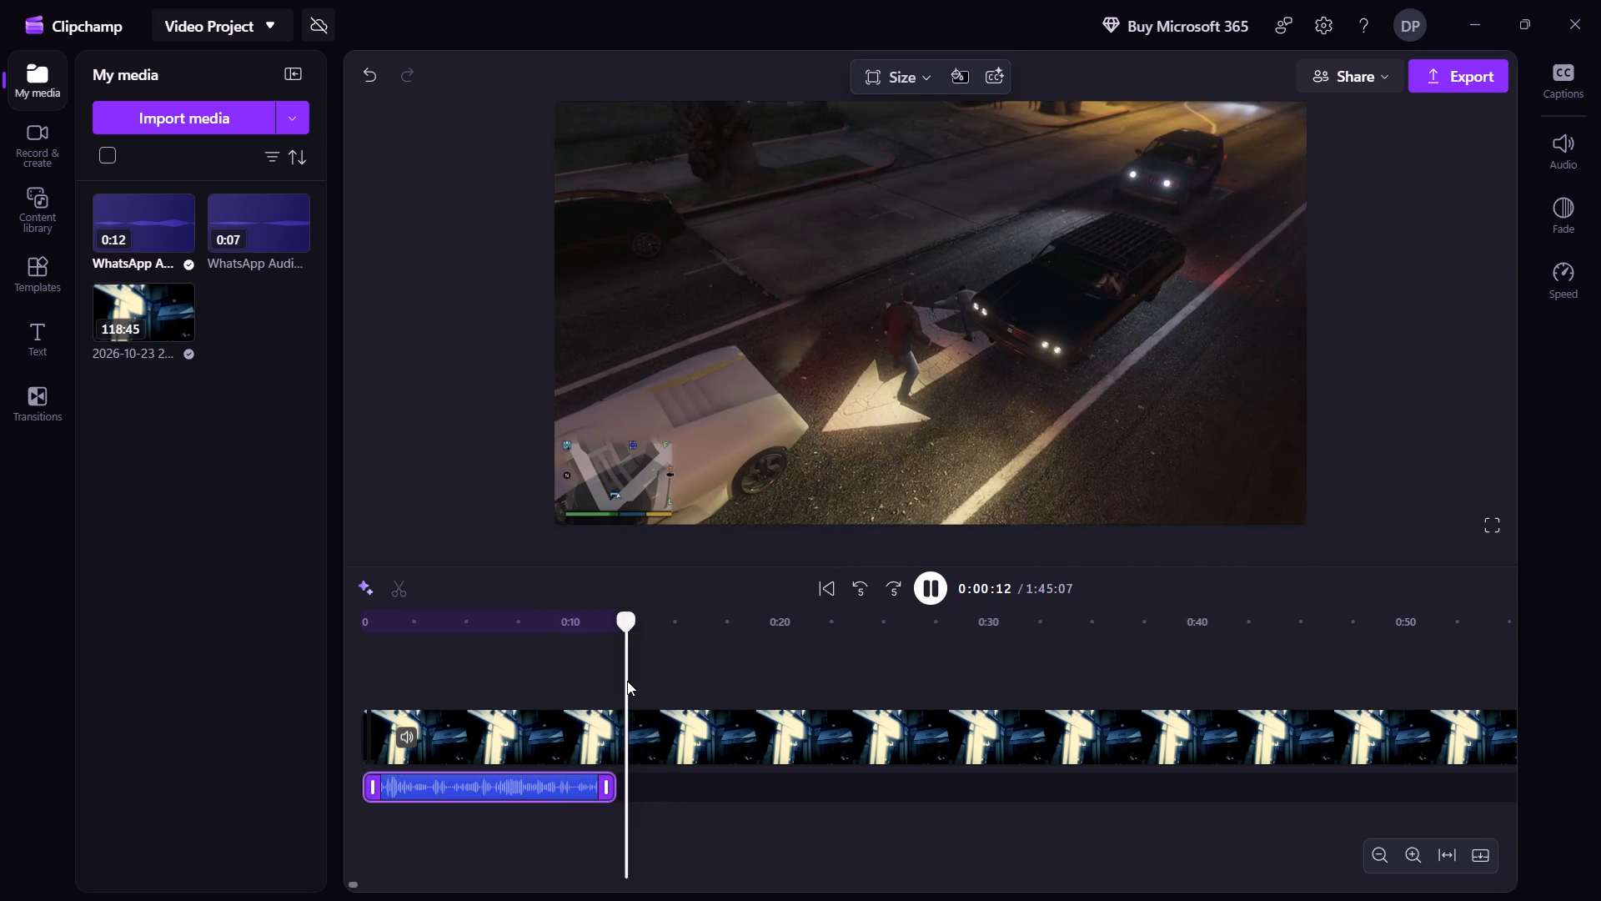
key("space")
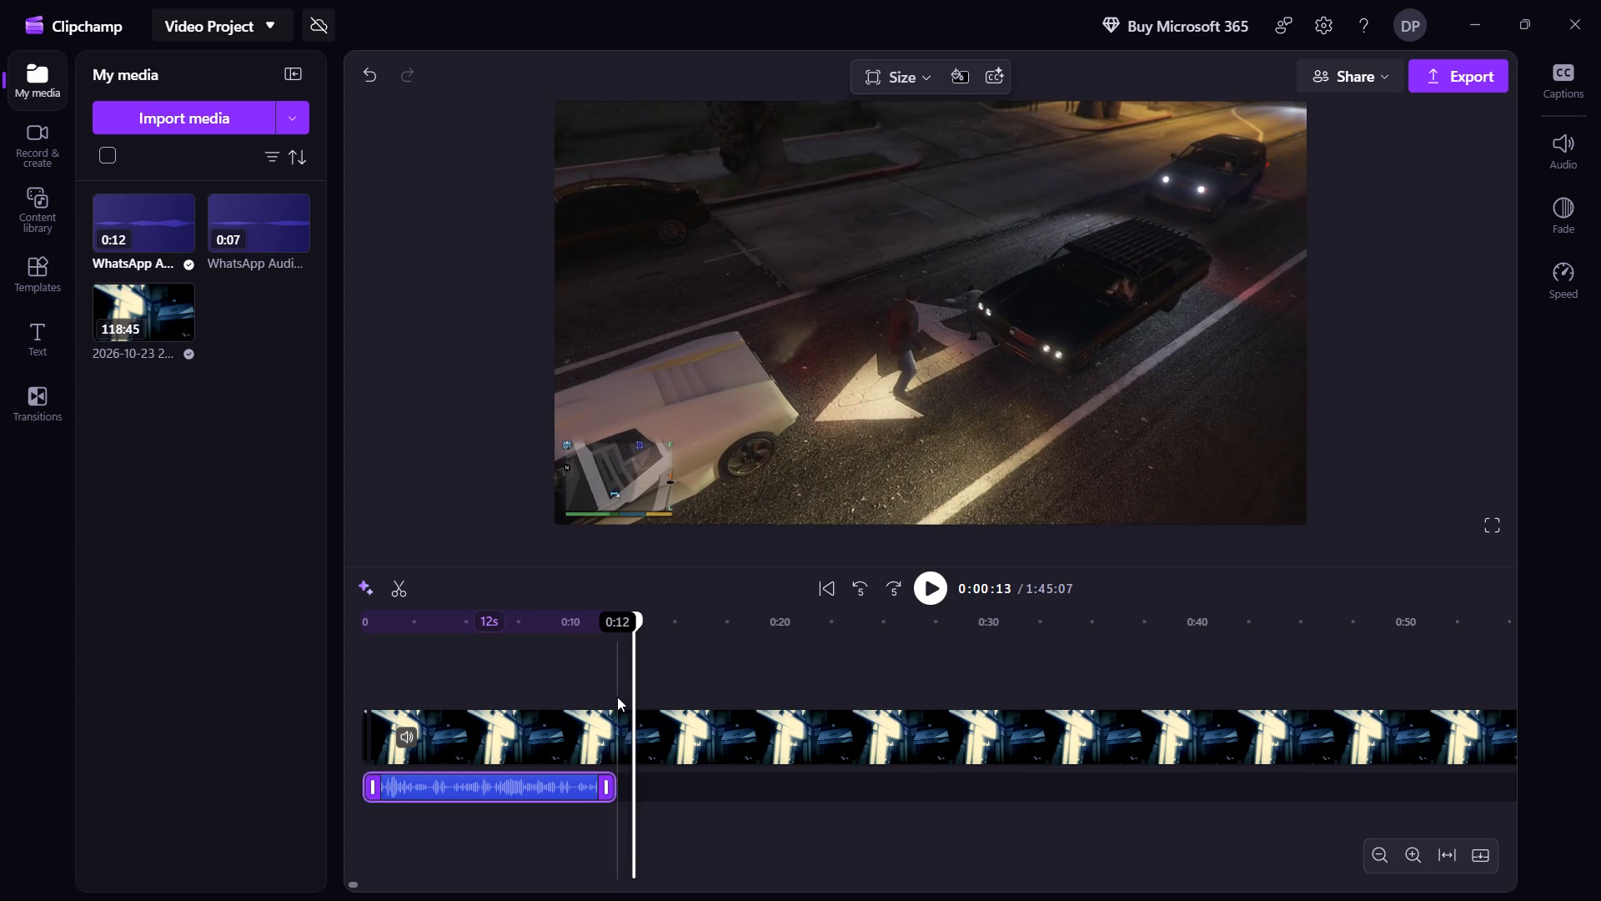
double_click(617, 697)
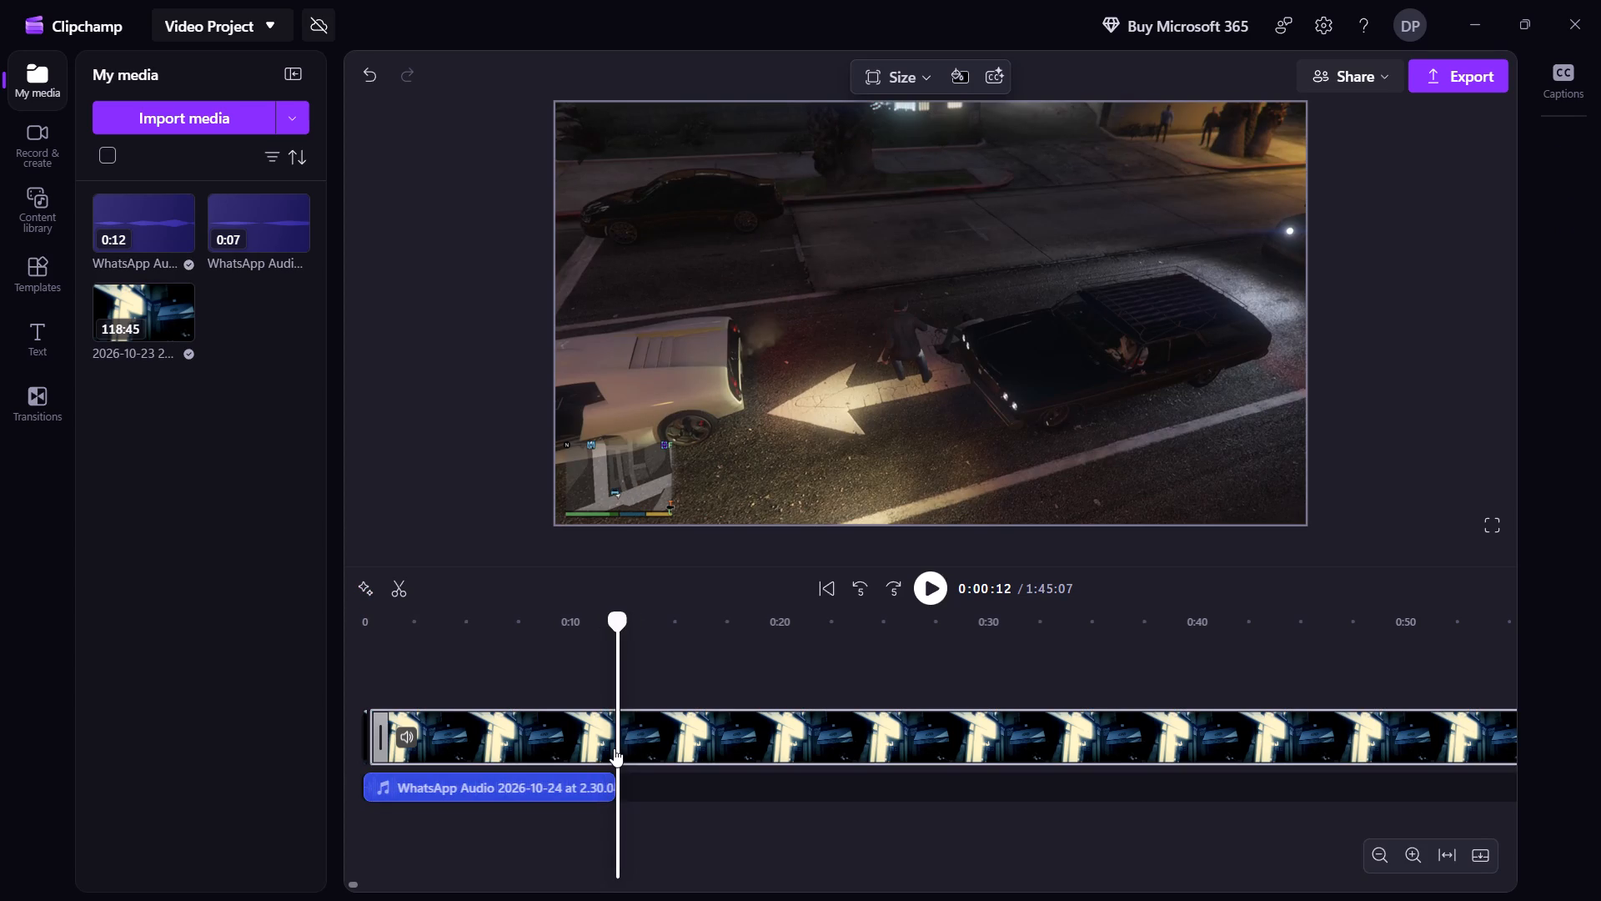
key("s")
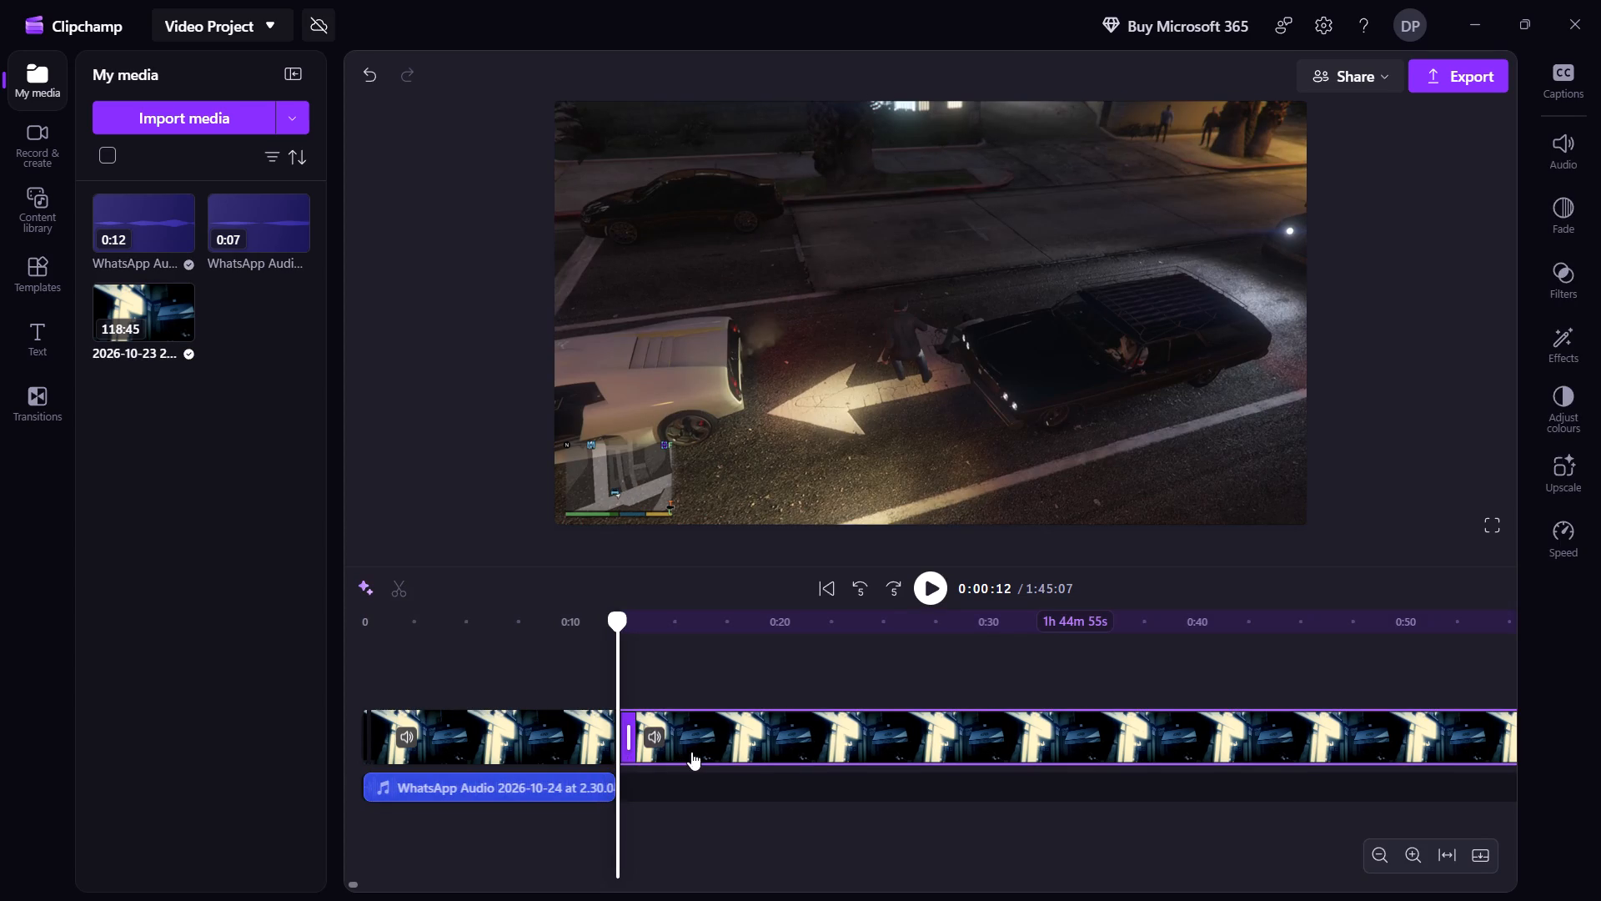
Move the gameplay clip after the split to start at about 0:25, leaving a gap of about 13 seconds.
left_click_drag(766, 743, 1026, 731)
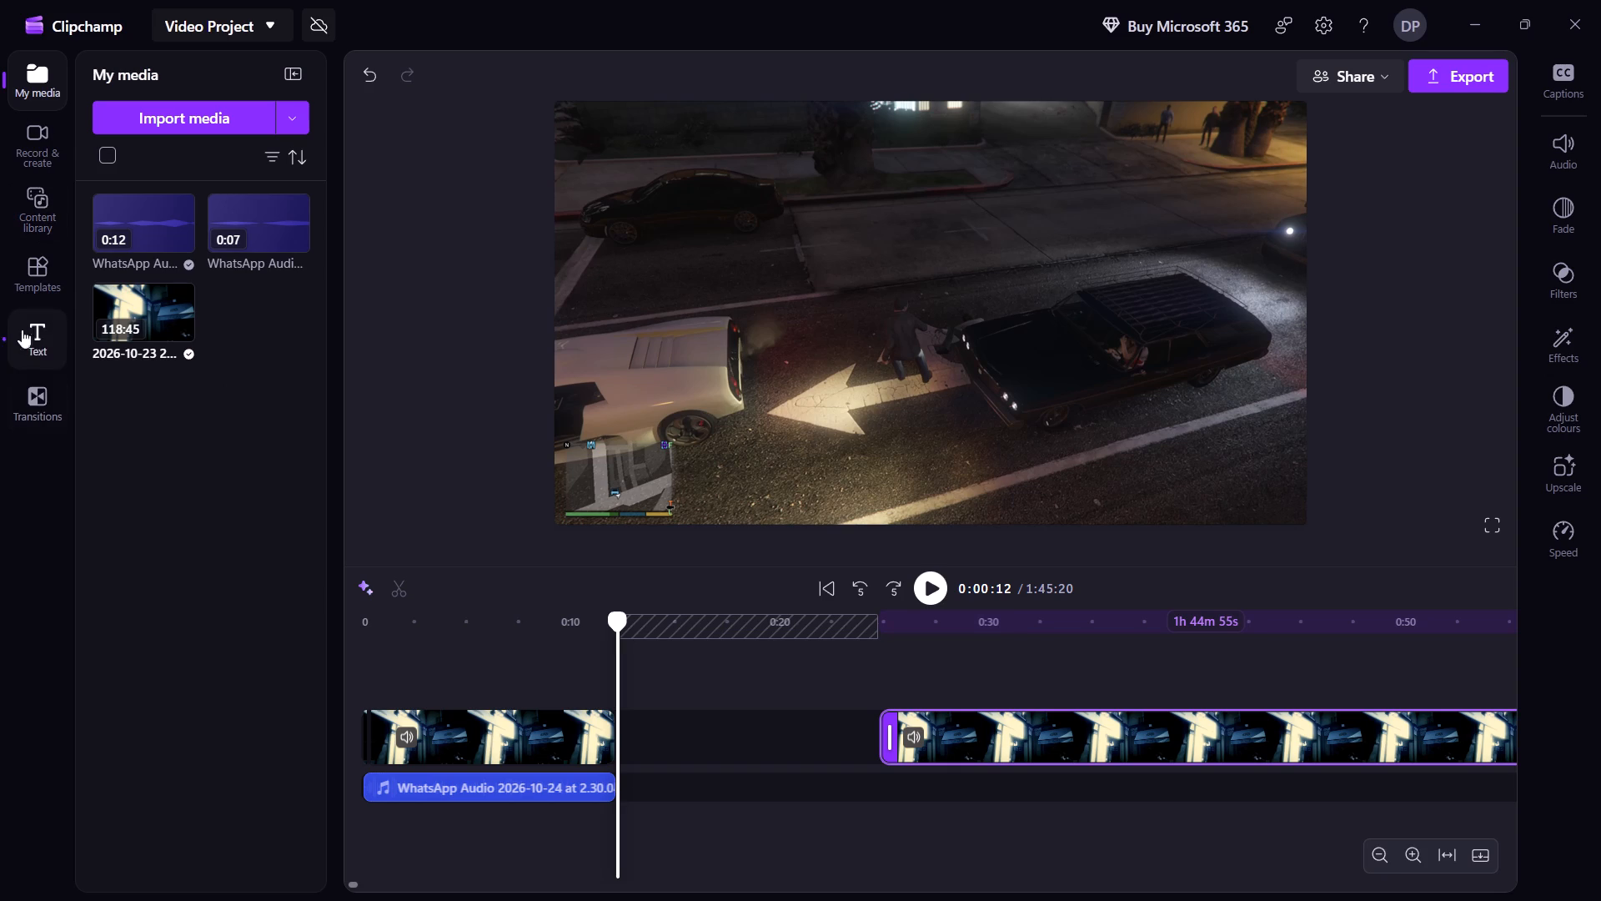
Browse the Gaming template category for an intro that suits the gap.
left_click(38, 264)
scroll(183, 540, "down", 1)
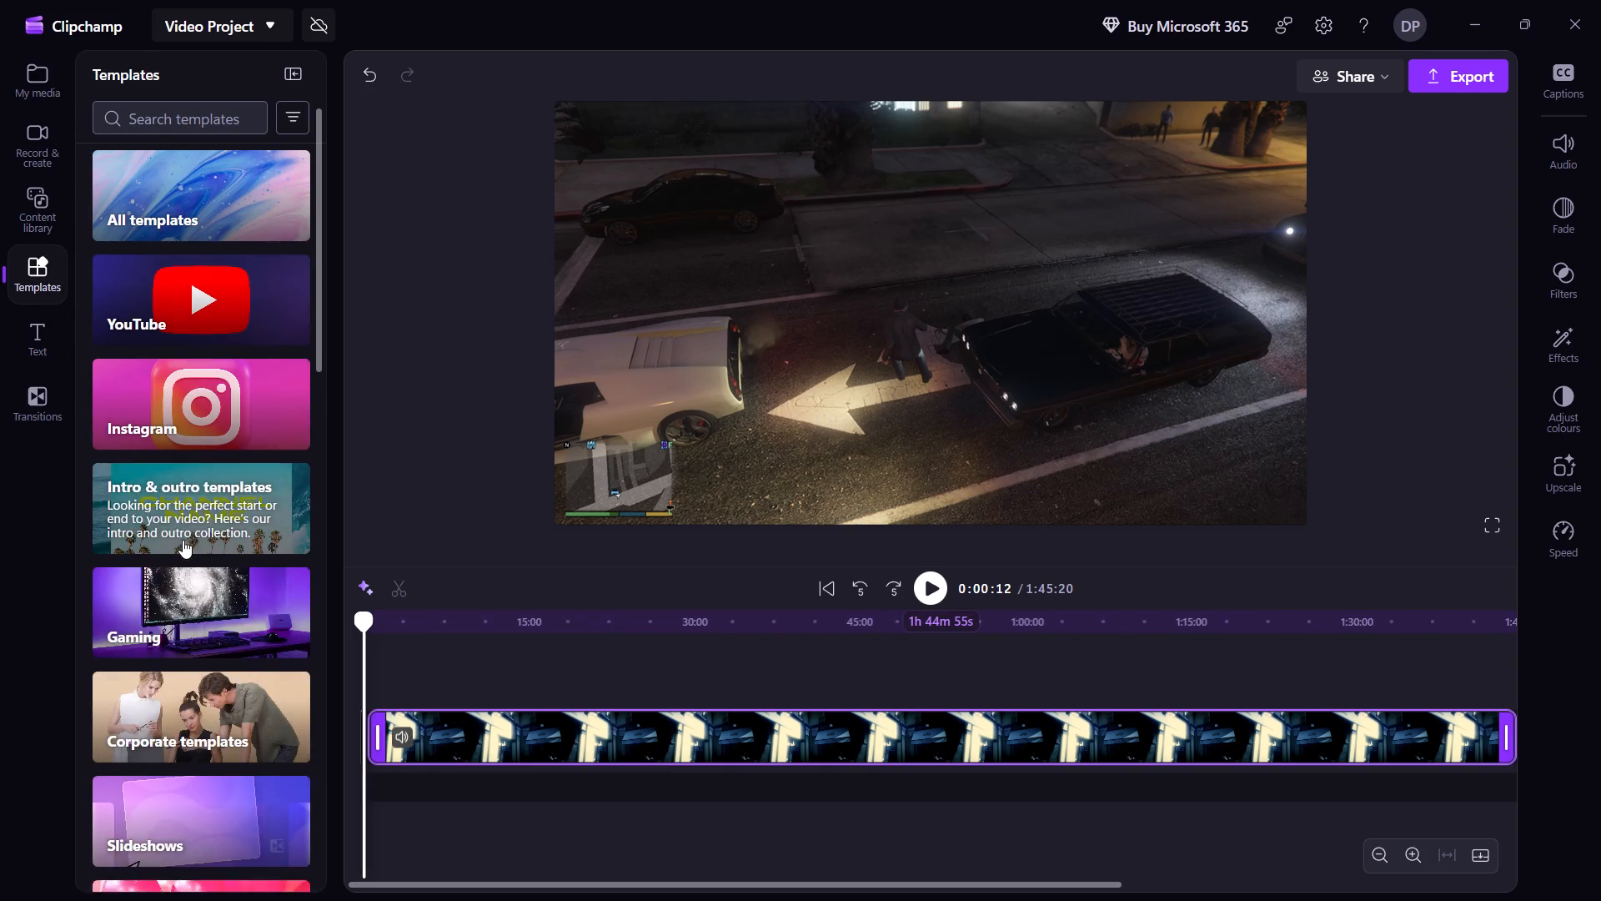
left_click(231, 533)
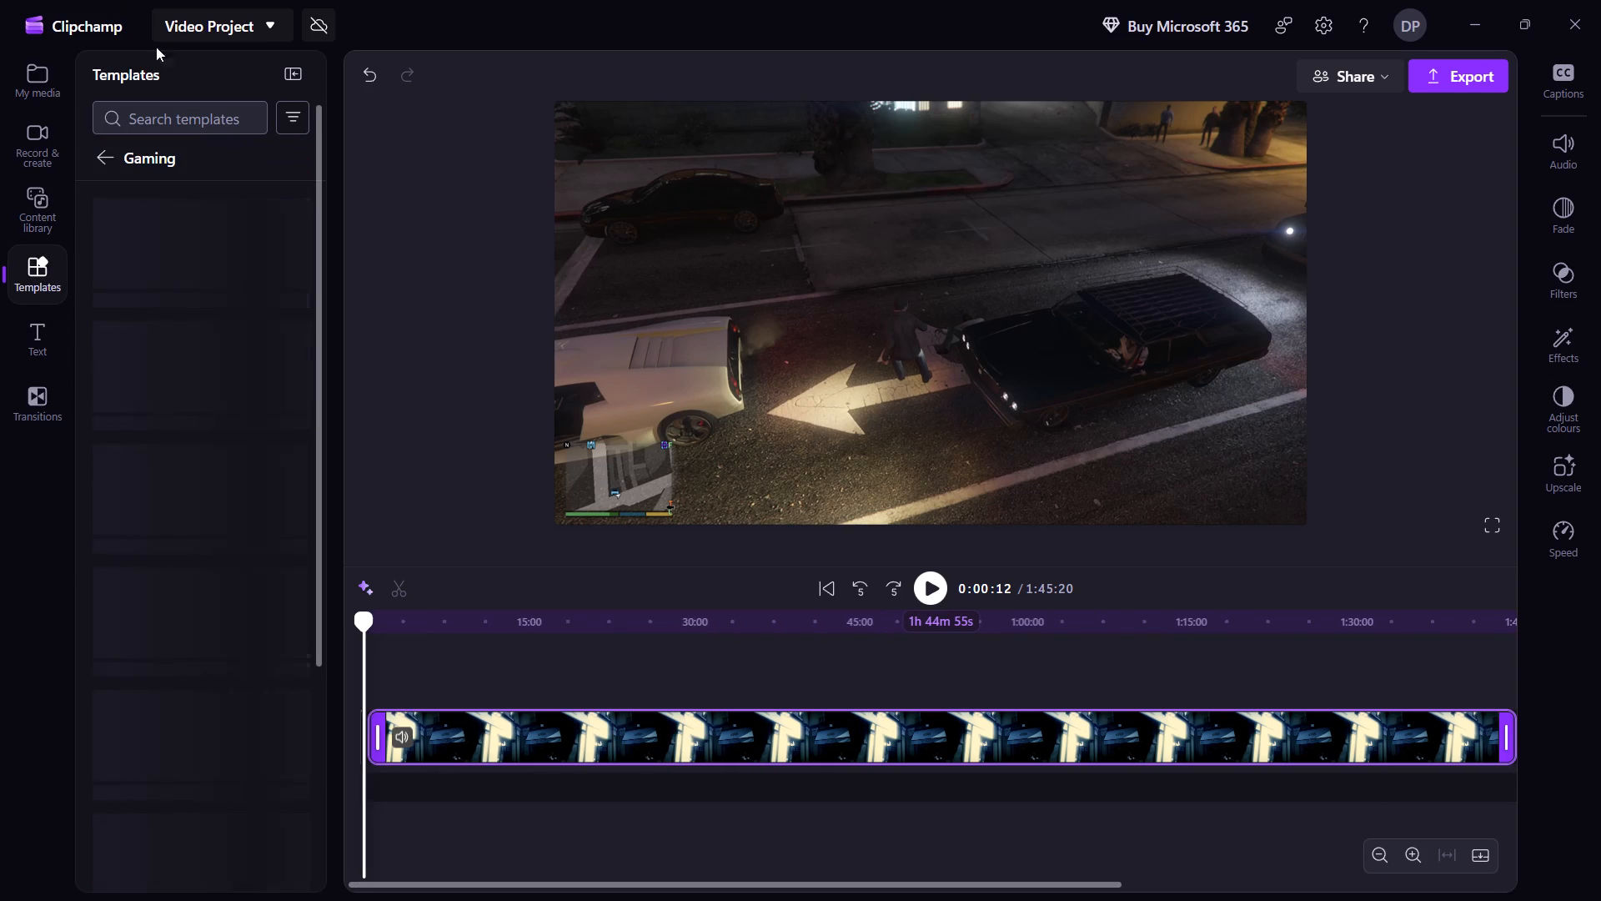
scroll(225, 550, "down", 6)
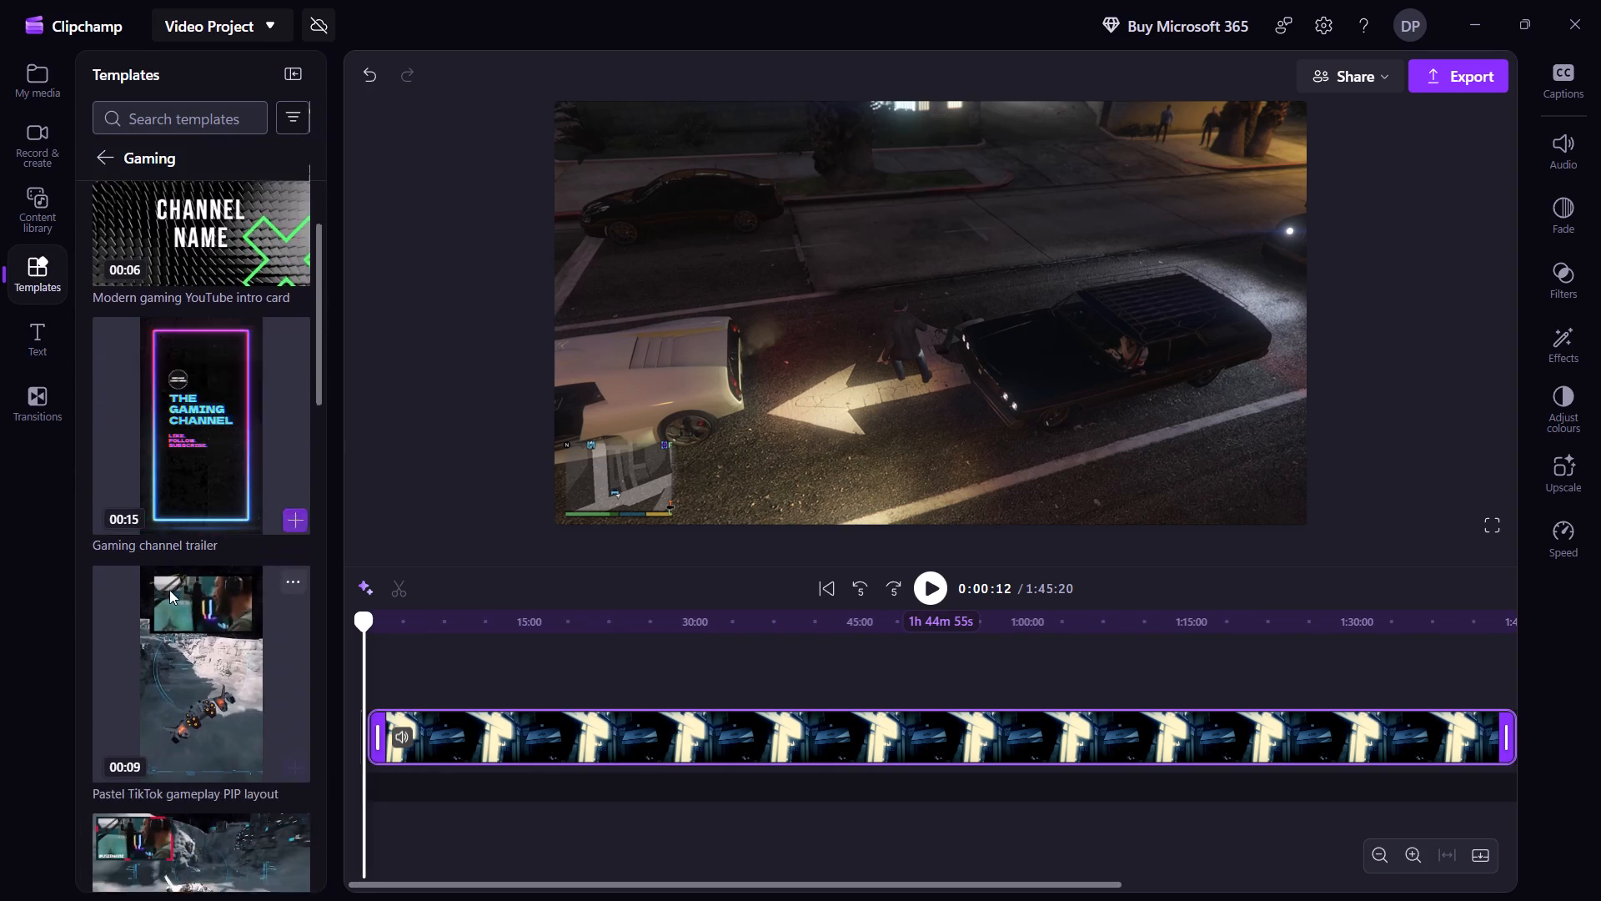
scroll(169, 590, "down", 11)
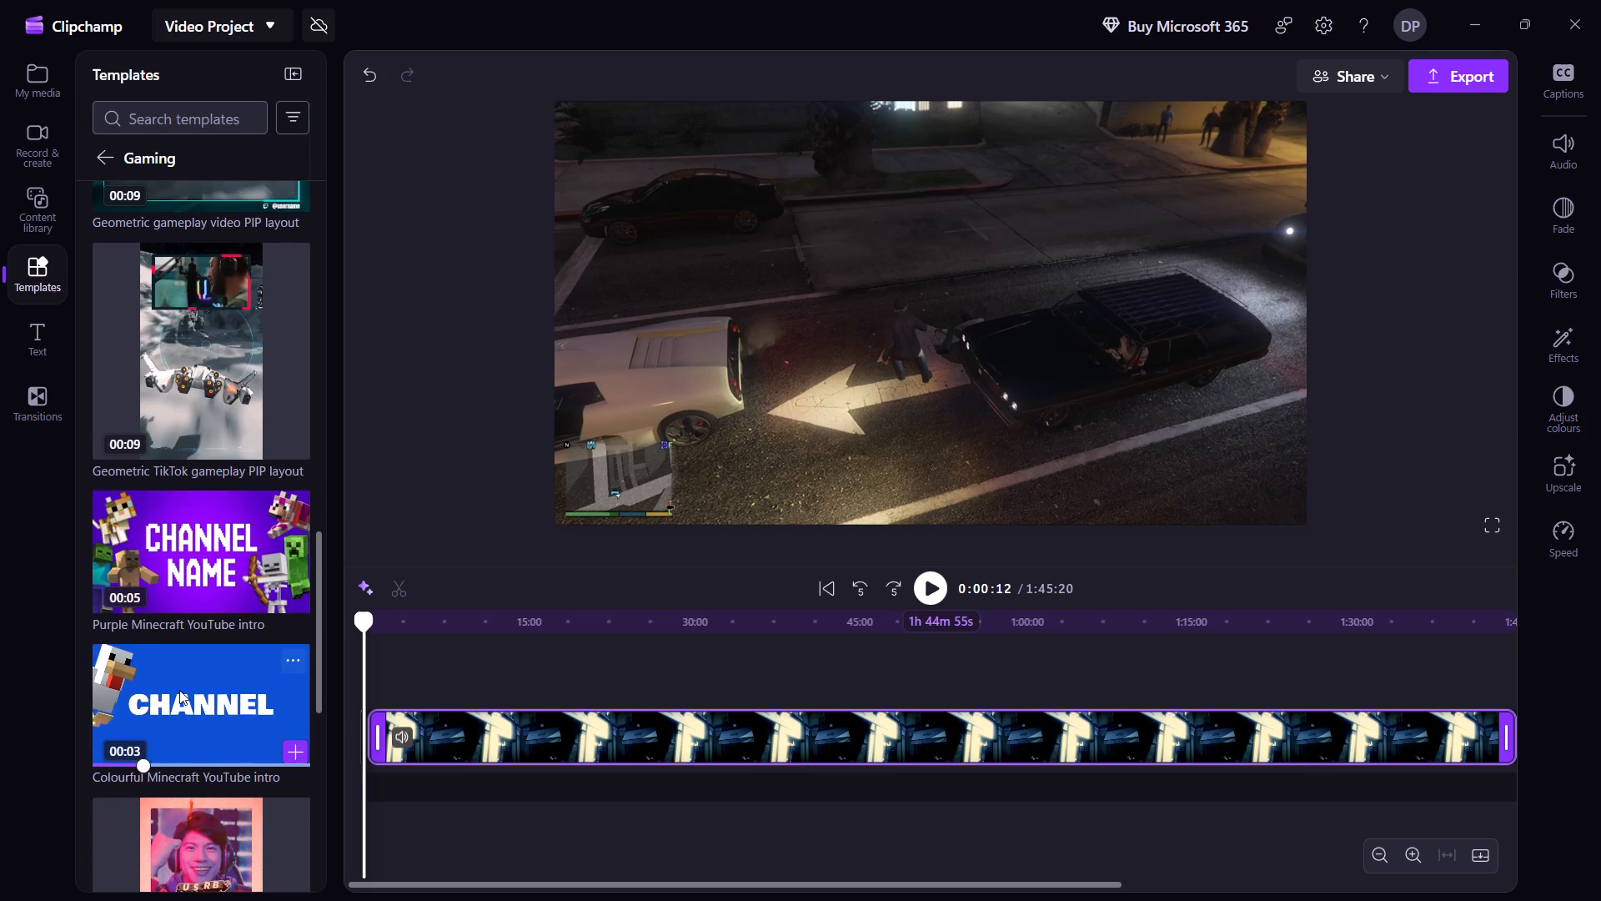
scroll(775, 677, "down", 3)
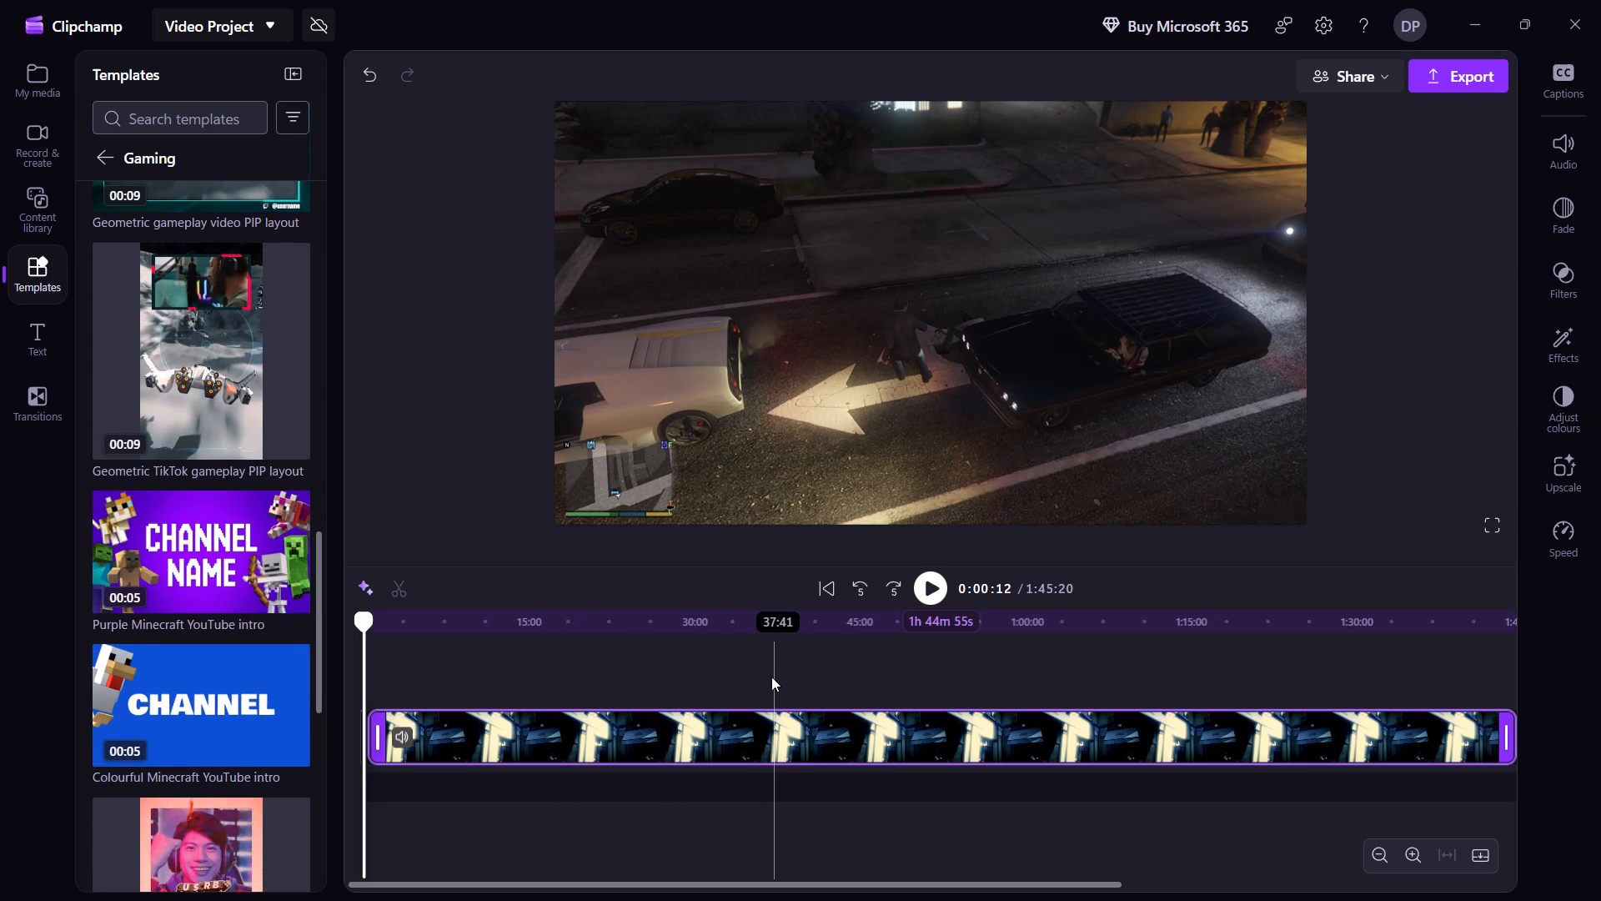
scroll(771, 677, "up", 1)
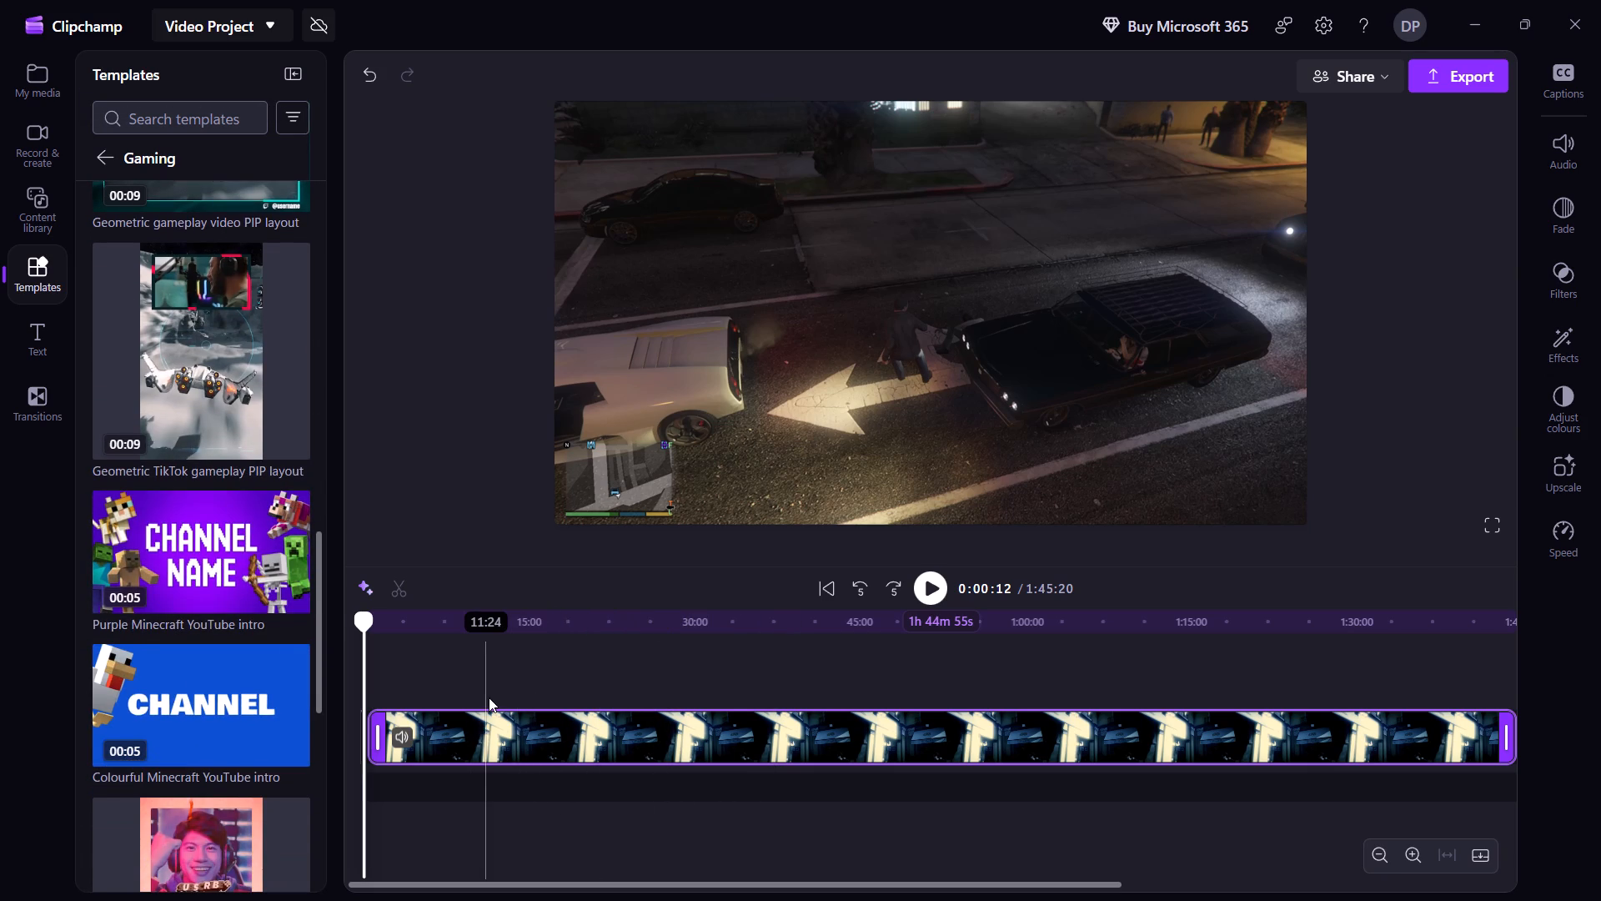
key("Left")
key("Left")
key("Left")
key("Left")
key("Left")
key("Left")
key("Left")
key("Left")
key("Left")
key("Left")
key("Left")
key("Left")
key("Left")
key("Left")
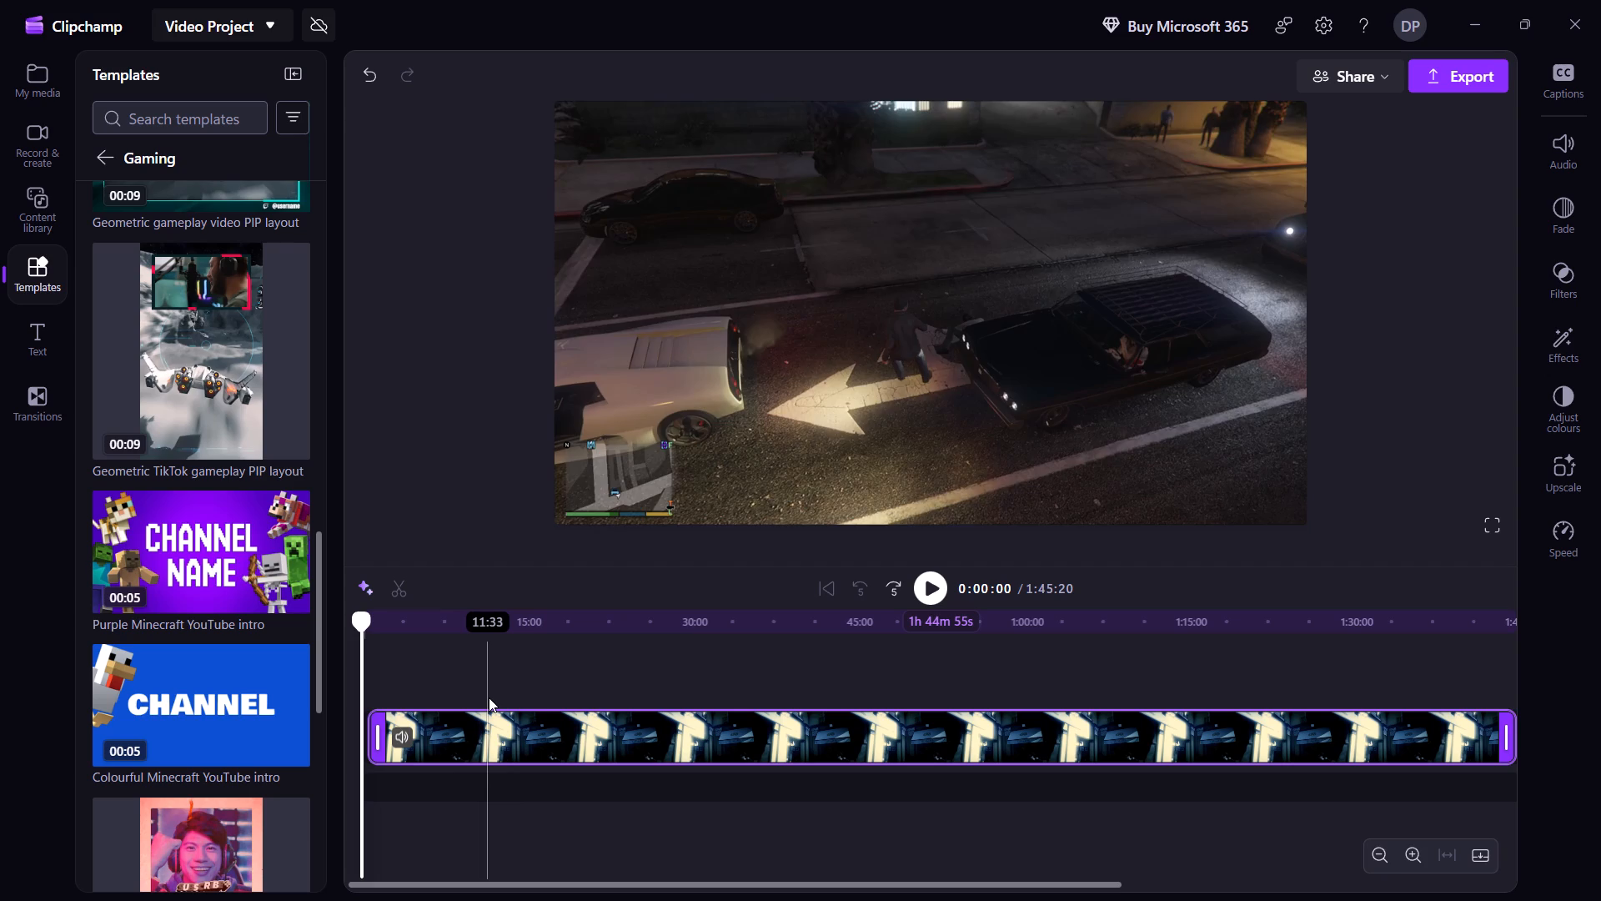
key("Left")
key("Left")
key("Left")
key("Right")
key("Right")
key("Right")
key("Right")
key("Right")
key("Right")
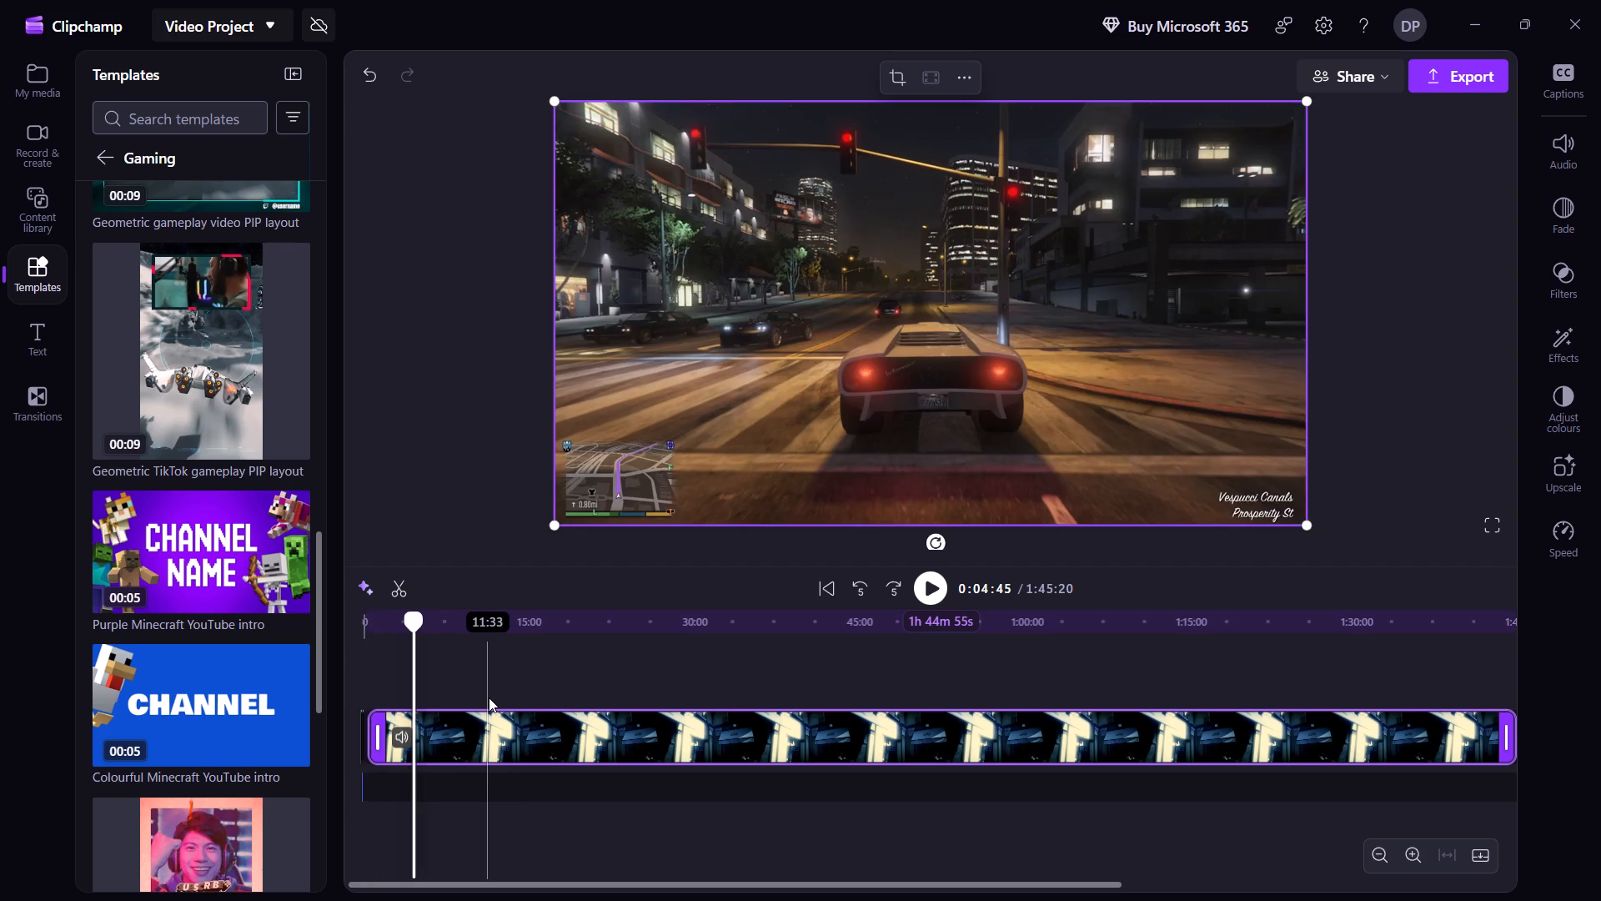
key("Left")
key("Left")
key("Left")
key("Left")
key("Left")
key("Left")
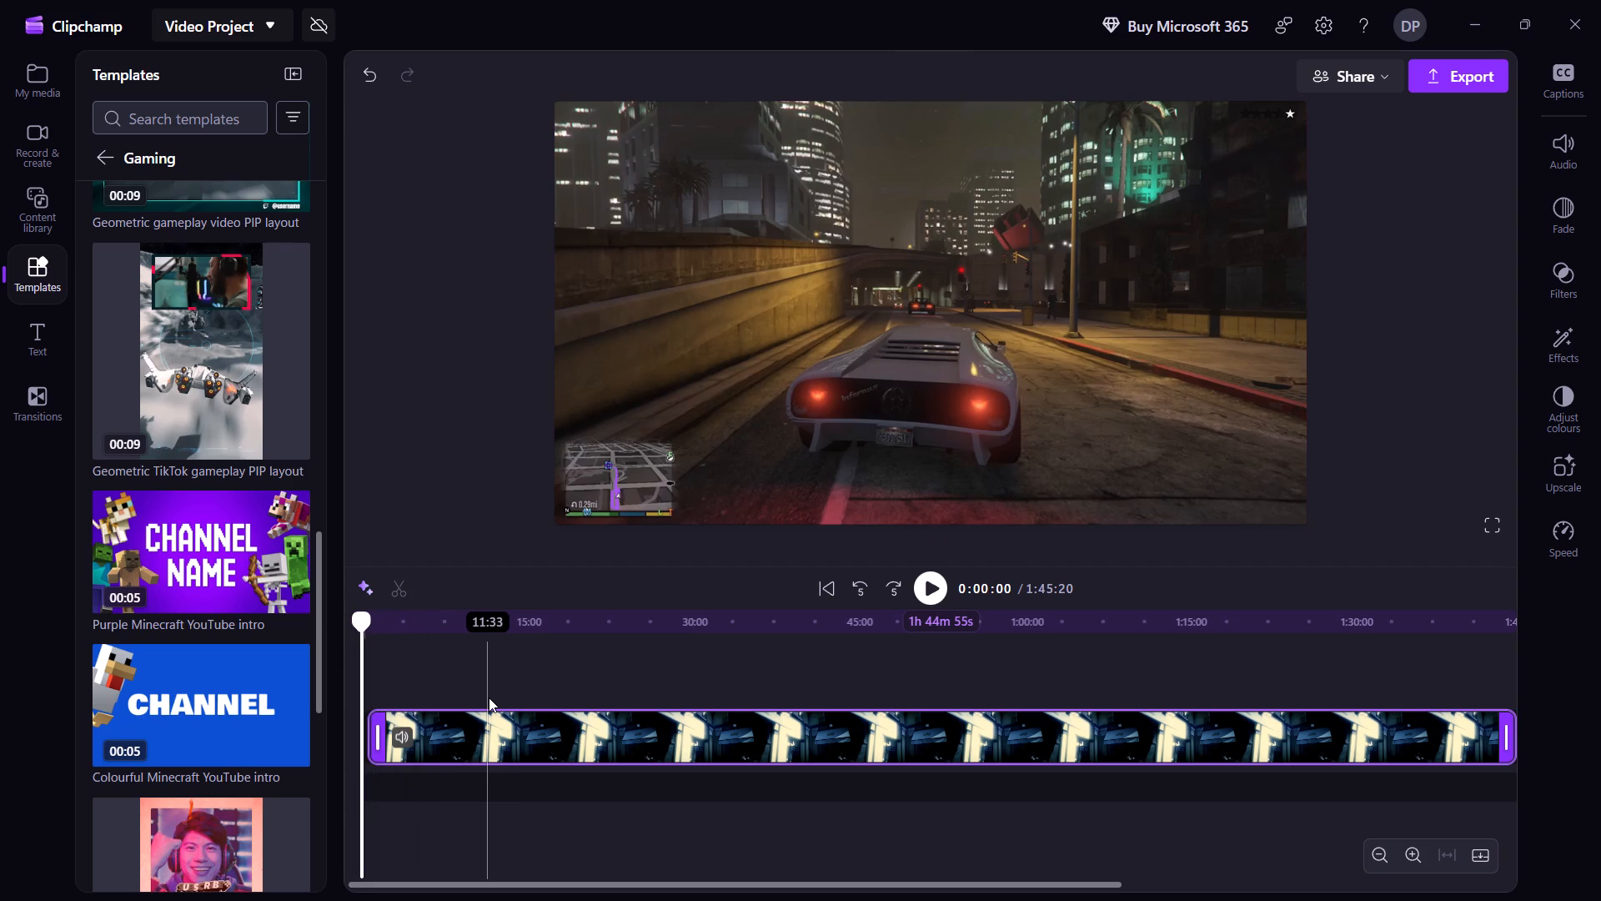
Insert the Colourful Minecraft YouTube intro template in the gap right after the opening gameplay clip, at about 0:12.
triple_click(1398, 869)
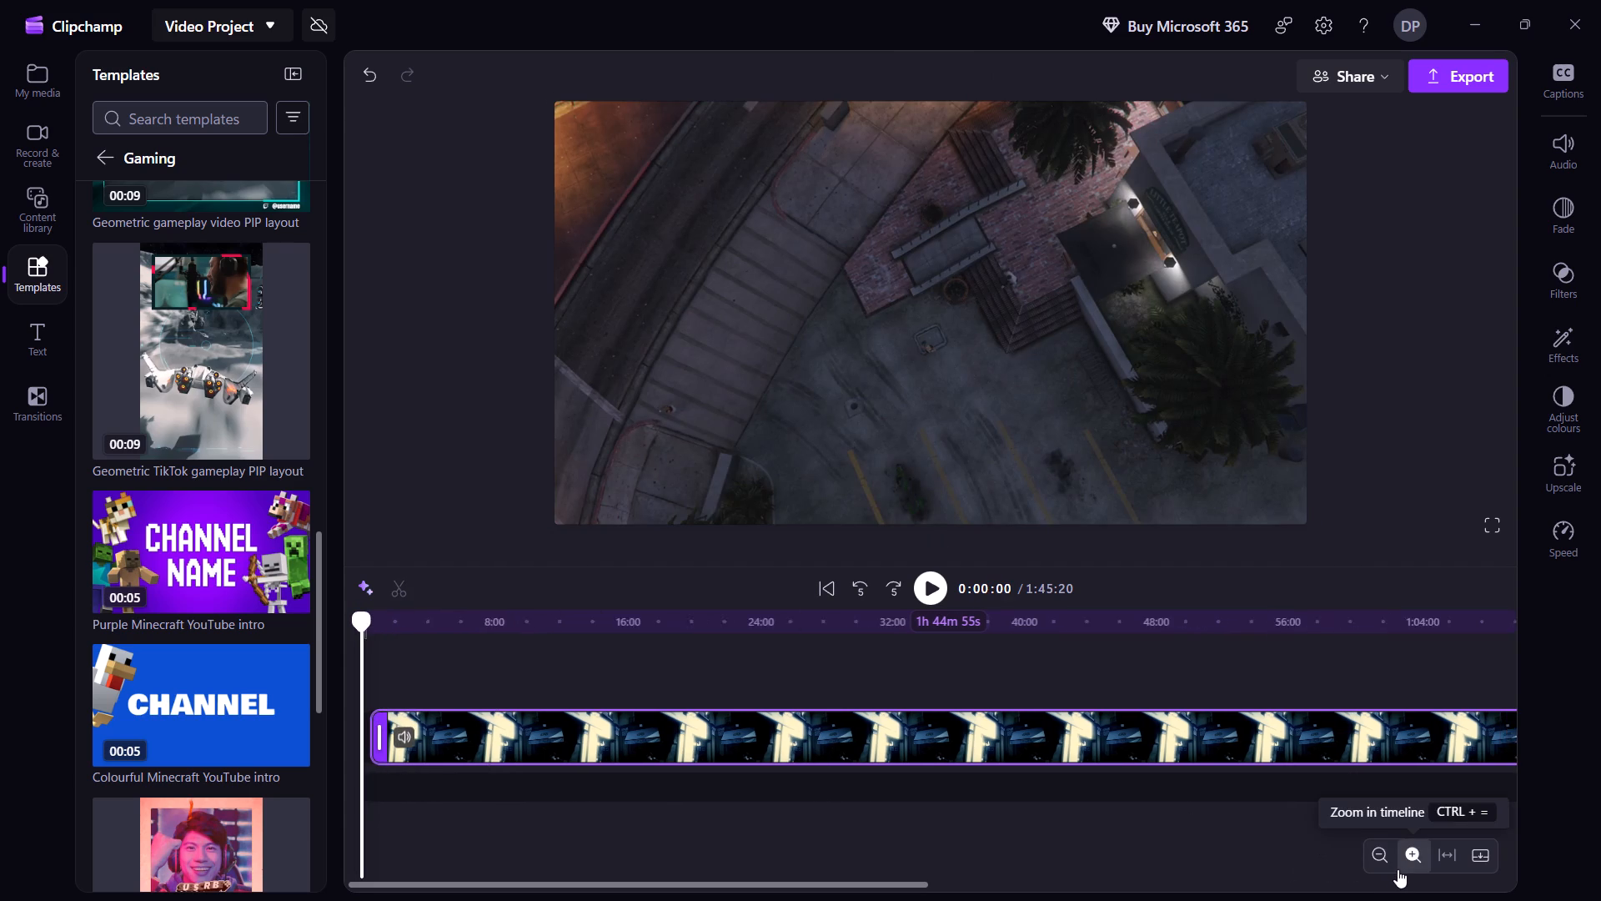
triple_click(1398, 869)
triple_click(1398, 869)
triple_click(1398, 869)
double_click(1398, 869)
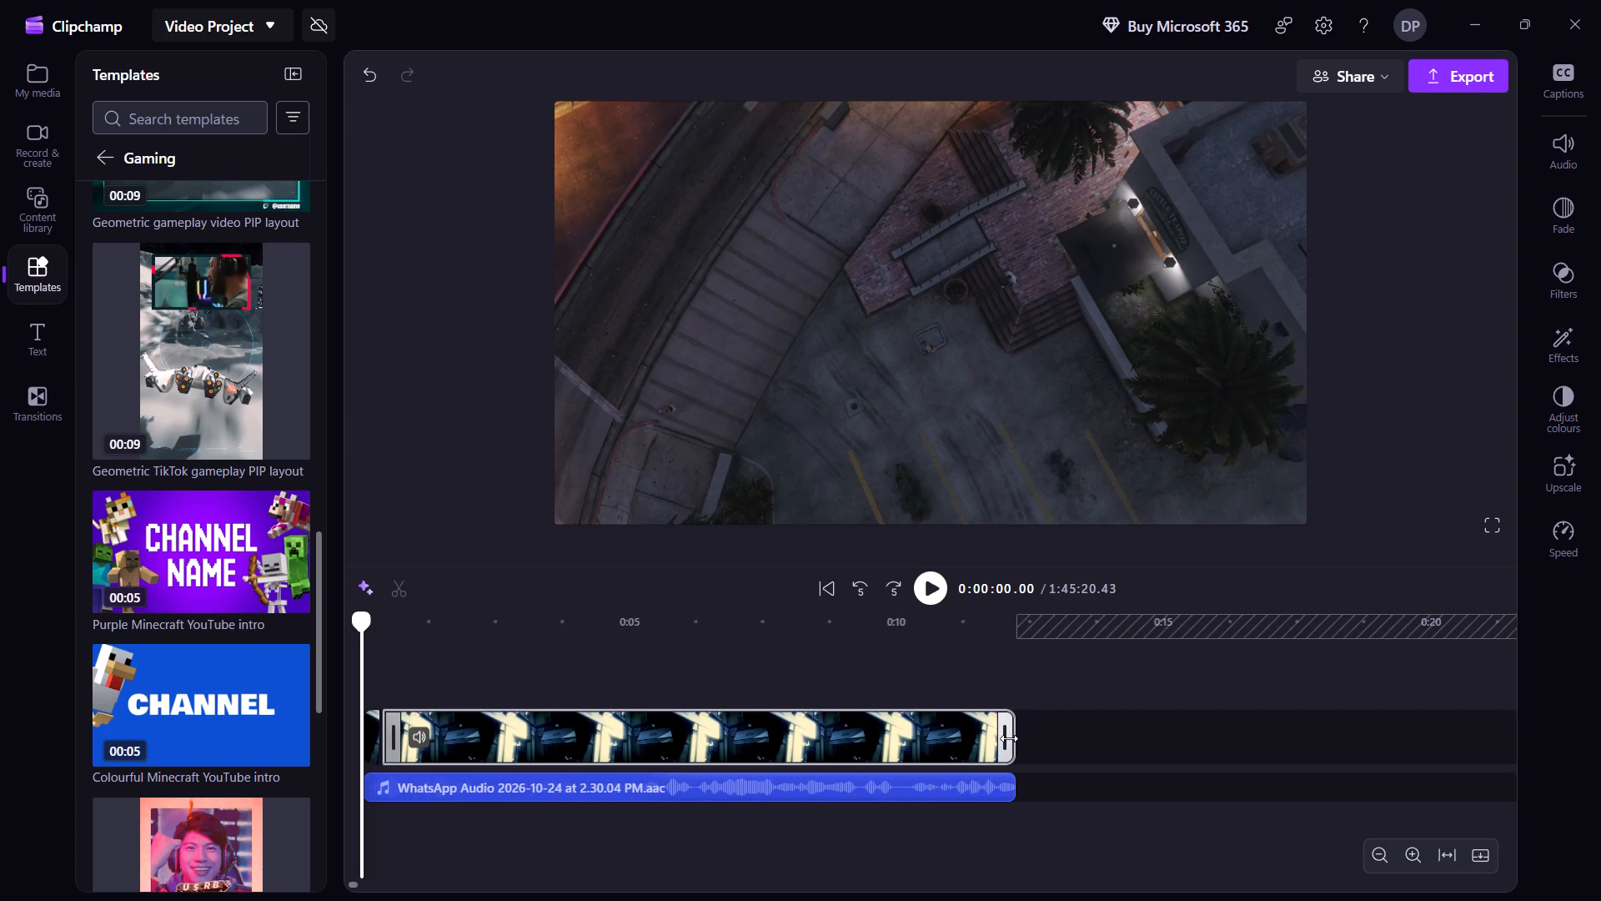
left_click(1011, 671)
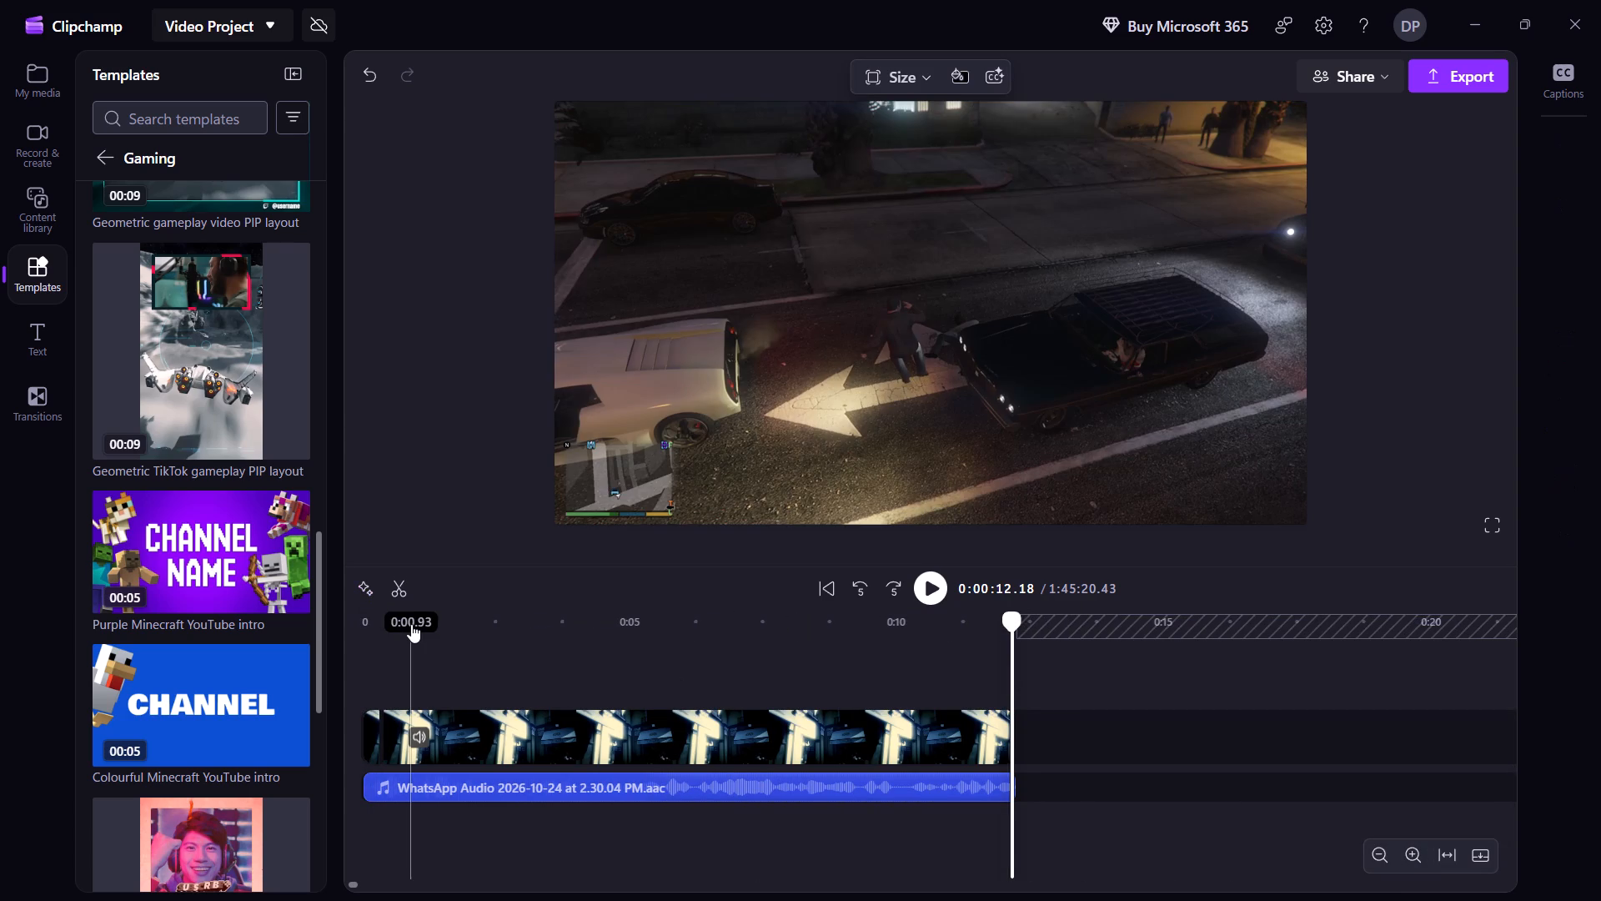
key("Right")
key("Left")
key("Left")
key("space")
key("Left")
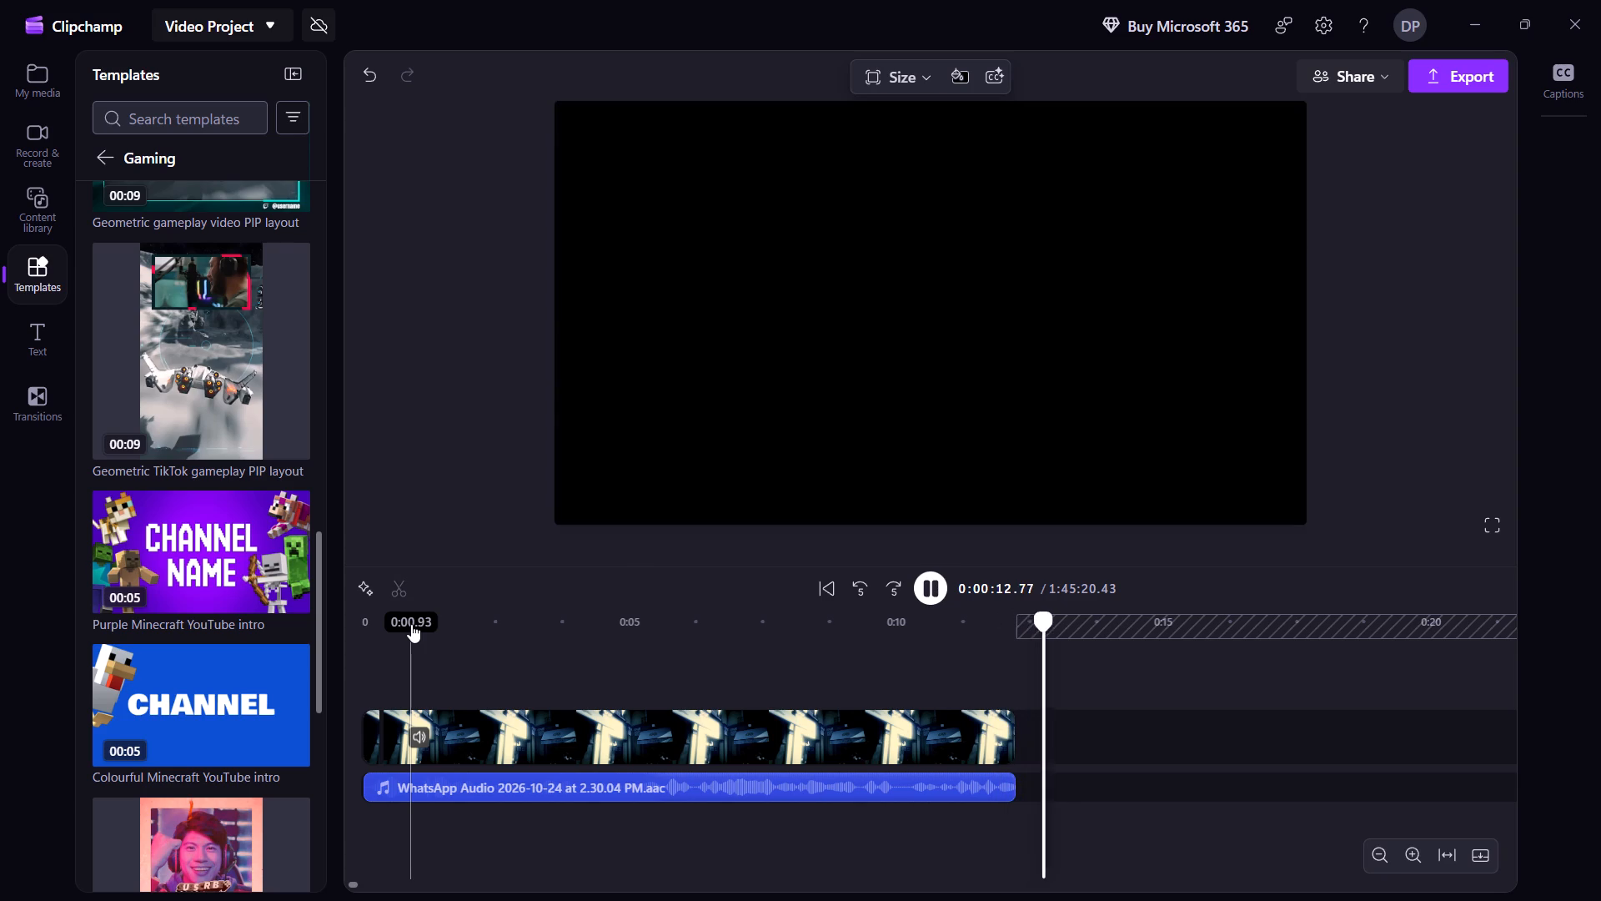
Insert the Colourful Minecraft YouTube intro template right where the opening gameplay clip ends, at about 0:12.30.
key("Left")
key("Left")
key("Left")
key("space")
key("Left")
key("Left")
key("Left")
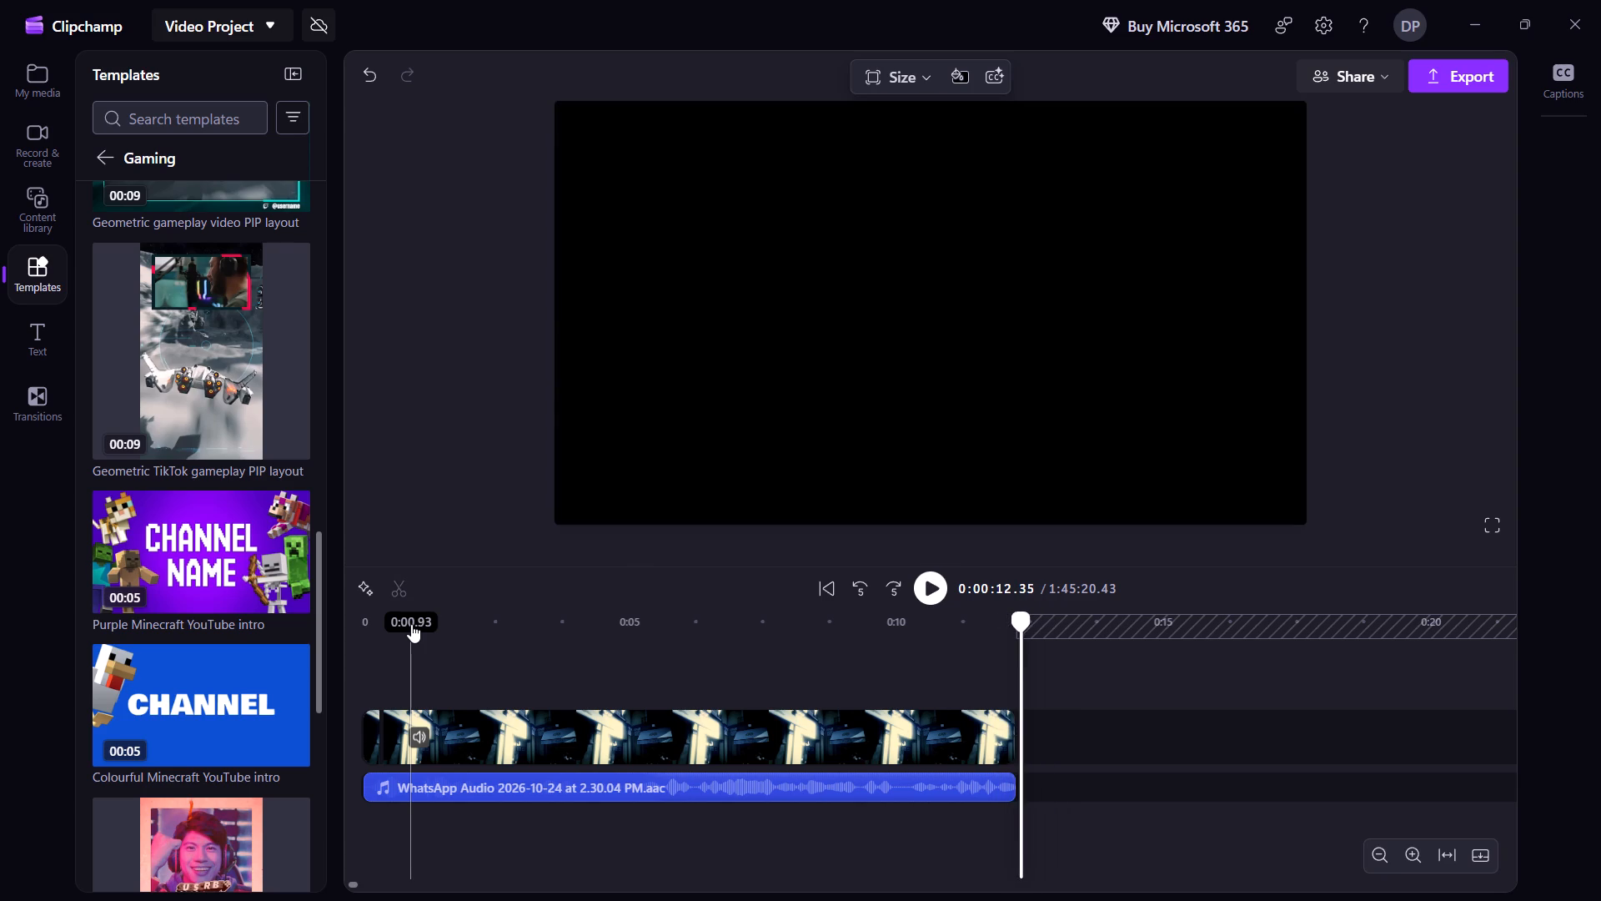
key("Left")
key("Left")
key("Left")
key("Left")
key("Left")
key("Left")
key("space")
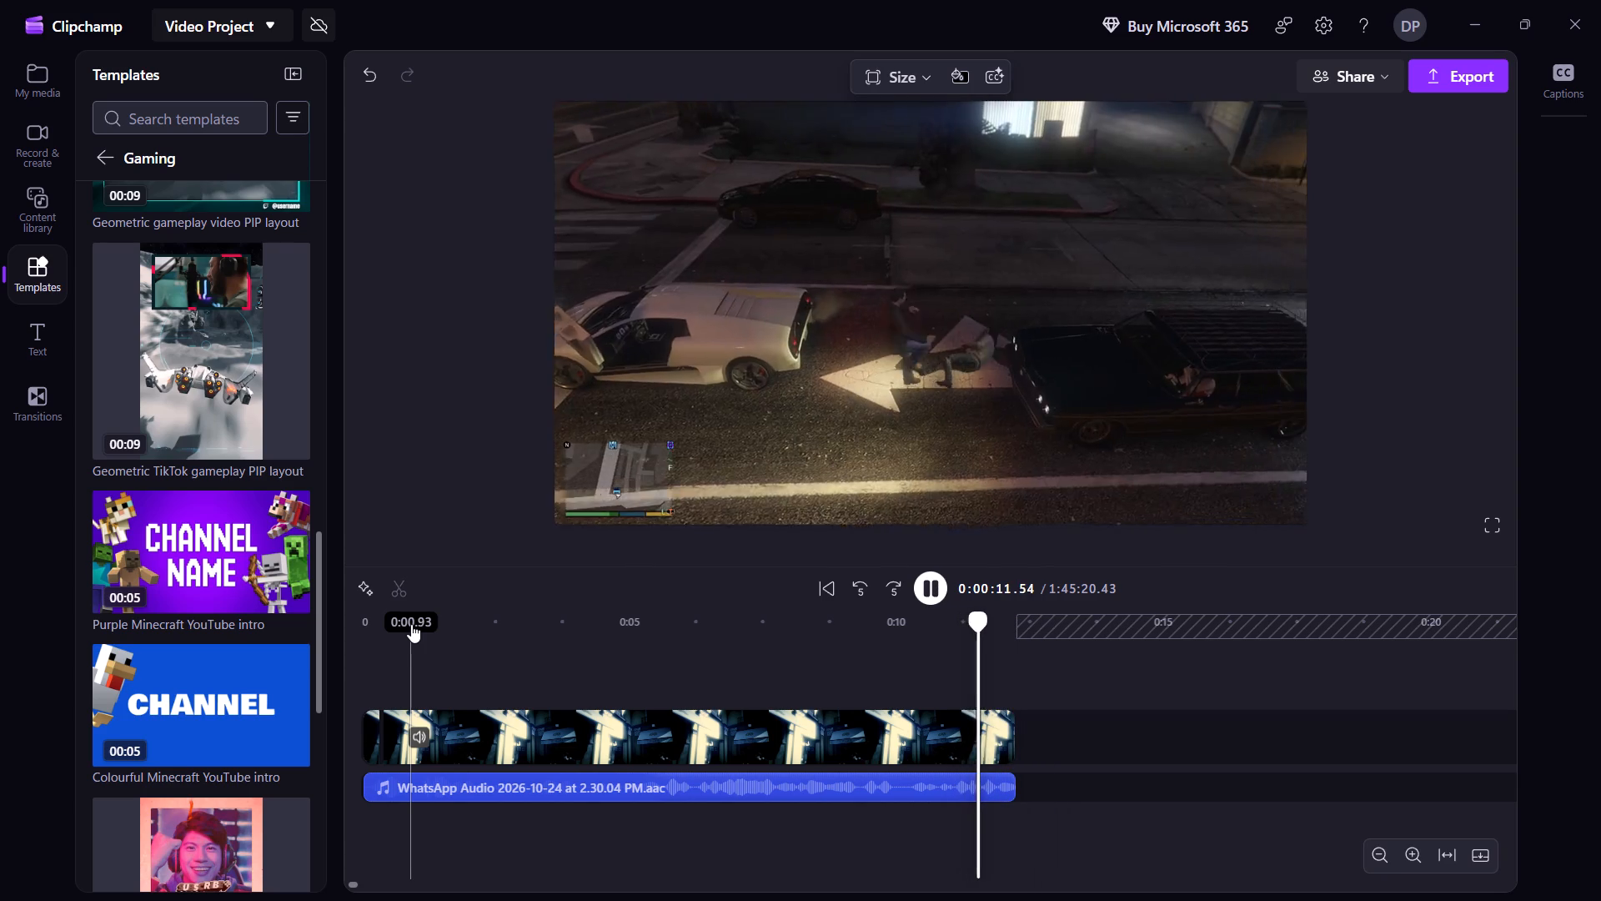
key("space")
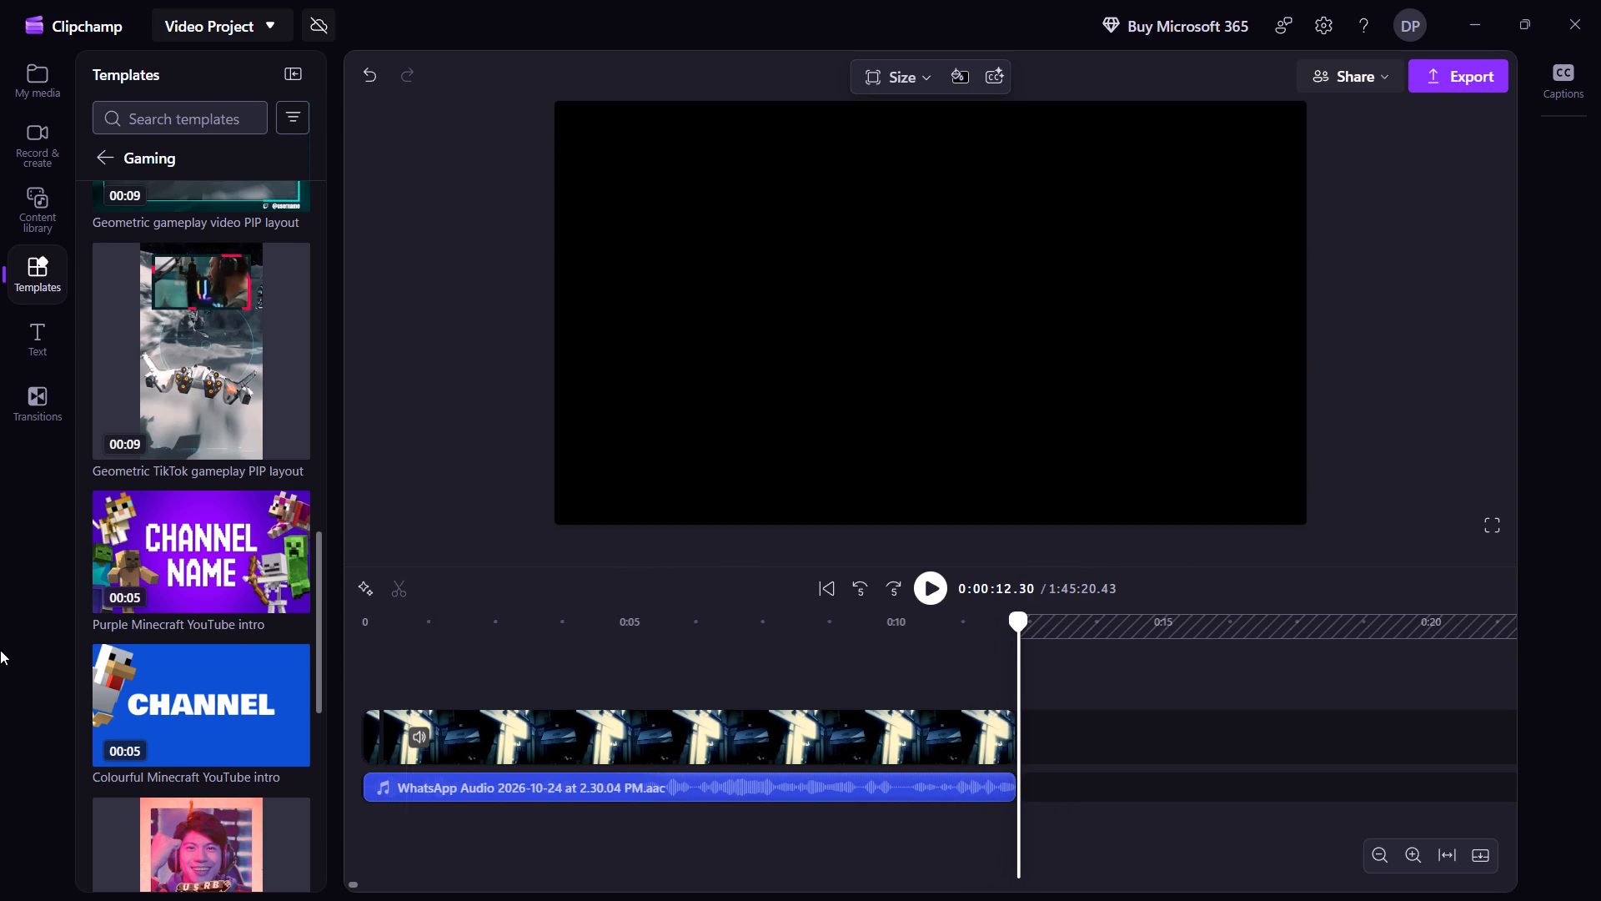
left_click(299, 747)
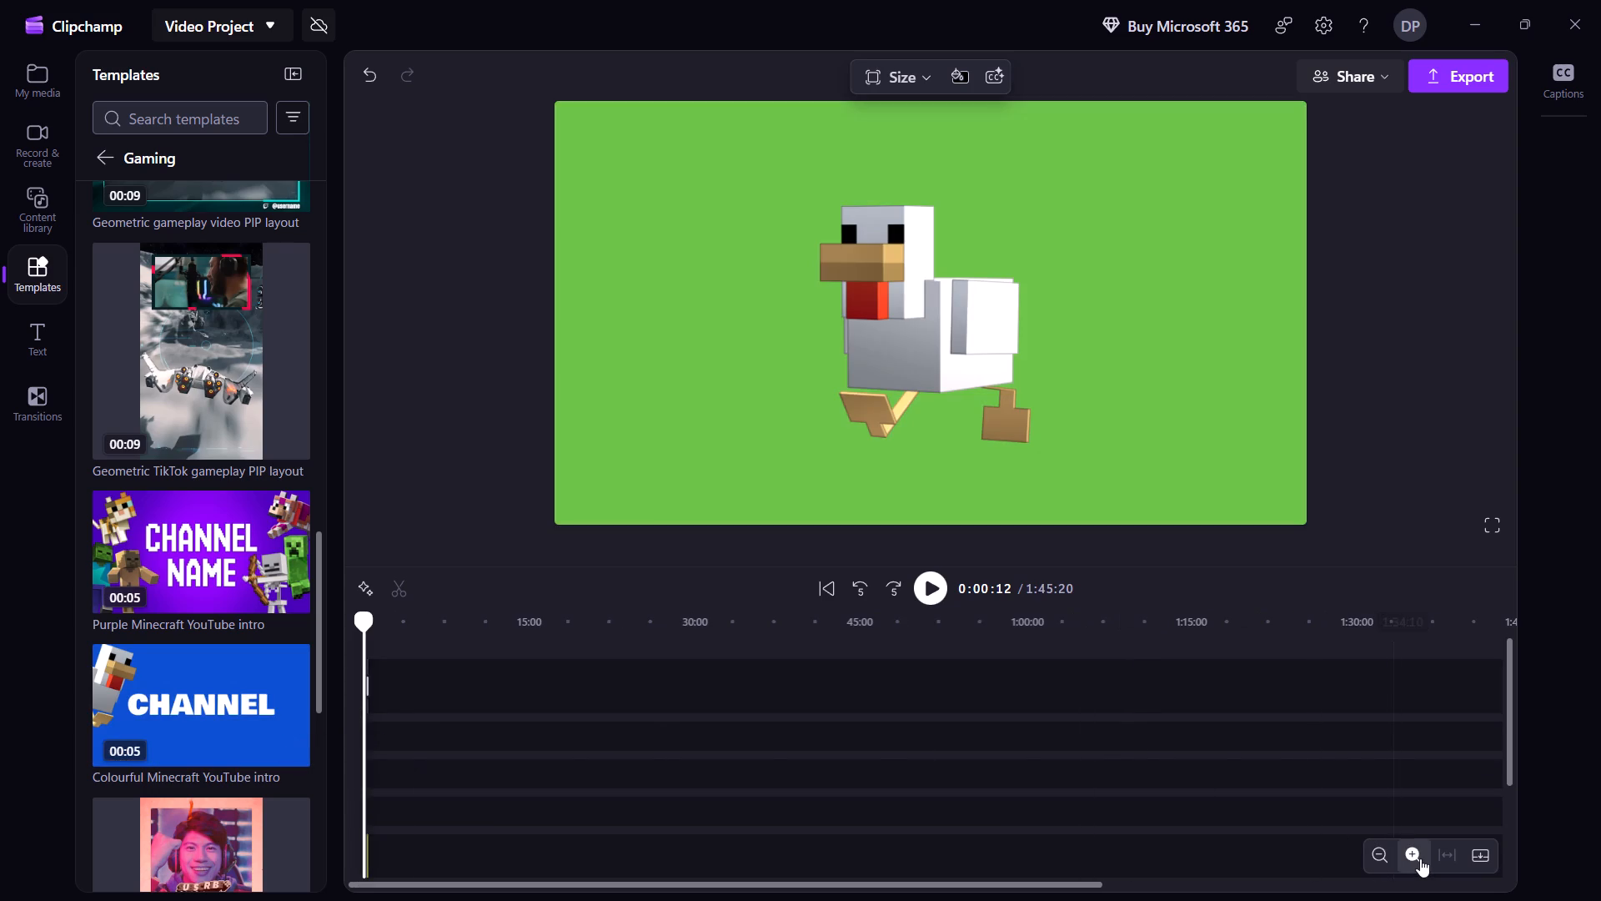
Move the intro's five coloured background clips onto the gameplay track, in their existing order, directly after the opening gameplay clip.
triple_click(1420, 858)
triple_click(1420, 858)
left_click(1420, 858)
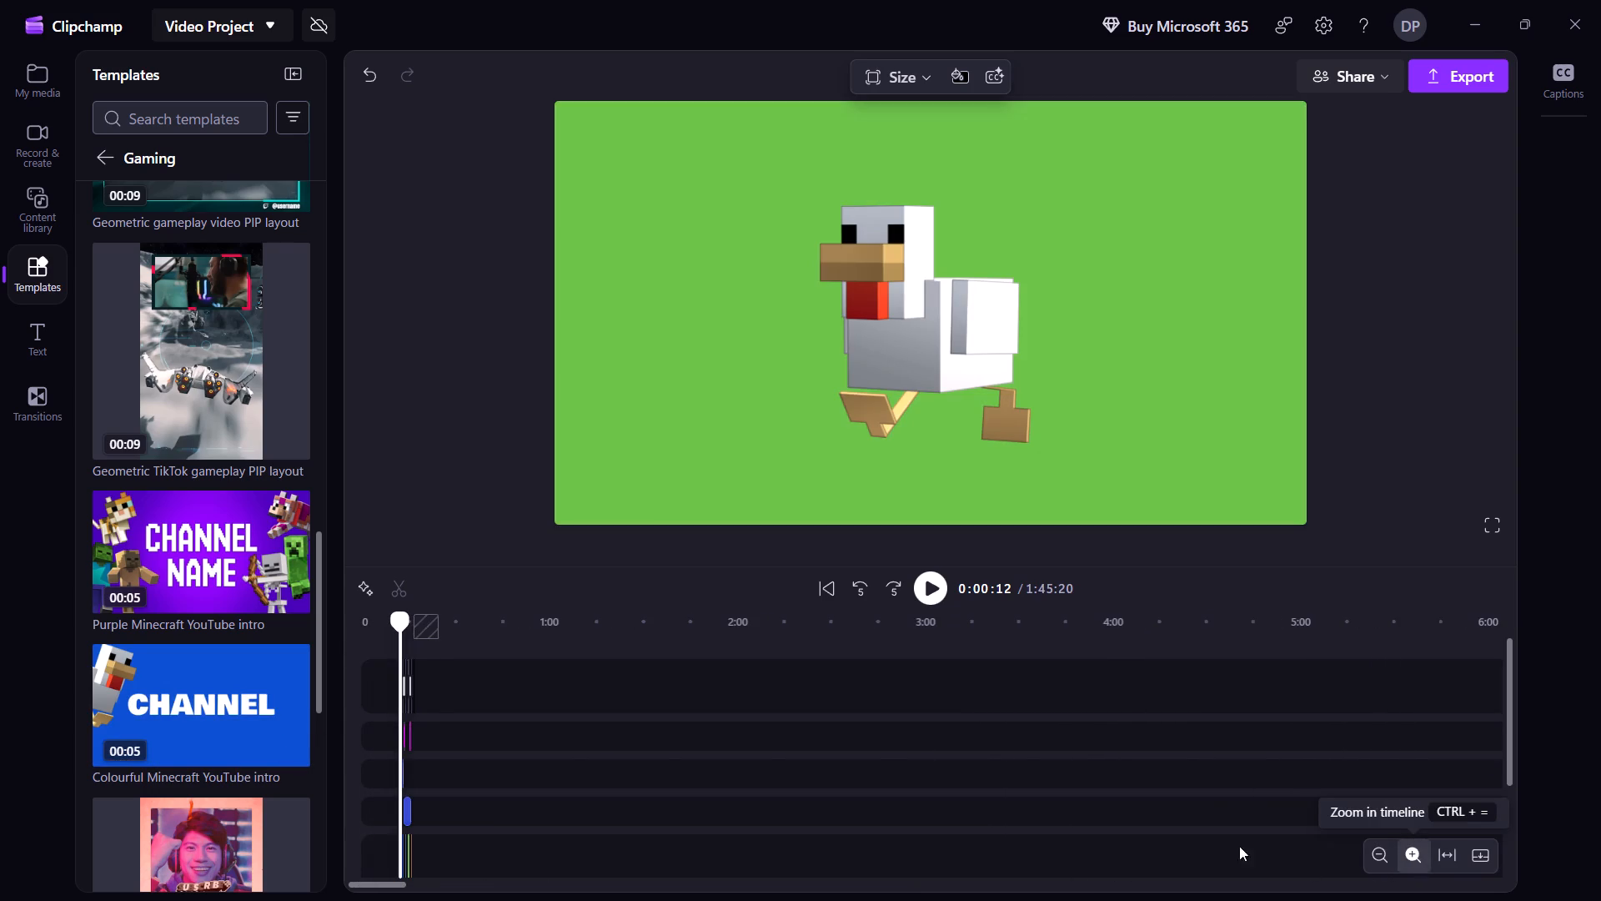
left_click(1383, 850)
triple_click(1420, 857)
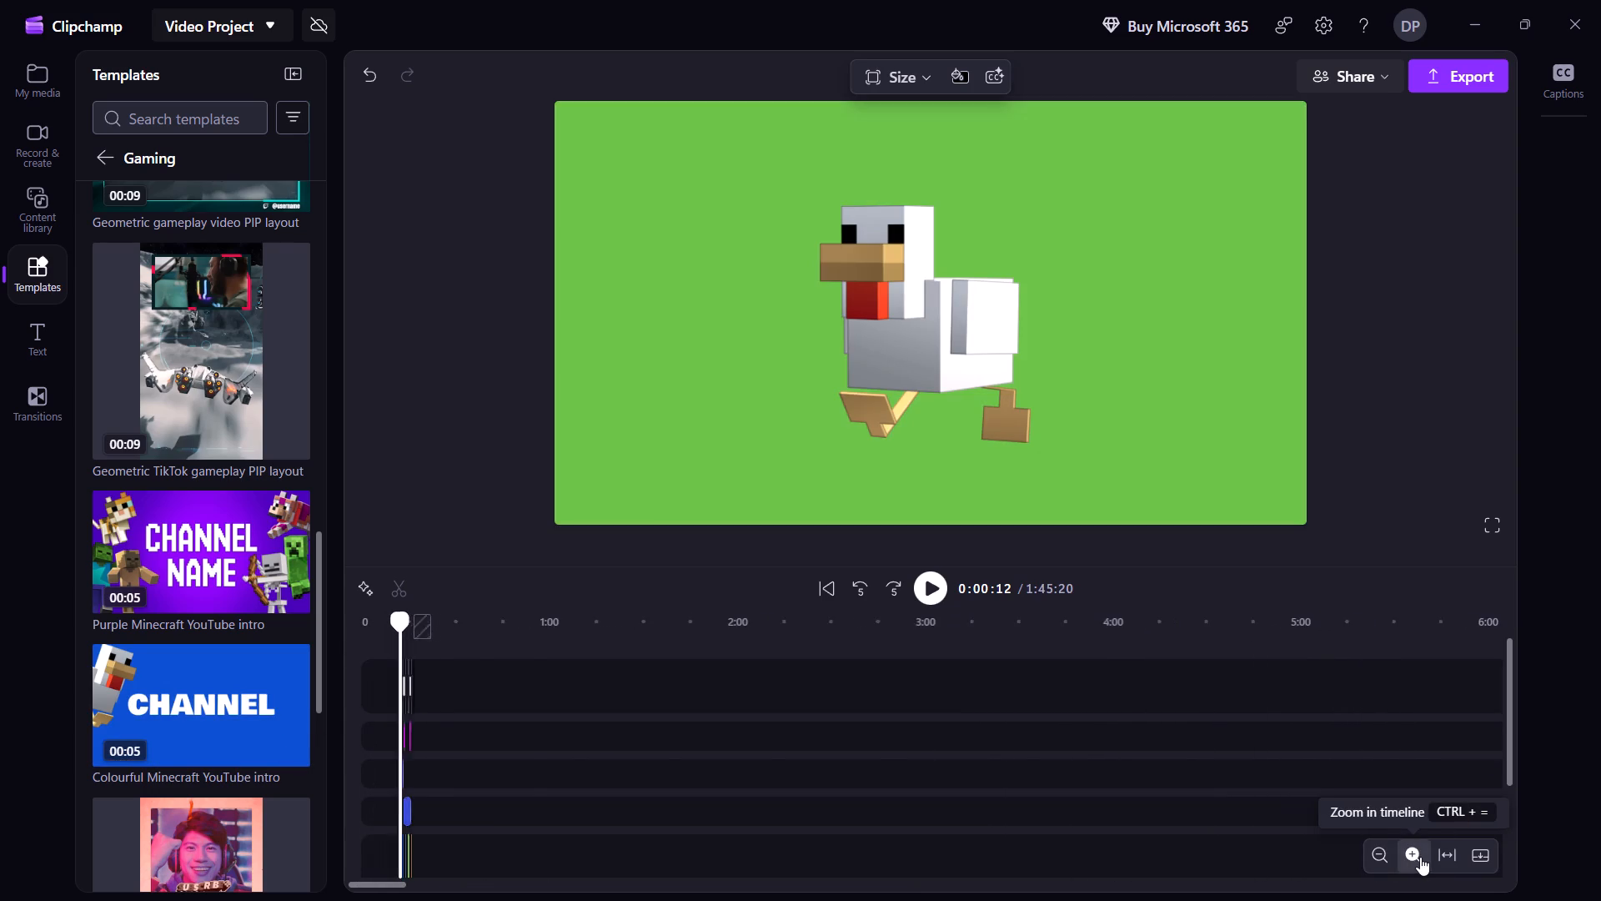
triple_click(1420, 857)
triple_click(1420, 857)
left_click(1420, 857)
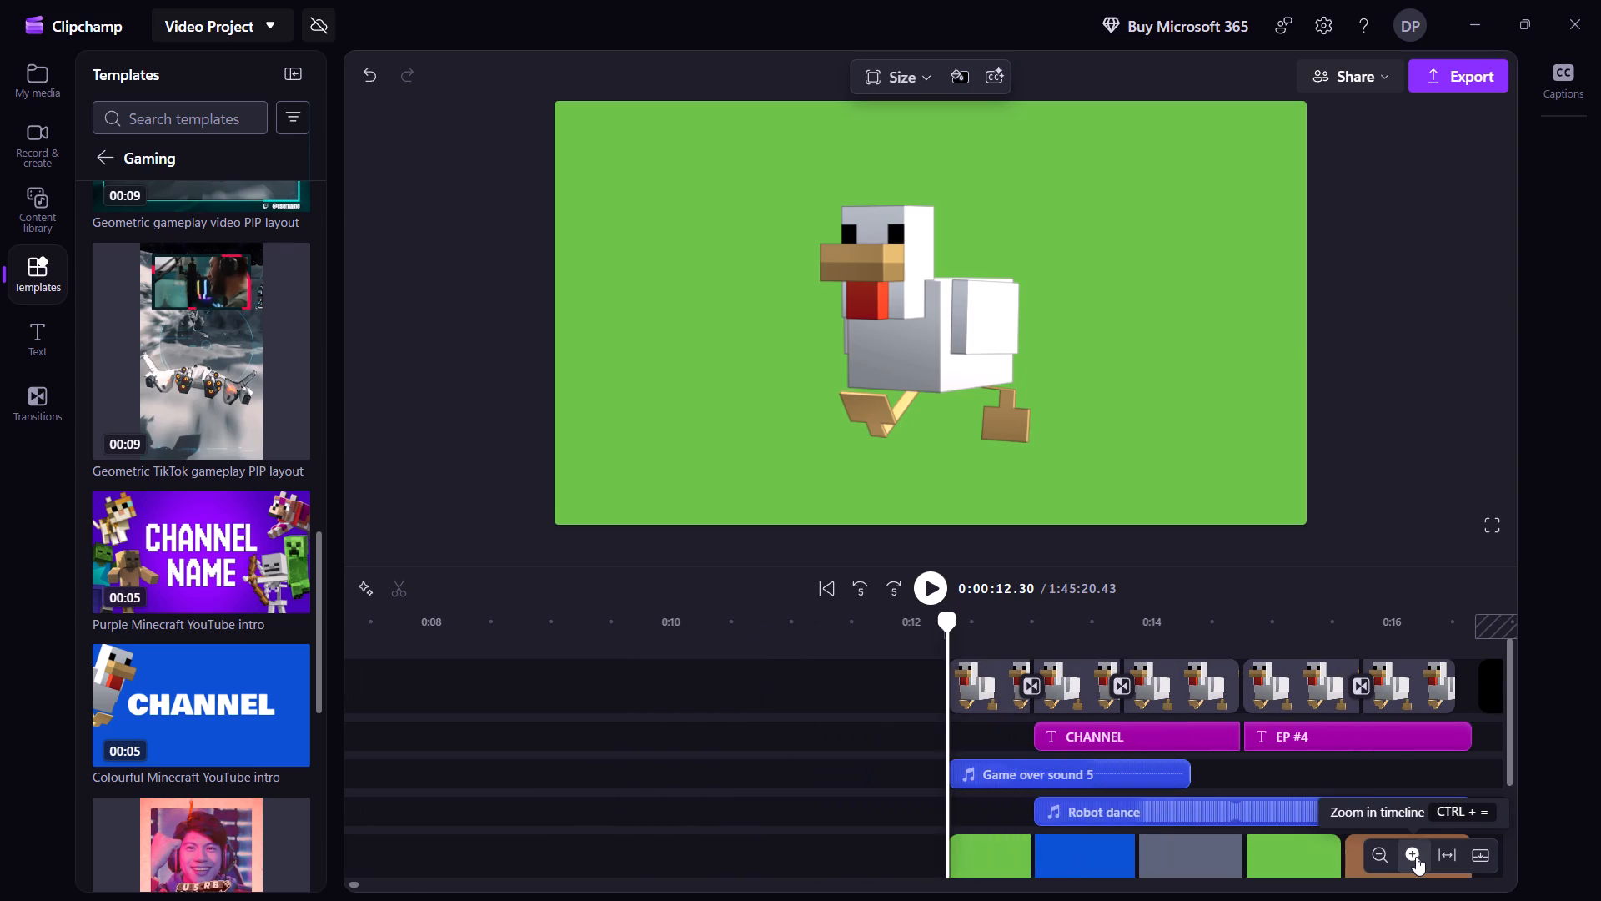
scroll(825, 734, "down", 5)
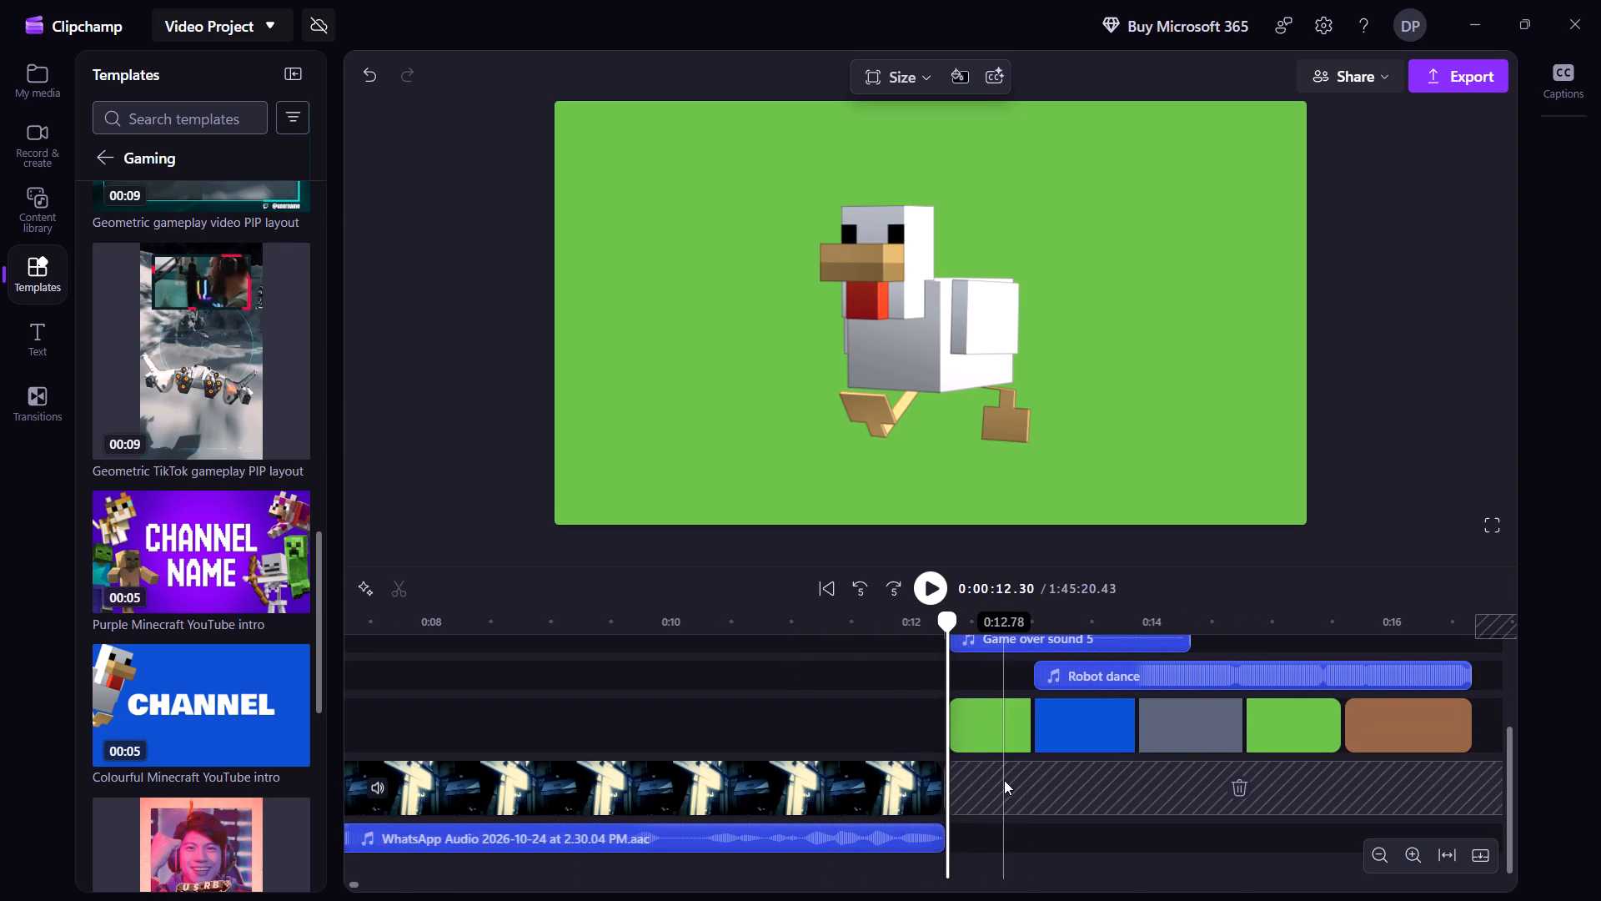
left_click_drag(1002, 737, 996, 793)
left_click_drag(1066, 735, 1066, 808)
left_click_drag(1086, 768, 1069, 778)
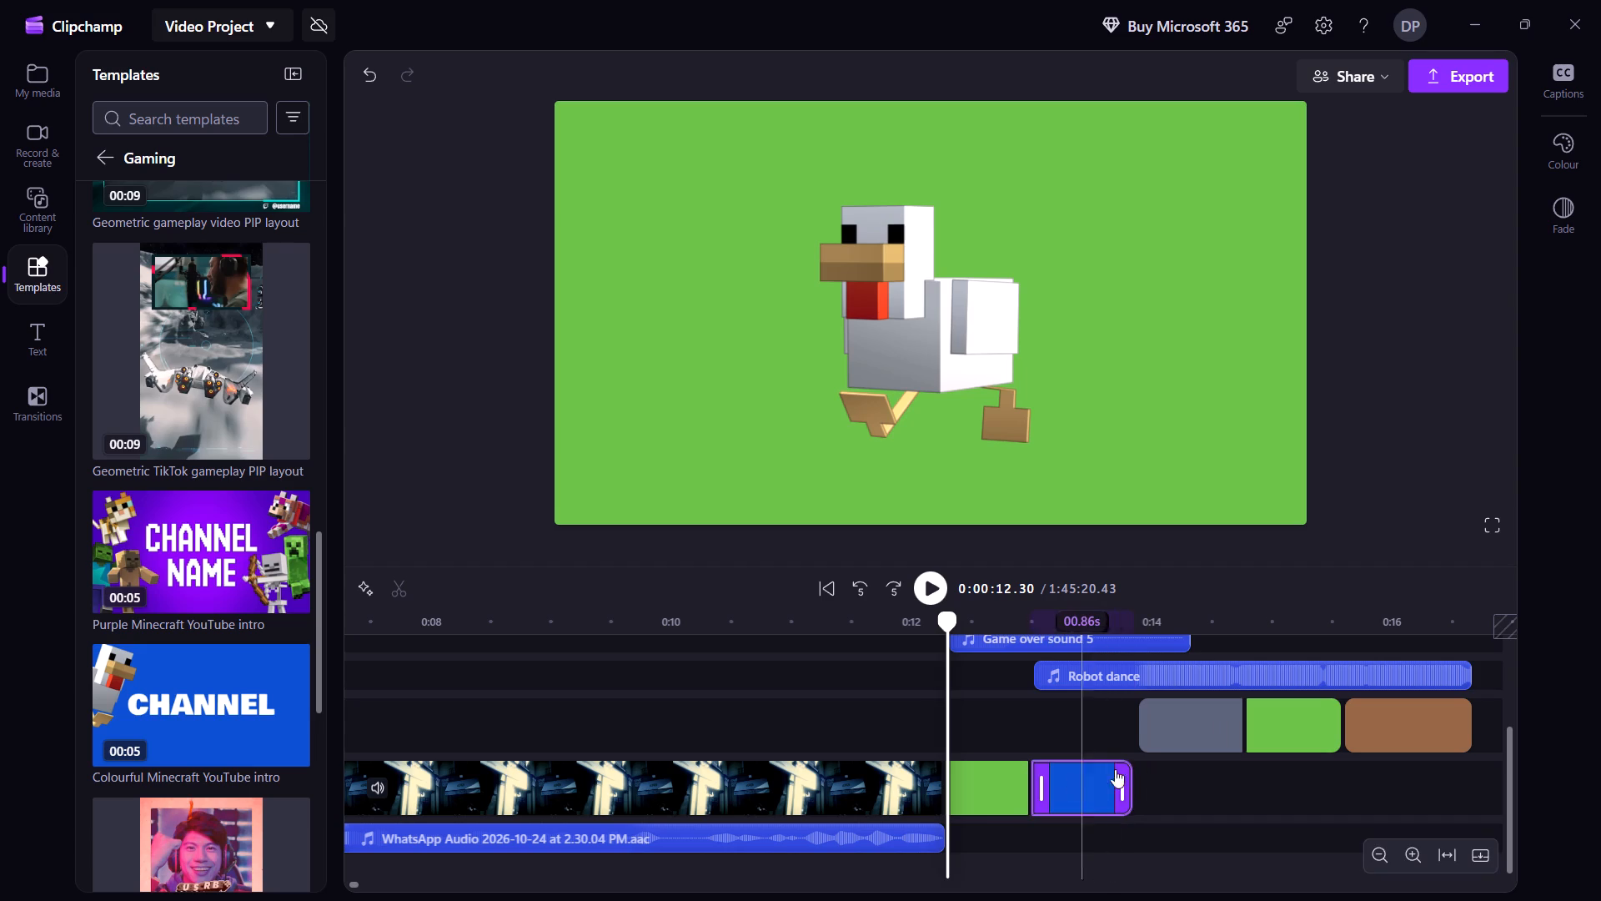
left_click_drag(1170, 717, 1157, 774)
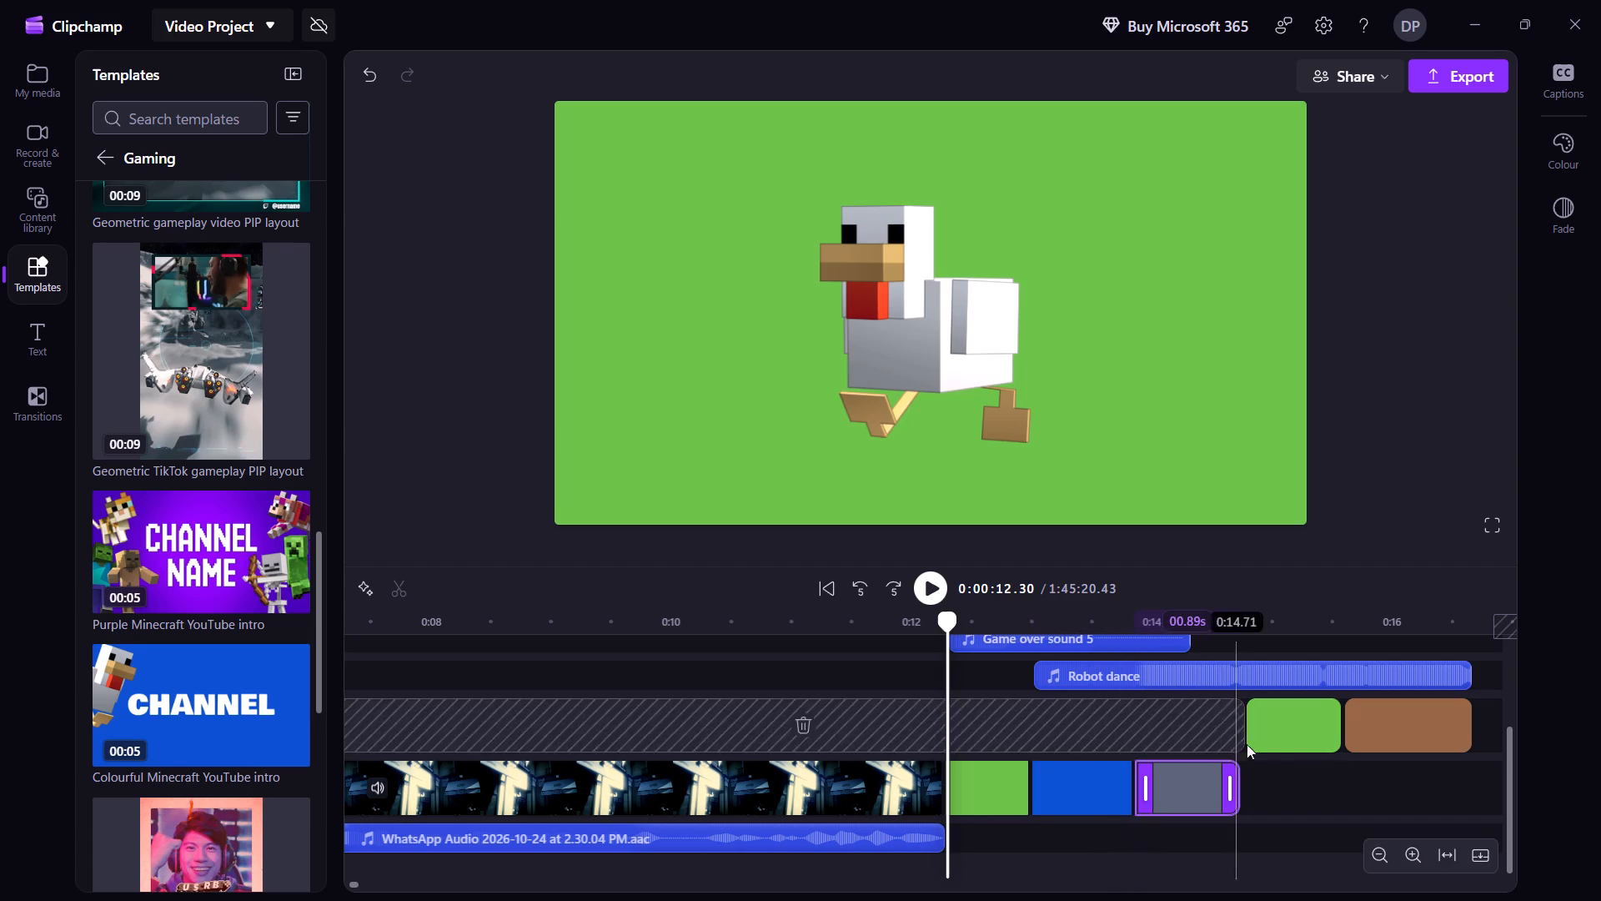
left_click_drag(1283, 730, 1257, 780)
left_click_drag(1433, 704, 1433, 715)
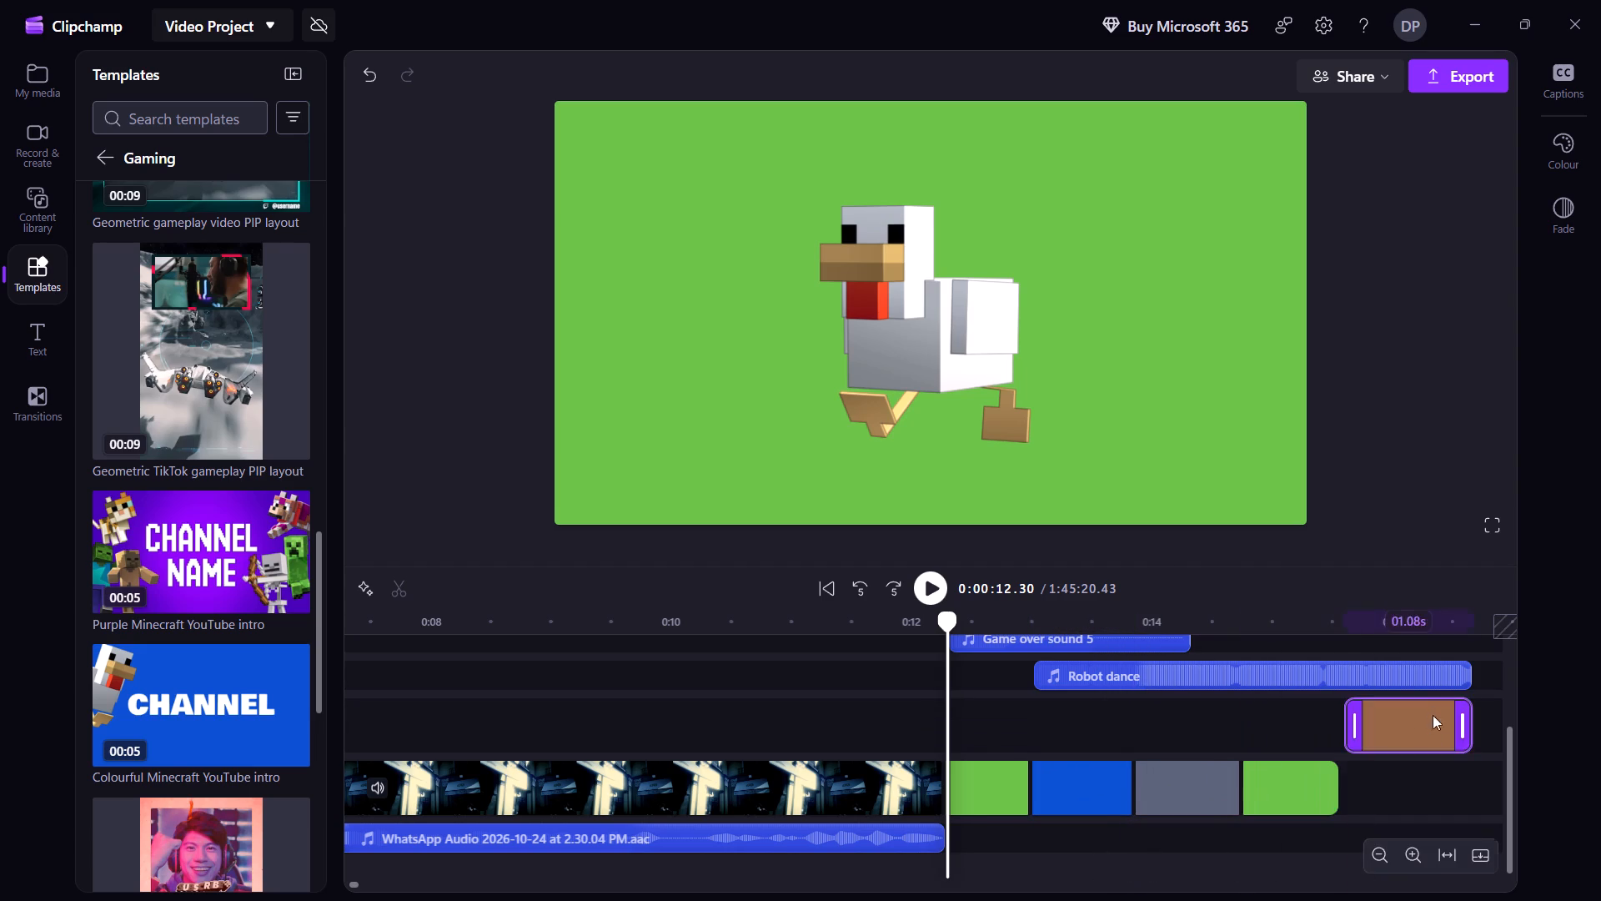
left_click_drag(1433, 715, 1399, 786)
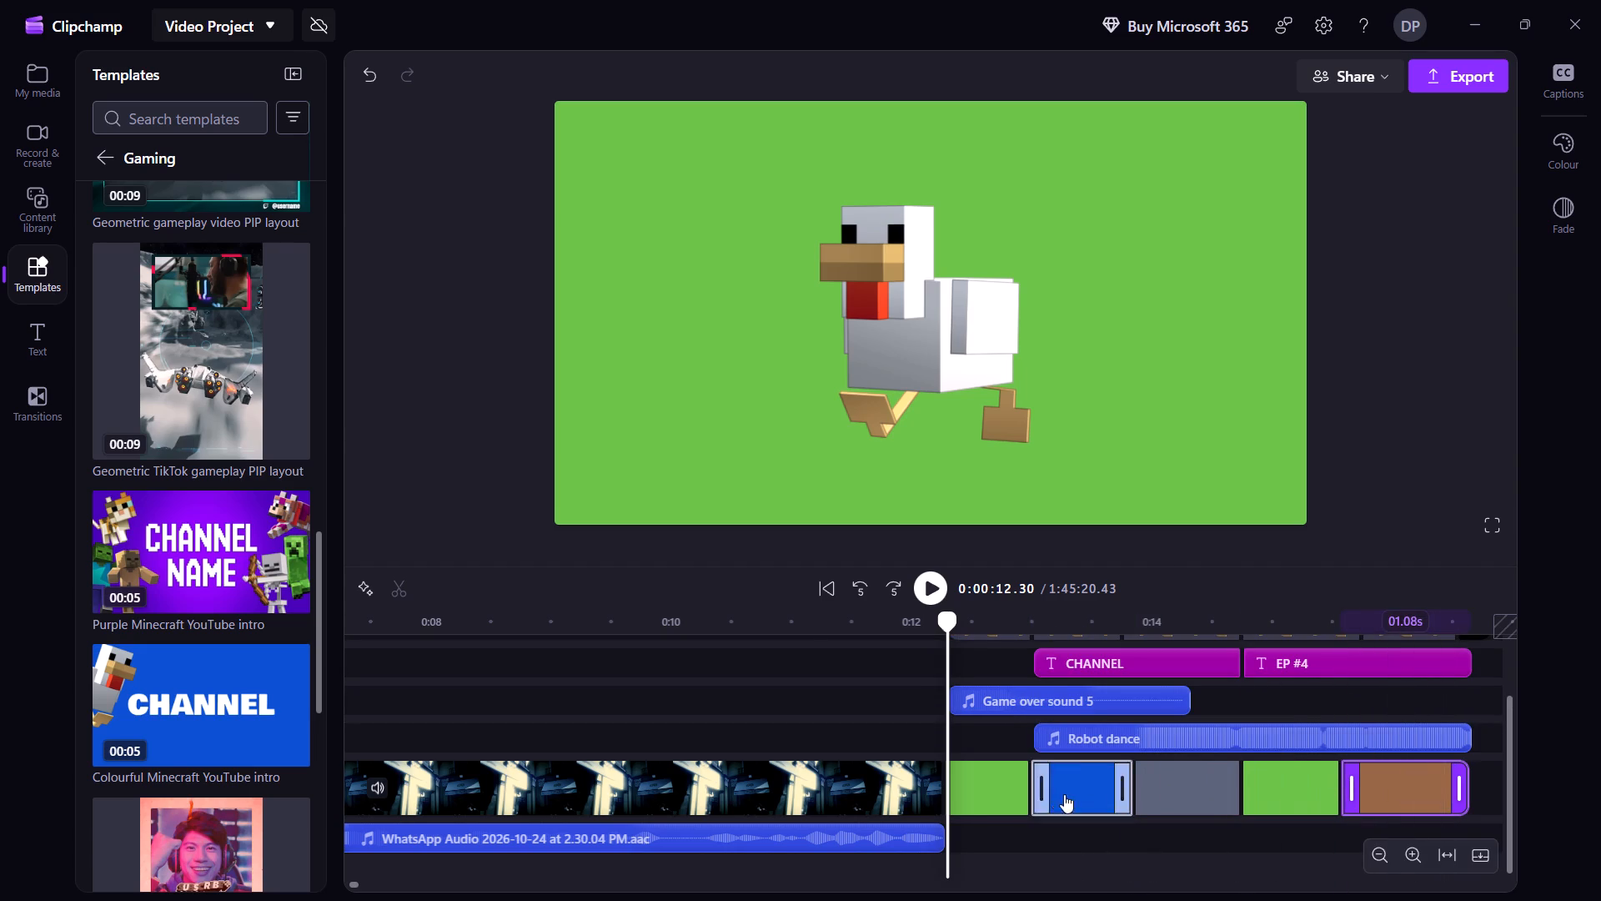
Preview the start of the inserted intro up to its CHANNEL title and examine the remaining gap after it.
key("space")
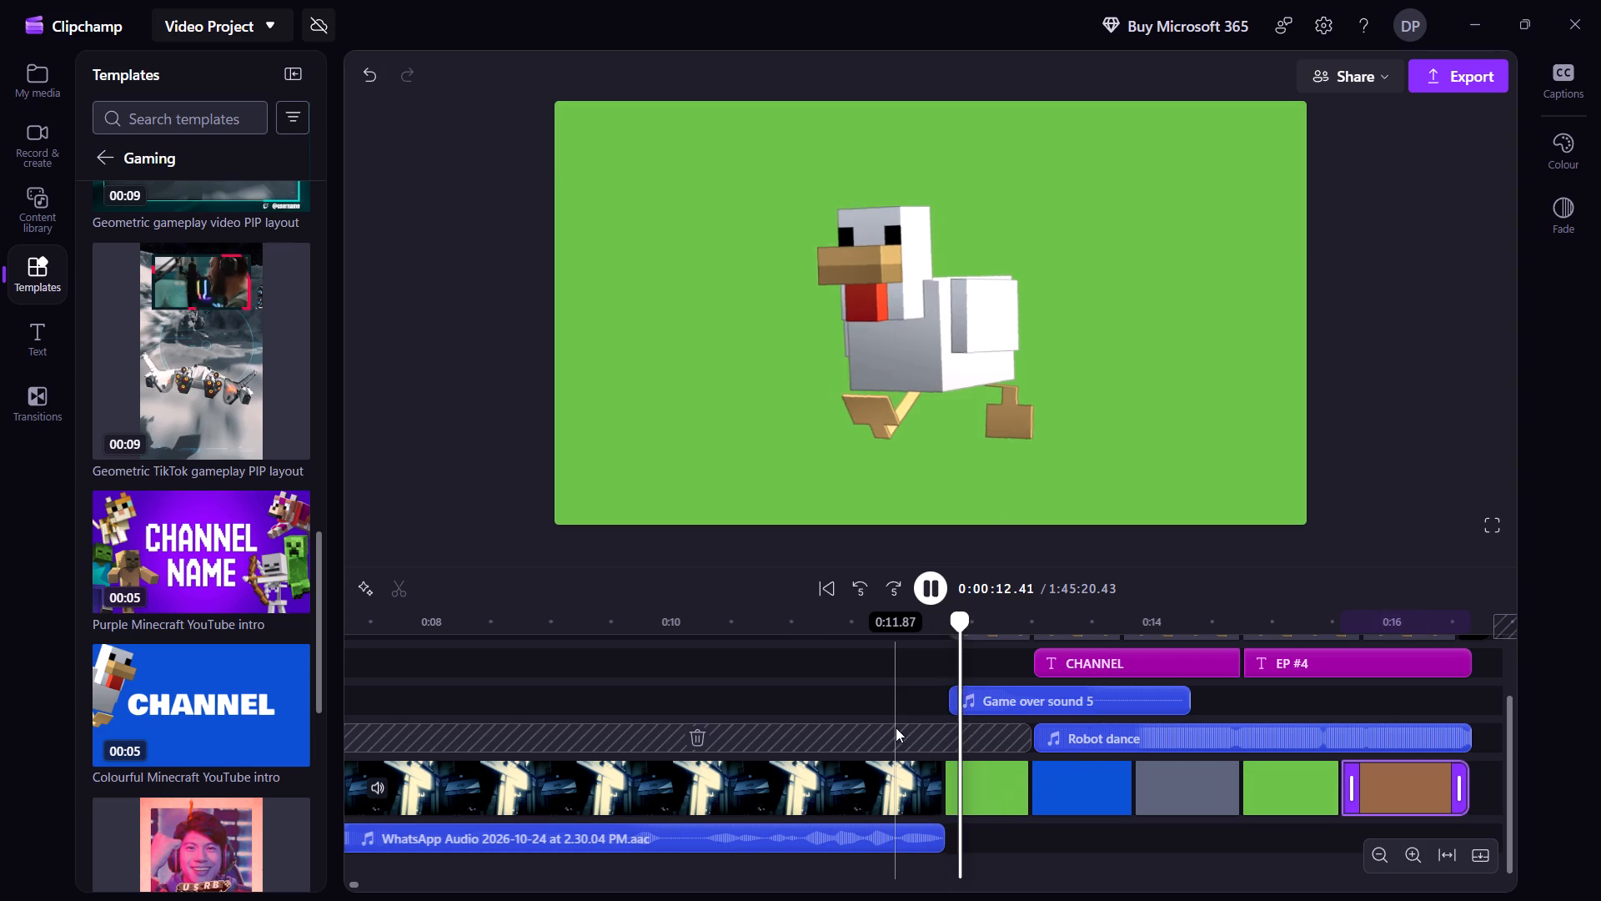
key("space")
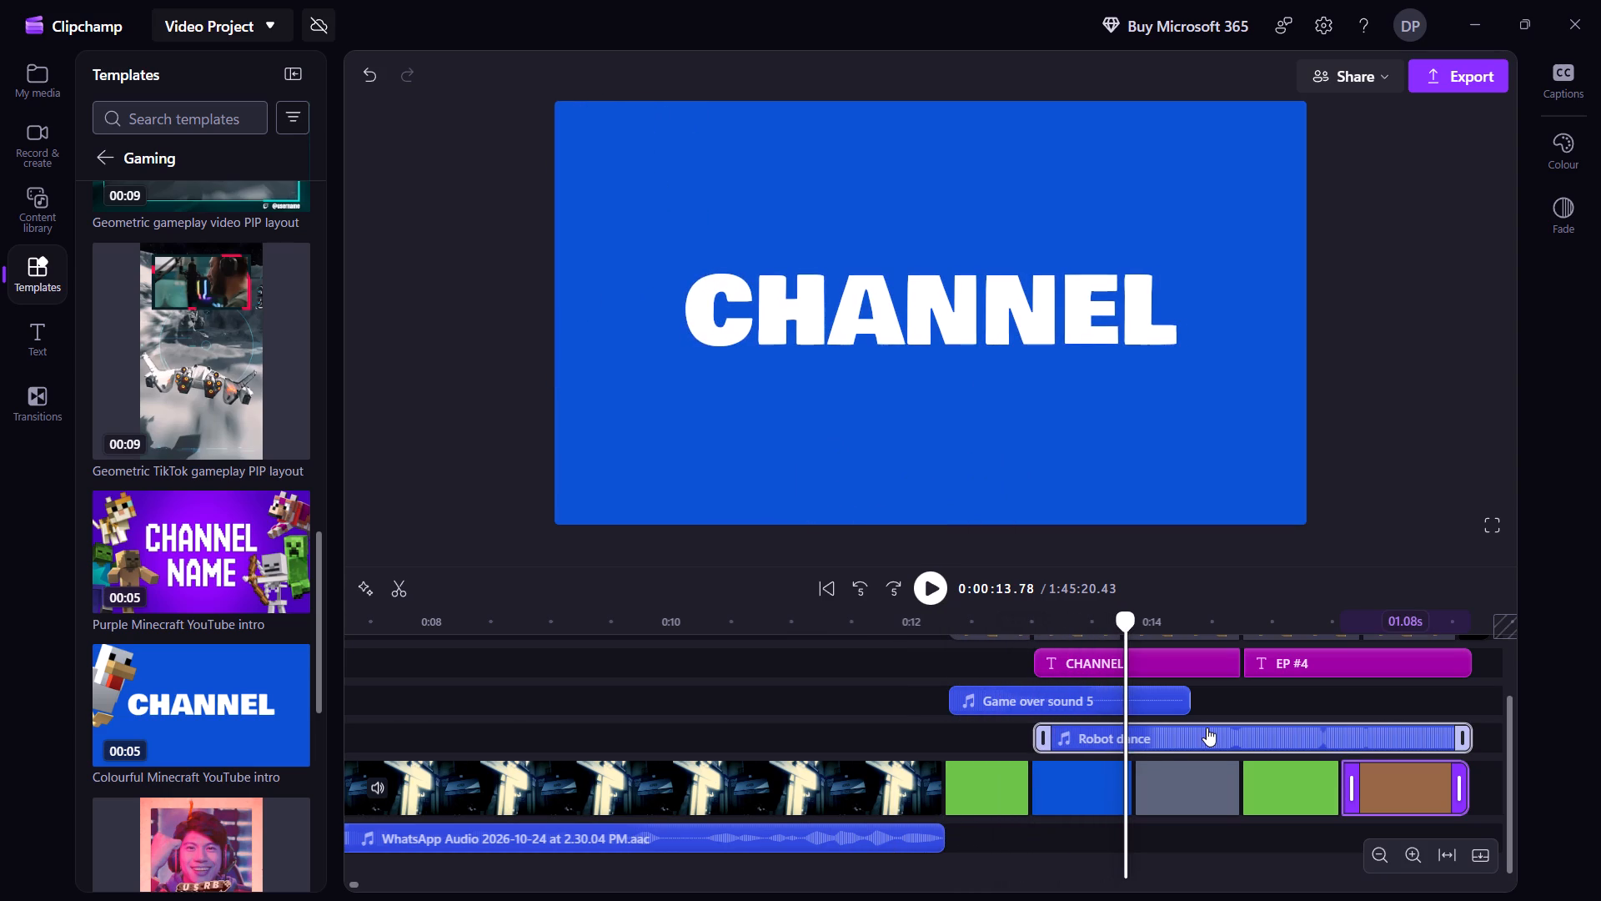
scroll(1207, 727, "down", 1)
scroll(1207, 727, "down", 4, "shift")
scroll(1334, 788, "down", 1, "shift")
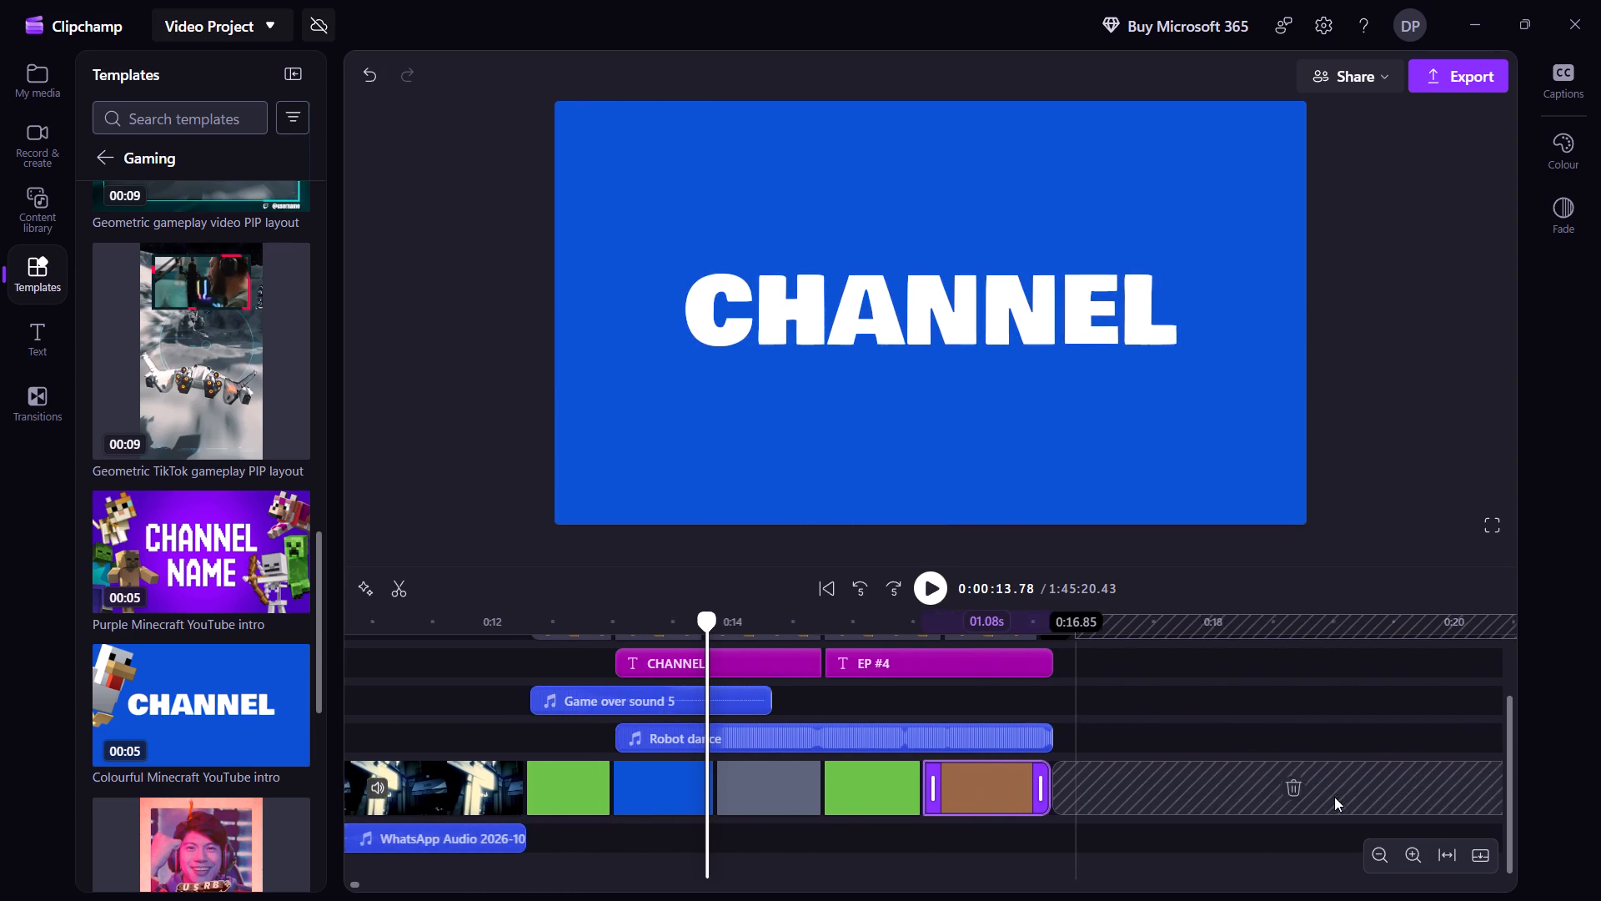
Move the later gameplay clip back to start right after the Minecraft intro, at about 0:17, closing the gap.
scroll(1334, 797, "down", 6, "shift")
left_click_drag(1439, 783, 974, 803, "shift")
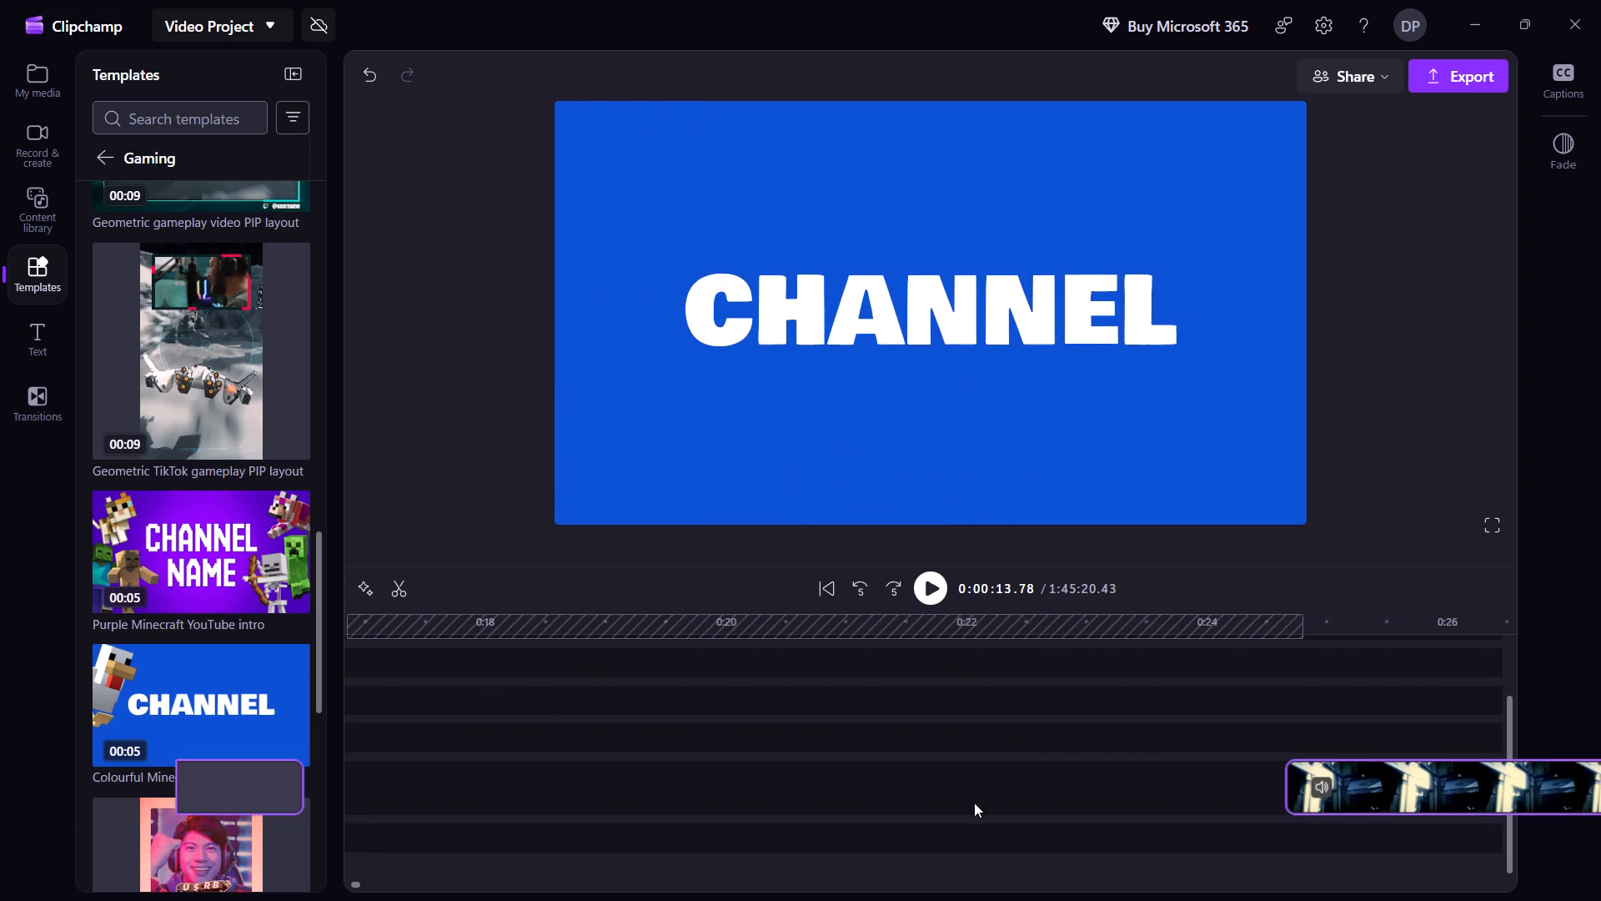
left_click_drag(974, 803, 458, 793, "shift")
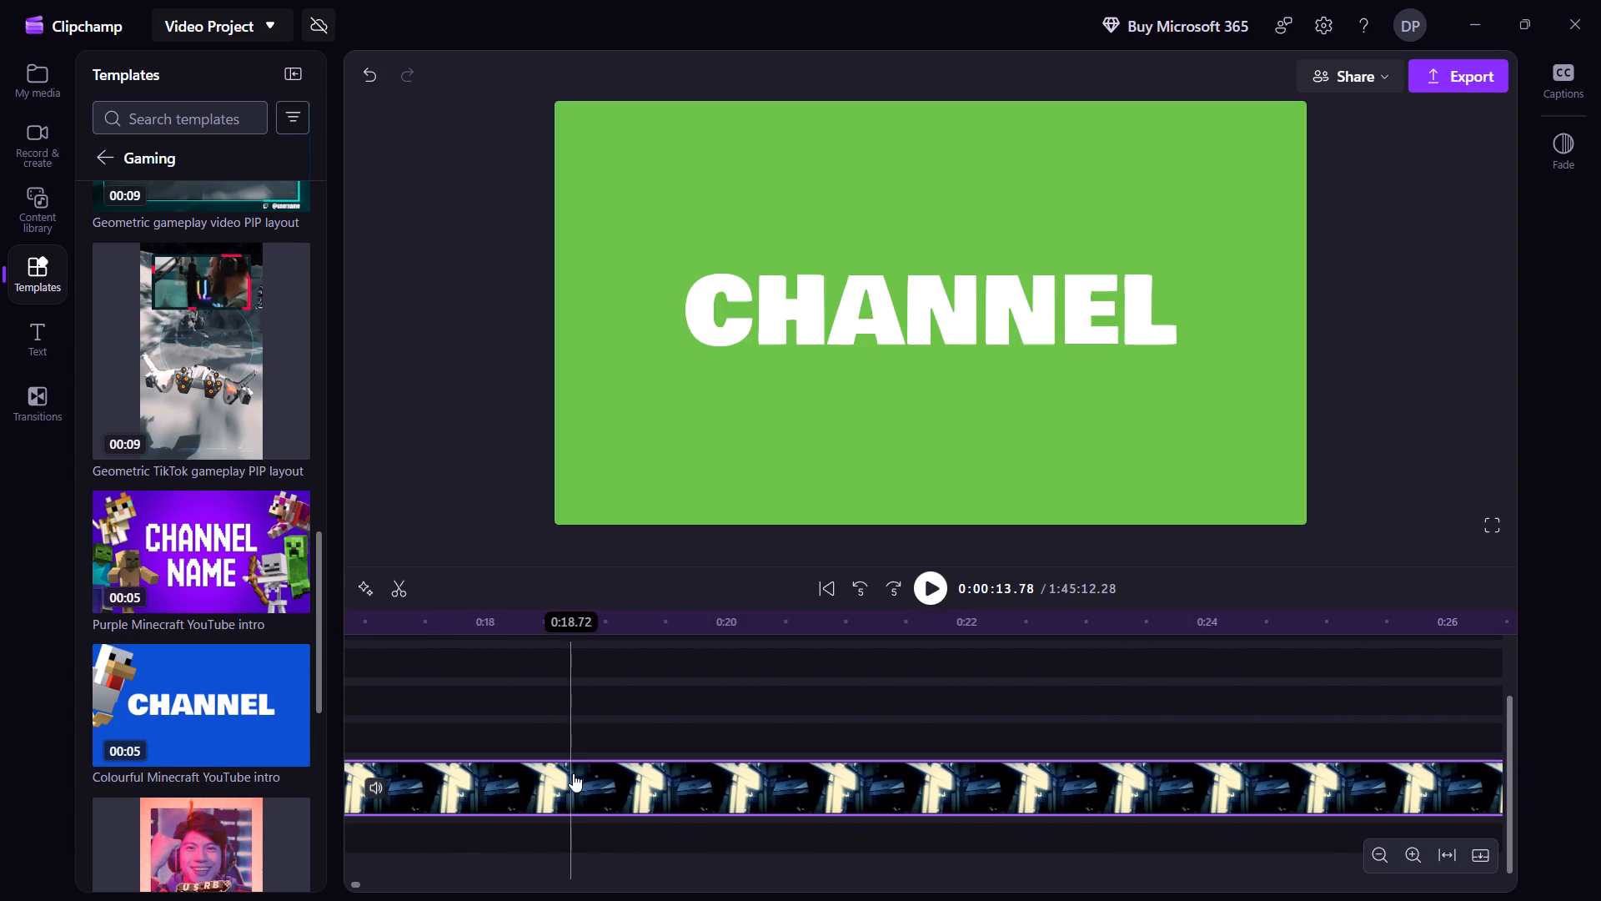
Open the intro's CHANNEL title text for editing.
scroll(601, 781, "up", 3, "shift")
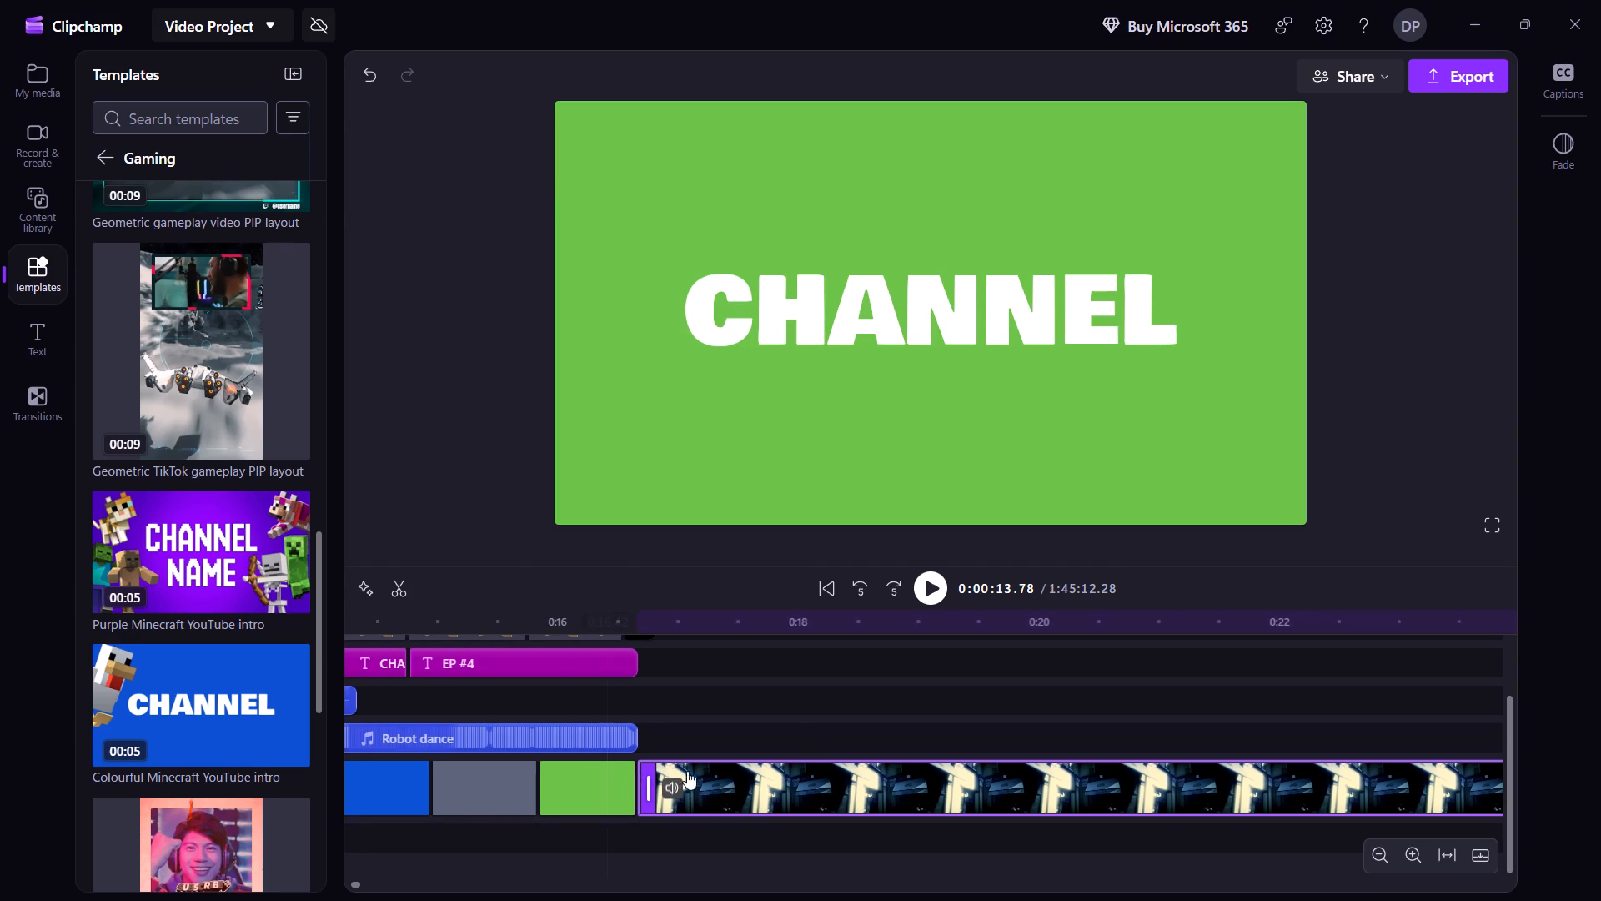
scroll(605, 791, "up", 3, "shift")
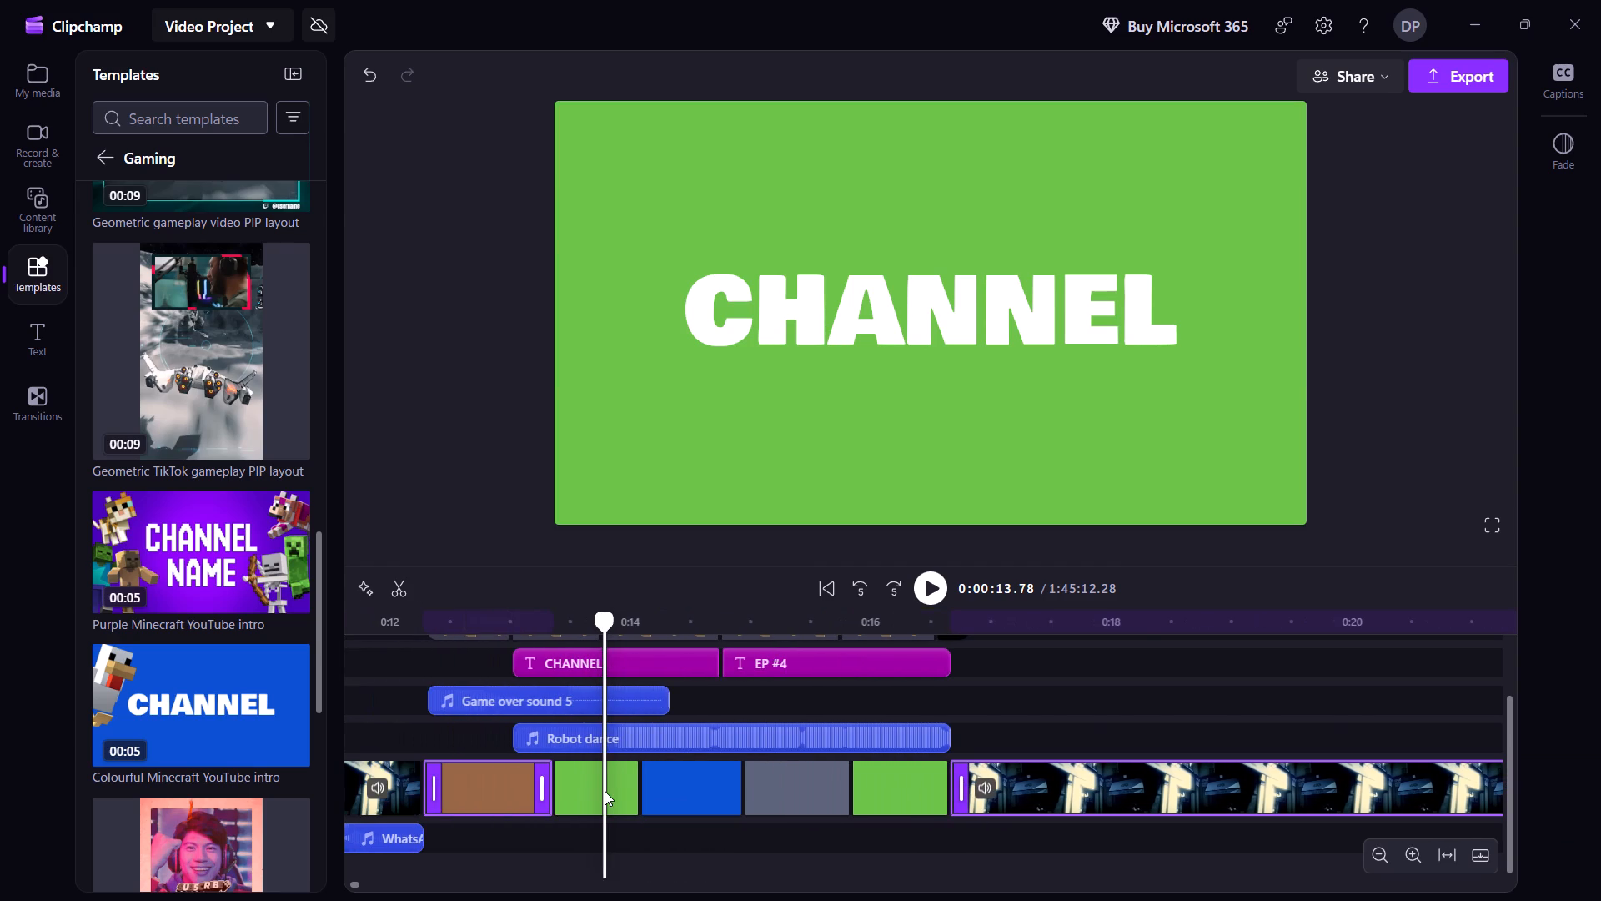
left_click(595, 654)
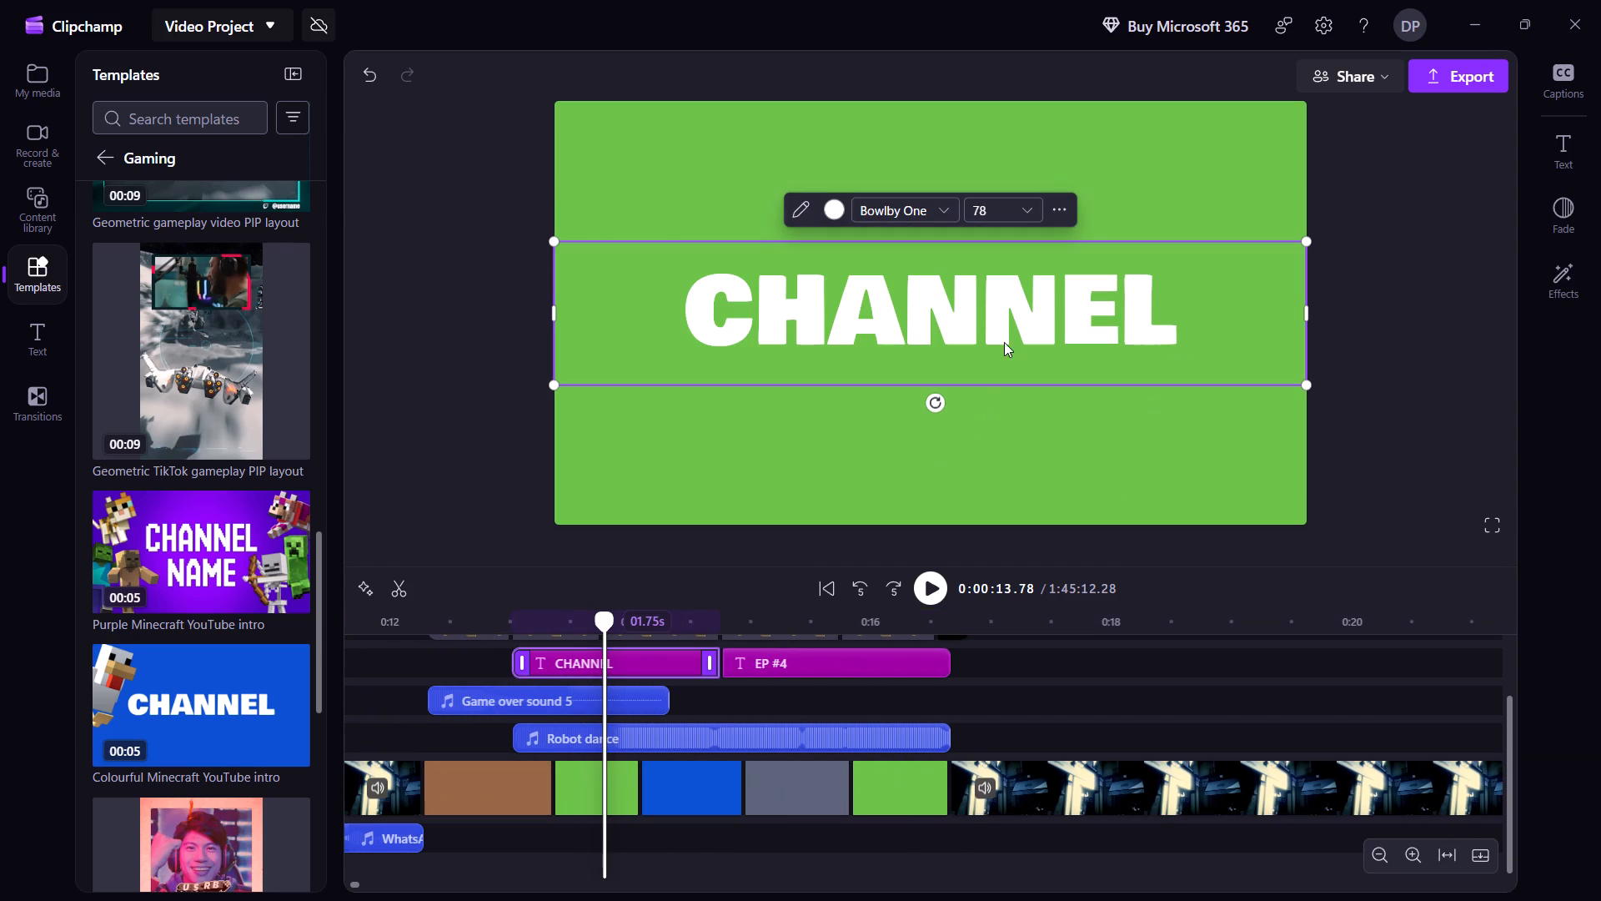
left_click(934, 320)
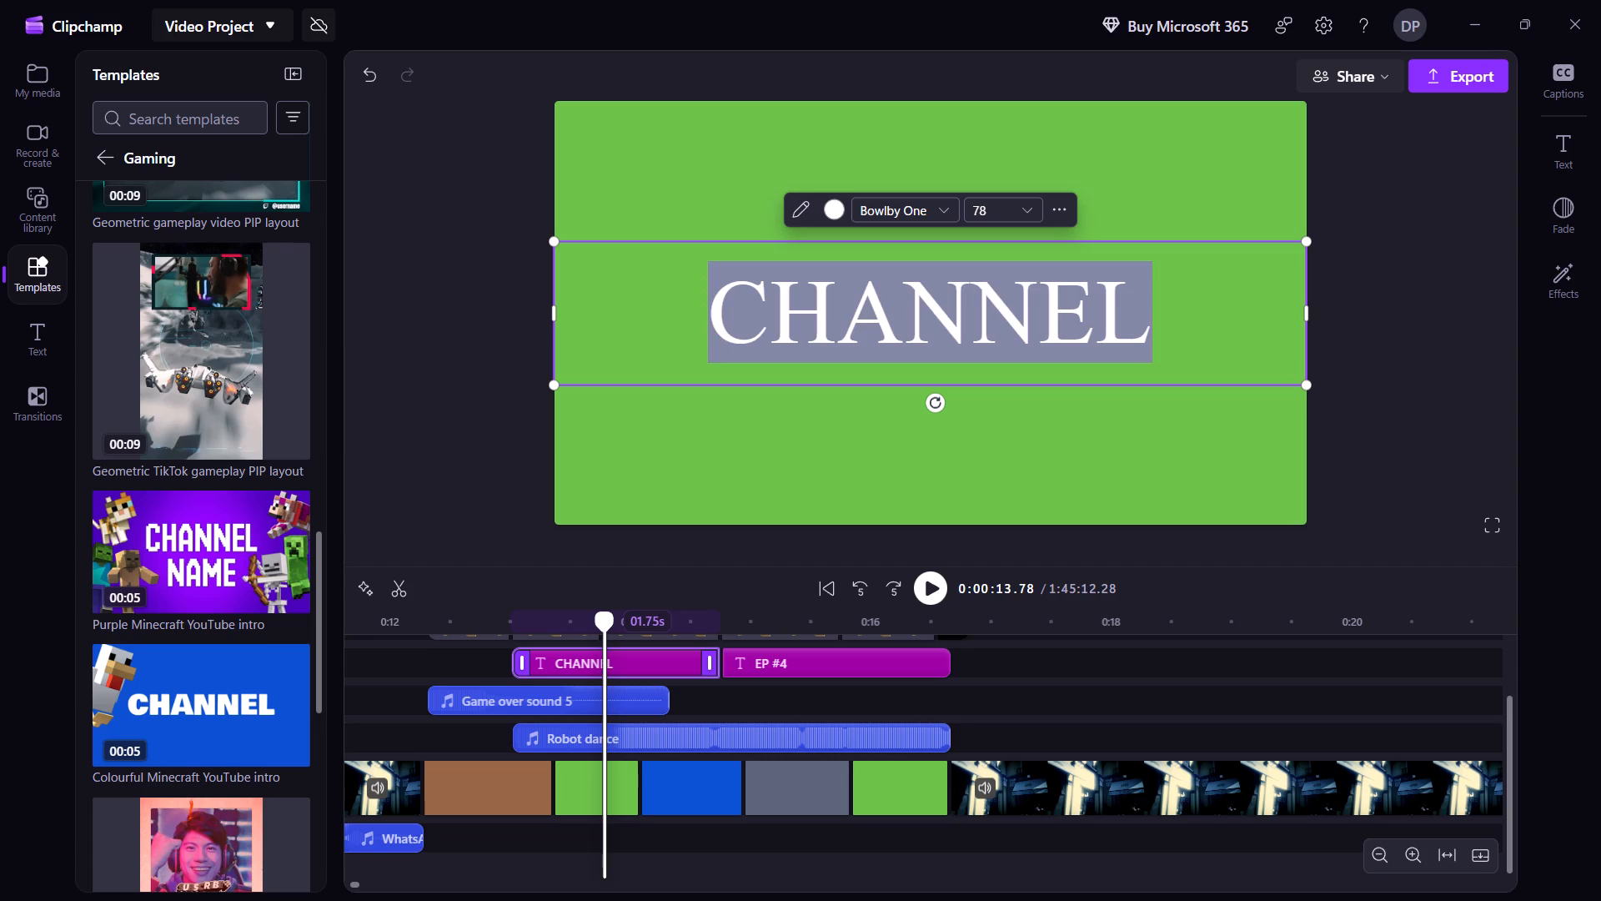
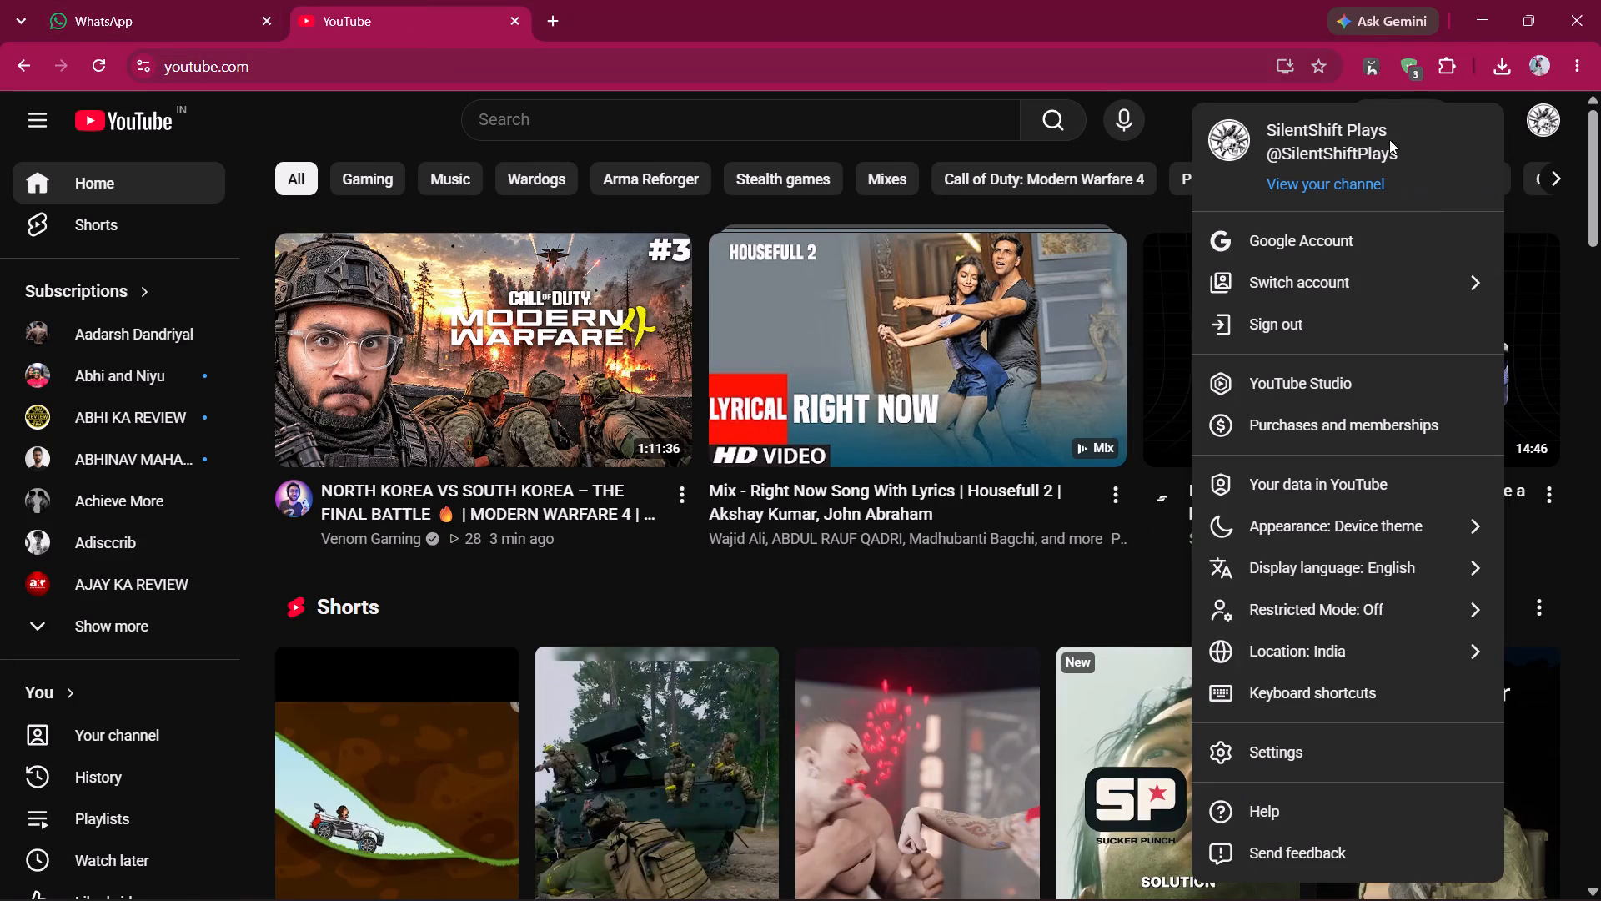
Copy the channel name SilentShift Plays from YouTube and replace the intro's CHANNEL title in Clipchamp with it, placing Plays on a second line.
left_click_drag(1385, 128, 1261, 128)
key("ctrl+c")
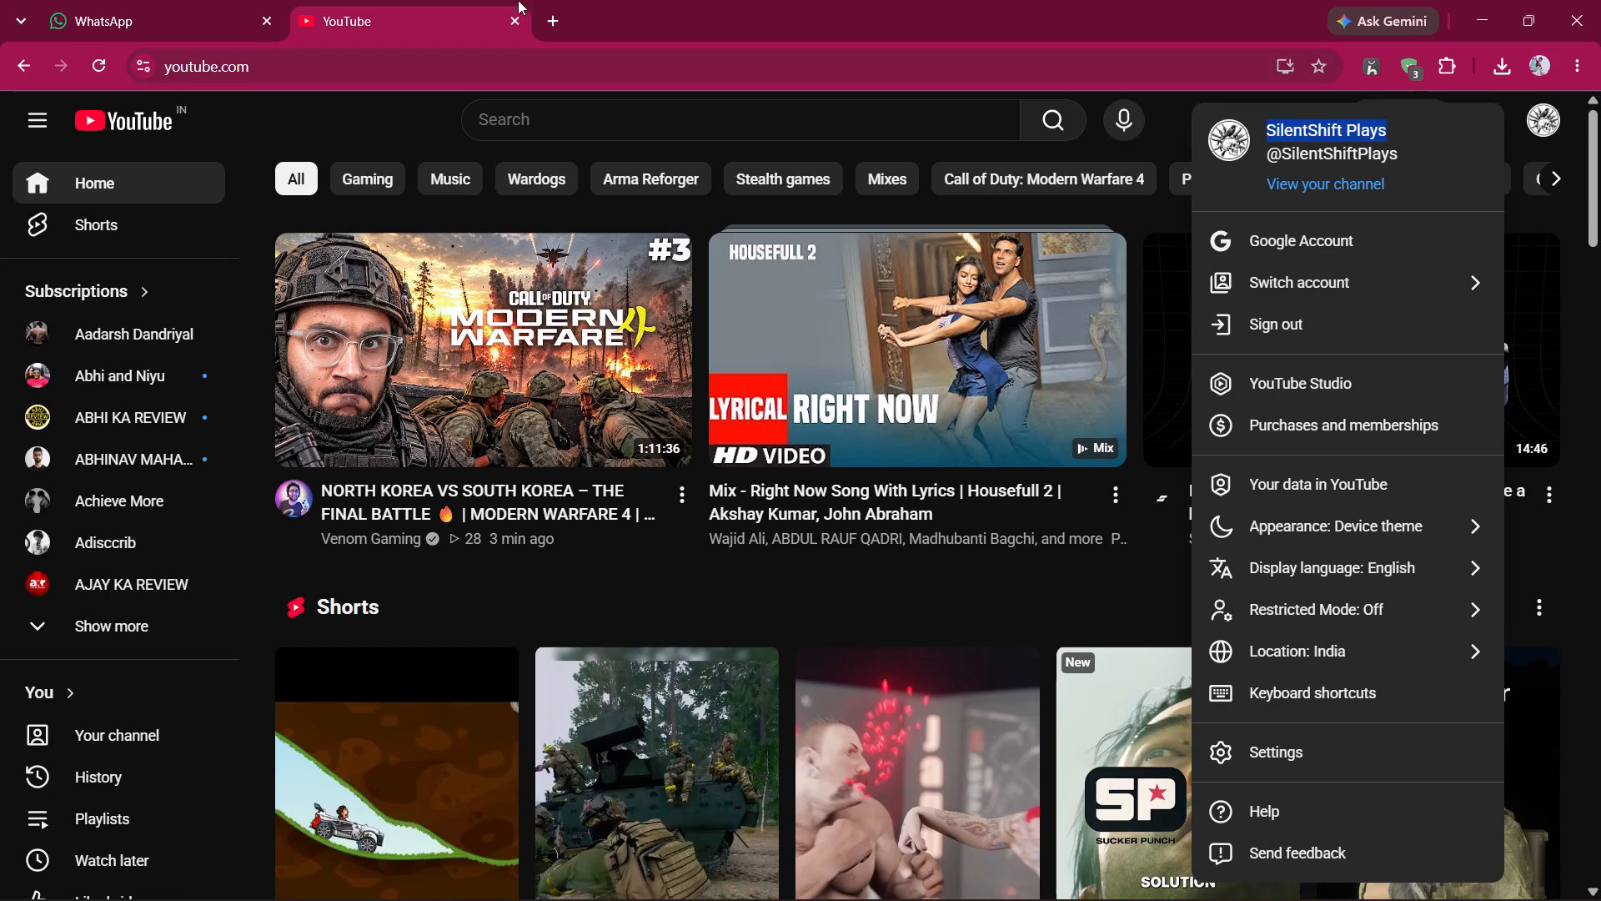
key("alt+Tab")
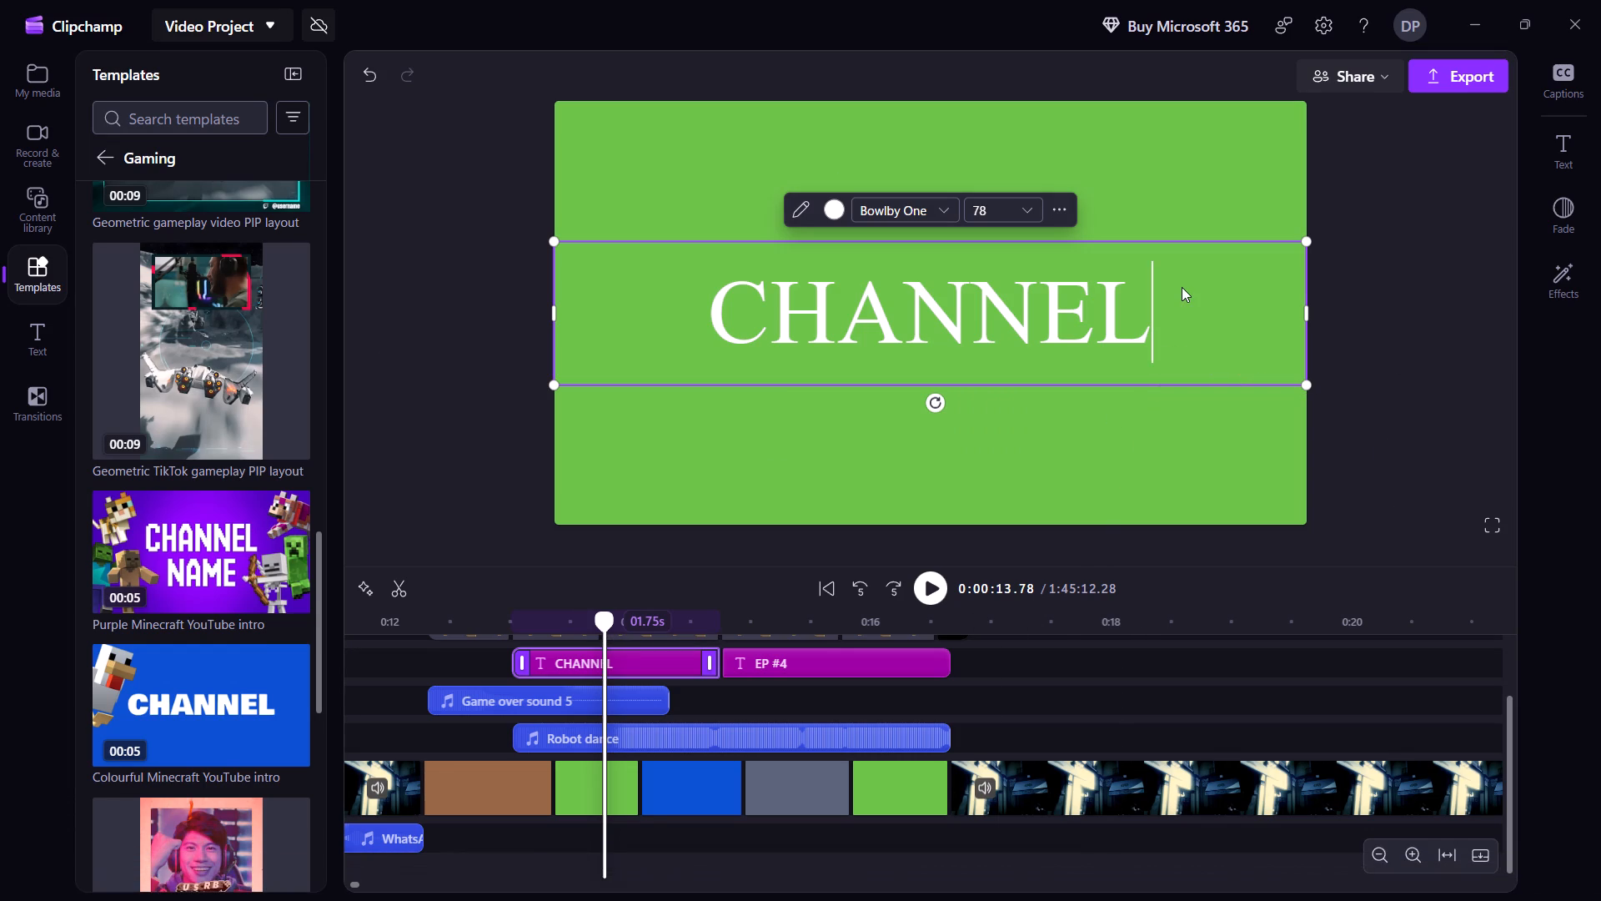
key("ctrl+BackSpace")
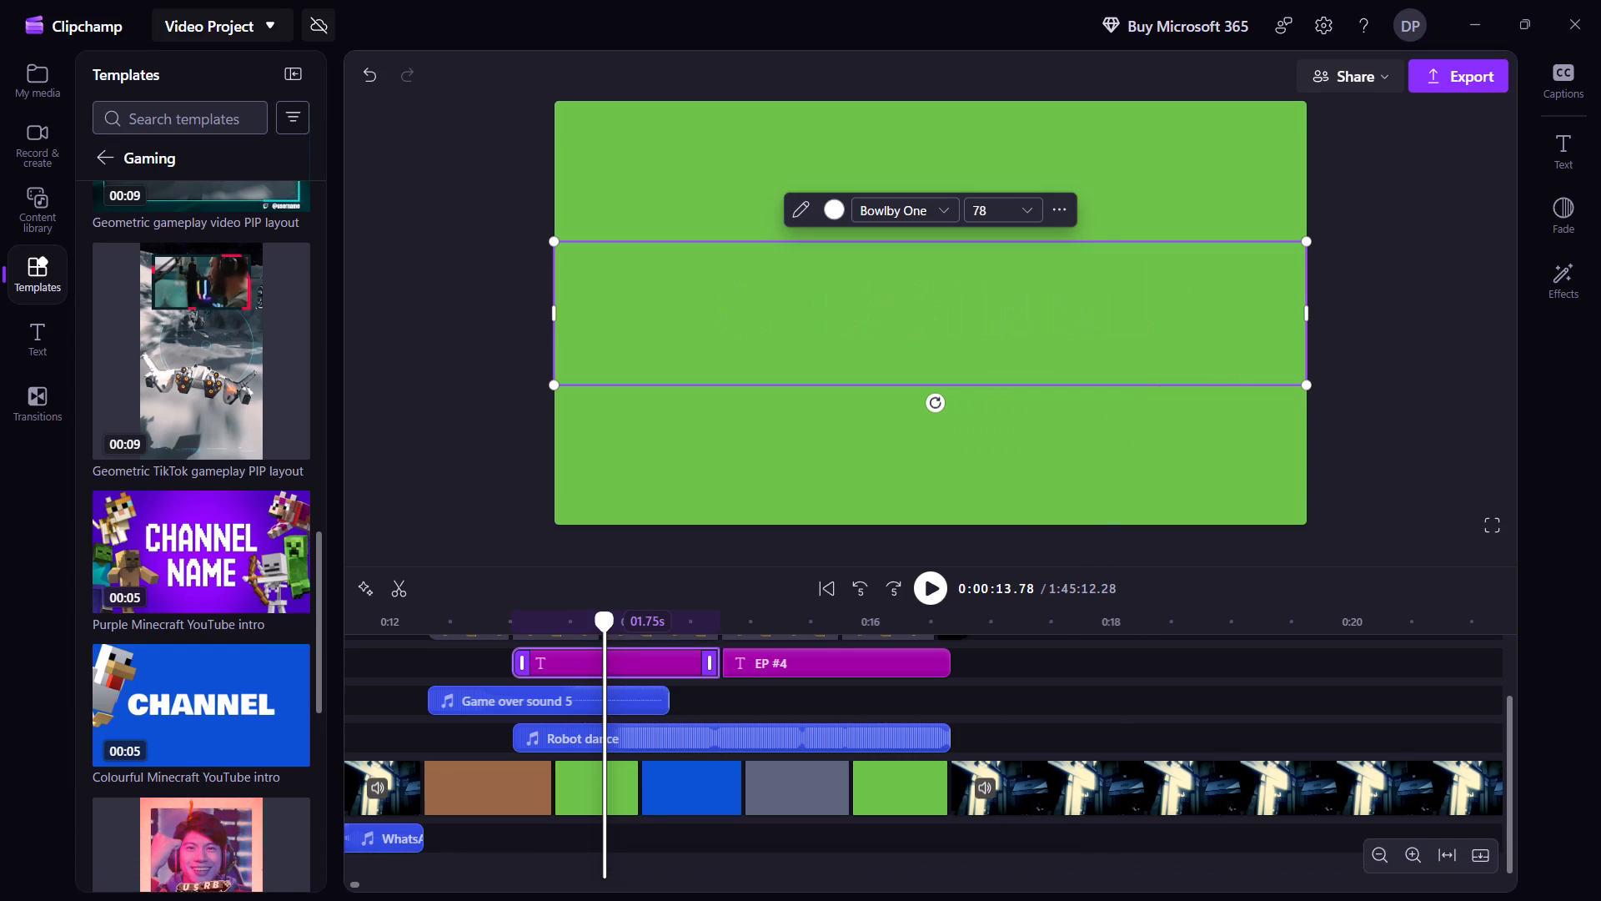
key("ctrl+v")
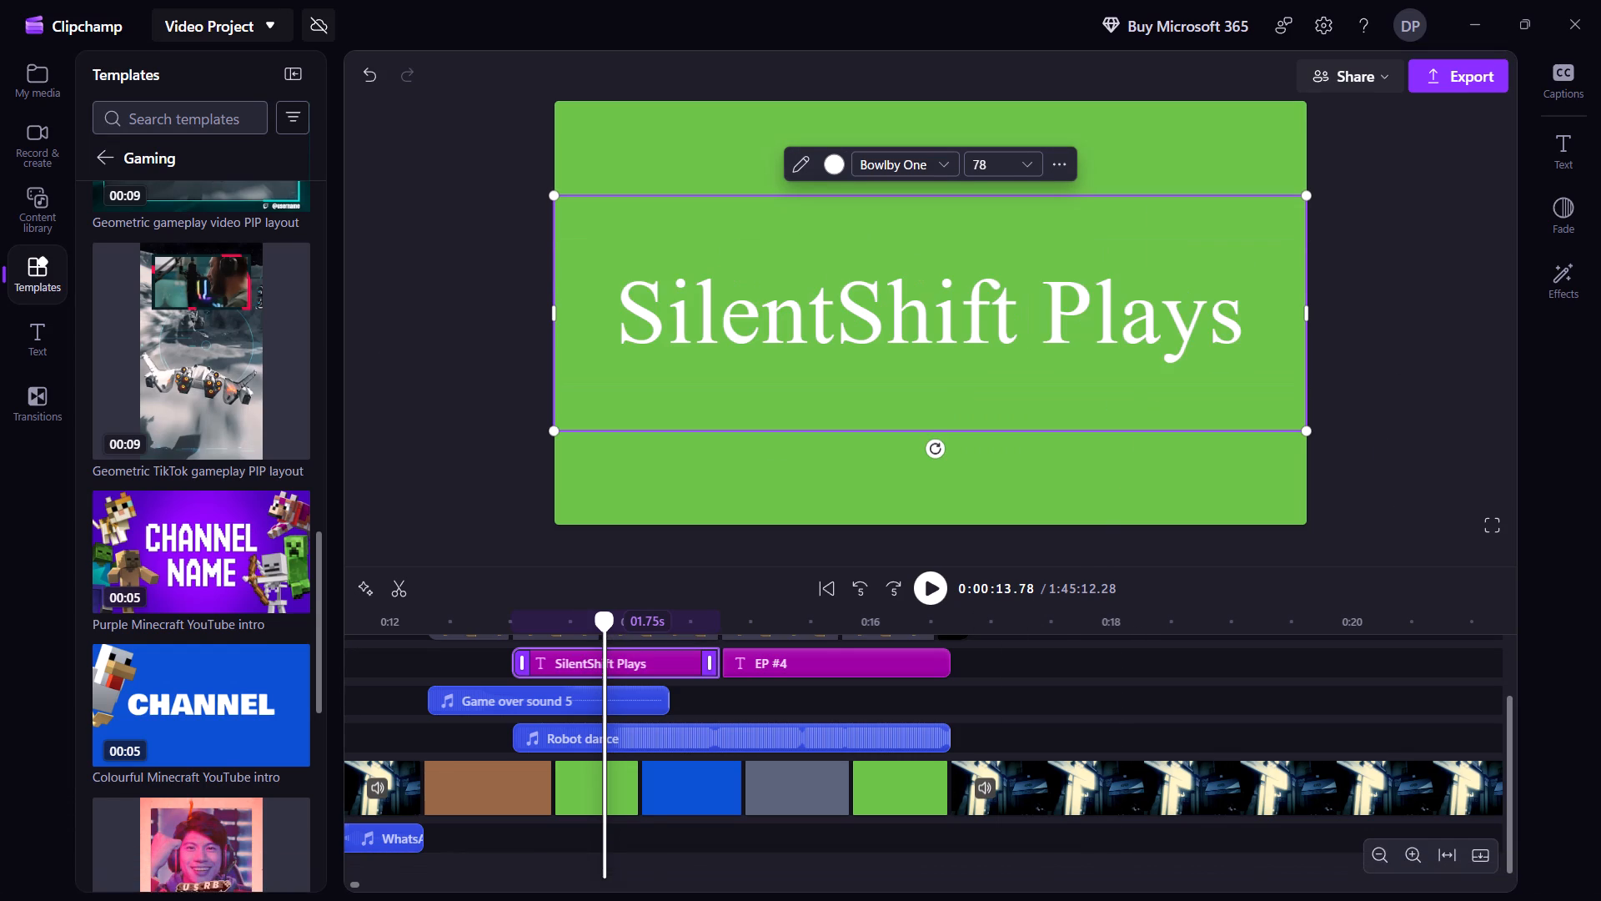
key("ctrl+Left")
key("Return")
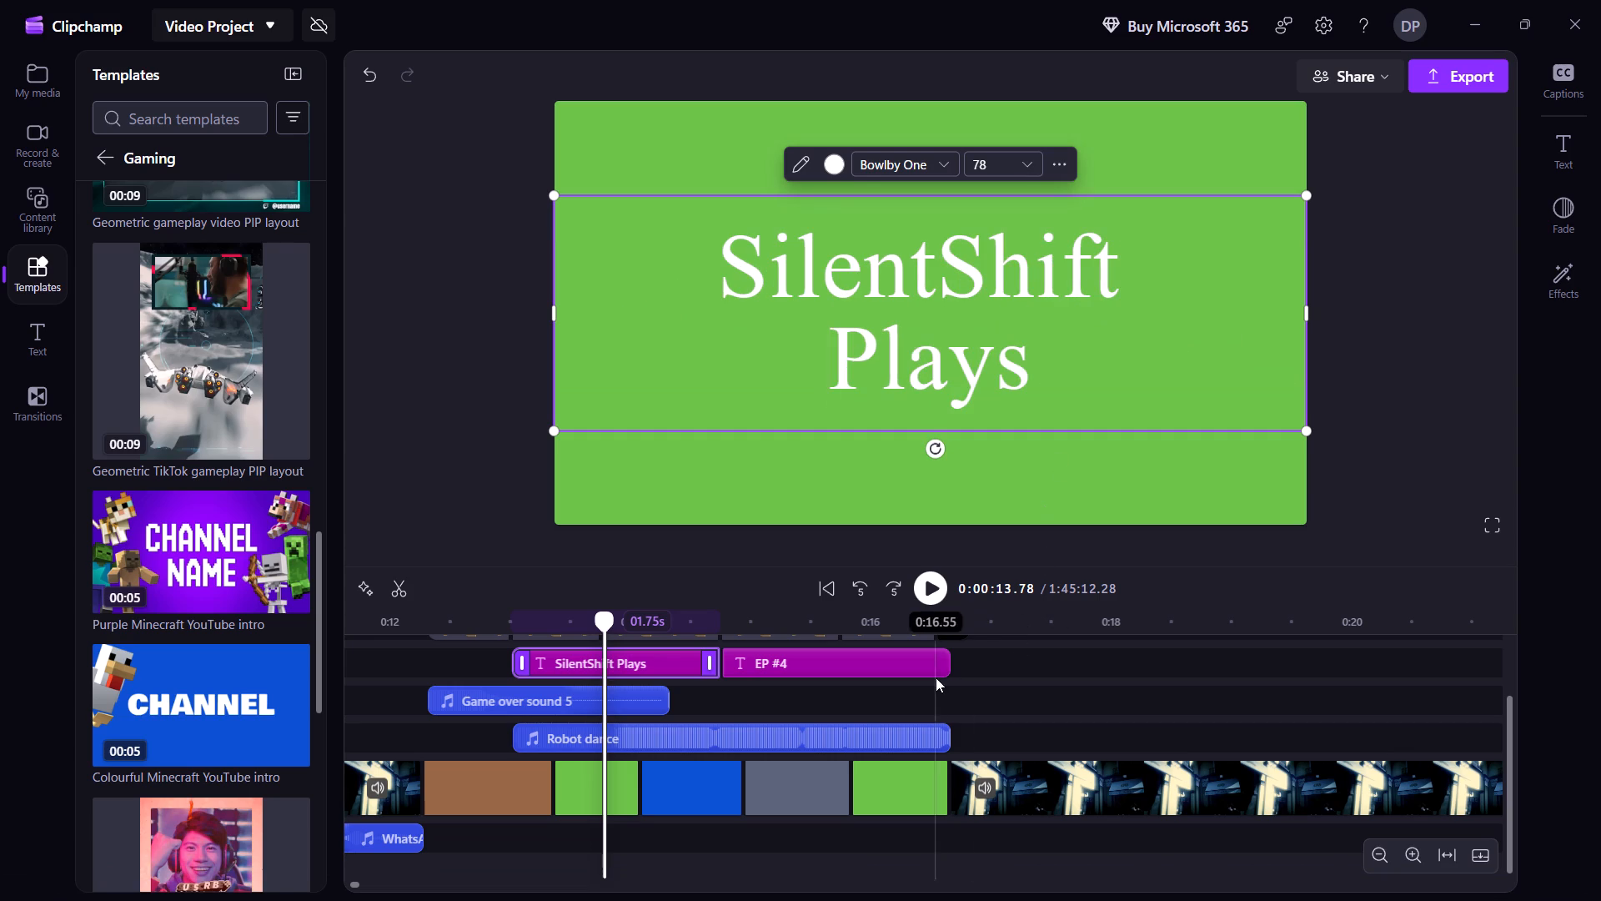
Open the intro's EP #4 title text for editing and delete the episode number 4 after the # sign.
left_click(880, 660)
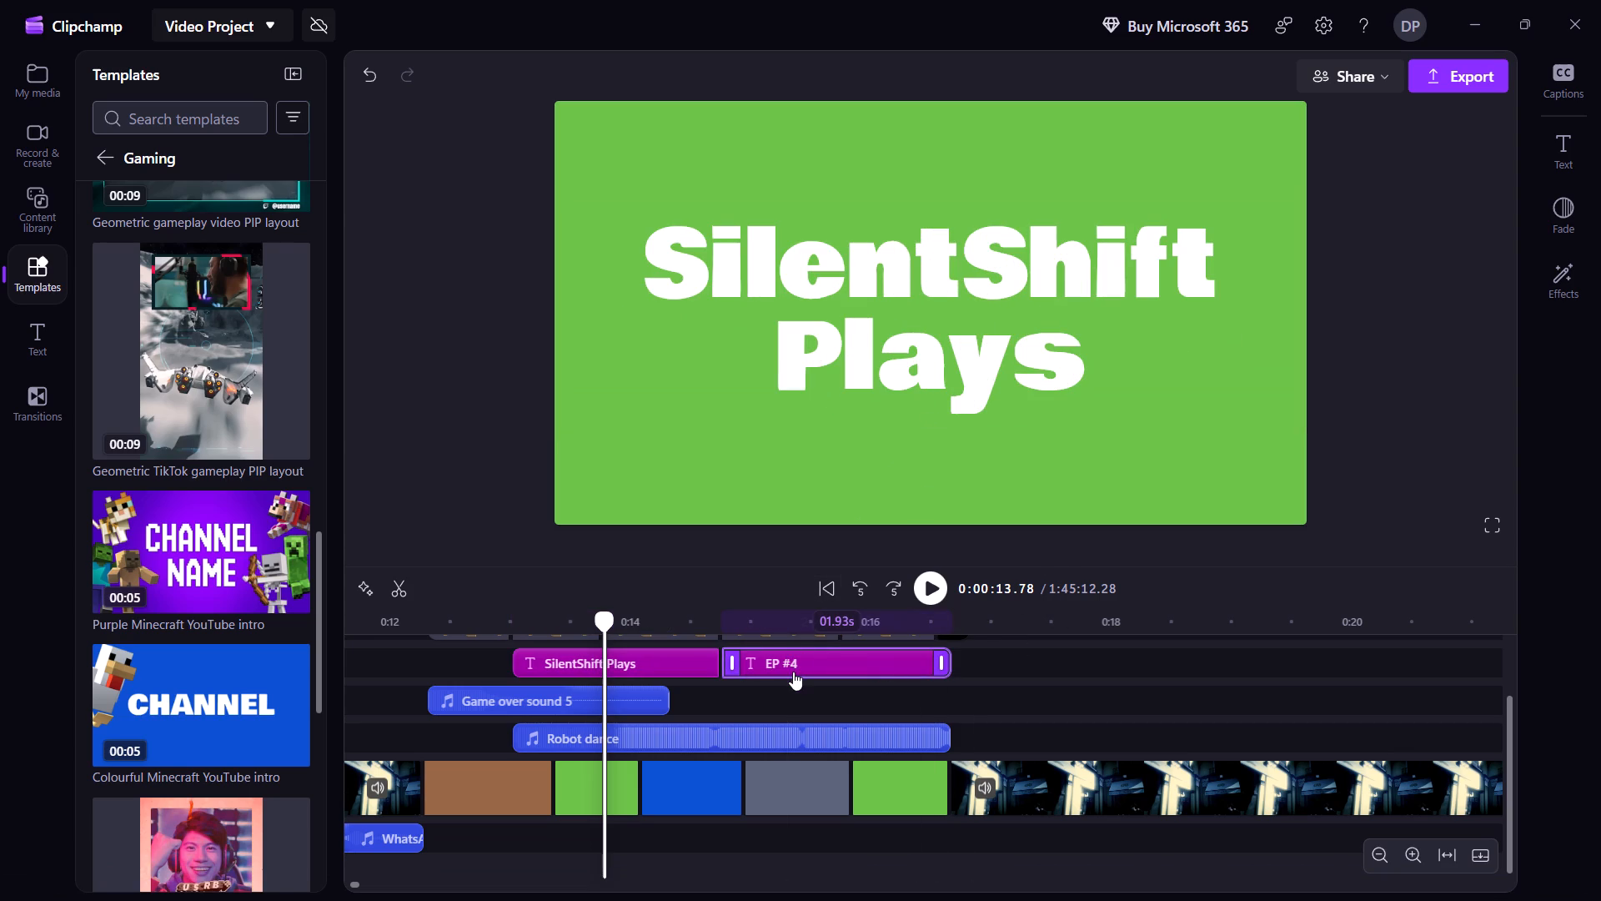
double_click(793, 668)
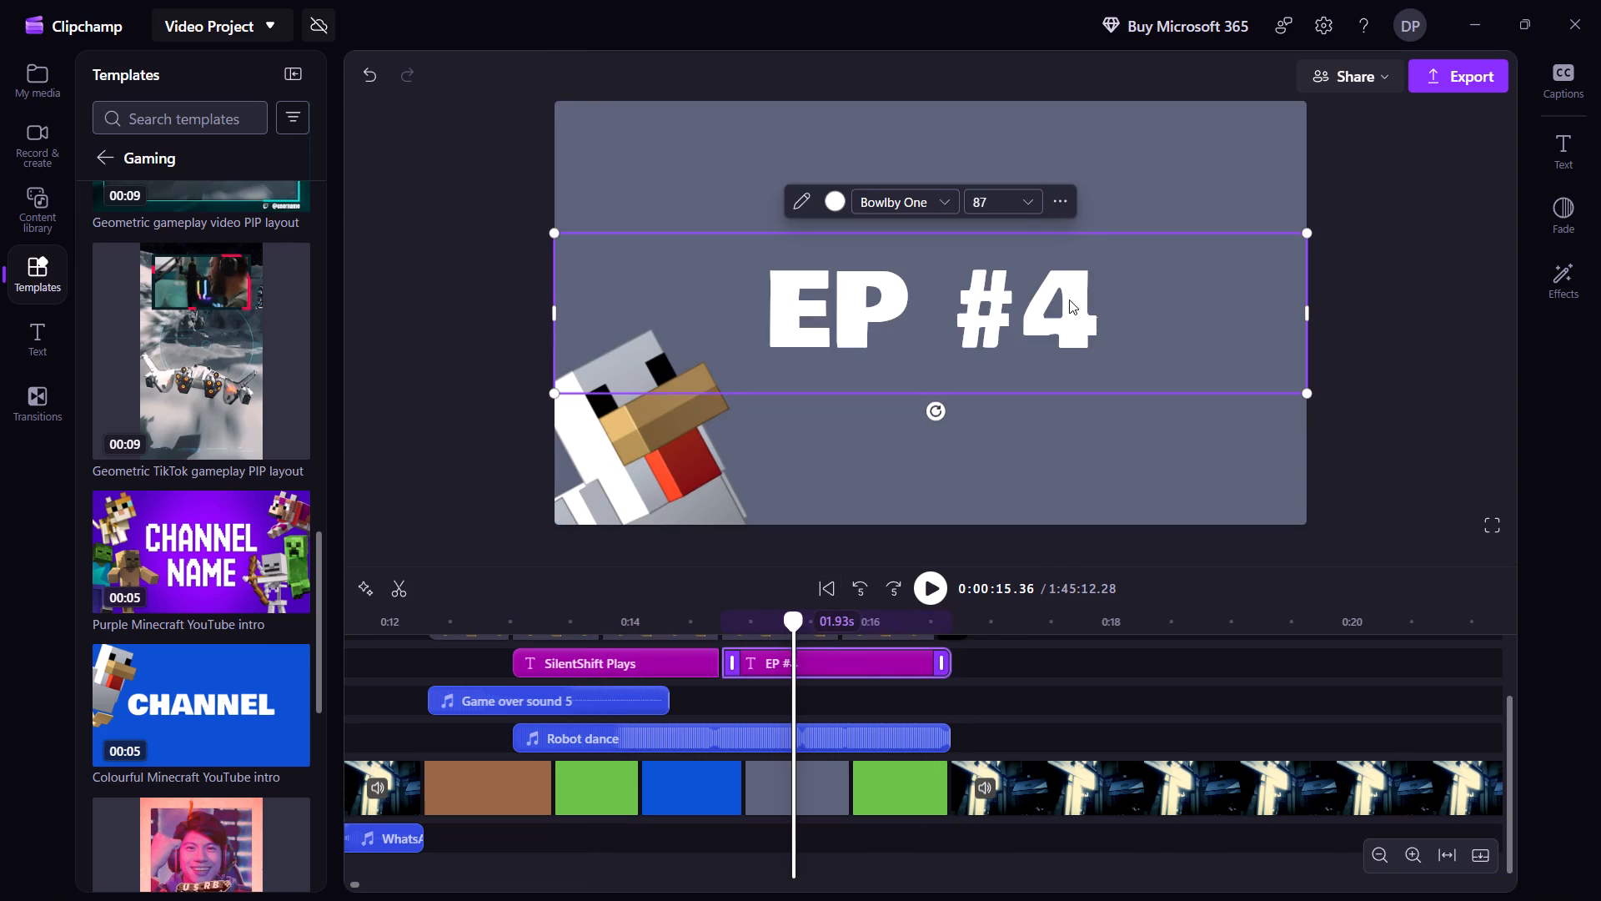
left_click(1090, 305)
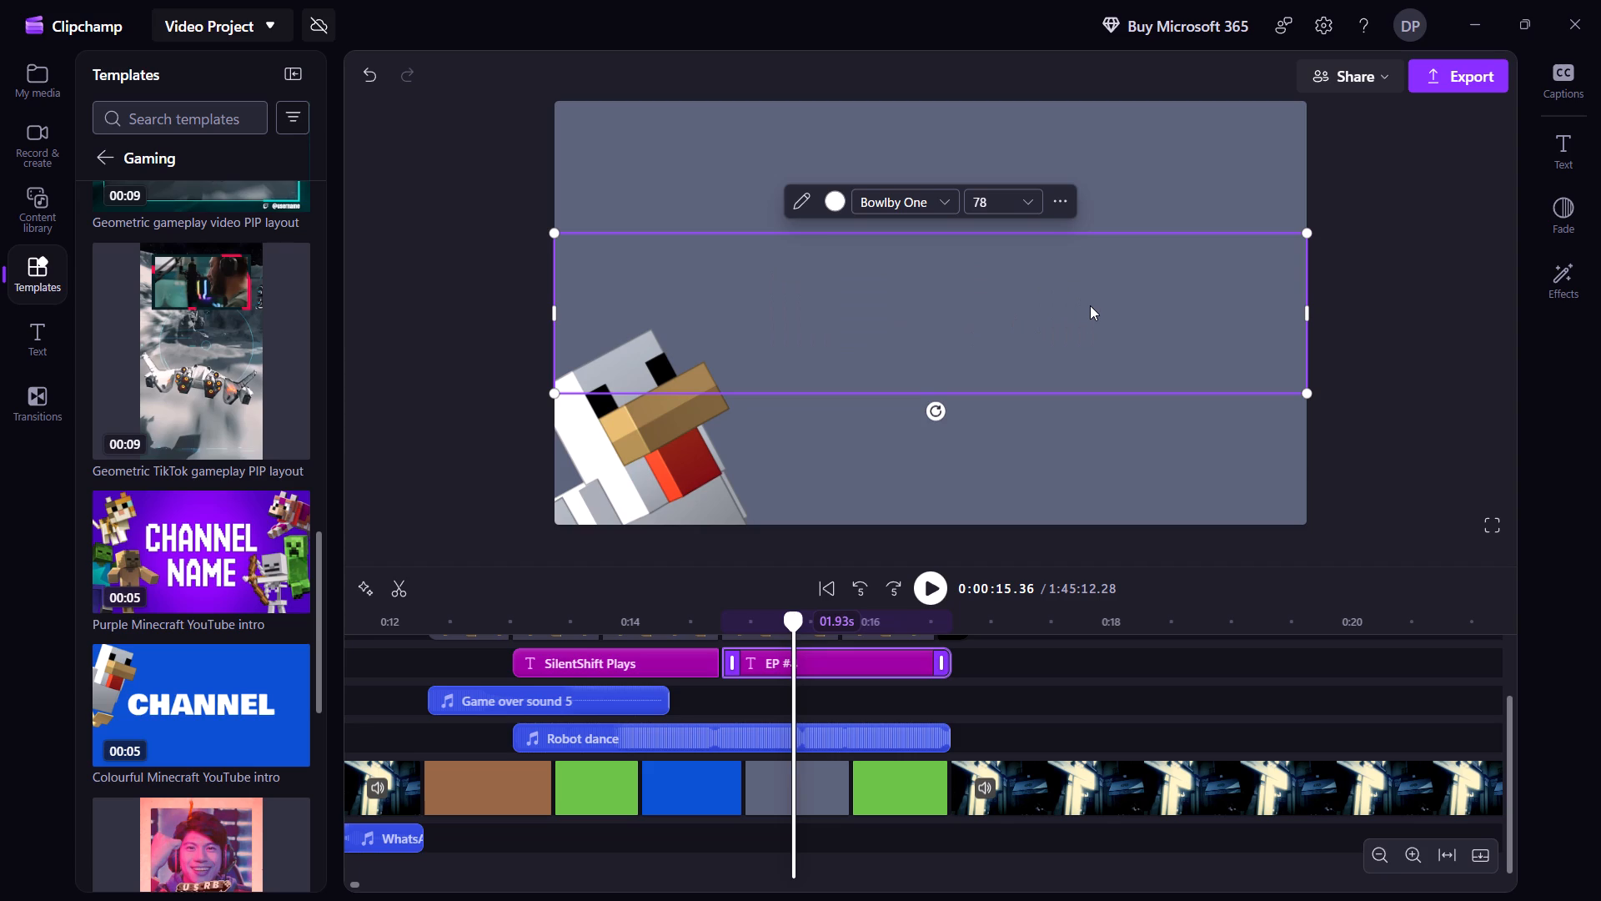
double_click(756, 668)
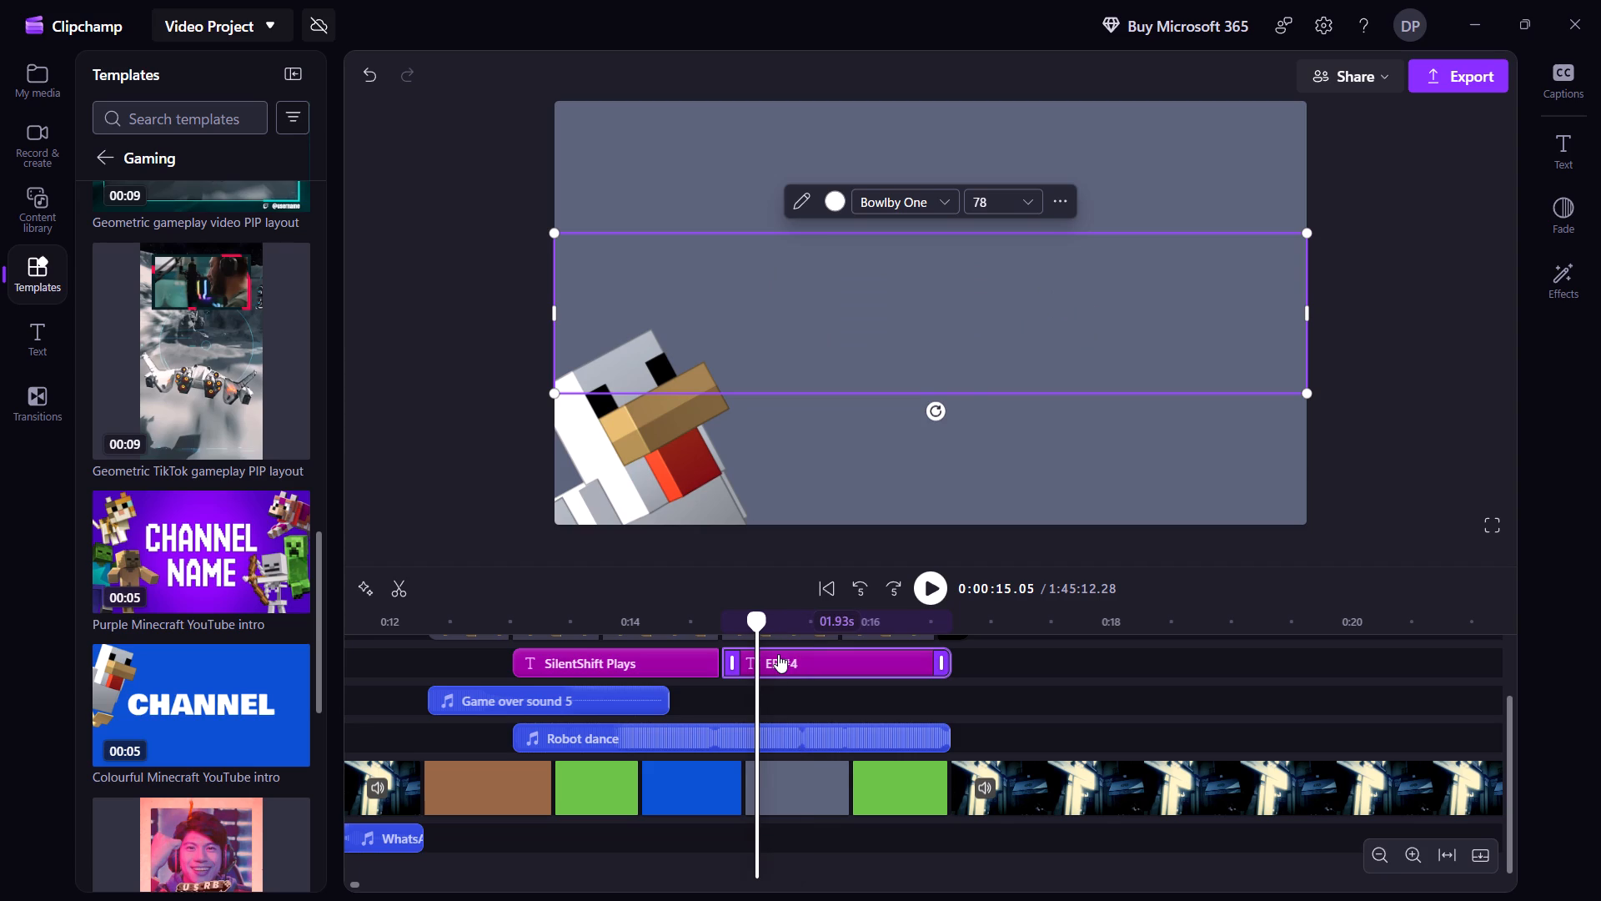
double_click(778, 654)
double_click(687, 654)
left_click(820, 676)
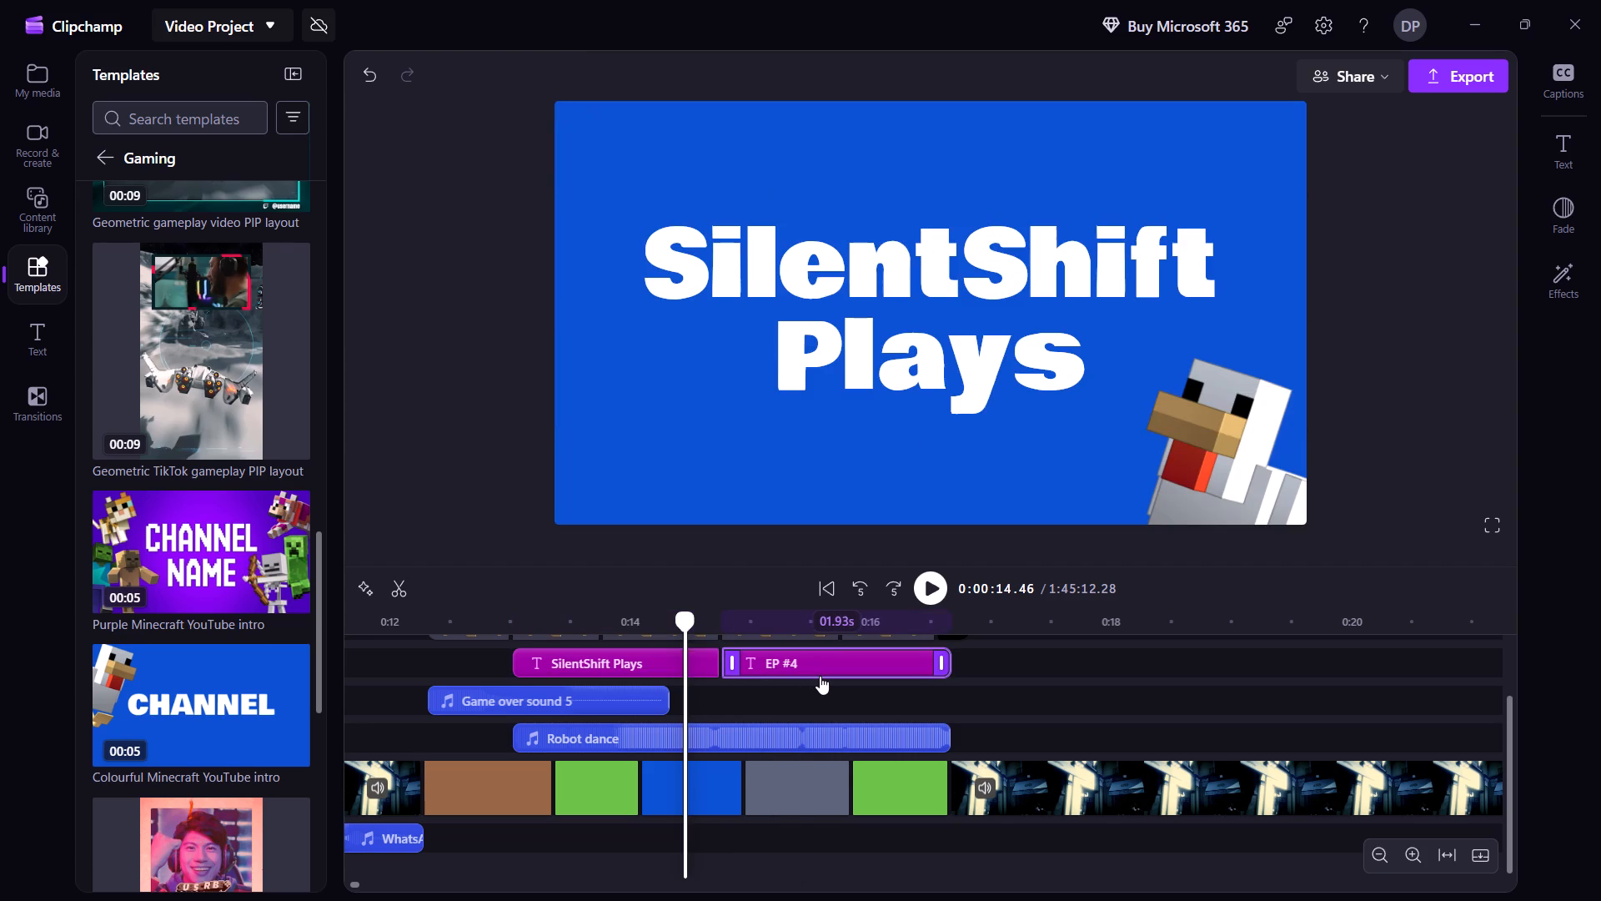
double_click(820, 676)
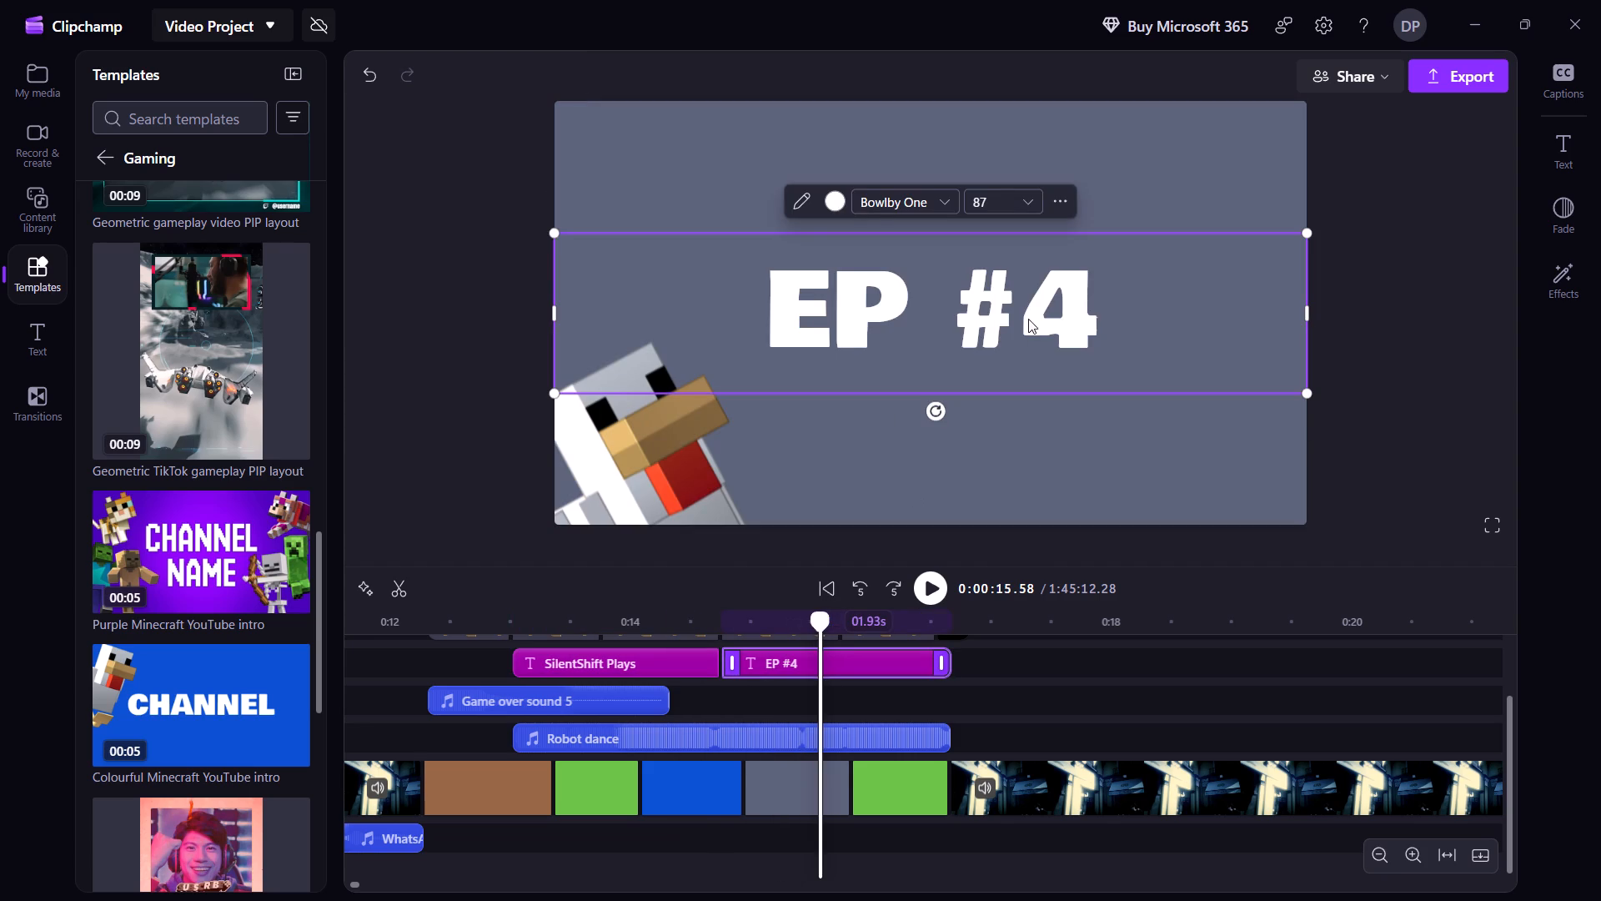
left_click(1046, 309)
left_click(1046, 309)
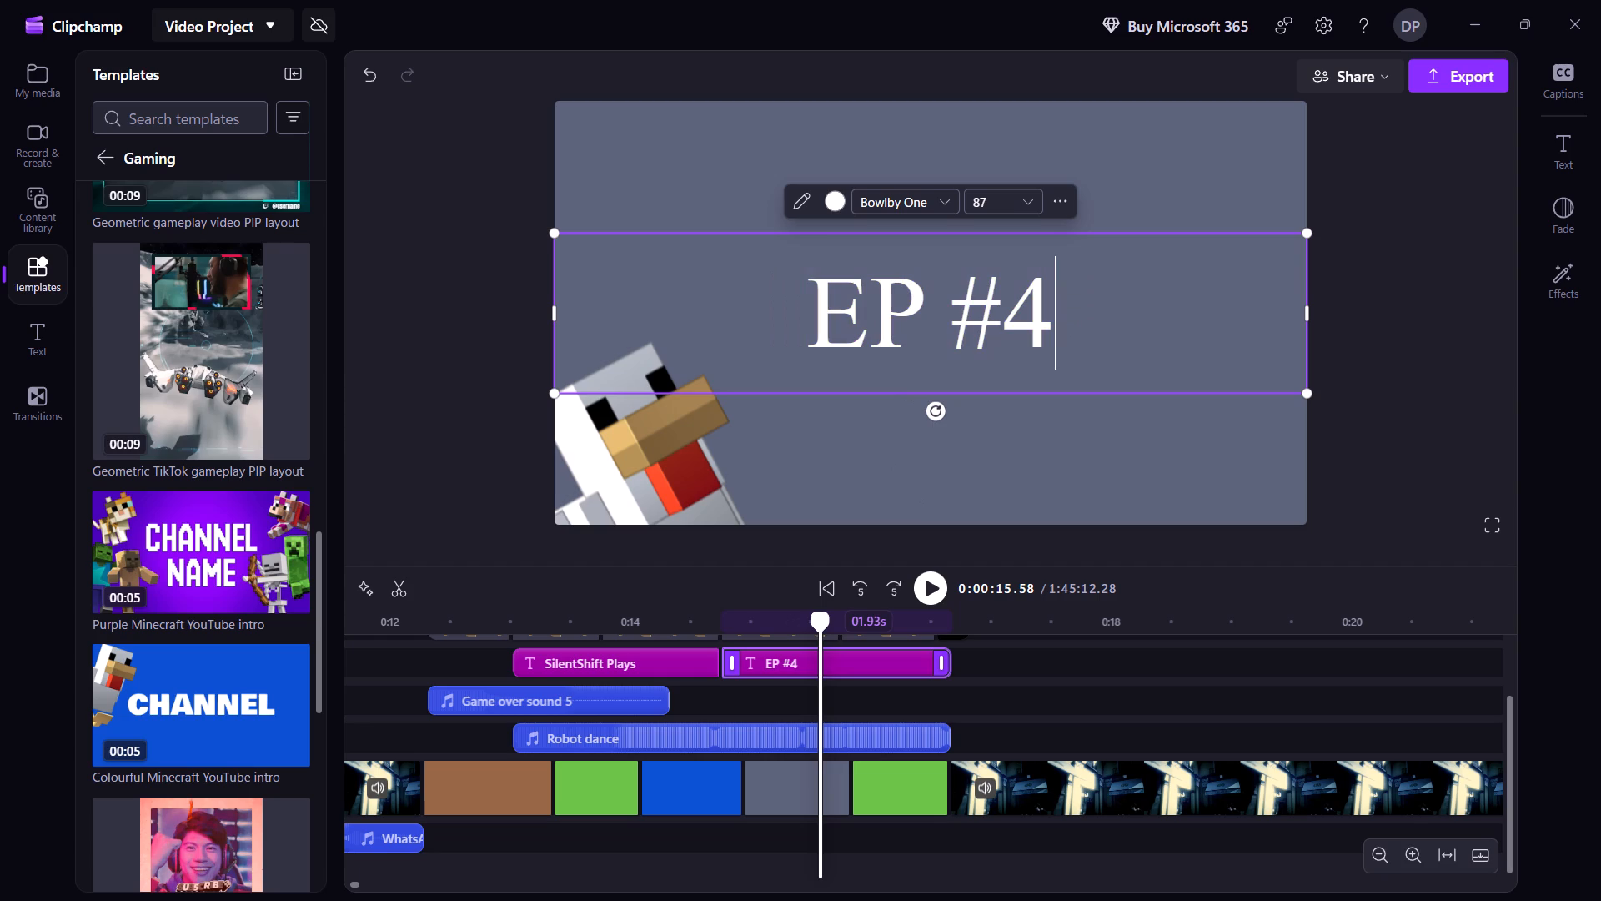
key("BackSpace")
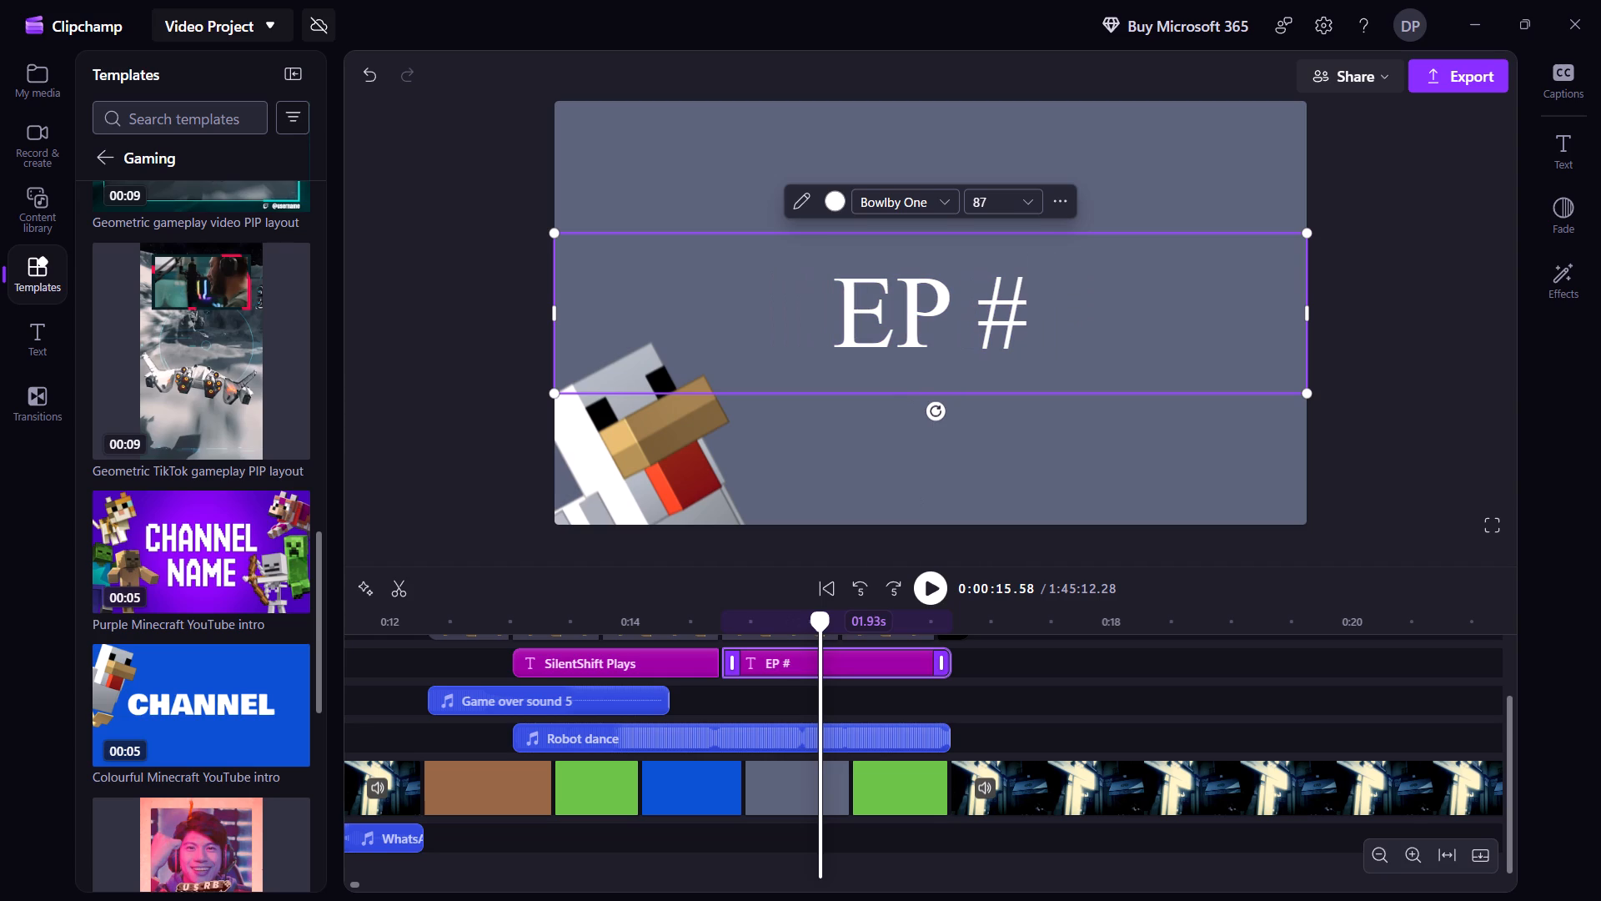
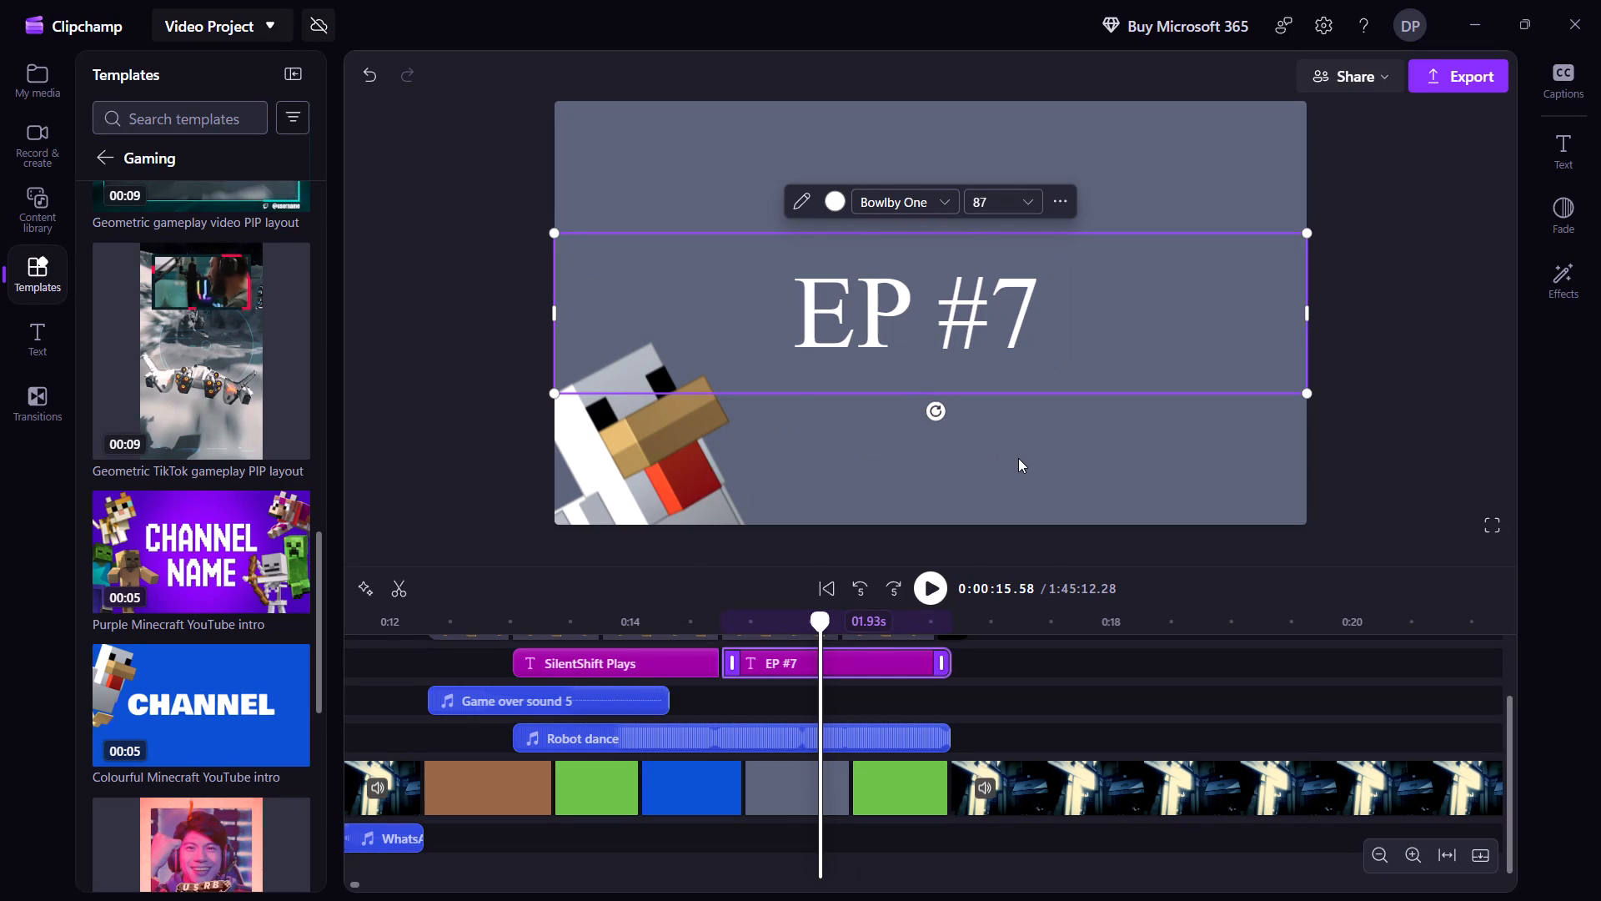
Finish the intro's episode title as EP #7, removing the stray space after the number.
key("BackSpace")
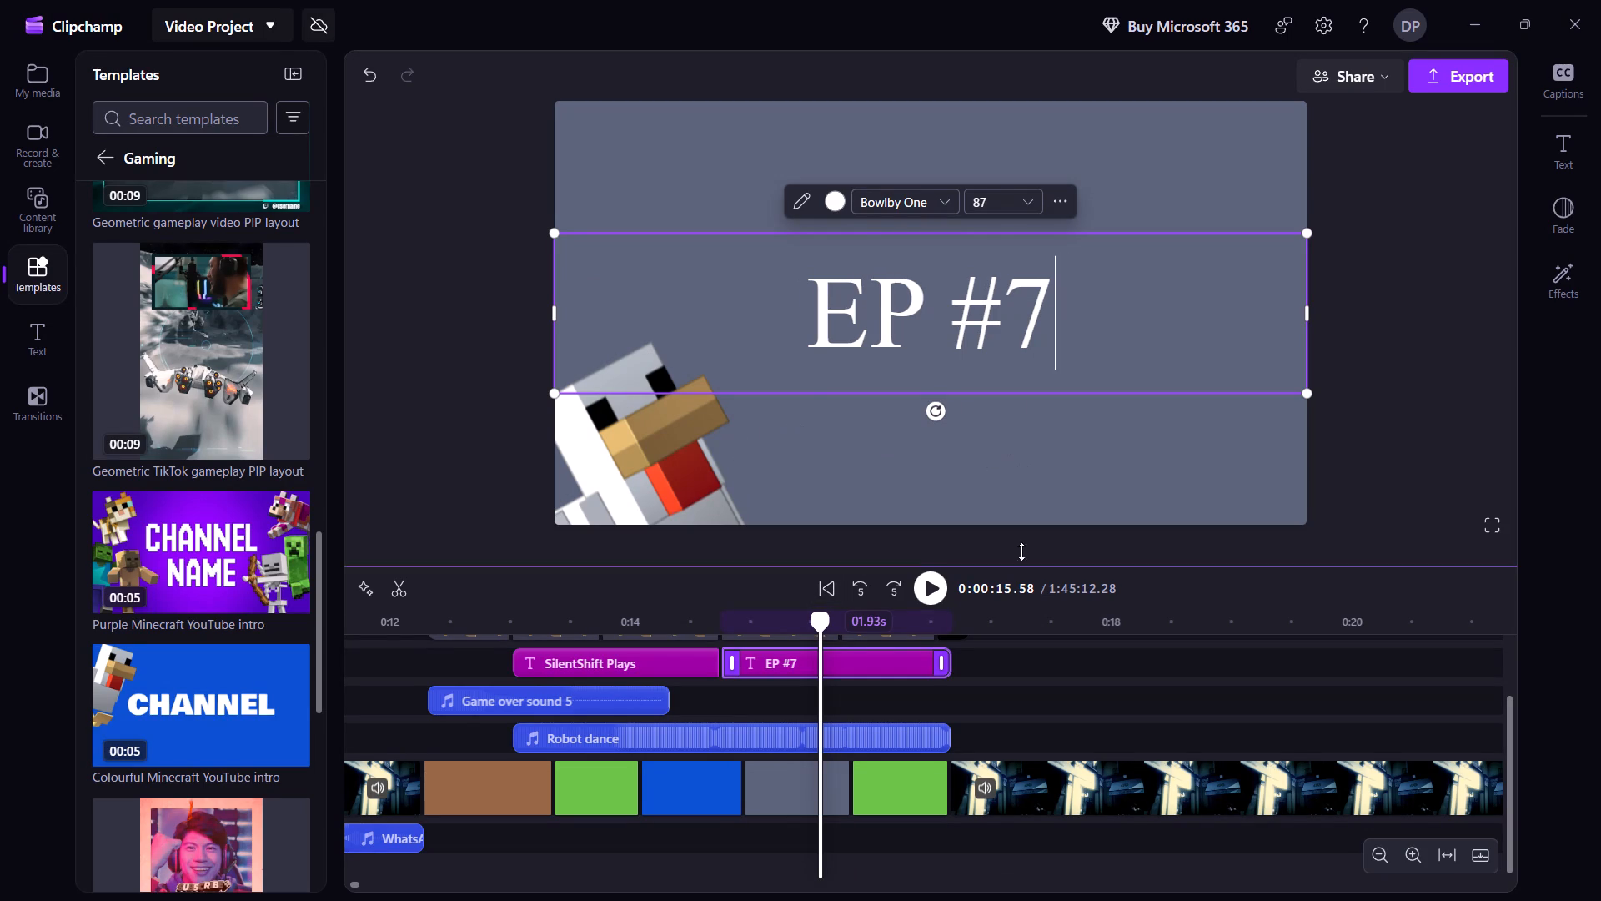
left_click(1104, 681)
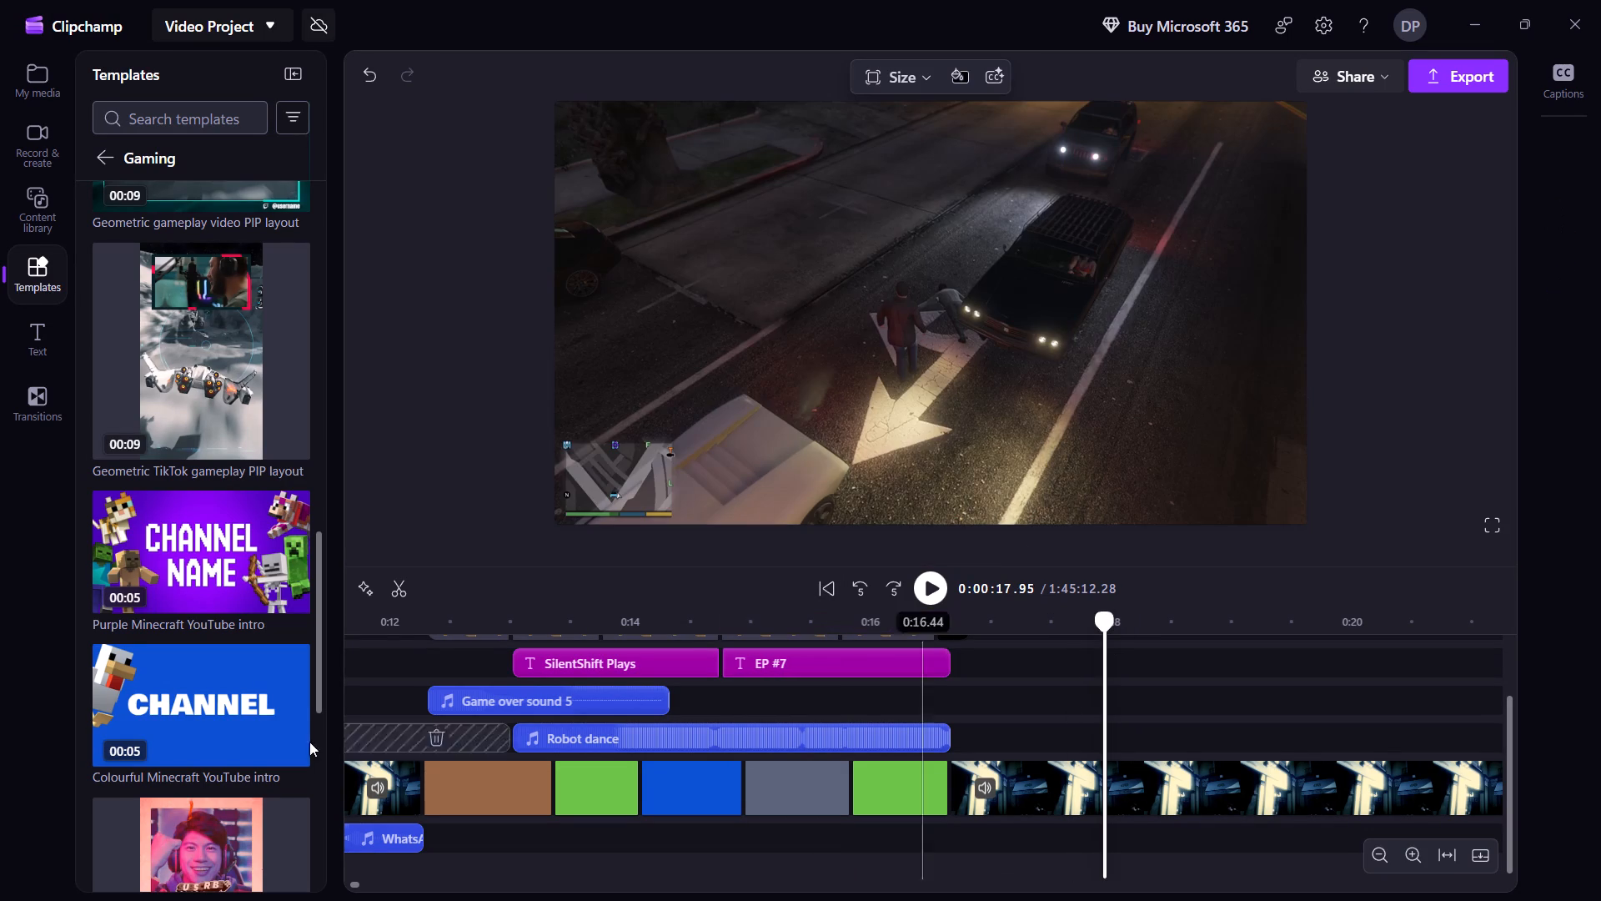
Play back the video from shortly before the Minecraft intro into the gameplay that follows, skipping ahead once past the intro.
key("shift+Left")
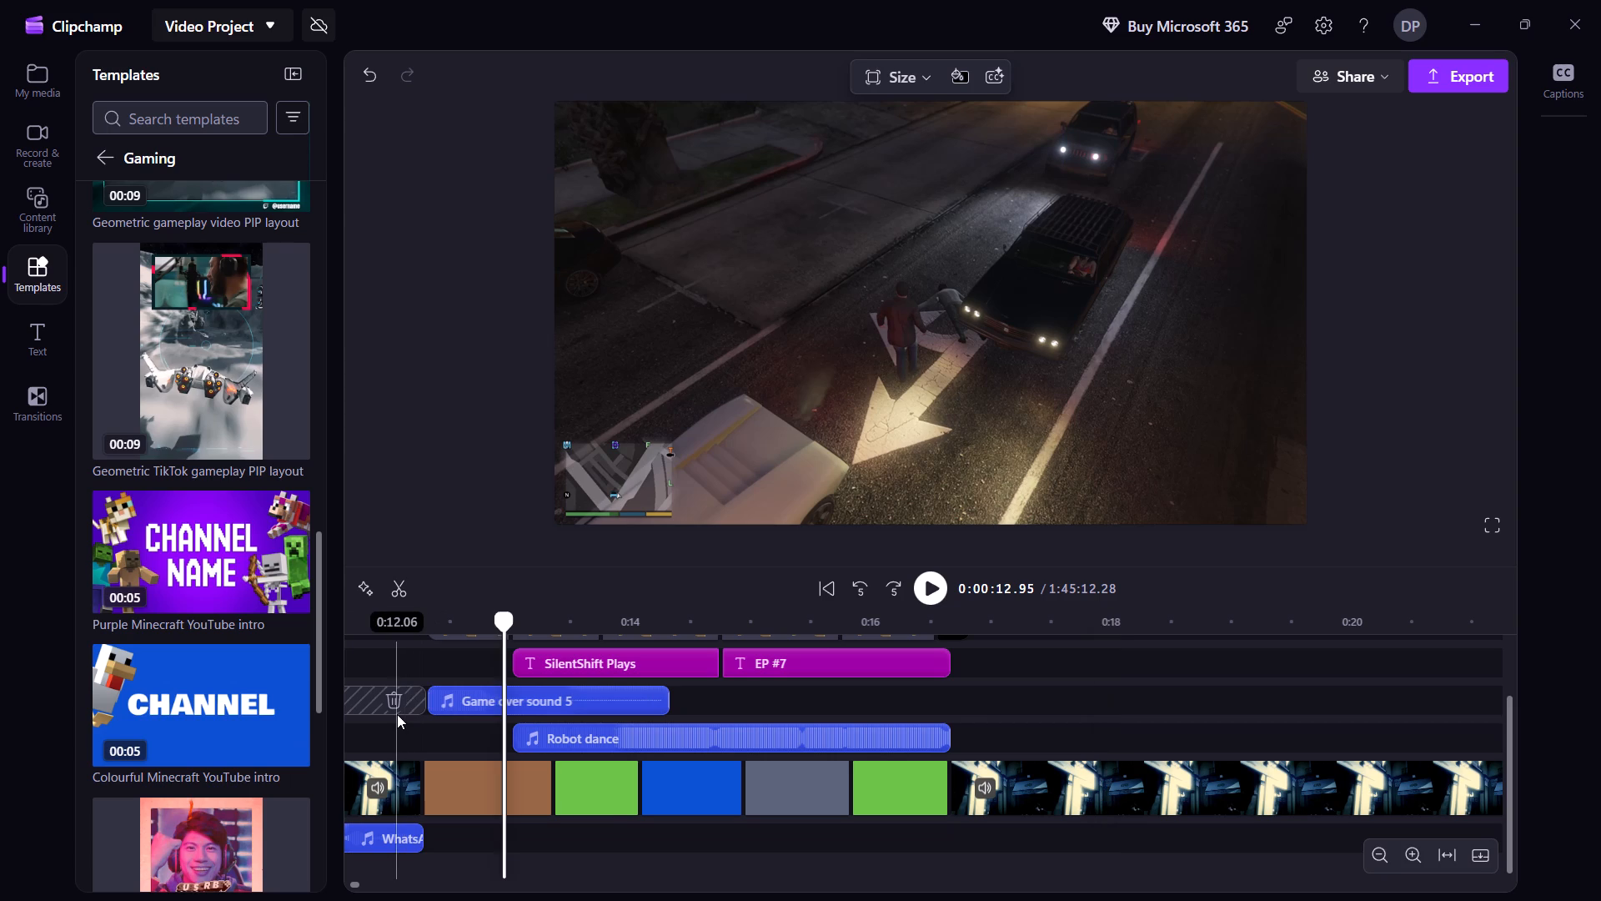
key("shift+Left")
key("Right")
key("space")
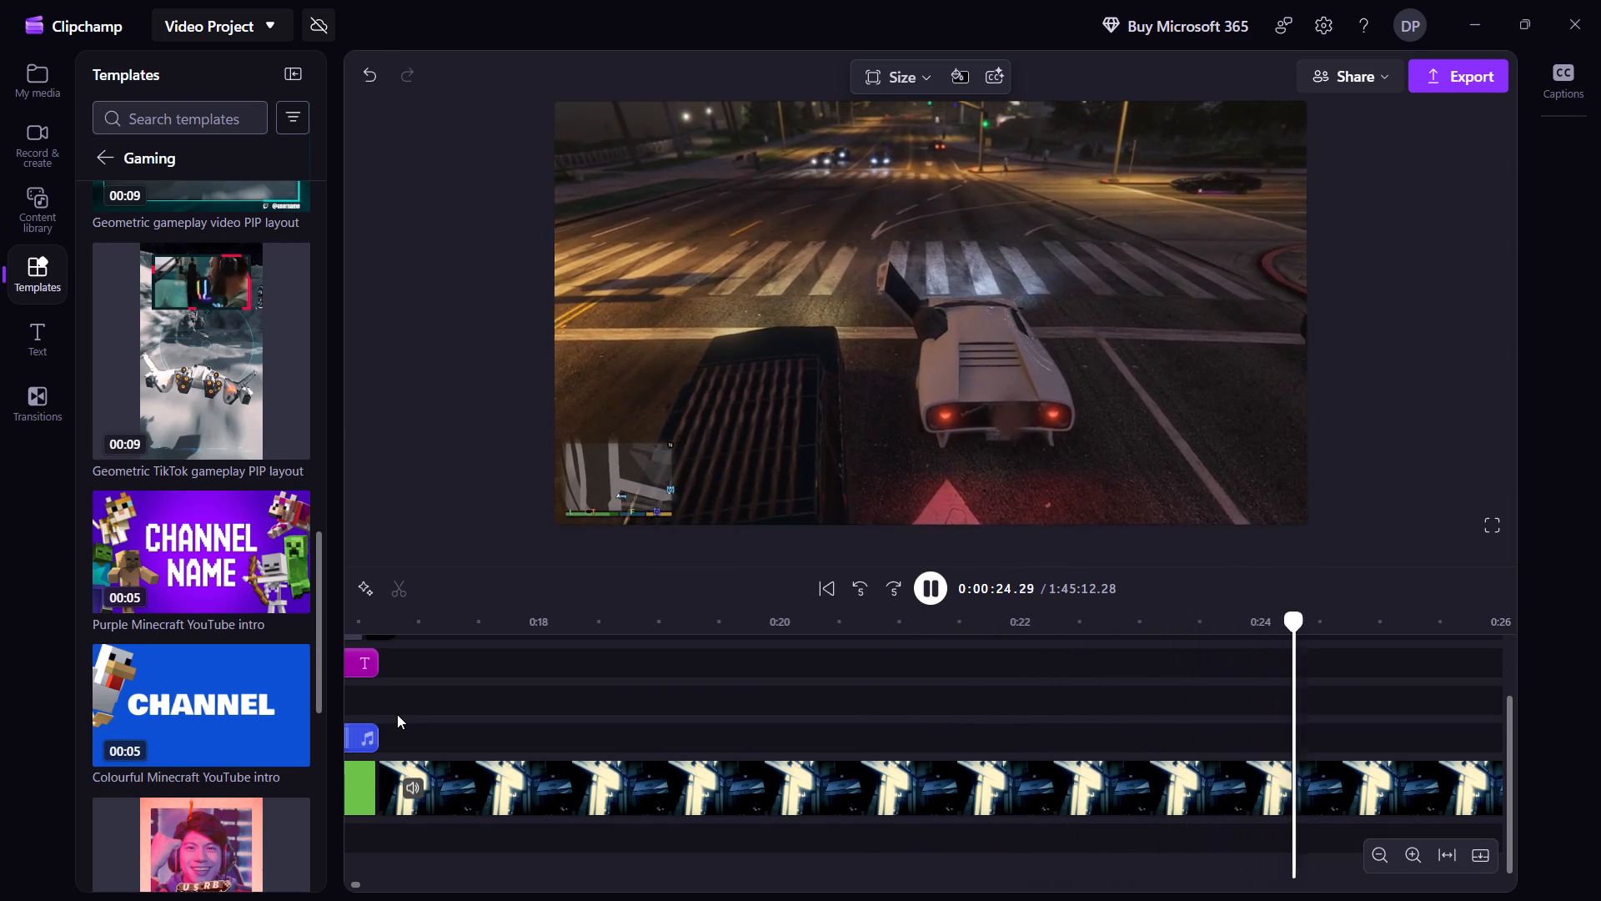
key("shift+Right")
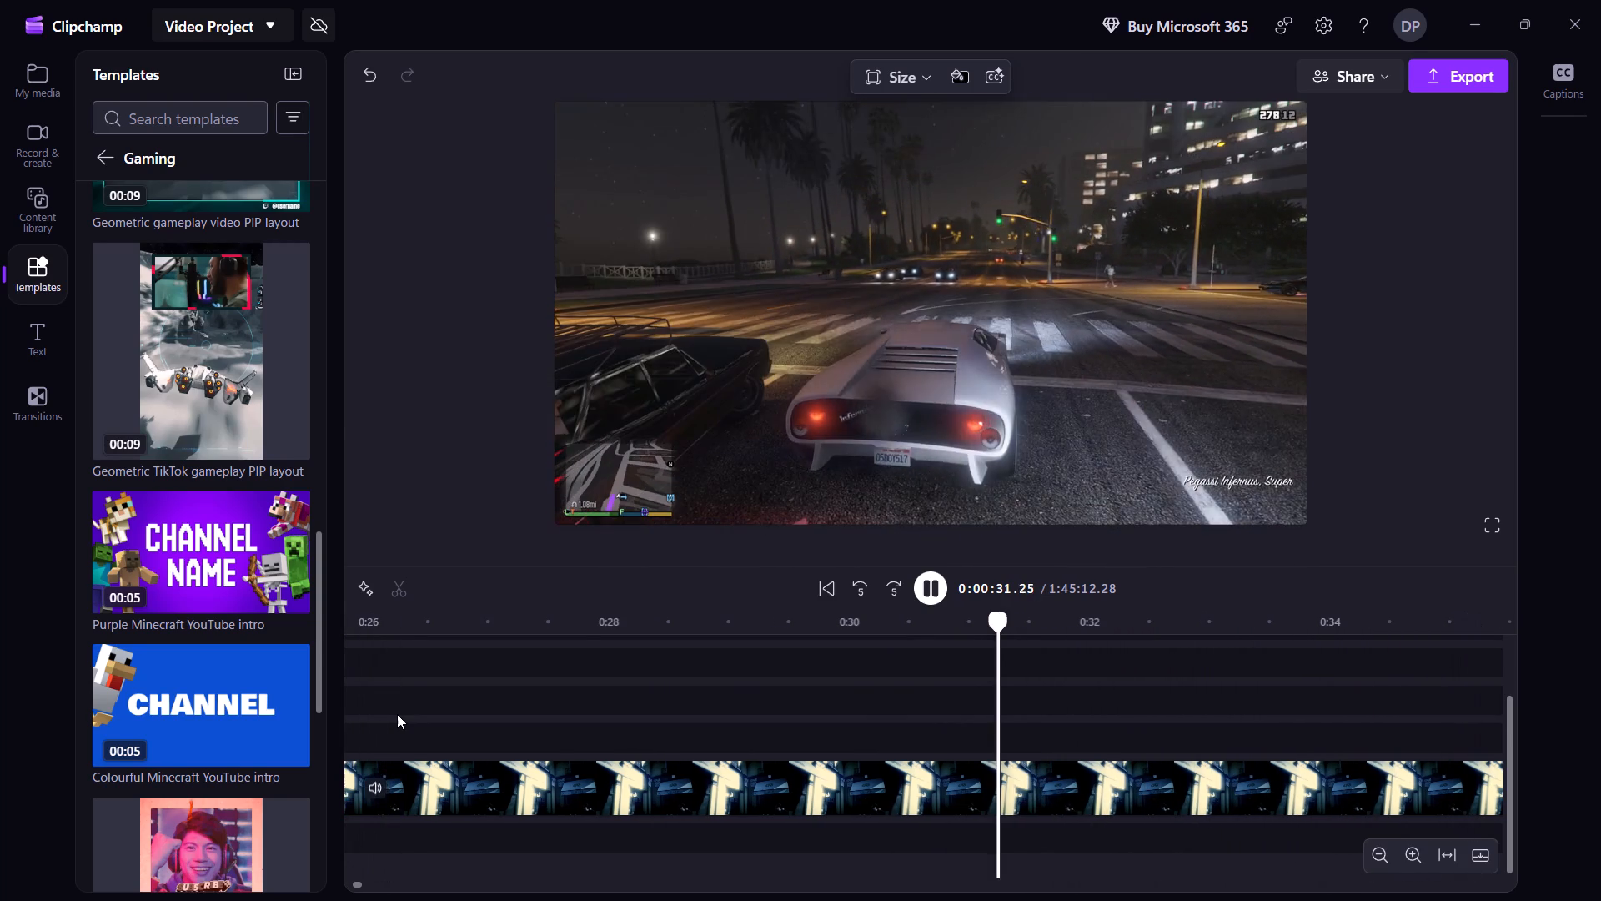
Skim forward through the driving gameplay after the intro and pause at about 2:20, where the character is on foot in the plaza.
key("shift+Right")
key("shift+Right")
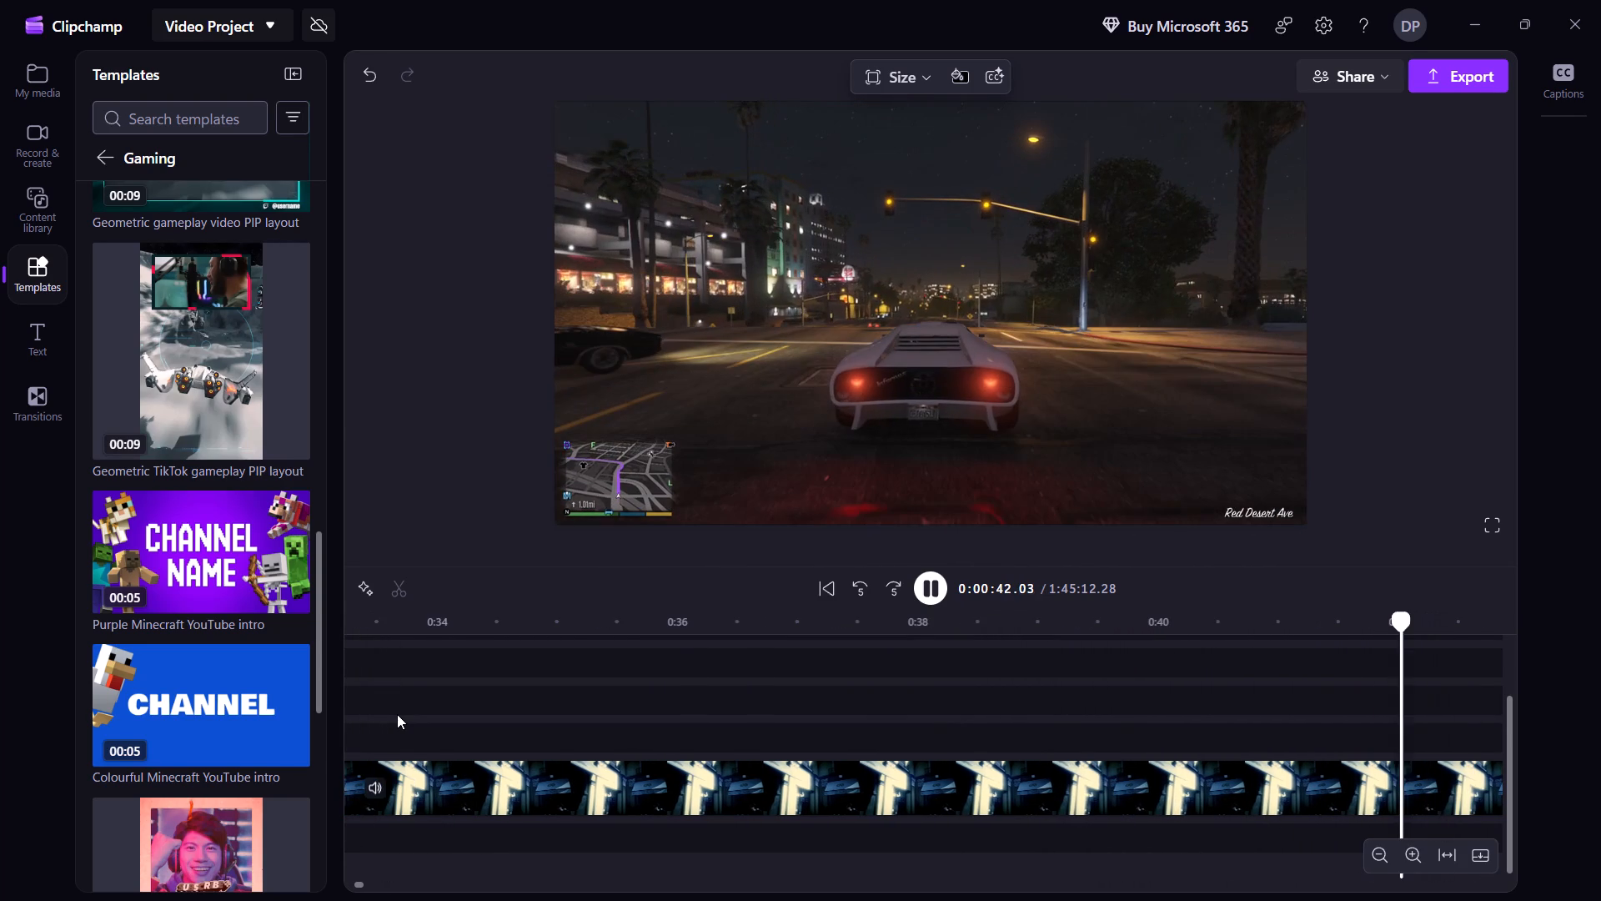
key("shift+Right")
key("shift+Right")
key("shift+Right")
key("shift+Right")
key("shift+Right")
key("shift+Right")
key("shift+Right")
key("shift+Right")
key("shift+Right")
key("shift+Right")
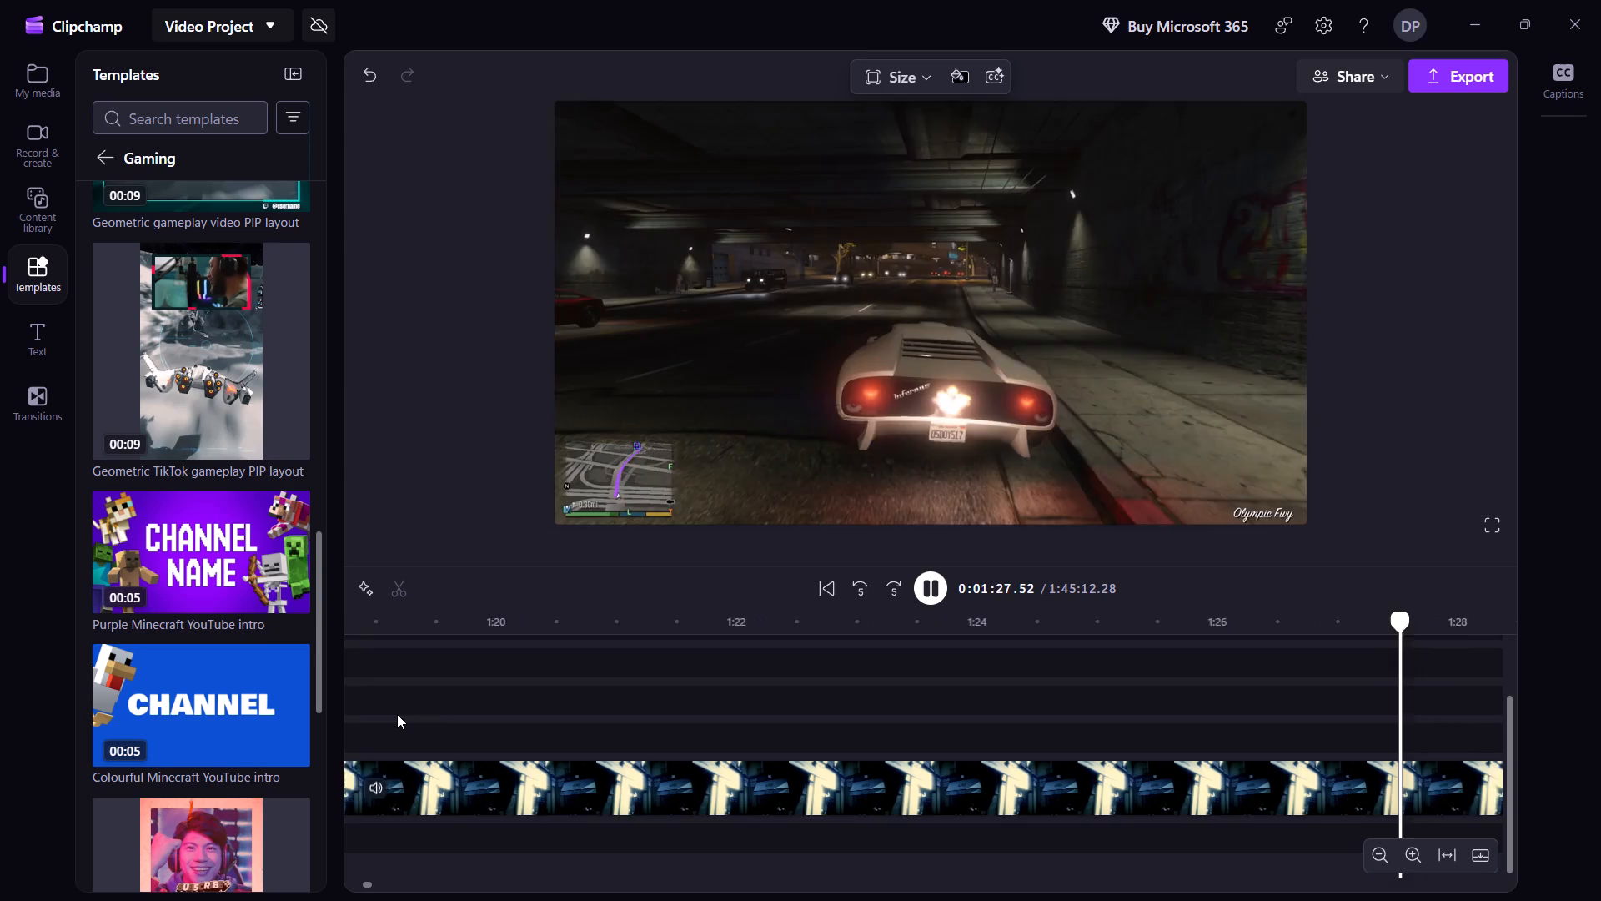
key("shift+Right")
key("shift+Right")
key("shift+Right")
key("shift+Right")
key("shift+Right")
key("shift+Right")
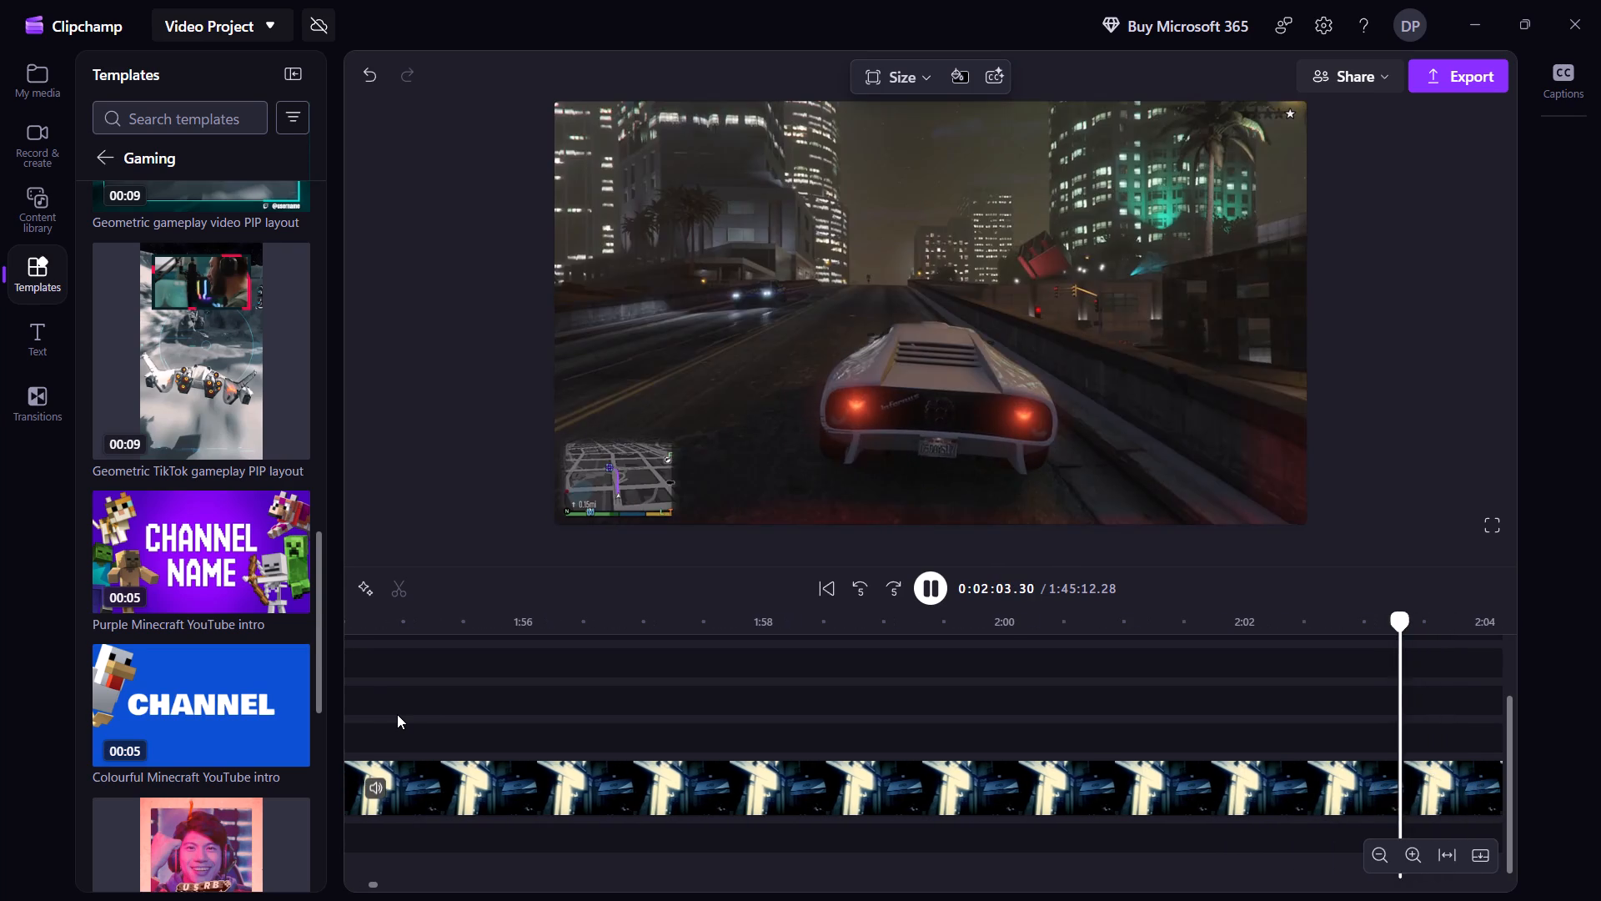
key("shift+Right")
key("shift+Right")
key("shift+Right")
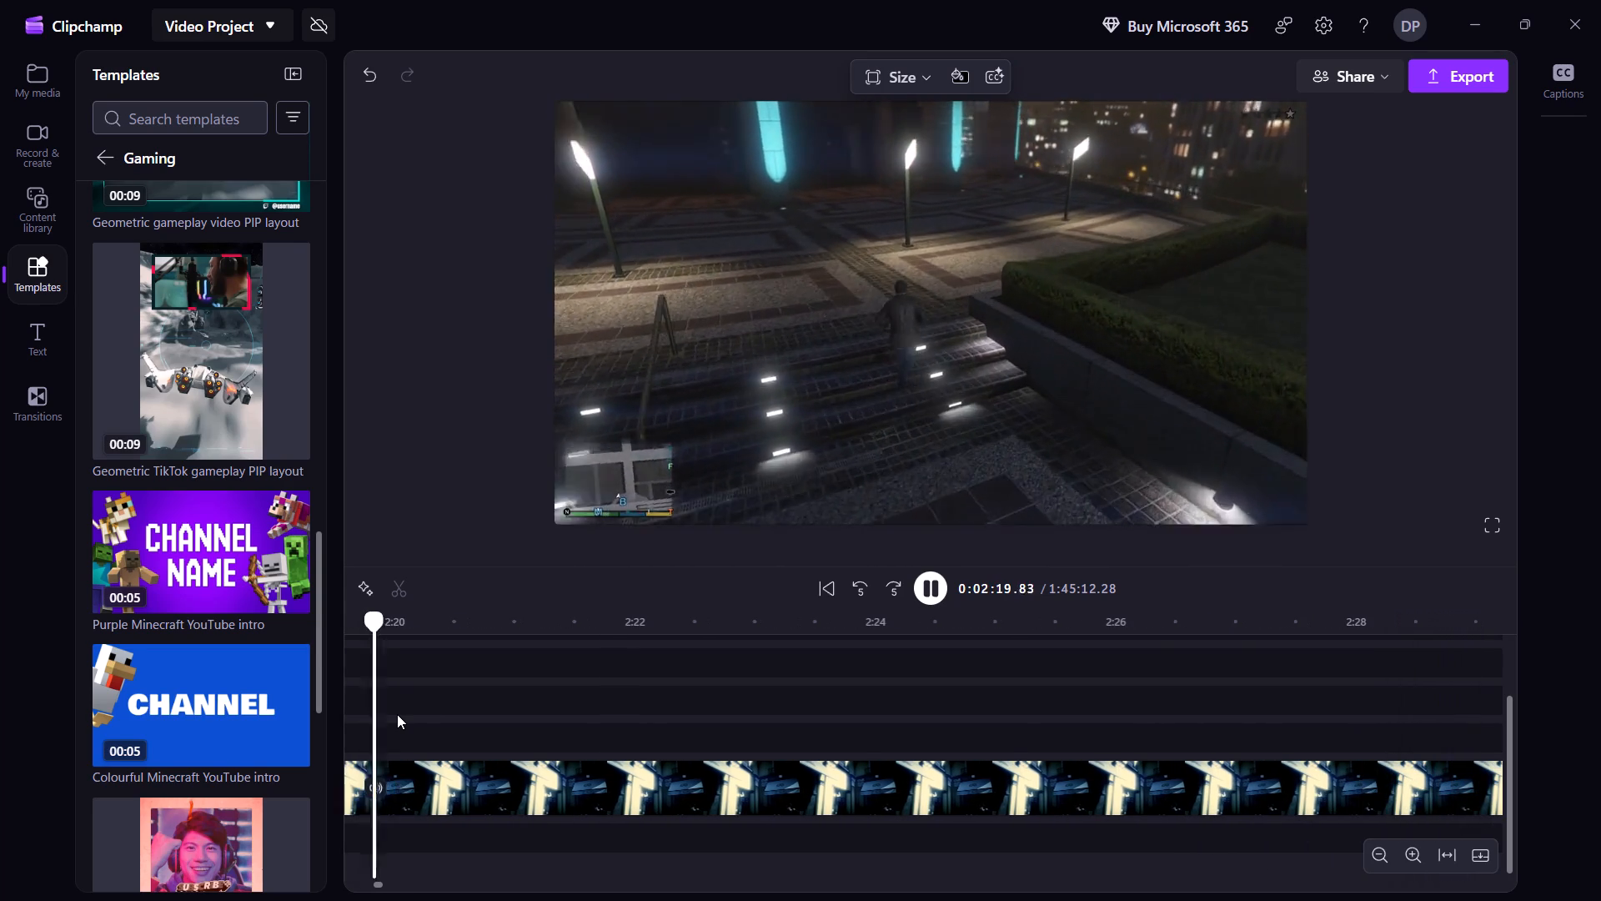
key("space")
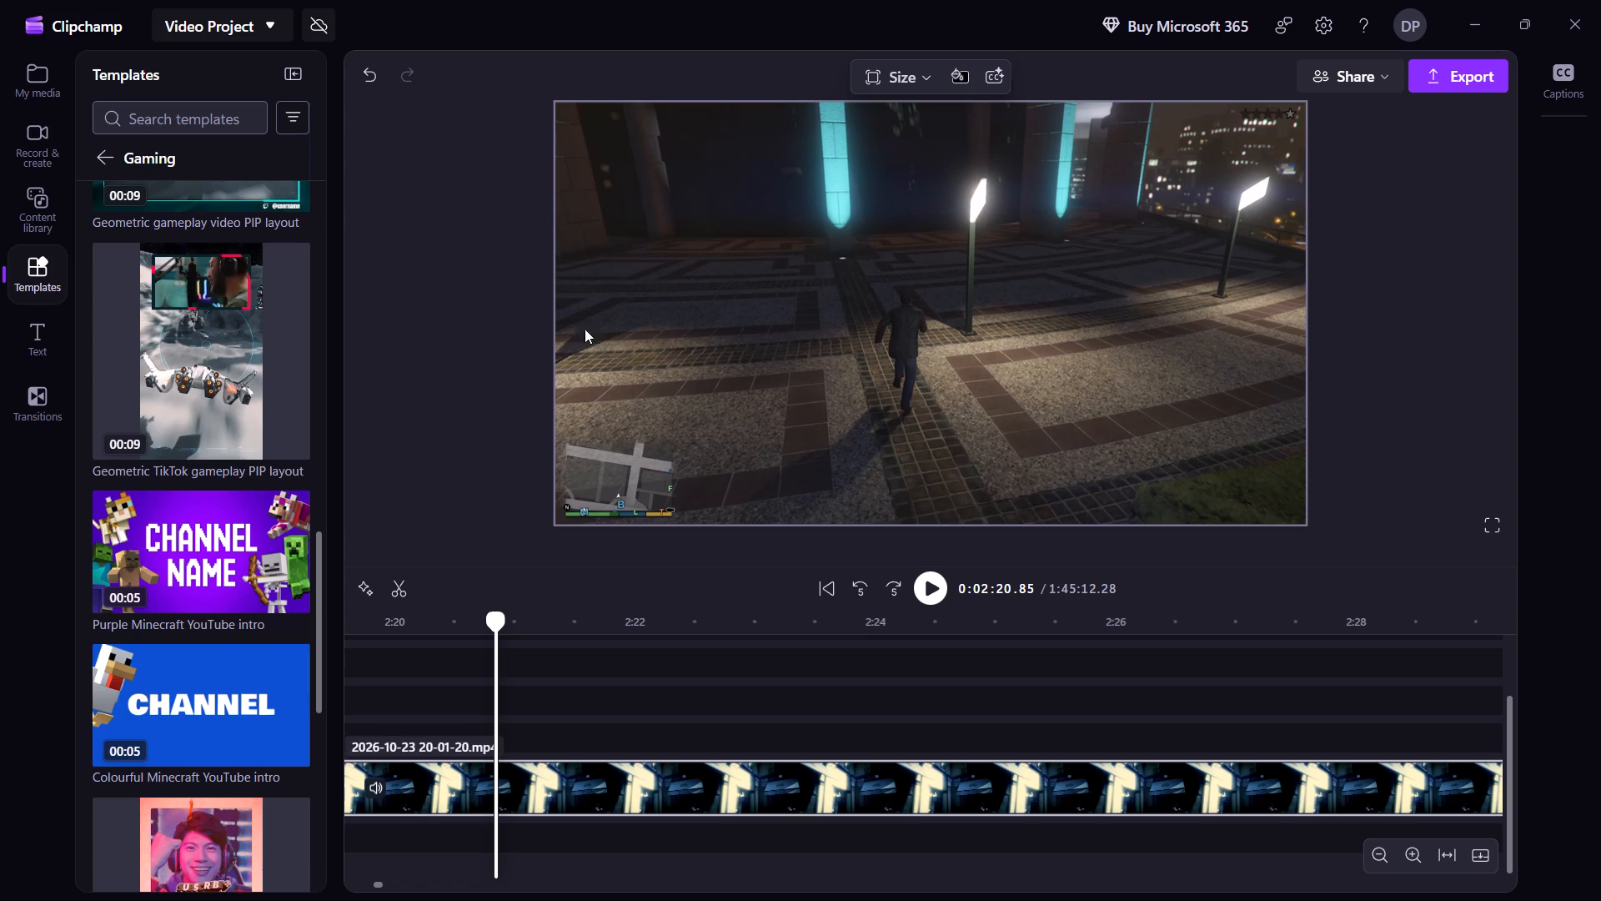
Switch to the Chrome window with the WhatsApp and YouTube pages.
left_click(1045, 861)
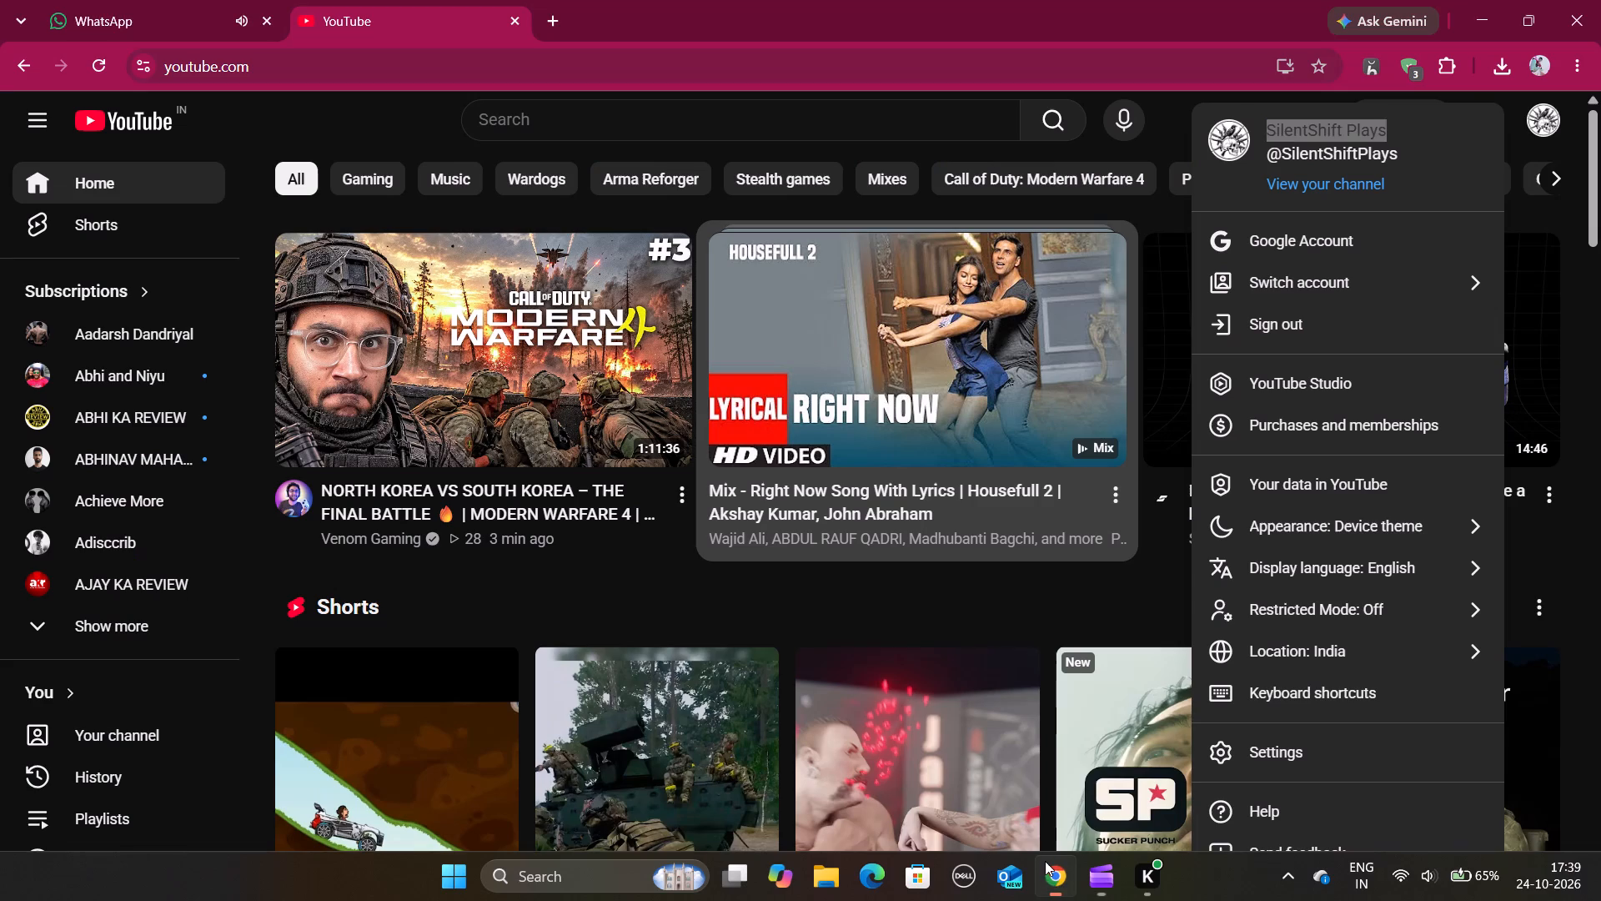
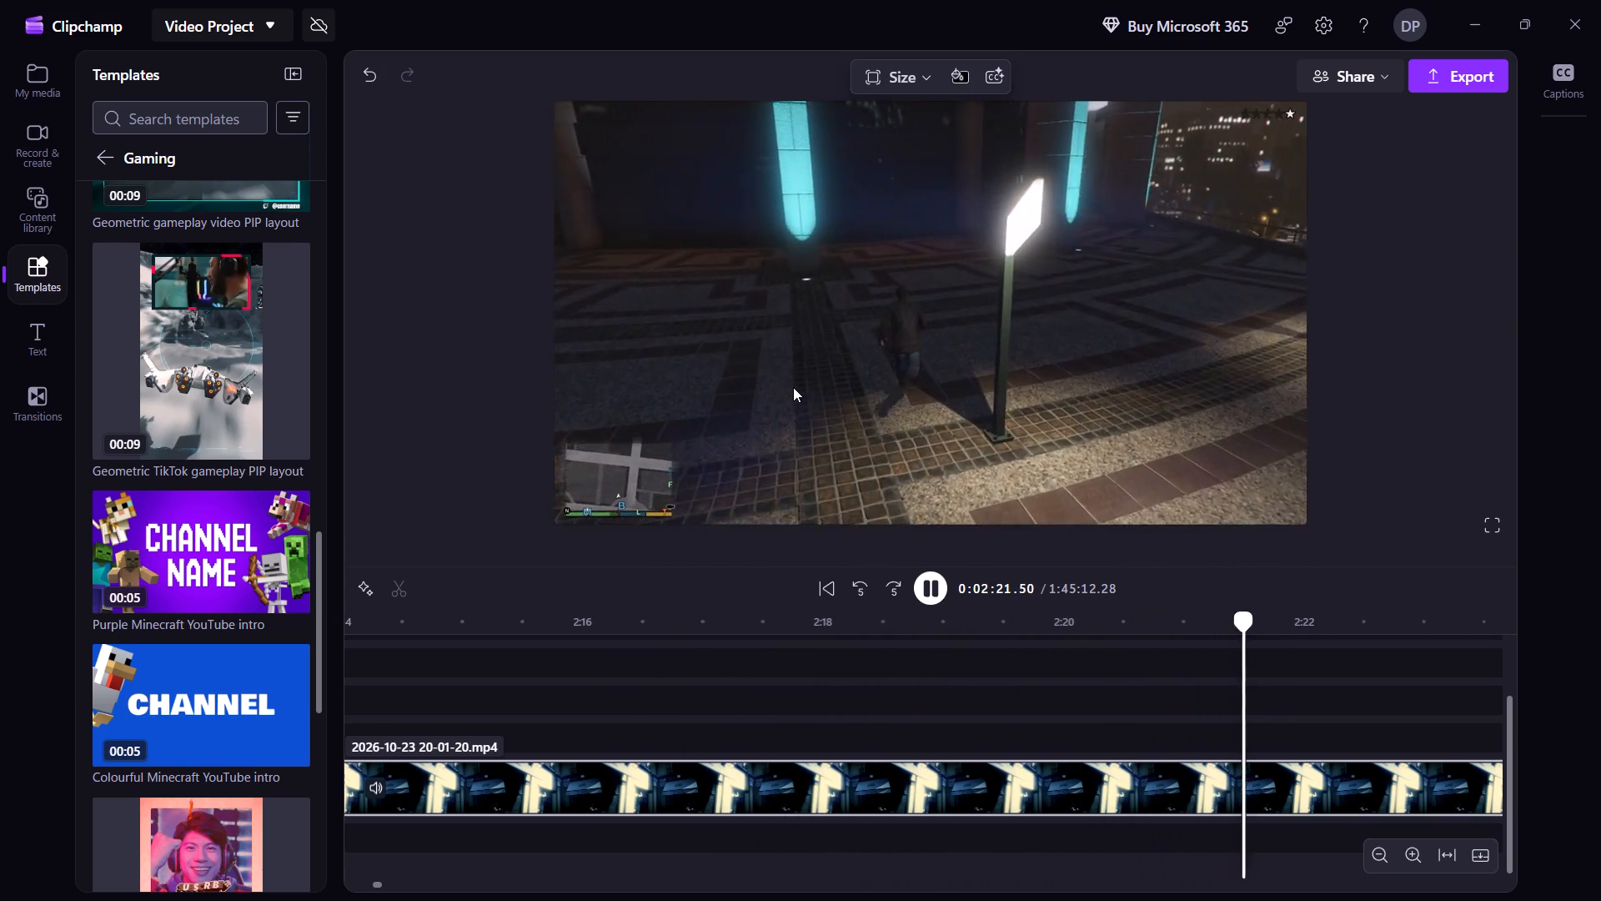
Skip ahead a few seconds in the gameplay after the intro while the video keeps playing.
key("Right")
key("shift+Right")
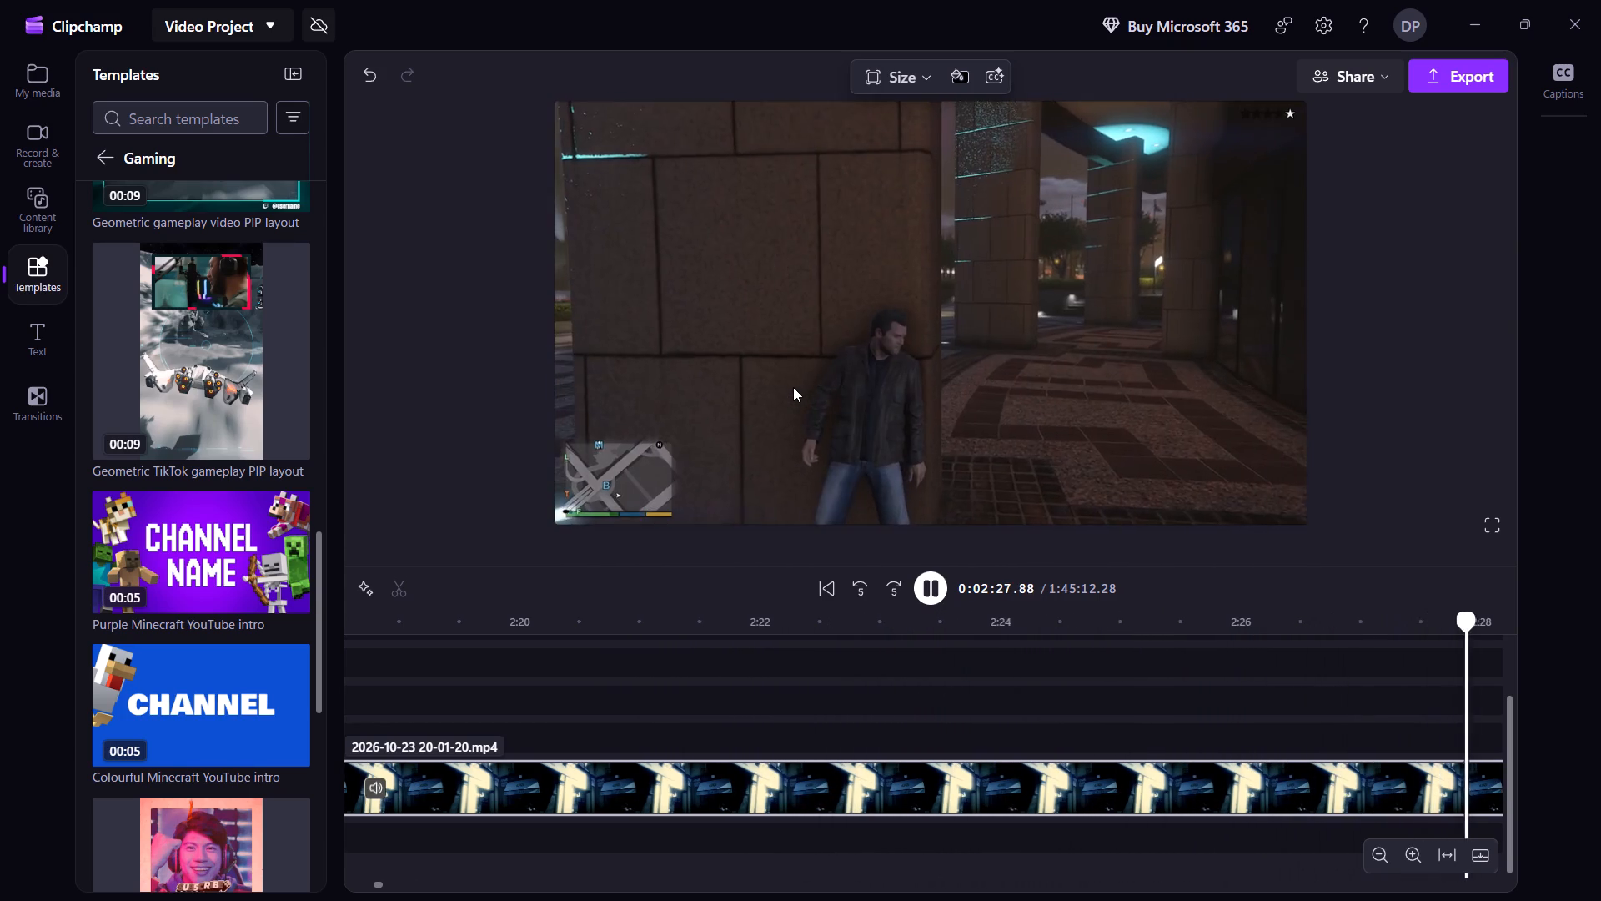
Split the gameplay clip at about 2:46.6 and delete the footage between the Minecraft intro and the split.
key("shift+Right")
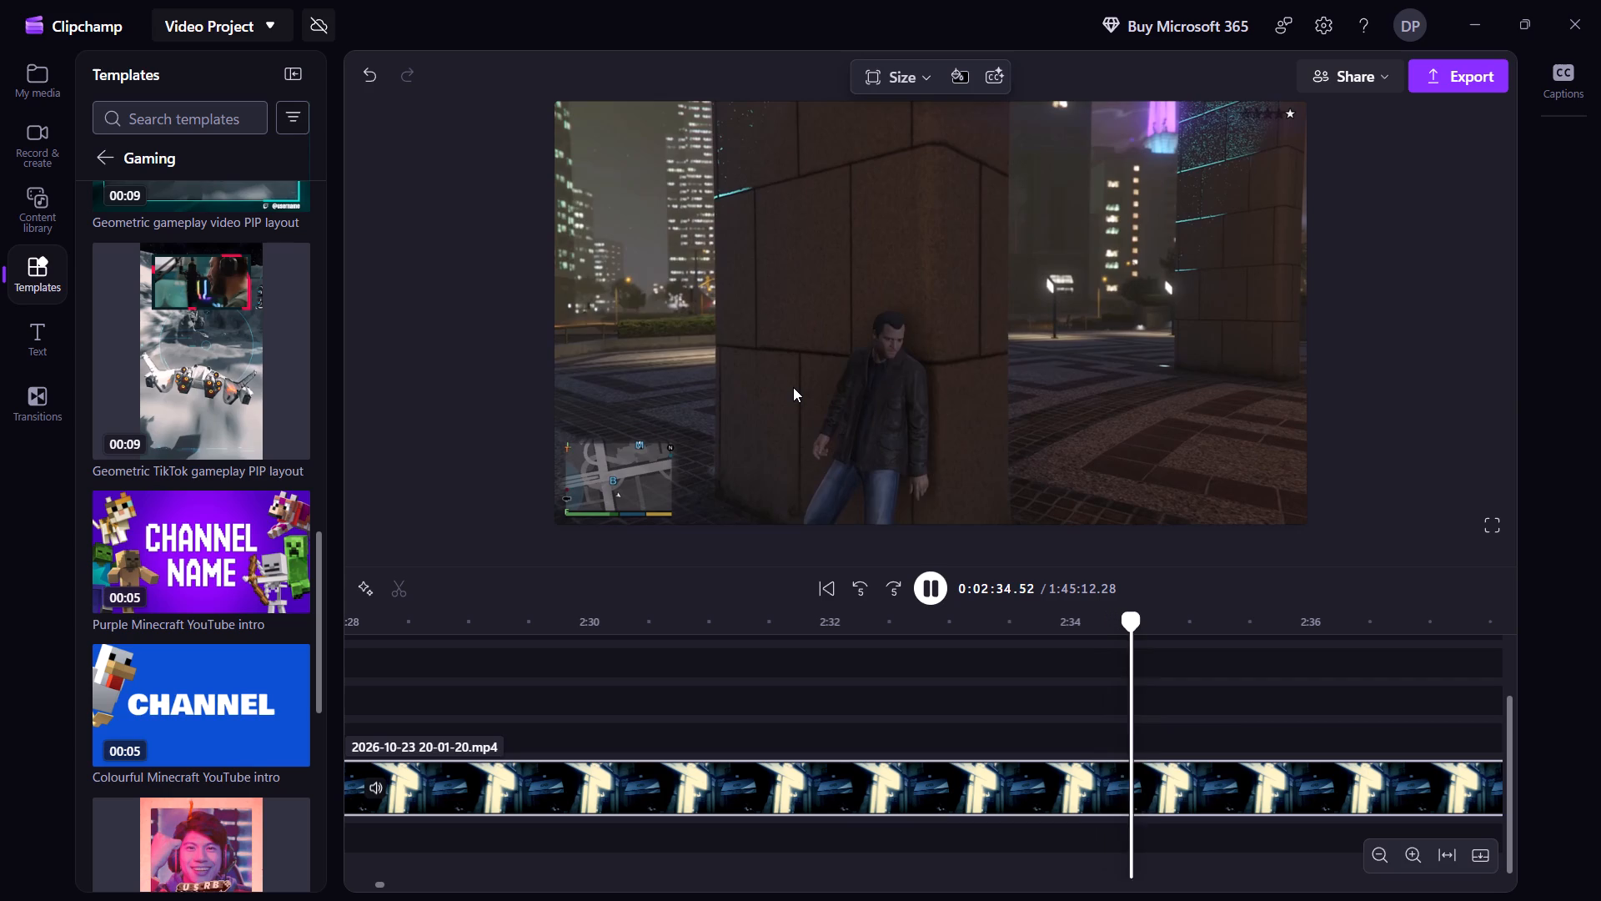
key("shift+Right")
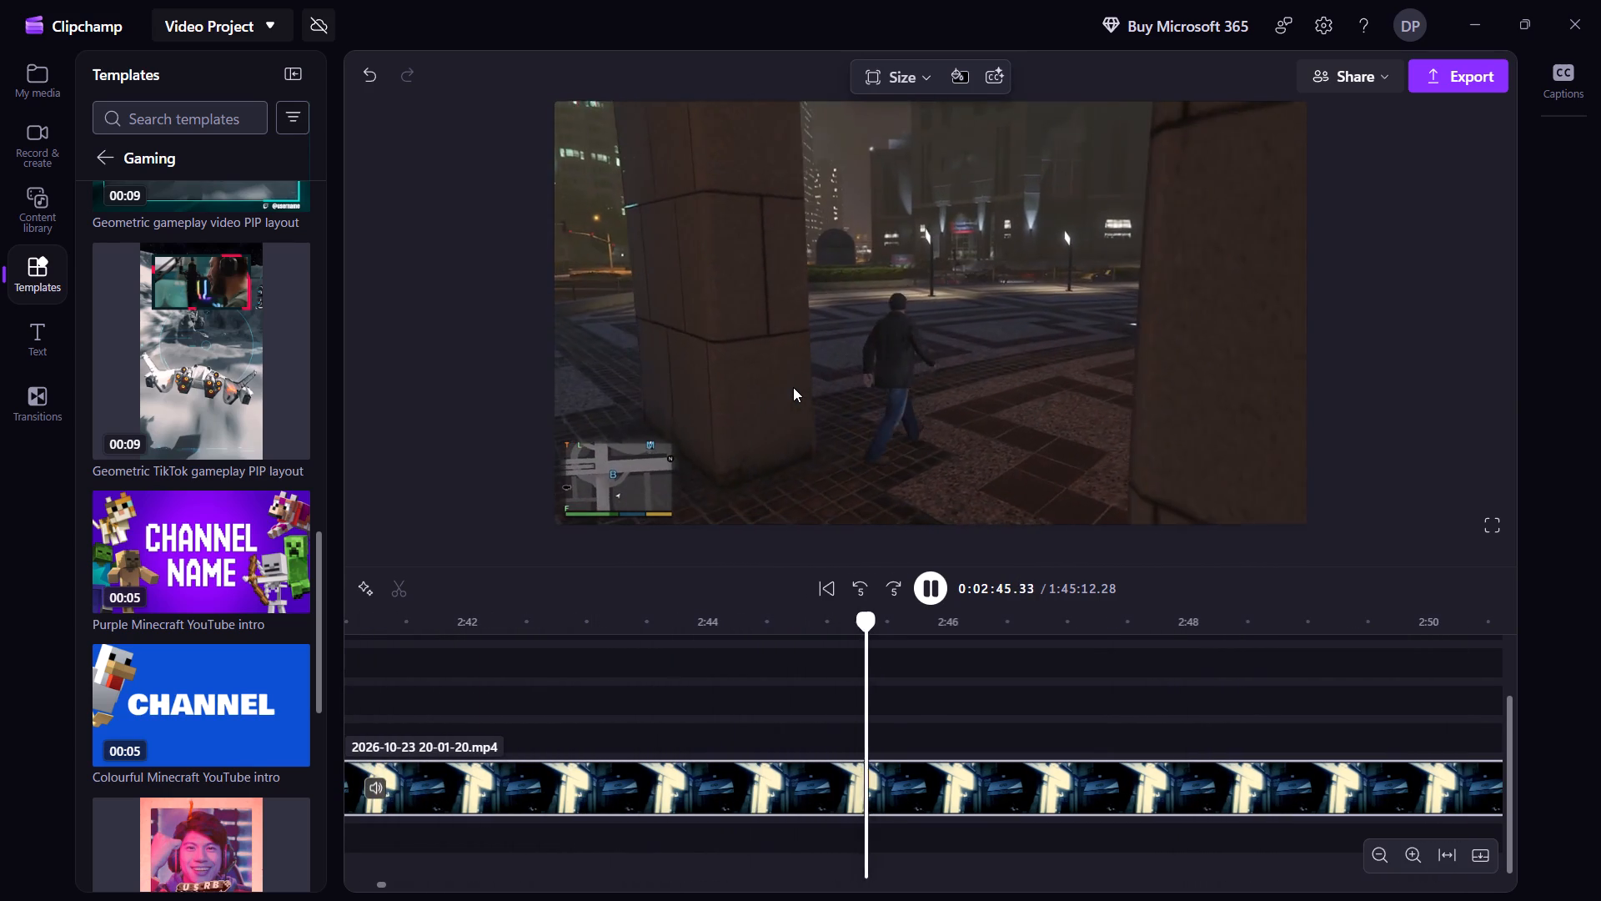
key("s")
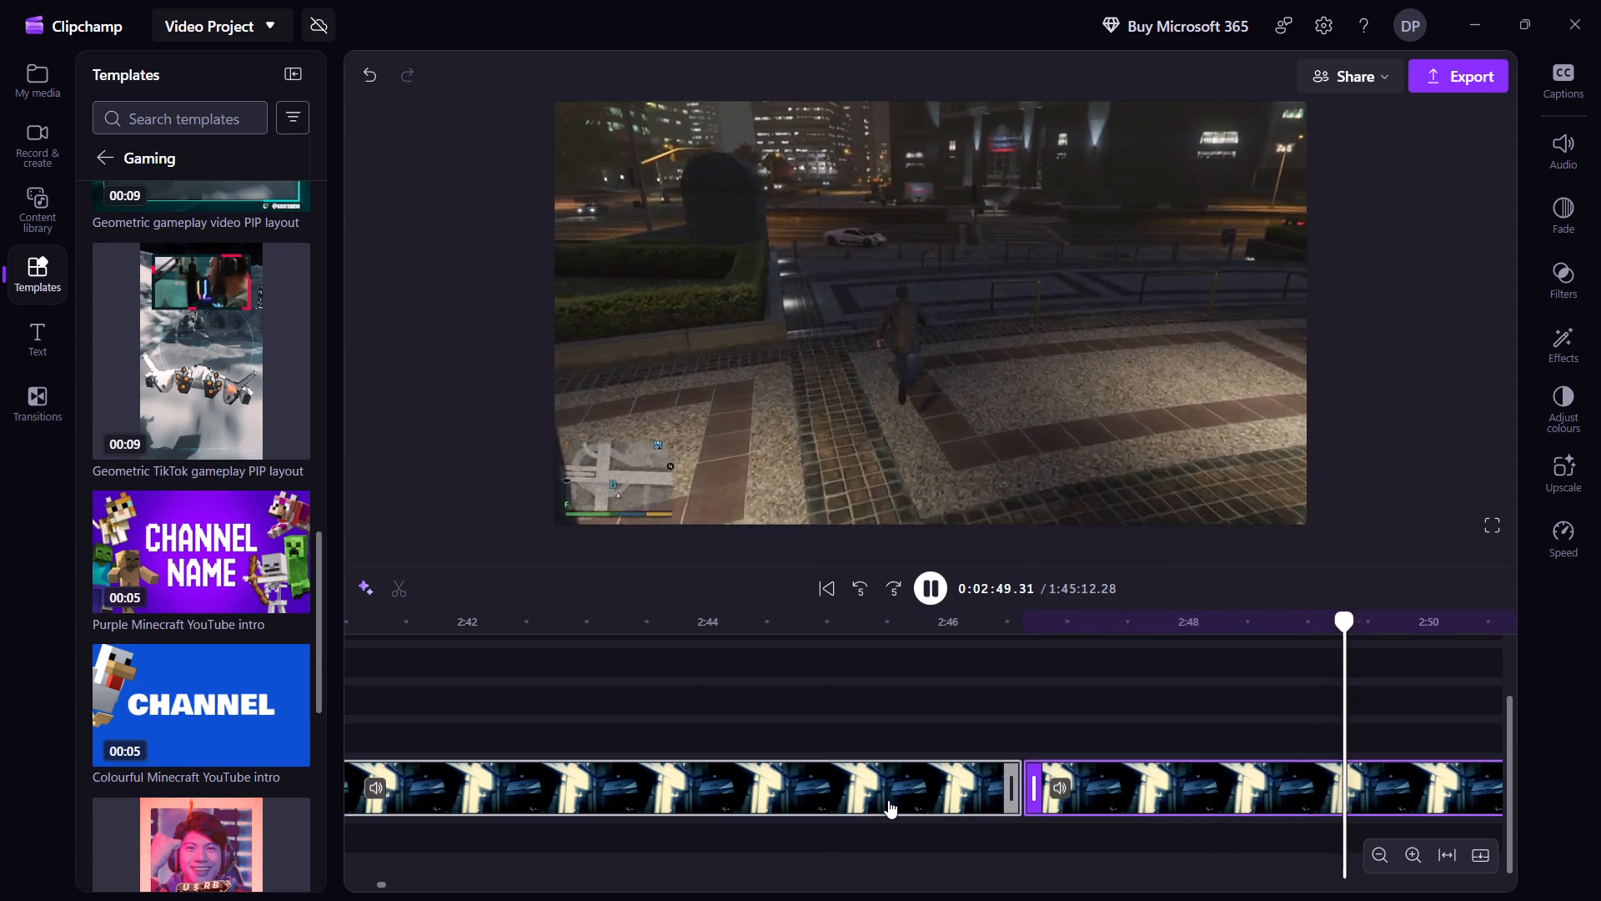
right_click(888, 800)
left_click(944, 457)
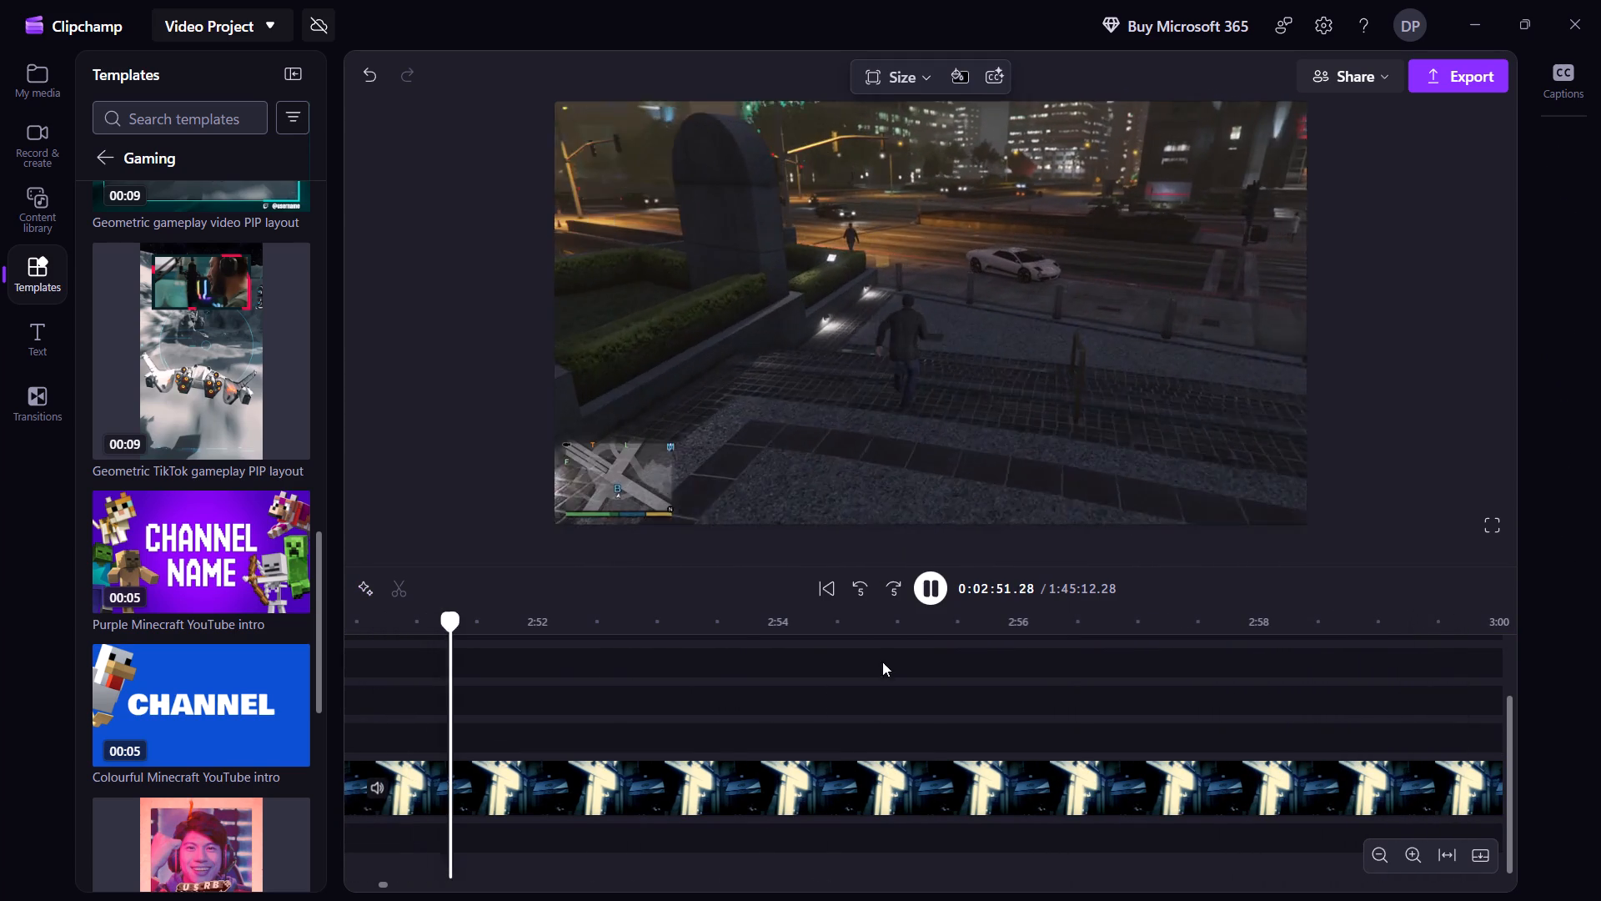
Close the empty gap on the video track so the remaining gameplay directly follows the Minecraft intro.
key("shift+Left")
key("shift+Left")
key("shift+Left")
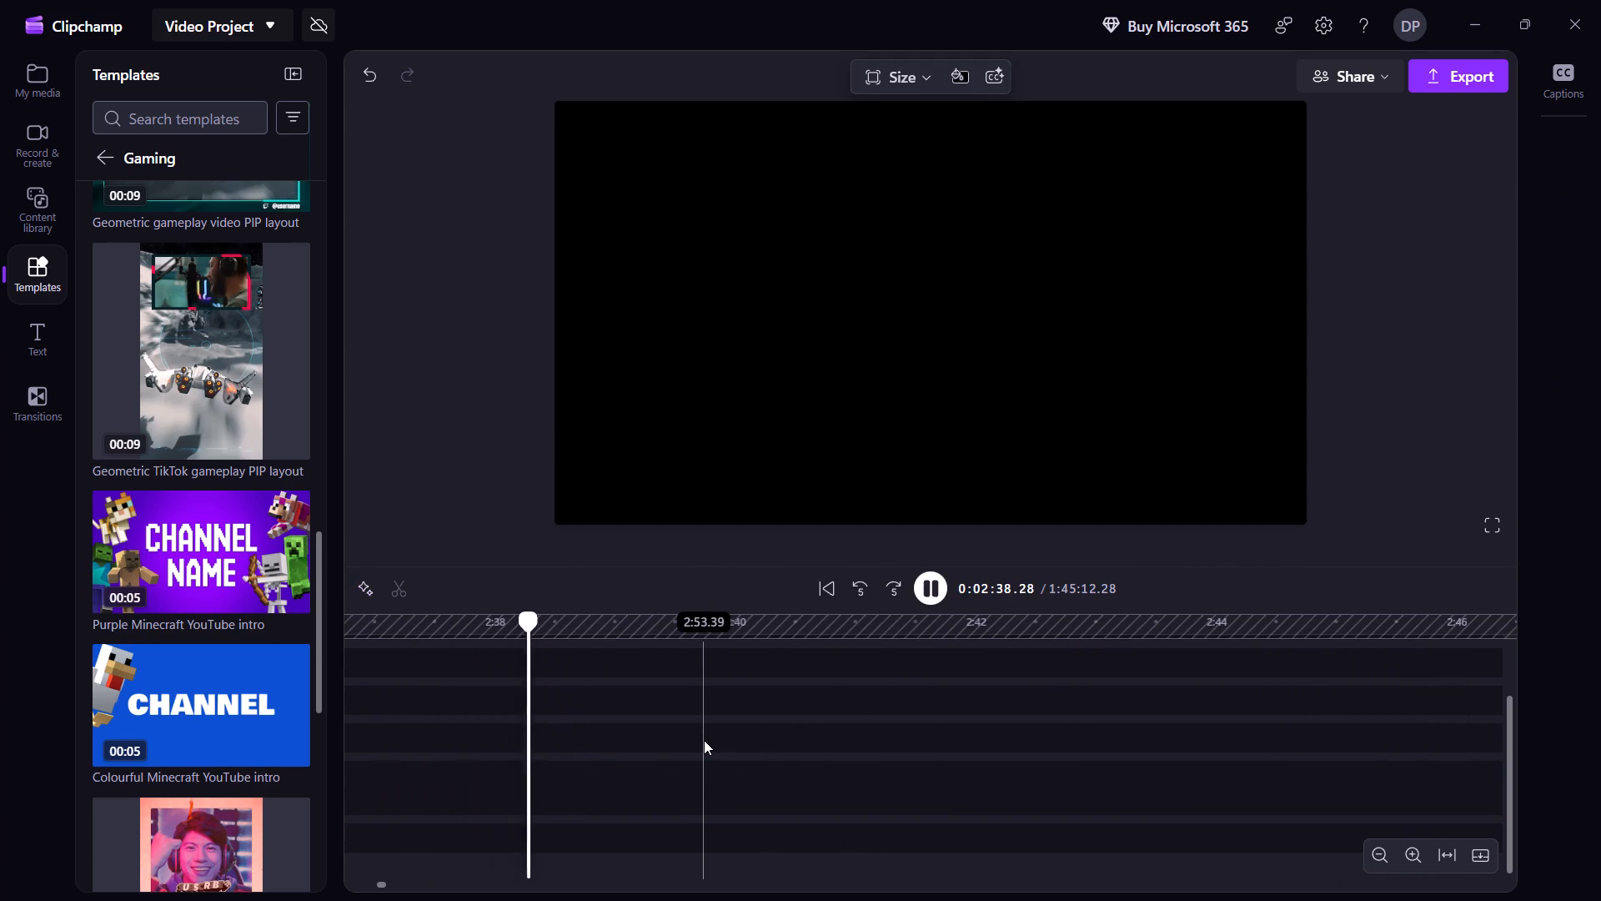
key("space")
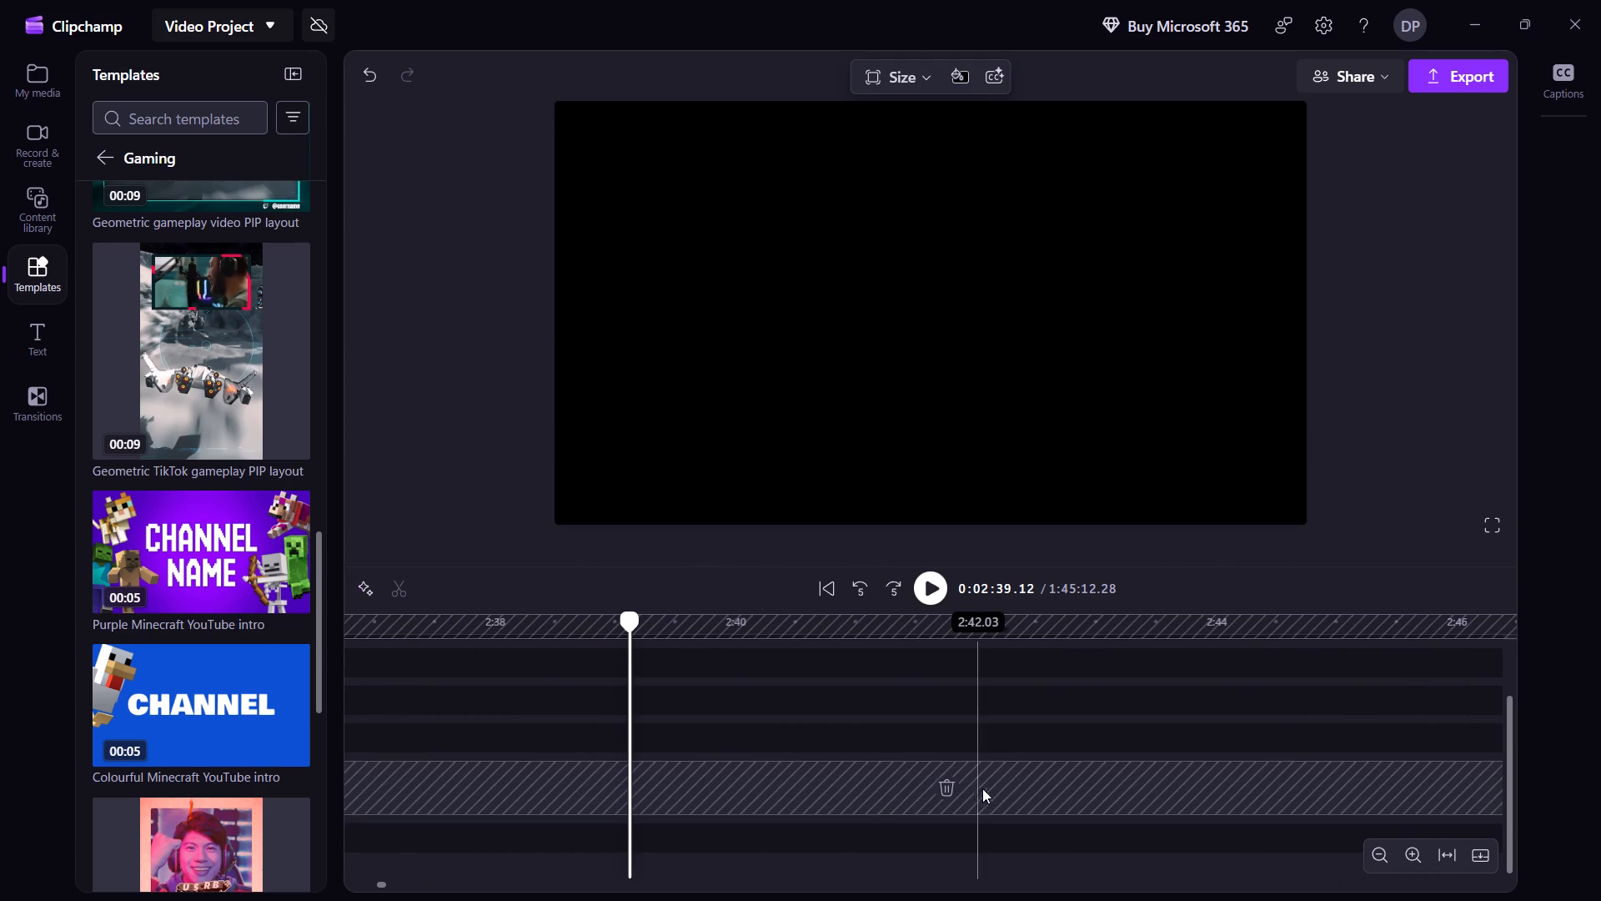
left_click(949, 788)
Step through the video from shortly before the Minecraft intro to the end of its EP #7 title.
key("shift+Left")
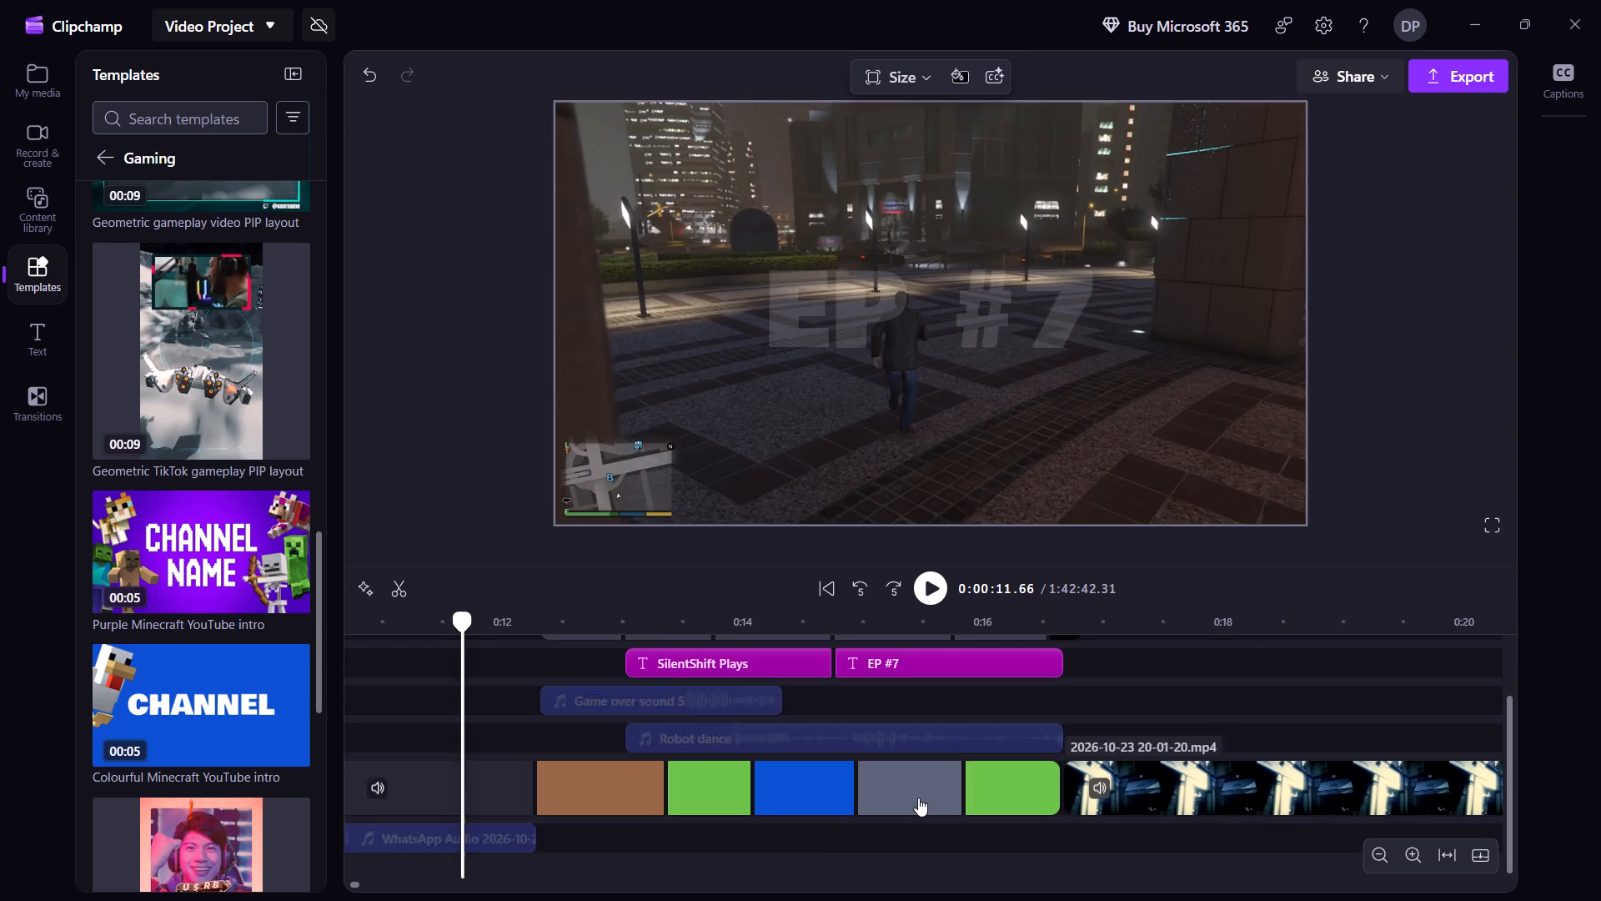
key("Right")
key("Right")
key("Right")
key("Right")
key("Right")
key("Right")
key("Right")
key("Right")
key("Right")
key("Right")
key("Right")
key("Right")
key("Right")
key("Right")
key("Right")
key("Right")
key("Right")
key("Right")
key("Right")
key("Right")
key("Right")
key("Right")
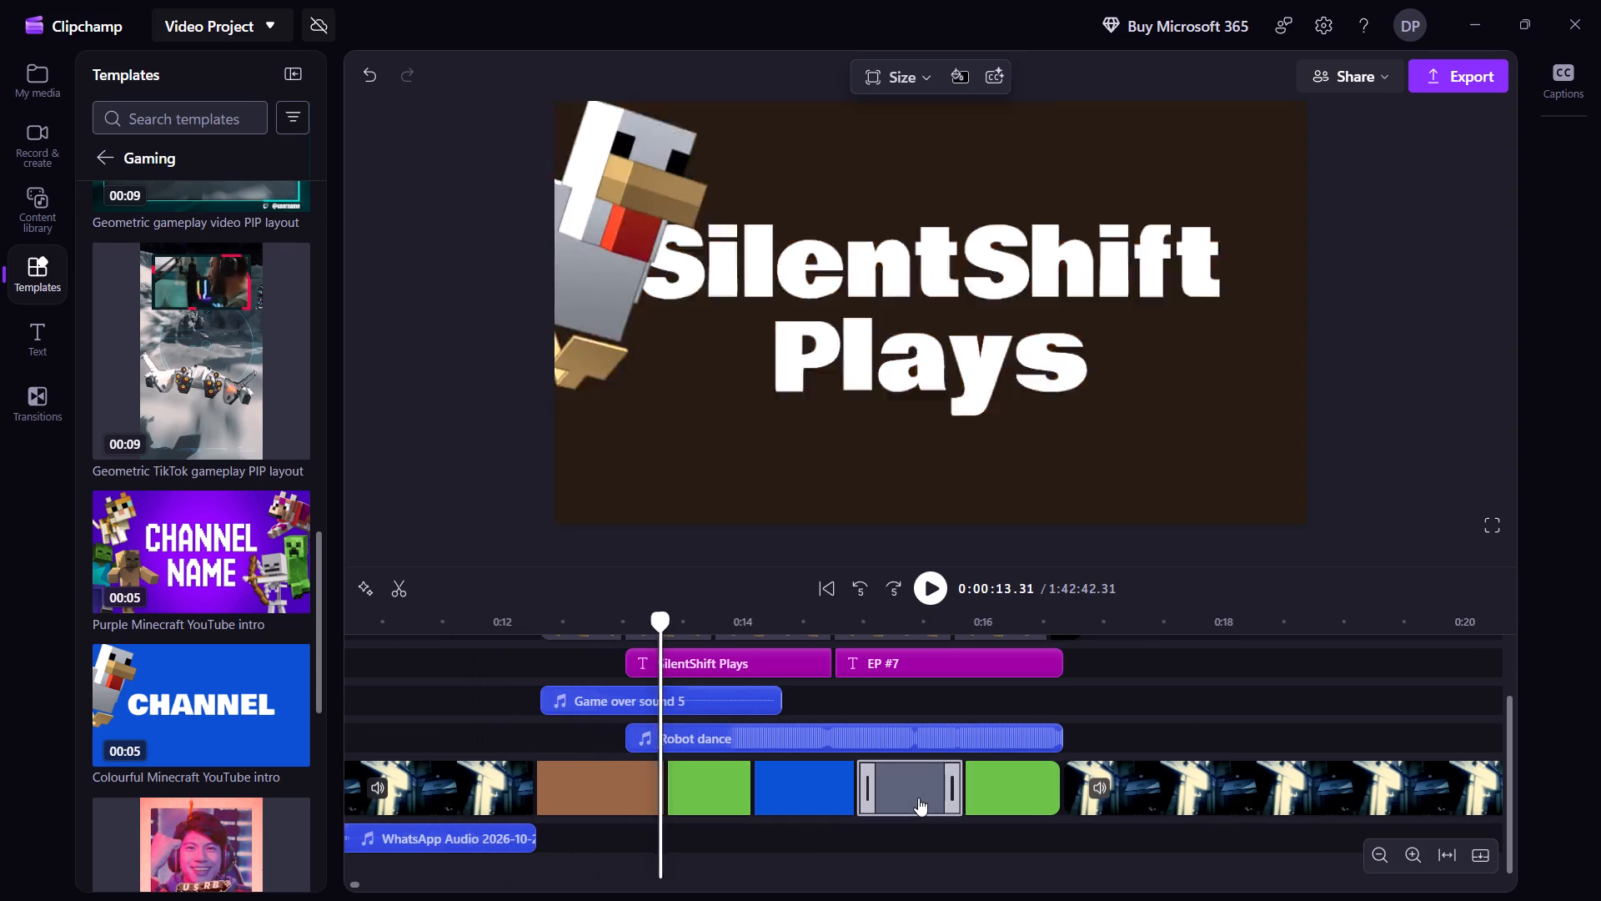
key("Right")
key("Right")
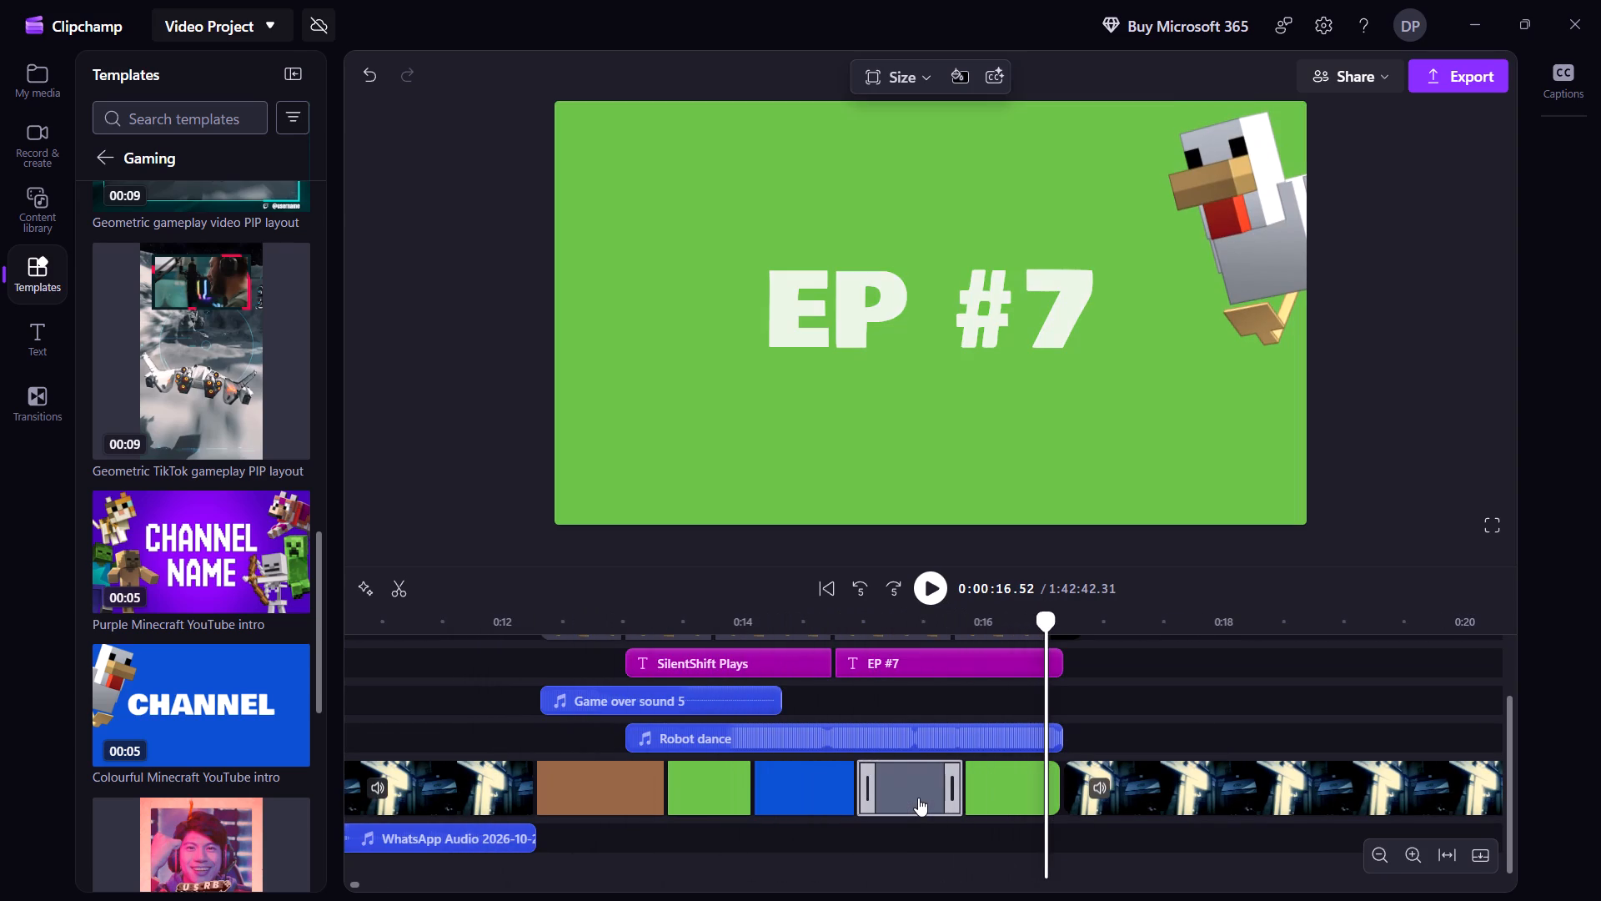
Add a Hard wipe down transition between the intro's last green background clip and the following gameplay clip.
left_click(13, 405)
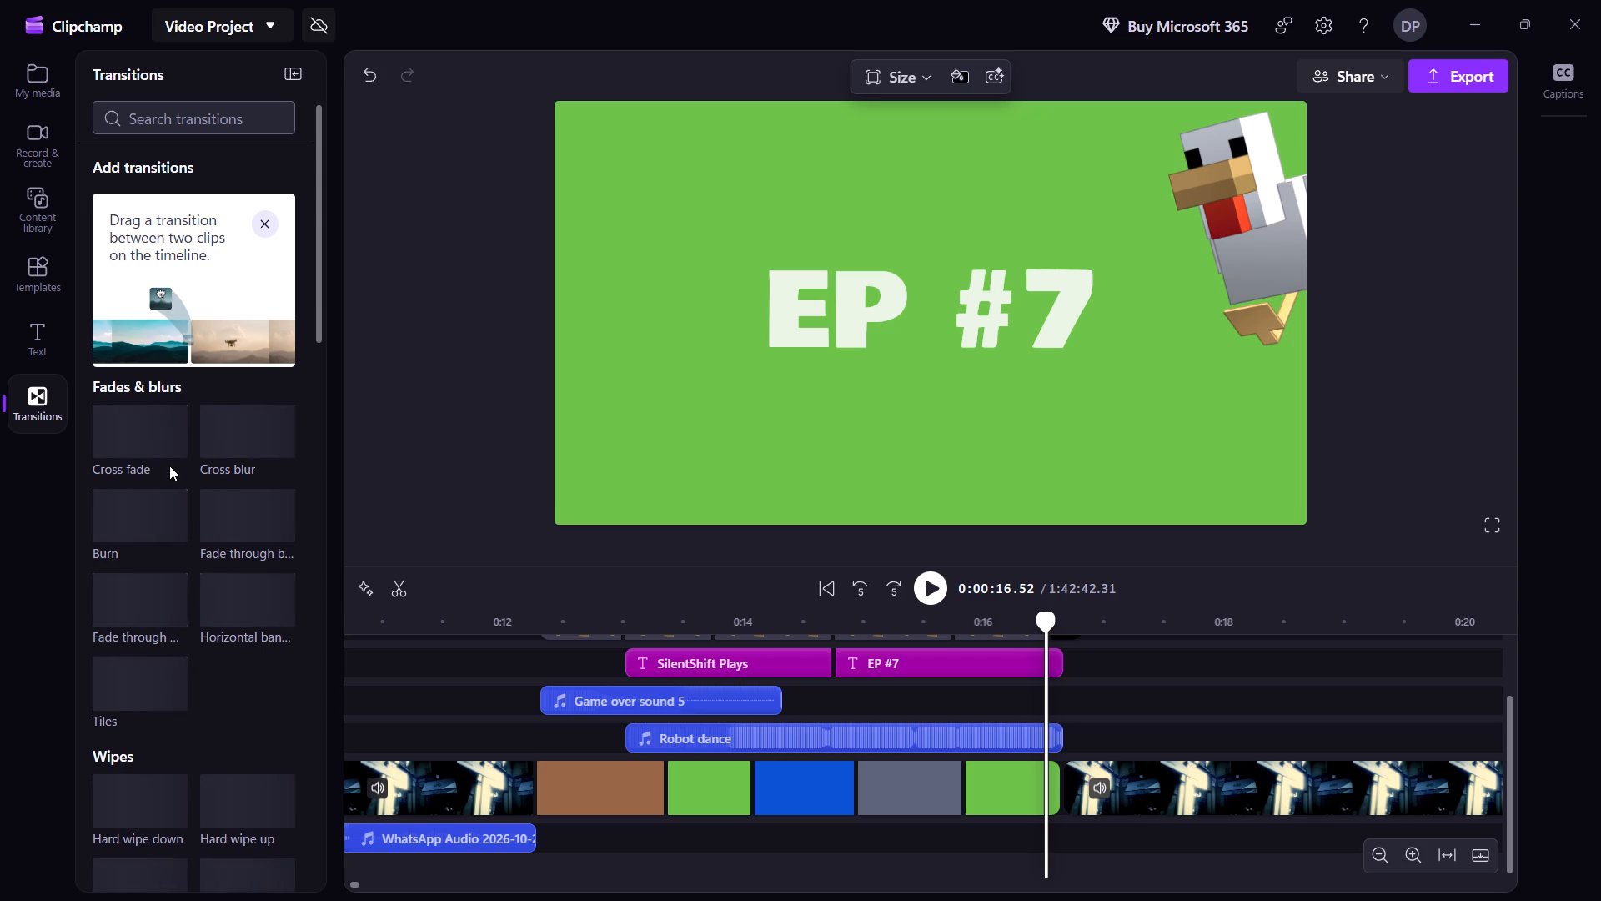
scroll(136, 558, "down", 2)
scroll(158, 511, "up", 2)
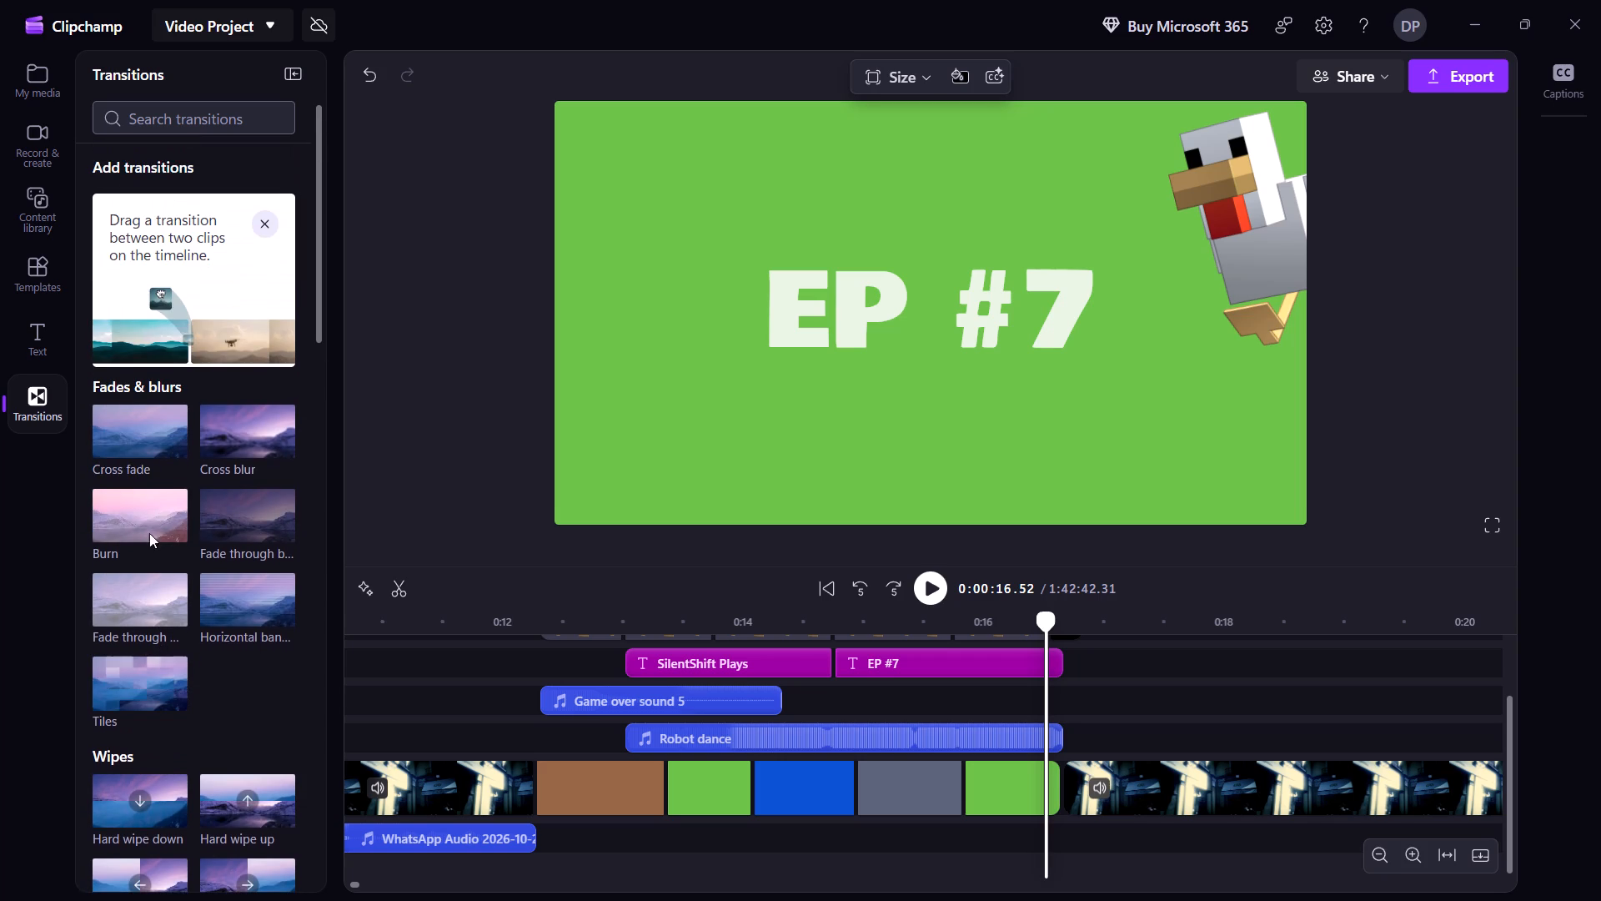
scroll(149, 549, "down", 2)
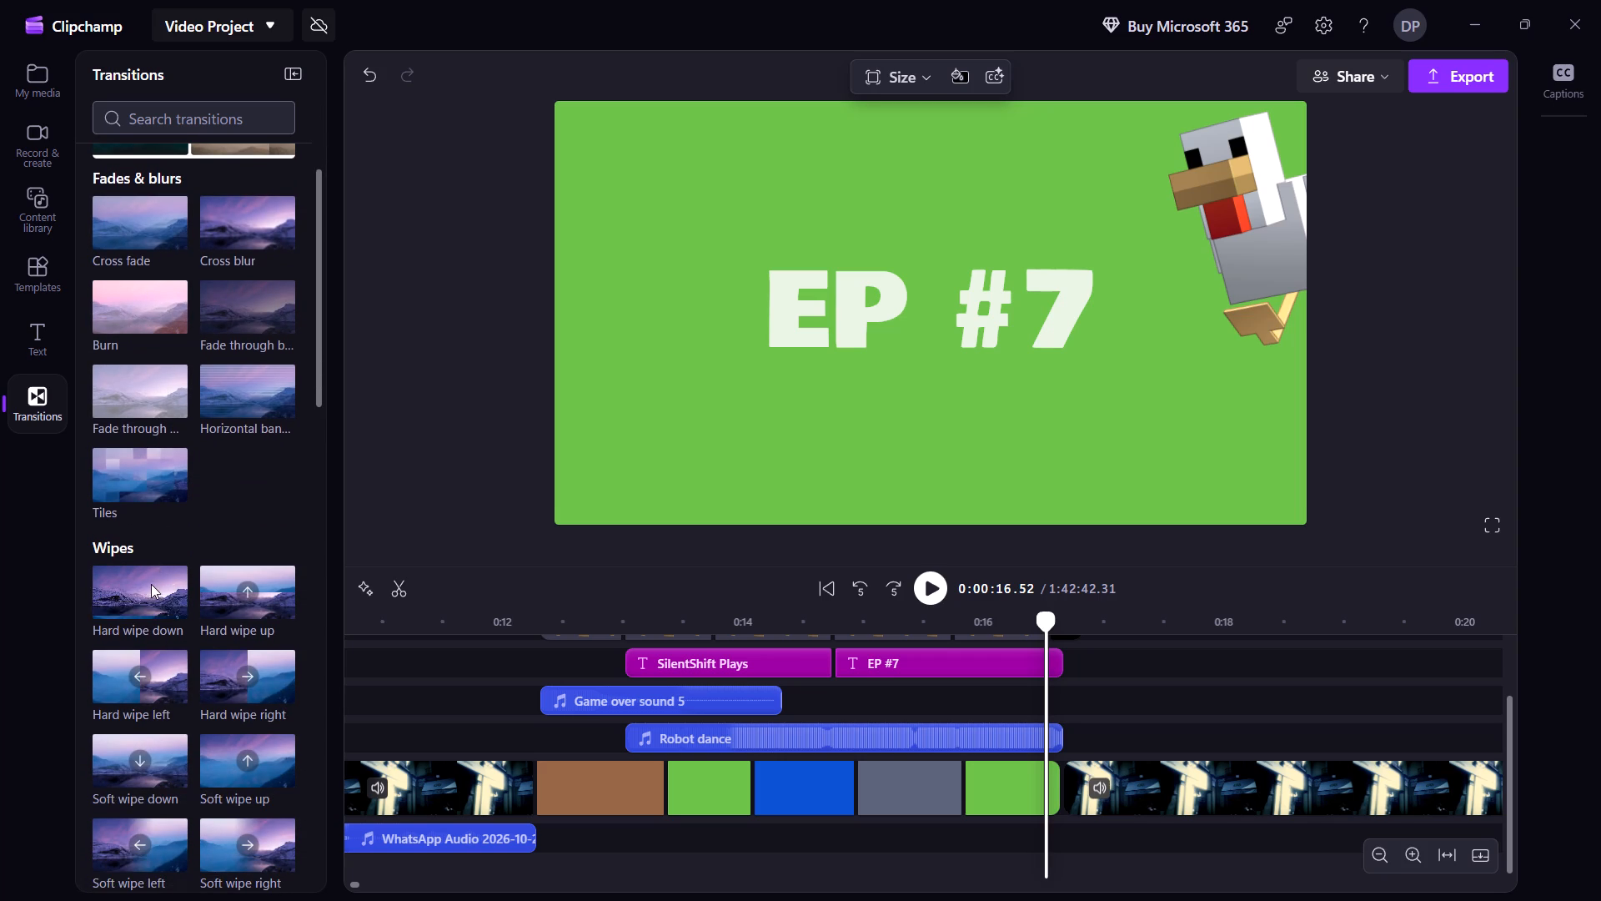
left_click_drag(133, 584, 1055, 850)
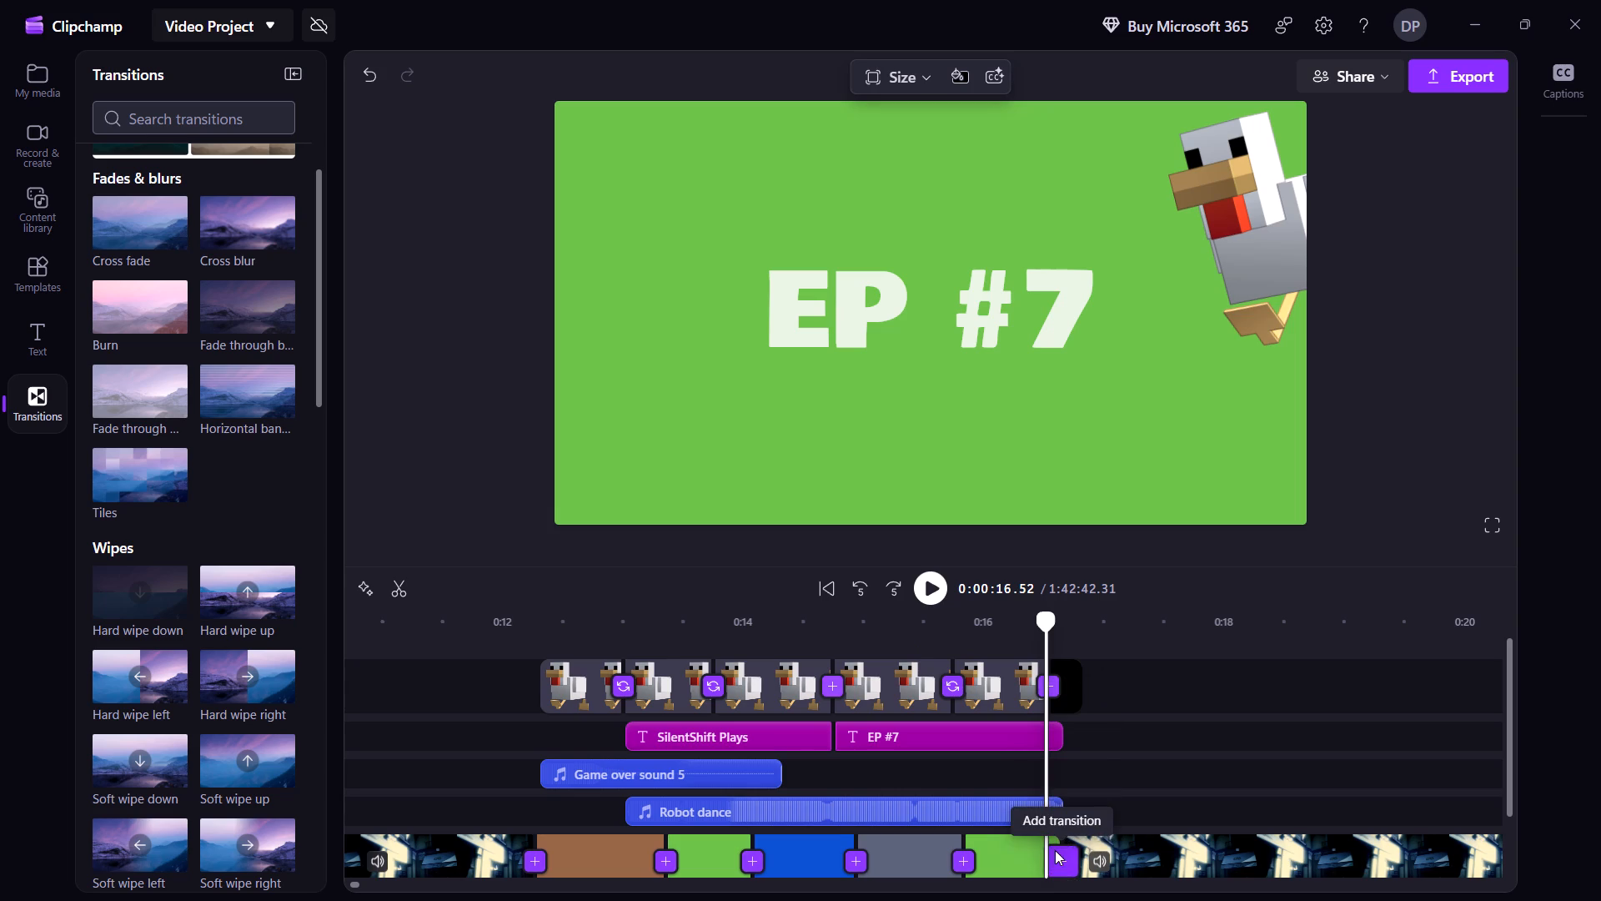
left_click_drag(1055, 850, 1055, 851)
Play back the end of the EP #7 title through the new transition and into the following gameplay.
key("Left")
key("Left")
key("Left")
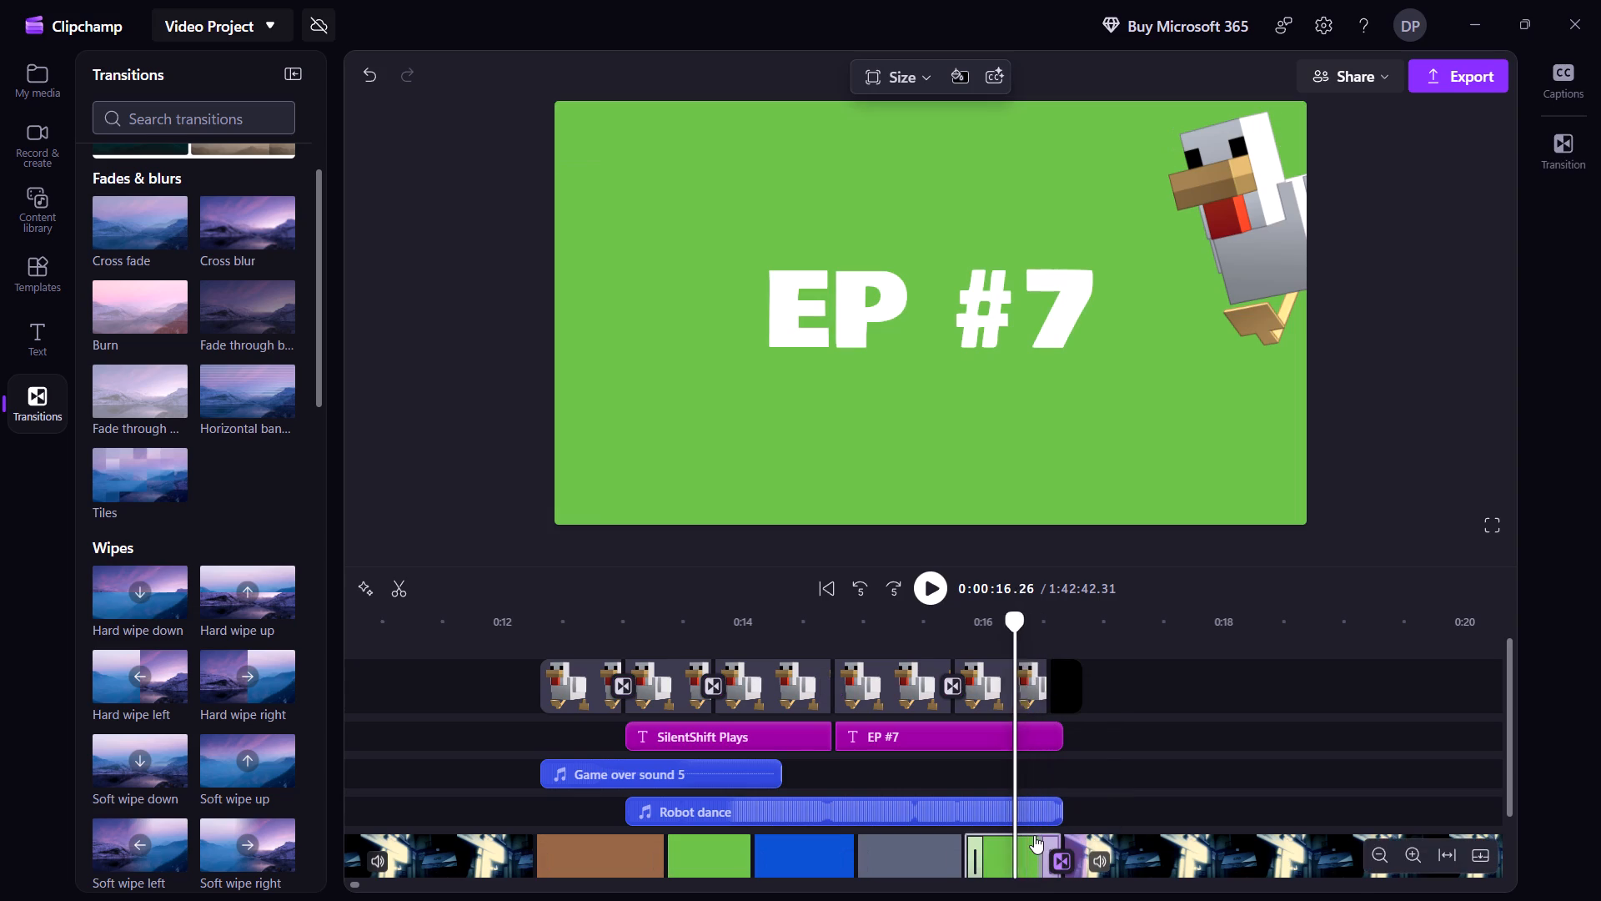
key("Left")
key("Left")
key("Left")
key("Left")
key("space")
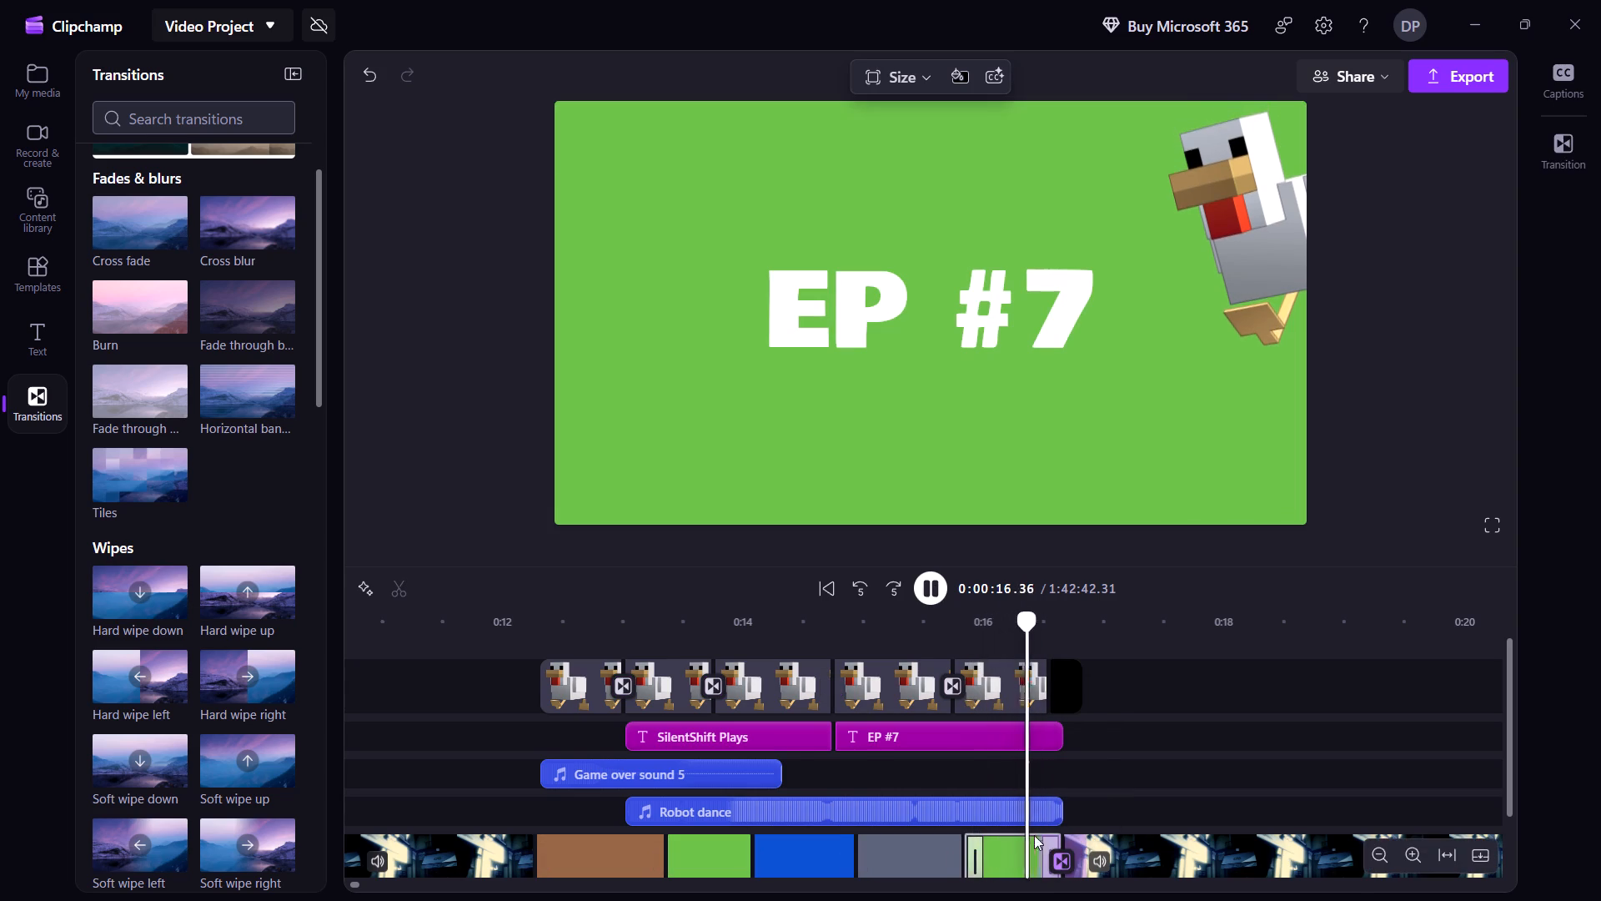
scroll(1136, 793, "down", 2)
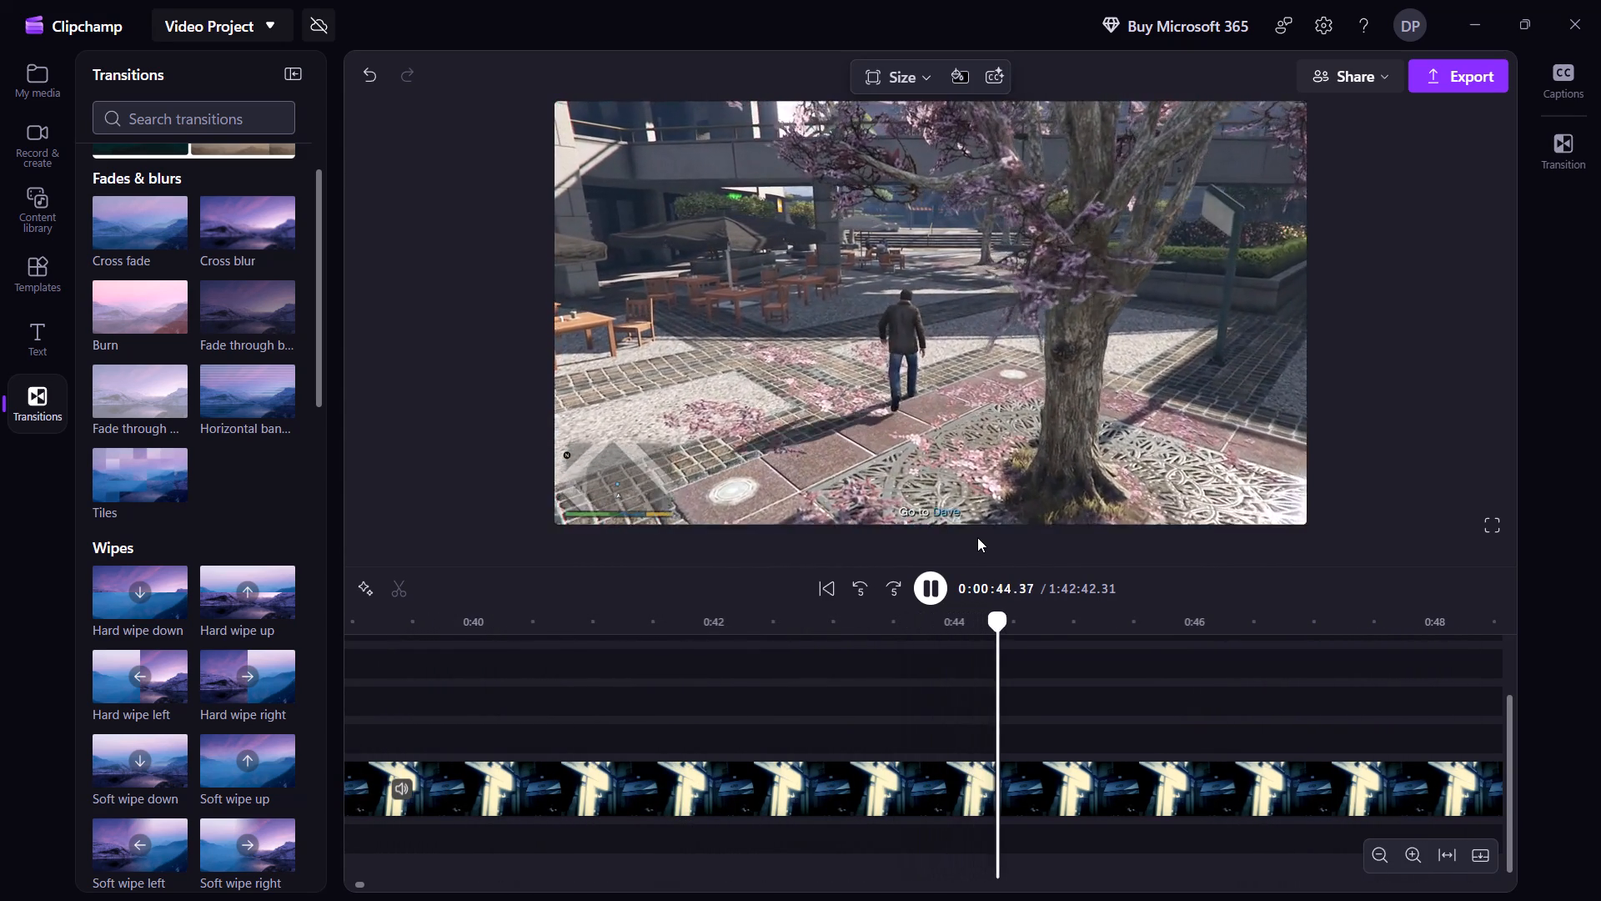
key("Right")
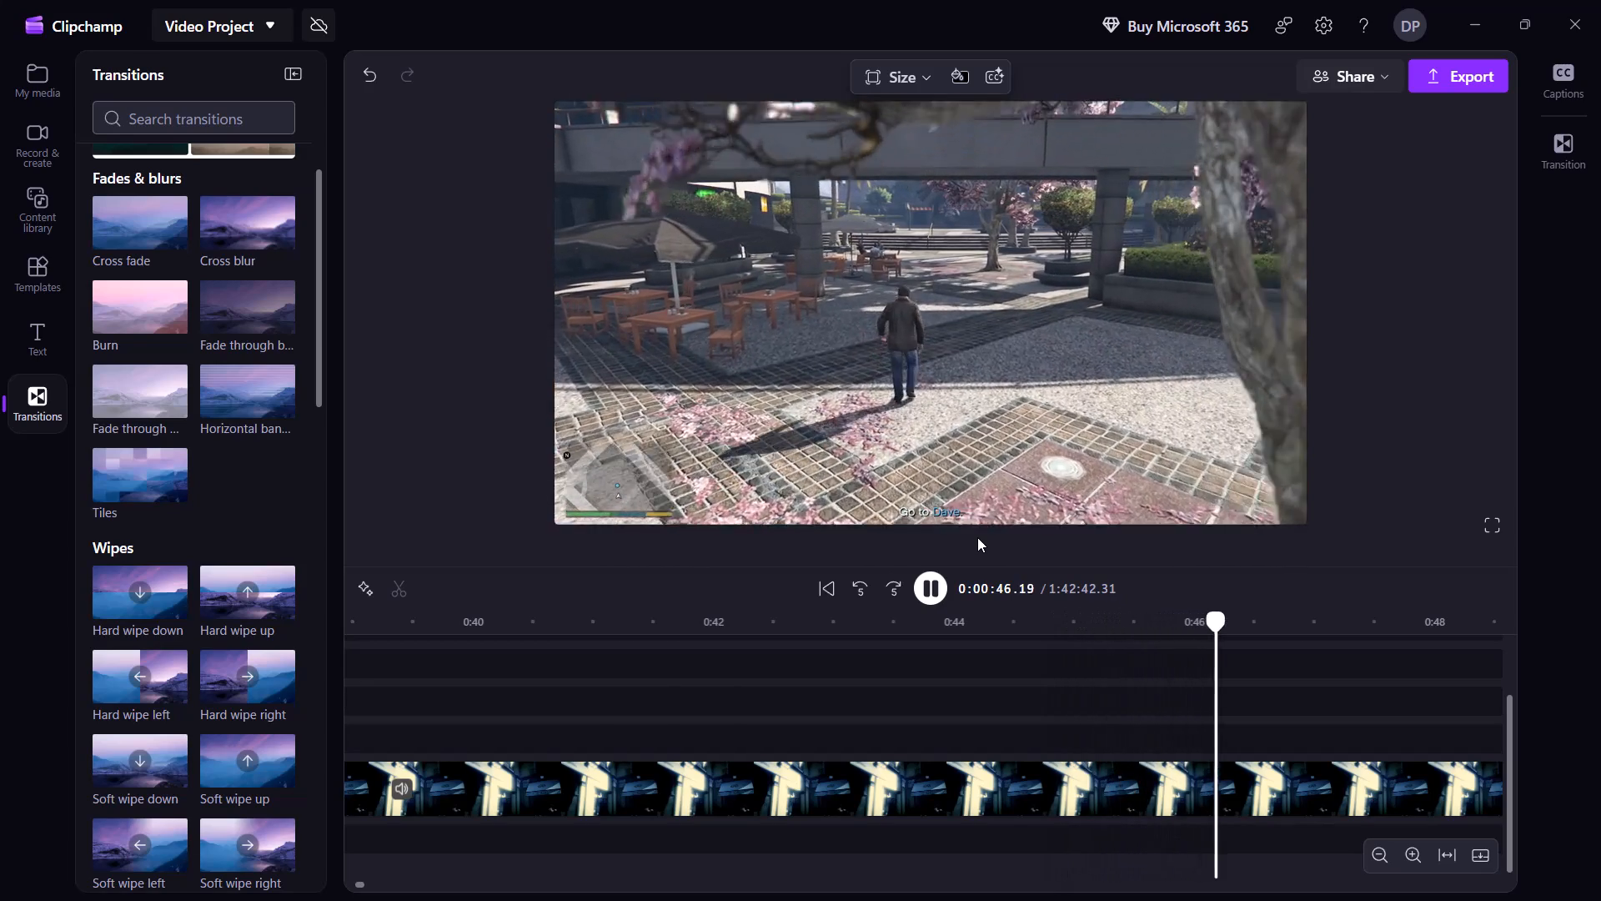
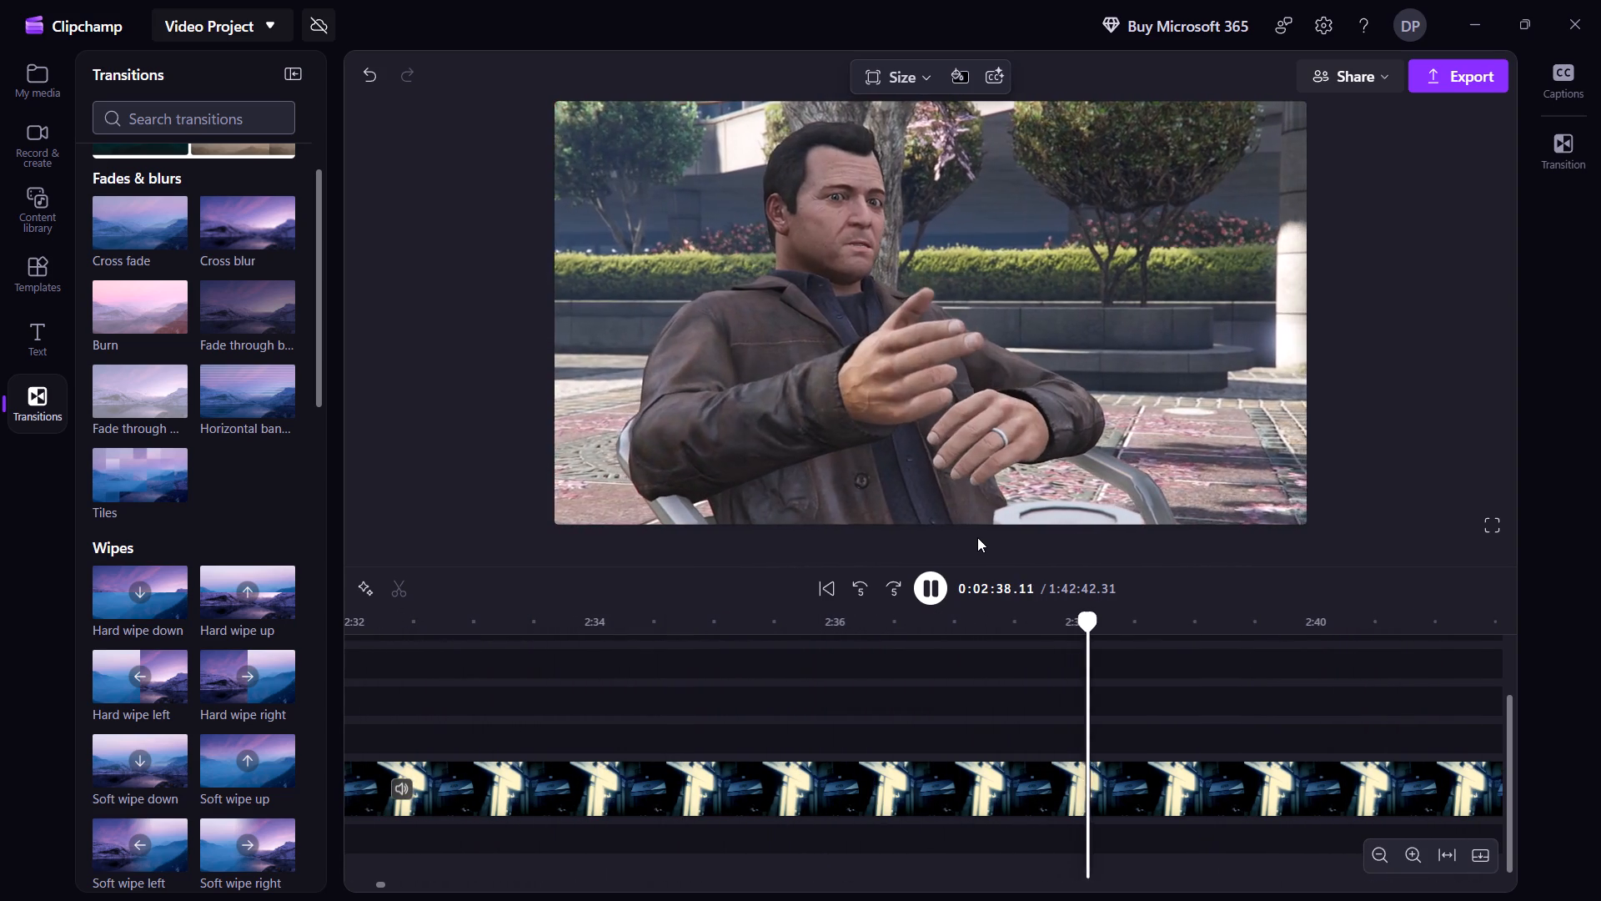
Play the outdoor café table cutscene forward from about 2:38 to 2:56, nudging ahead to review the conversation.
key("Right")
key("Right")
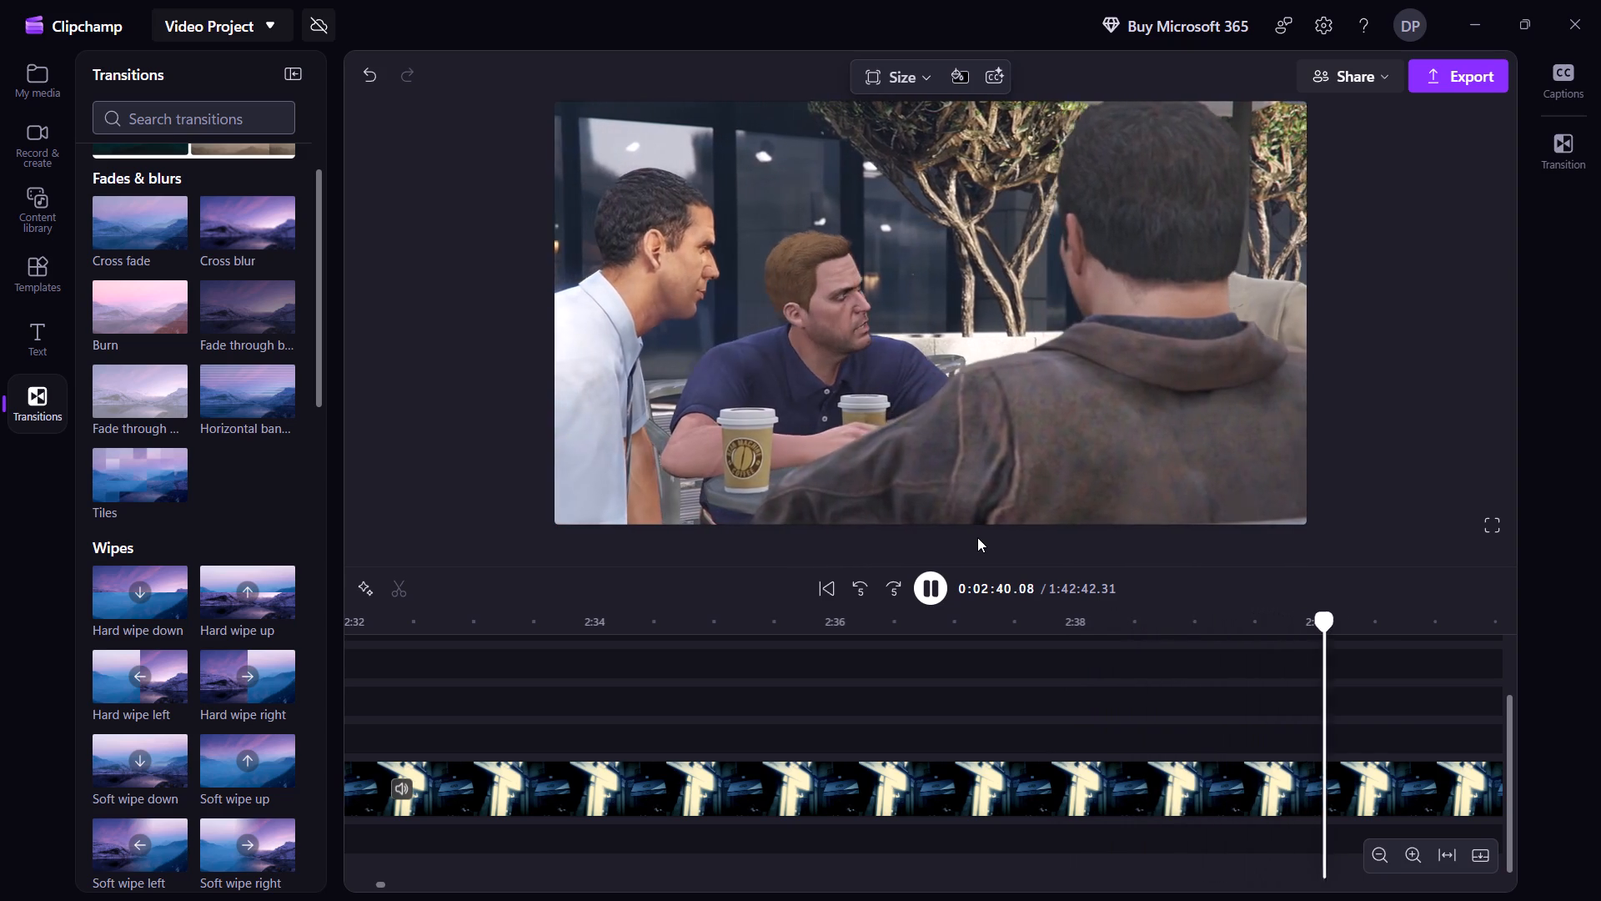
key("Right")
key("Right")
key("Right")
key("Right")
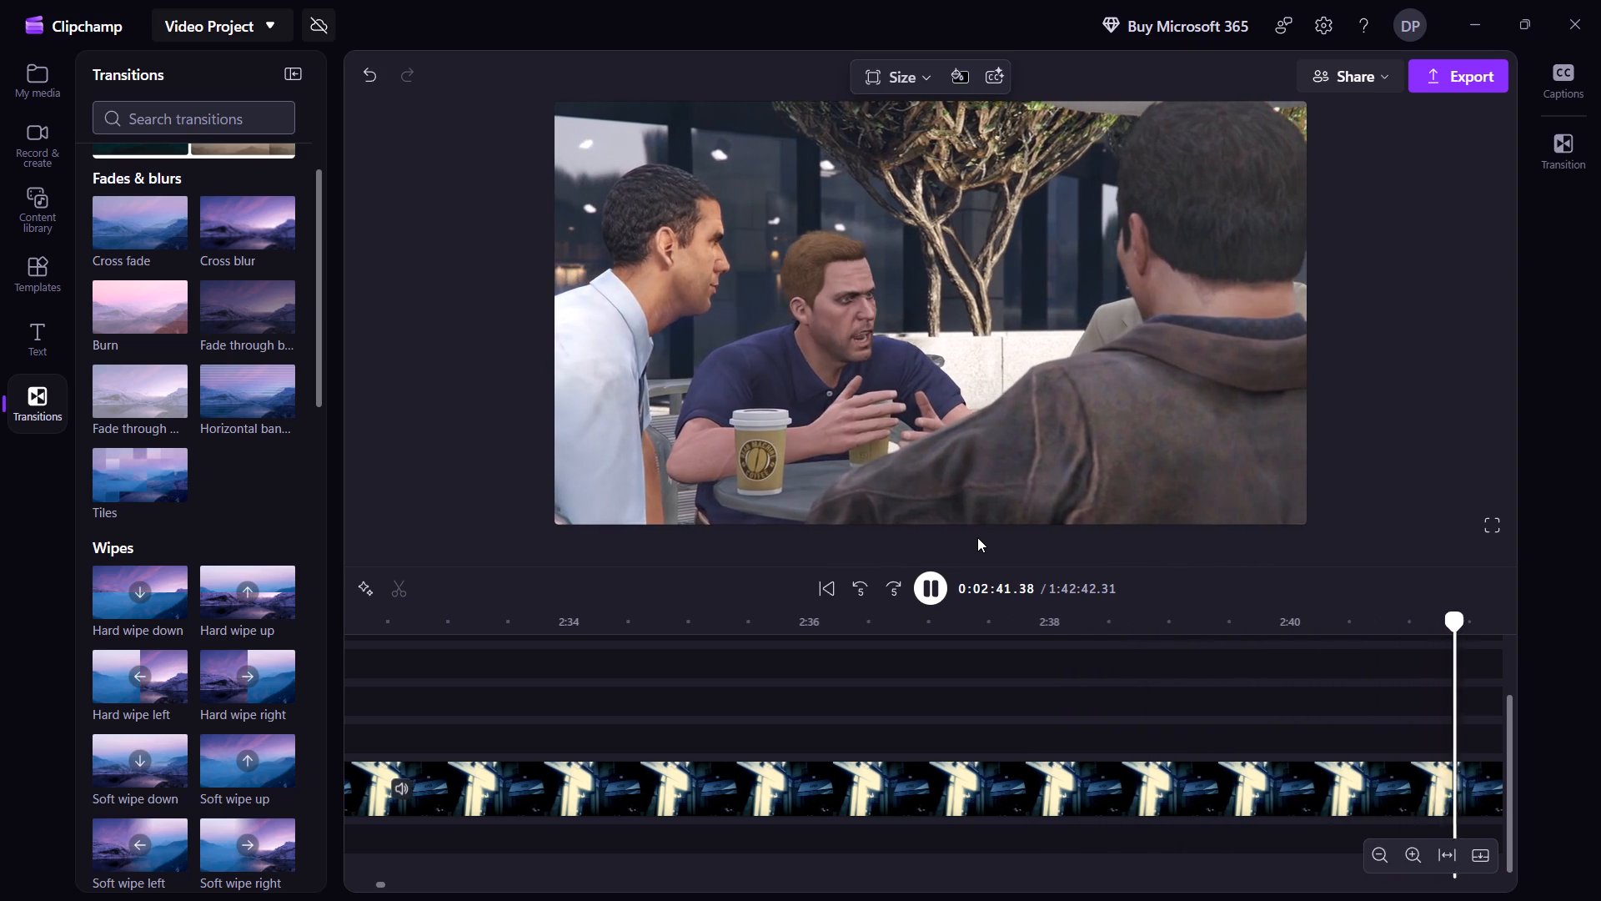
key("Right")
key("Right")
key("Right")
key("Right")
key("Right")
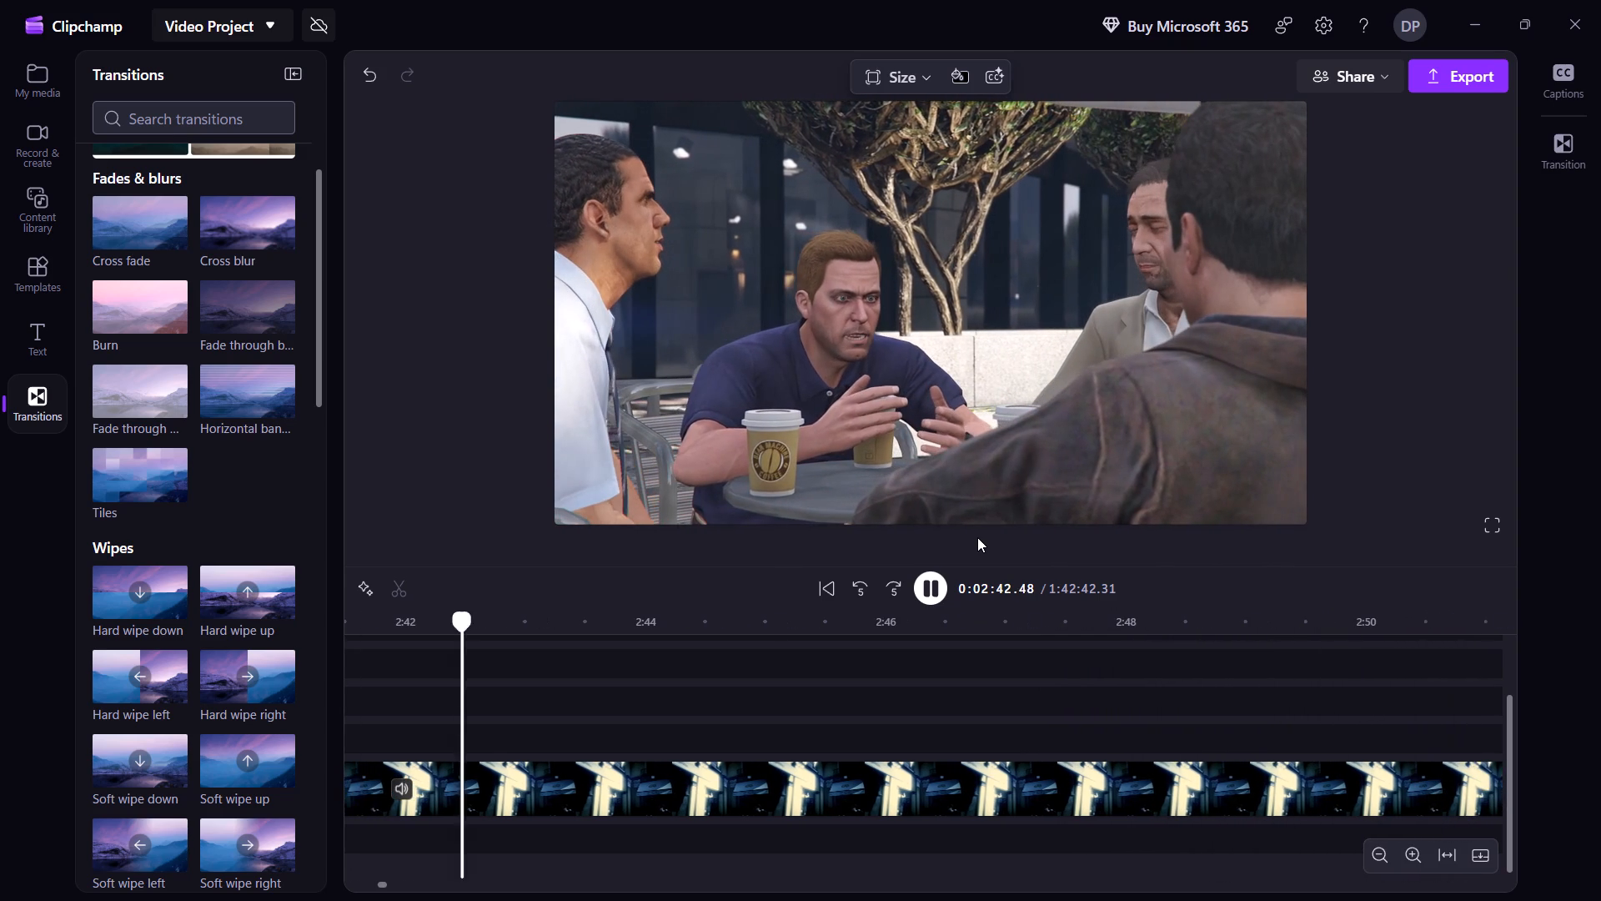
key("Right")
key("Right")
key("Right")
key("Right")
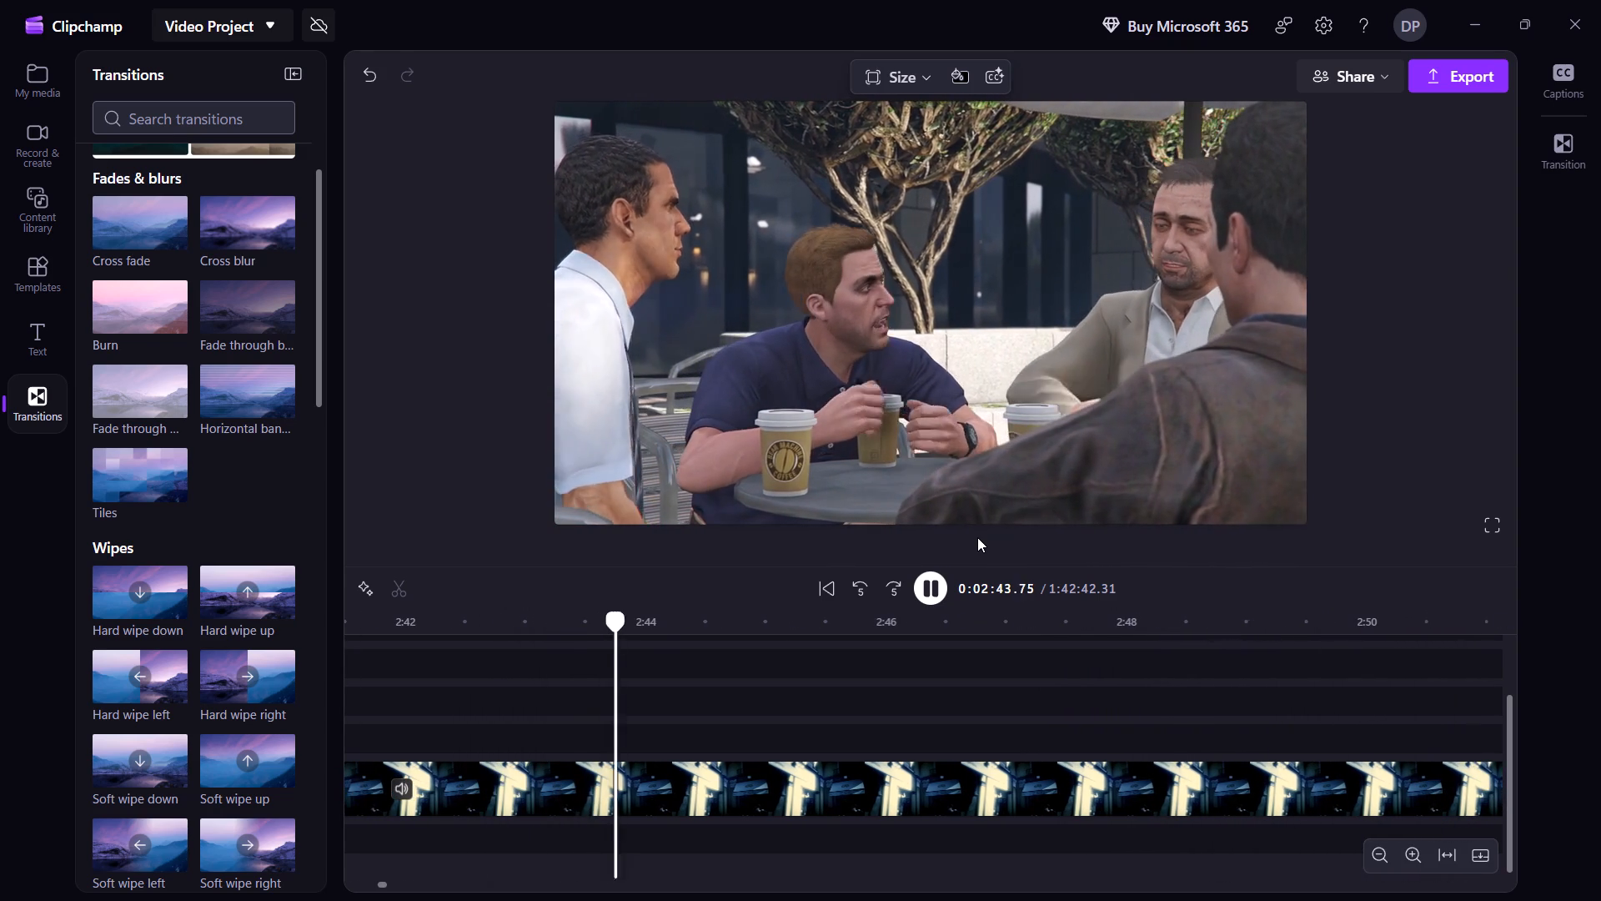
key("Right")
key("Right")
key("Right")
key("Right")
key("Right")
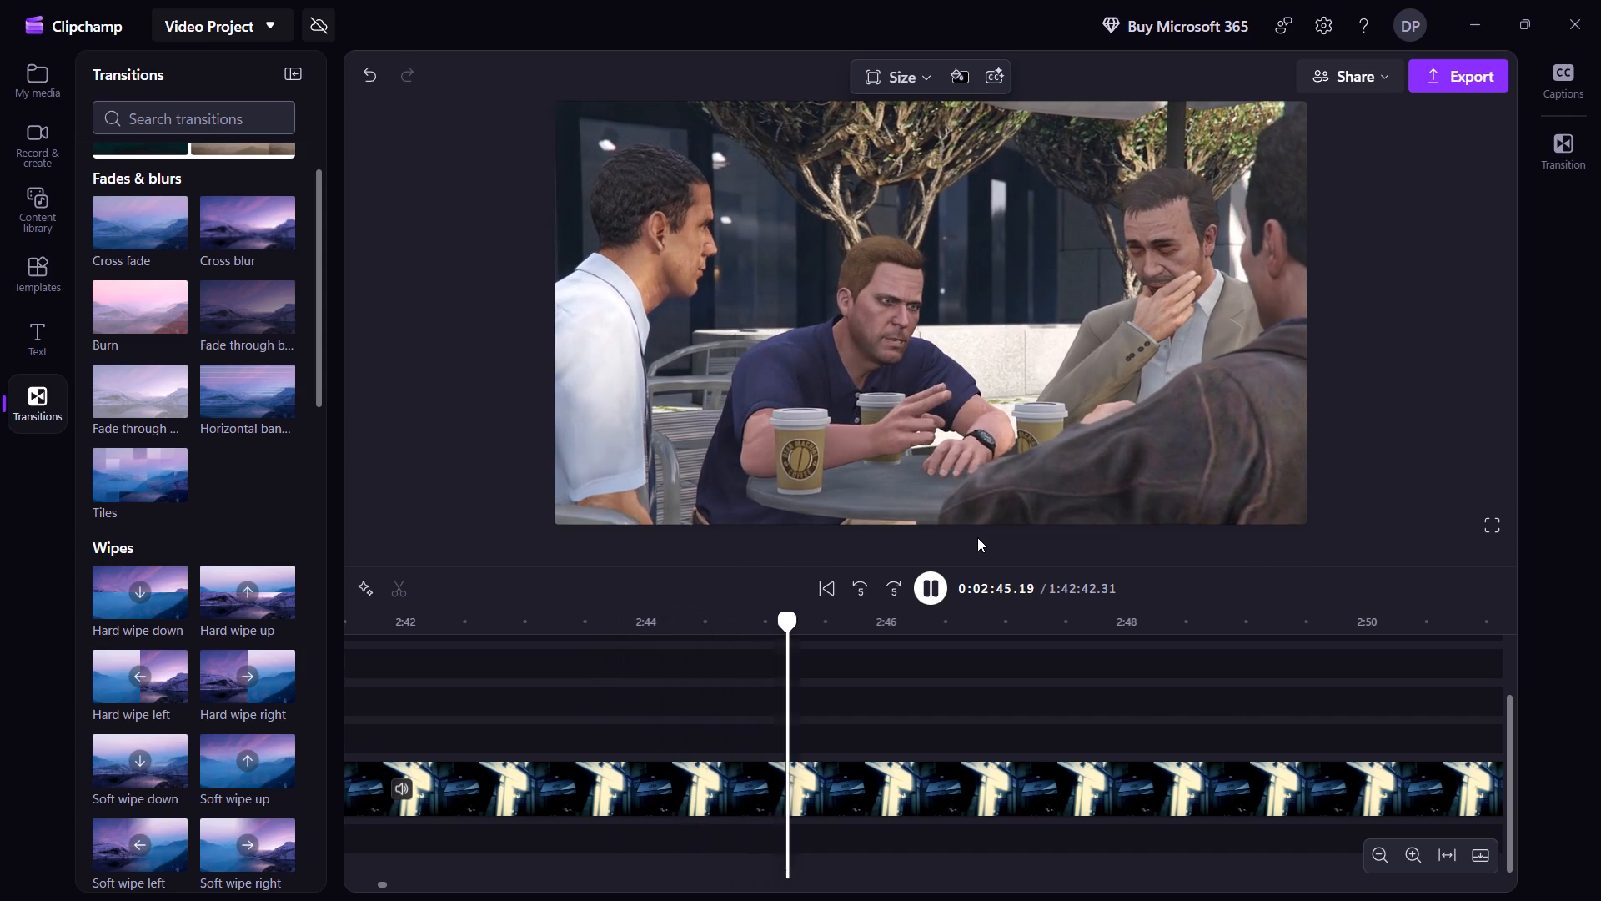
key("Right")
key("Right")
key("Right")
key("Right")
key("Right")
key("Right")
key("Right")
key("Right")
key("Right")
key("Right")
key("Right")
key("Right")
key("Right")
key("Right")
key("Right")
key("Right")
key("Right")
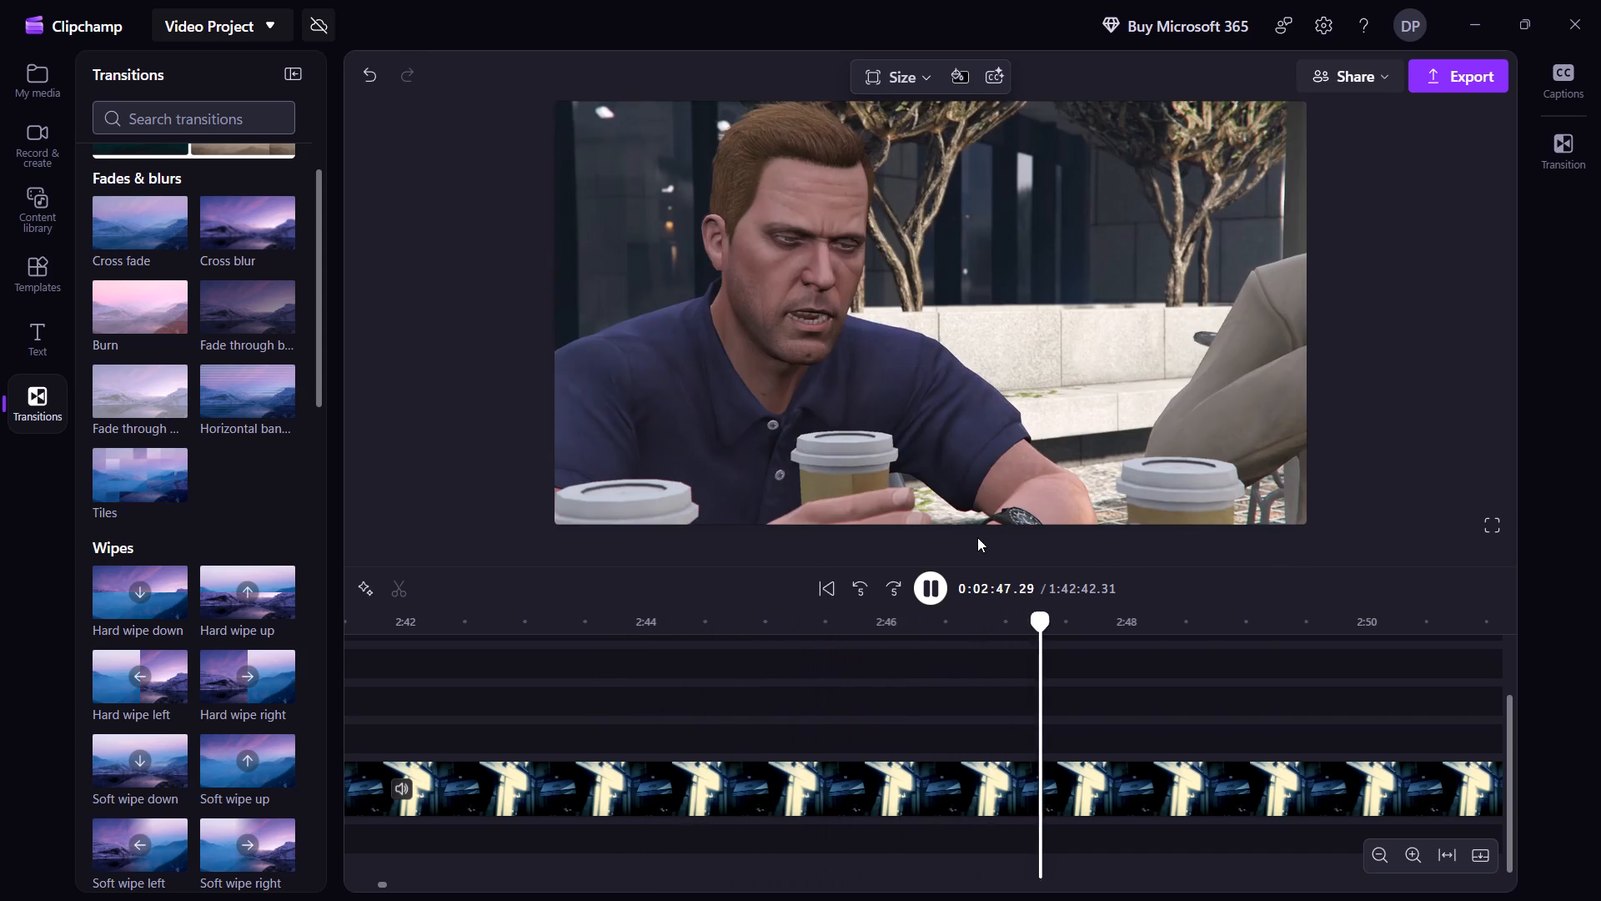
key("Right")
key("Right")
key("Right")
key("Right")
key("Right")
key("Right")
key("Right")
key("Right")
key("Right")
key("Right")
key("Right")
key("Right")
key("Right")
key("Right")
key("Right")
key("Right")
key("Right")
key("Right")
key("Right")
key("Right")
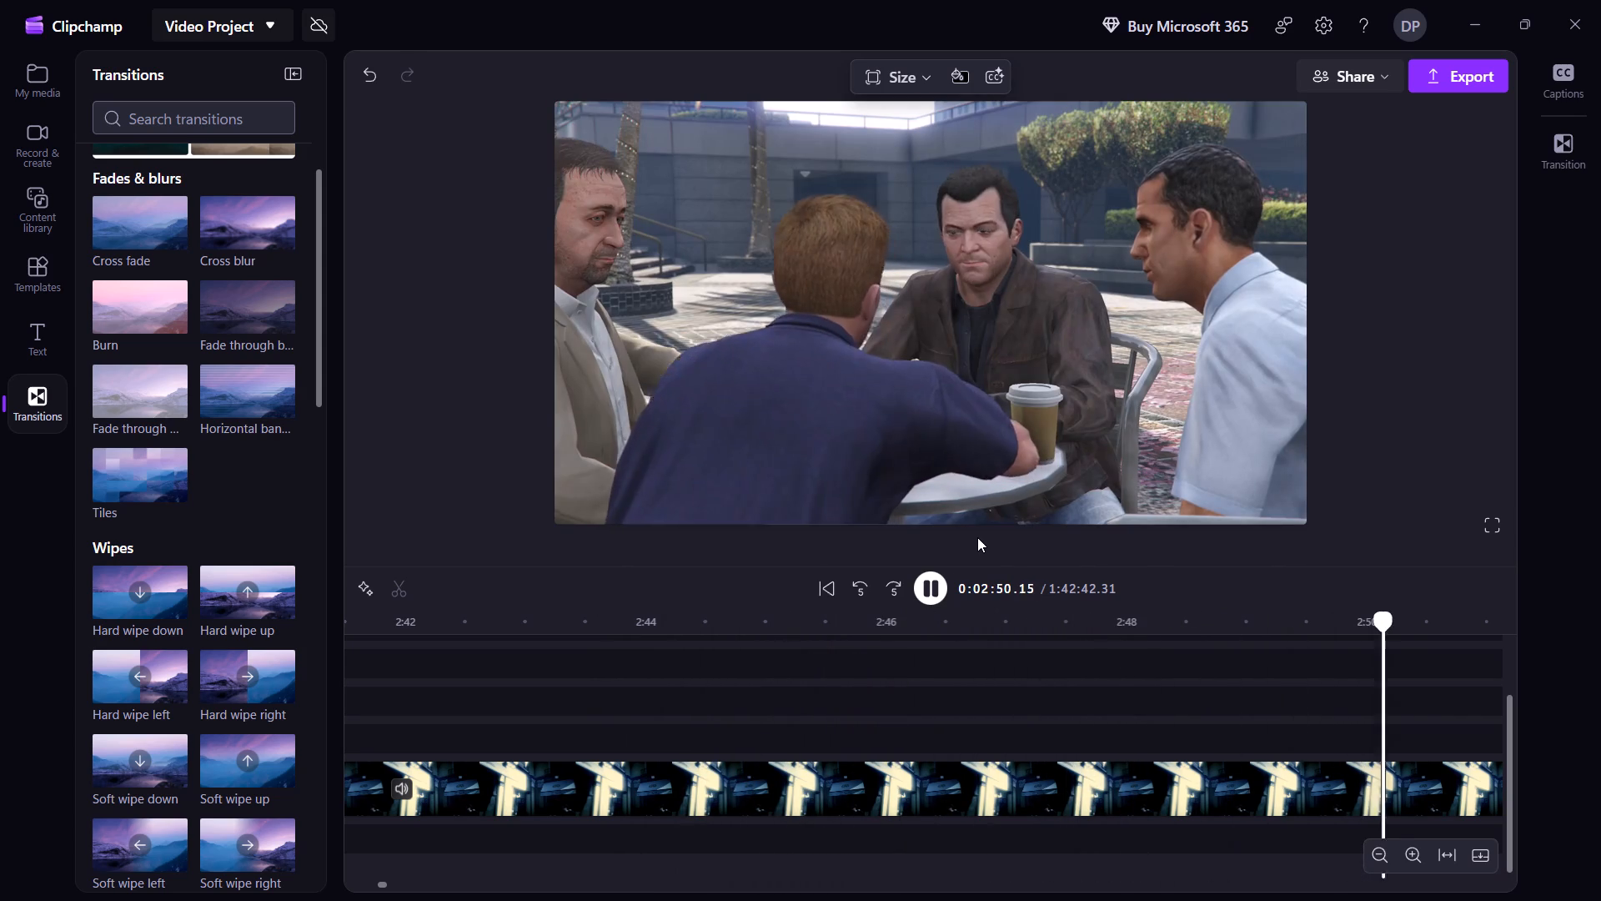
key("Right")
key("Right")
key("Right")
key("Right")
key("Right")
key("Right")
key("Right")
key("Right")
key("Right")
key("Right")
key("Right")
key("Right")
key("Right")
key("Right")
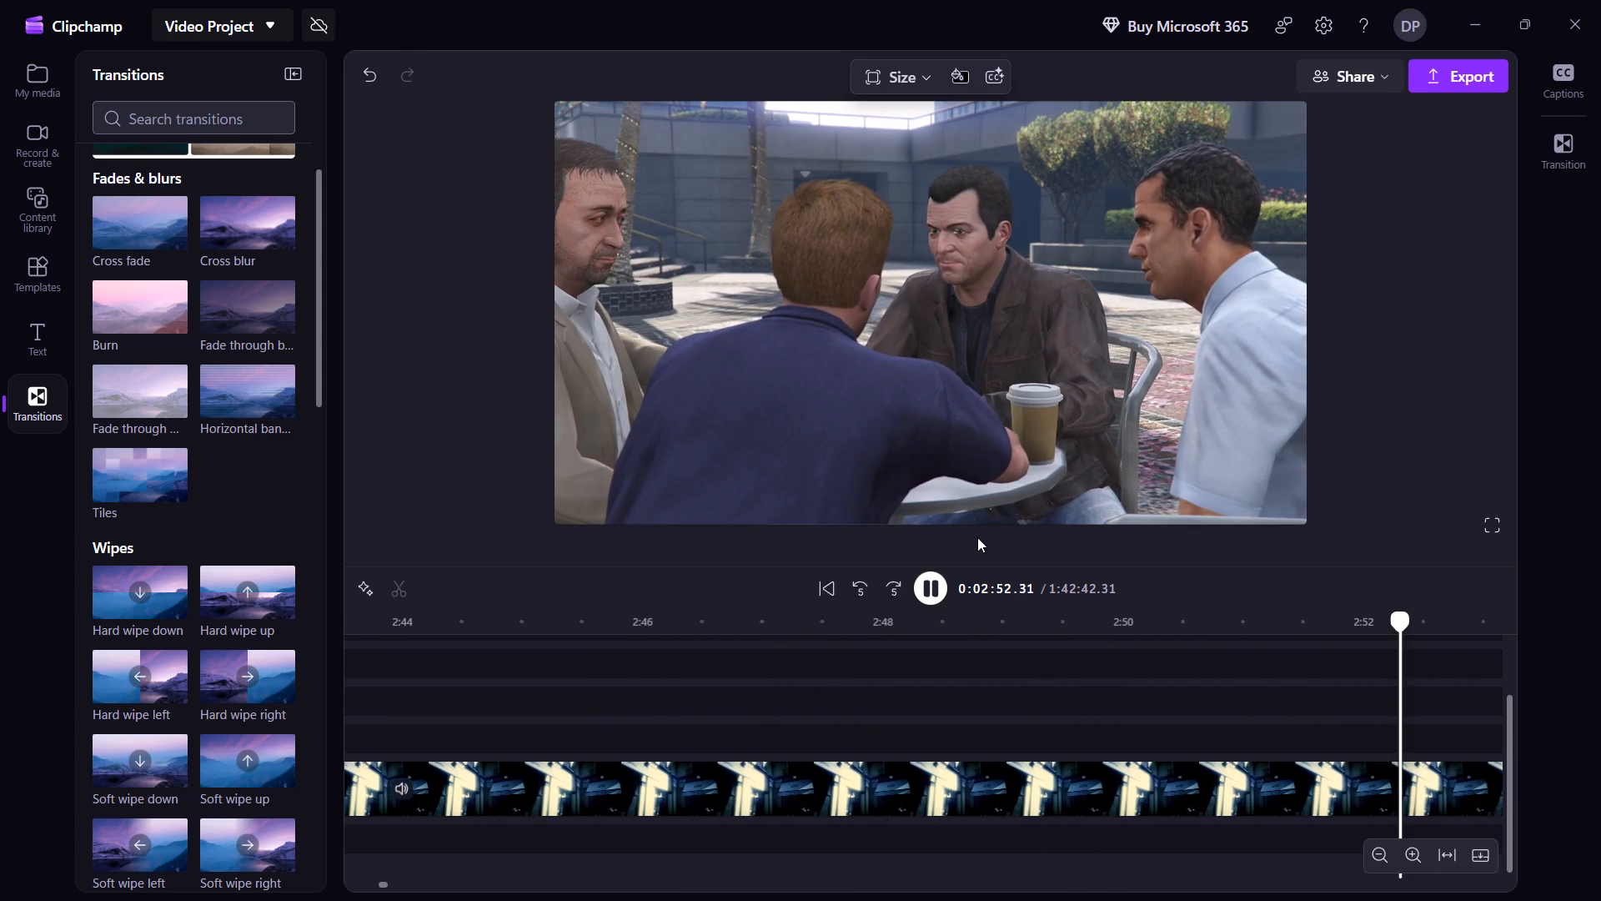
key("Right")
key("Right")
key("Right")
key("Right")
key("Right")
key("Right")
key("Right")
key("Right")
key("Right")
key("Right")
key("Right")
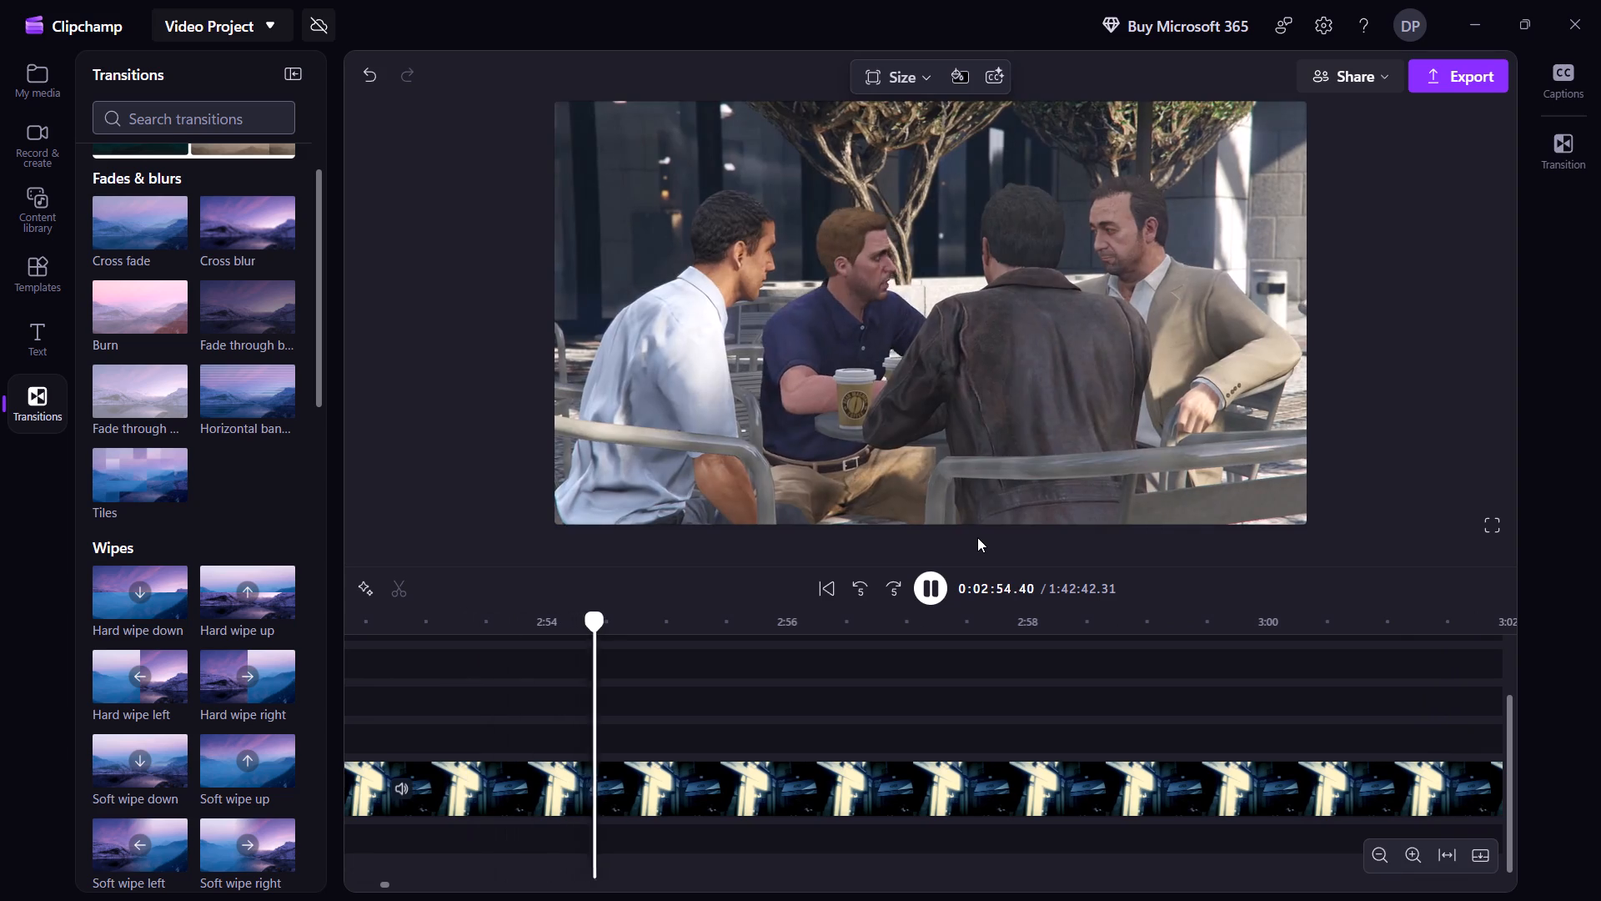
key("Right")
key("Right")
key("Right")
key("Right")
key("Right")
key("Right")
key("Right")
key("Right")
key("Right")
key("Right")
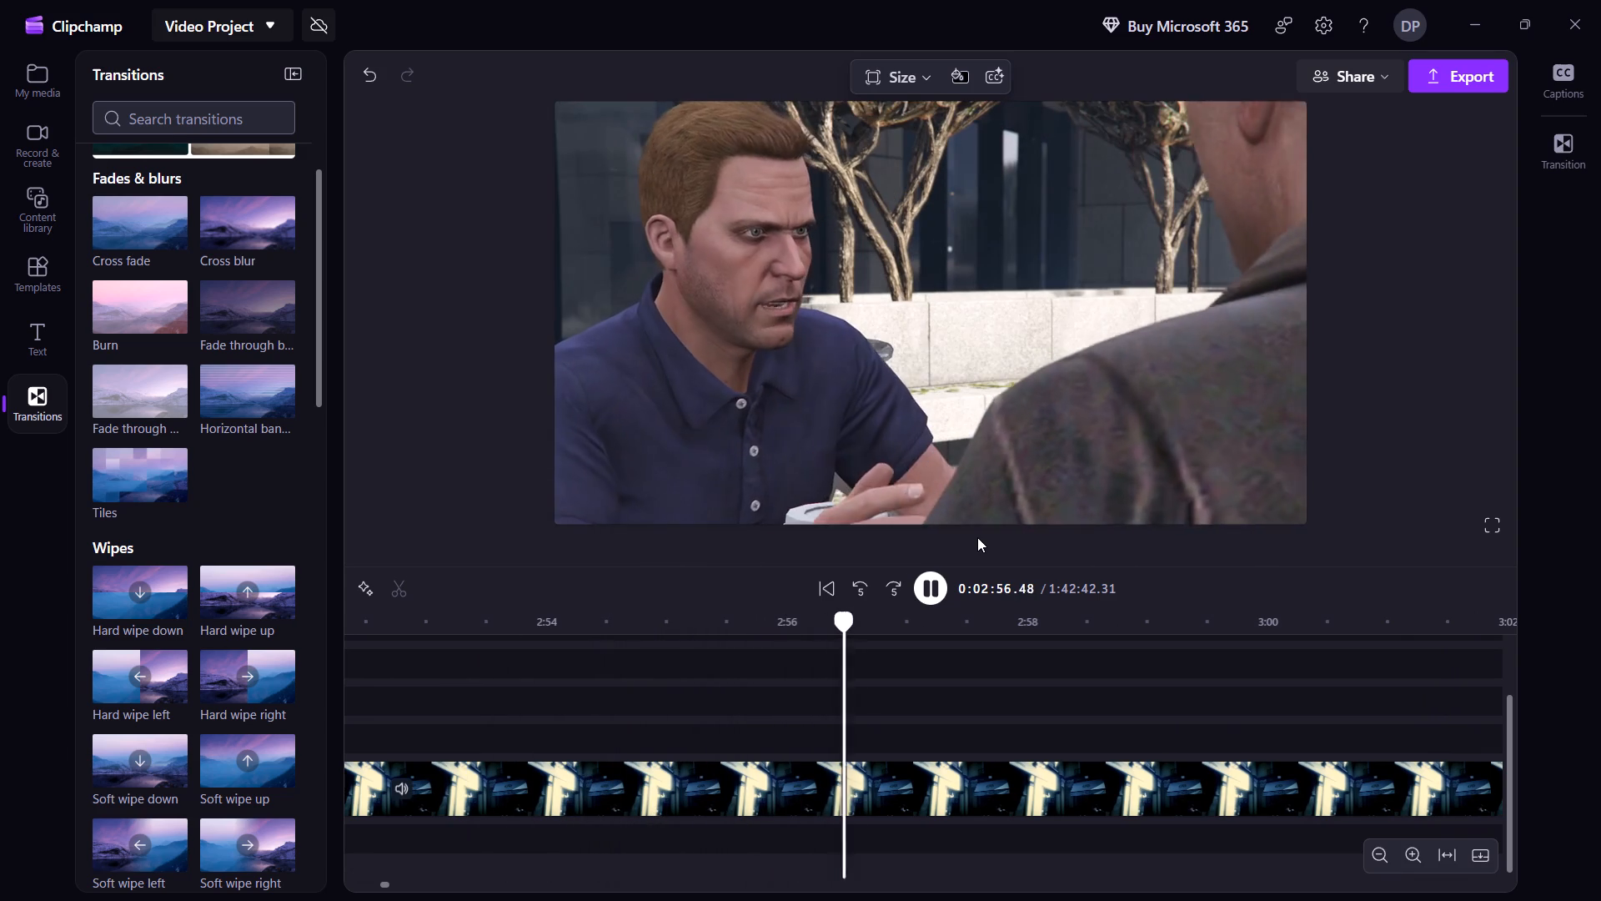
Skip ahead through the end of the cutscene and the walk across the plaza to the start of the drive in Dave's car.
key("shift+Right")
key("shift+Right")
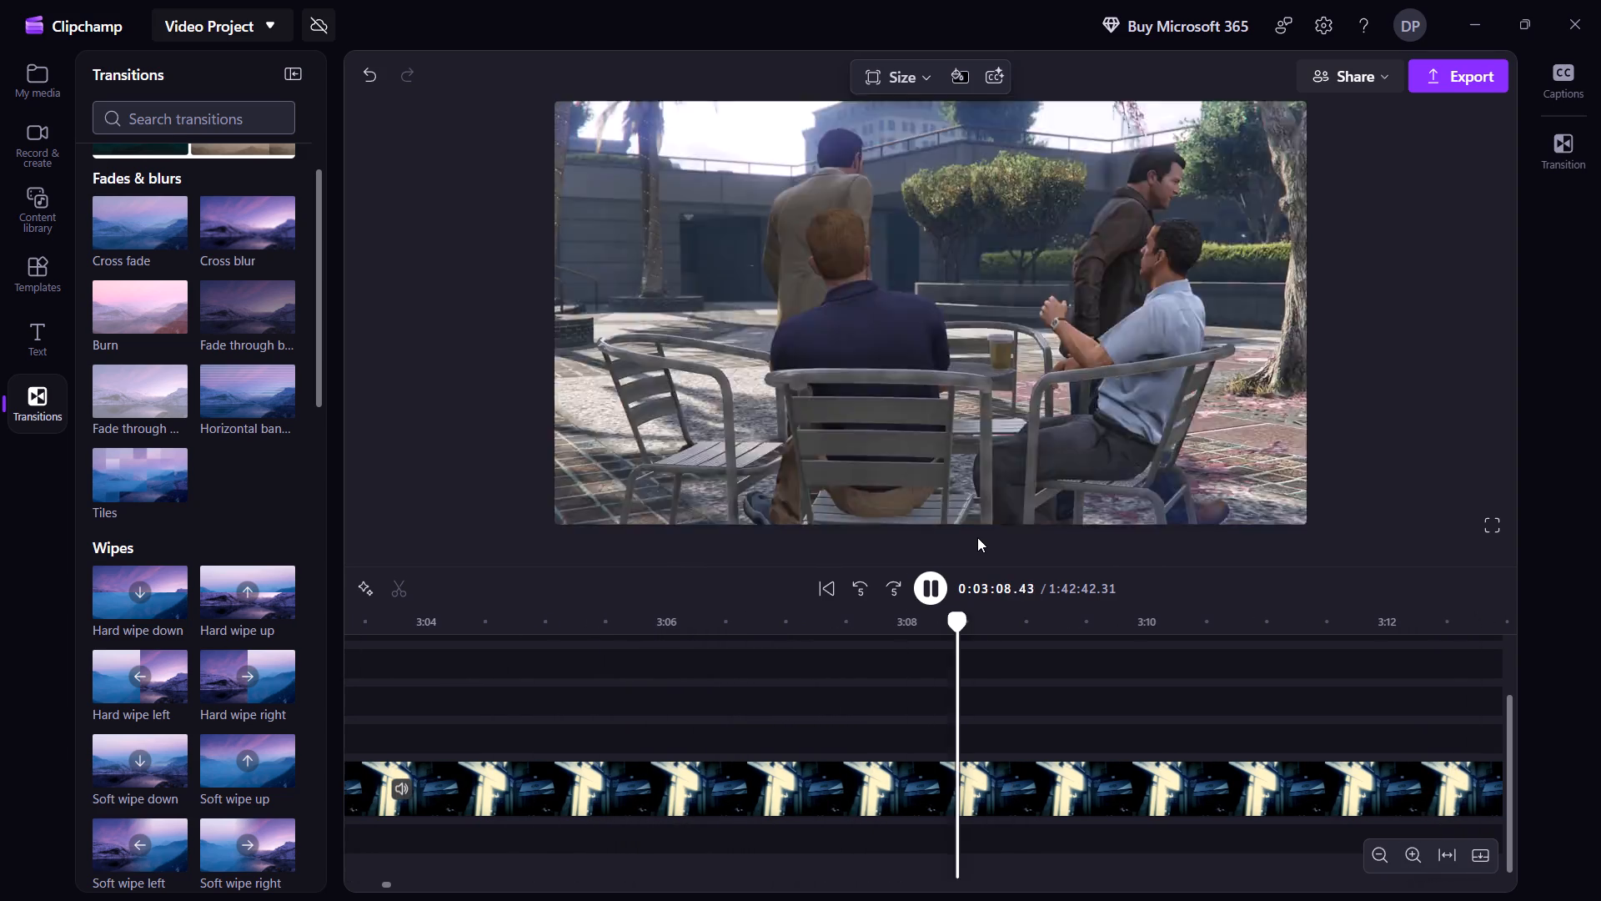
key("shift+Right")
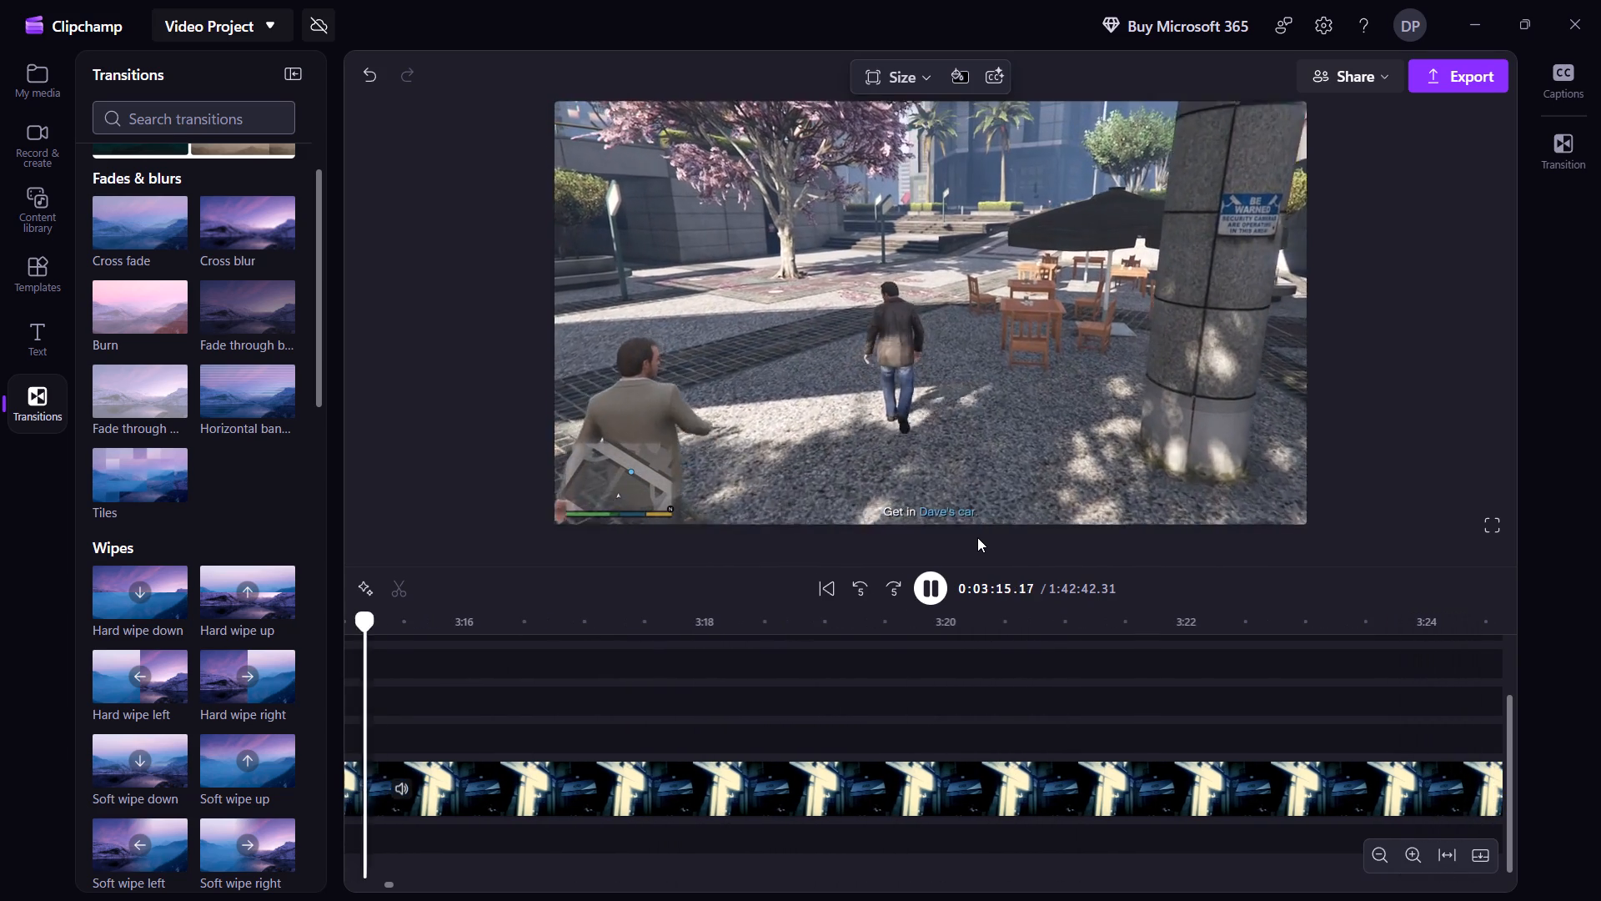
key("shift+Right")
key("shift+Right")
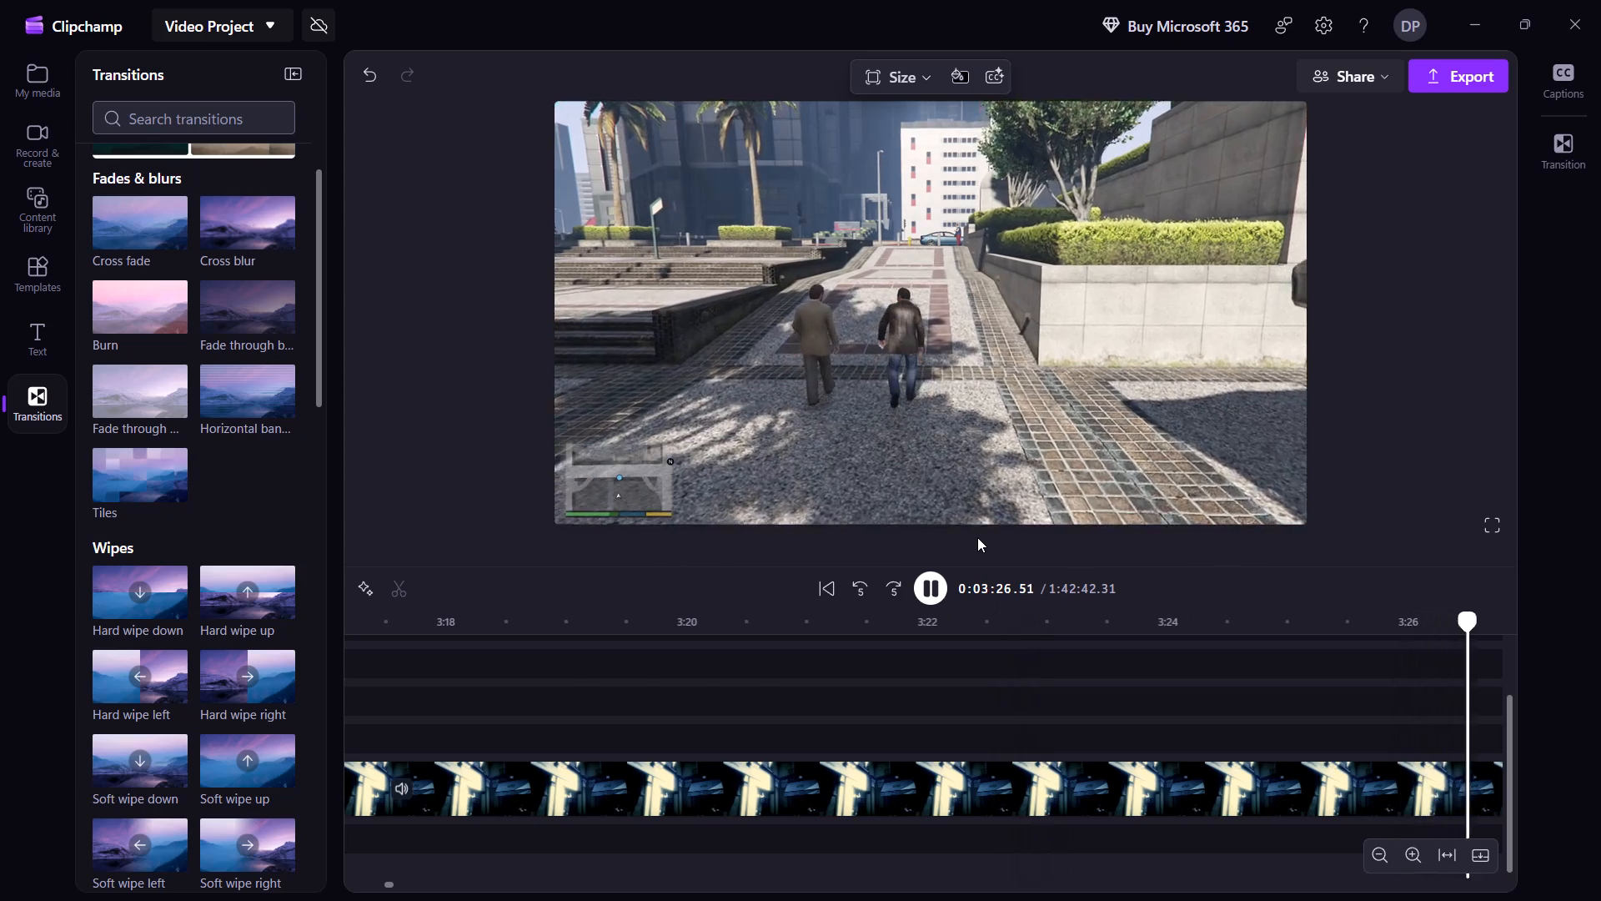
key("shift+Right")
key("shift+Right")
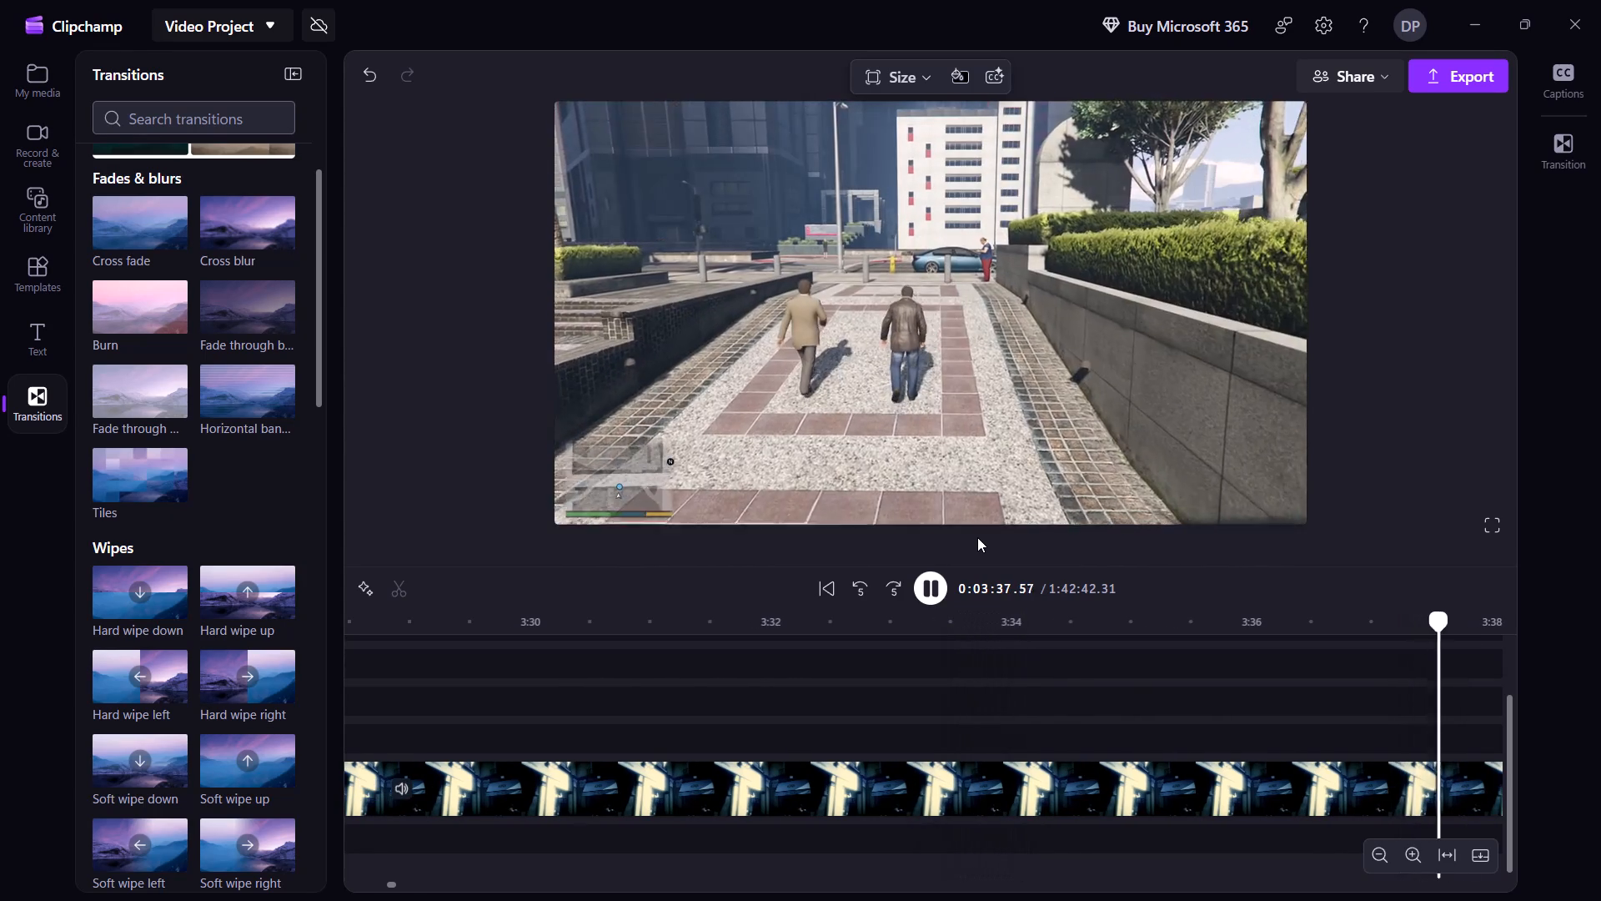
key("shift+Right")
key("shift+Right")
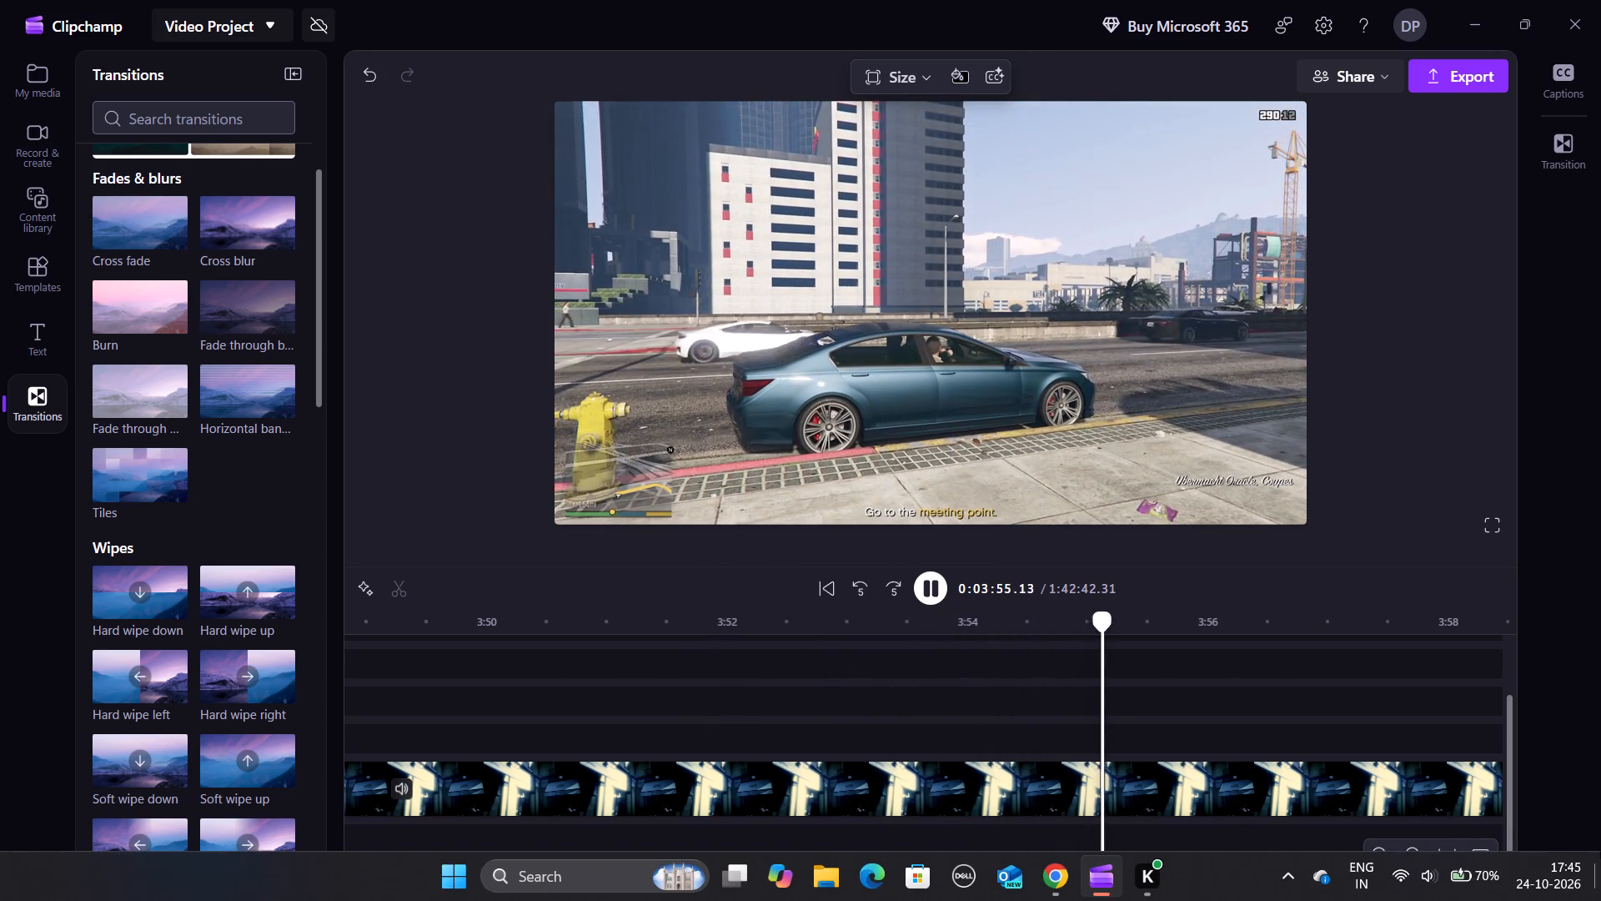
Split the gameplay clip at 0:03:54.25, while the blue car is still at the kerb just before driving off to the meeting point.
key("space")
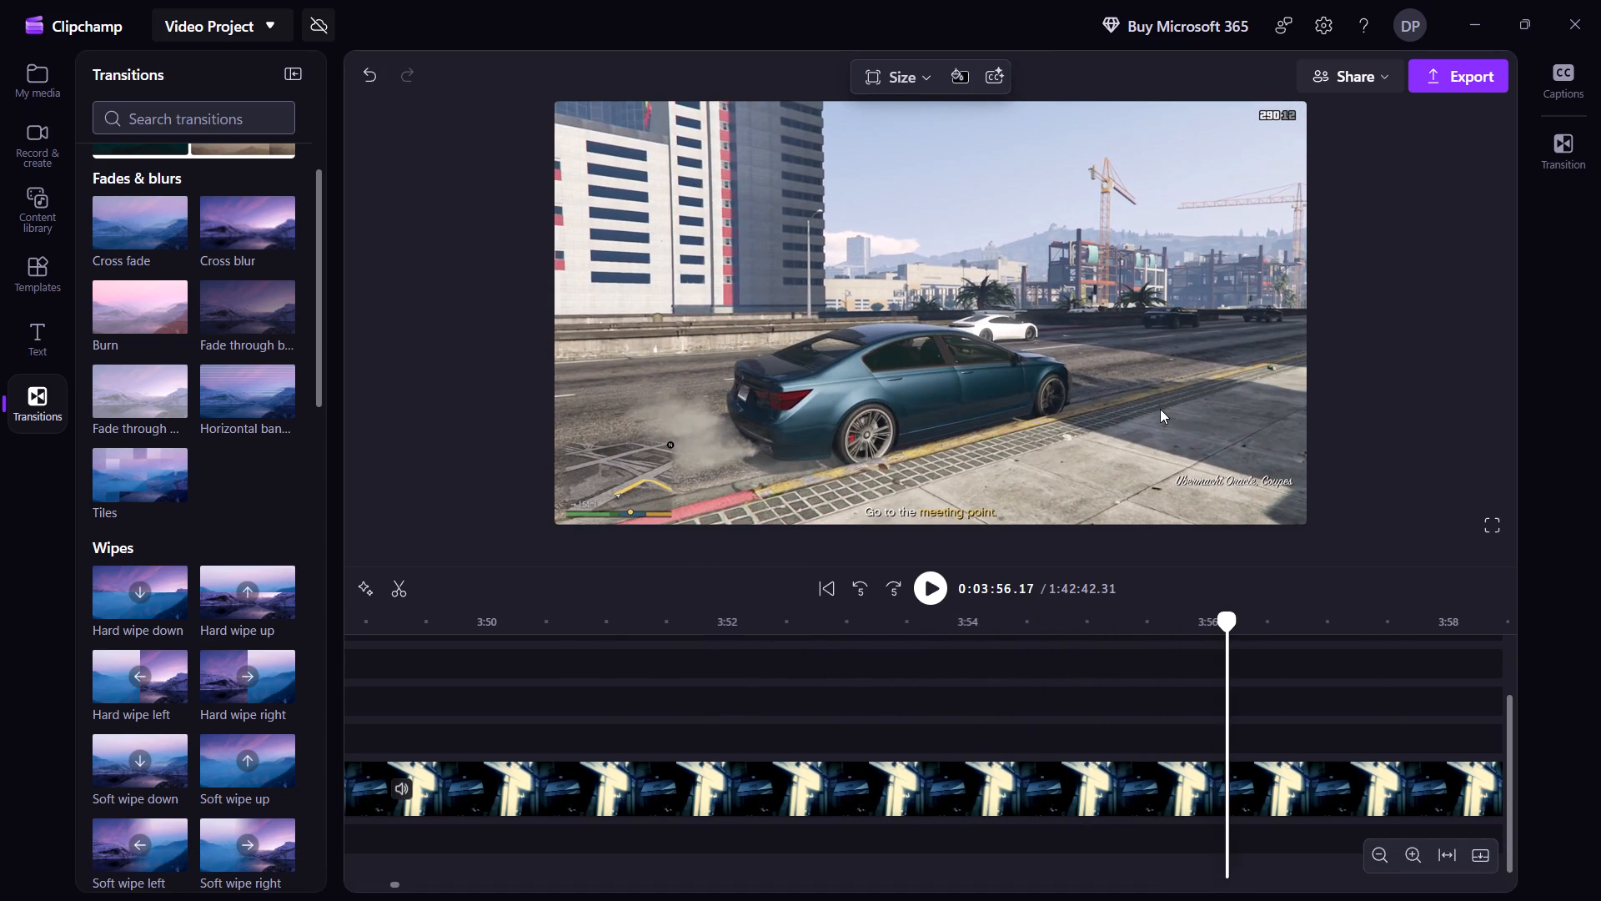
key("Left")
key("Left")
key("Left")
key("Left")
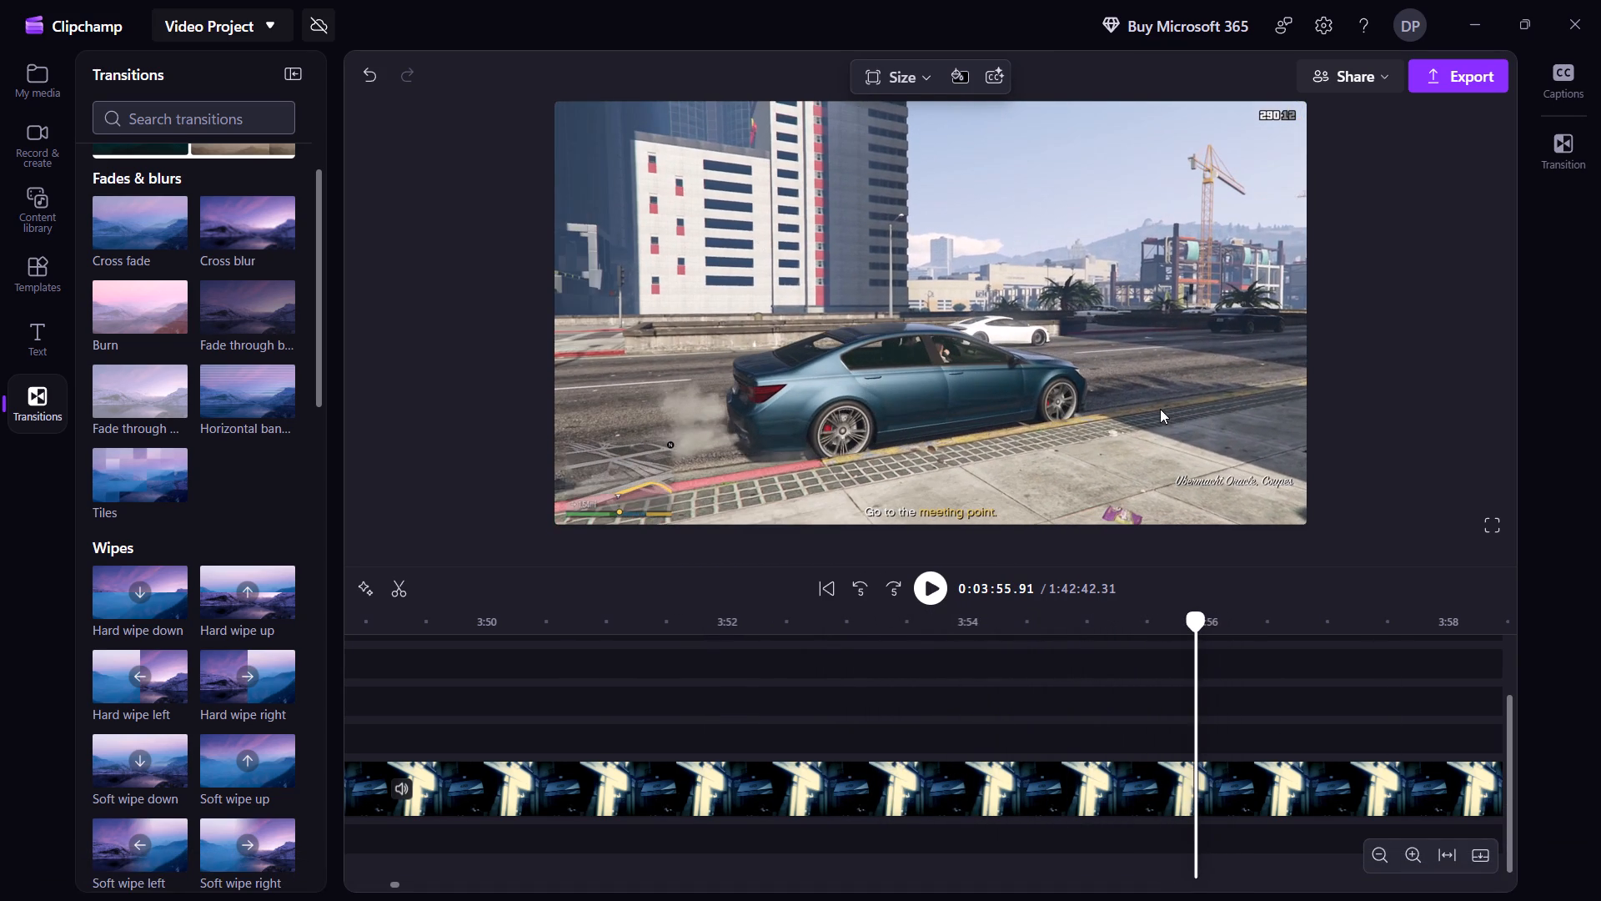
key("Left")
key("Left")
key("Left")
key("Left")
key("Left")
key("Left")
key("Left")
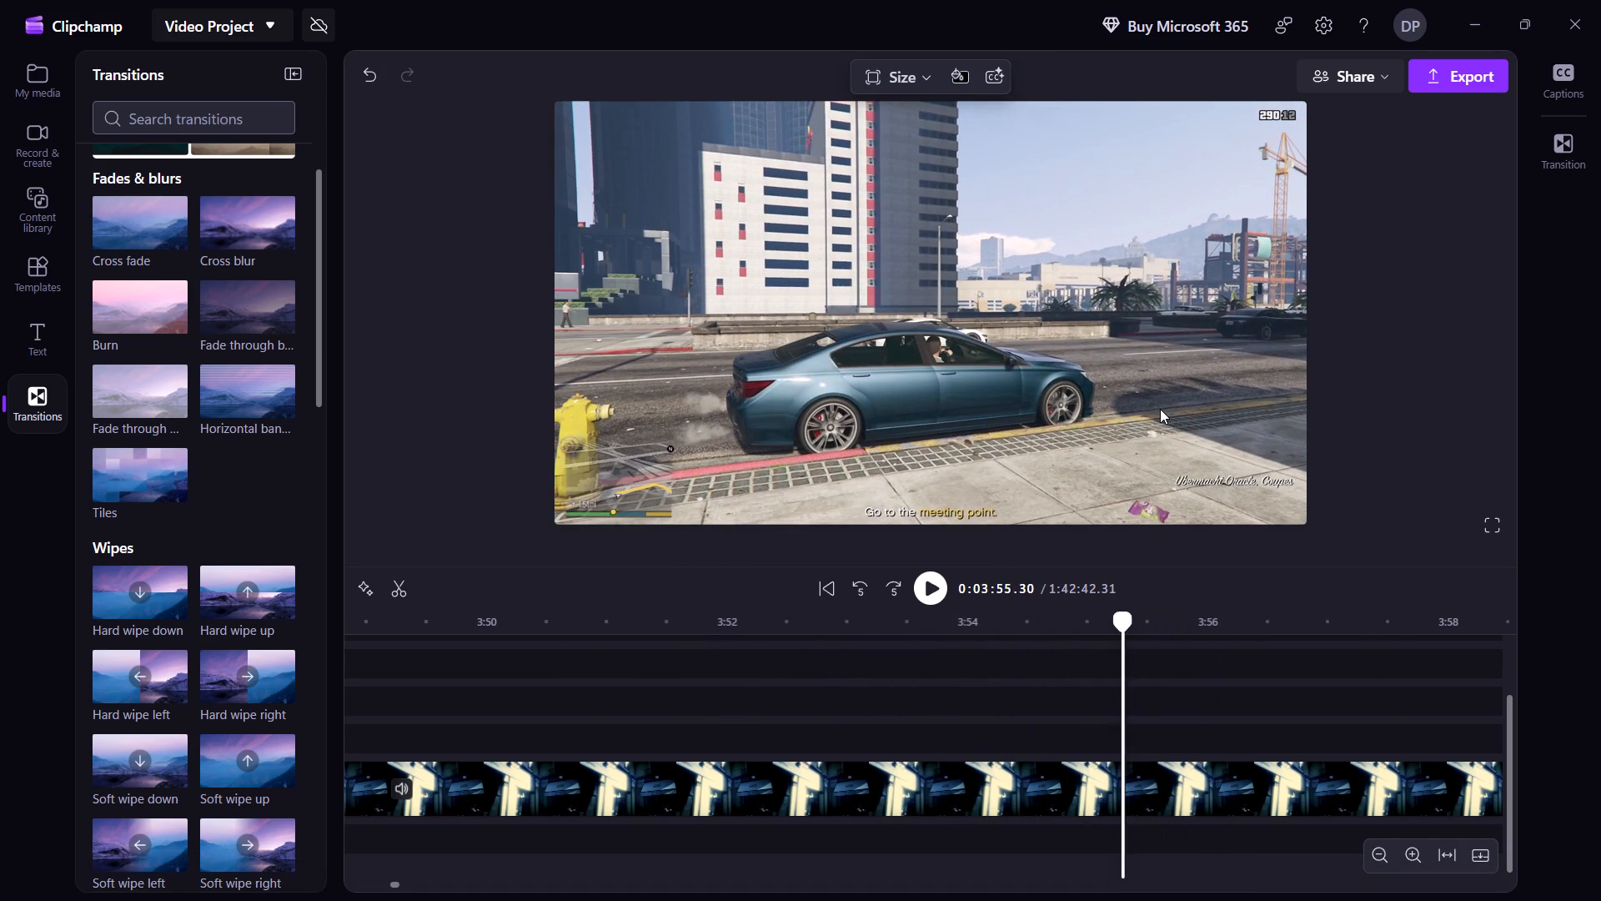
key("Left")
key("Left")
key("Left")
key("Left")
key("Left")
key("Left")
key("Left")
key("Left")
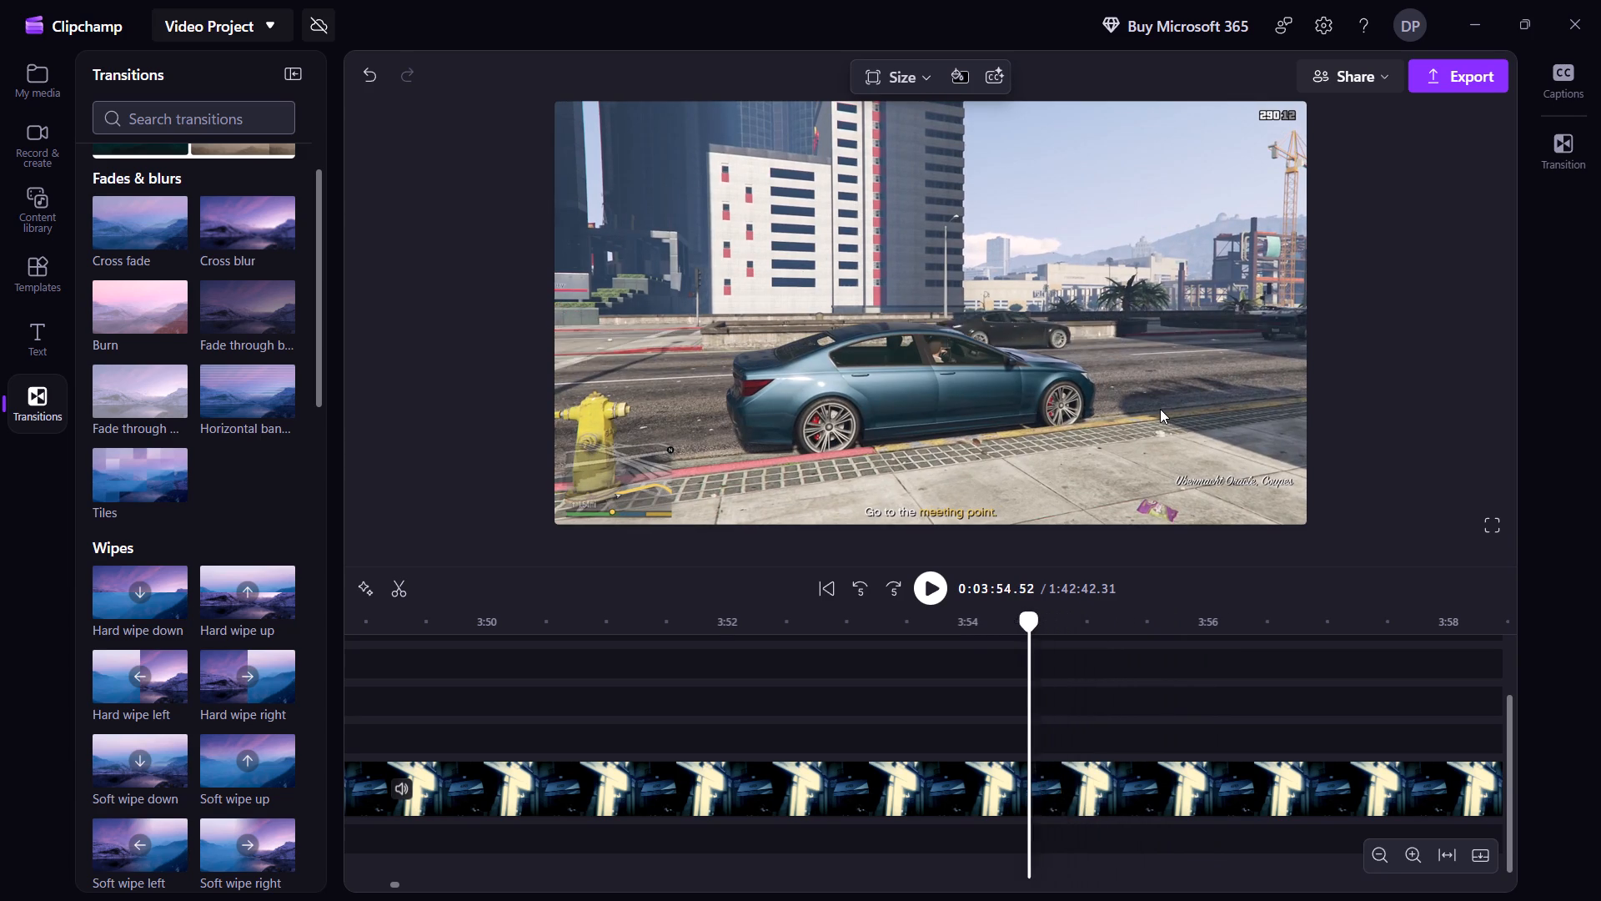
key("Left")
key("Left")
key("Left")
key("Left")
key("Left")
key("Left")
key("Left")
key("Left")
key("space")
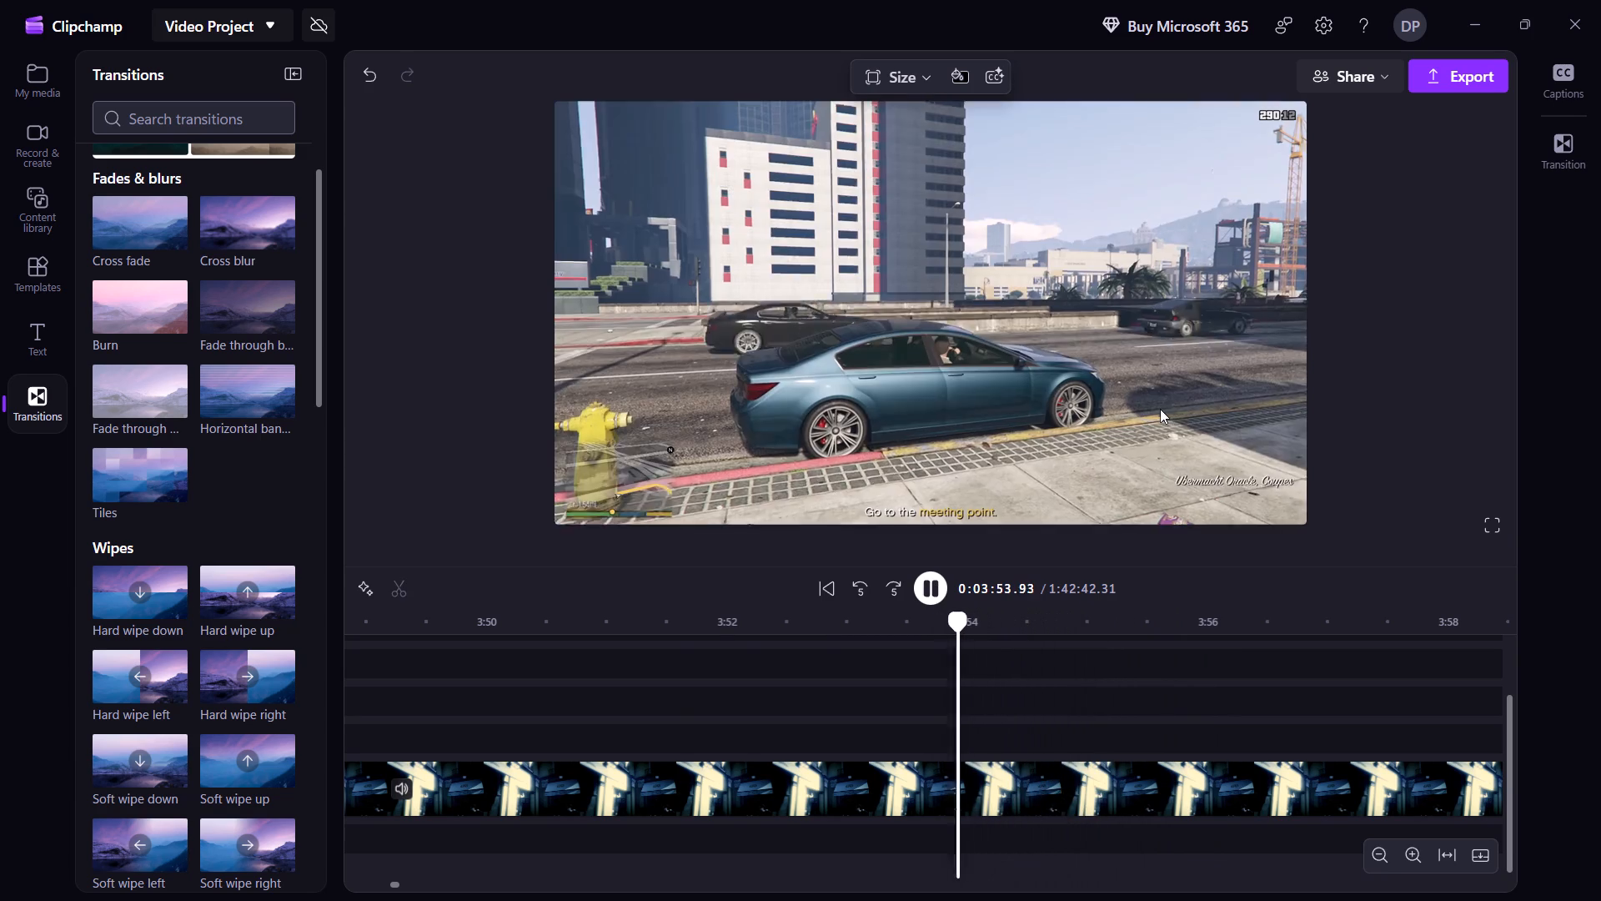
key("space")
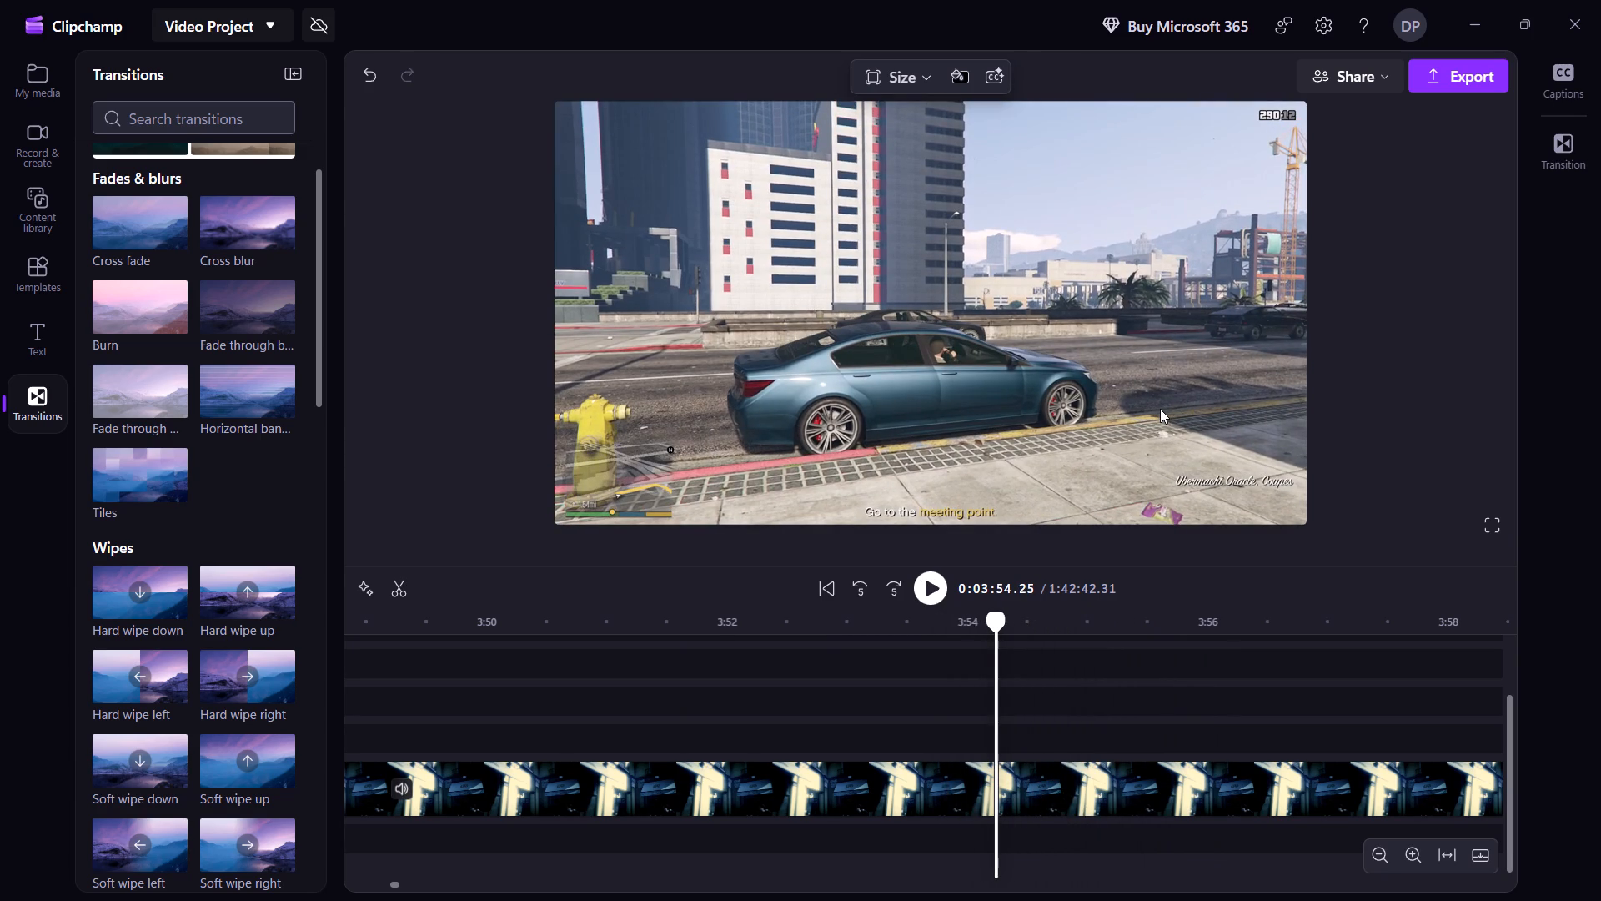
type("s")
Skip forward through the drive to the meeting point, from the new split to about 5:28 on El Rancho Blvd.
key("space")
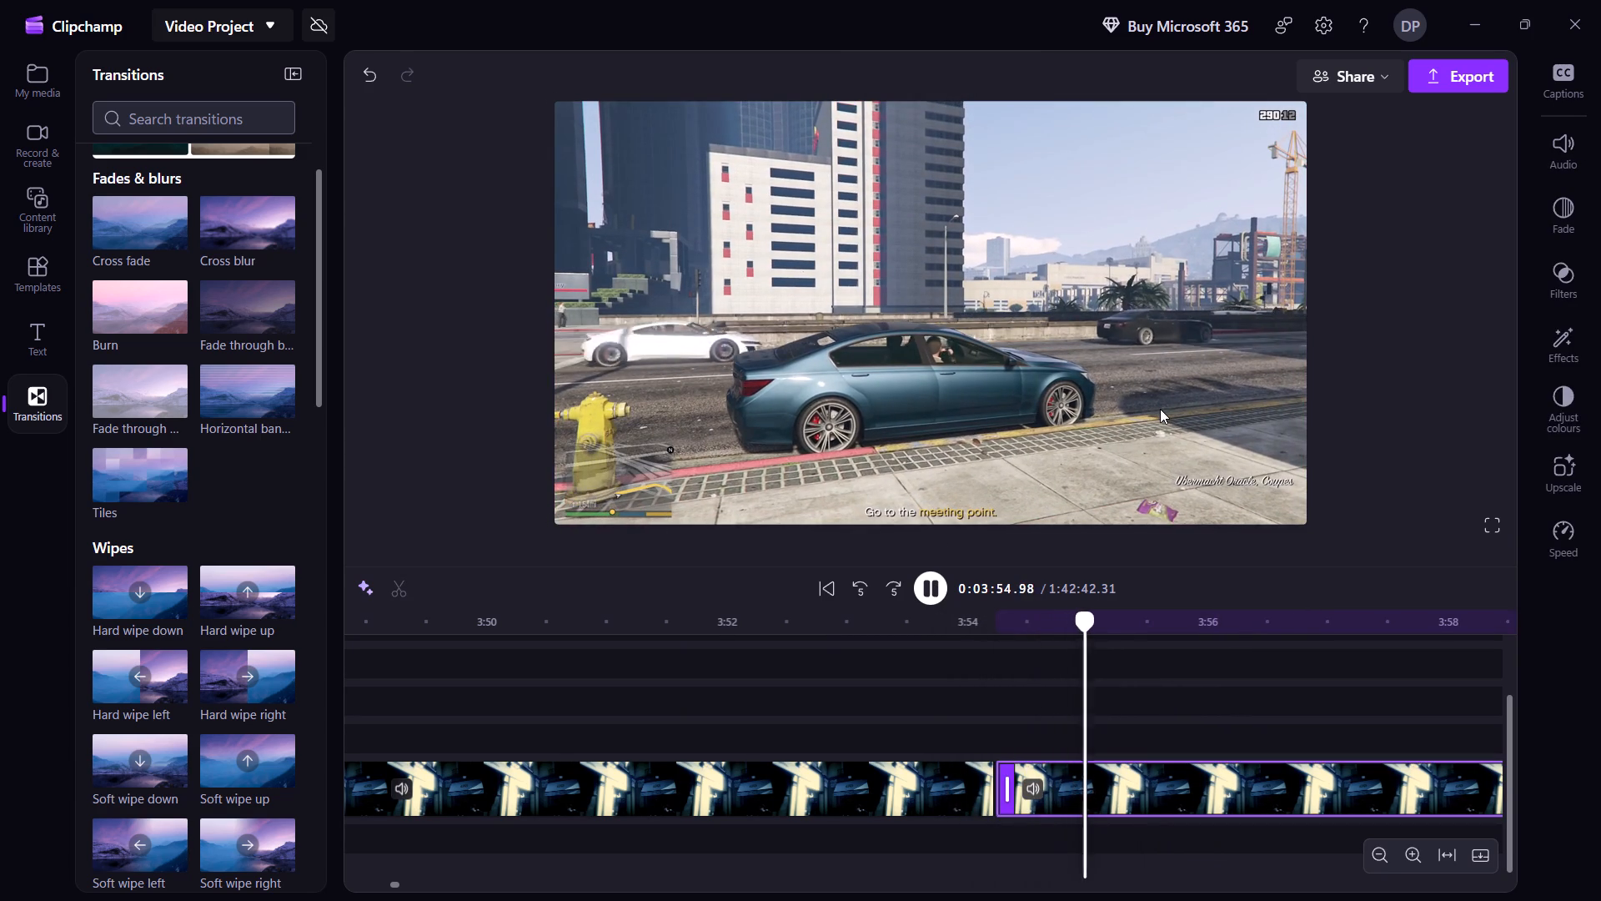
key("shift+Right")
key("shift+Right")
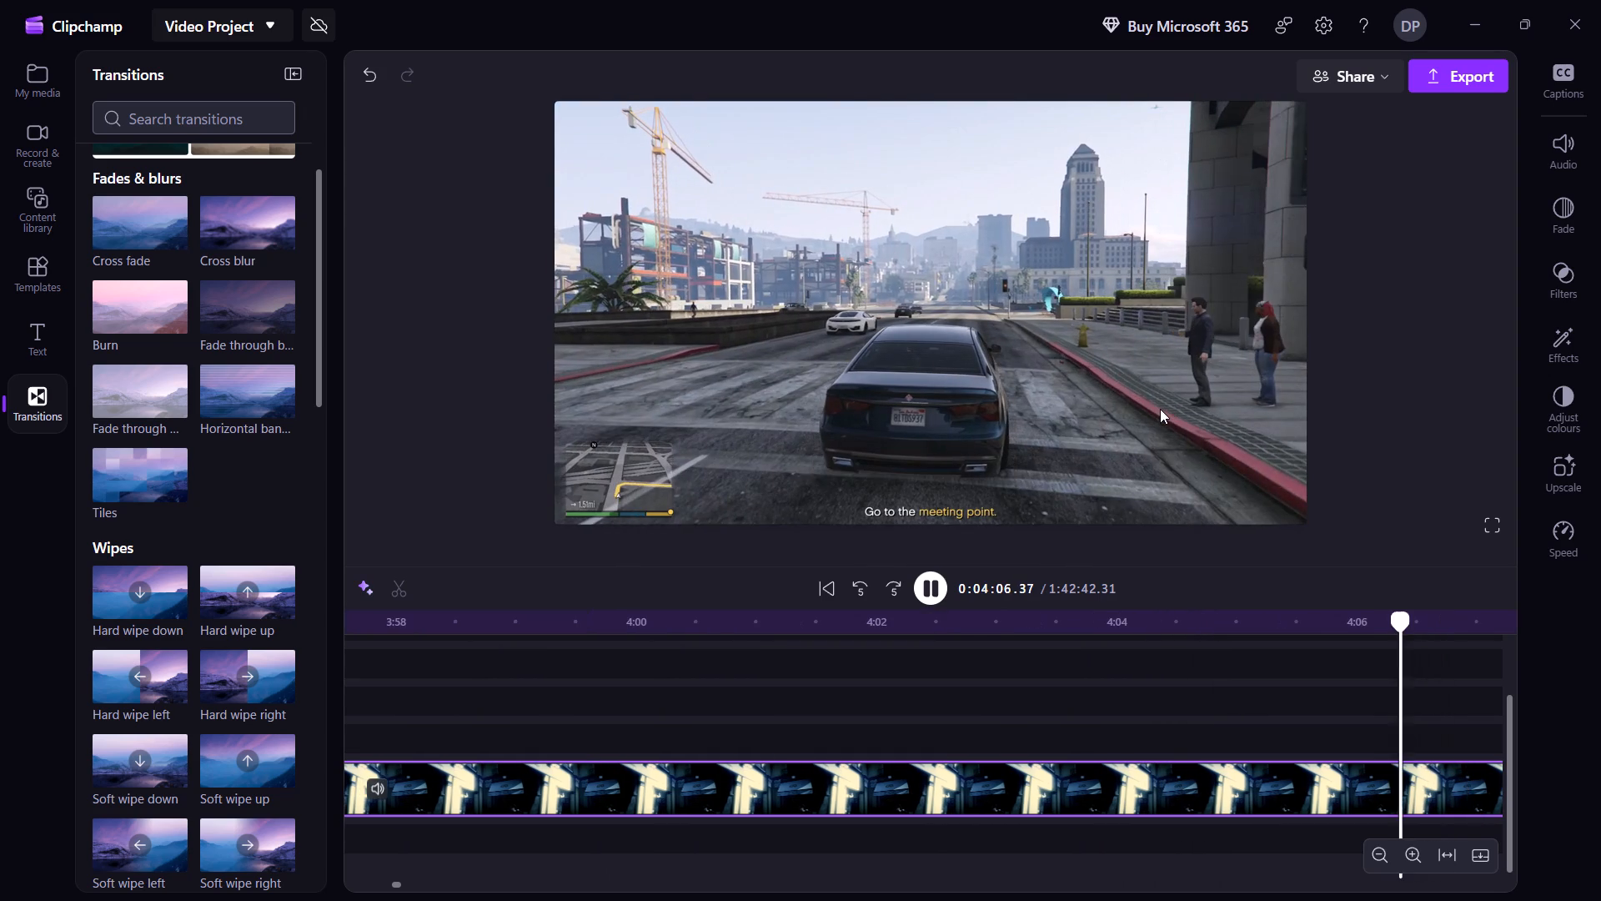
key("shift+Right")
key("shift+Right")
key("shift+Right")
key("shift+Right")
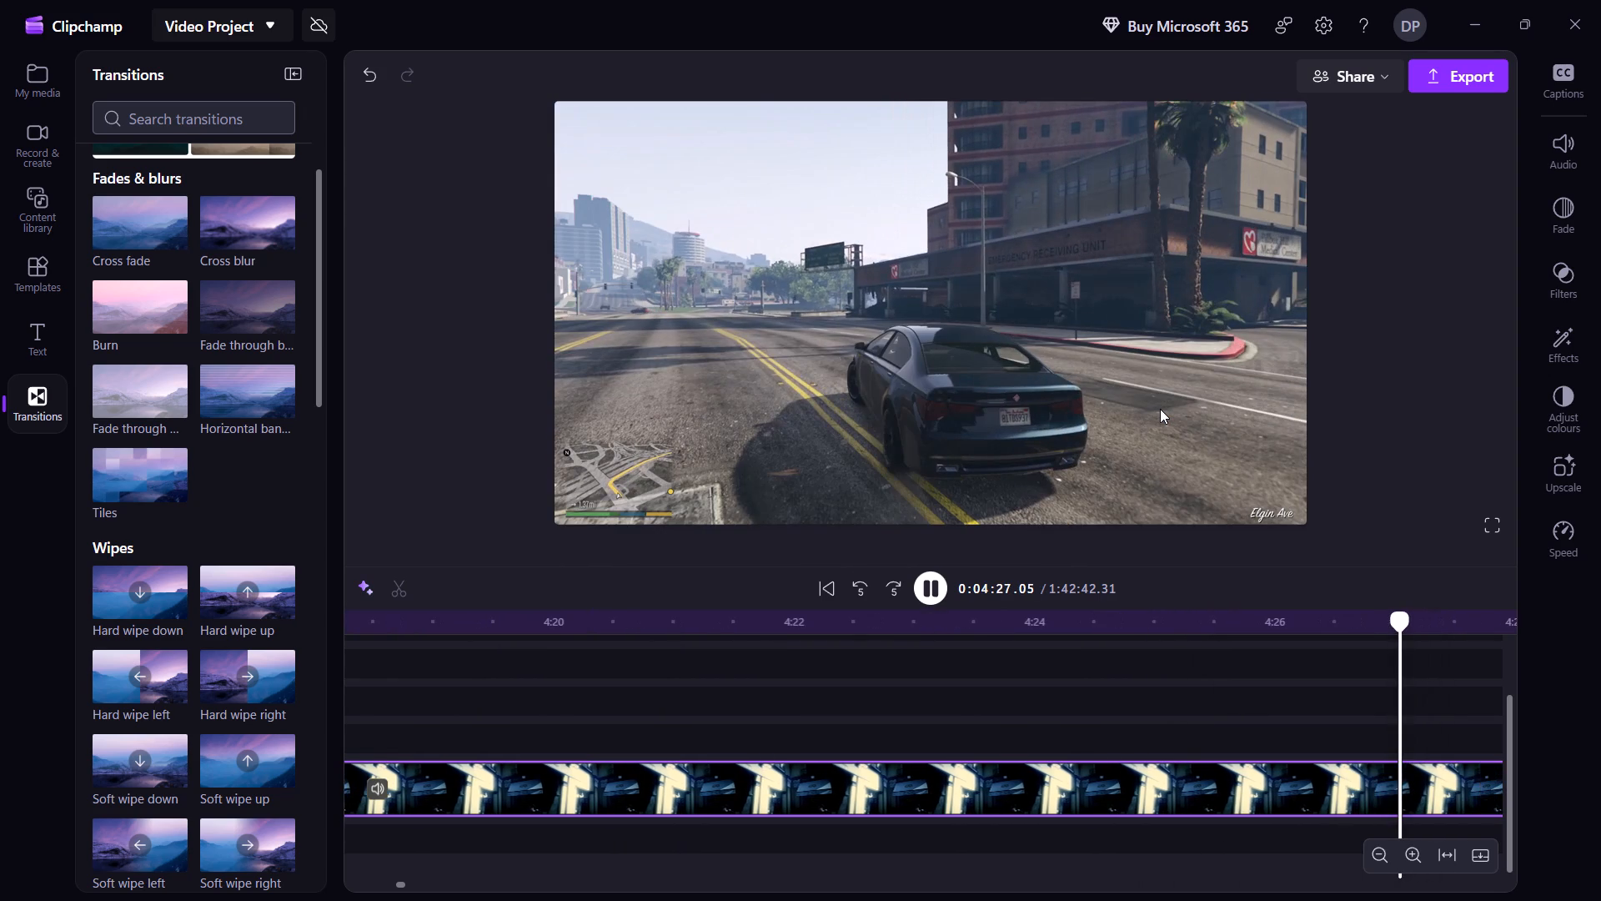
key("shift+Right")
key("shift+Right")
key("shift+Right")
key("shift+Right")
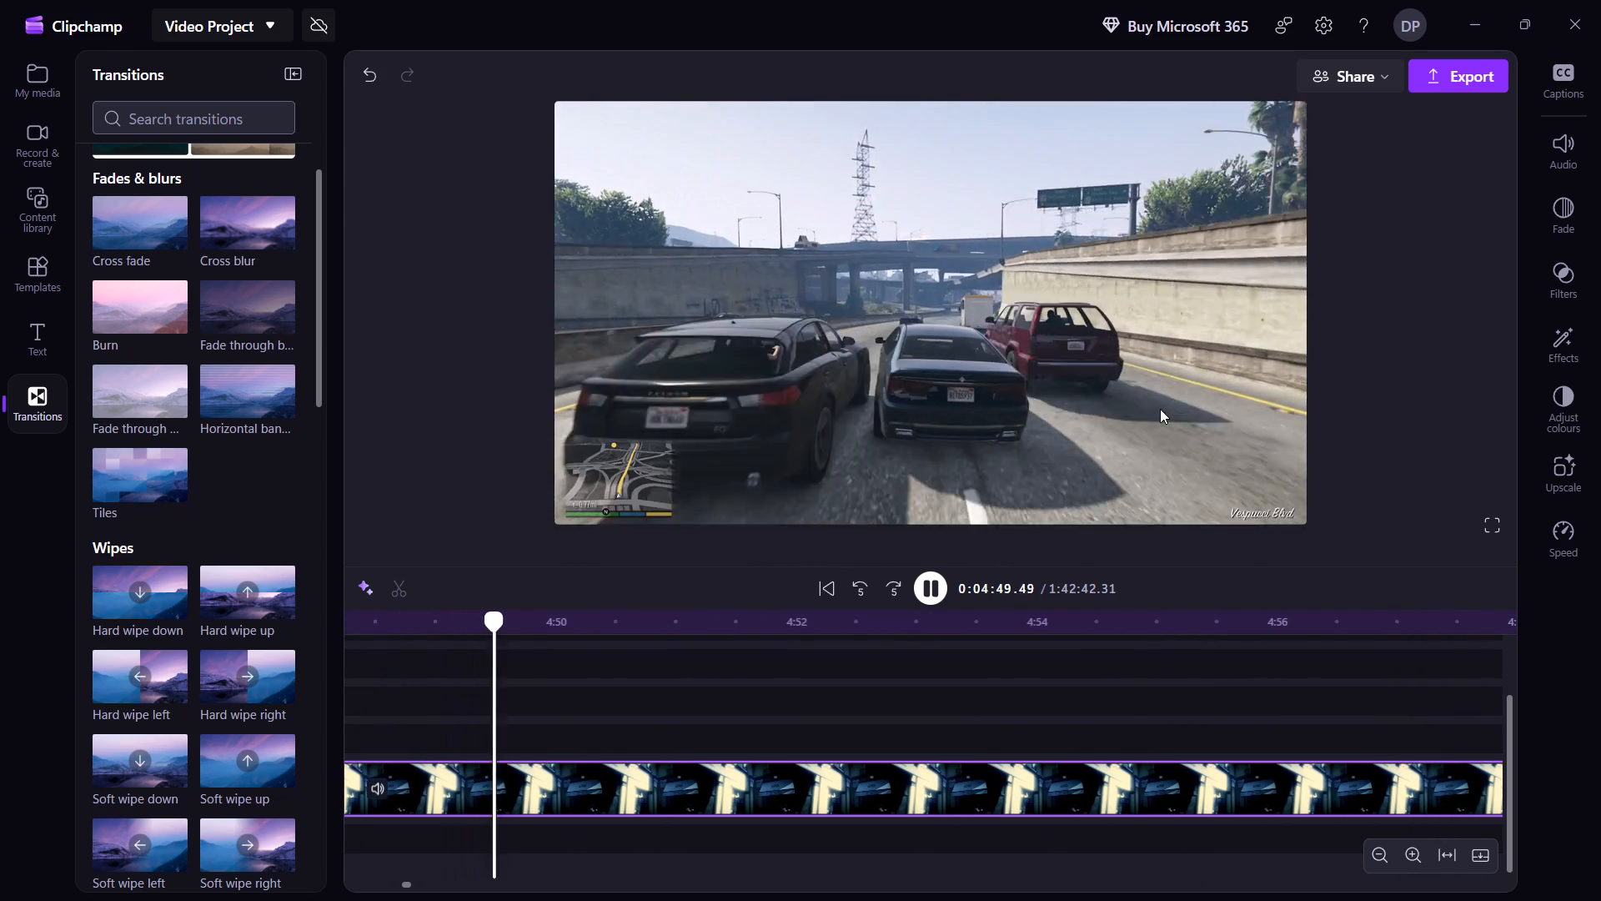
key("shift+Right")
key("shift+Right")
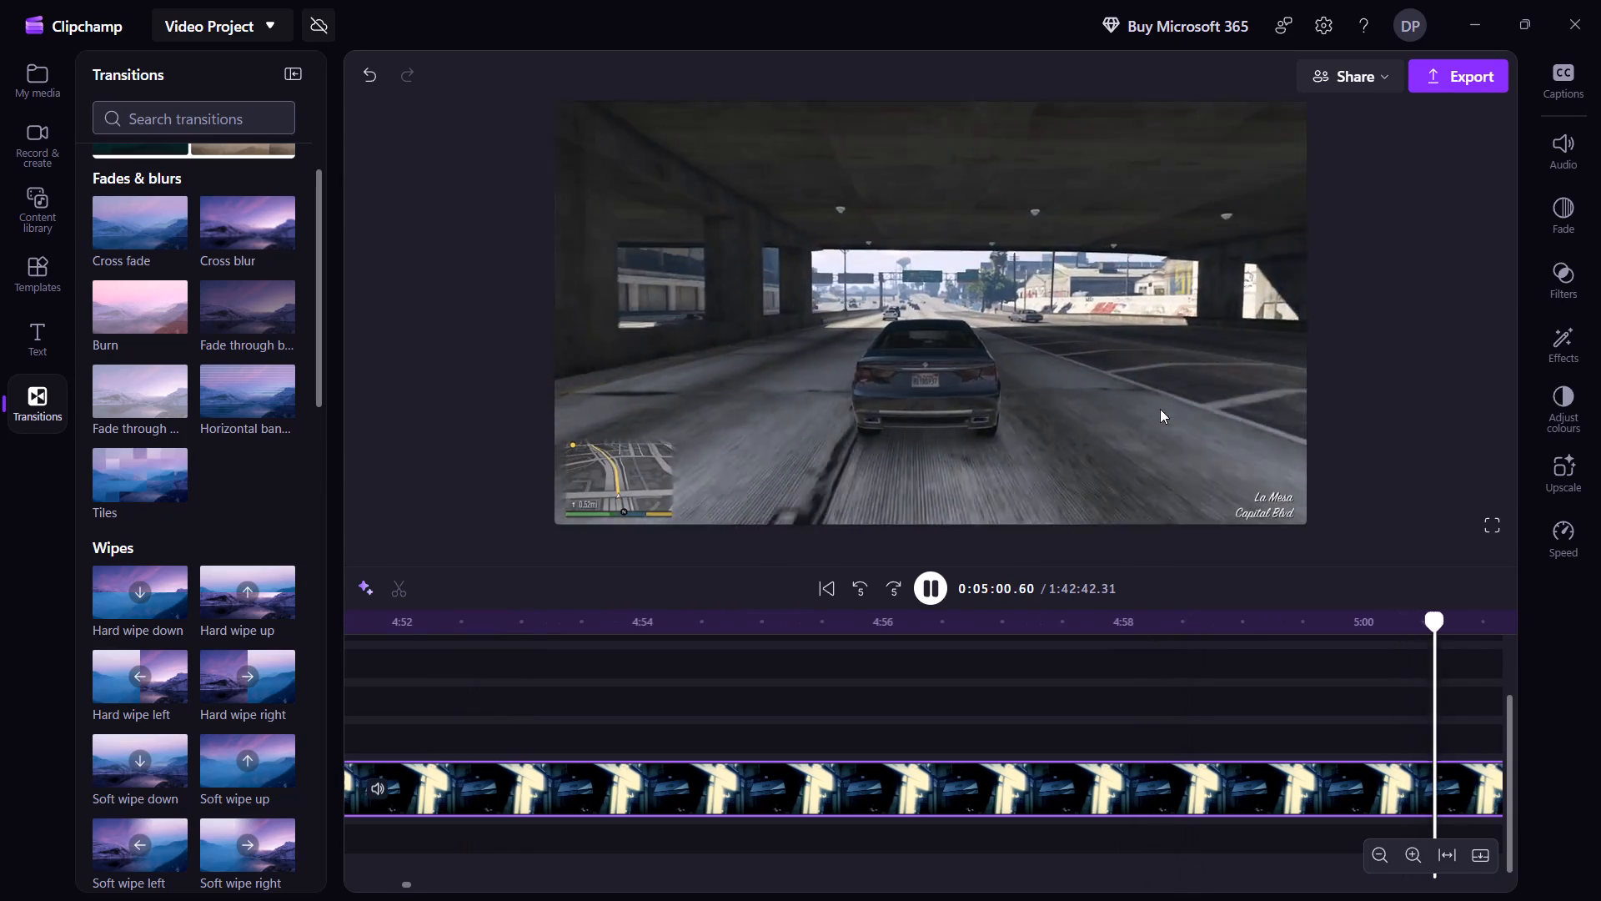
key("shift+Right")
key("shift+Right")
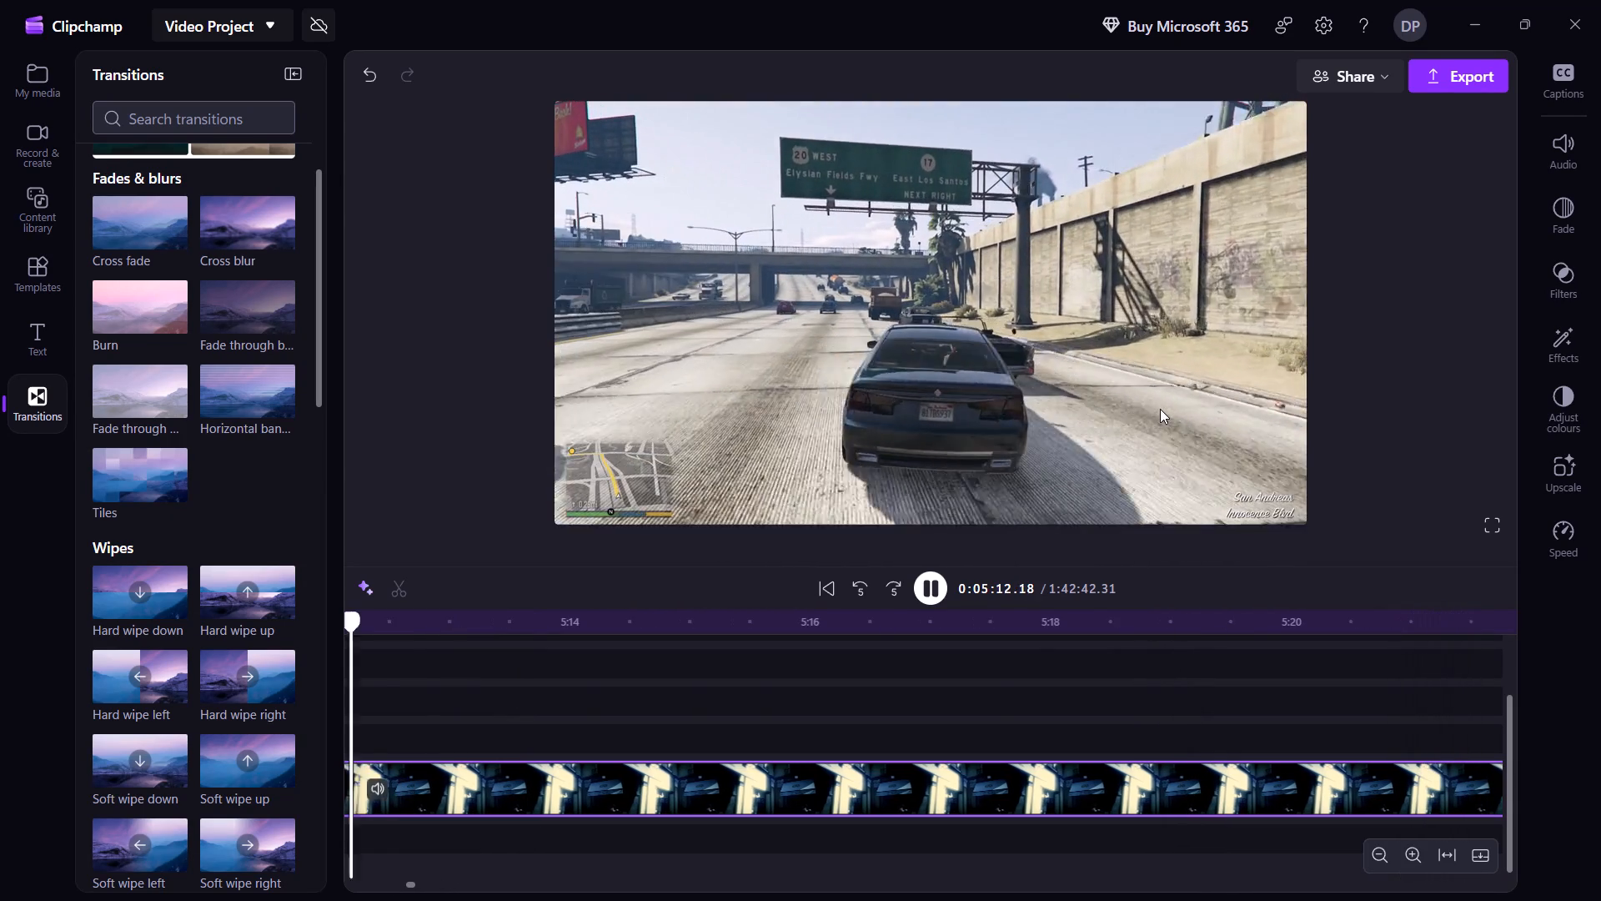
key("shift+Right")
key("shift+Right")
key("shift+Right")
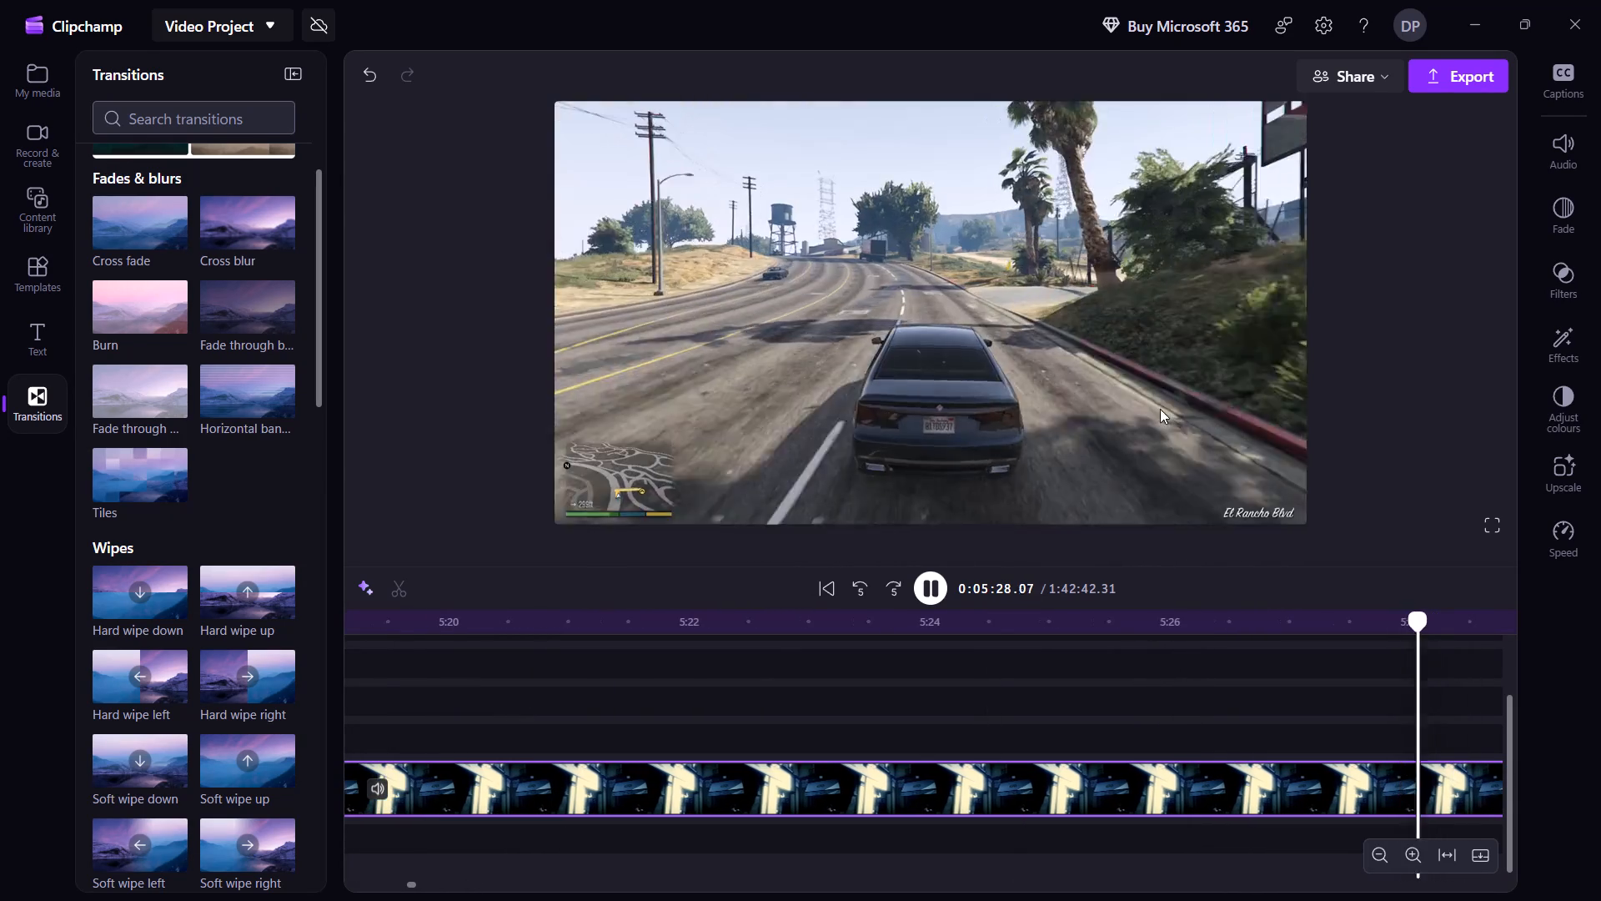
Split the gameplay clip at 0:05:28.89, just before the car turns off the road.
key("space")
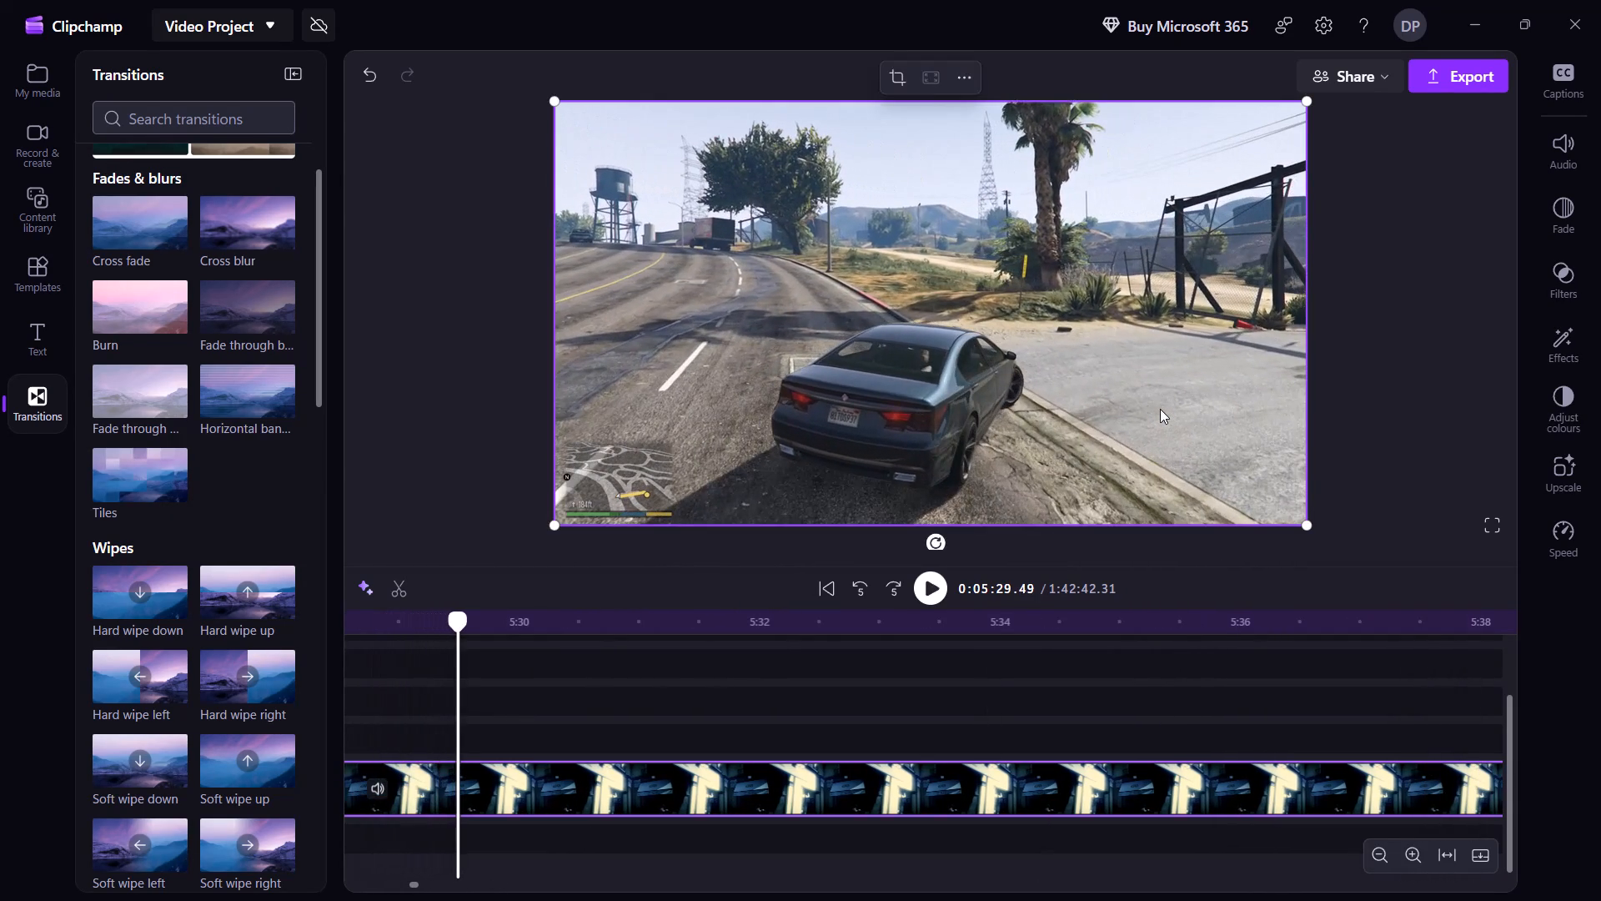
key("Left")
key("Left")
key("Left")
key("Left")
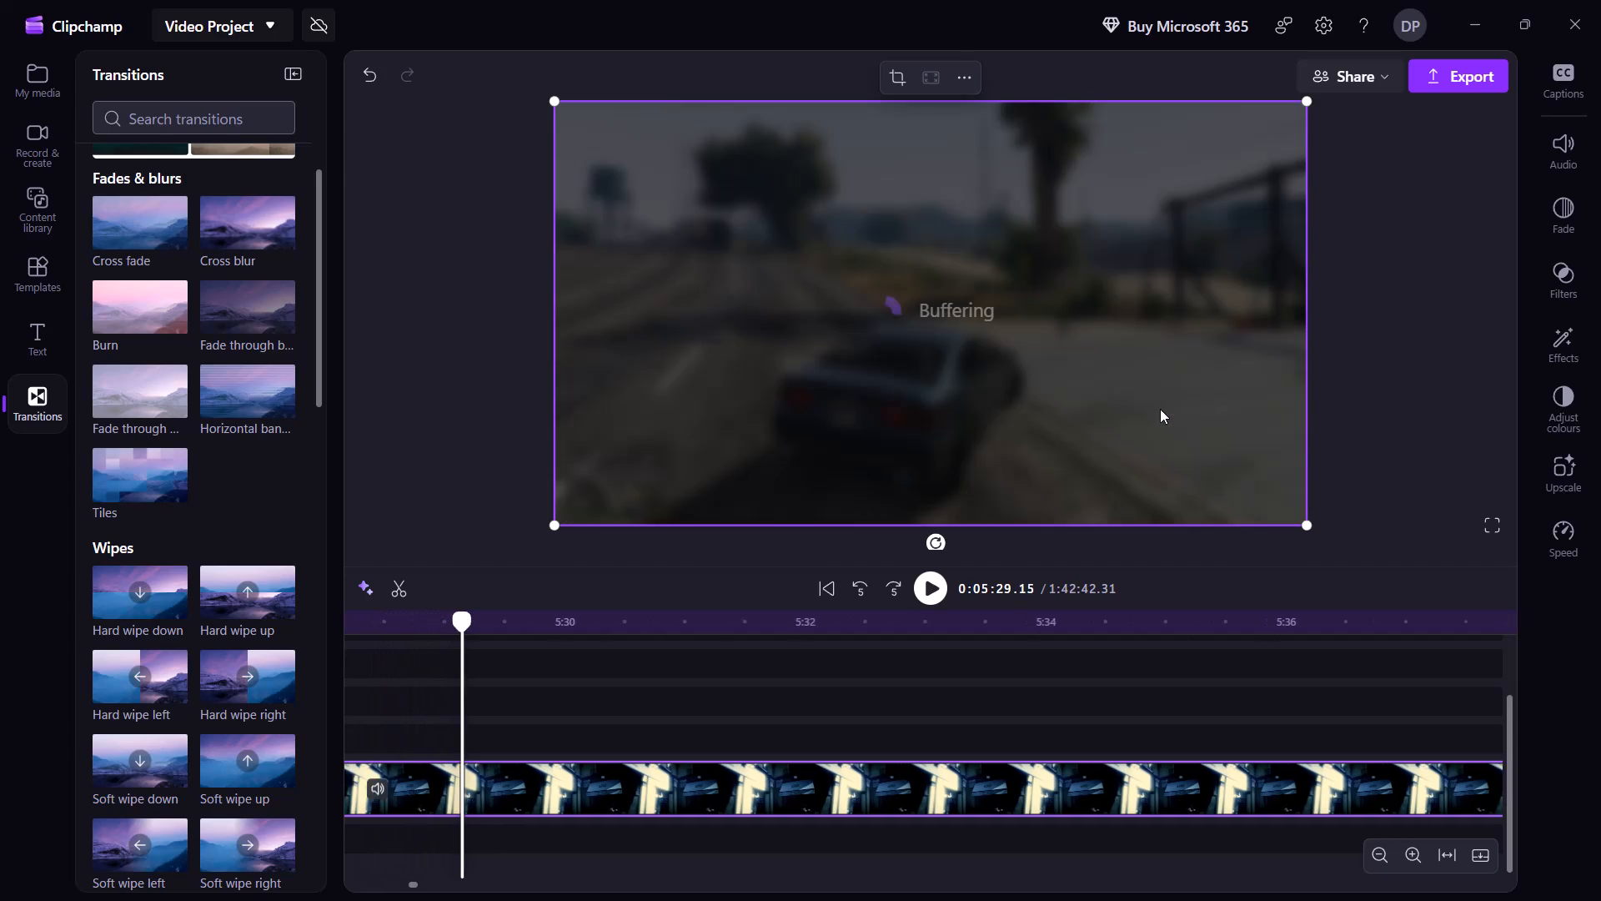
key("Left")
key("Left")
key("Left")
key("s")
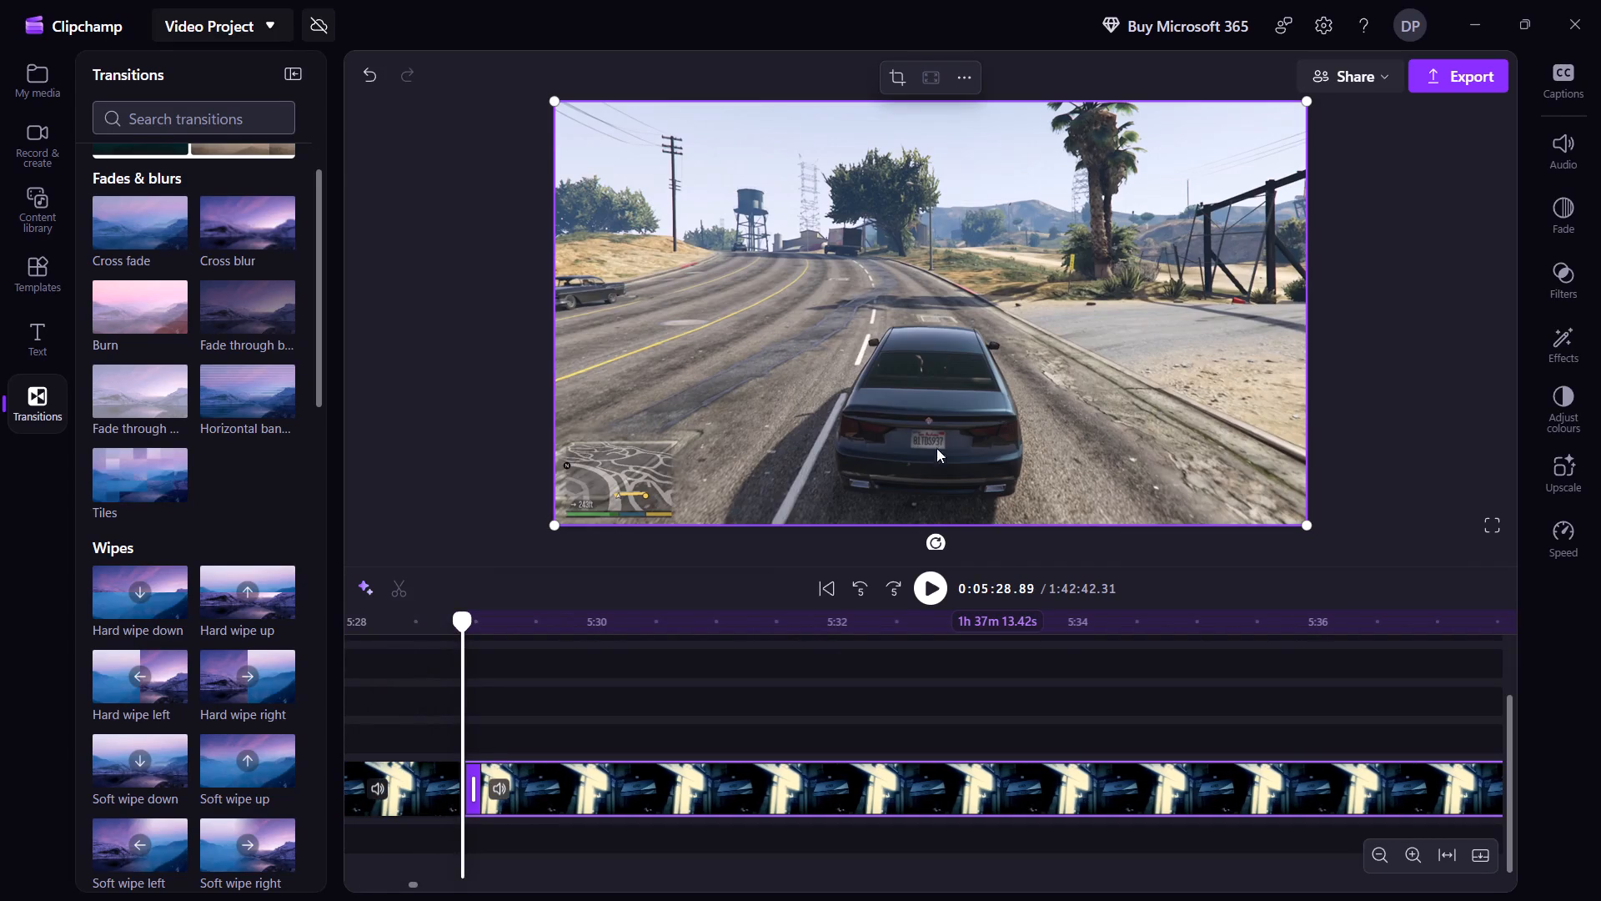
Delete the driving segment between the splits at 0:03:54.25 and 0:05:28.89, and close the gap it leaves.
left_click(375, 799)
right_click(375, 799)
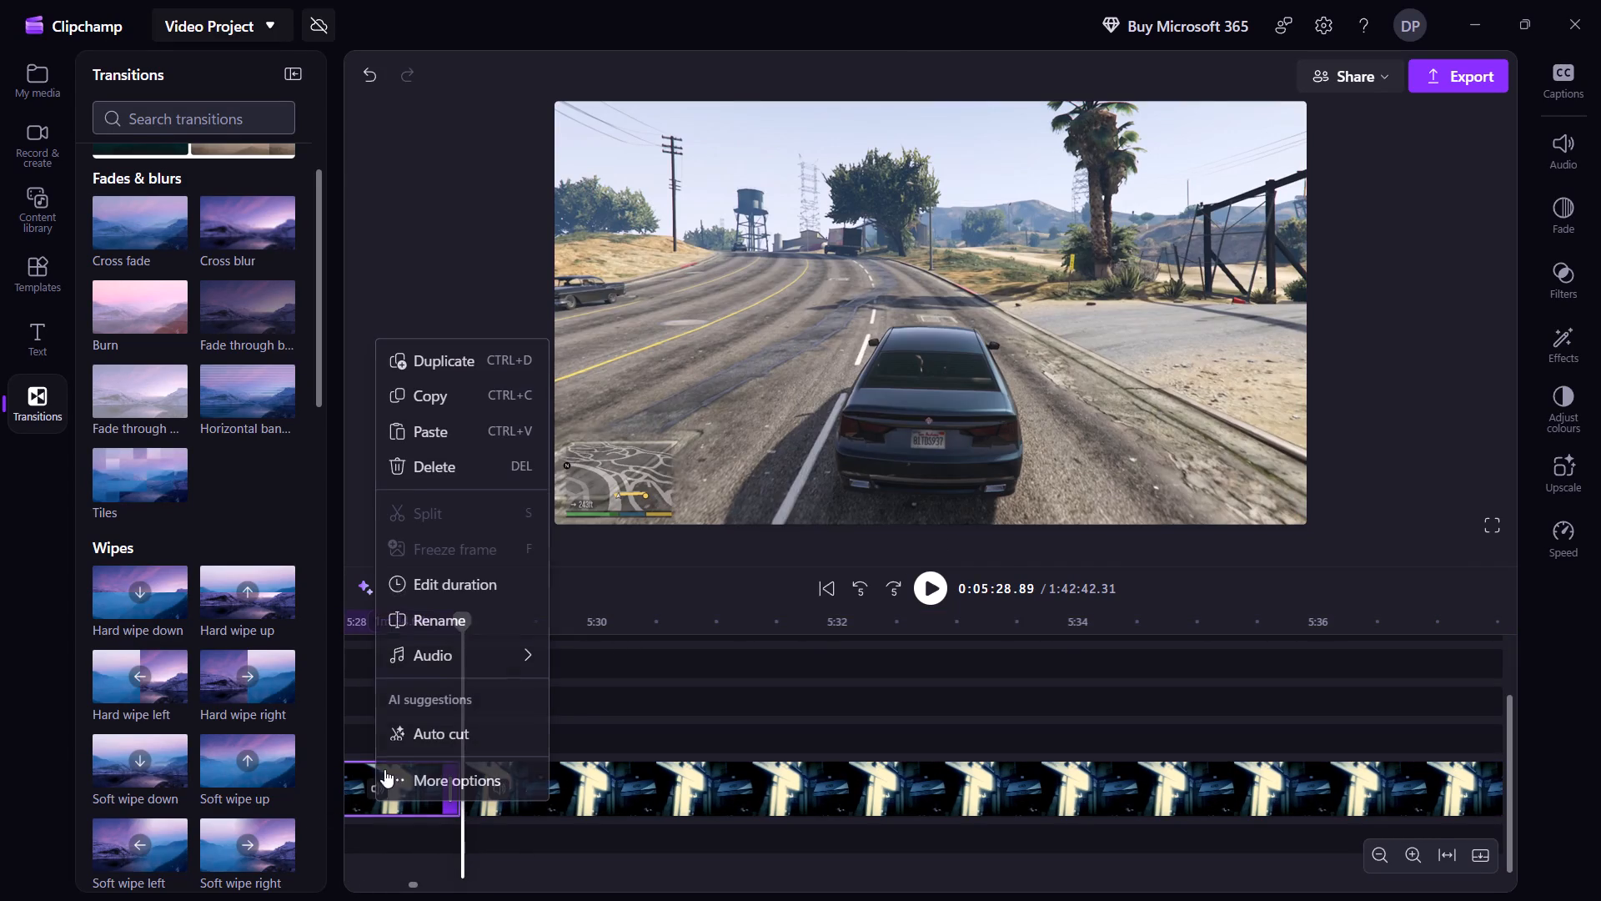
left_click(473, 464)
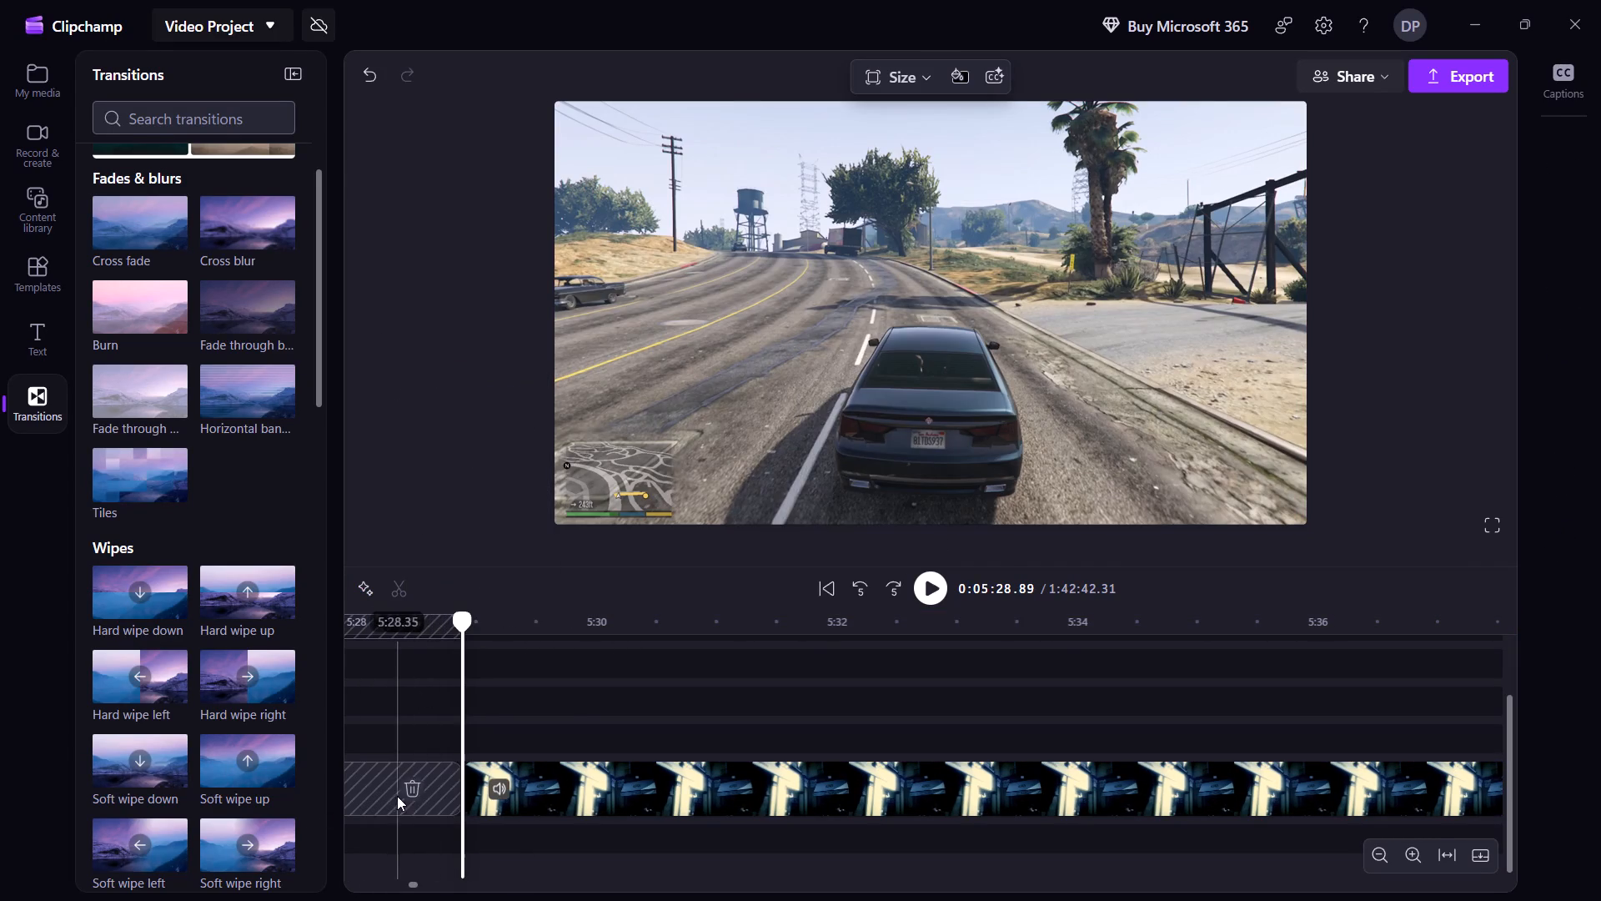
left_click(410, 791)
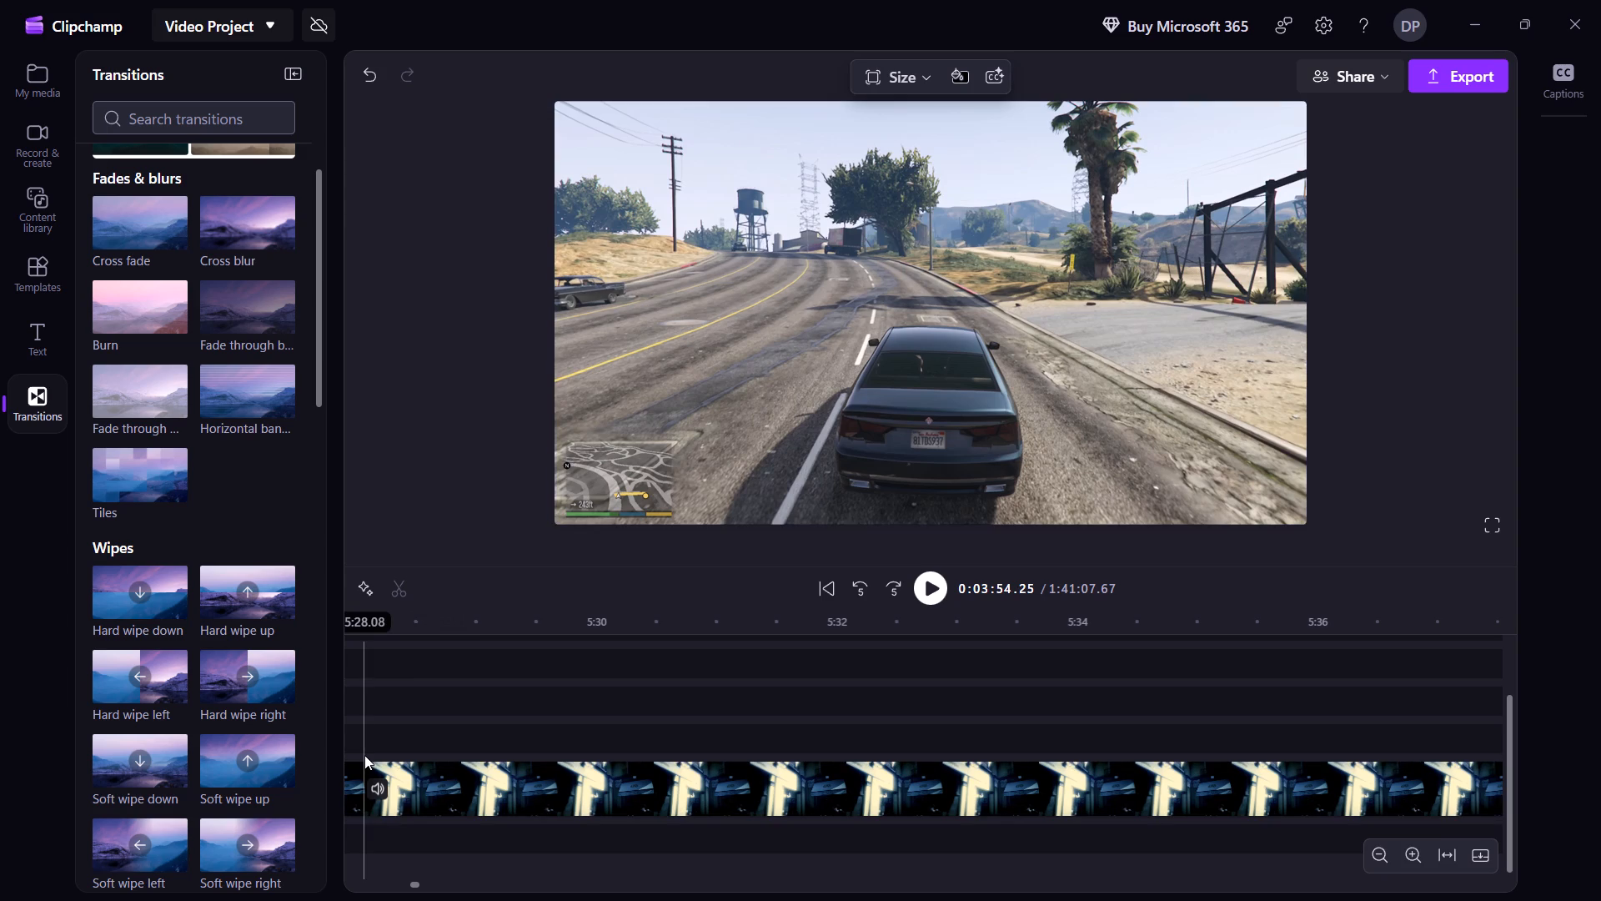
Check the new join around 3:54 by stepping through the frames on both sides of the cut.
key("Left")
key("Left")
key("Left")
key("Left")
key("Left")
key("Left")
key("Left")
key("Left")
key("Left")
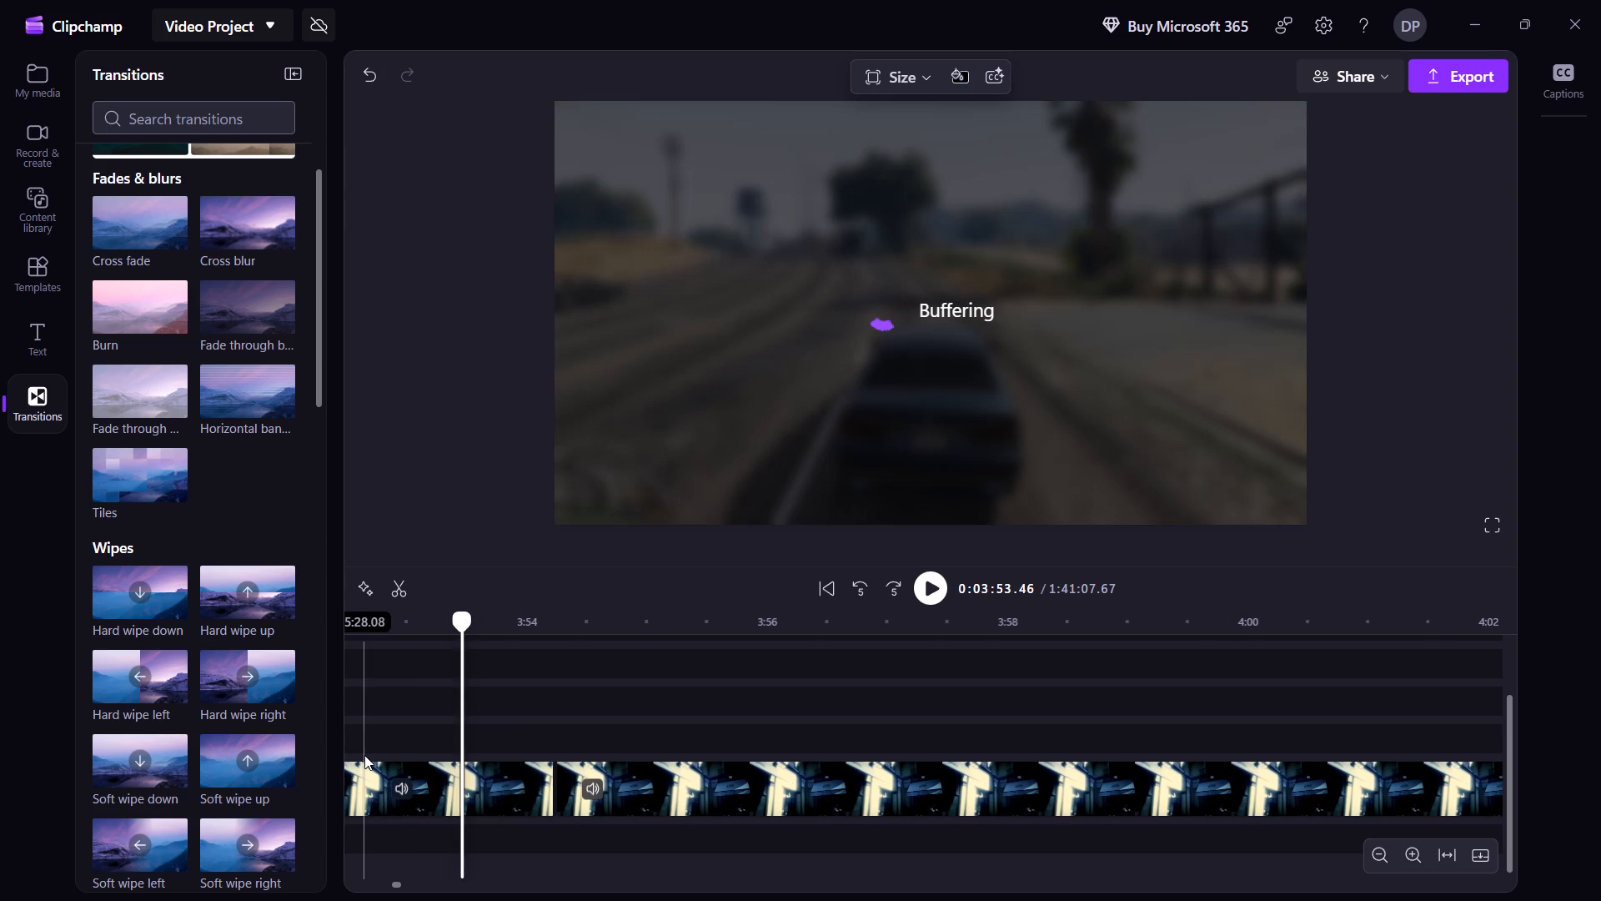
key("Right")
key("Right")
key("Right")
key("Right")
key("Right")
key("Right")
key("Right")
key("Right")
key("Right")
key("Right")
key("Right")
key("Right")
key("Right")
key("Right")
key("Right")
key("Right")
key("Left")
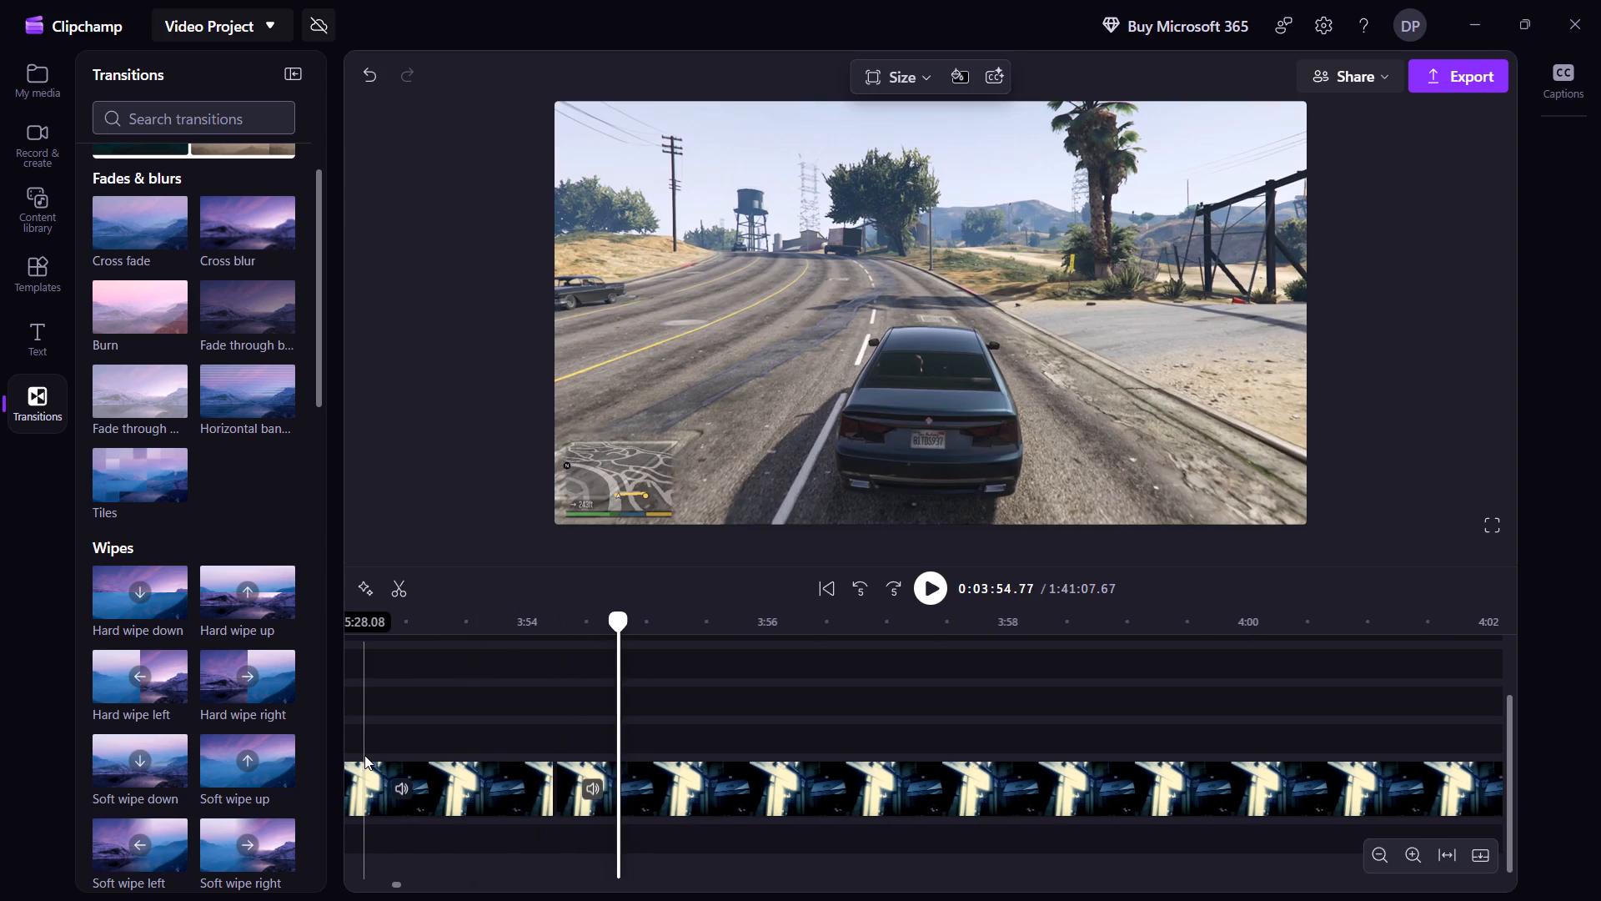
key("Left")
key("Left")
key("Left")
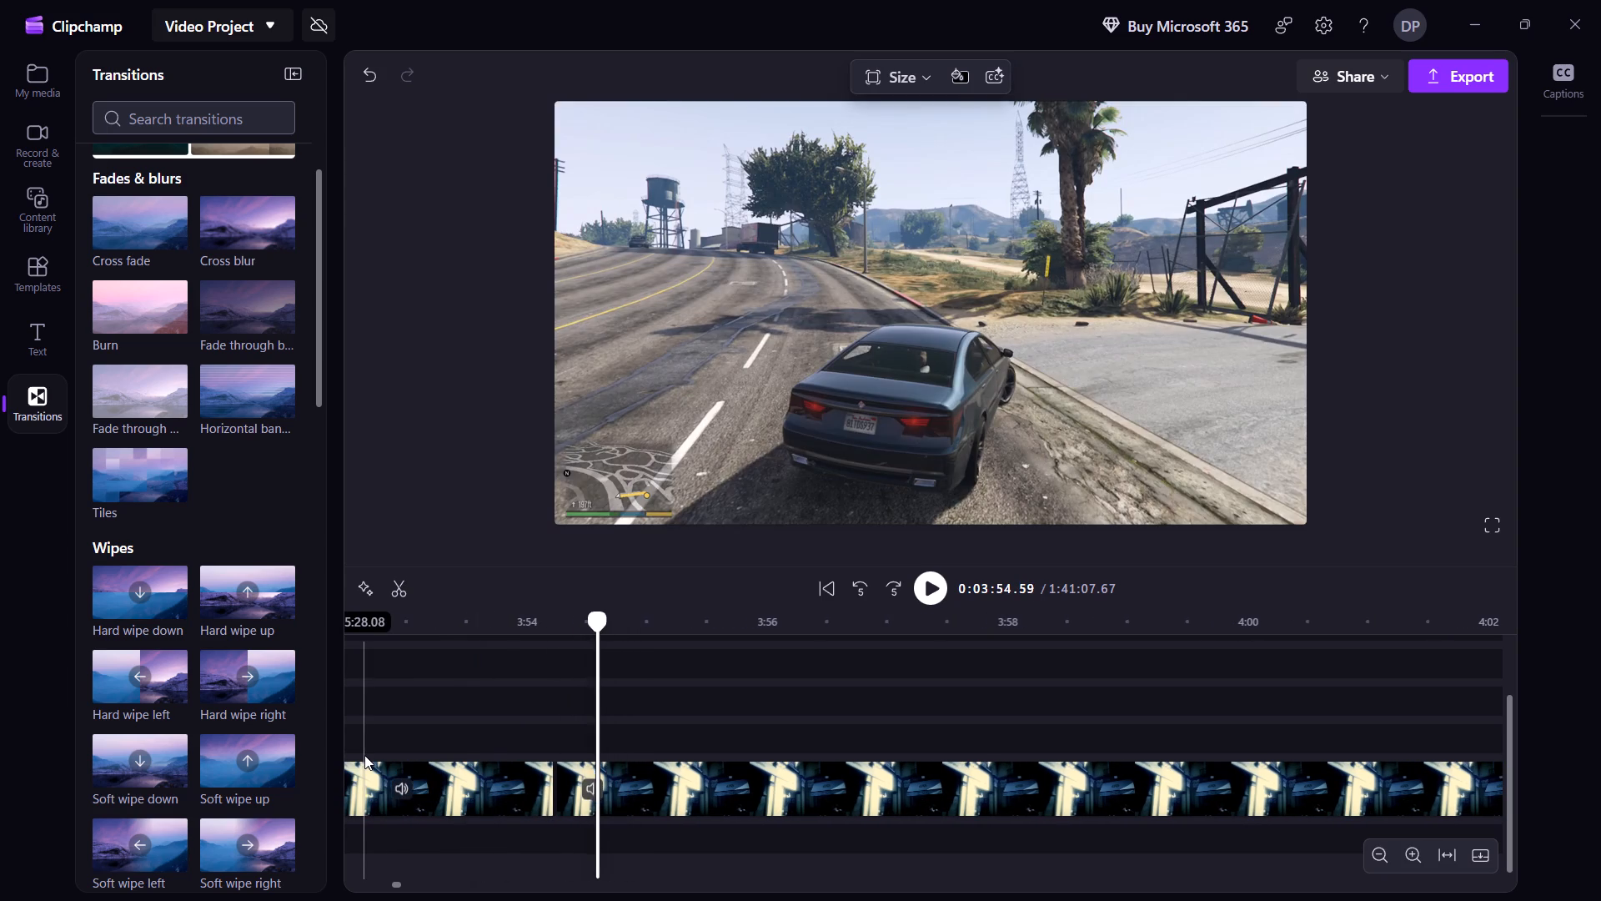
key("Left")
key("Left")
key("Left")
Review the footage from about 3:49 through the join at 3:54, from the parked blue car to the road shot.
key("shift+Left")
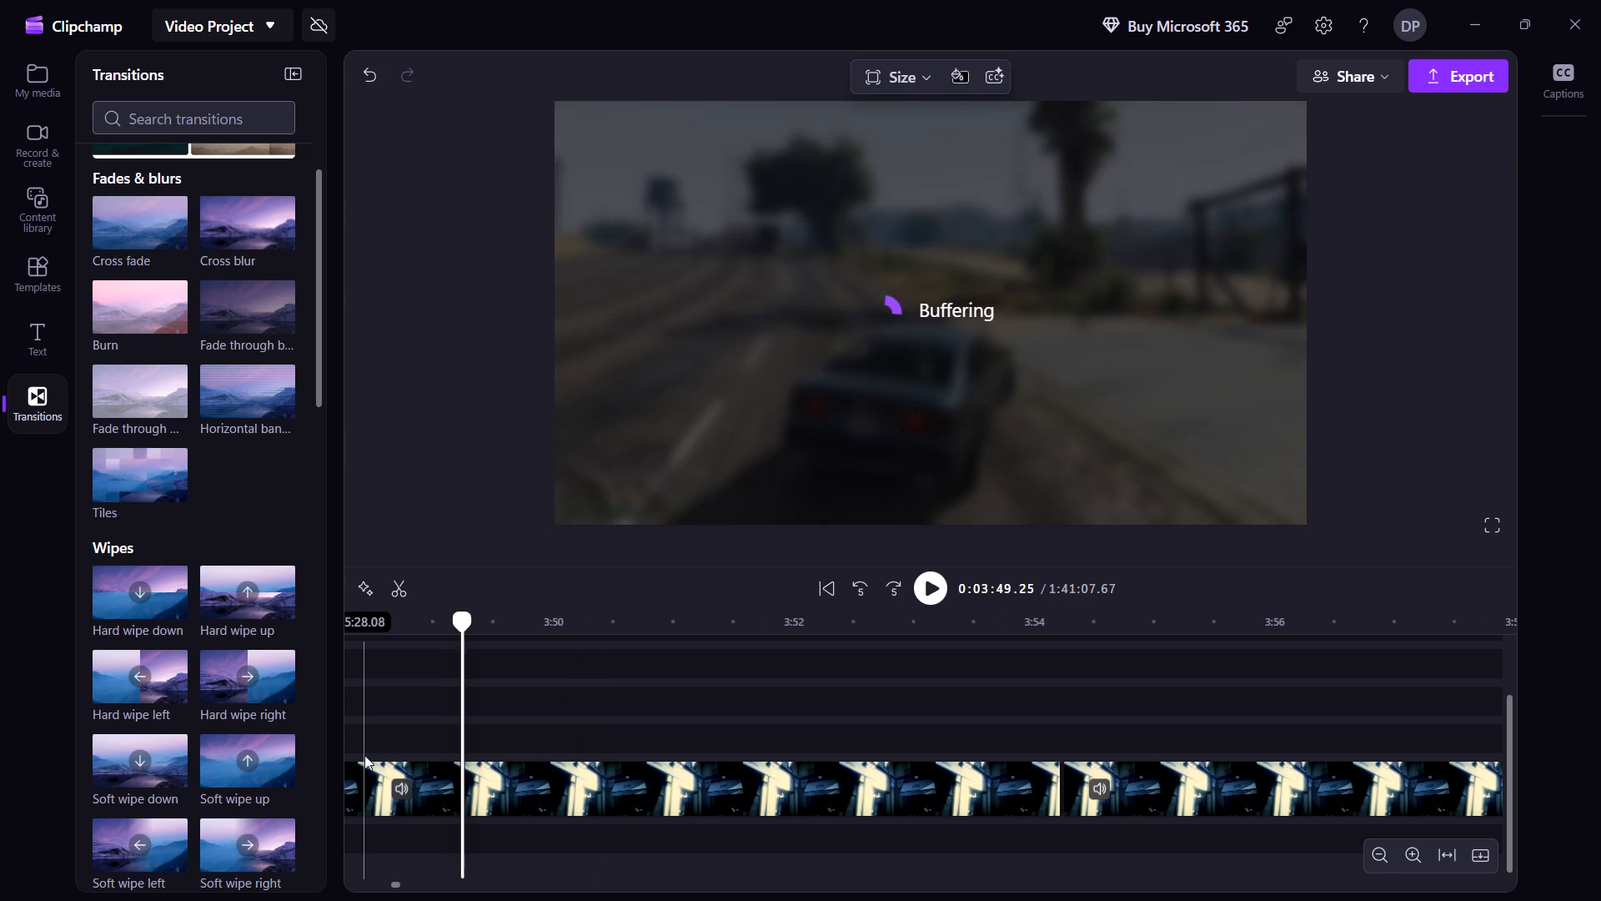
key("Right")
key("Right")
key("Right")
key("Right")
key("Right")
key("Right")
key("Right")
key("Right")
key("Right")
key("Right")
key("Right")
key("Right")
key("Right")
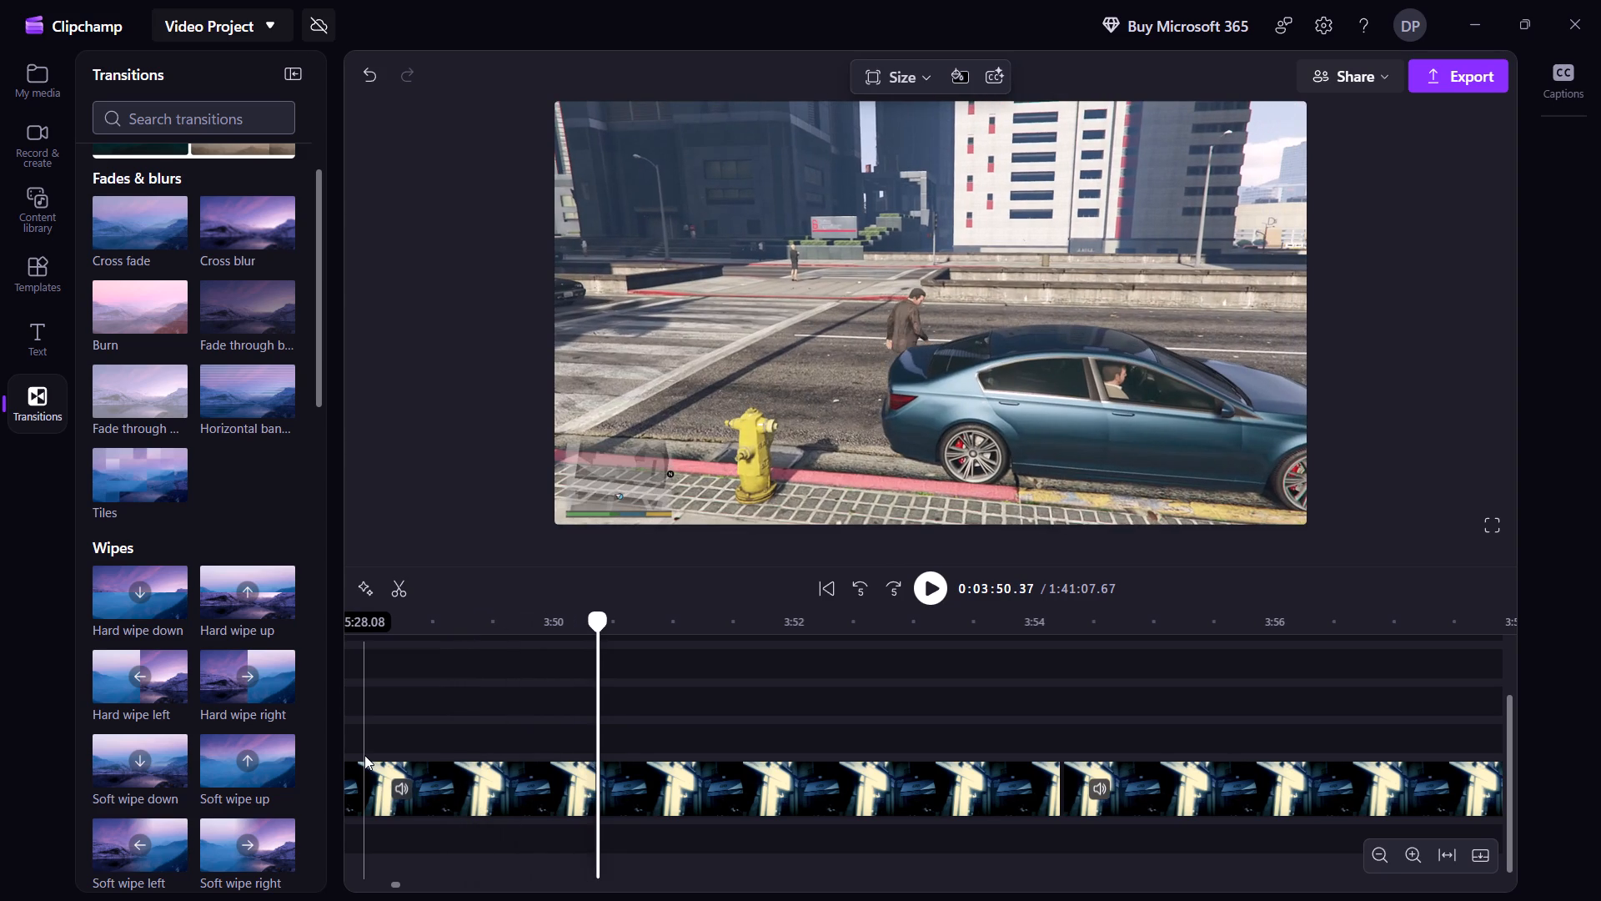
key("Right")
key("Right")
key("Right")
key("Right")
key("Right")
key("Right")
key("Right")
key("Right")
key("Right")
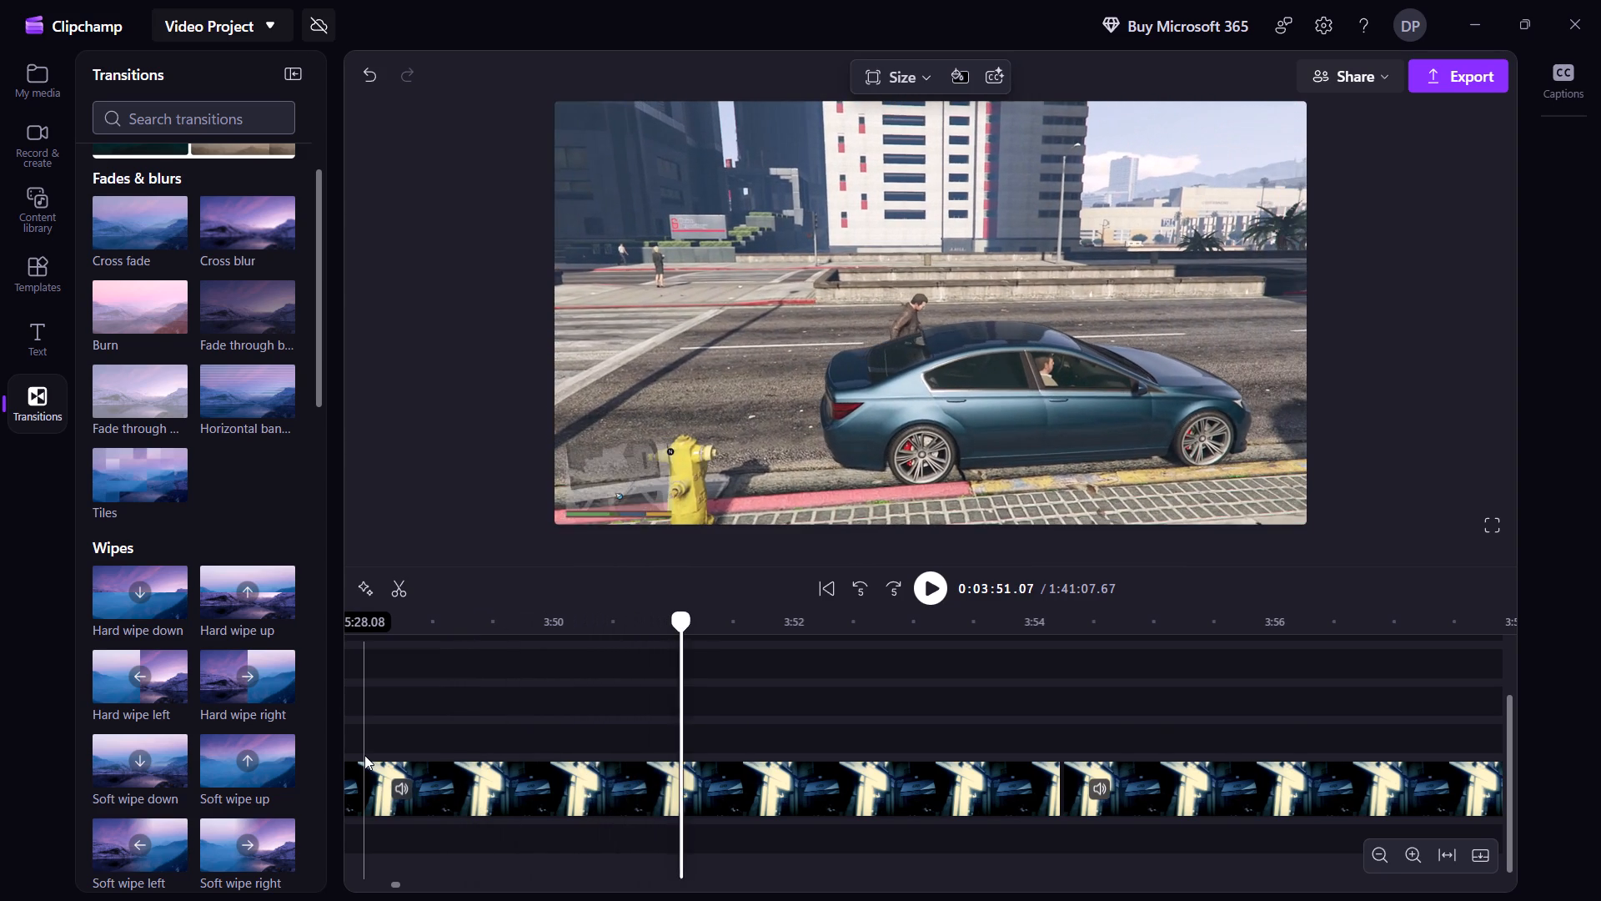
key("Right")
key("Right")
key("Right")
key("Right")
key("Right")
key("Right")
key("Right")
key("Right")
key("Right")
key("Right")
key("Right")
key("Right")
key("Right")
key("Right")
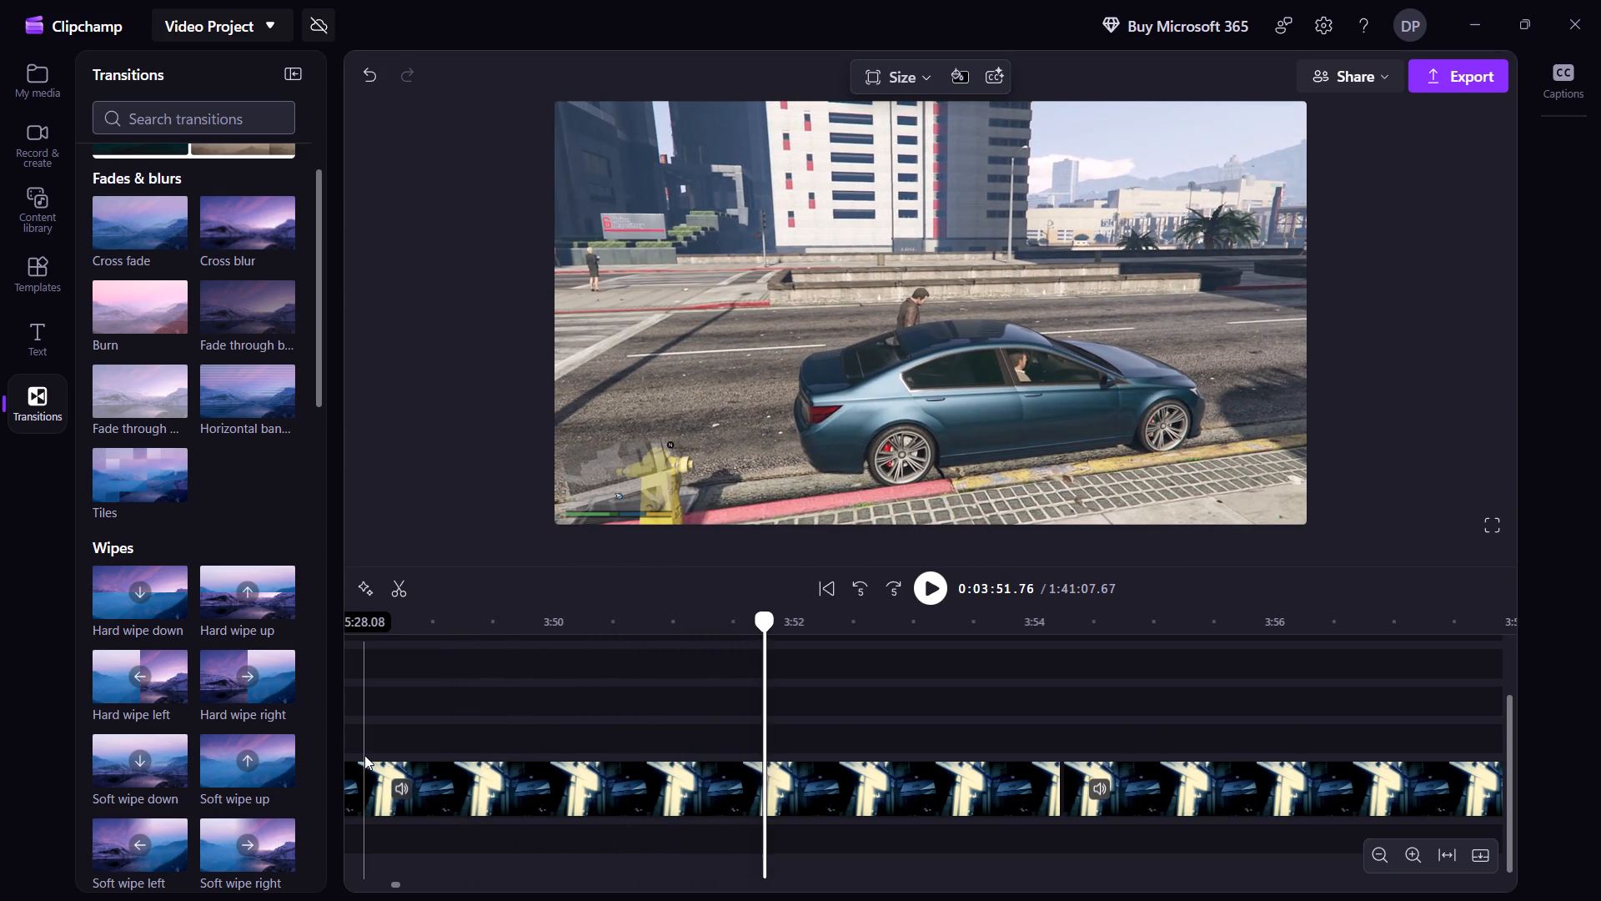
key("Right")
key("Right")
key("Right")
key("Right")
key("Right")
key("Right")
key("Right")
key("Right")
key("Right")
key("Right")
key("Right")
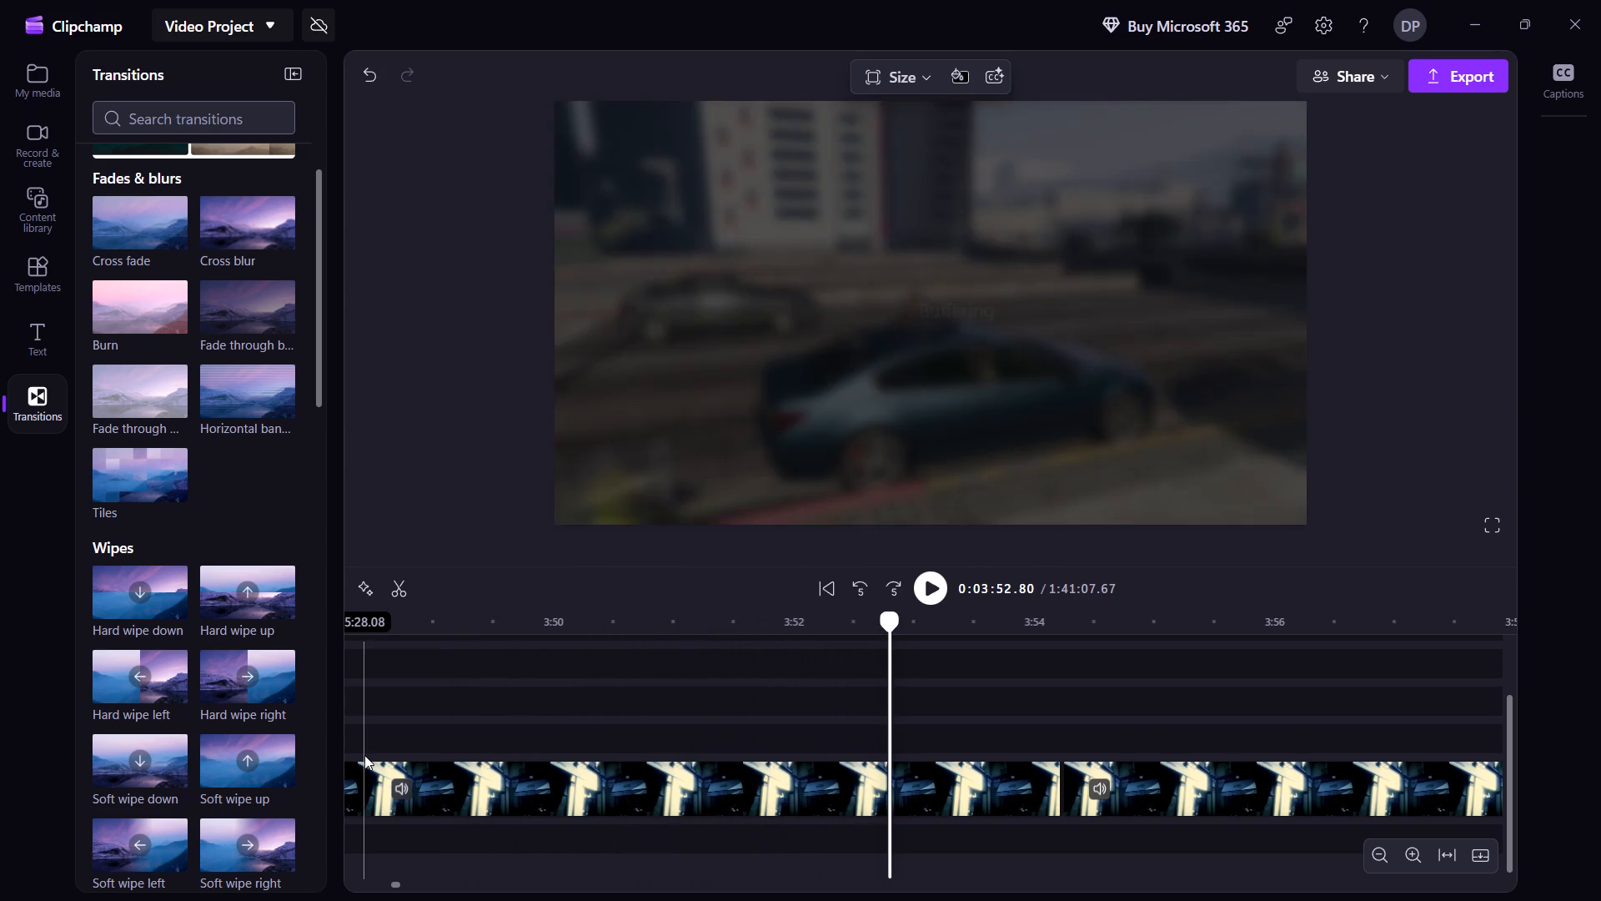
key("Right")
key("Right")
key("Right")
key("Right")
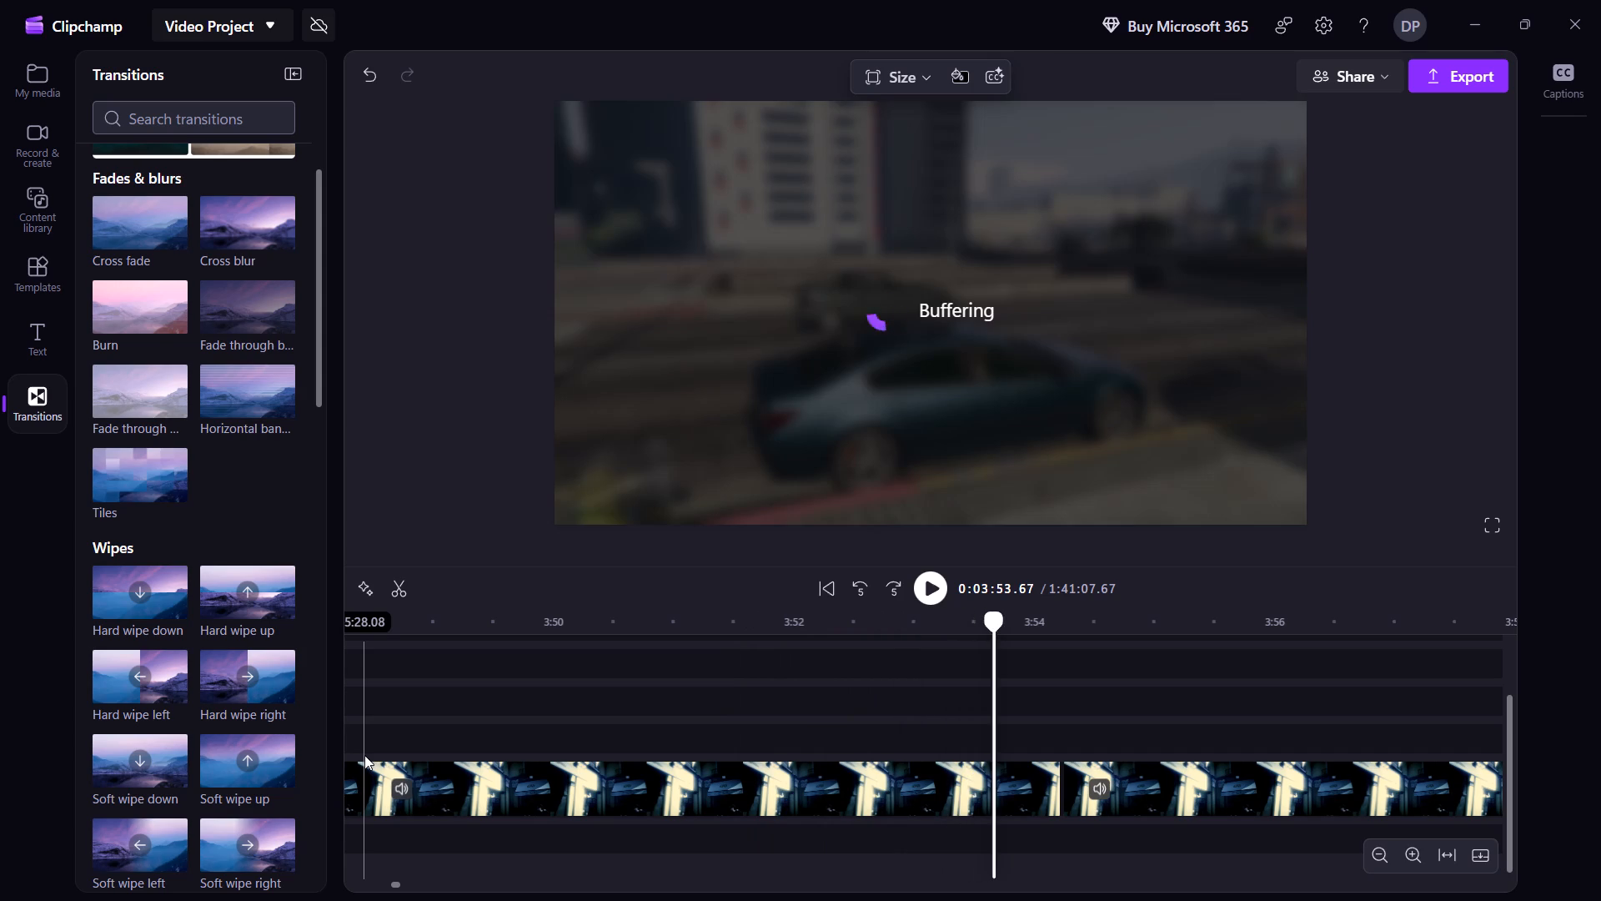
key("Right")
key("Right")
key("Right")
key("Right")
key("Right")
key("Right")
key("Right")
key("Right")
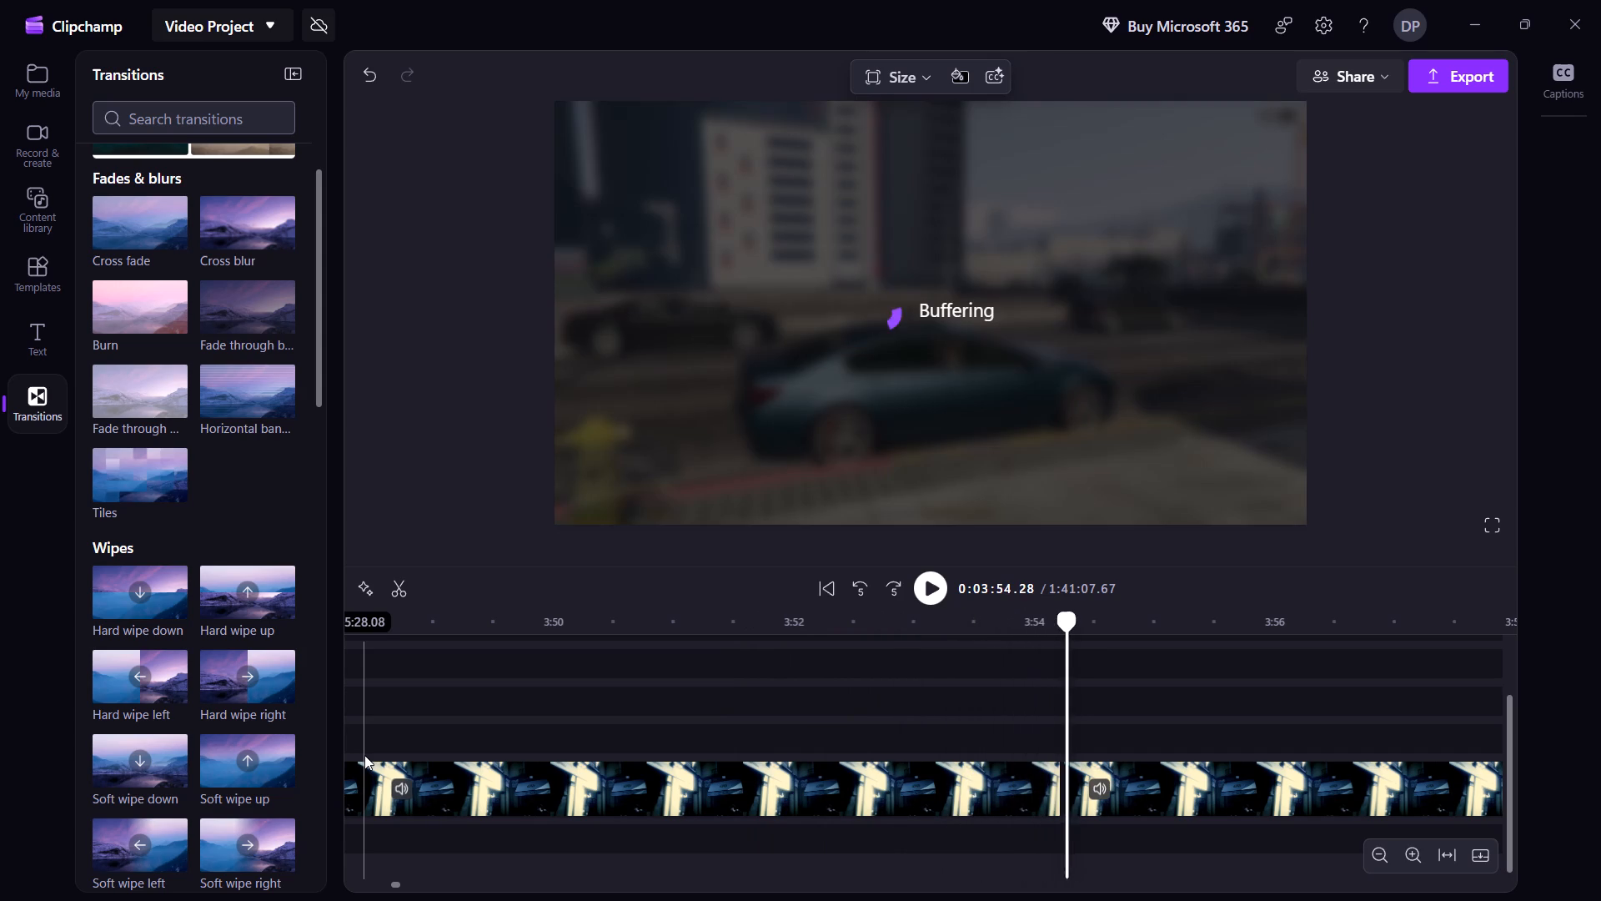
key("Right")
key("Right")
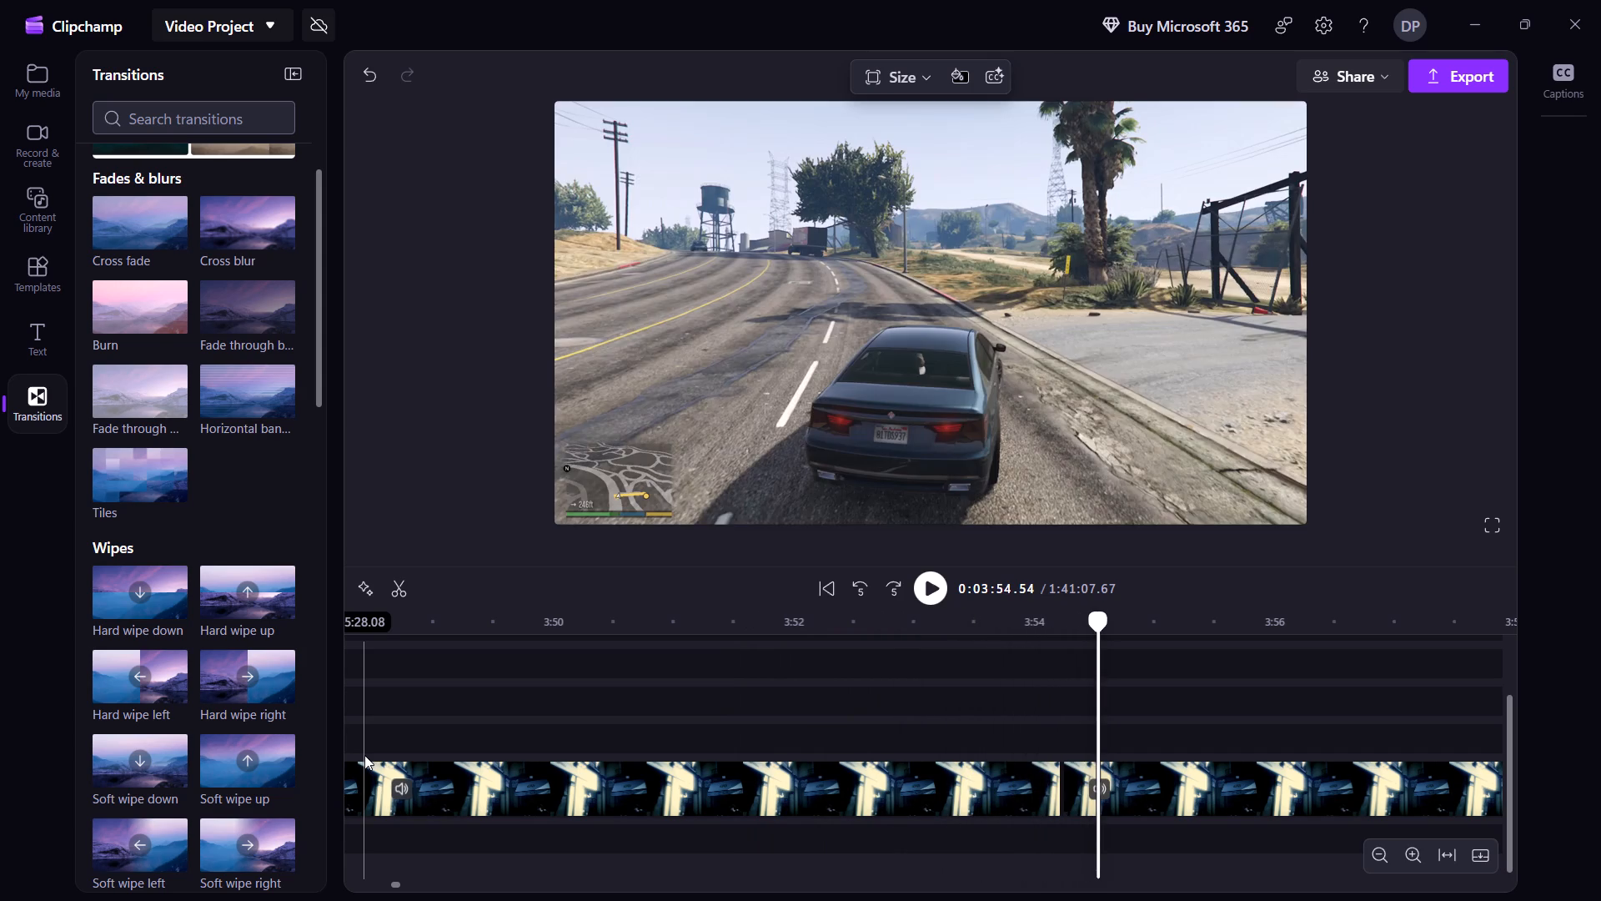
key("Left")
key("Left")
key("Left")
key("Left")
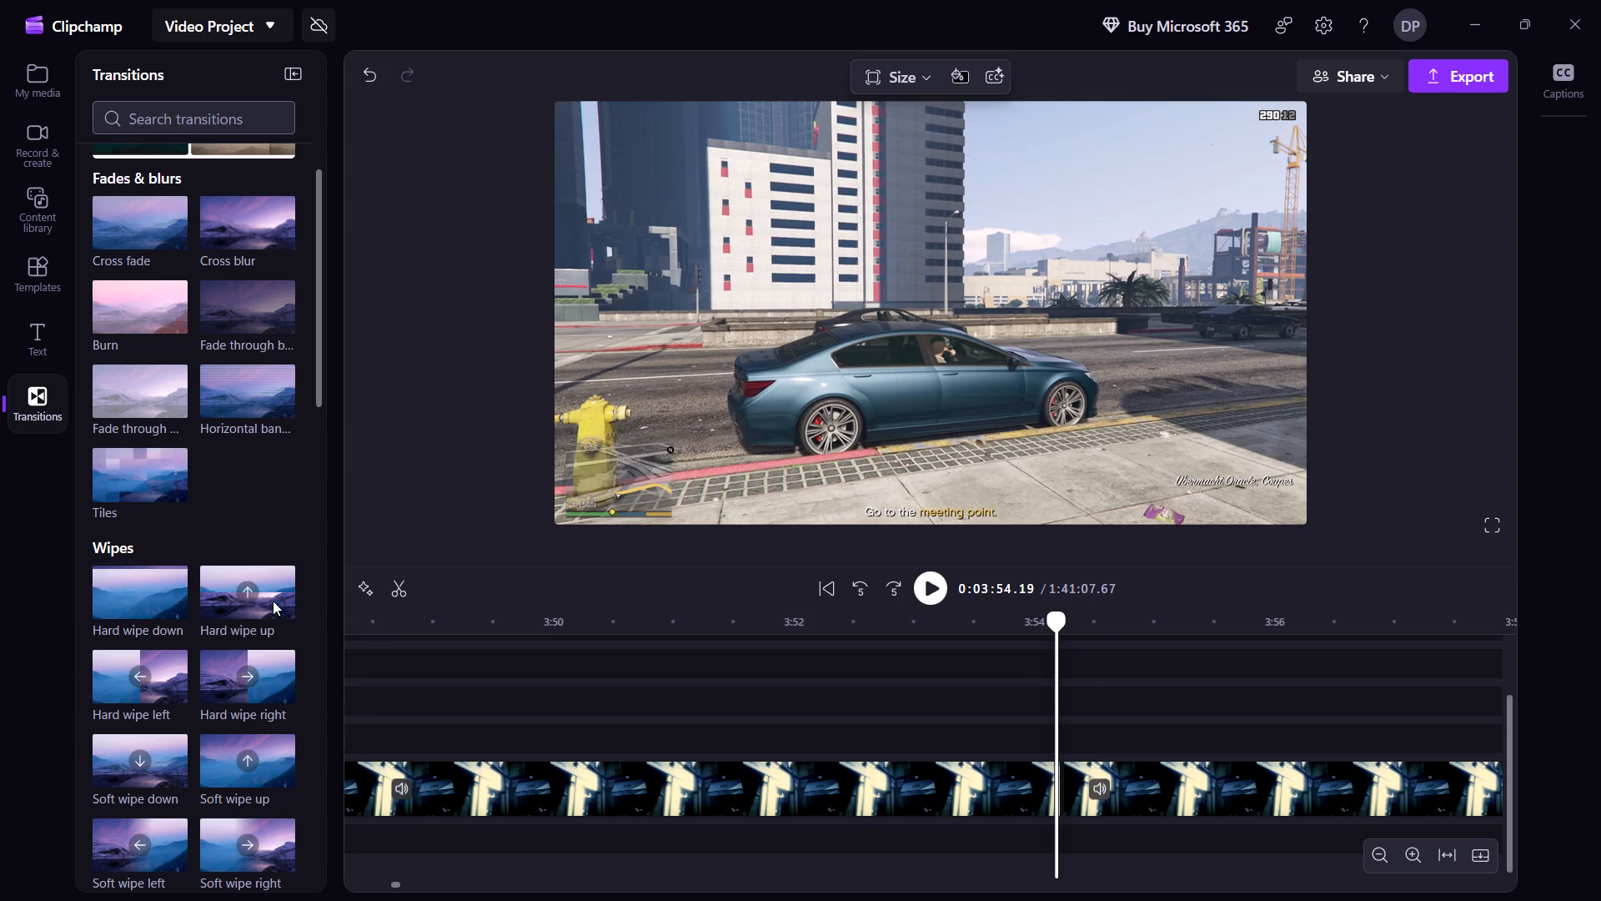
Add a Hard wipe up transition at the join between the two gameplay clips near 3:54.
left_click_drag(248, 592, 1045, 754)
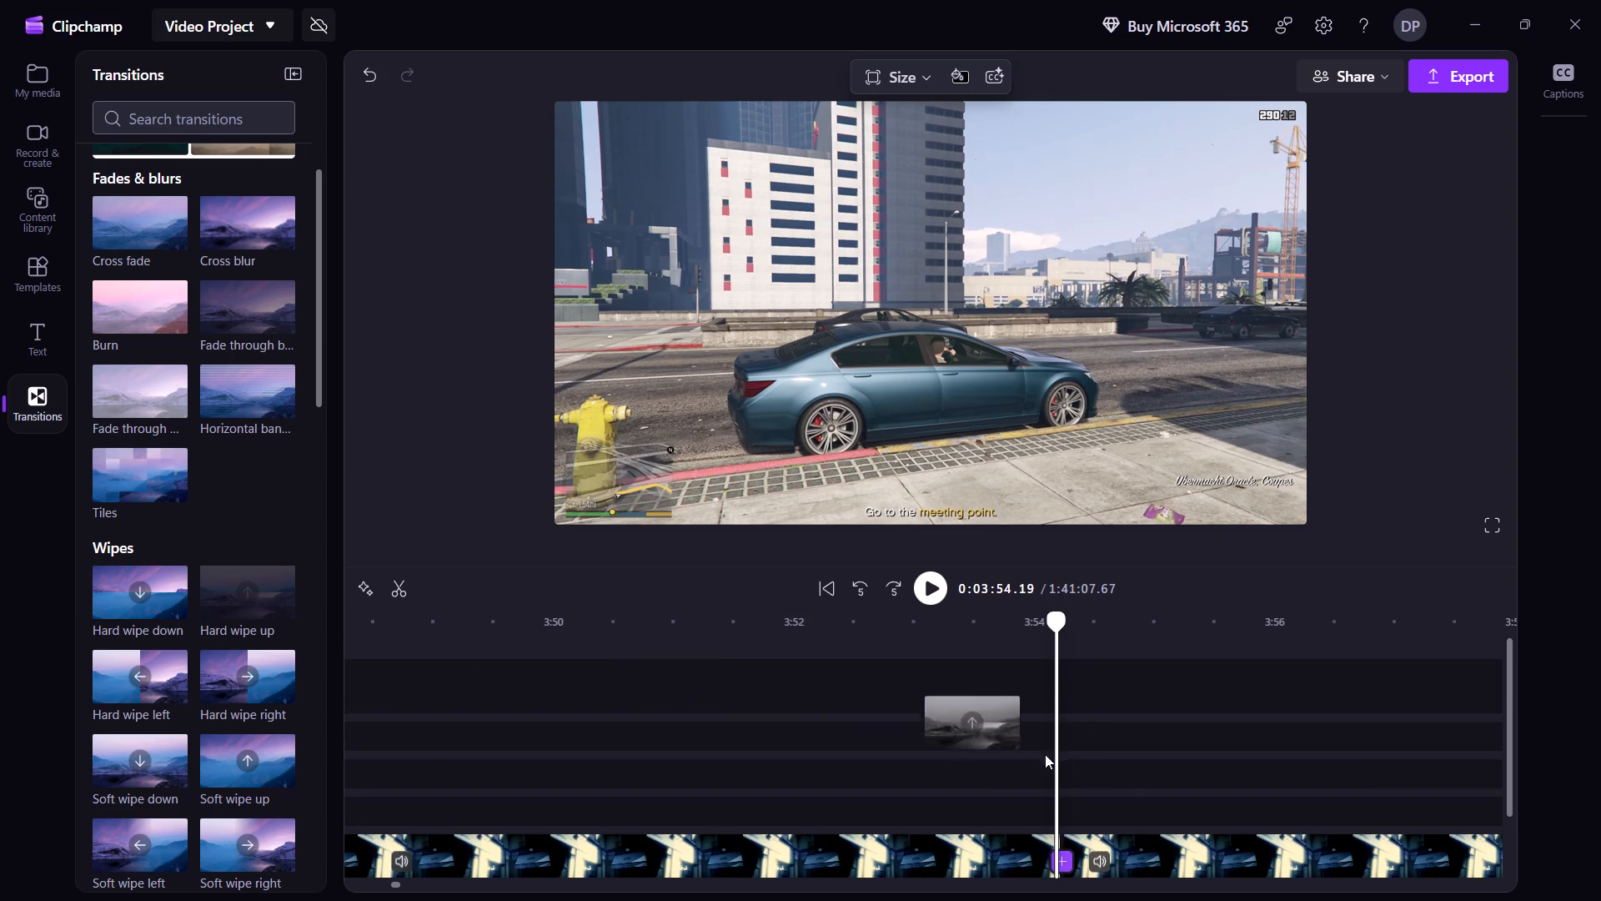
left_click_drag(1045, 754, 1049, 786)
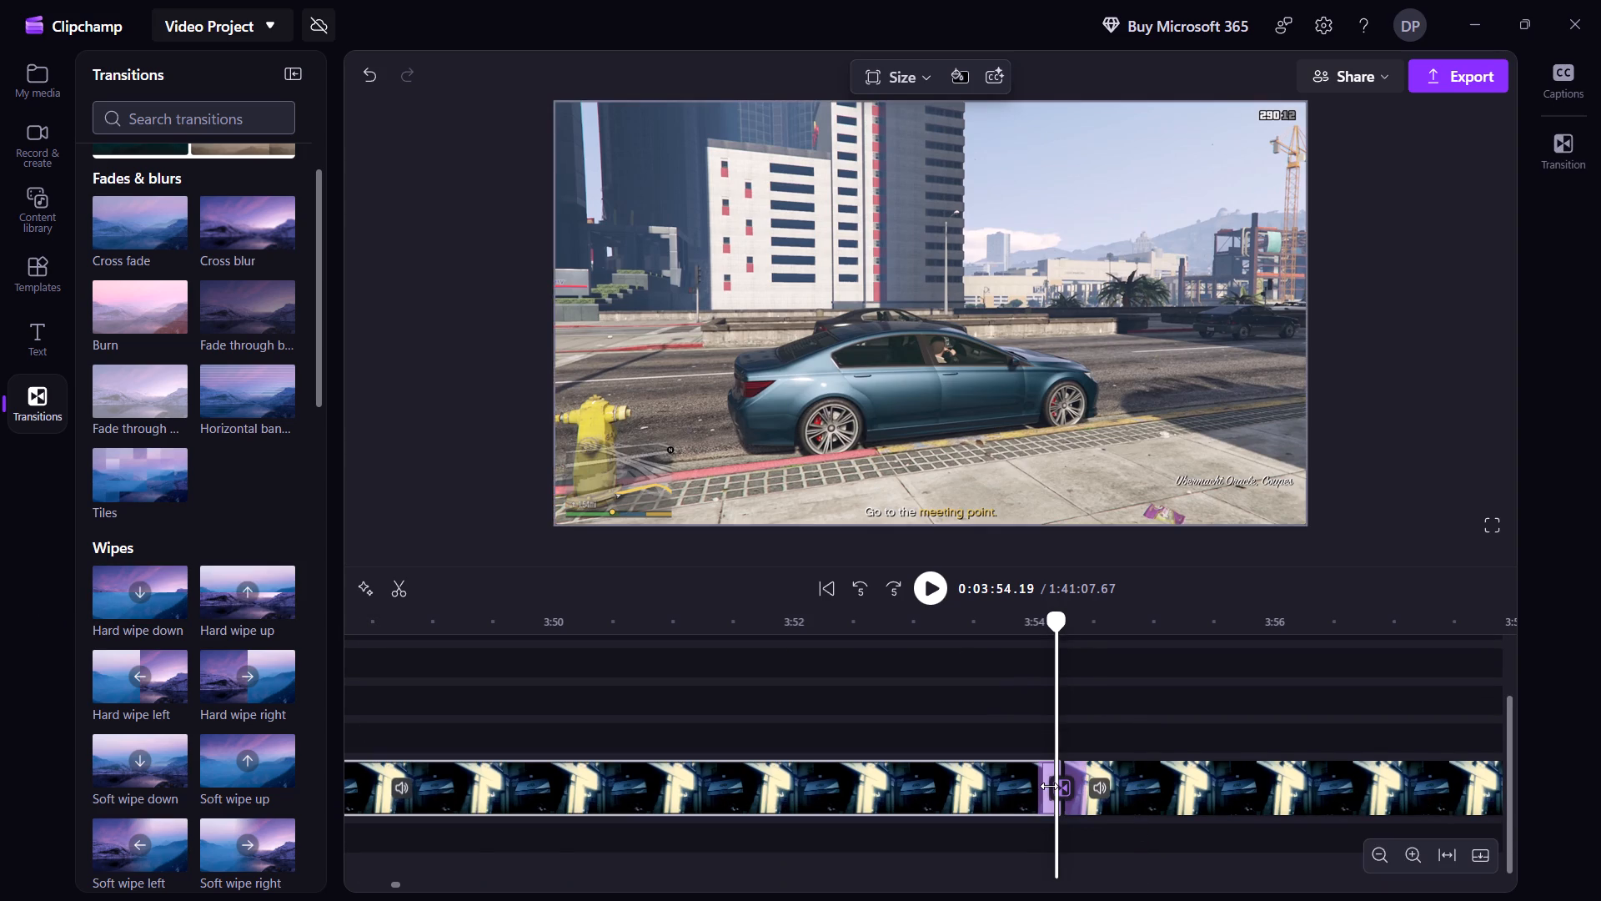
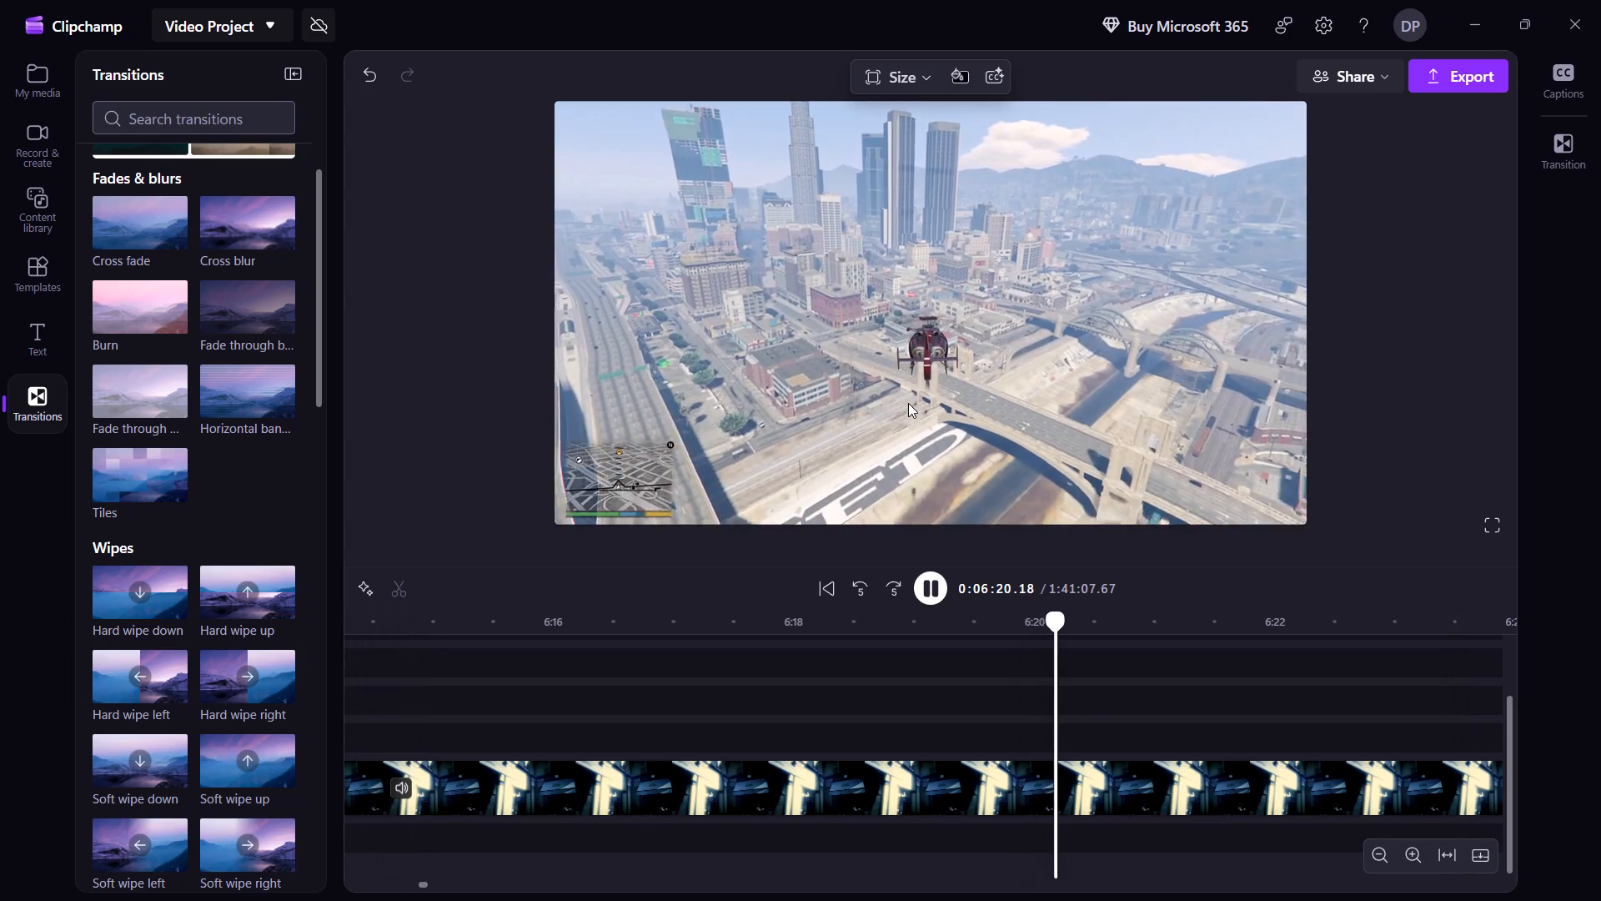
Skim the helicopter footage from about 6:20 to 6:58, from the flight over the river bridge to the IAA tower rooftop.
key("shift+Right")
key("shift+Right")
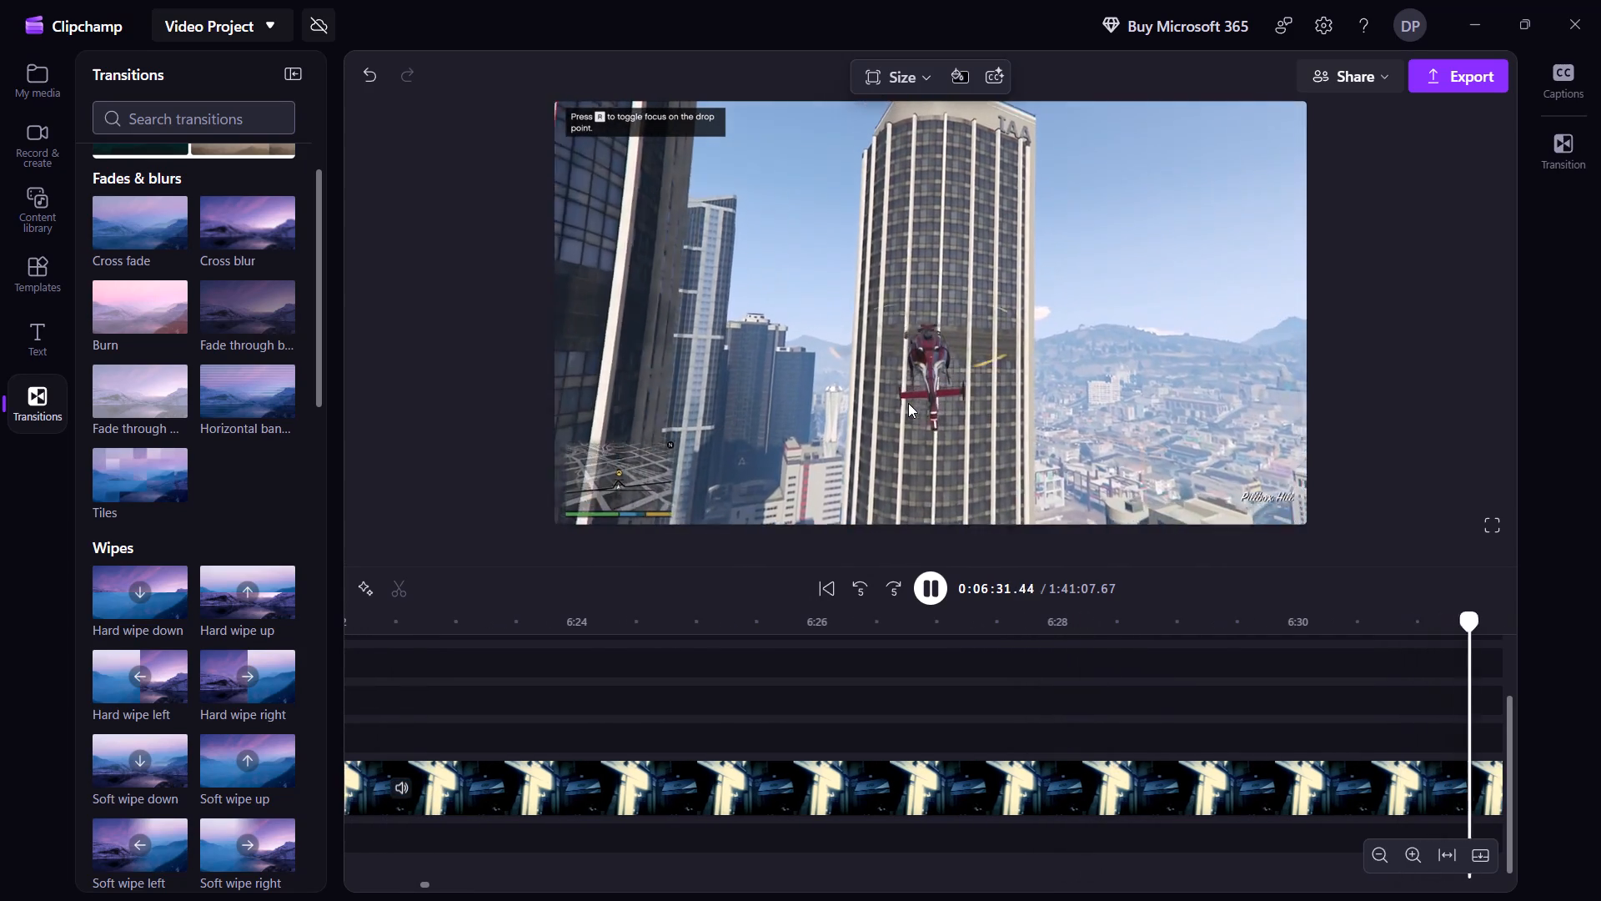
key("shift+Right")
key("shift+Right")
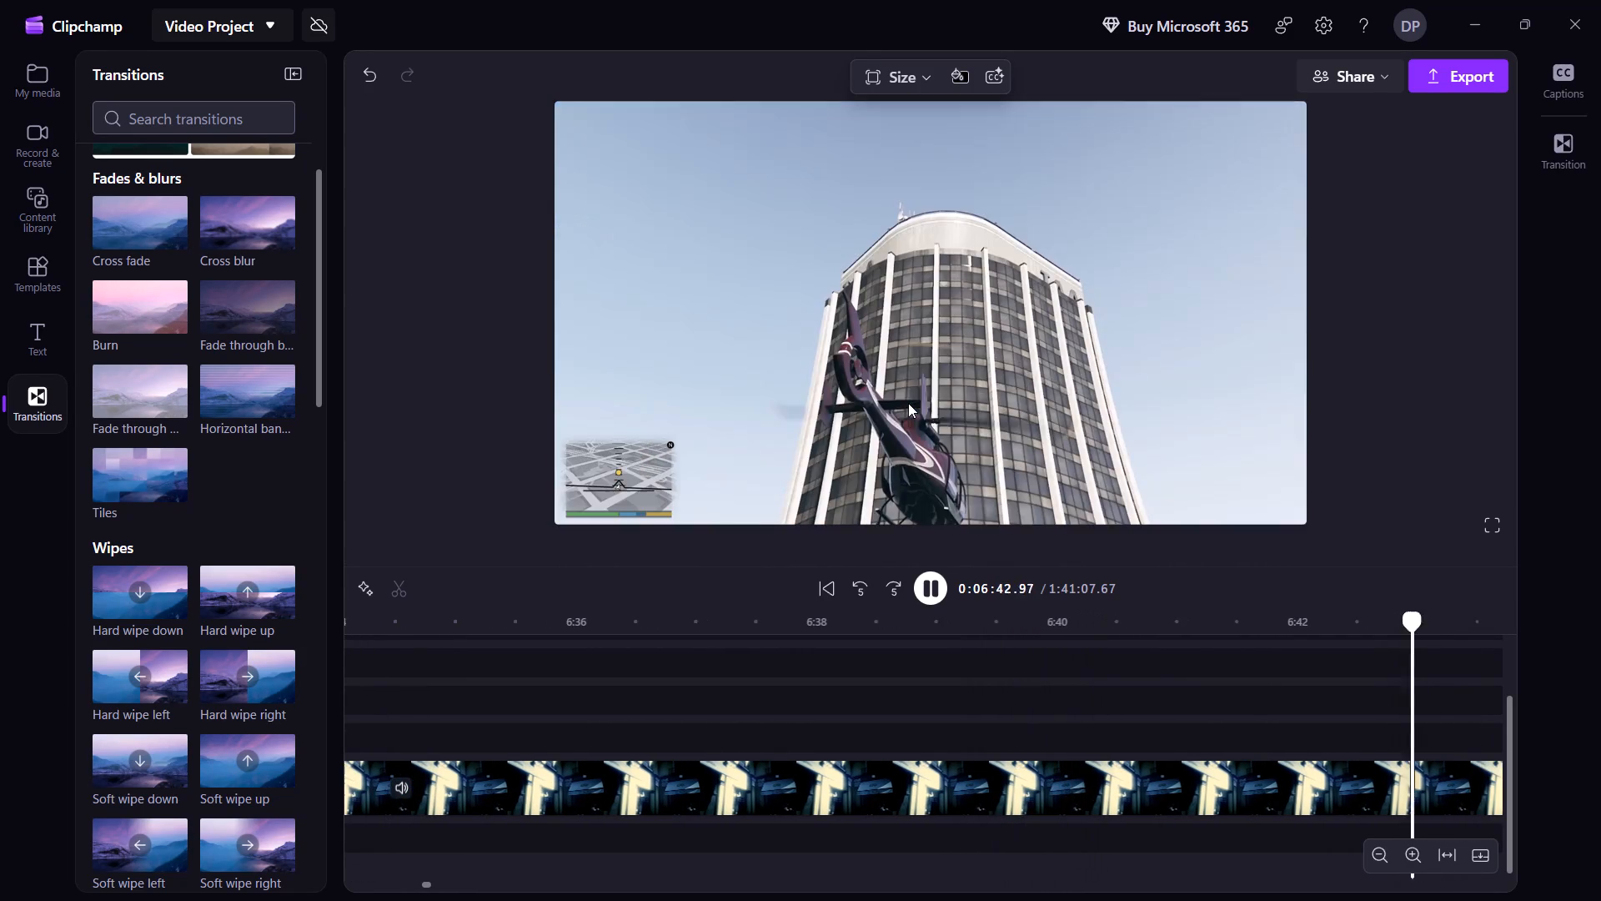
key("shift+Right")
key("shift+Right")
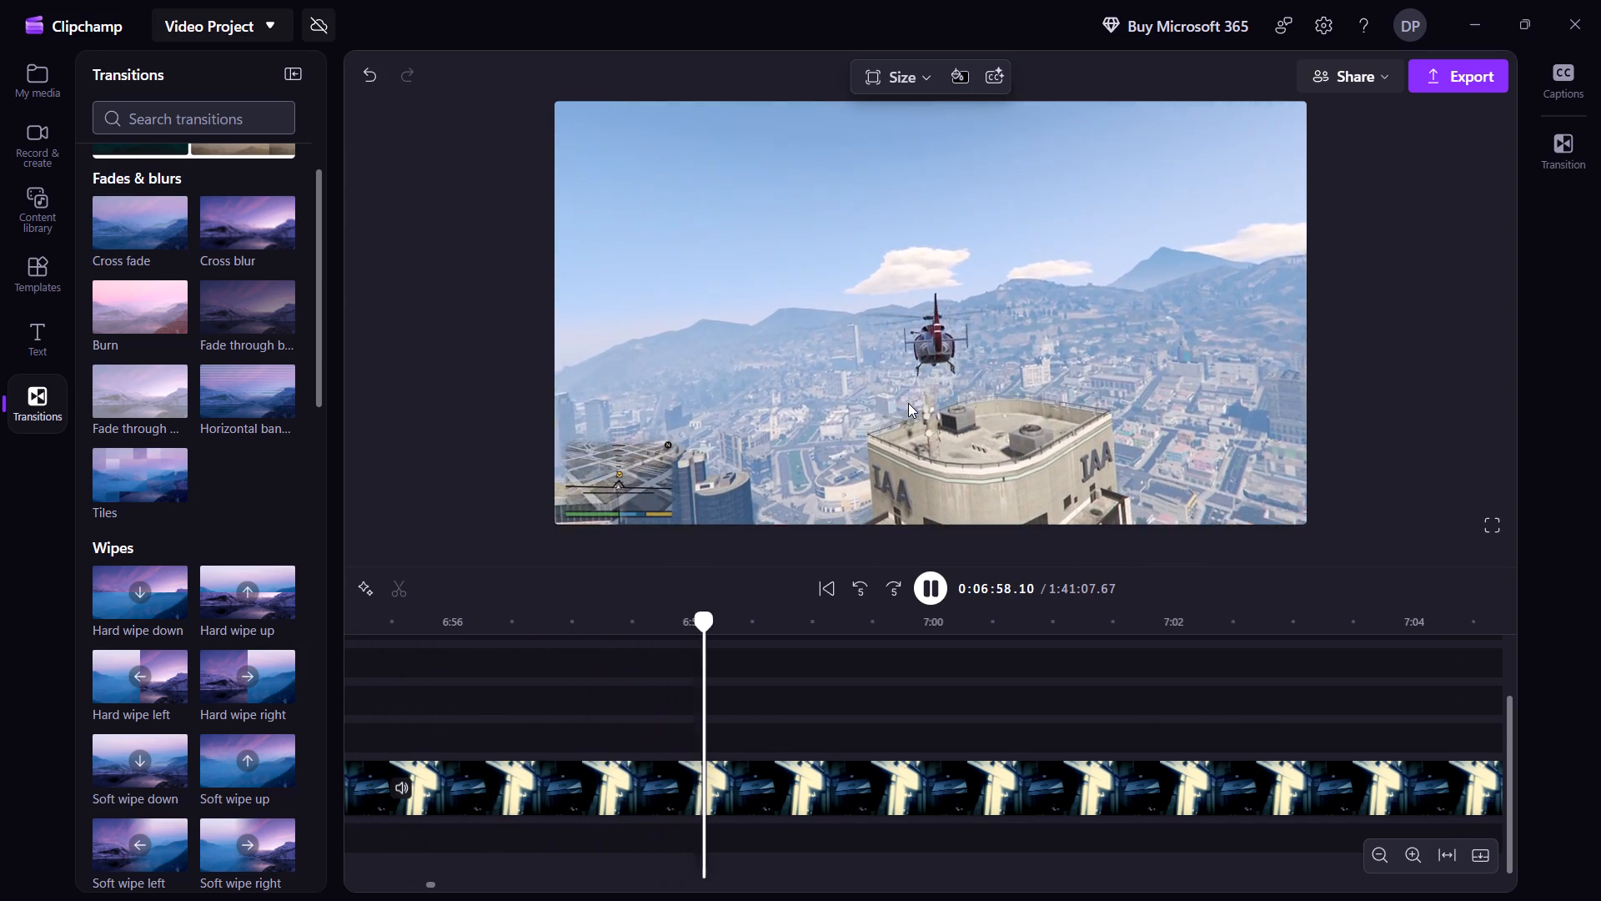
Skim the footage from about 6:58 to 7:14, from the helicopter above the IAA rooftop to the start of the rappel.
key("shift+Right")
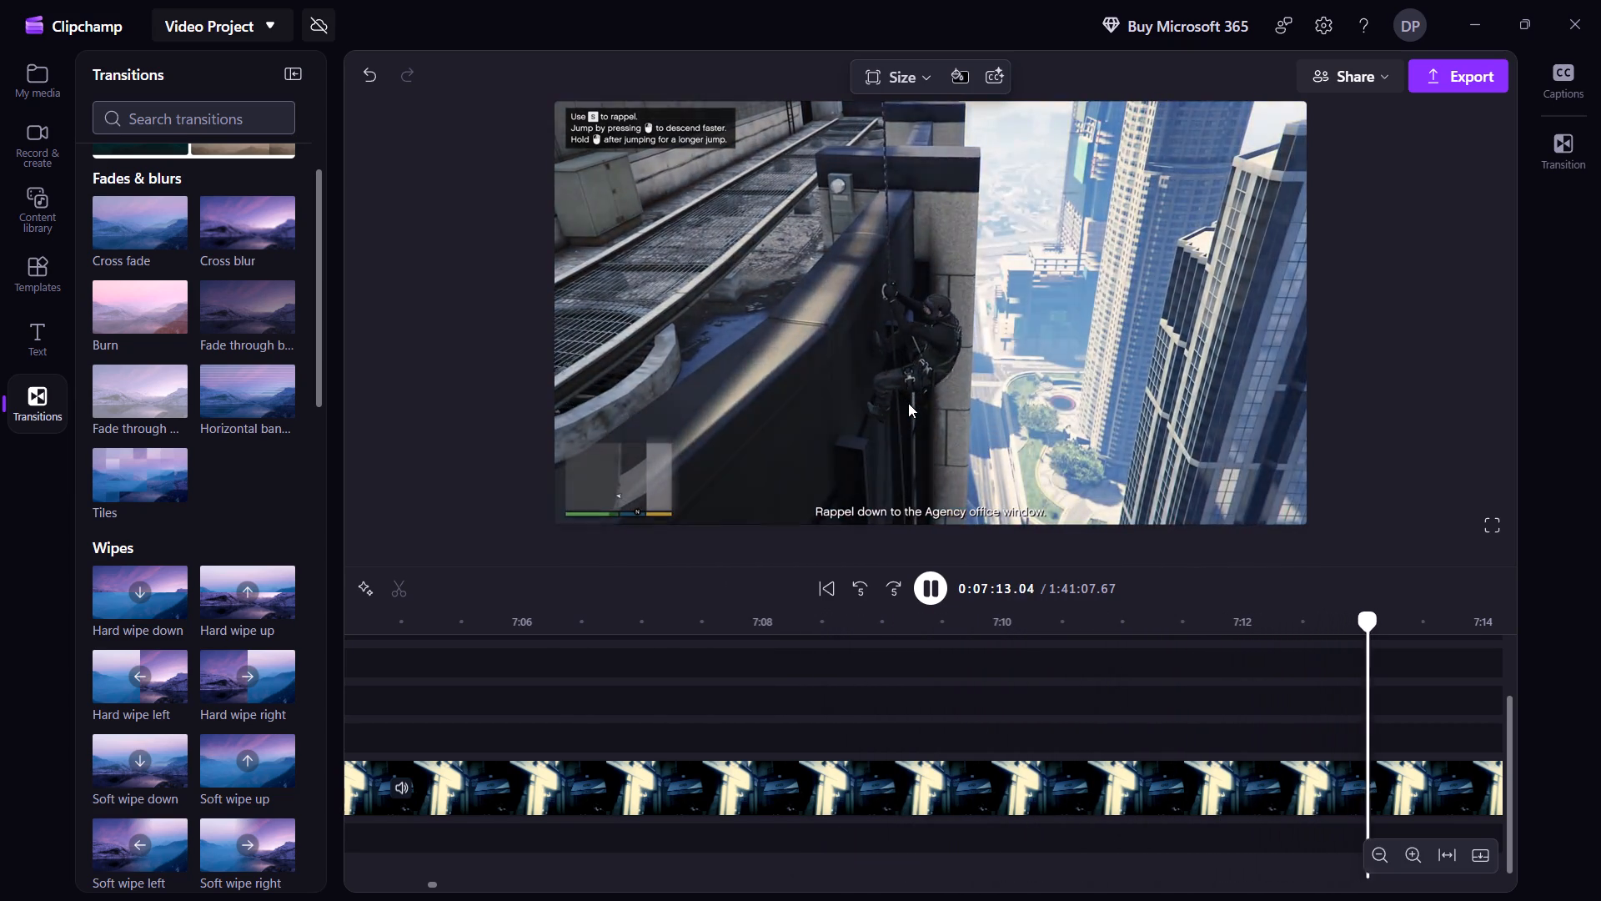
key("shift+Right")
key("shift+Left")
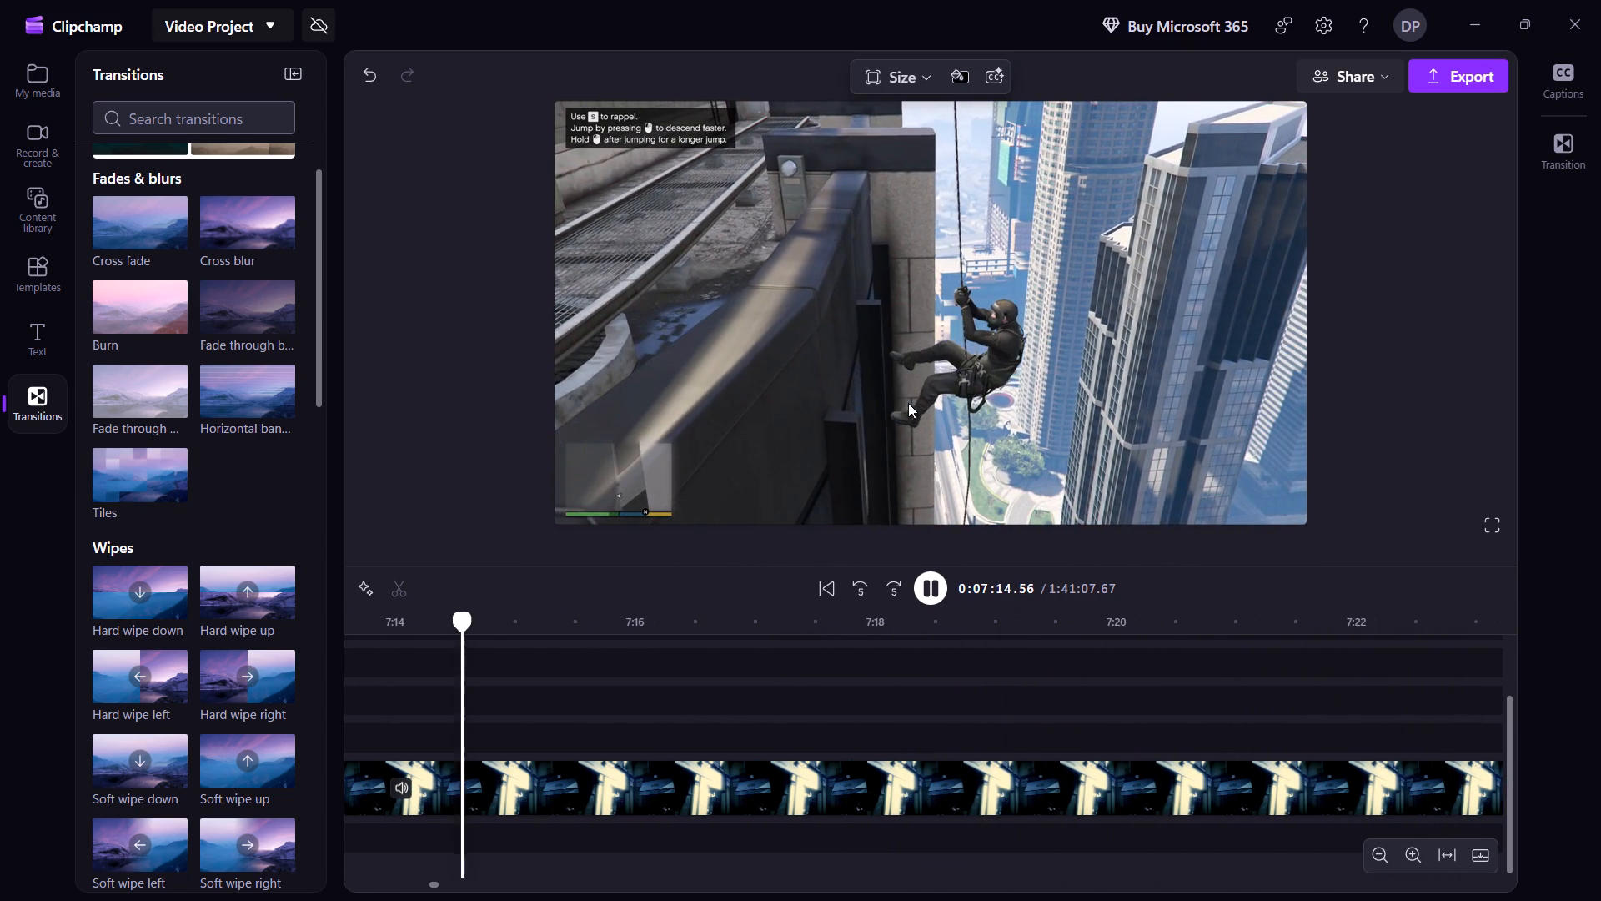
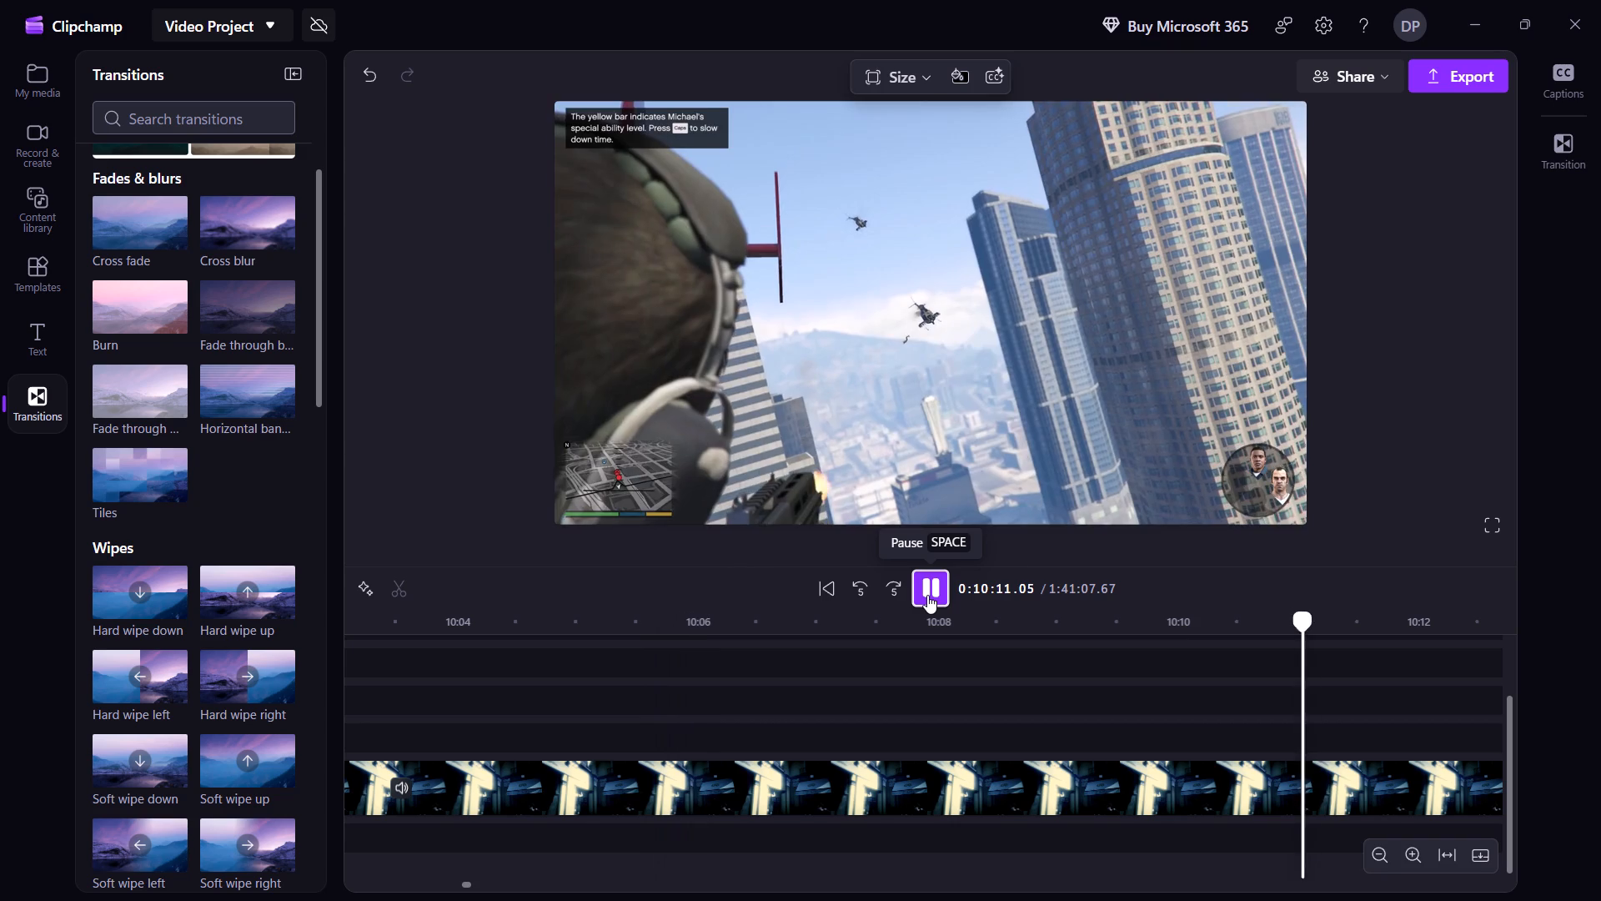
Skim the footage from about 10:11 to 11:21, from the helicopter shootout among the skyscrapers to the helicopter above the industrial yard.
key("shift+Right")
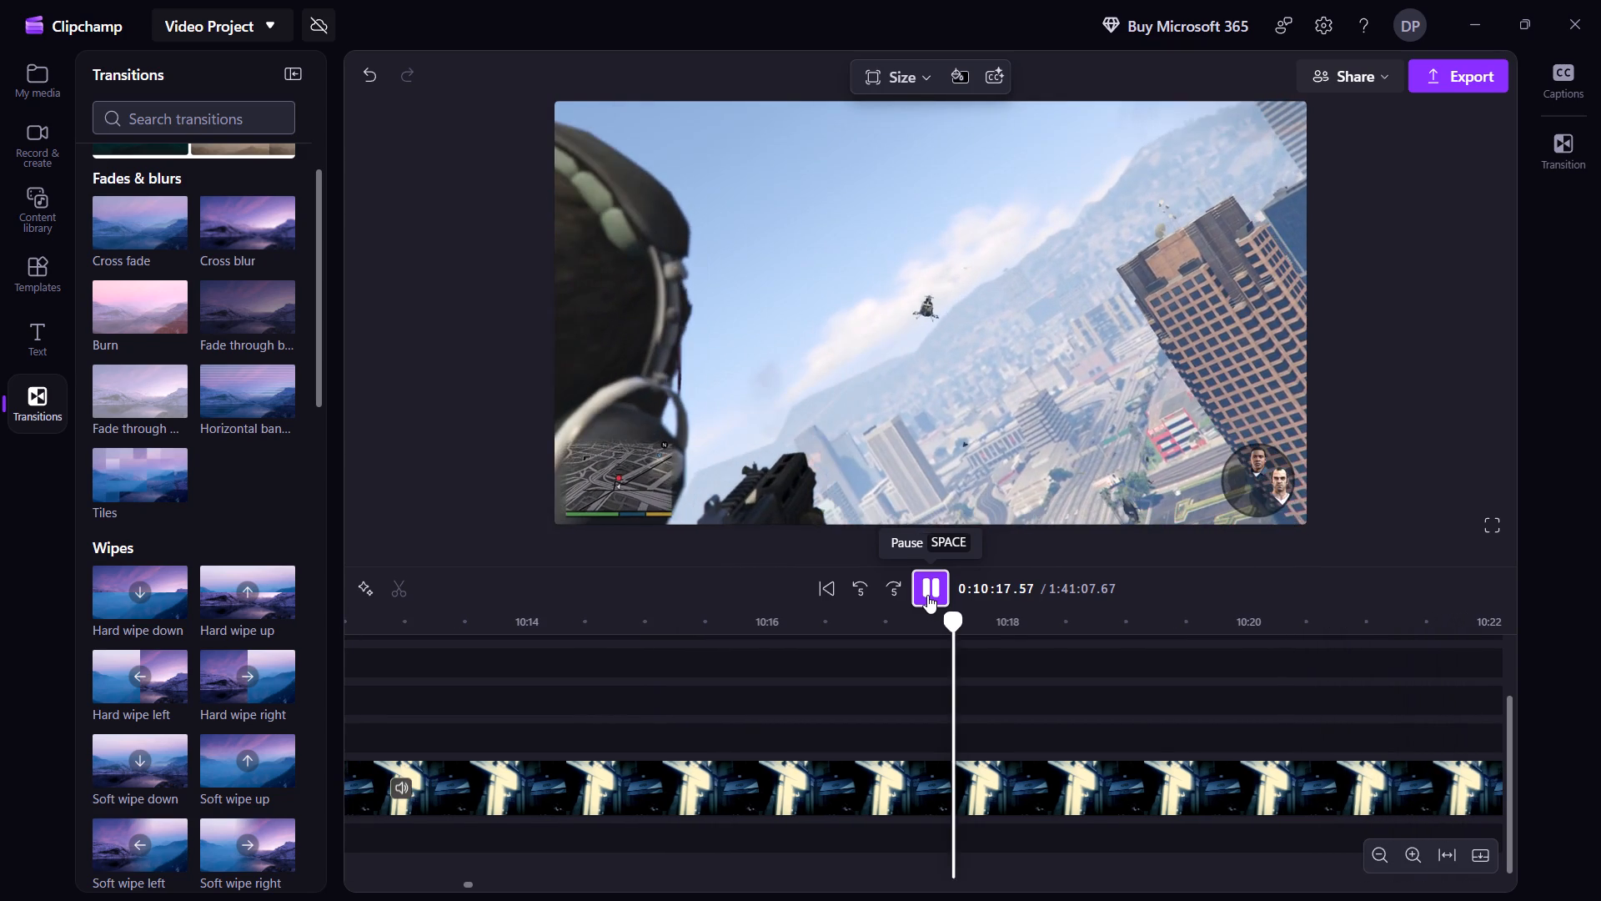
key("shift+Right")
key("shift+Right")
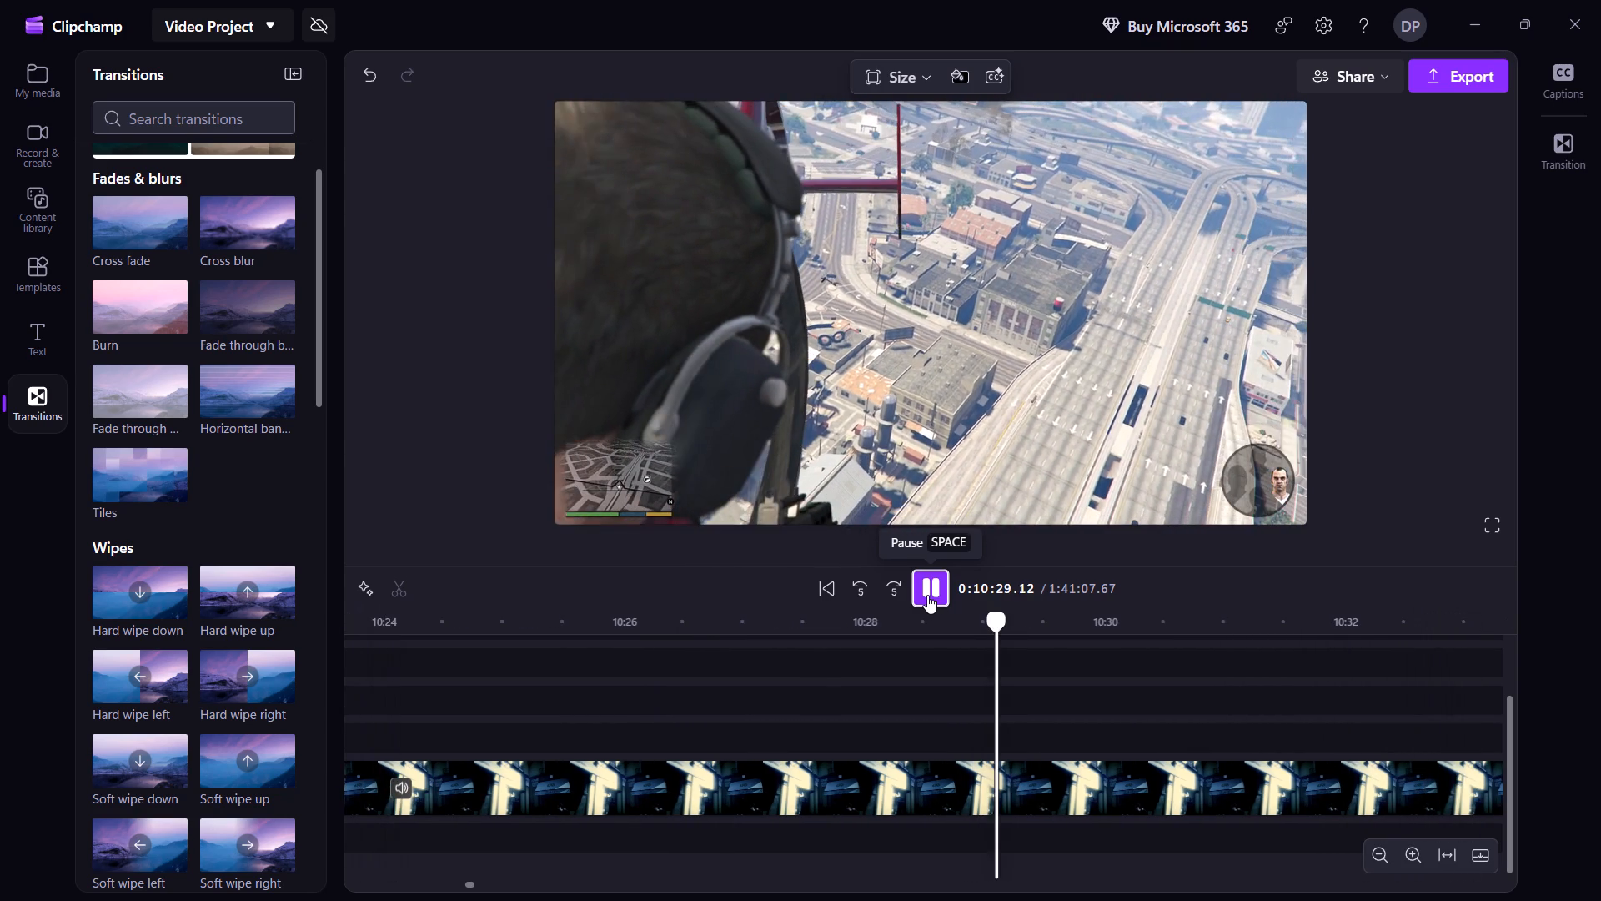
key("shift+Right")
key("shift+Right")
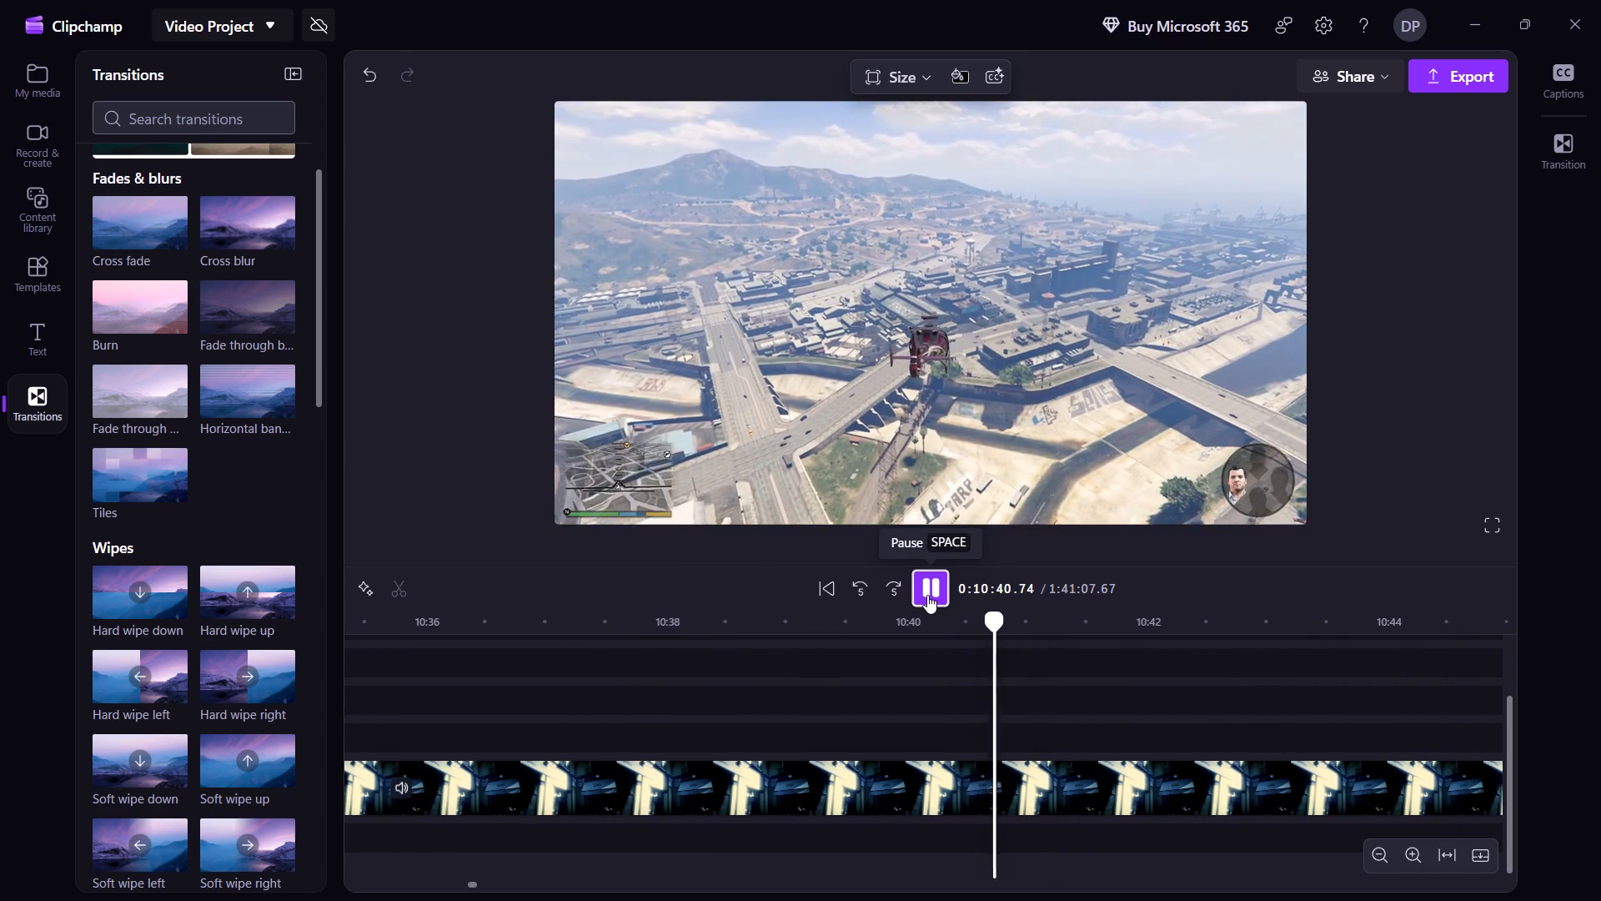
key("shift+Right")
key("shift+Right")
key("shift+Right")
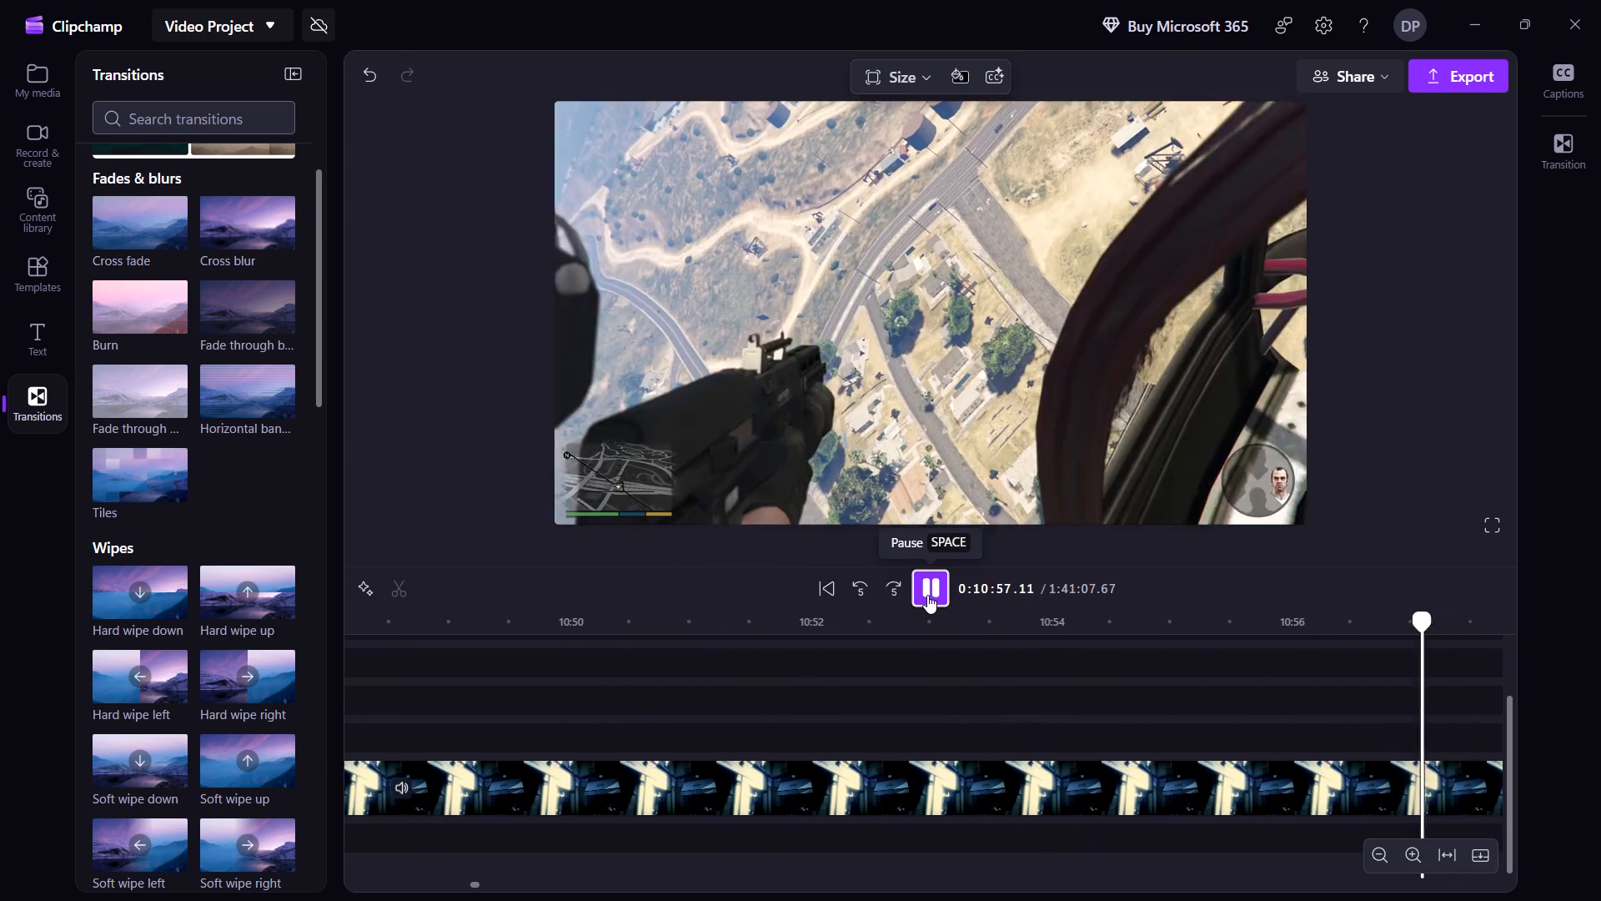
key("shift+Right")
key("shift+Right")
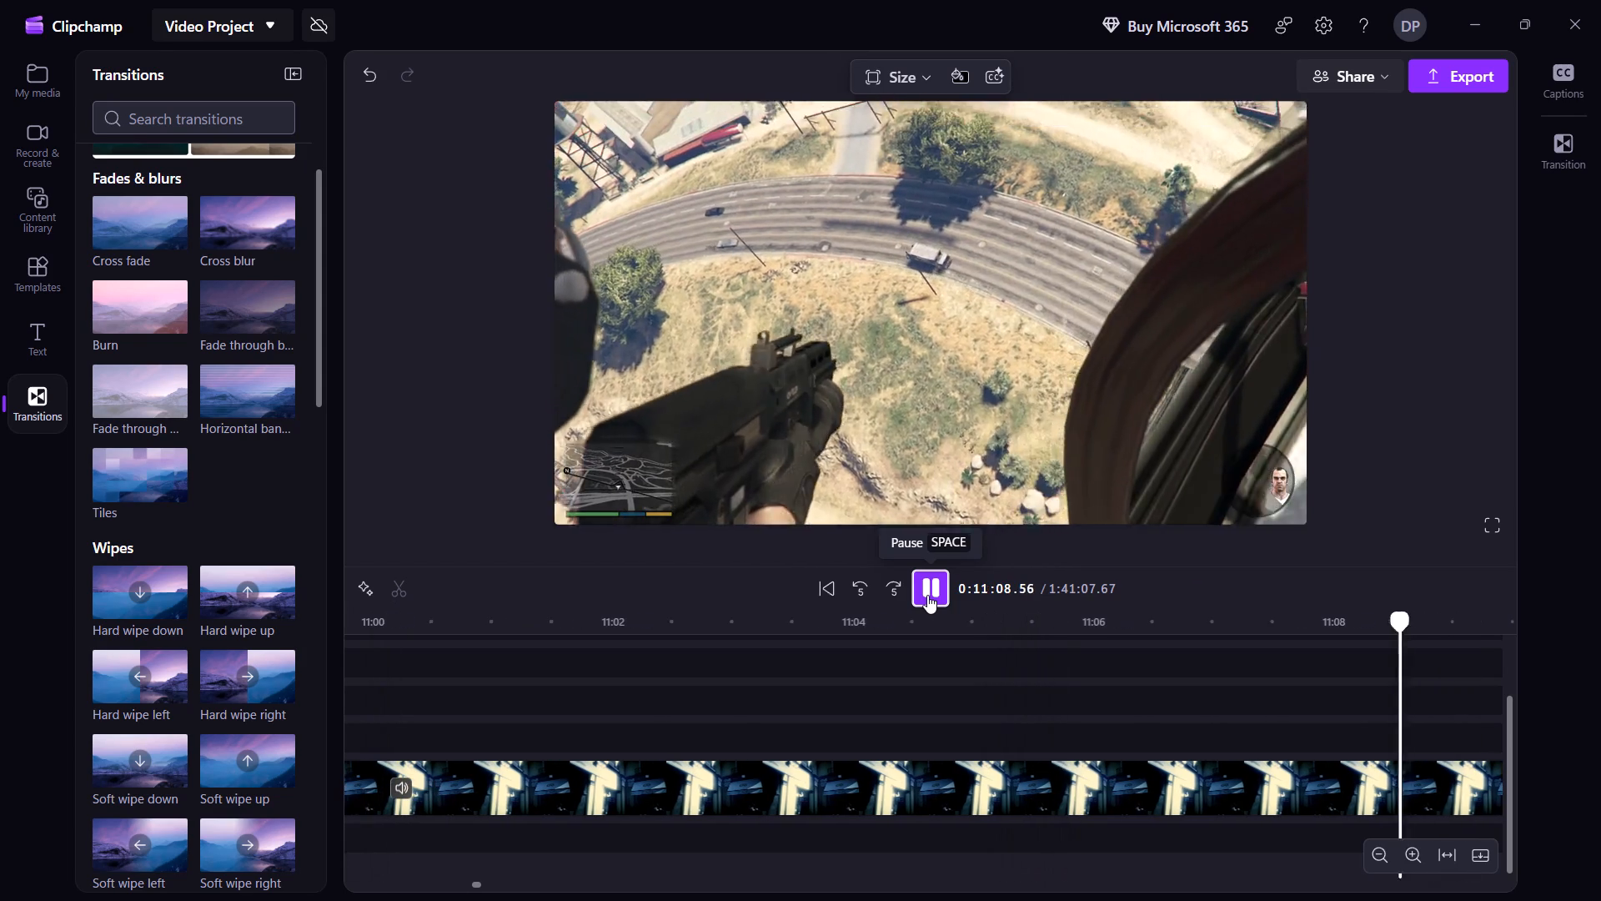
key("shift+Right")
key("shift+Right")
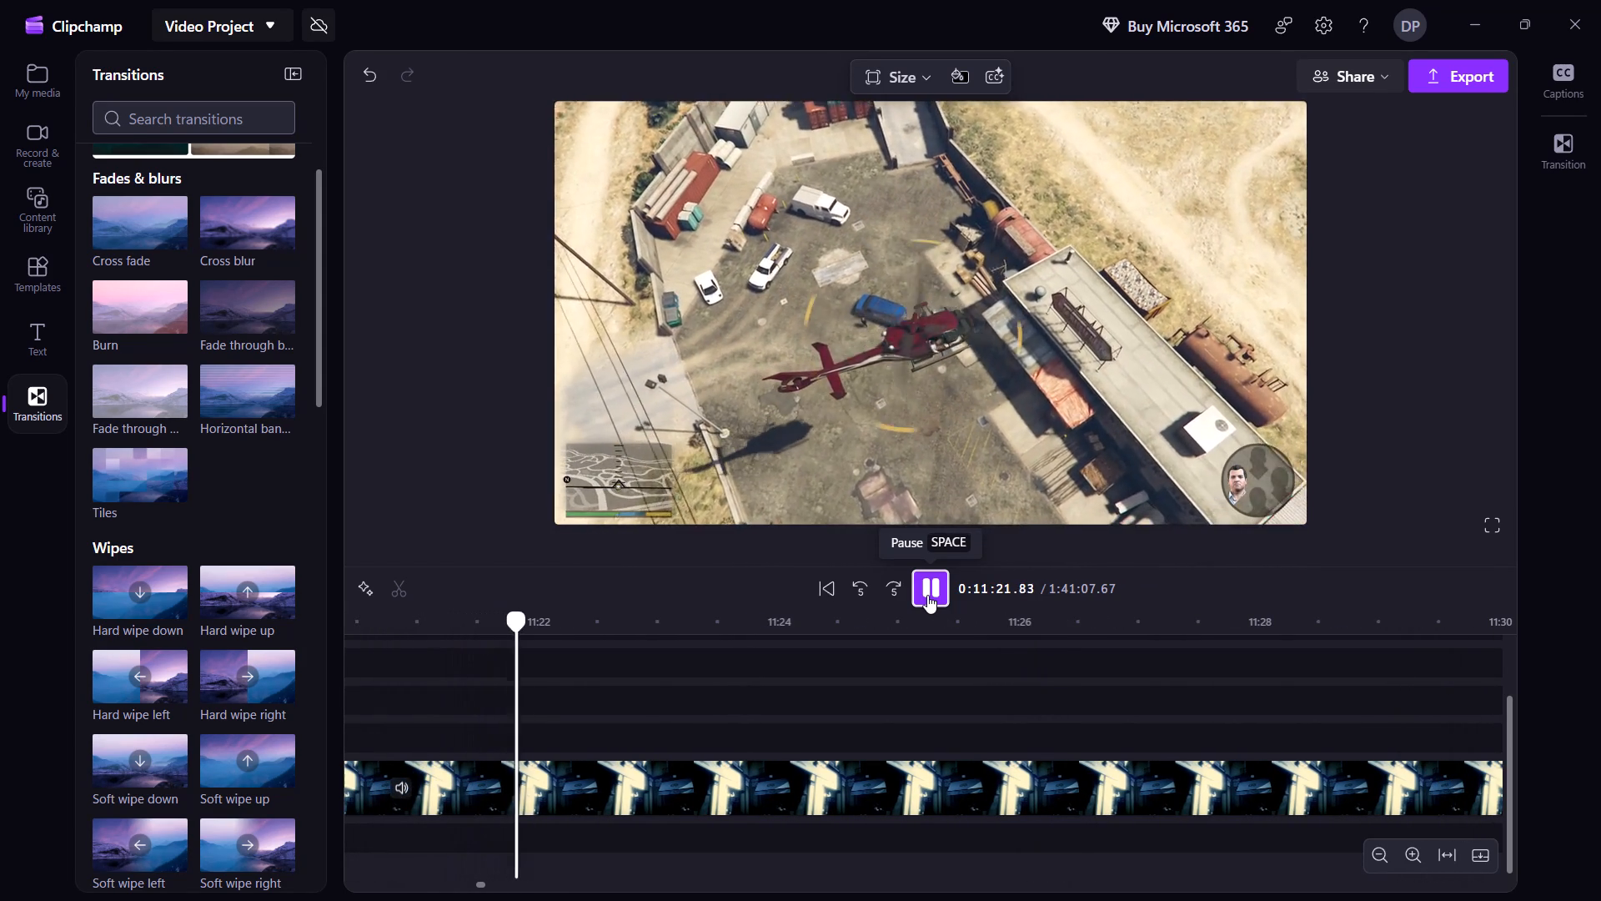
Split the recording at 12:40.35, just after the Three's Company mission passed screen, as the pause map fades in.
key("shift+Right")
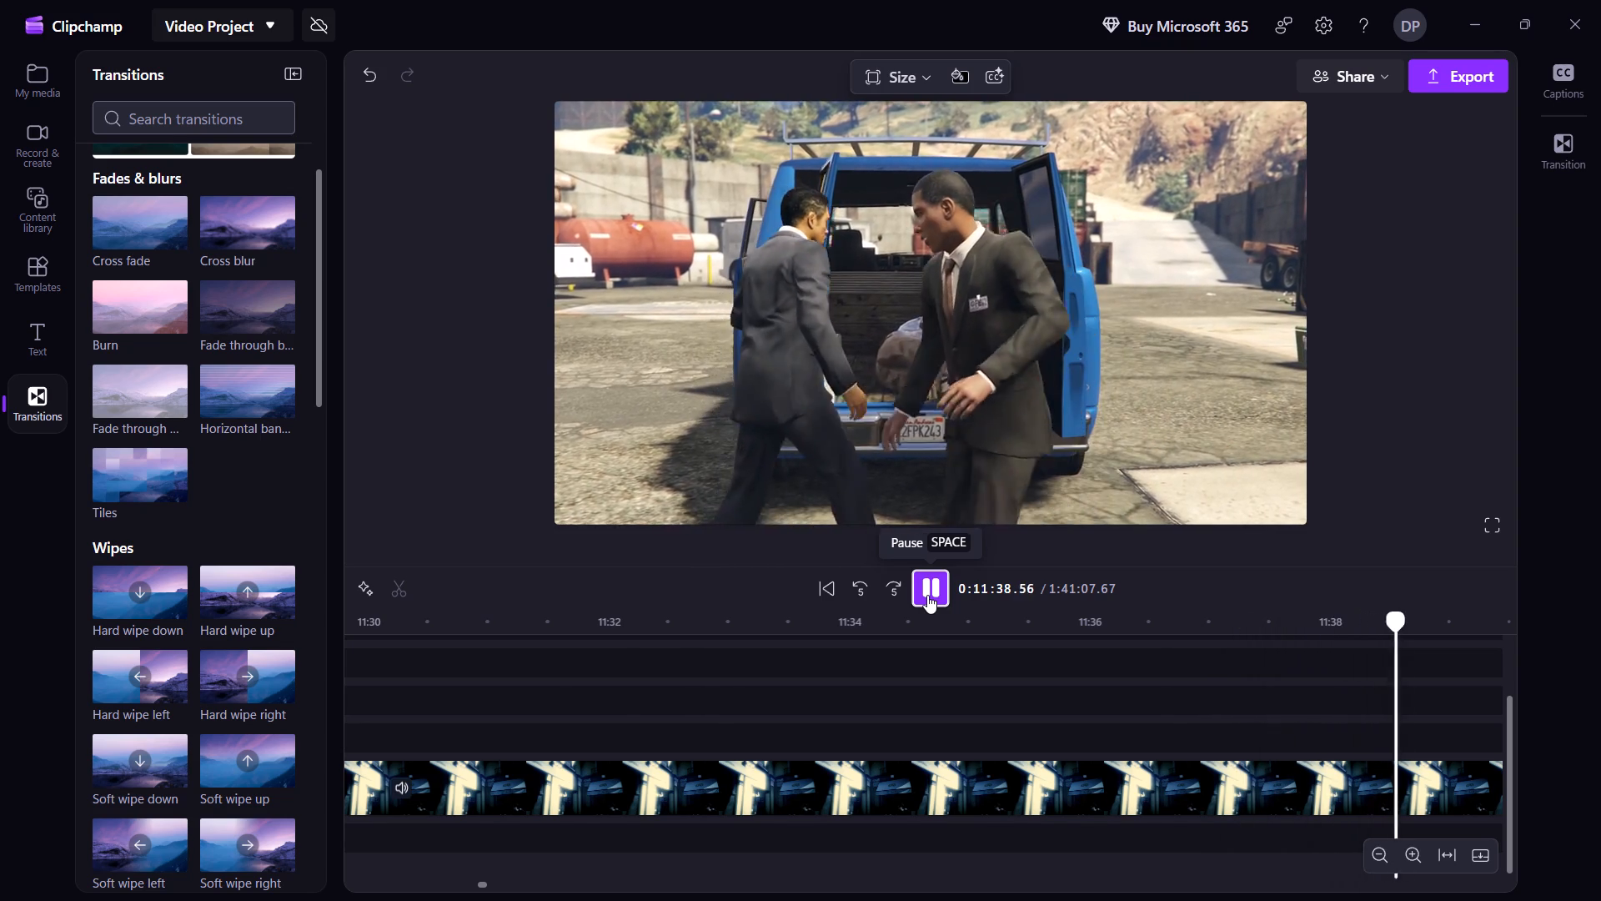
key("shift+Right")
key("shift+Right")
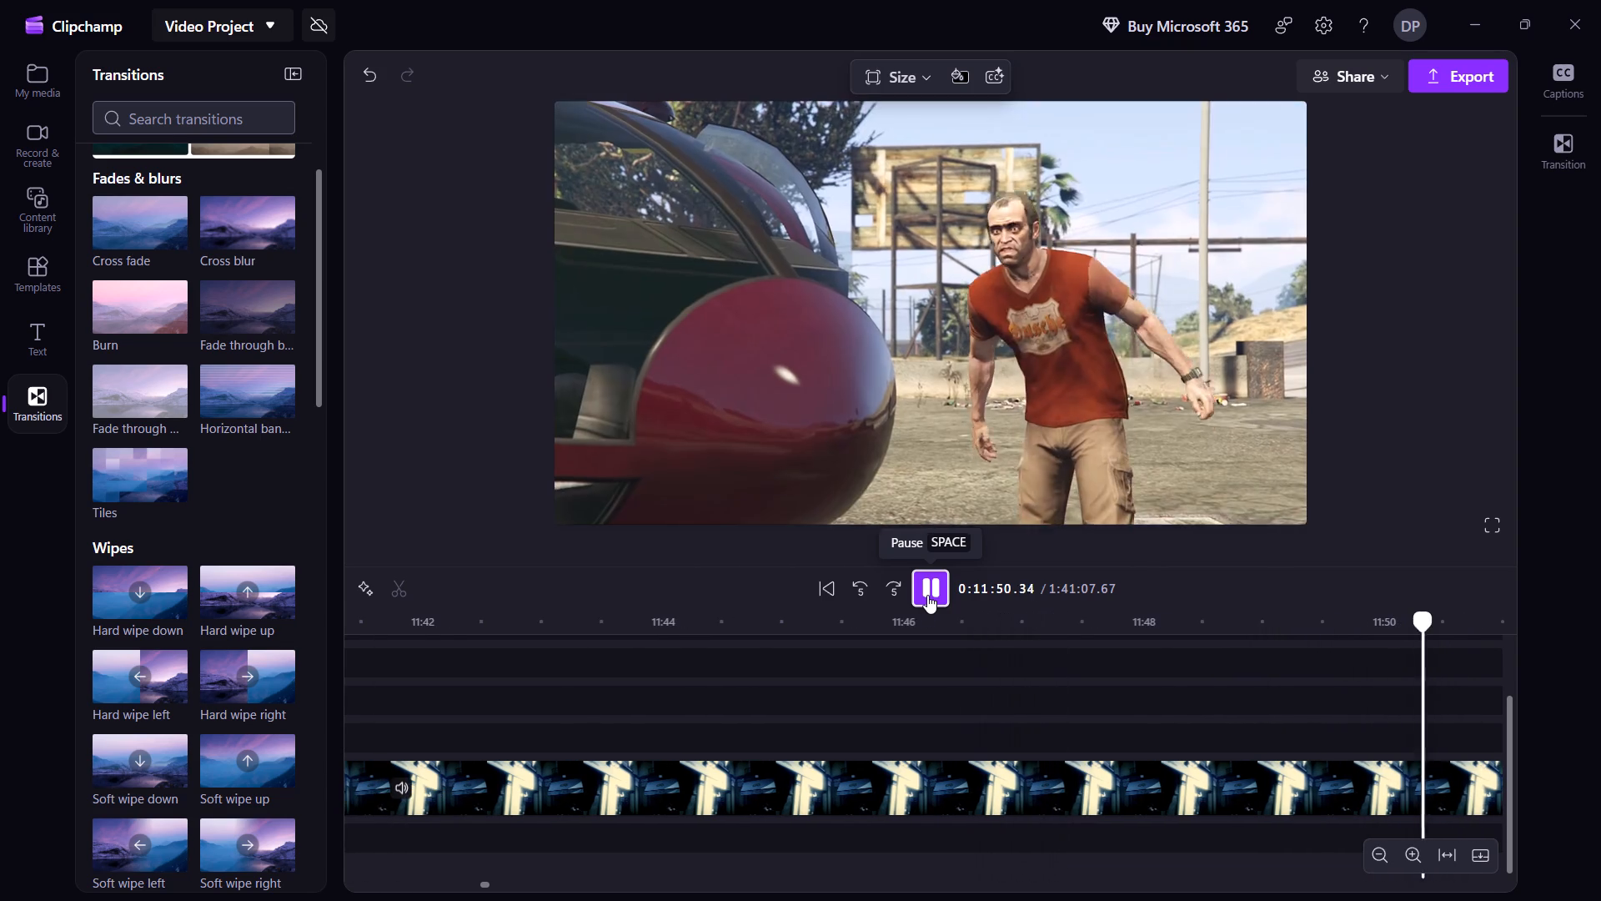
key("shift+Right")
key("shift+Right")
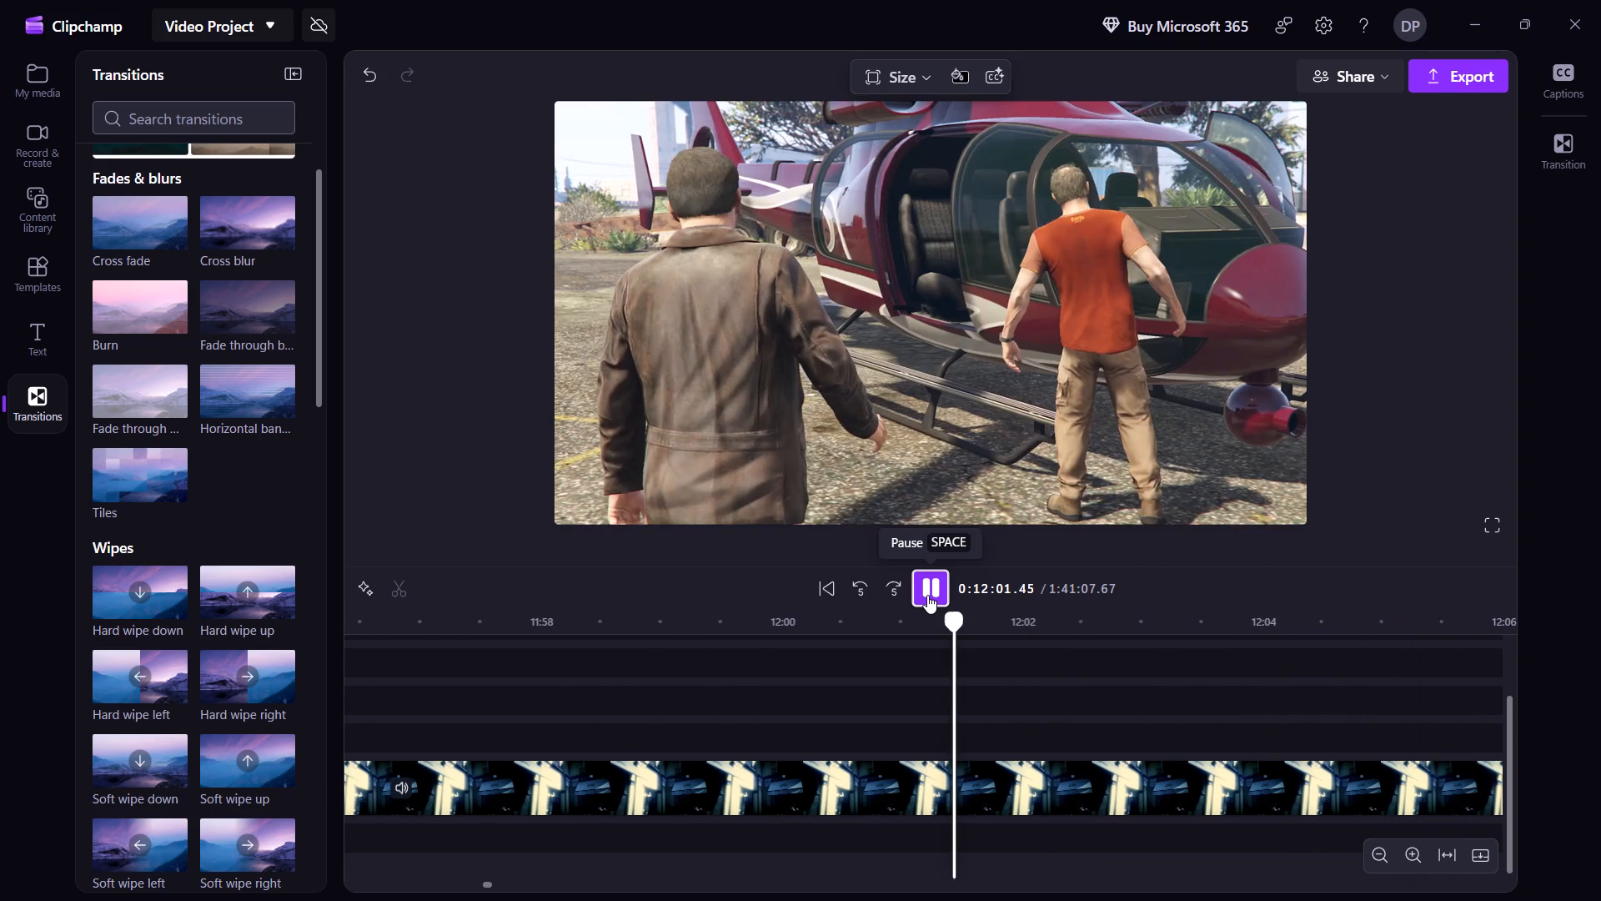
key("shift+Right")
key("shift+Right")
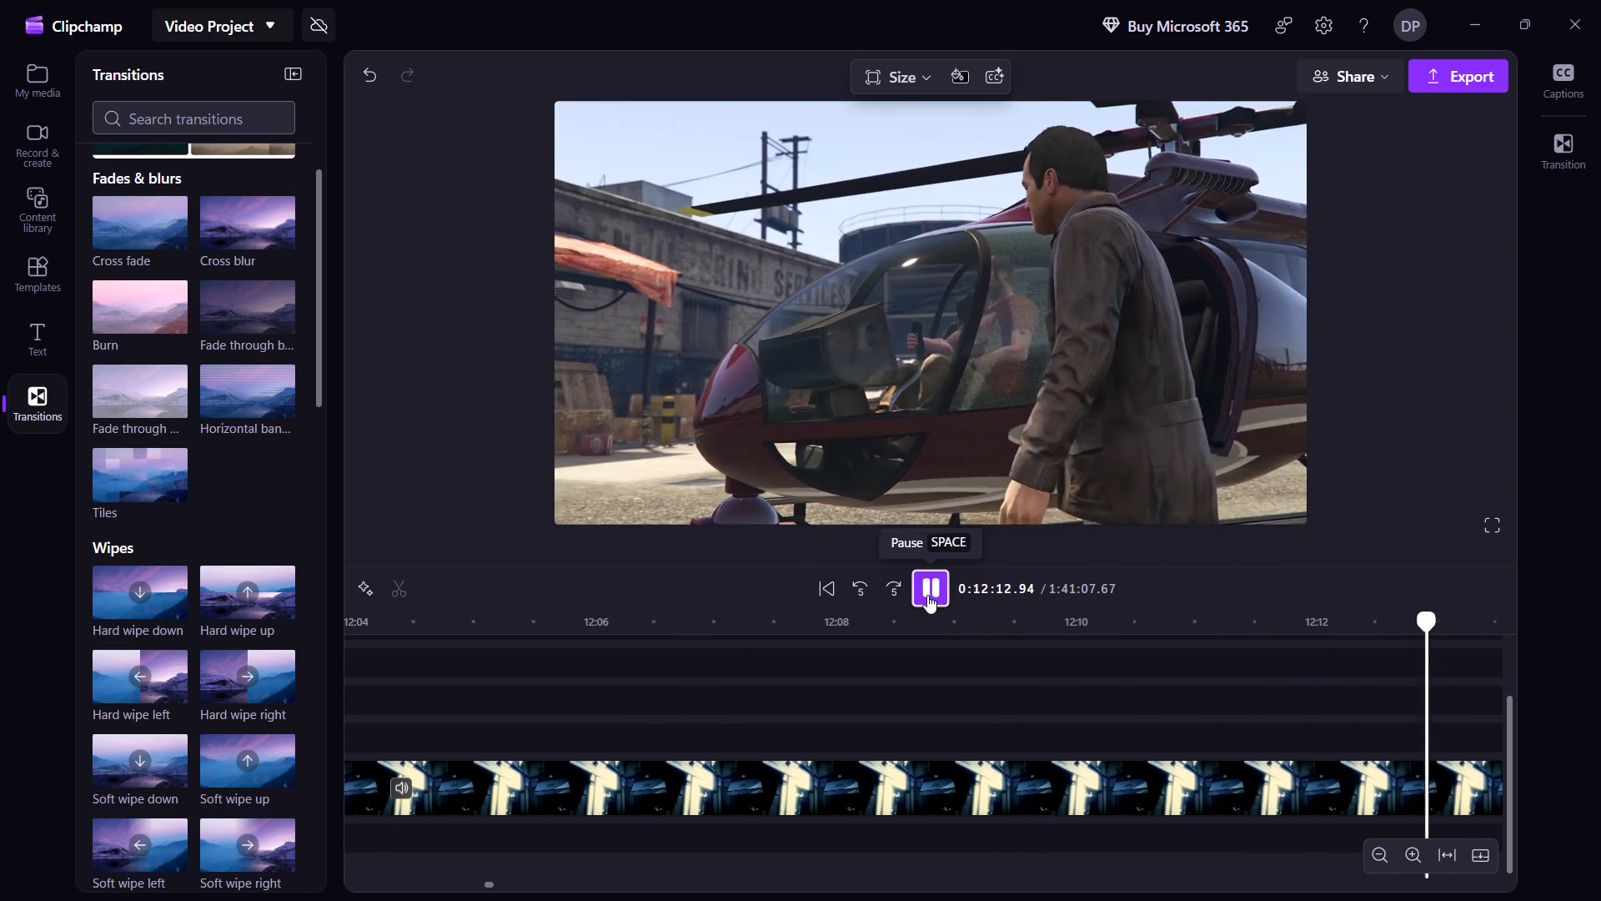
key("shift+Right")
key("shift+Right")
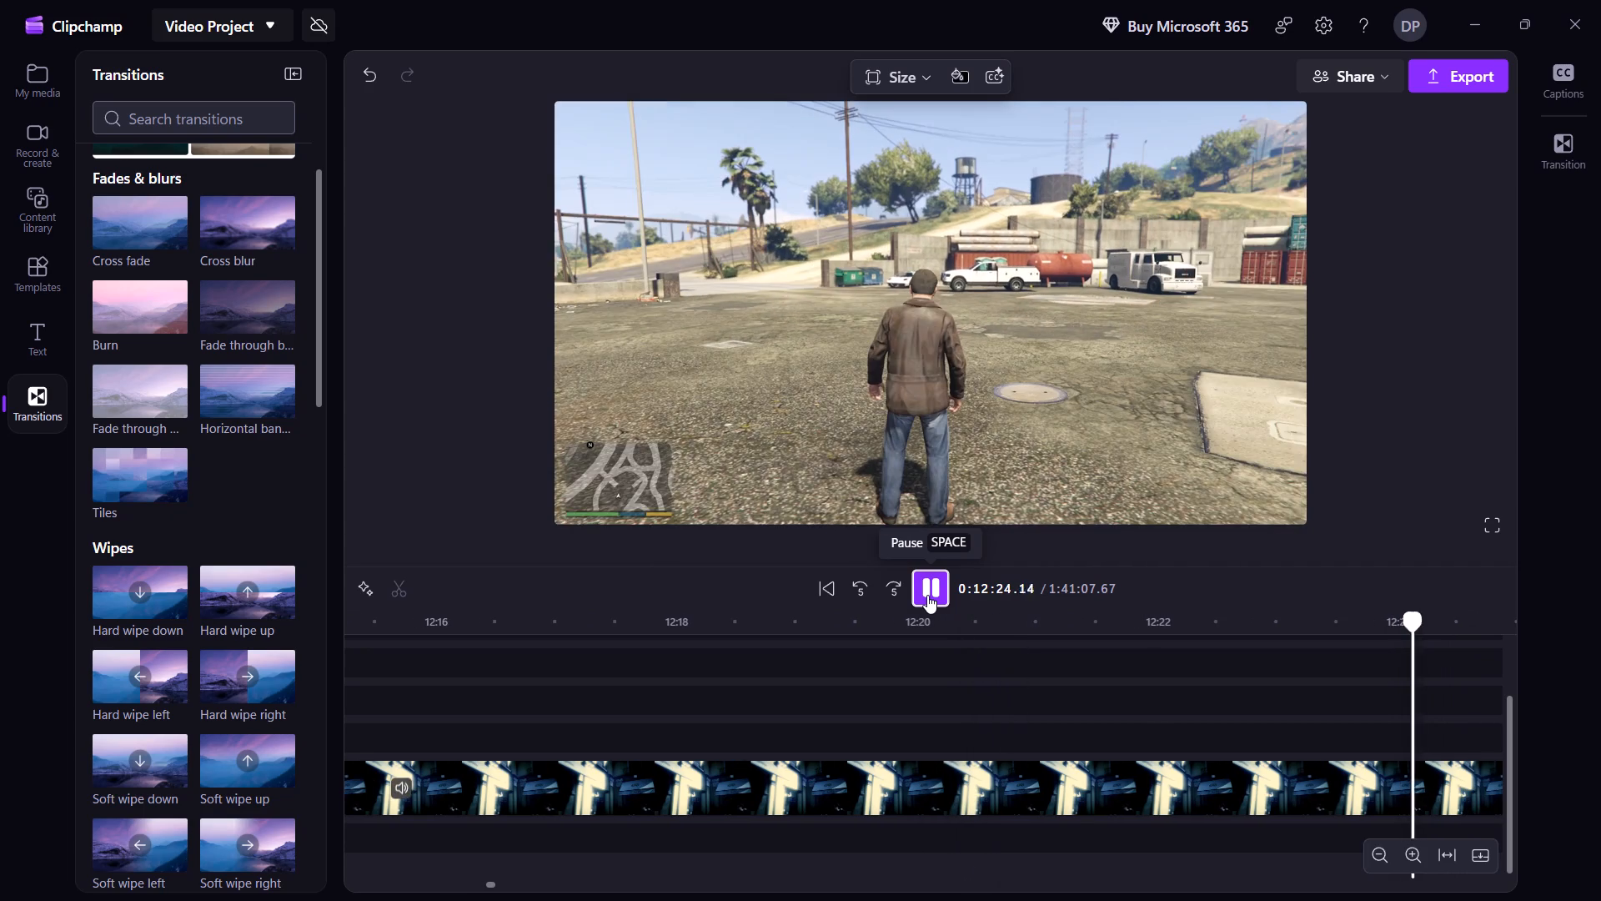
key("shift+Right")
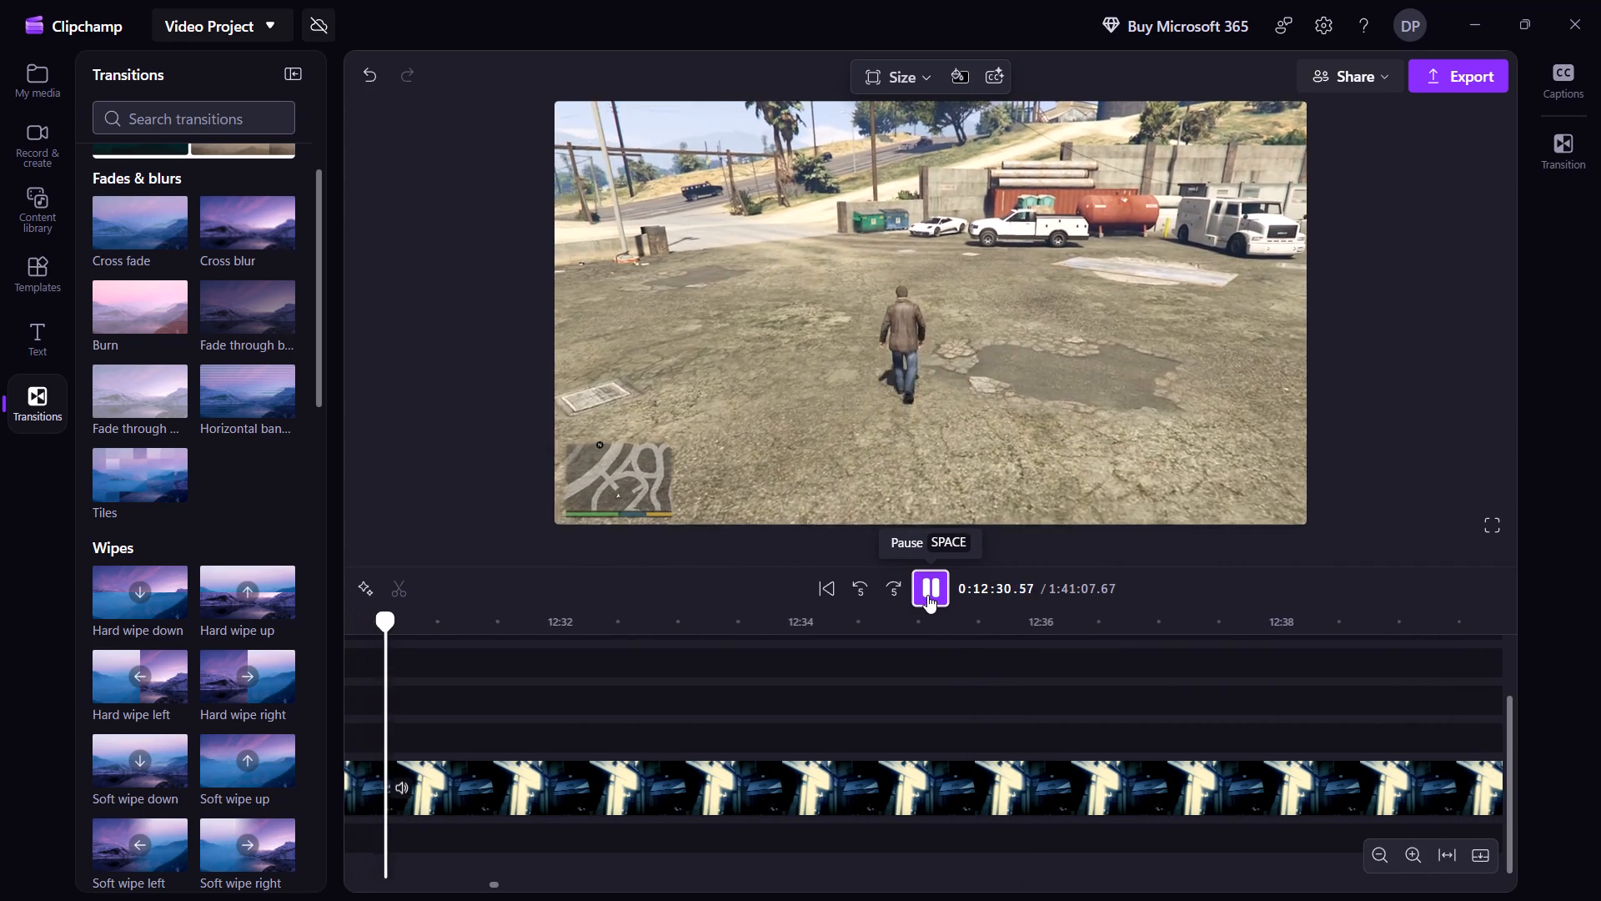
key("shift+Right")
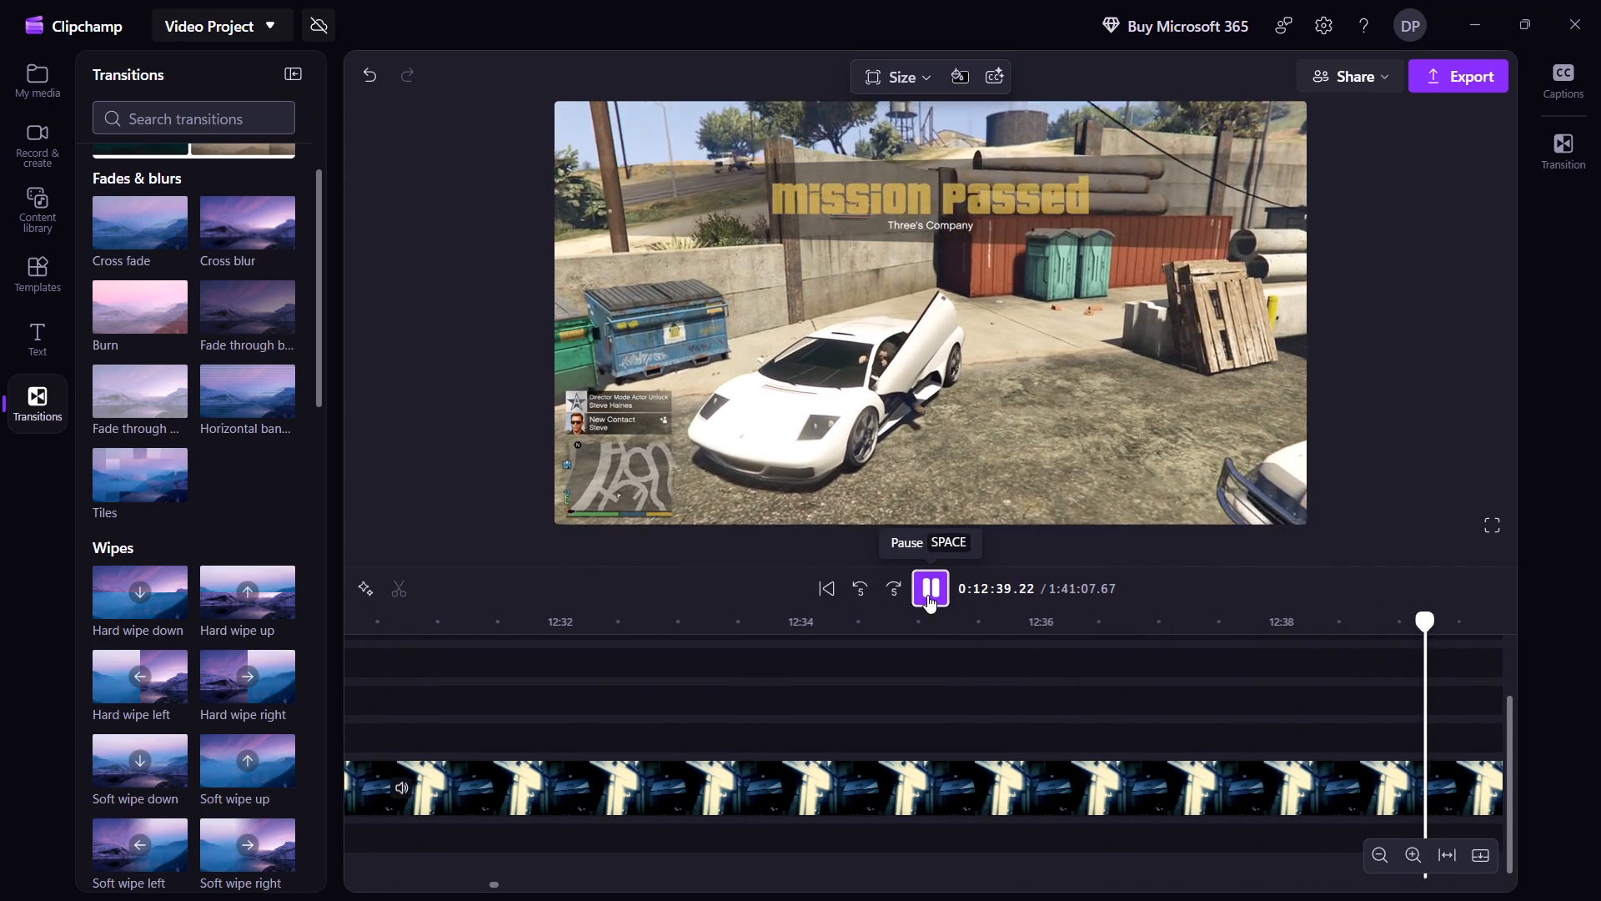
key("space")
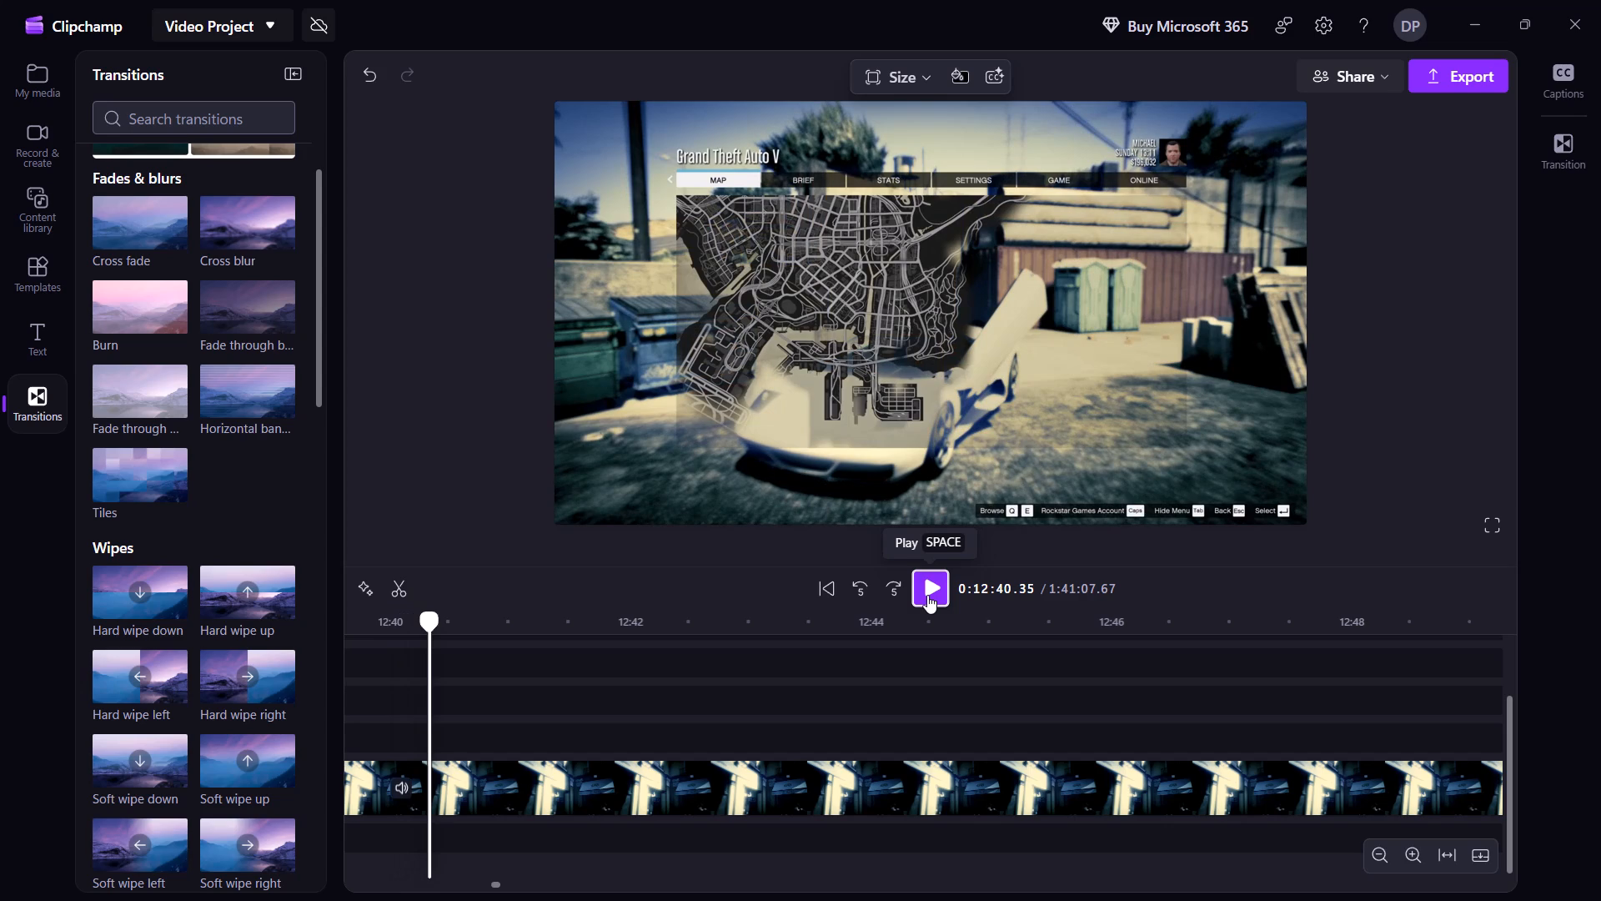
key("s")
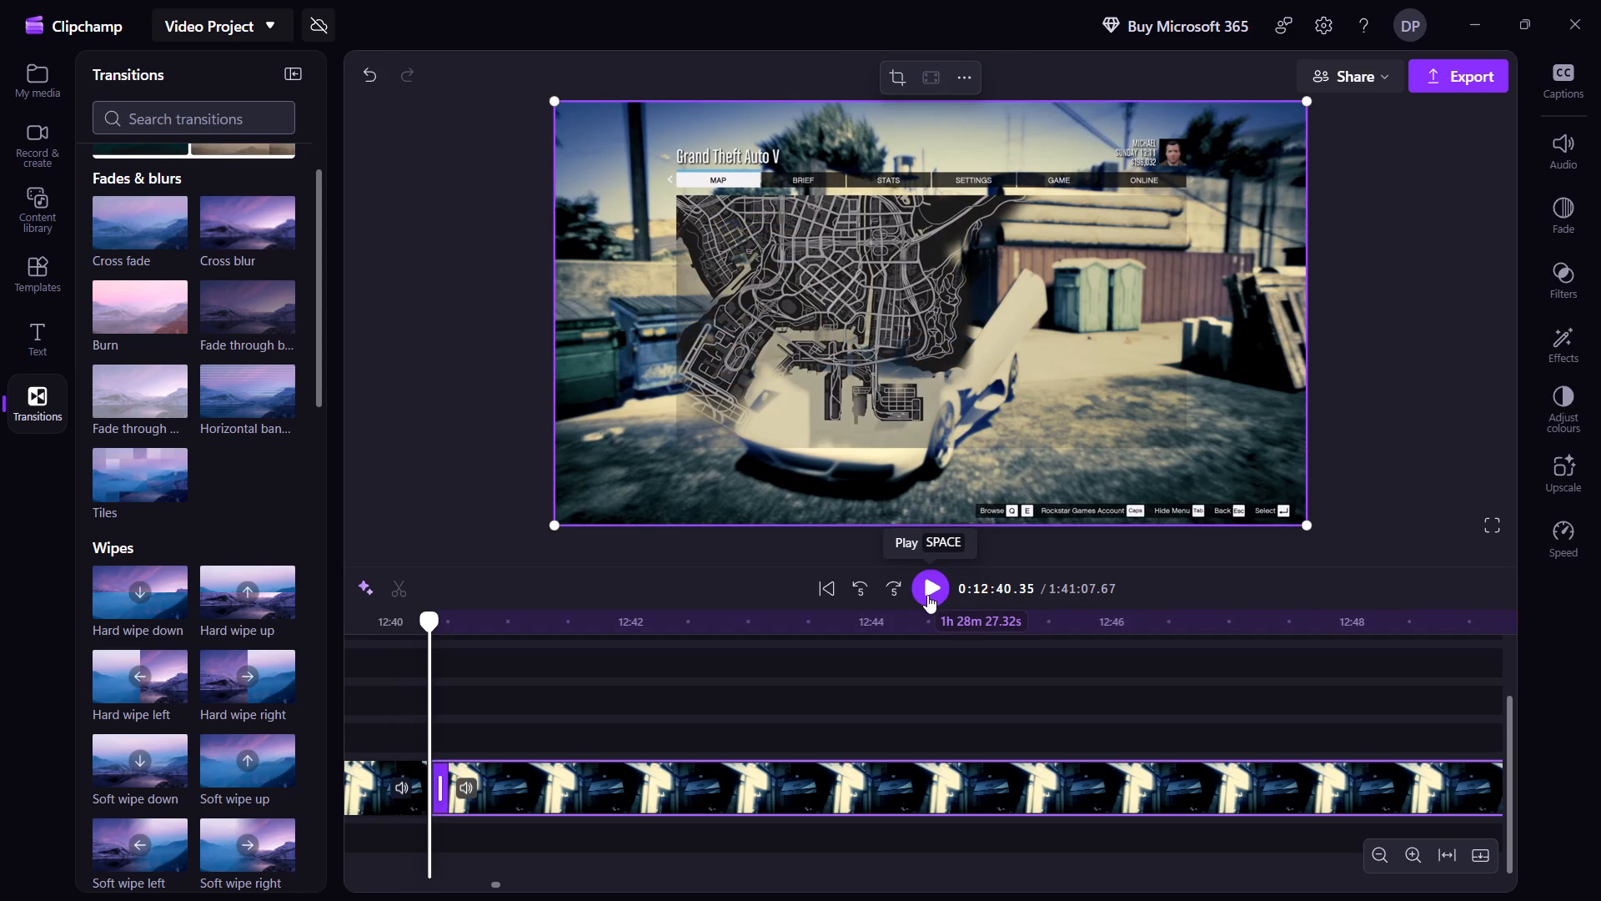
Skim the footage from 12:40 to about 15:54, covering the map browsing, the white car drive and the motorcycle ride.
key("space")
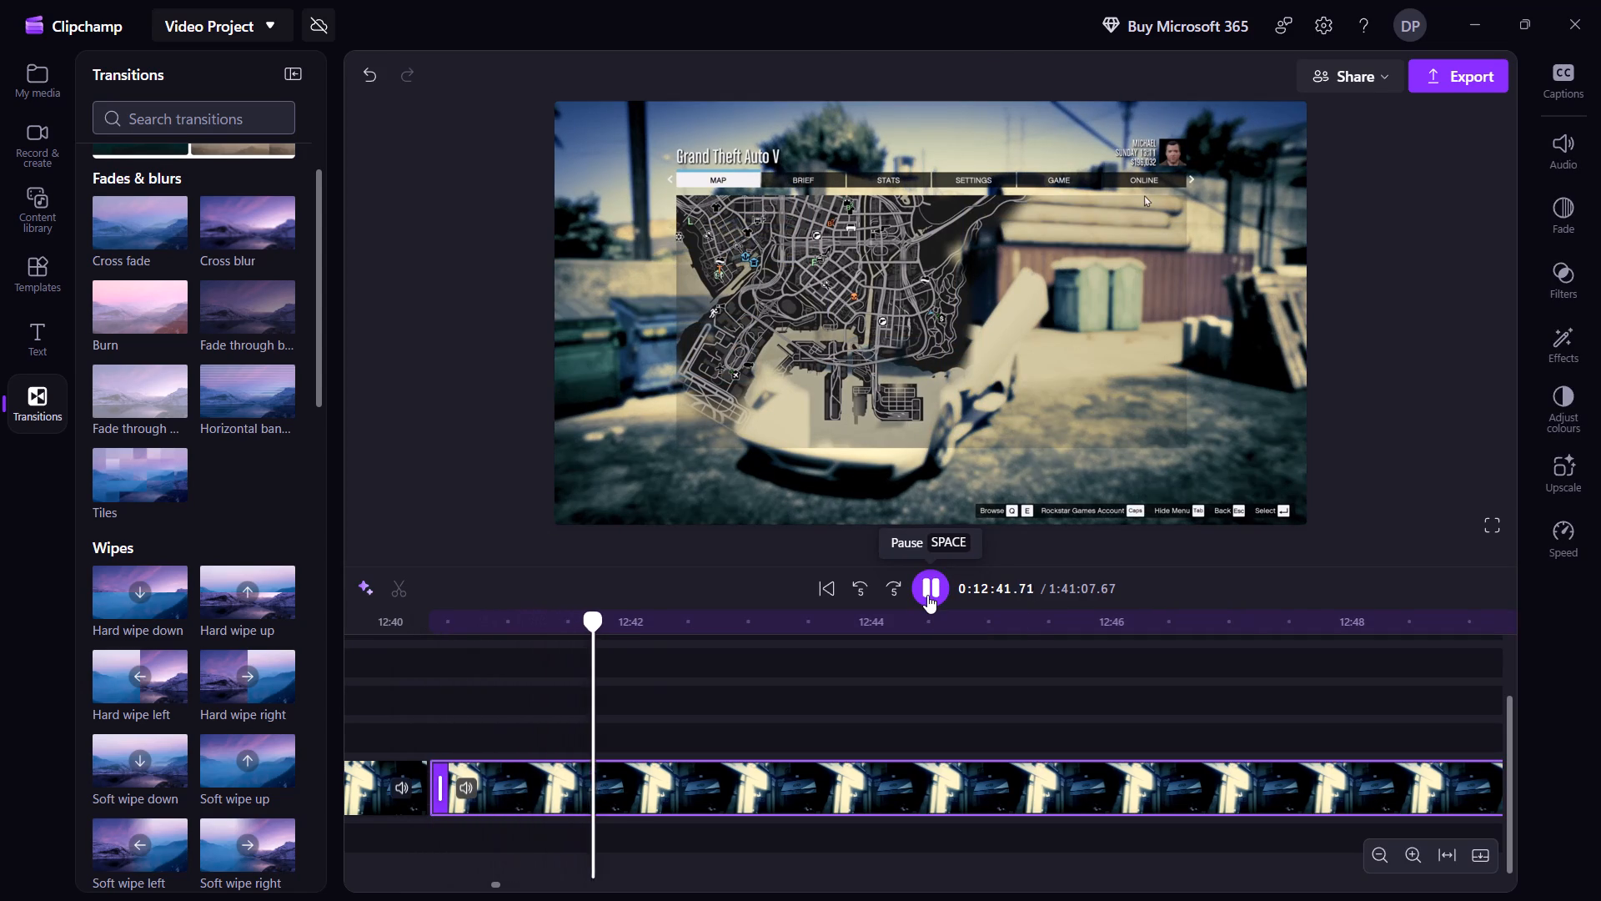
key("shift+Right")
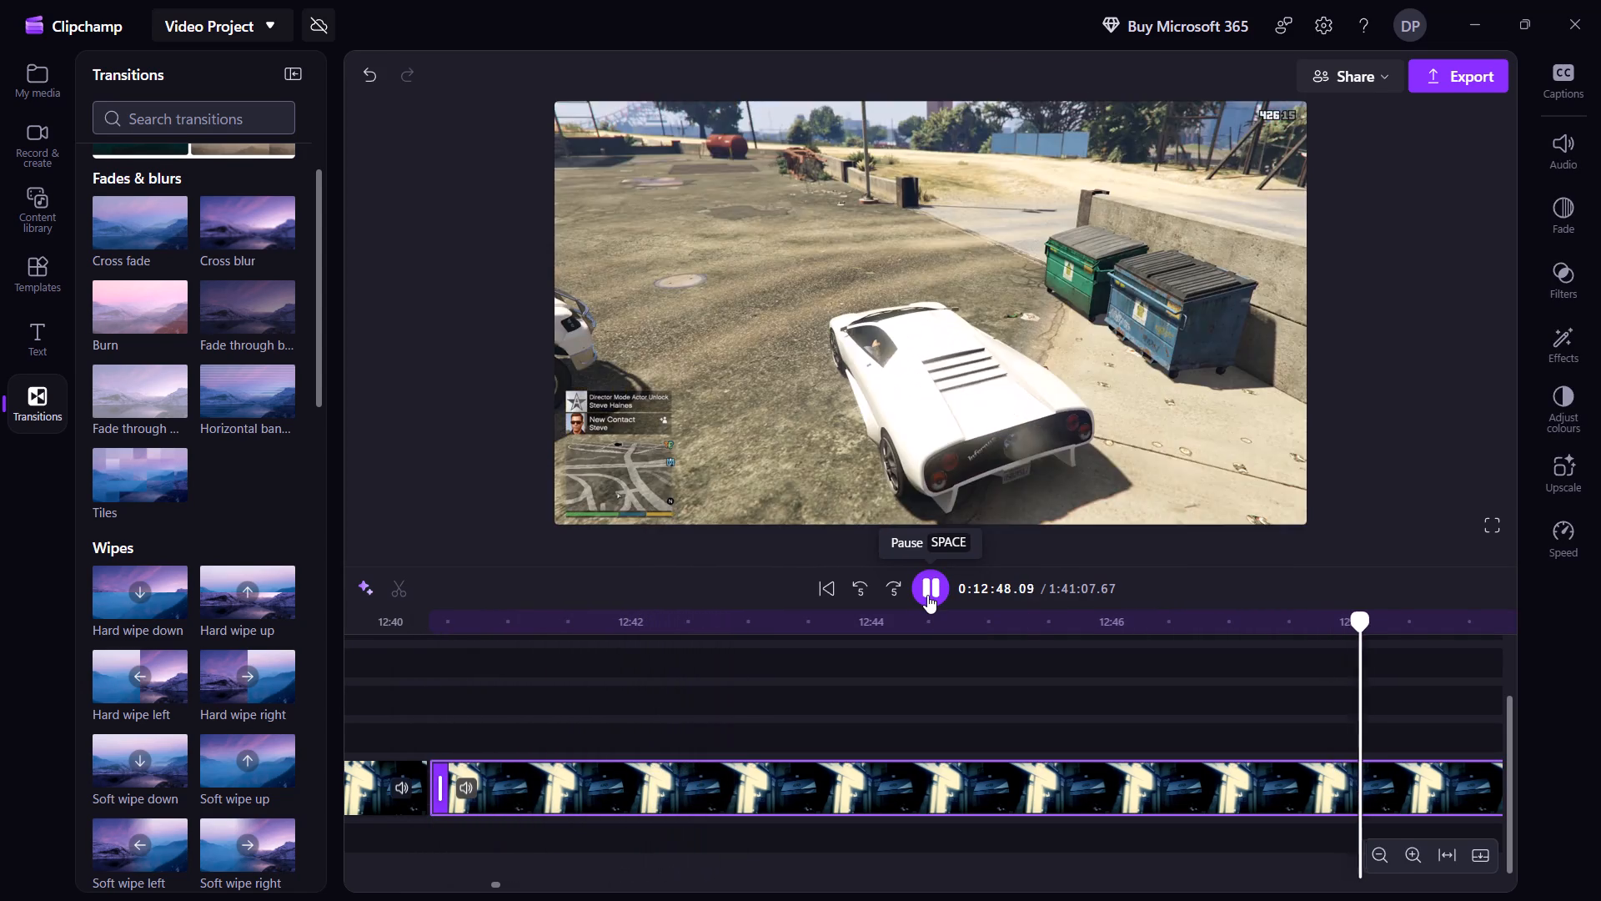
key("shift+Right")
key("shift+Right")
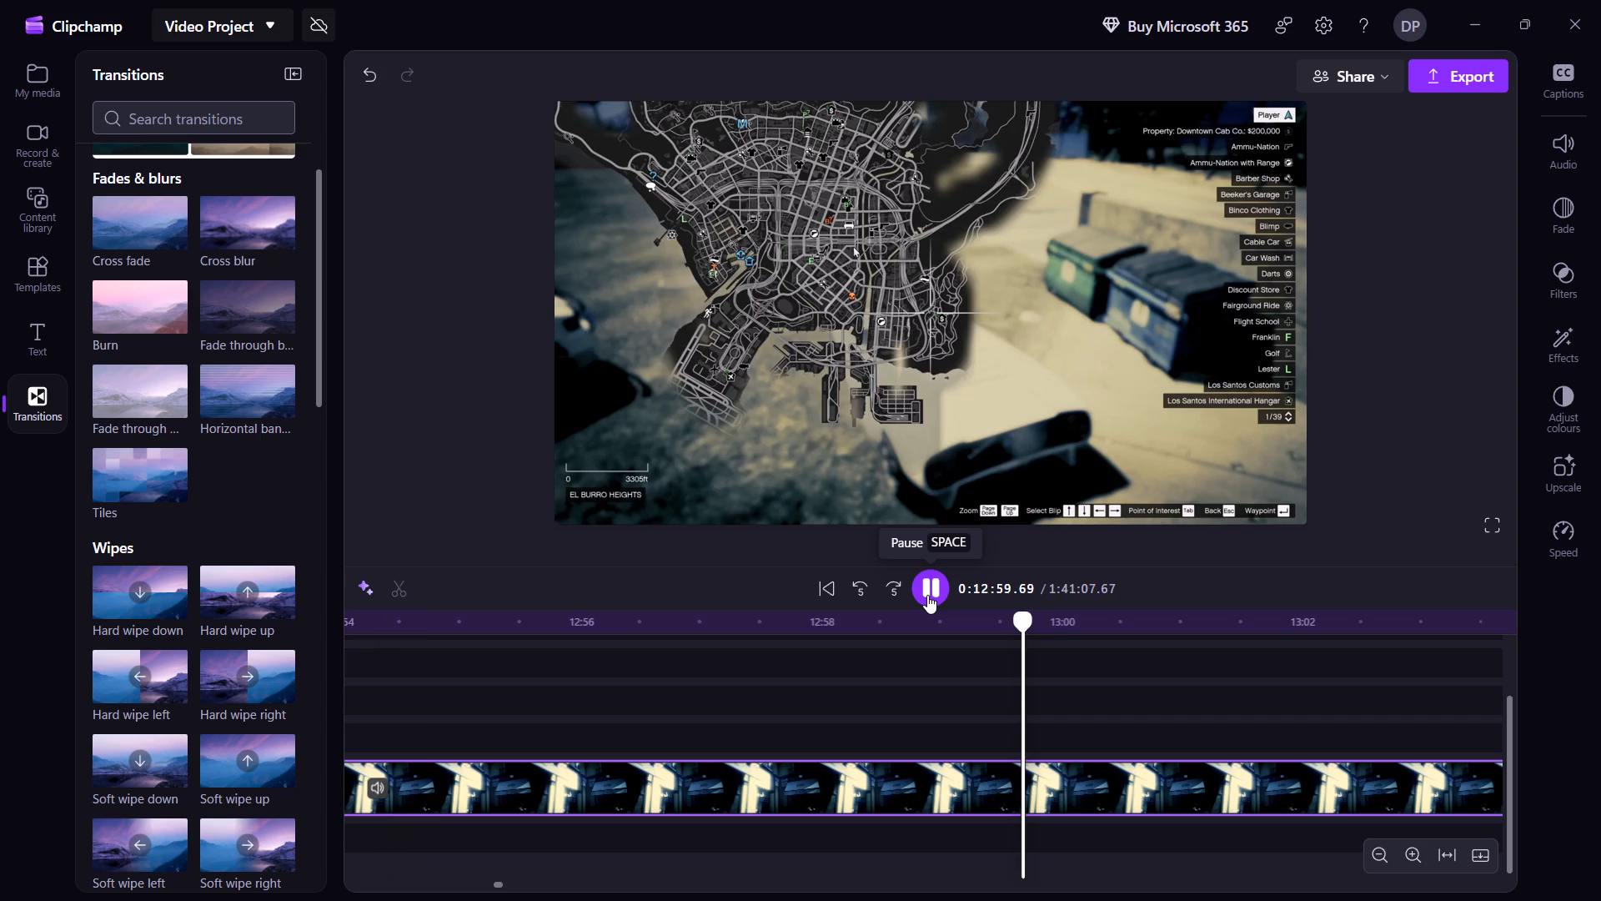
key("shift+Right")
key("shift+Right")
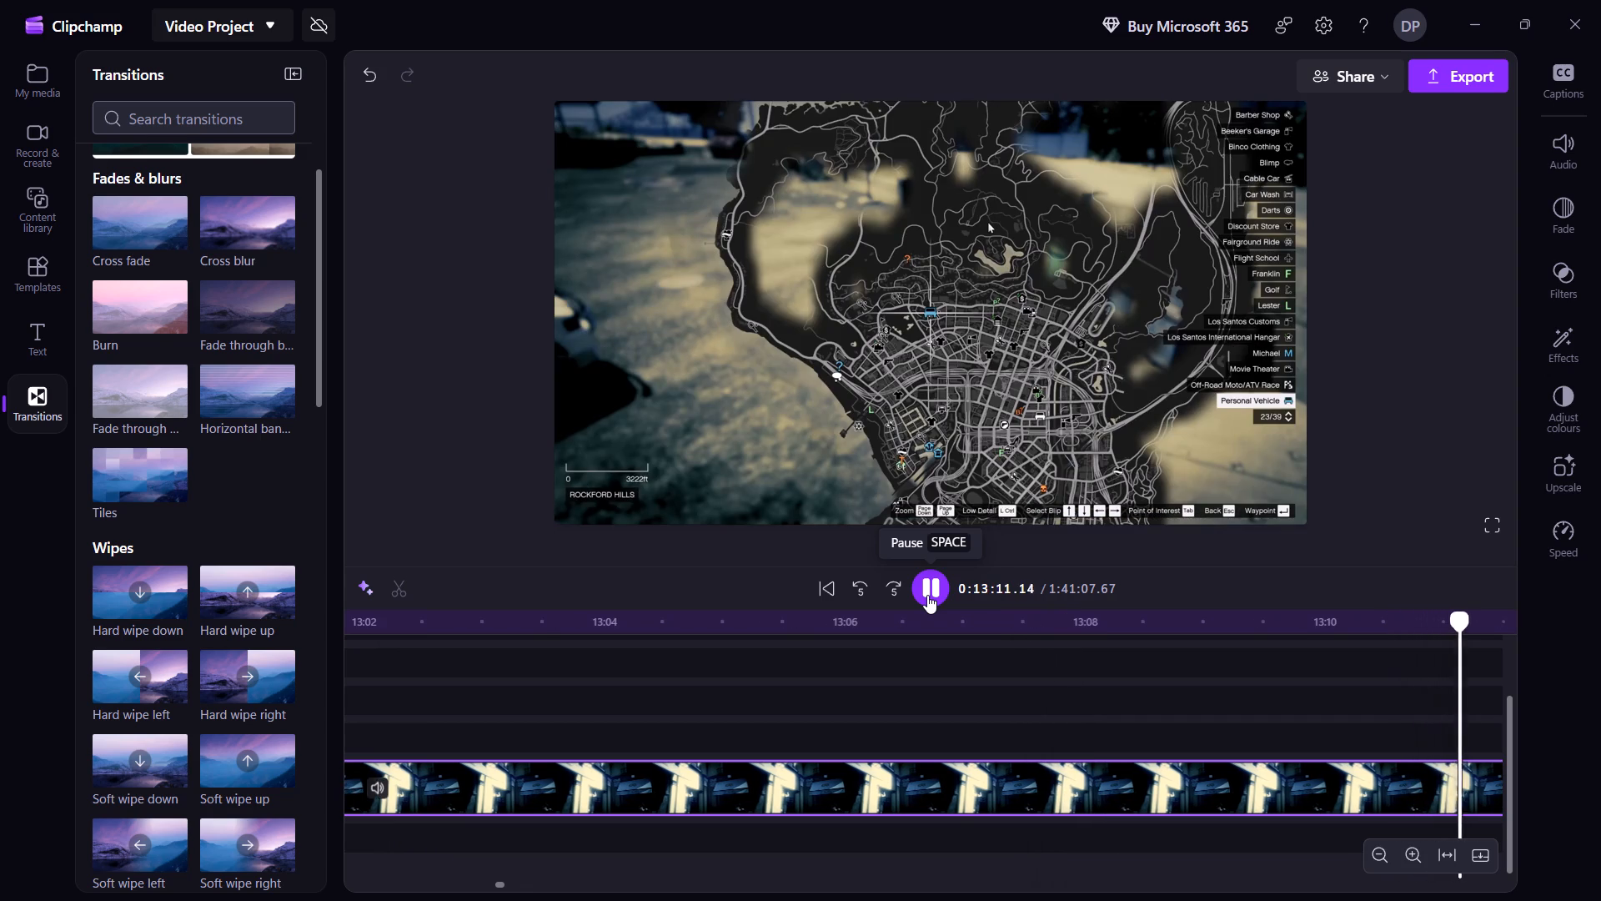
key("shift+Right")
key("shift+Right")
key("shift+Right")
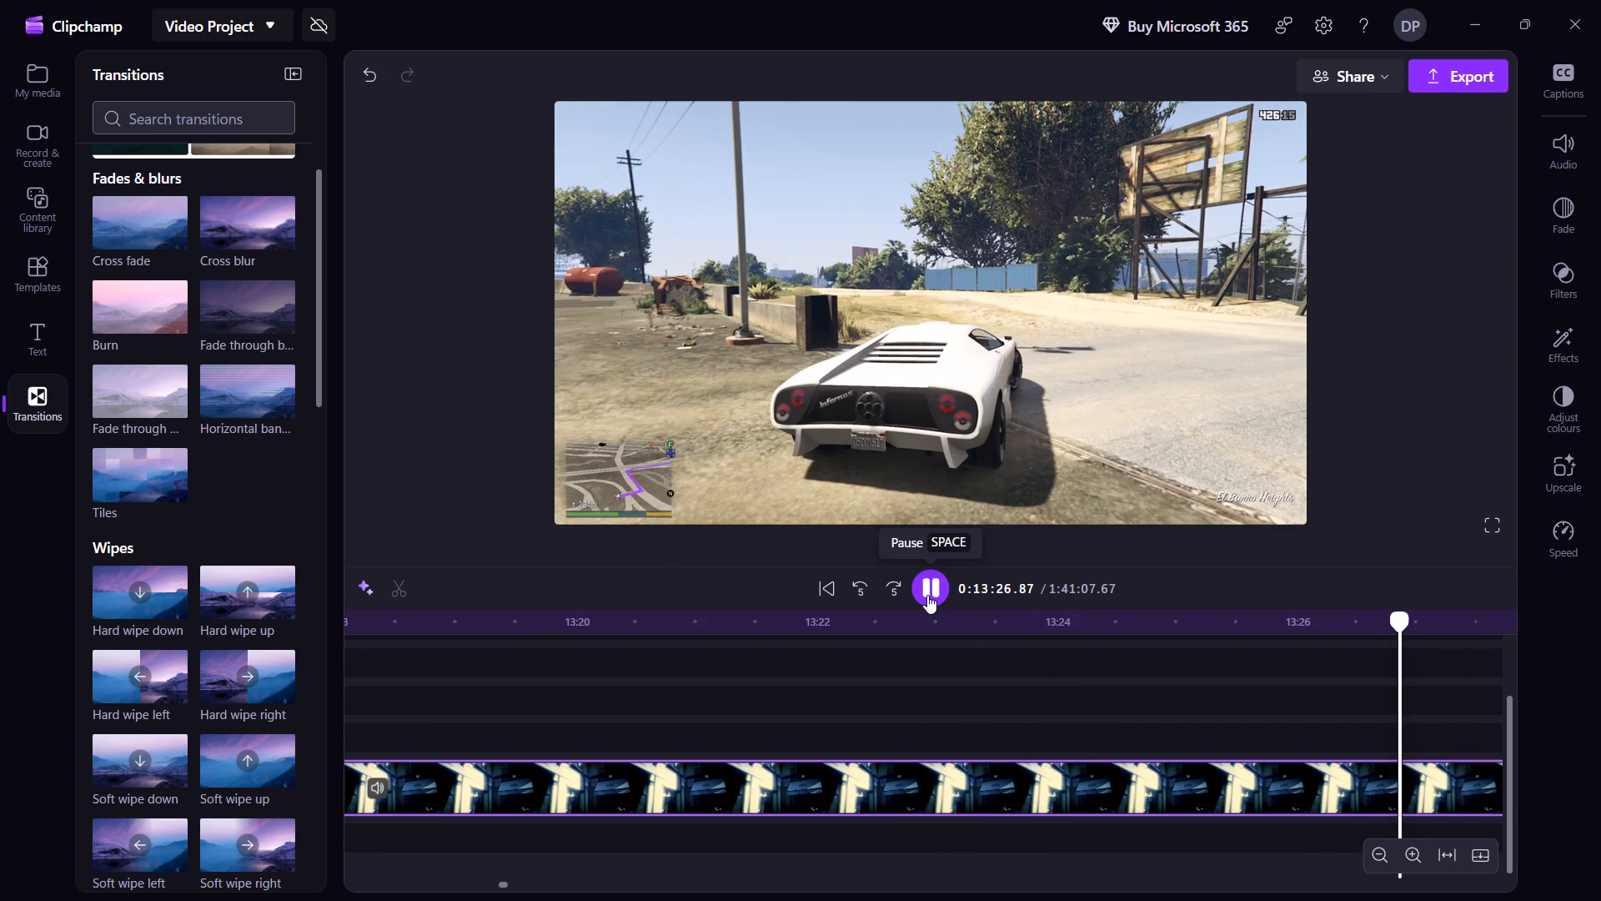
key("shift+Right")
key("shift+Right")
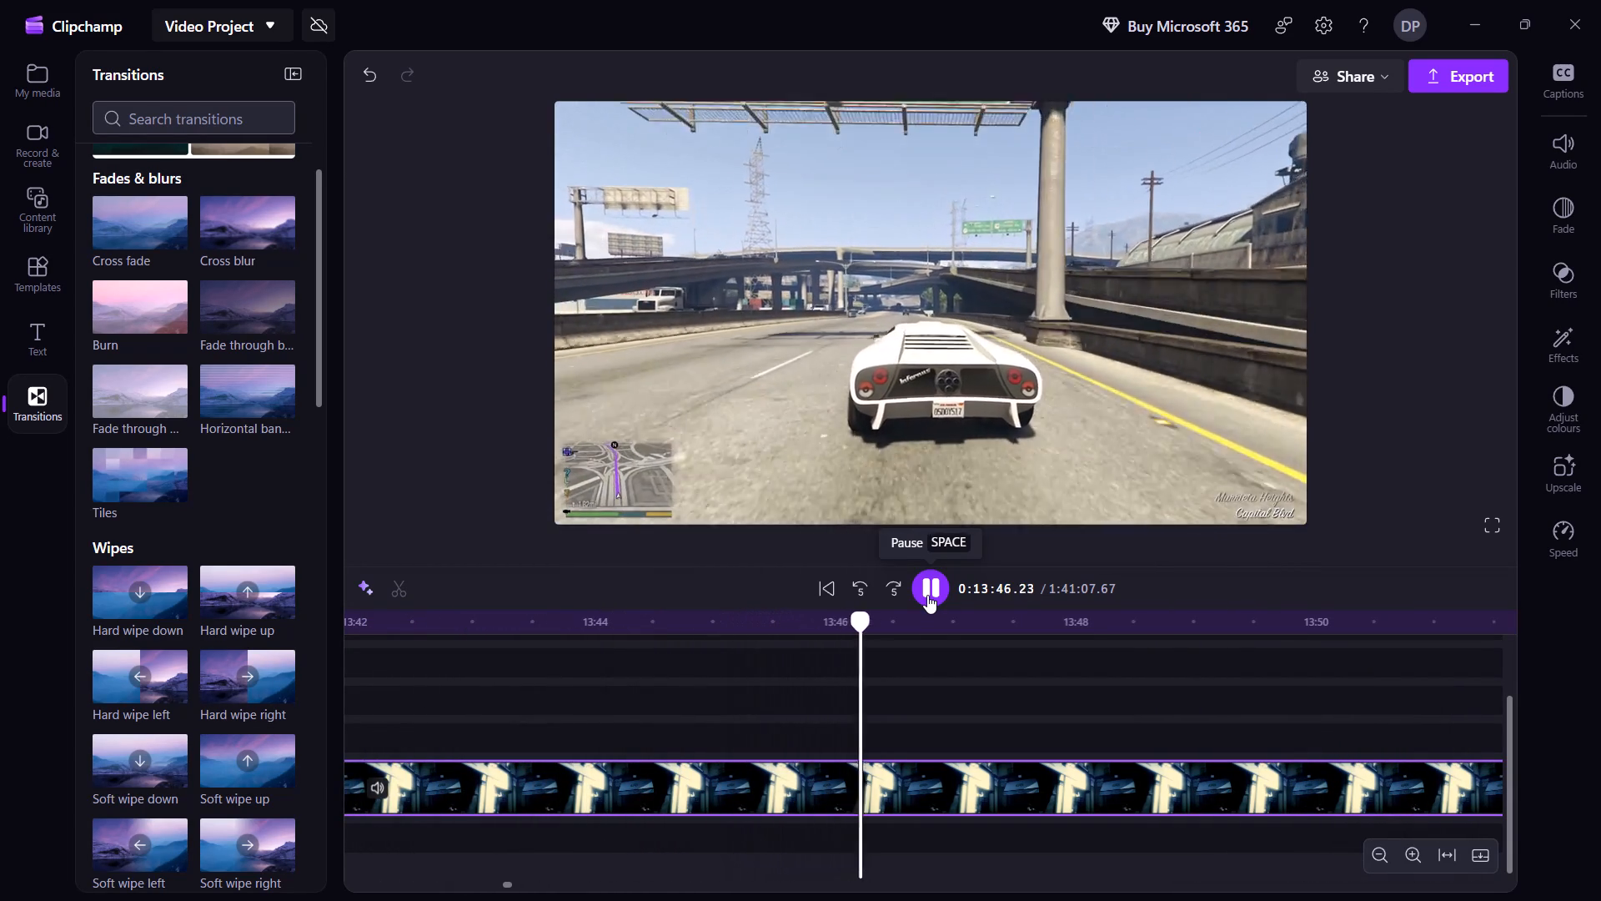
key("shift+Right")
key("shift+Right")
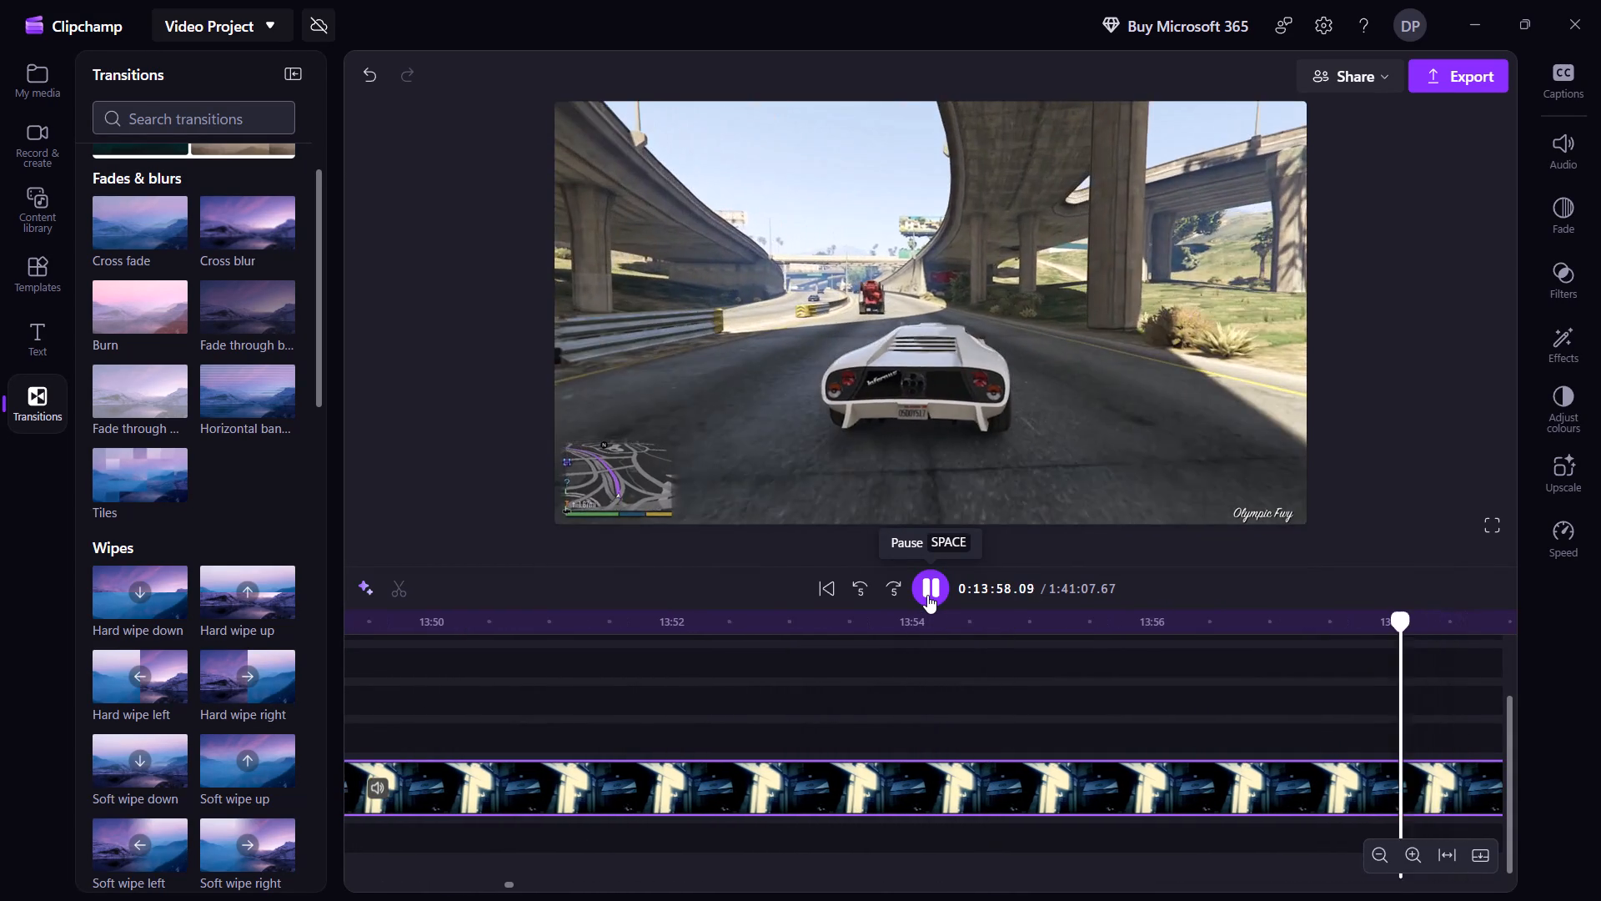
key("shift+Right")
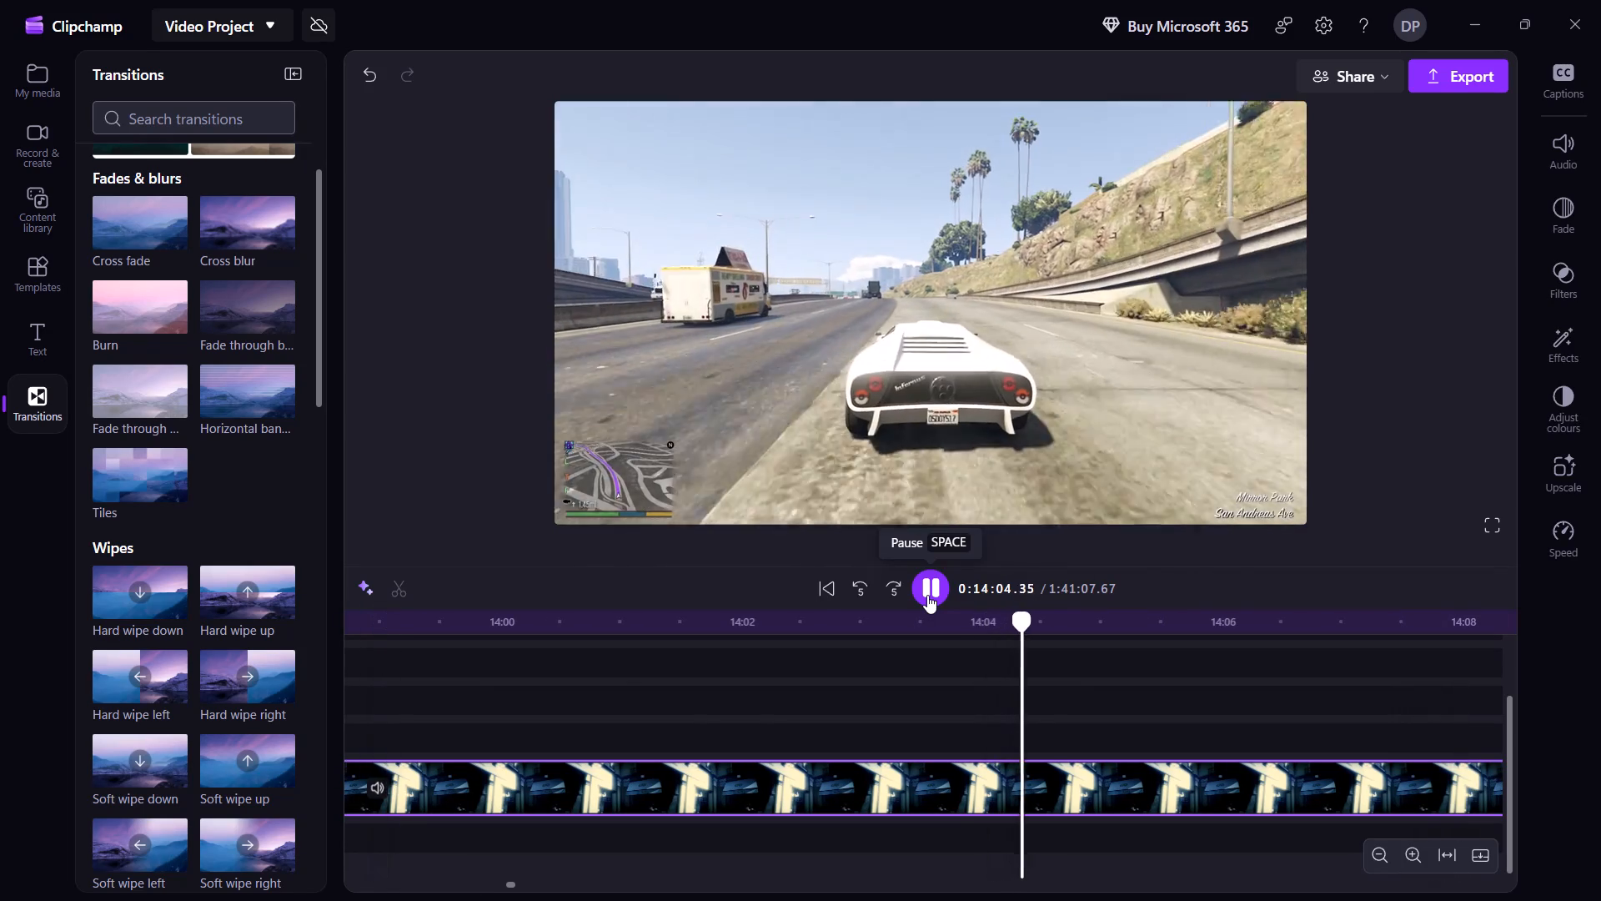
key("shift+Right")
key("shift+Right")
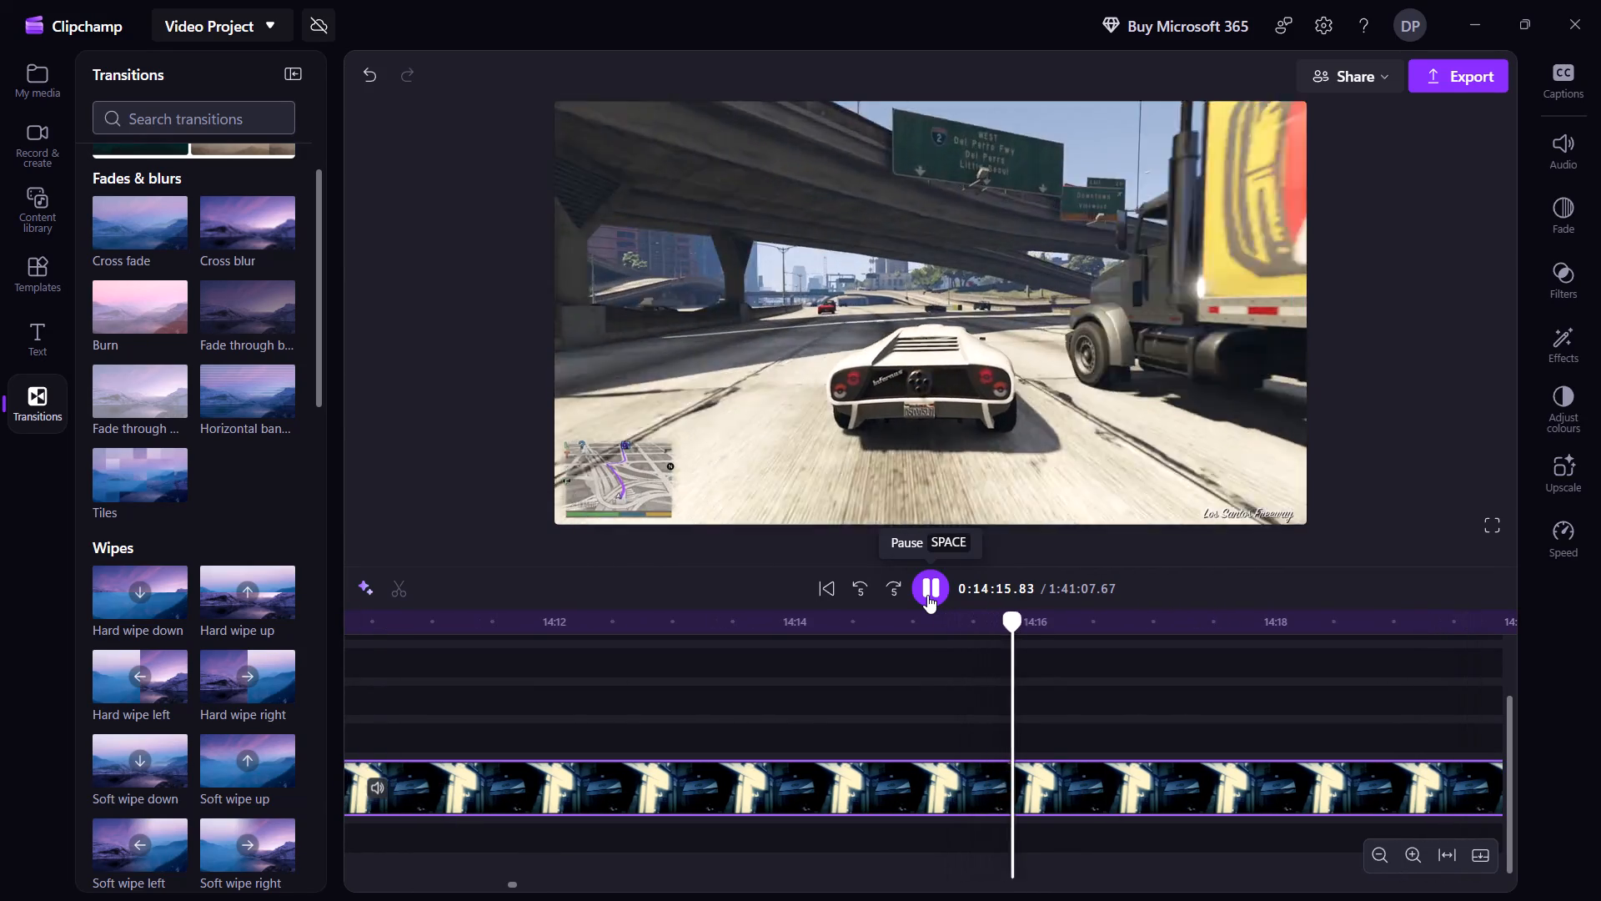
key("shift+Right")
key("shift+Right")
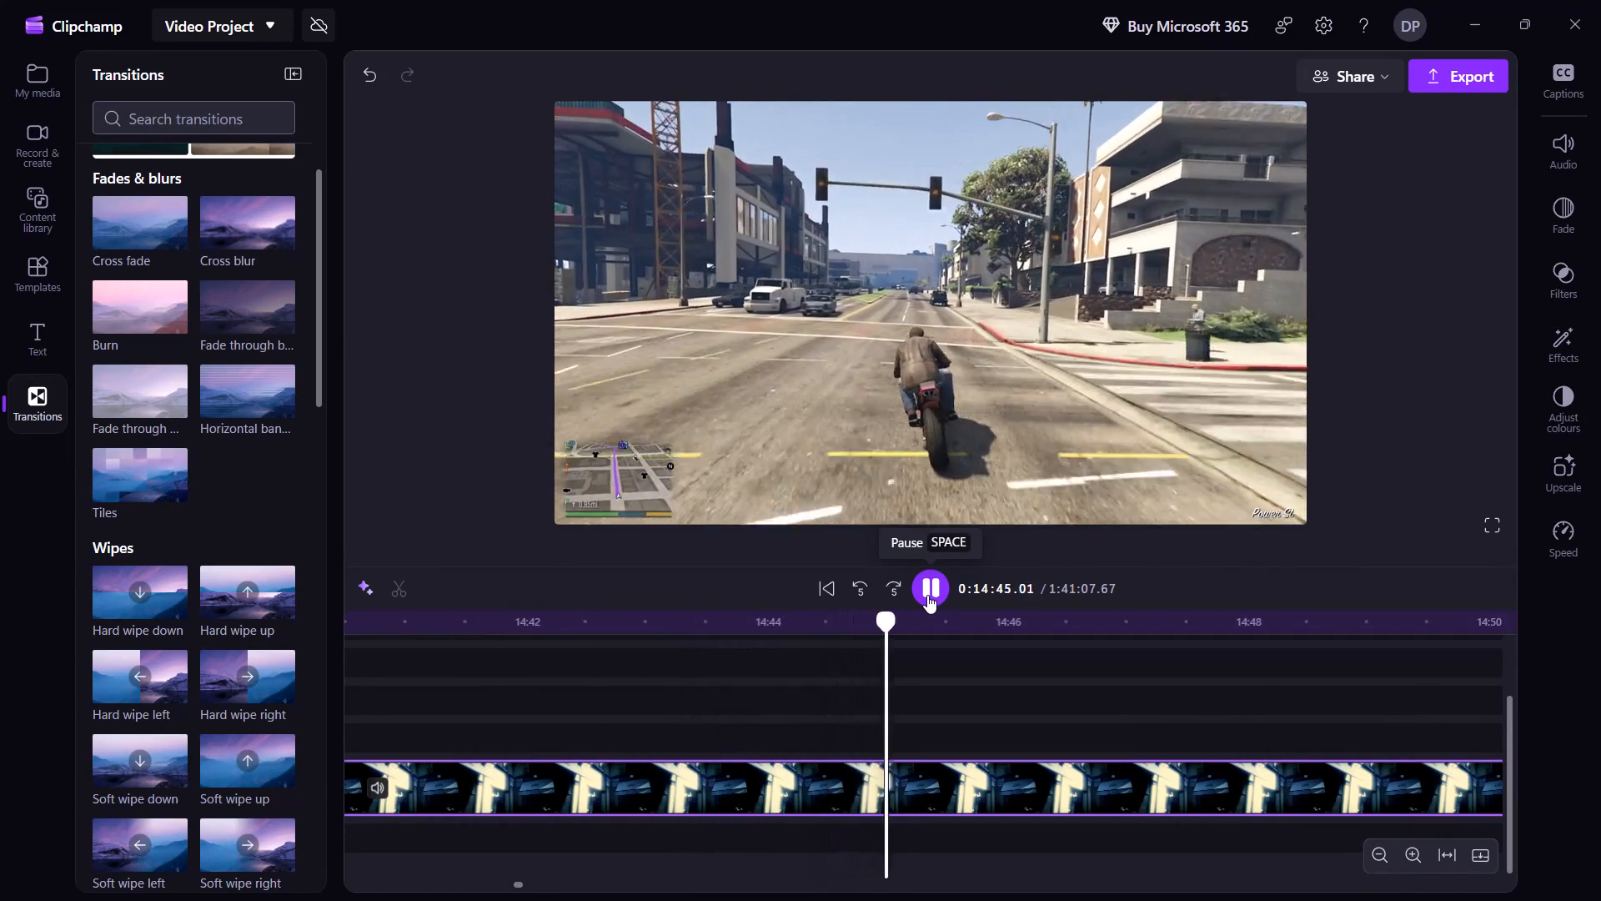
key("shift+Right")
key("shift+Right")
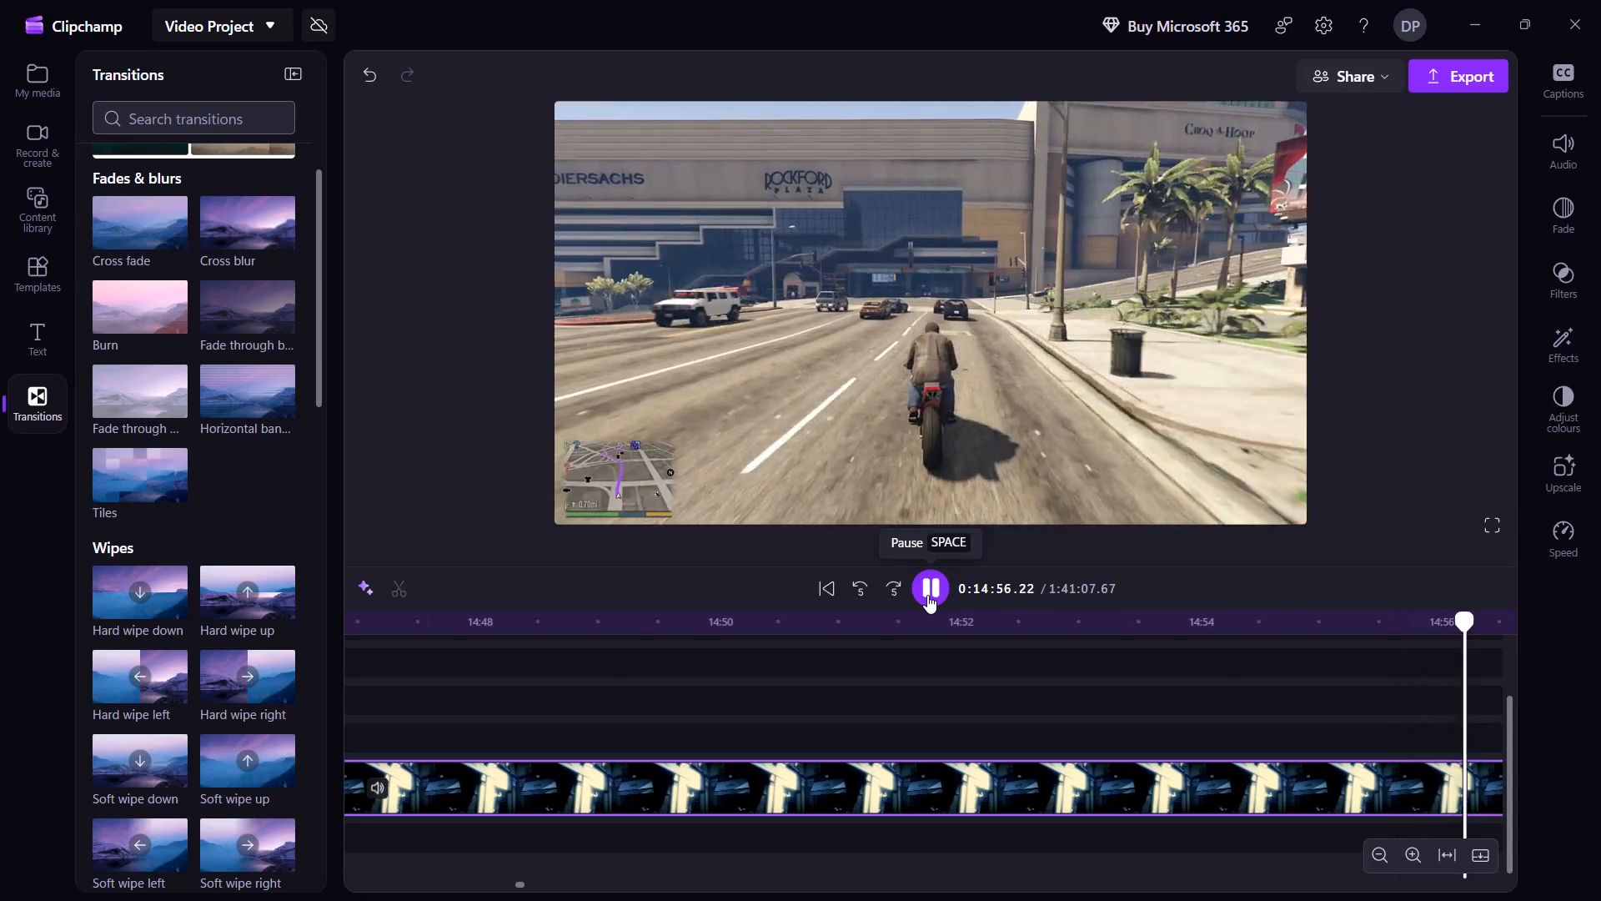
key("shift+Right")
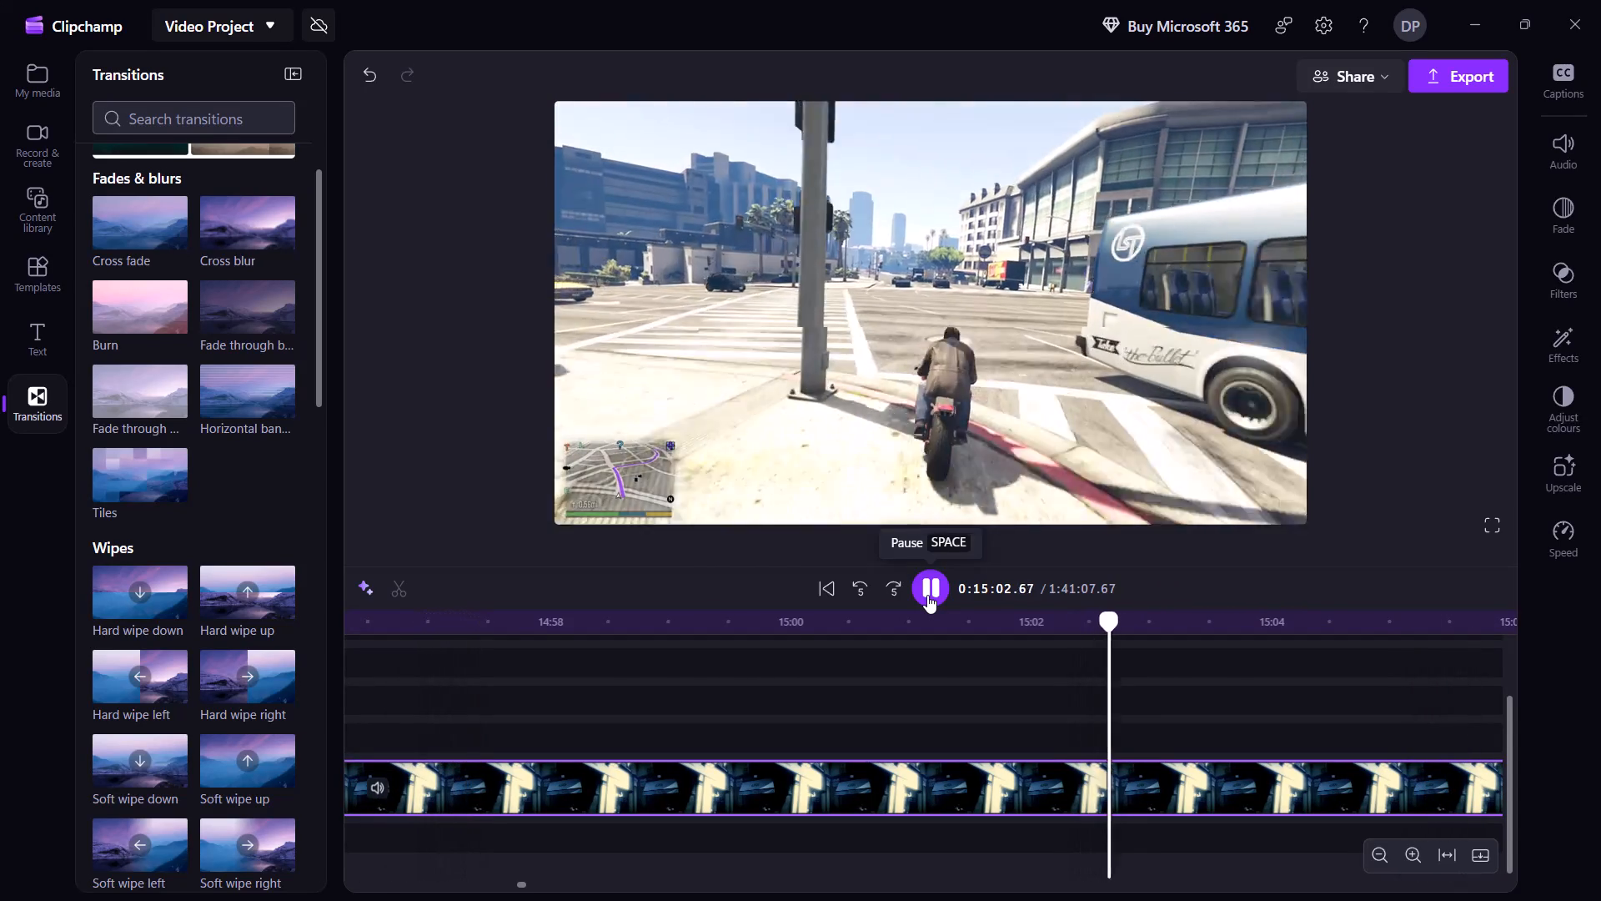
key("shift+Right")
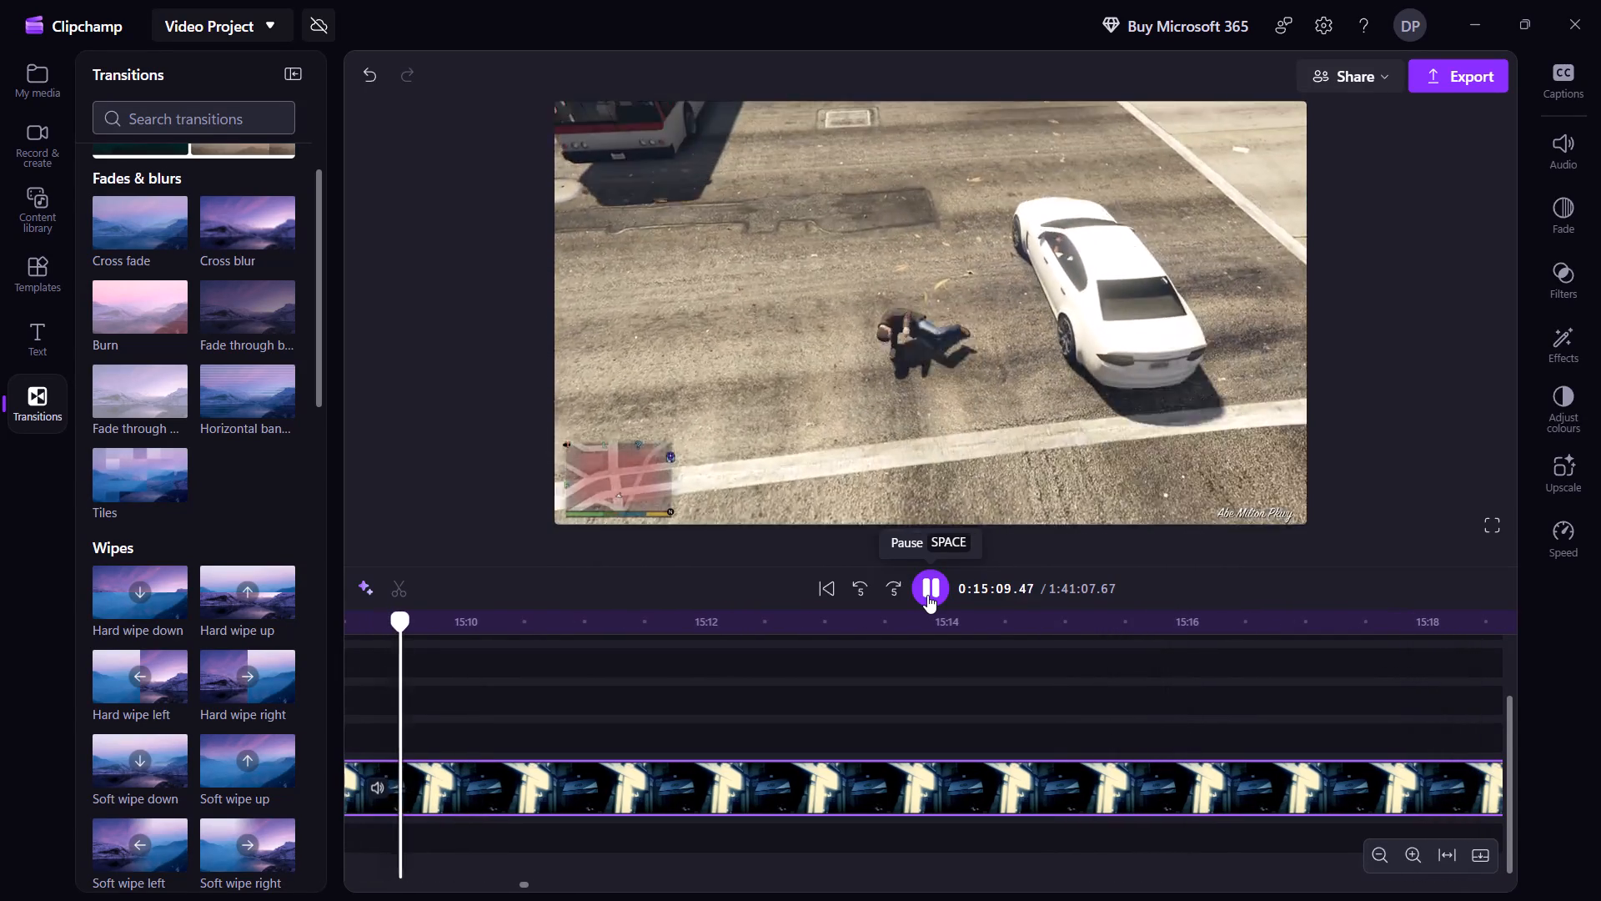
key("shift+Right")
key("shift+Right")
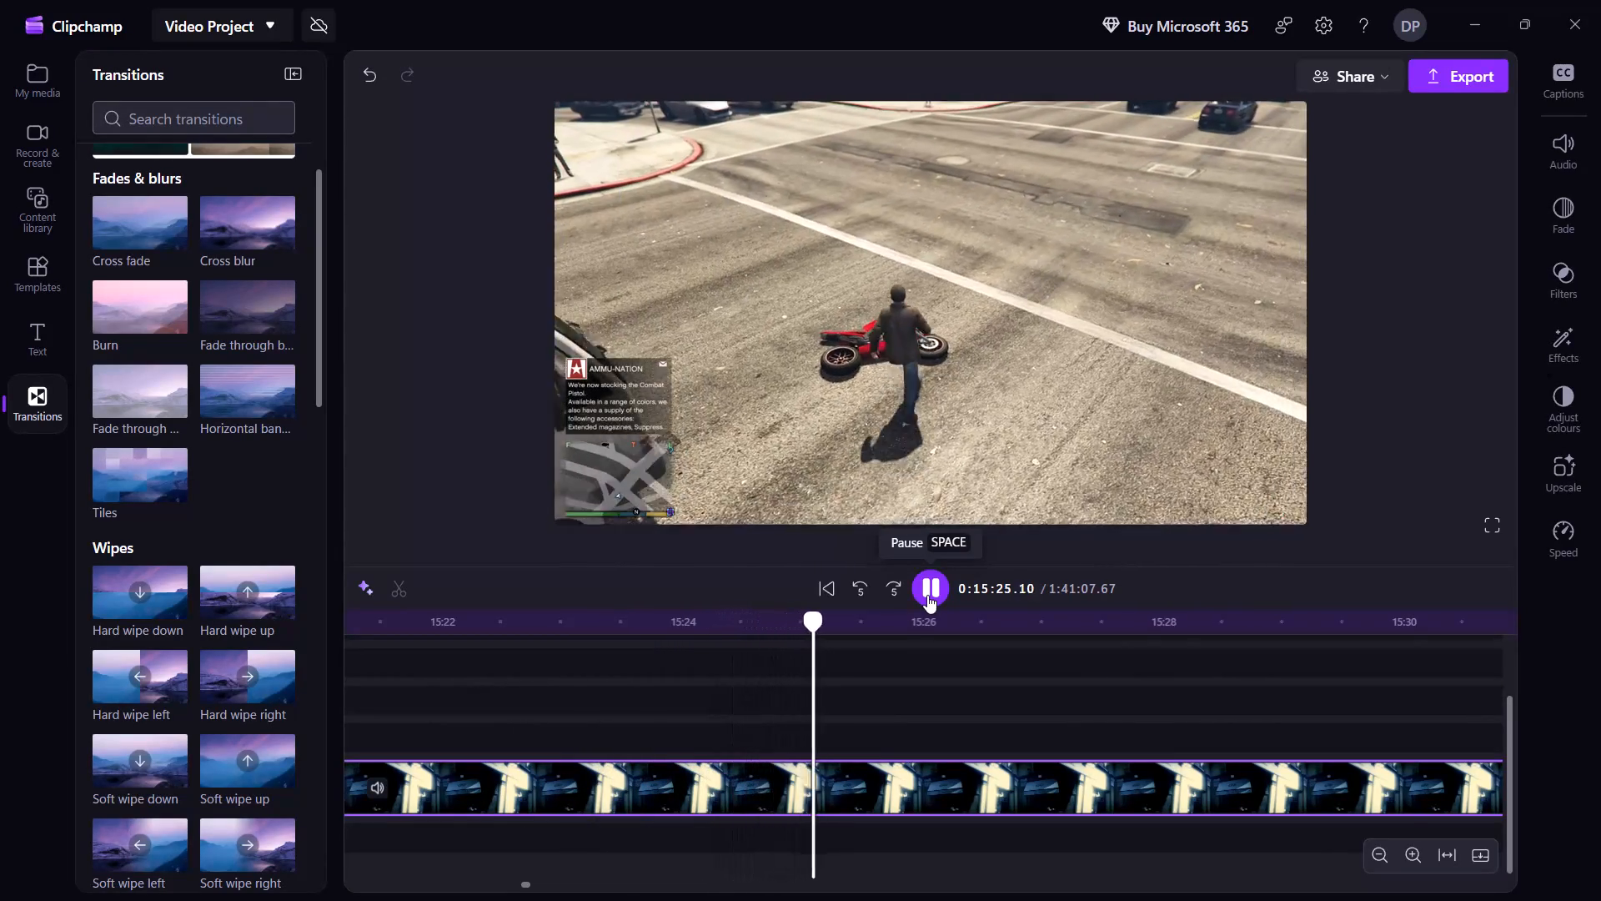
key("shift+Right")
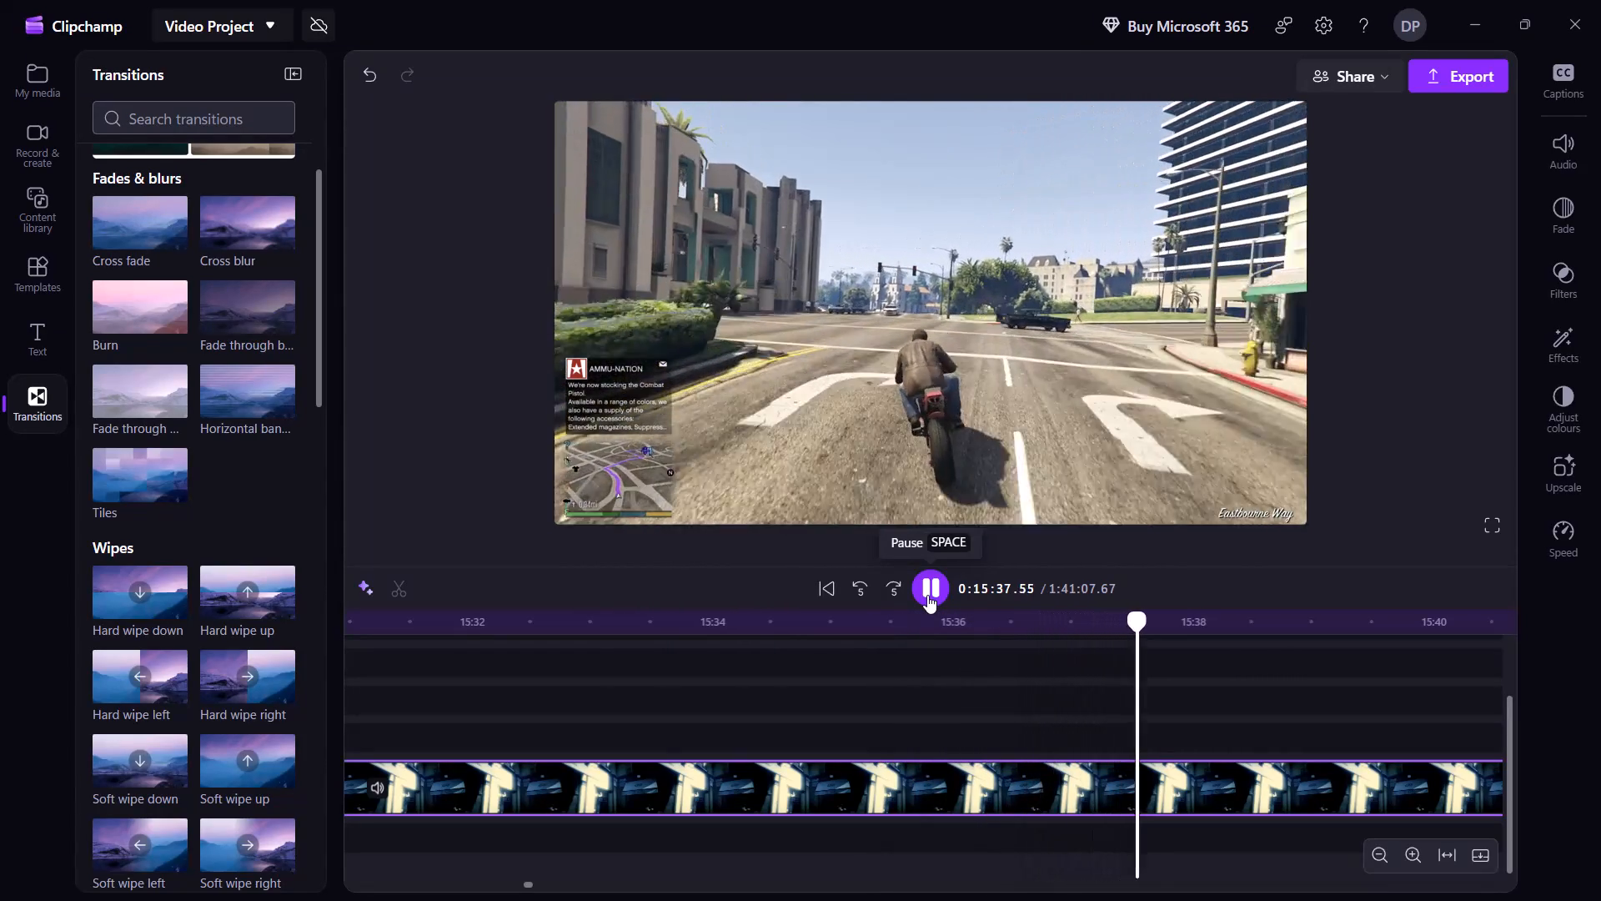
key("shift+Right")
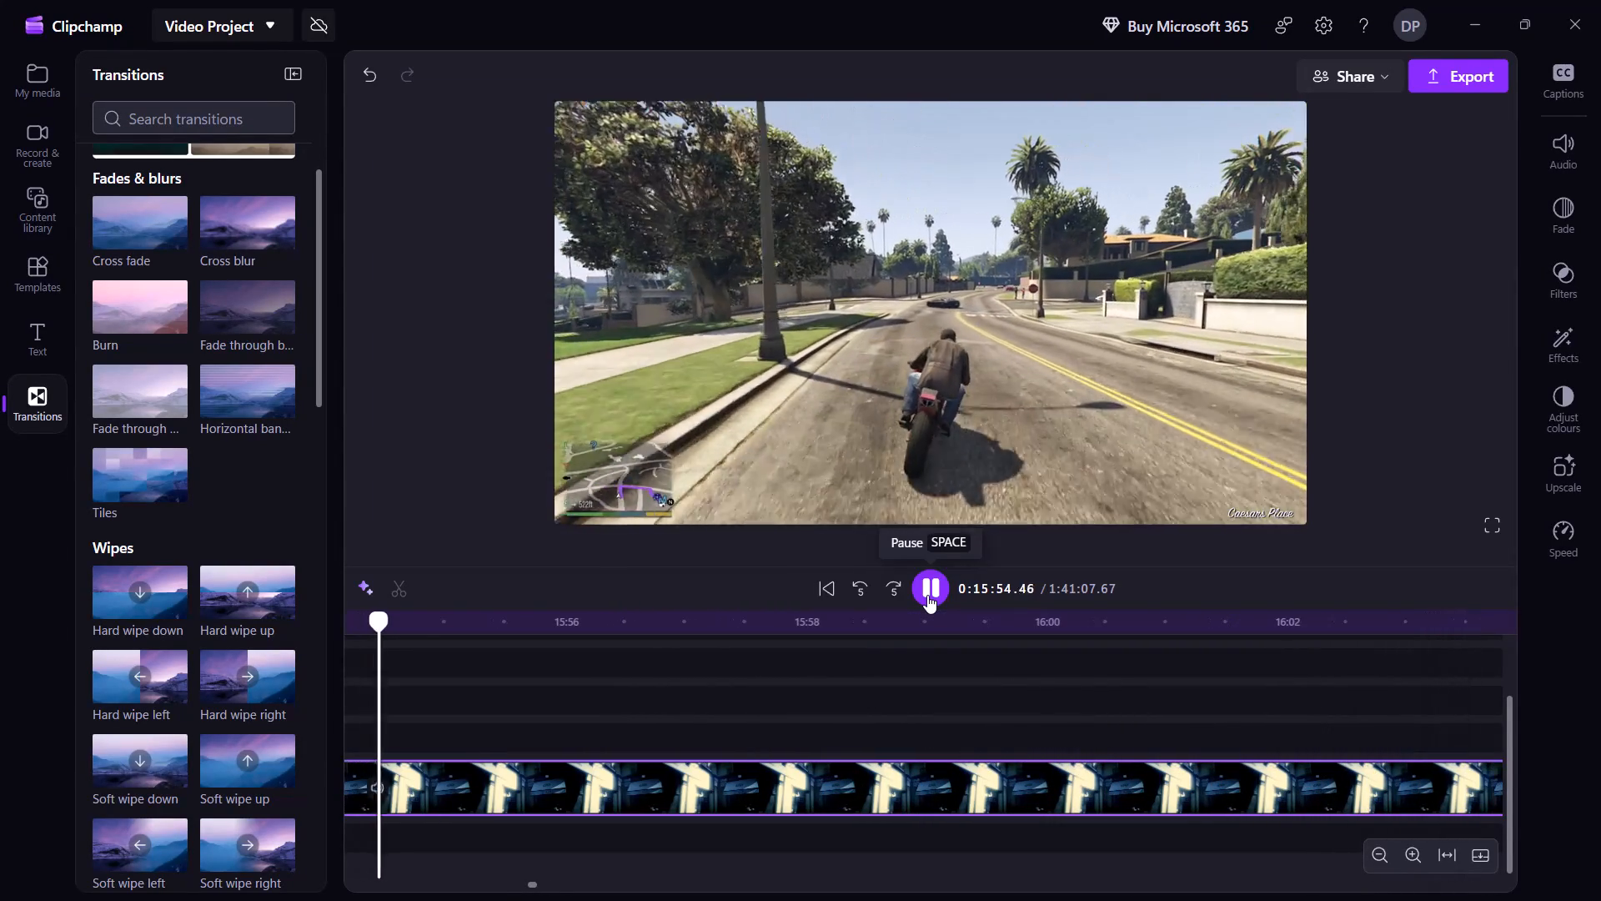
Split the recording at 15:54.30, while the motorcycle rides along Caesars Place.
key("space")
key("Left")
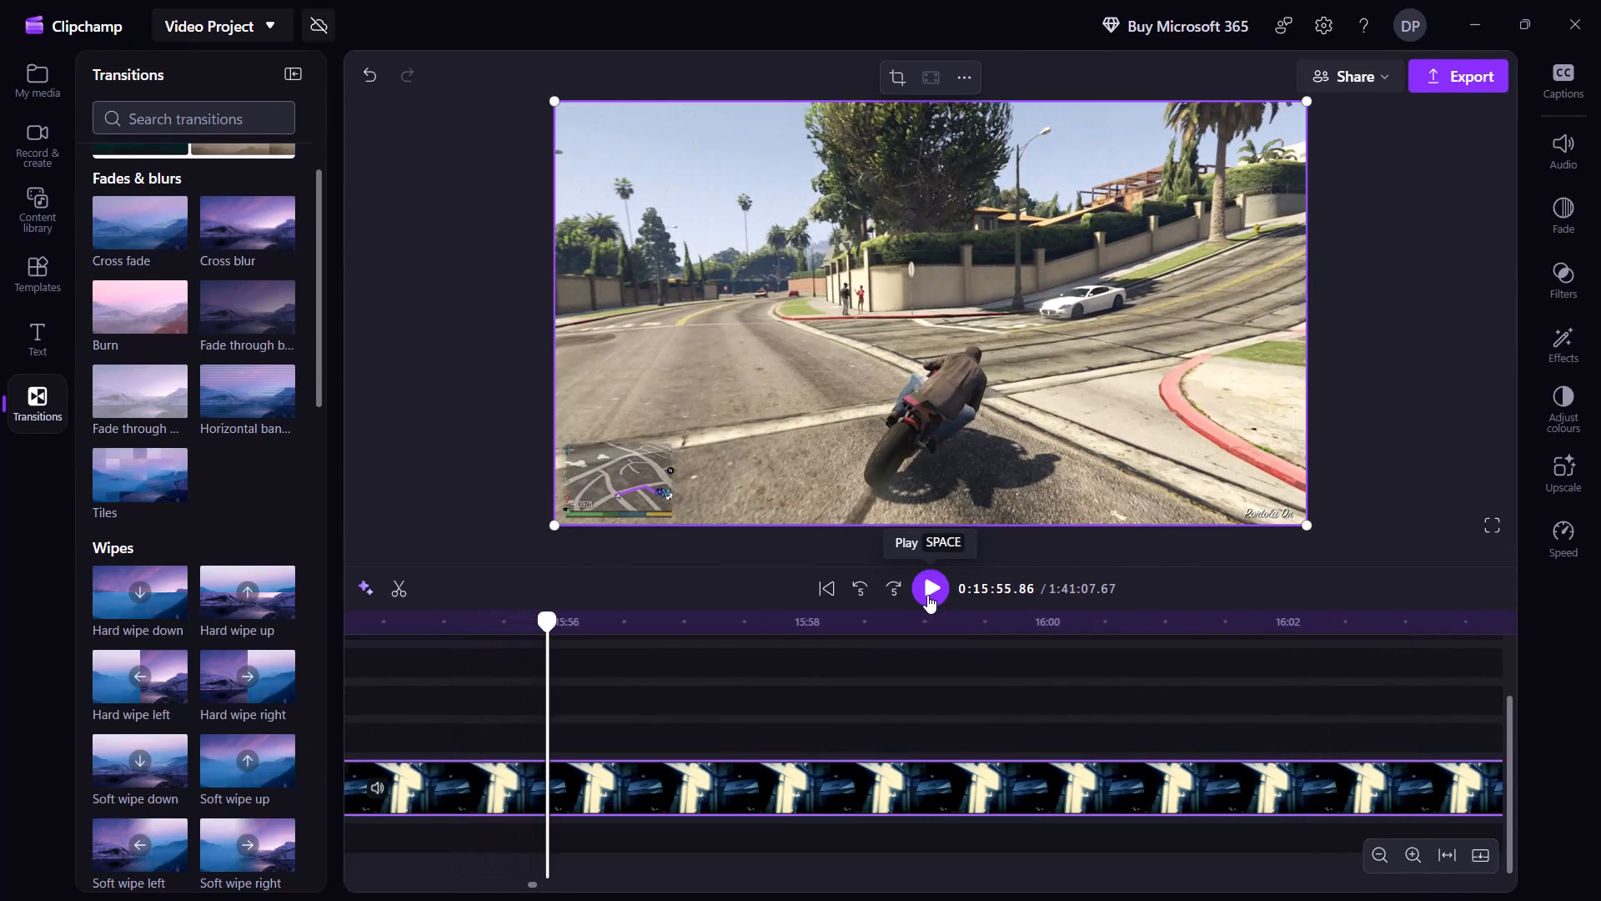
key("Left")
key("Left")
key("Left")
key("Left")
key("Left")
key("Left")
key("Left")
key("Left")
key("Left")
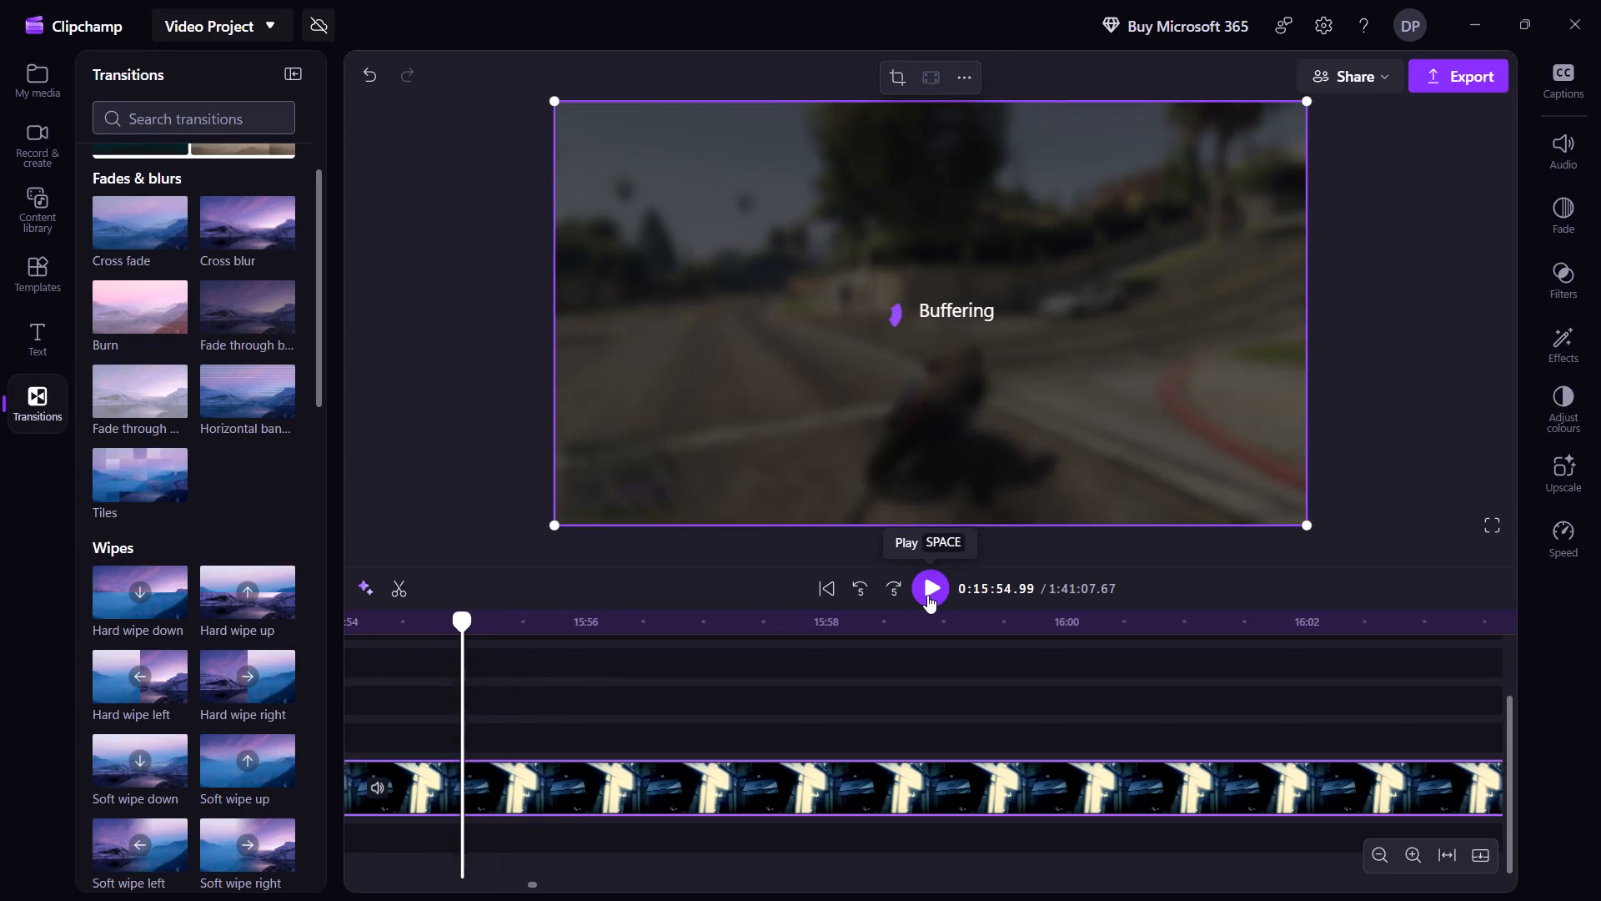
key("Left")
key("Left")
key("Left")
key("Left")
key("Left")
key("Left")
key("Left")
key("Left")
key("s")
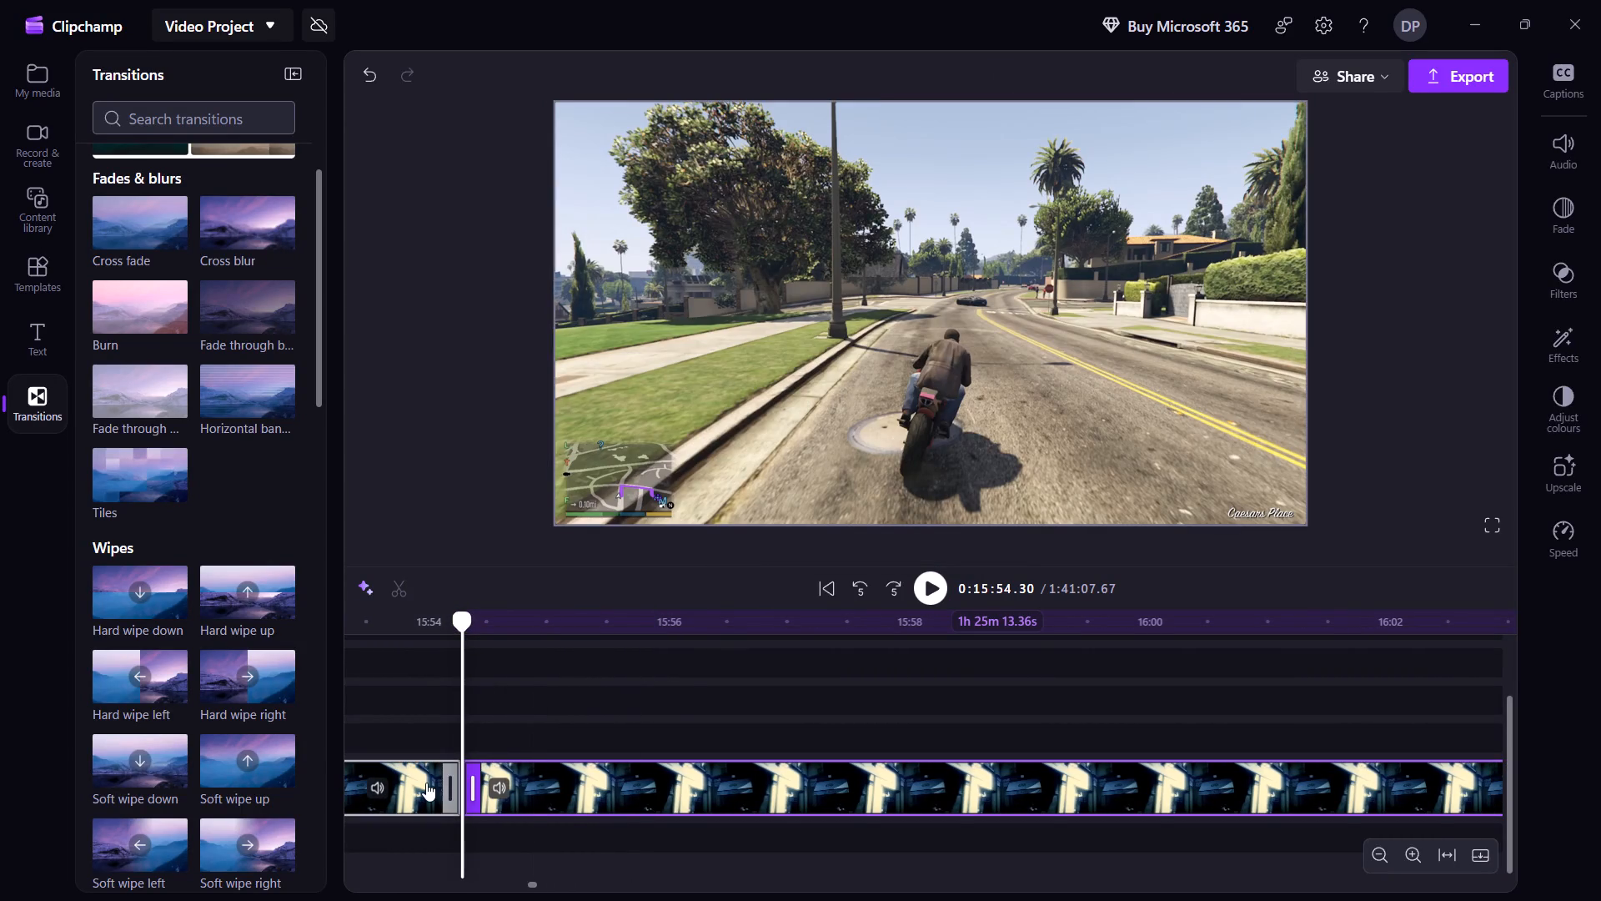
Delete the driving segment between 12:40.35 and 15:54.30 and close the gap it leaves.
left_click(426, 783)
right_click(426, 783)
left_click(473, 460)
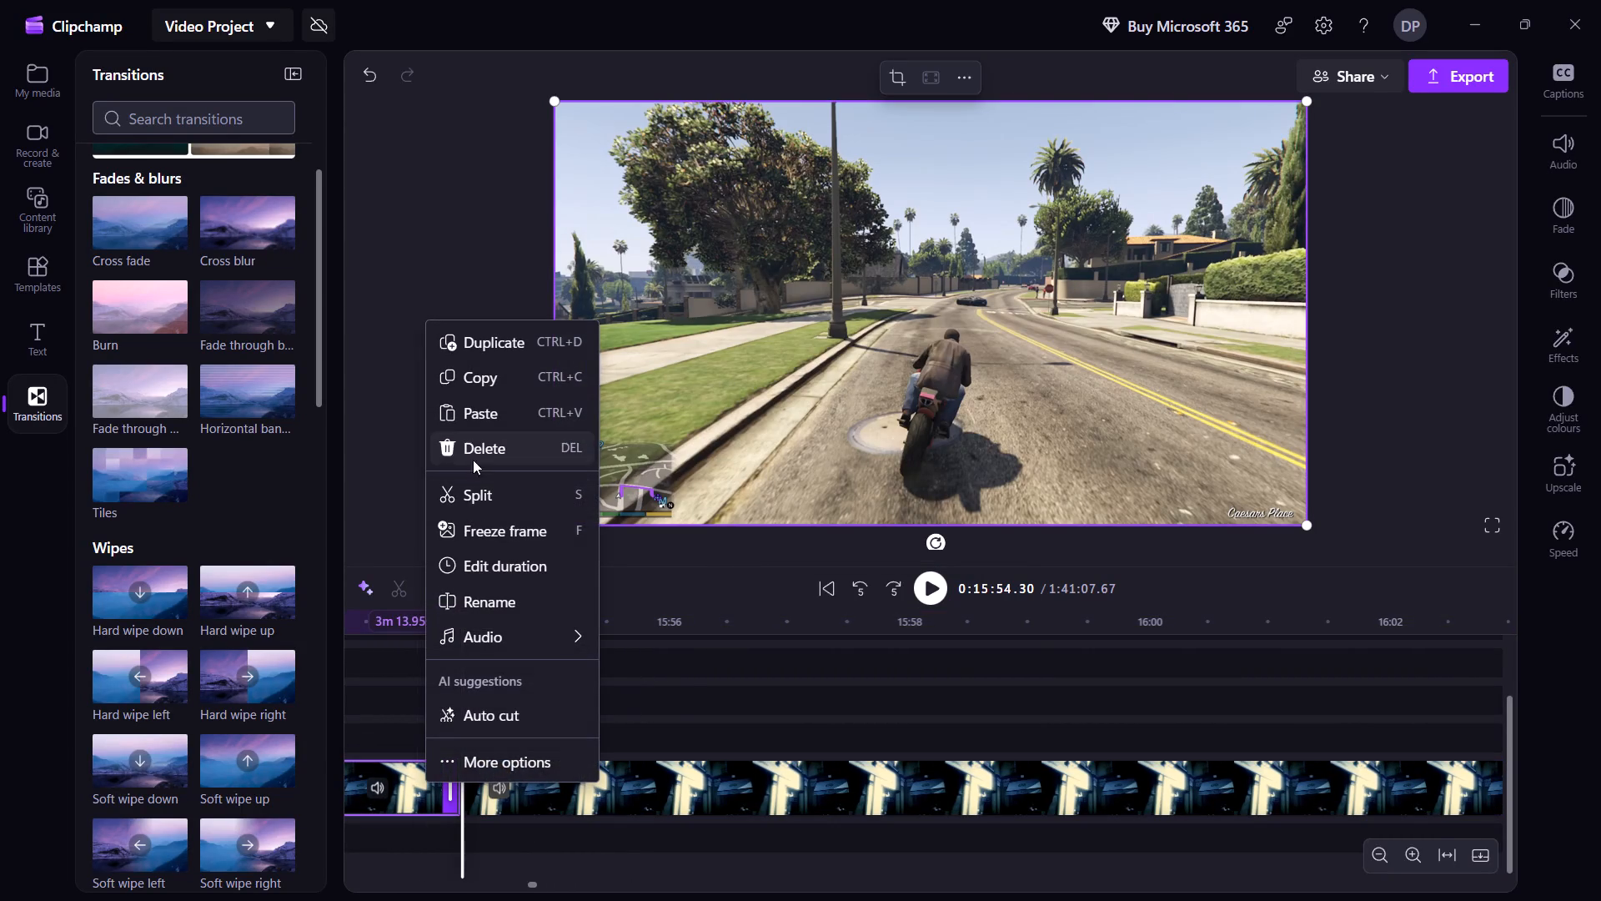
left_click(413, 783)
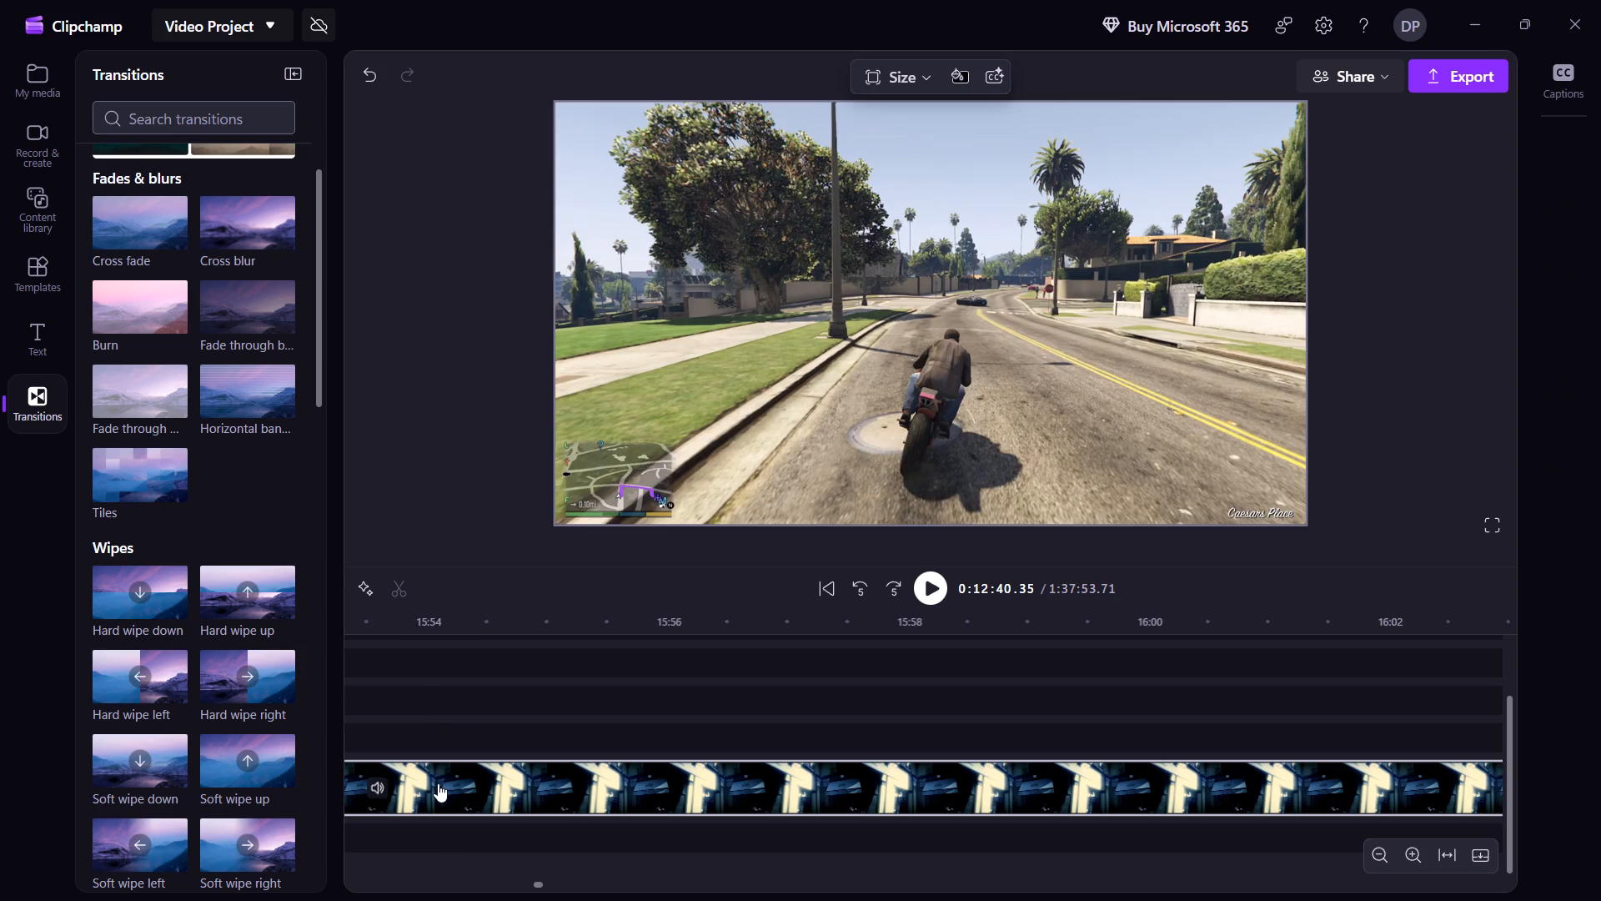
Add a Hard wipe left transition at the join between the two clips at 12:40.
key("Left")
key("Left")
key("Left")
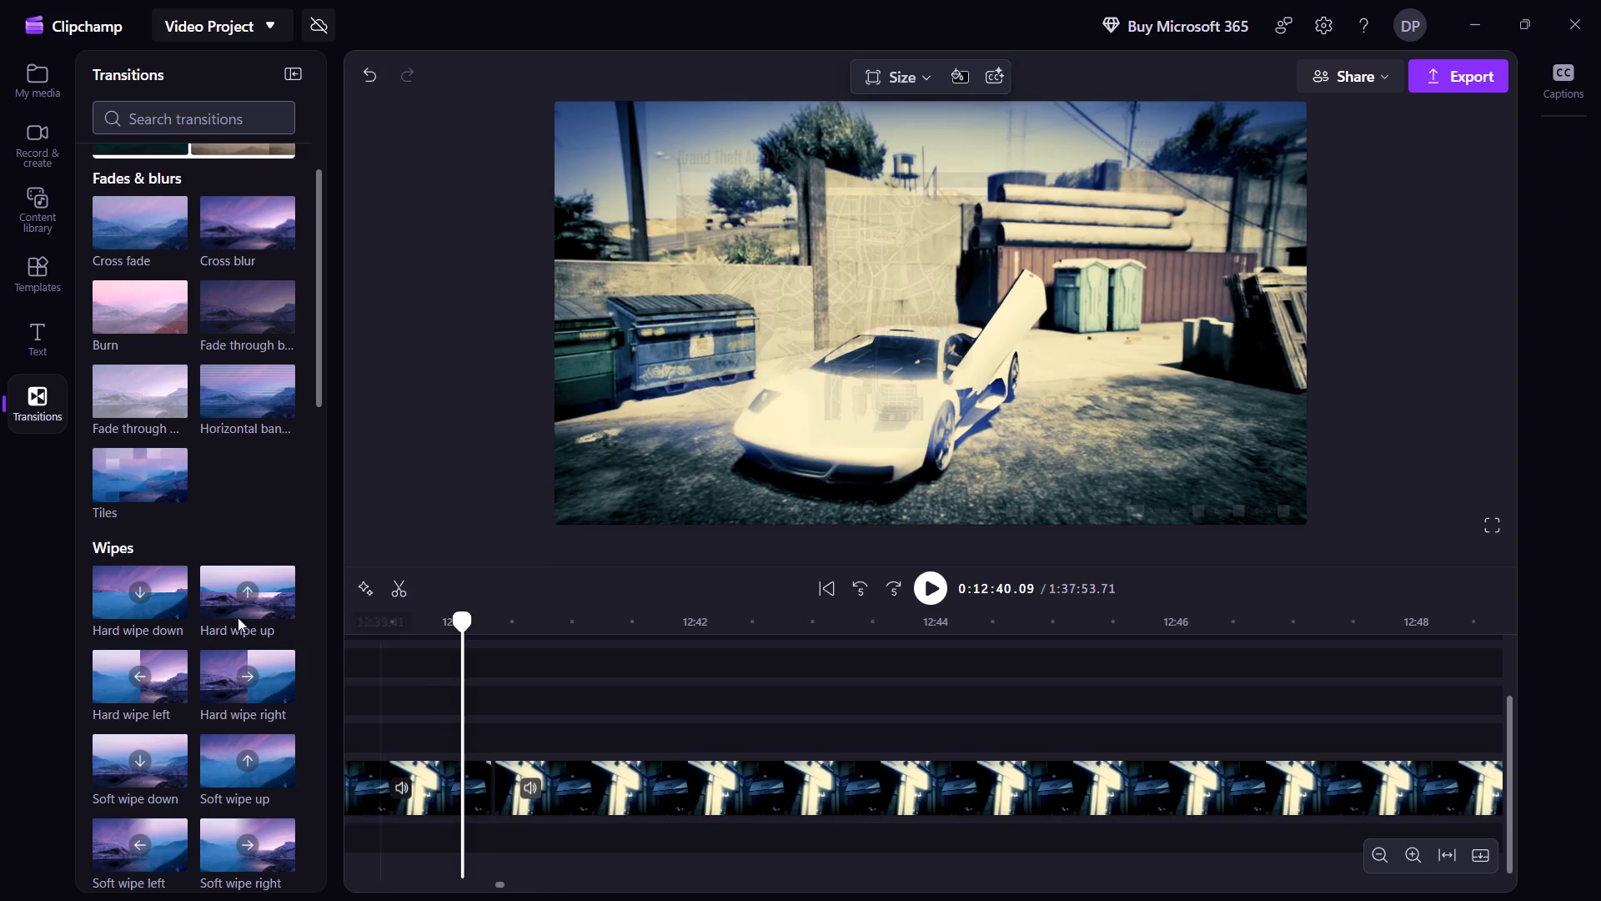
left_click_drag(168, 687, 565, 756)
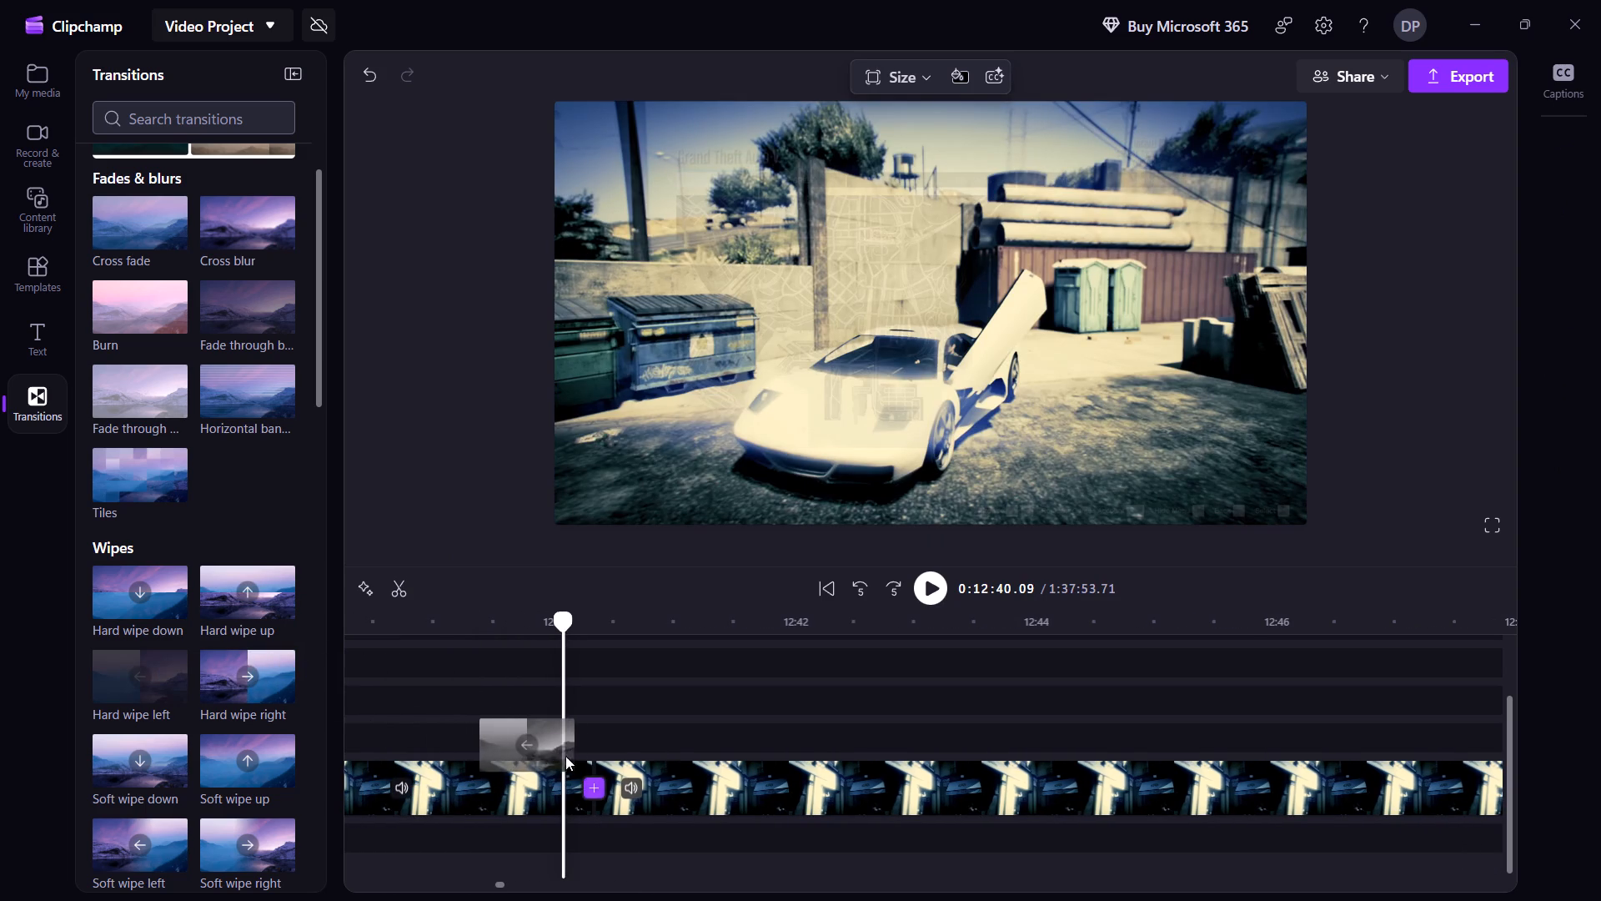
left_click_drag(565, 756, 607, 790)
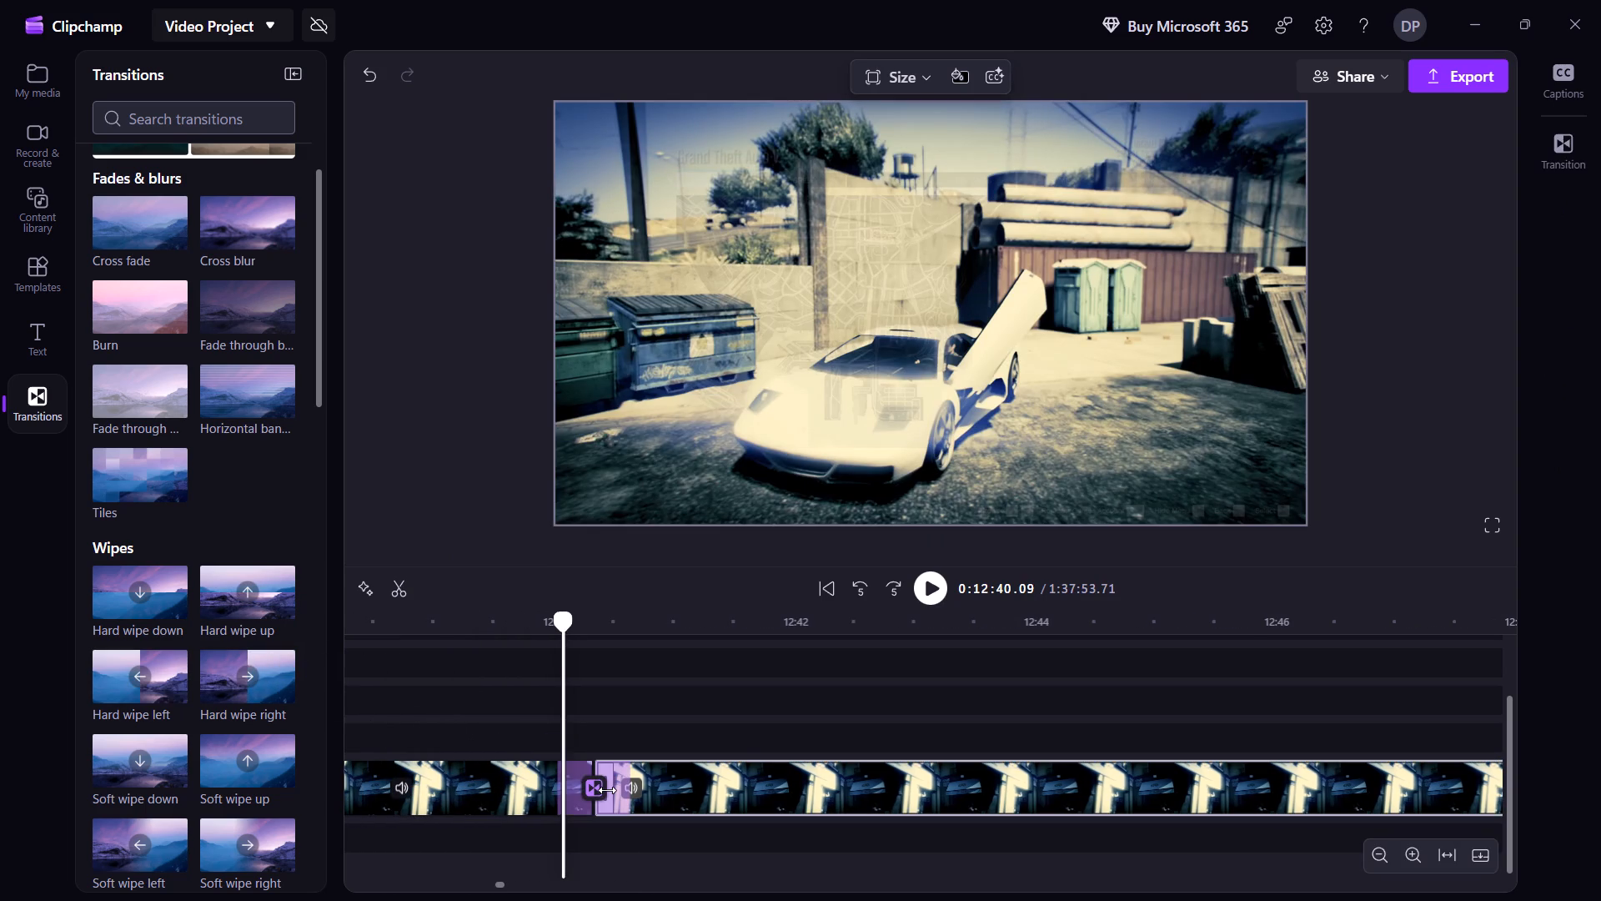
Play back the Hard wipe left transition at 12:40 and the motorcycle footage that follows it.
key("Left")
key("Left")
key("Left")
key("space")
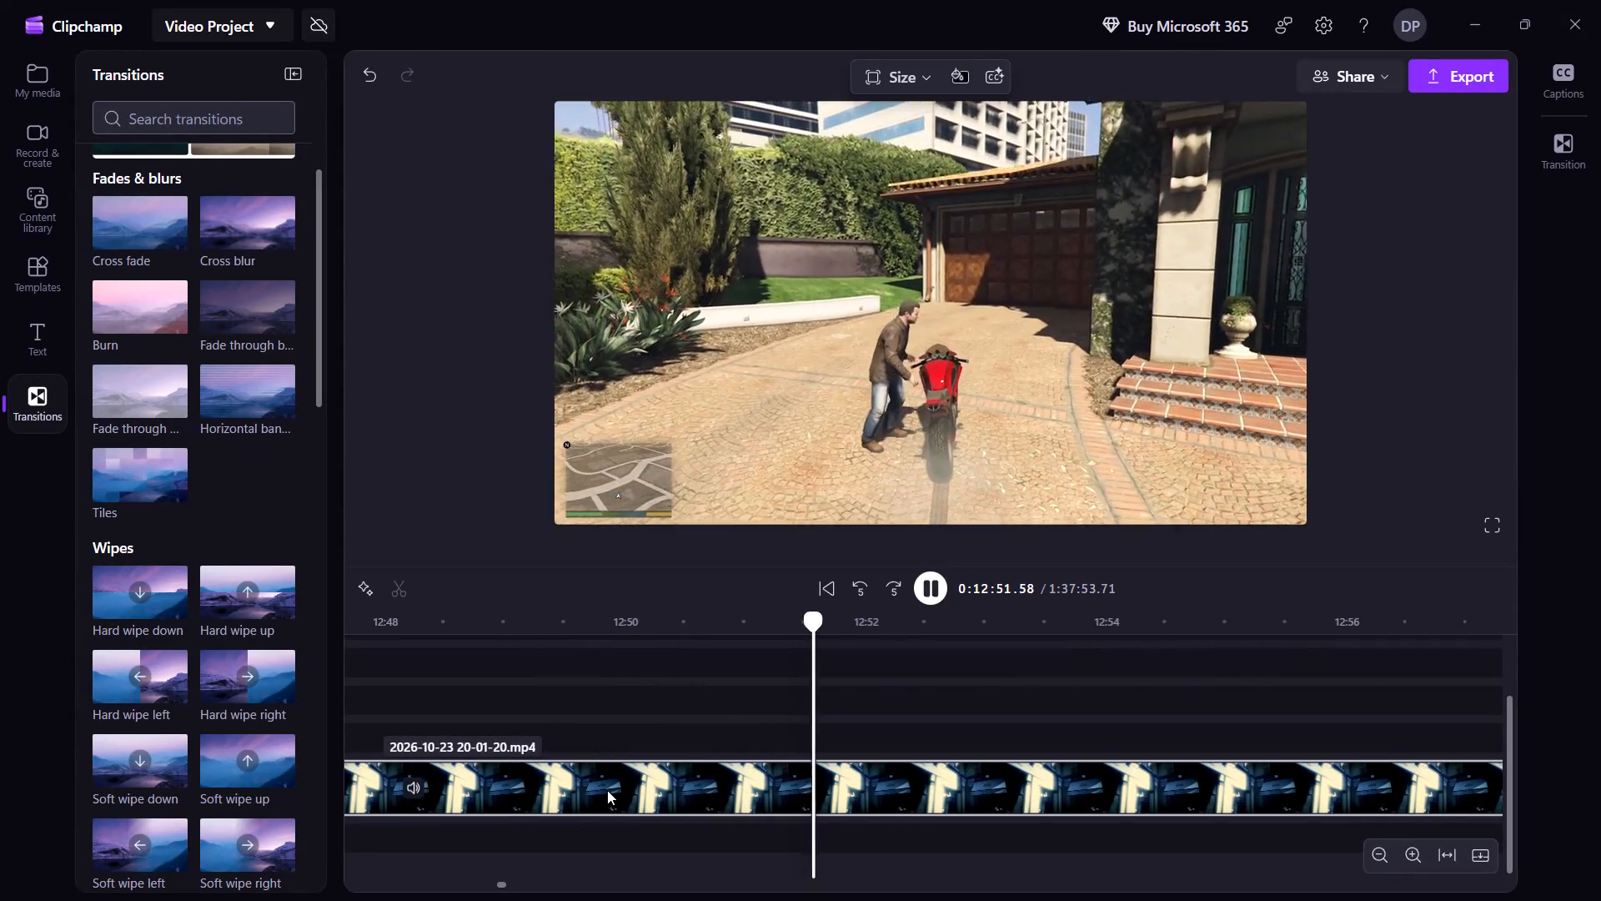
Skim the footage from about 12:51 to 15:30, covering the television scene, the house cutscene and the start of the yoga session.
key("shift+Right")
key("shift+Right")
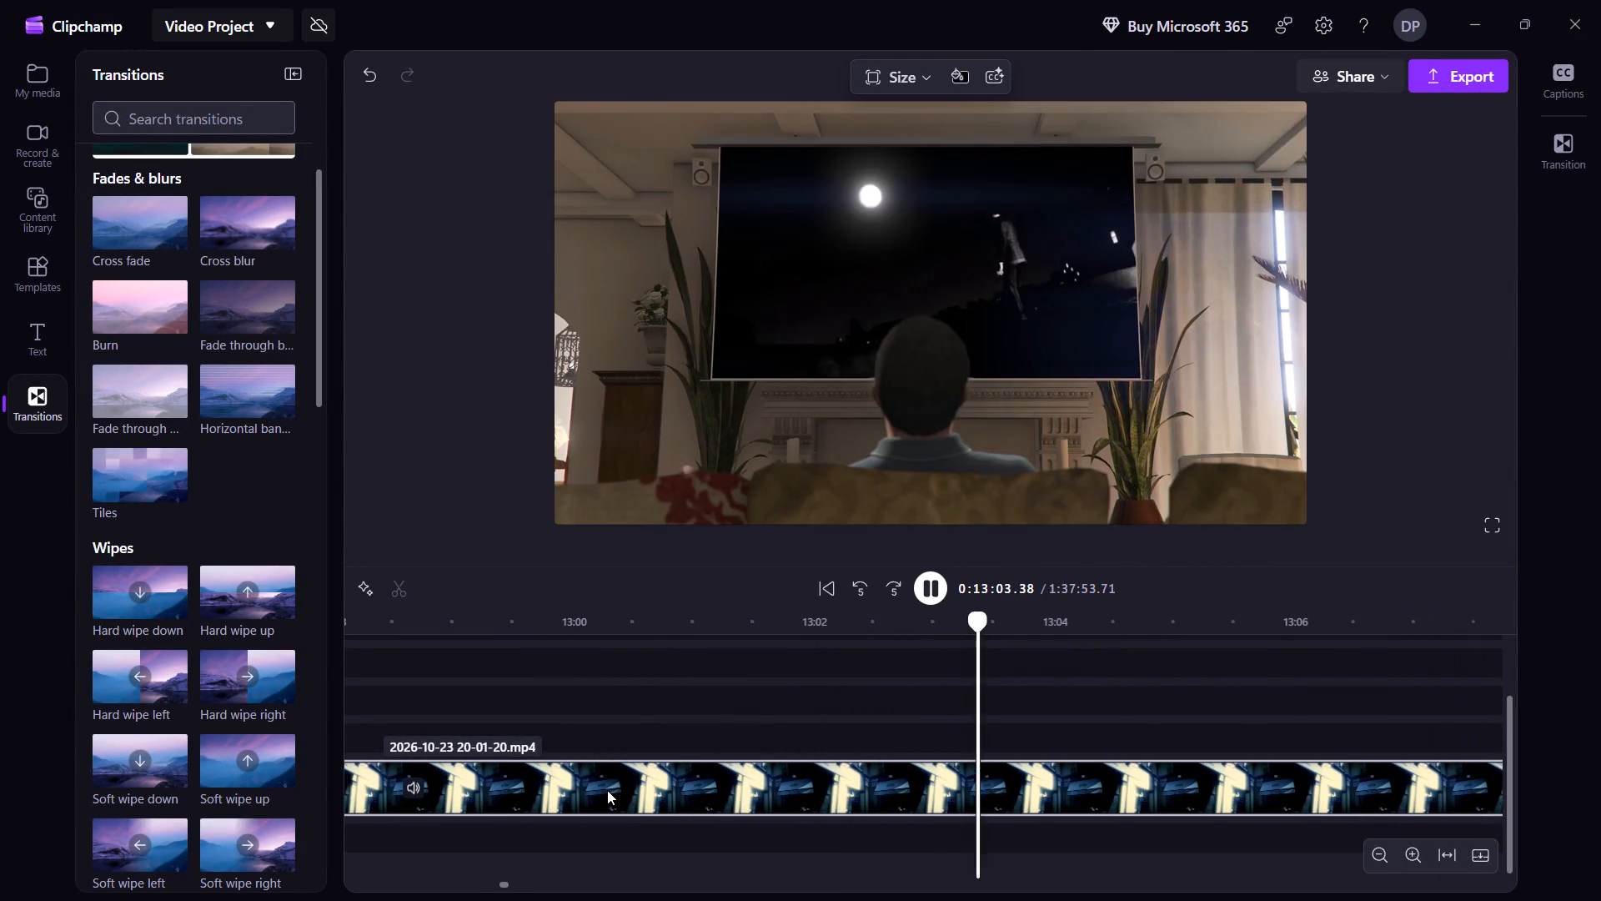
key("shift+Right")
key("shift+Right")
key("shift+Right")
key("shift+Right")
key("shift+Right")
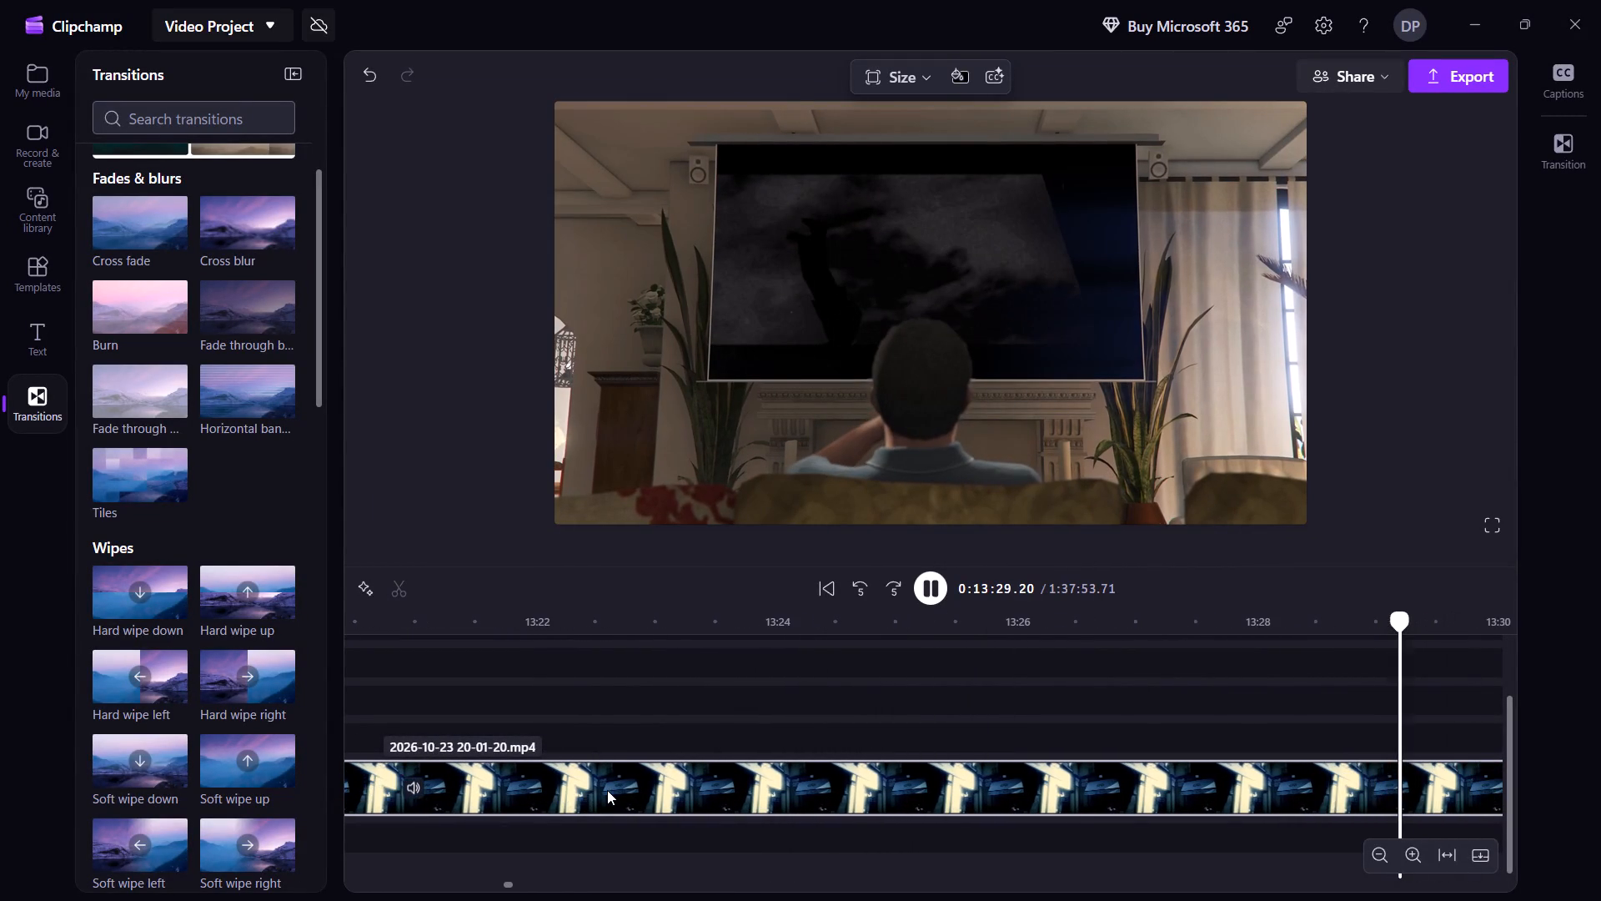
key("shift+Right")
key("shift+Right")
key("shift+Right")
key("shift+Right")
key("shift+Right")
key("shift+Right")
key("shift+Right")
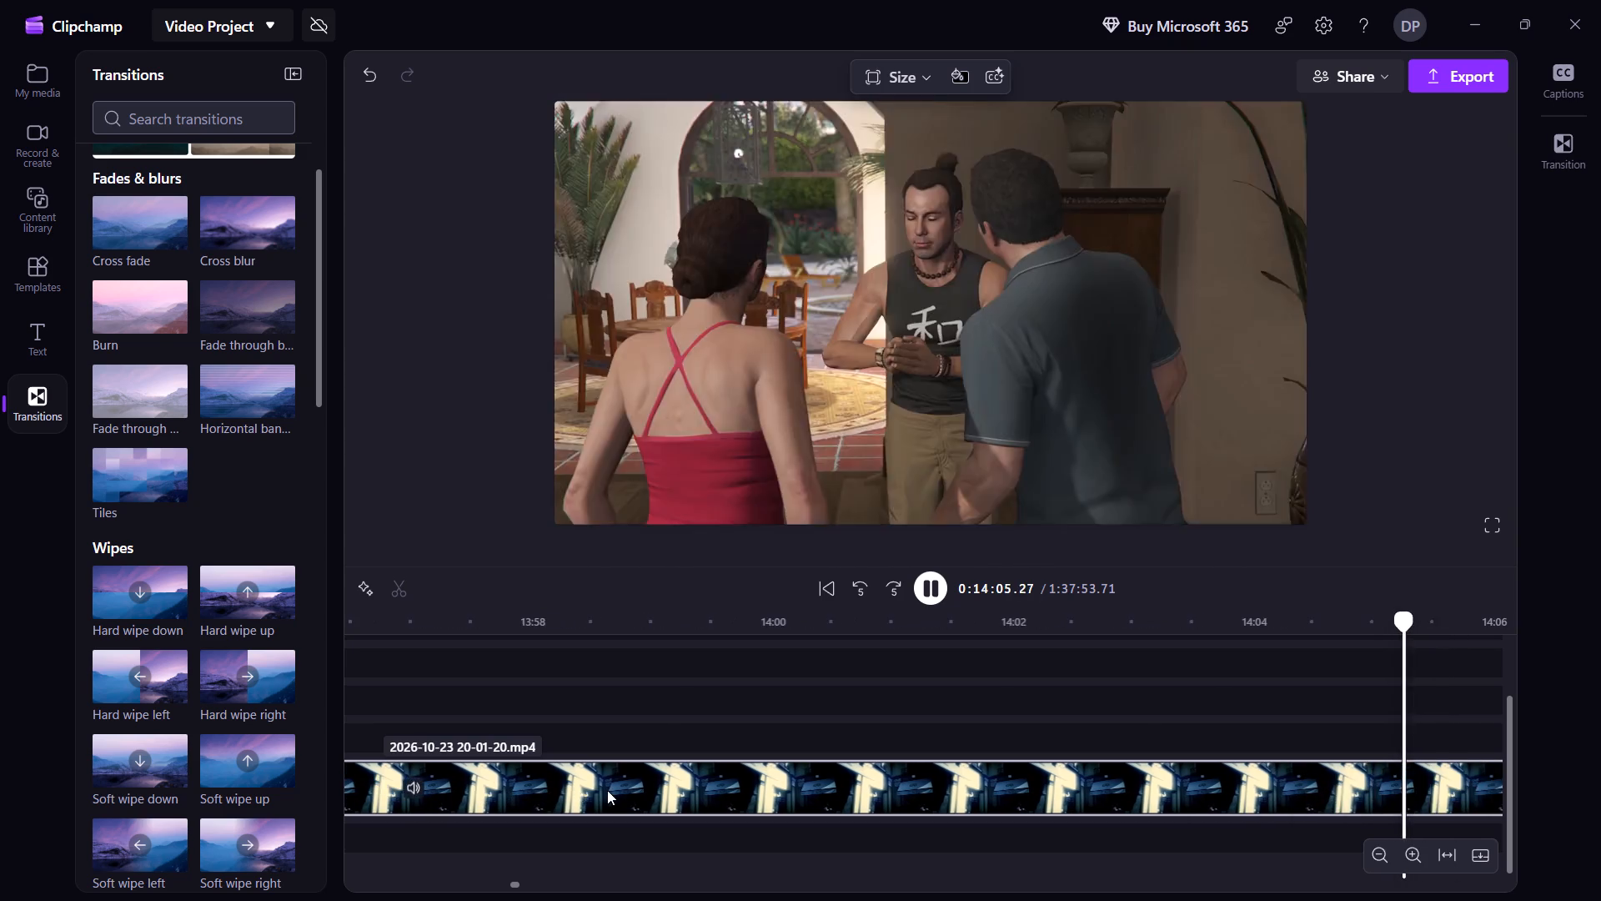
key("shift+Right")
key("shift+Right")
key("shift+Right")
key("shift+Right")
key("shift+Right")
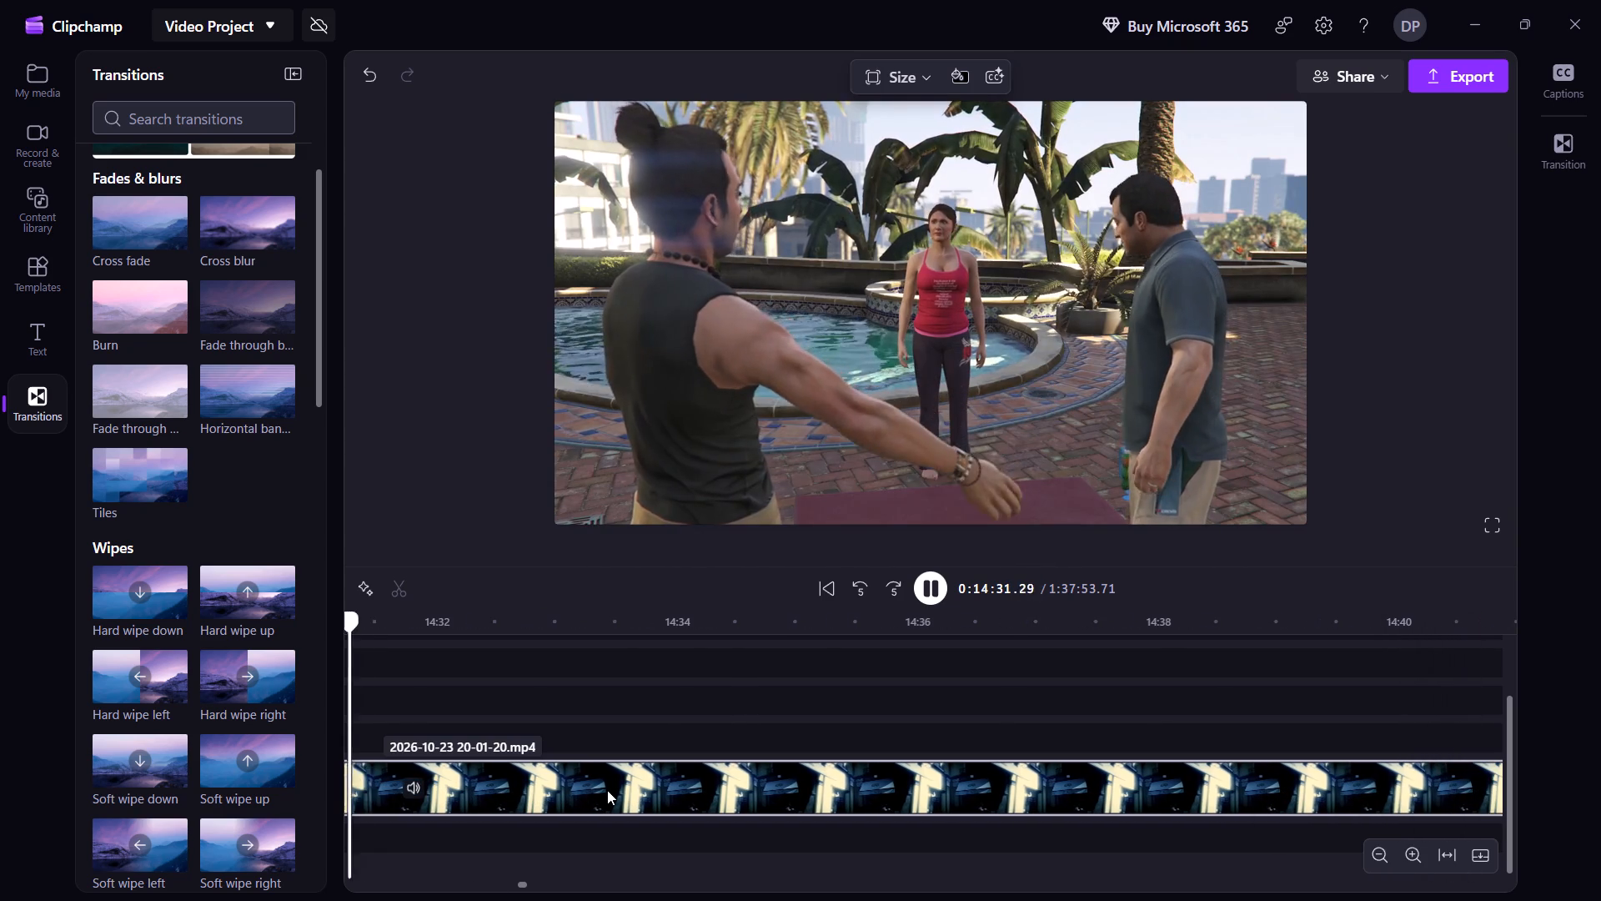
key("shift+Right")
key("shift+Right")
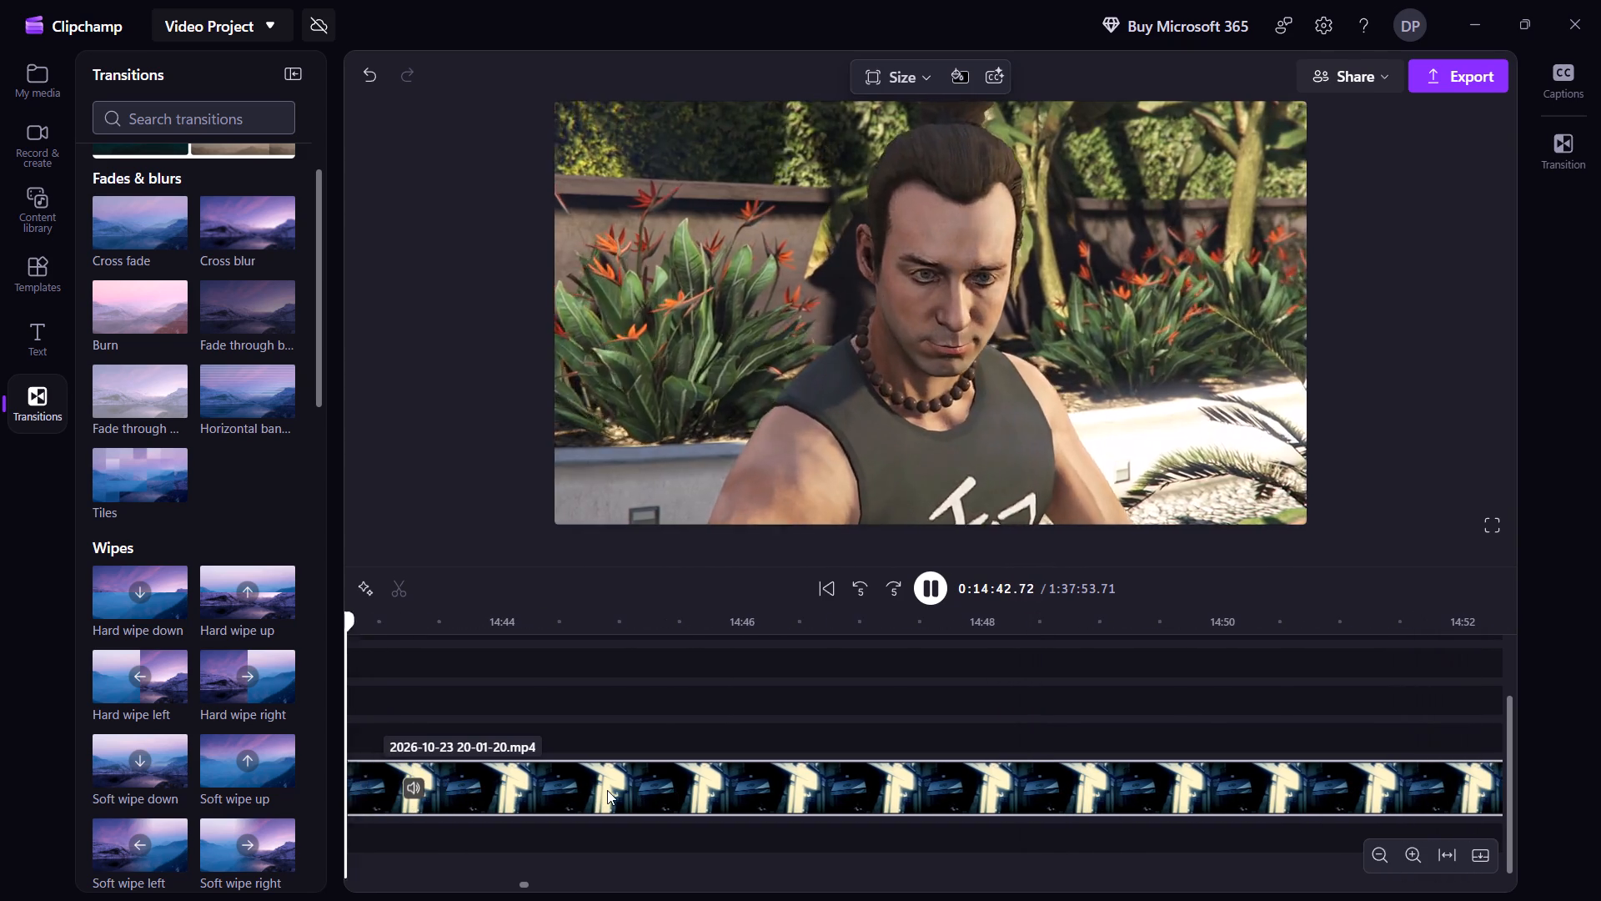
key("shift+Right")
key("shift+Right")
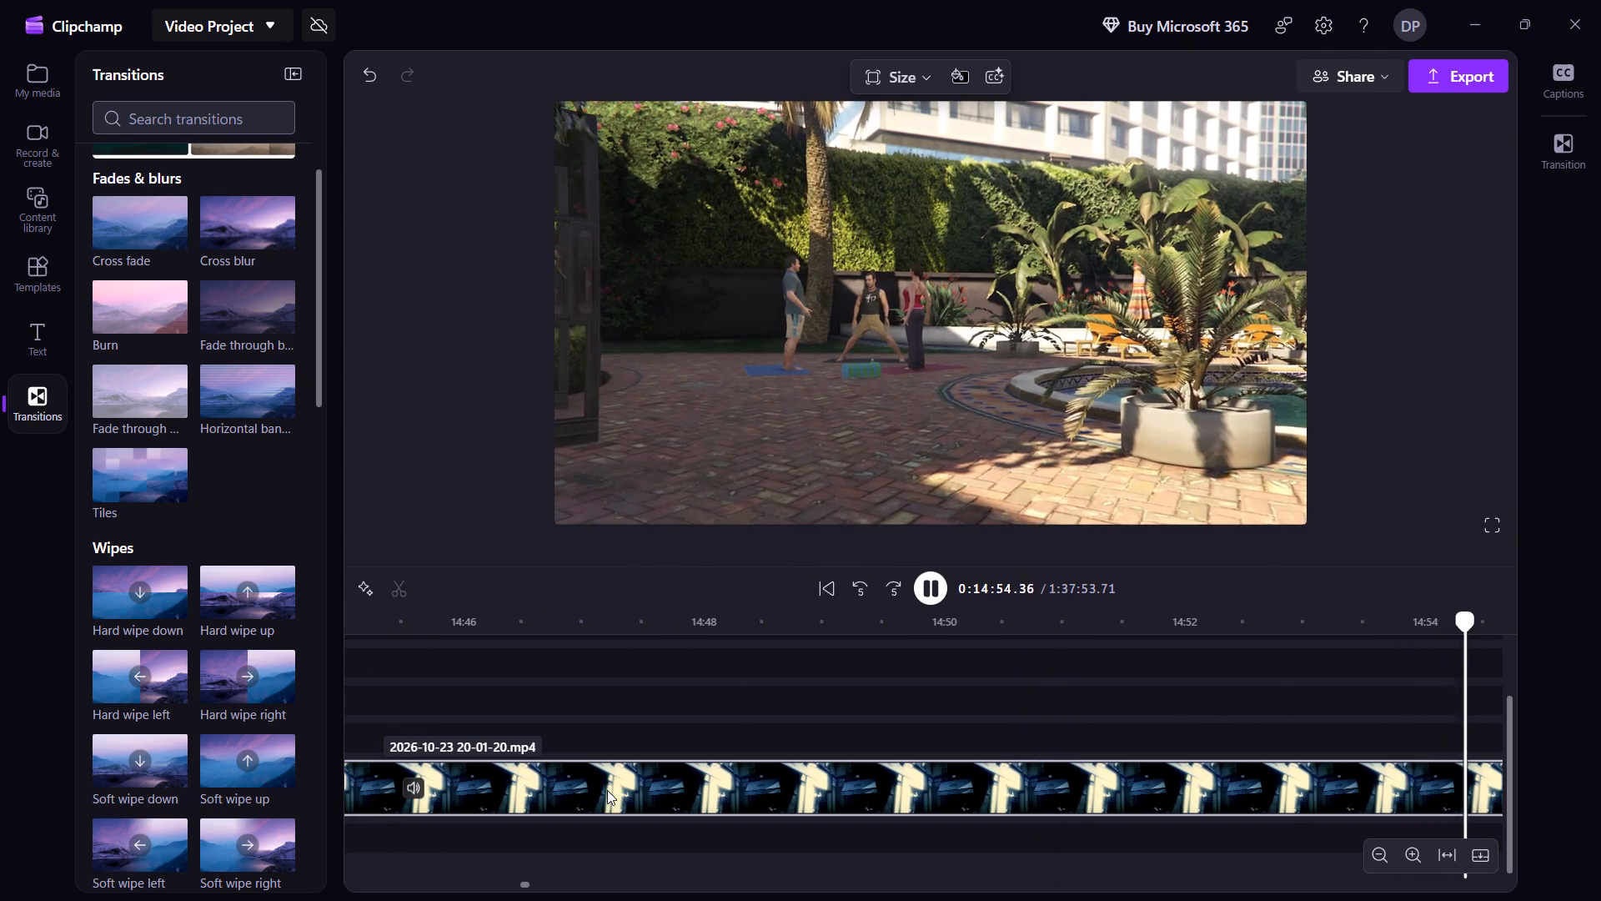
key("shift+Right")
key("shift+Right")
key("shift+Right")
key("shift+Right")
key("shift+Right")
key("shift+Right")
key("shift+Right")
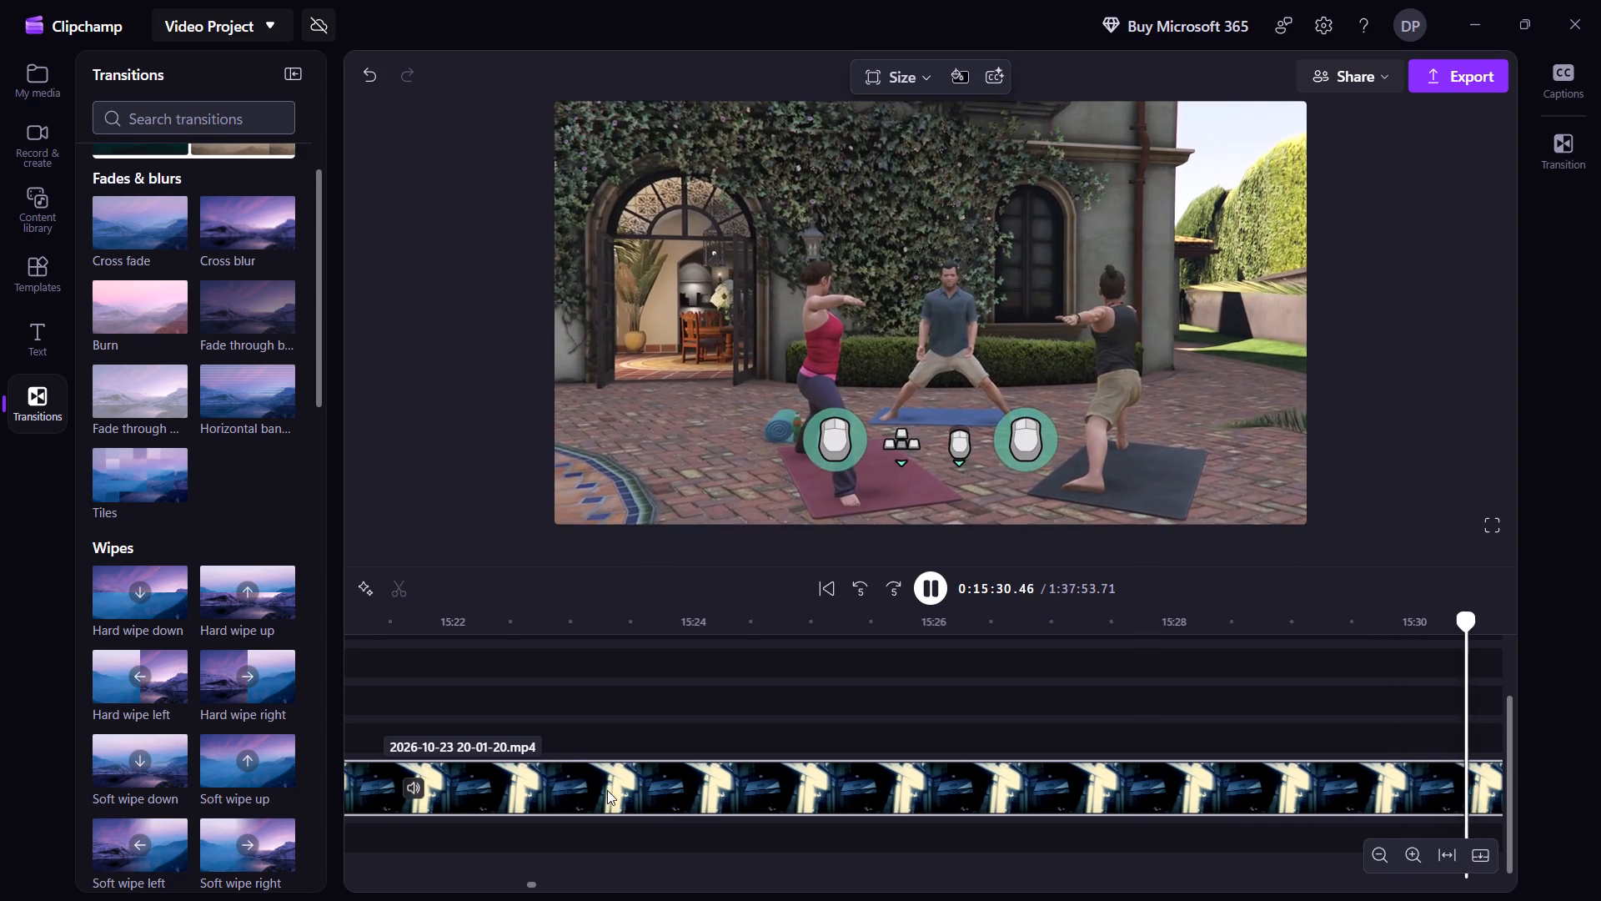
Skim the yoga session from 15:30 to about 20:03, covering the poses and the poolside cutscene.
key("space")
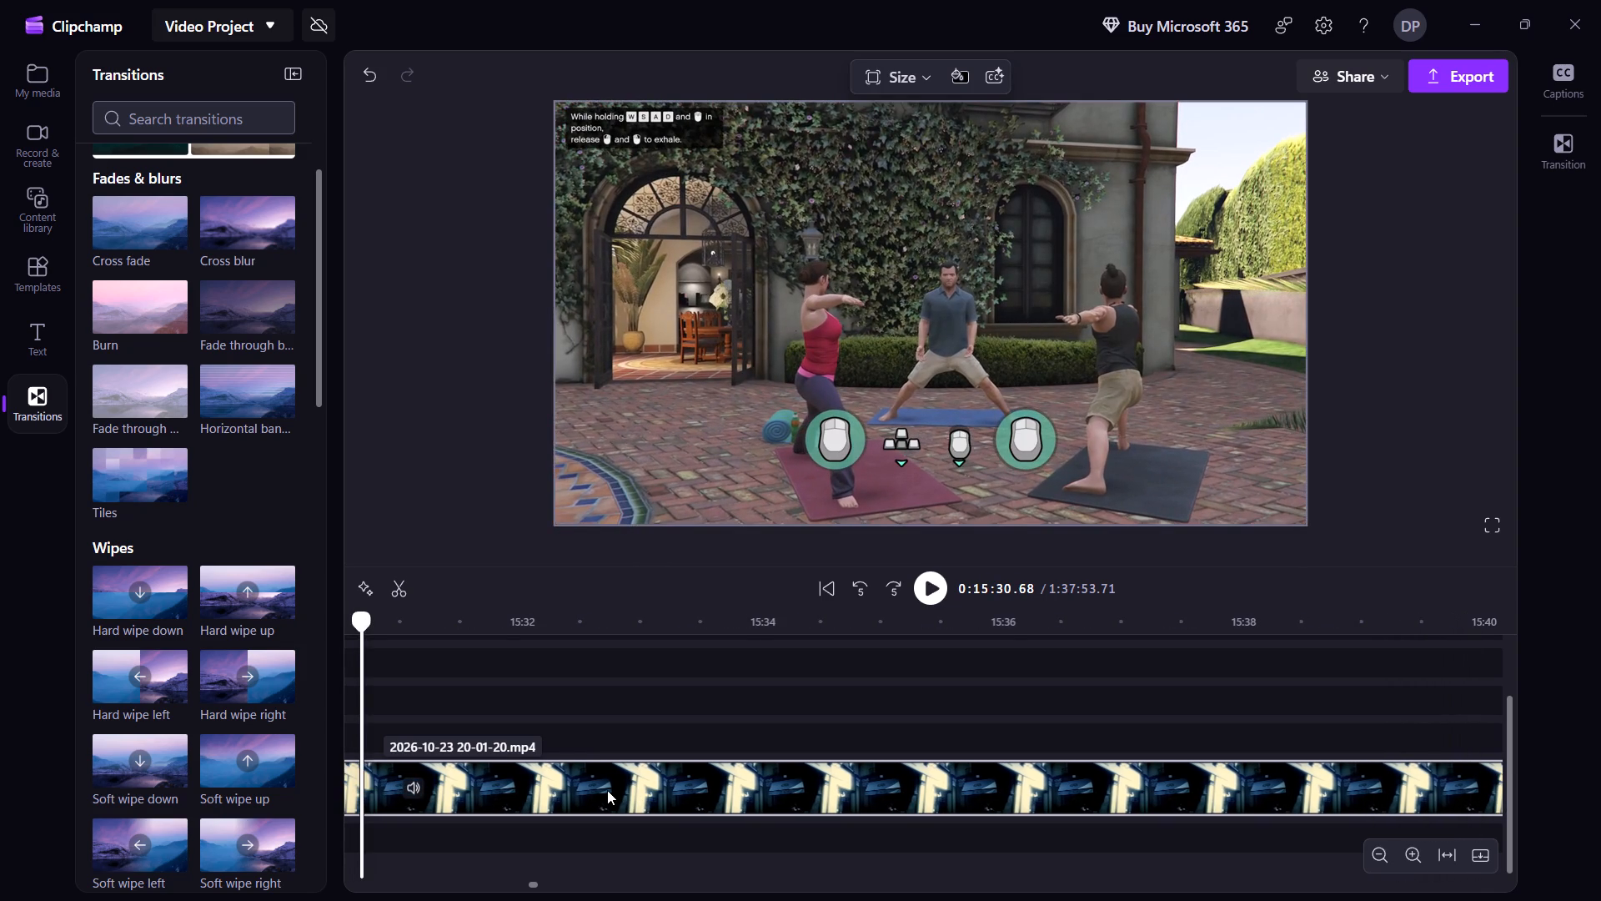
key("shift+Right")
key("shift+Right")
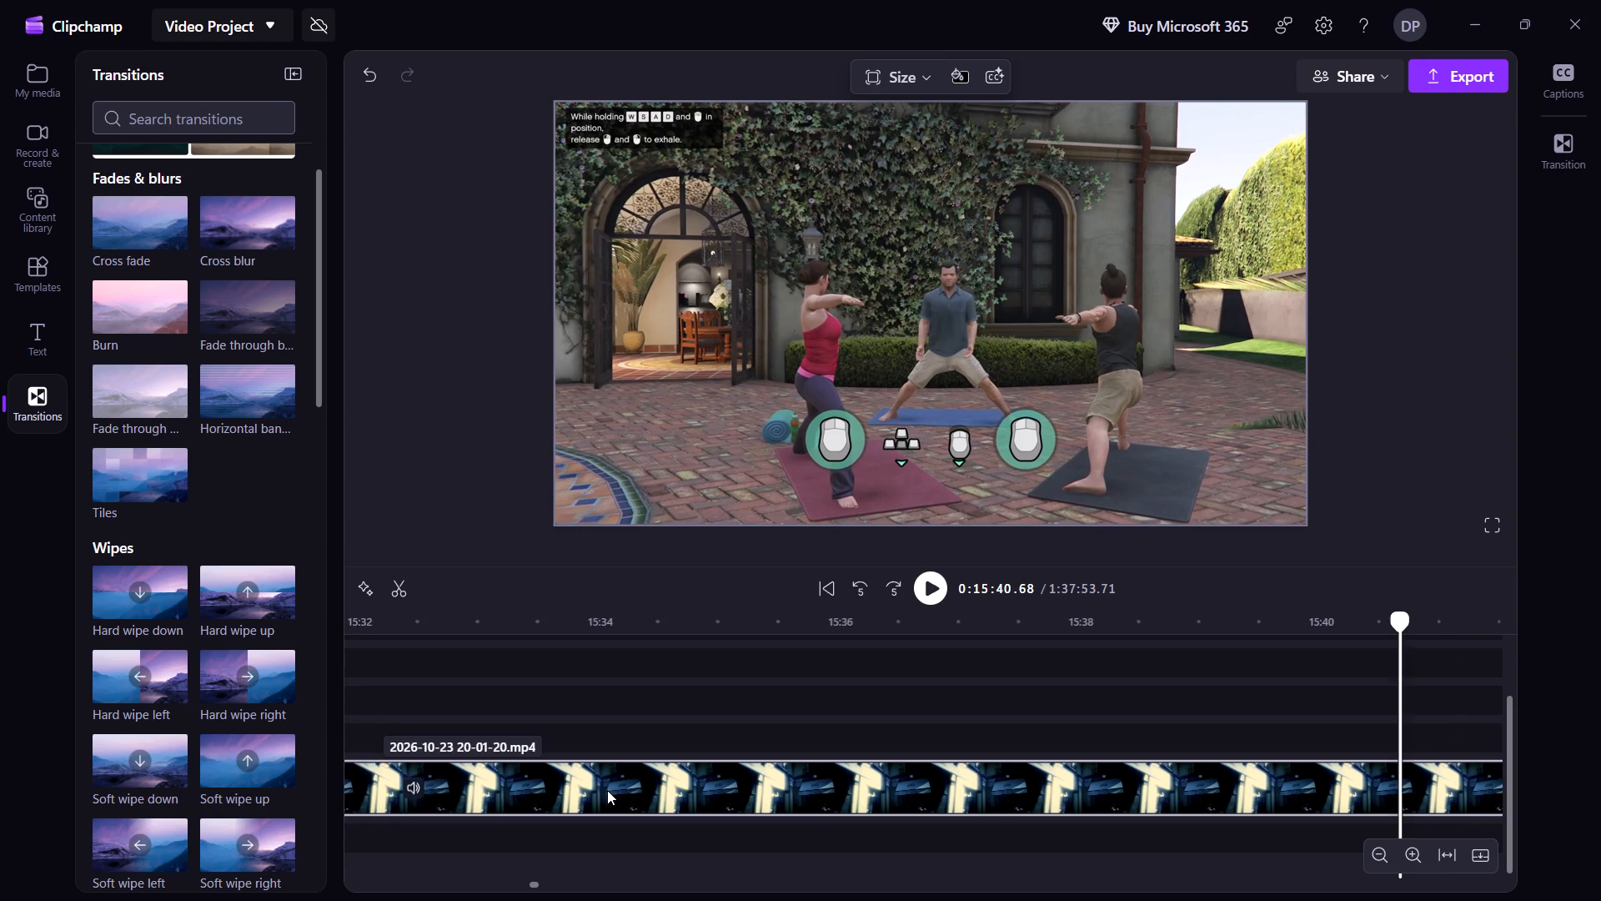
key("shift+Right")
key("shift+Right")
key("shift+Right")
key("shift+Right")
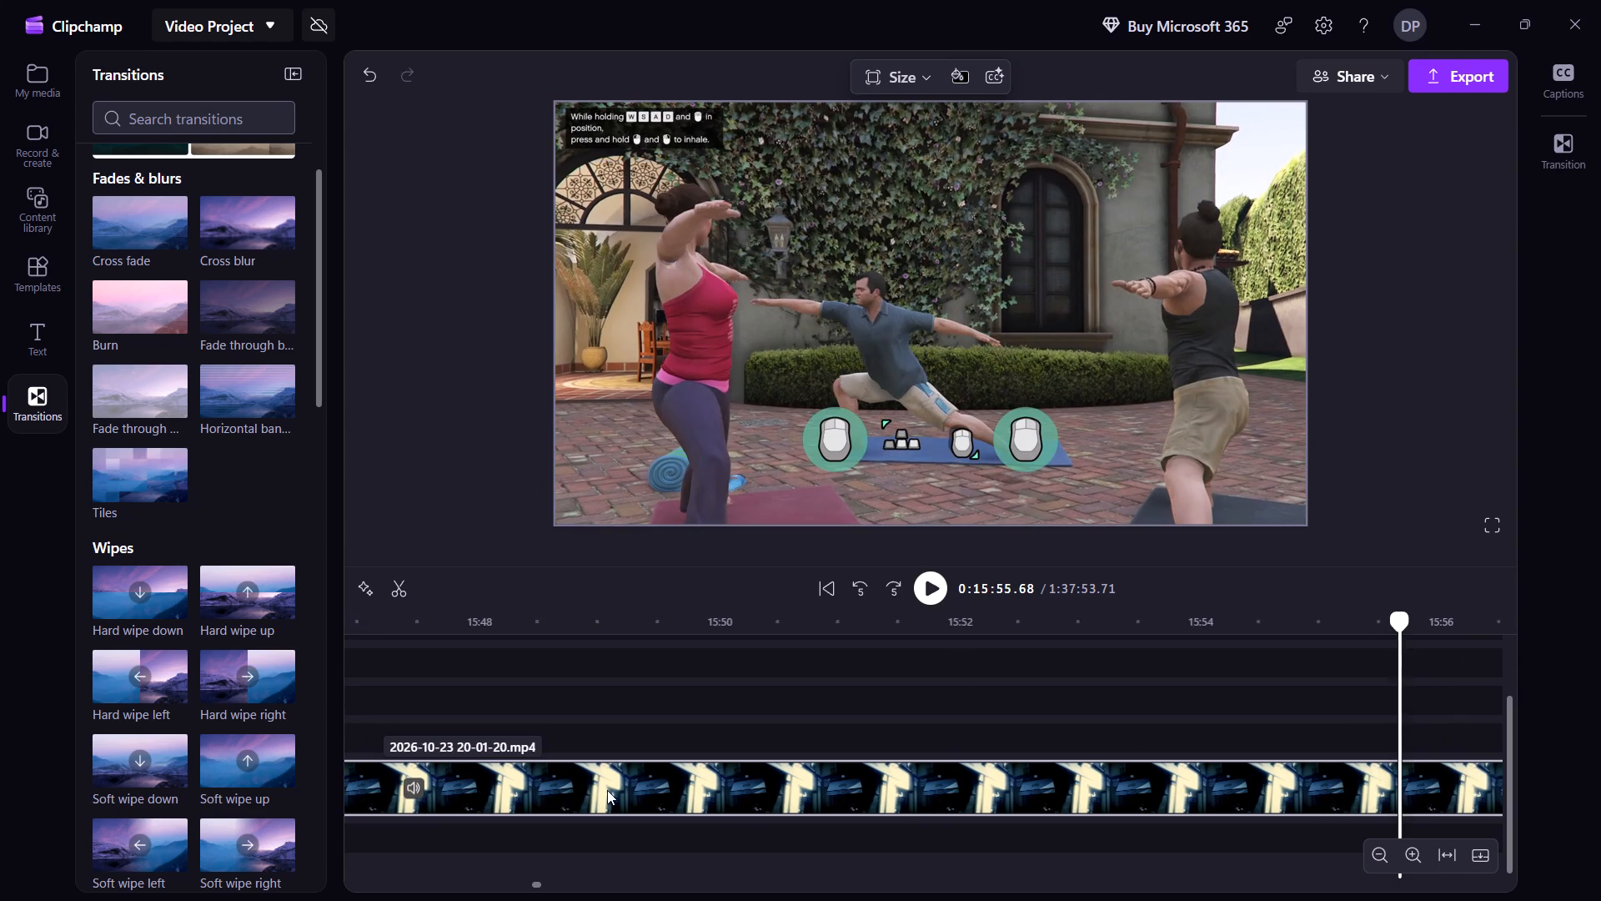
key("shift+Right")
key("shift+Right")
key("shift+Right")
key("shift+Right")
key("shift+Right")
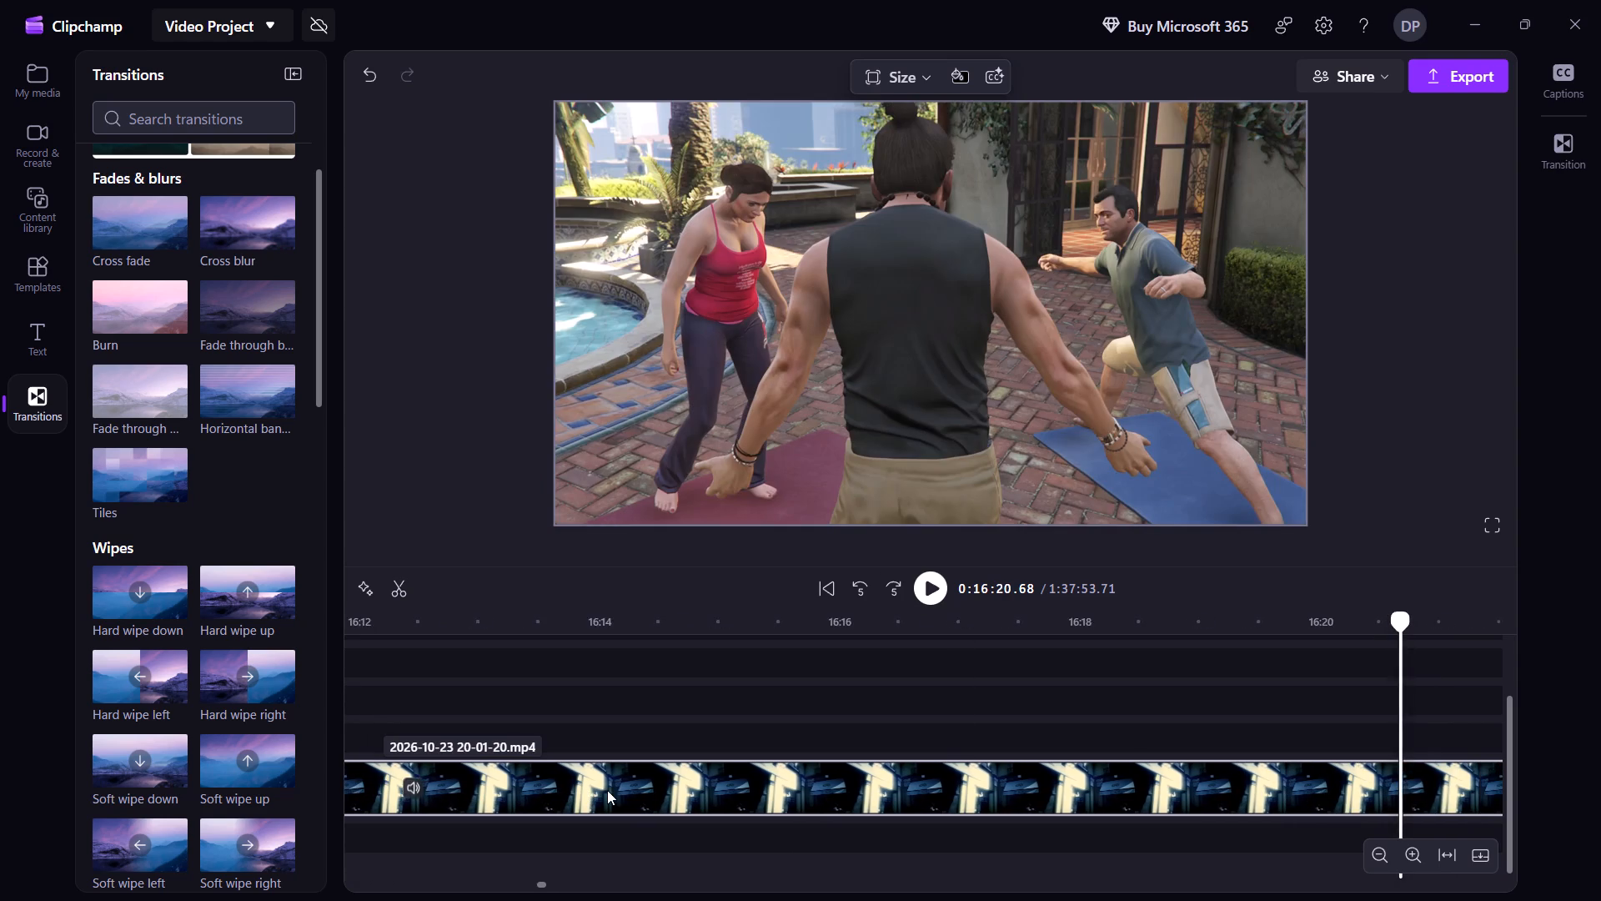
key("space")
key("shift+Right")
key("shift+Right")
key("shift+Right")
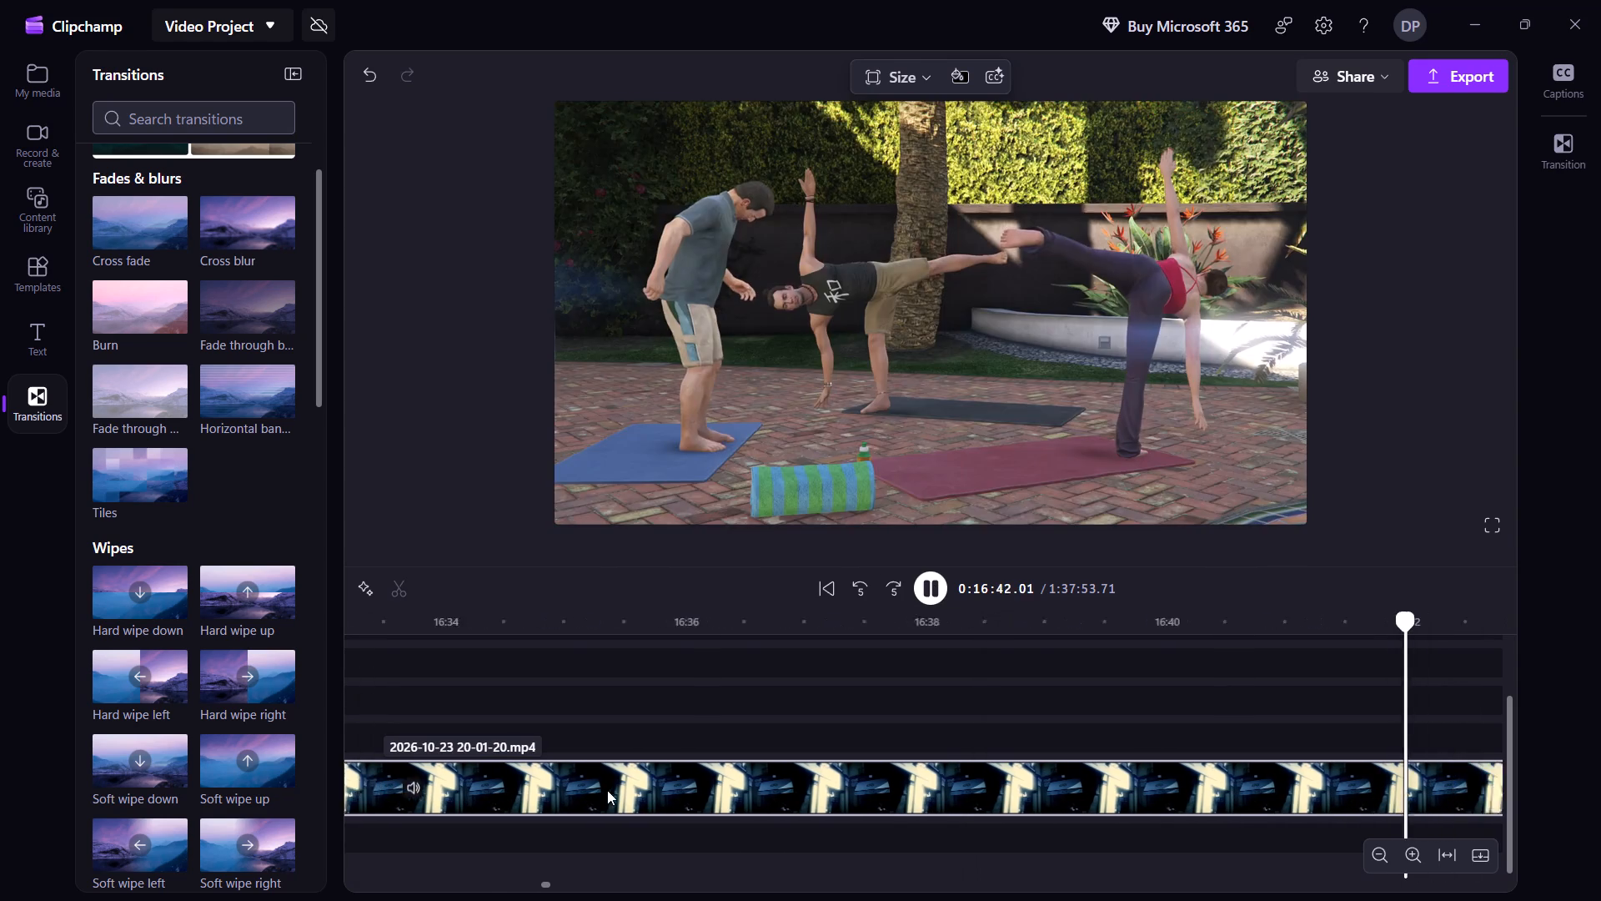
key("shift+Right")
key("shift+Right")
key("shift+Right")
key("shift+Right")
key("shift+Right")
key("shift+Right")
key("shift+Right")
key("shift+Right")
key("shift+Right")
key("shift+Right")
key("shift+Right")
key("shift+Right")
key("shift+Right")
key("shift+Right")
key("shift+Right")
key("shift+Right")
key("shift+Right")
key("shift+Right")
key("shift+Right")
key("shift+Right")
key("shift+Right")
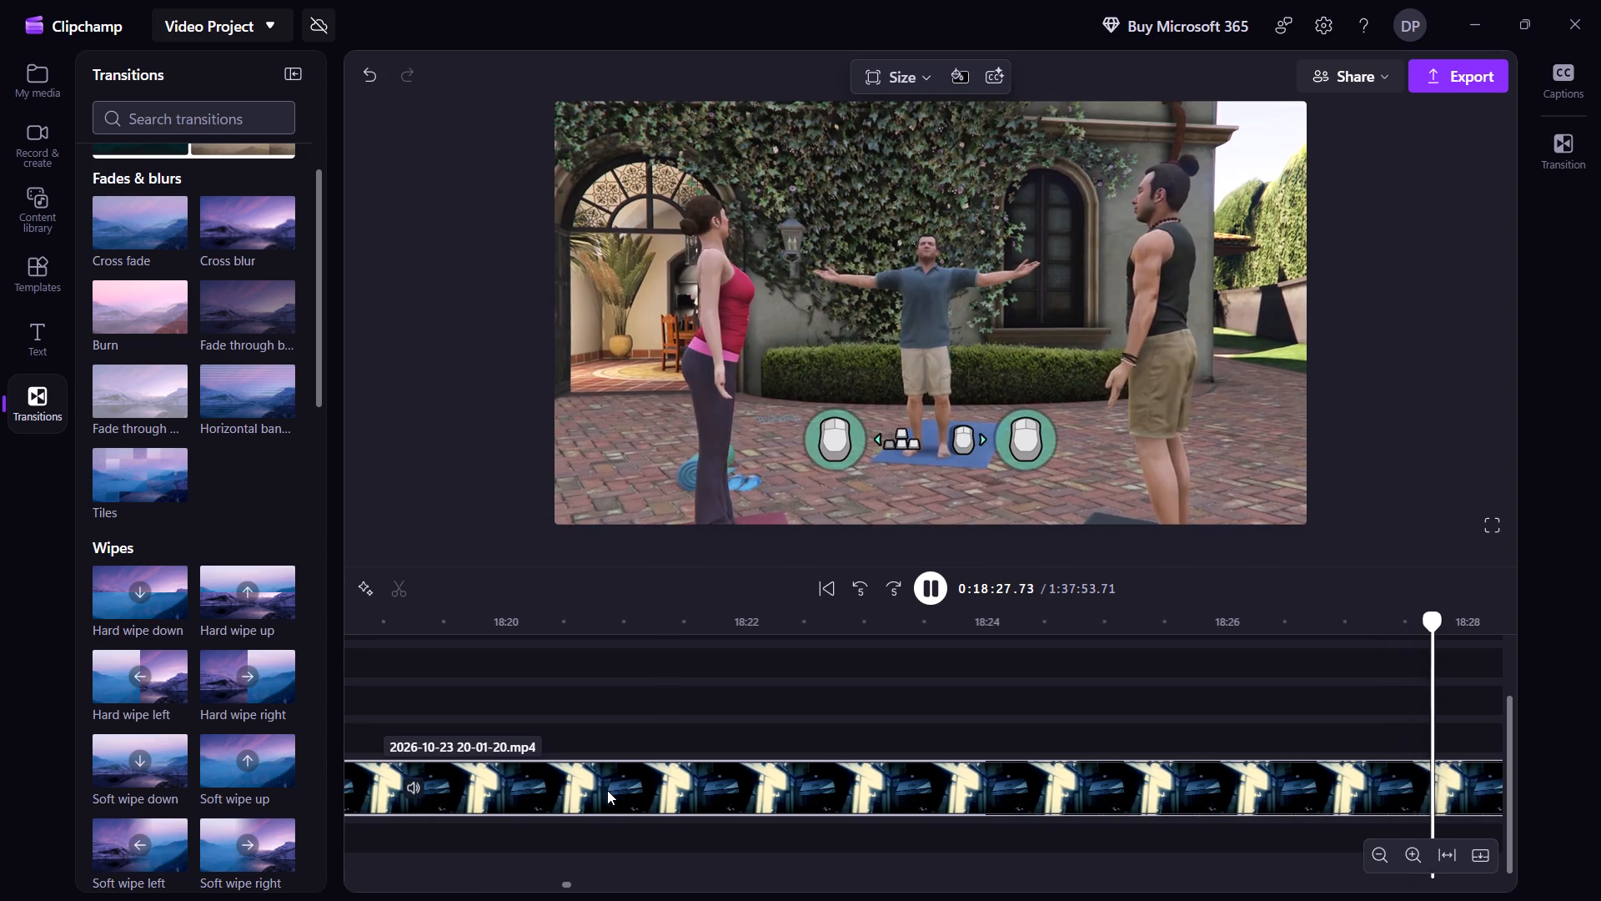
key("shift+Right")
key("shift+Right")
key("shift+Right")
key("shift+Right")
key("shift+Right")
key("shift+Right")
key("shift+Right")
key("shift+Right")
key("shift+Right")
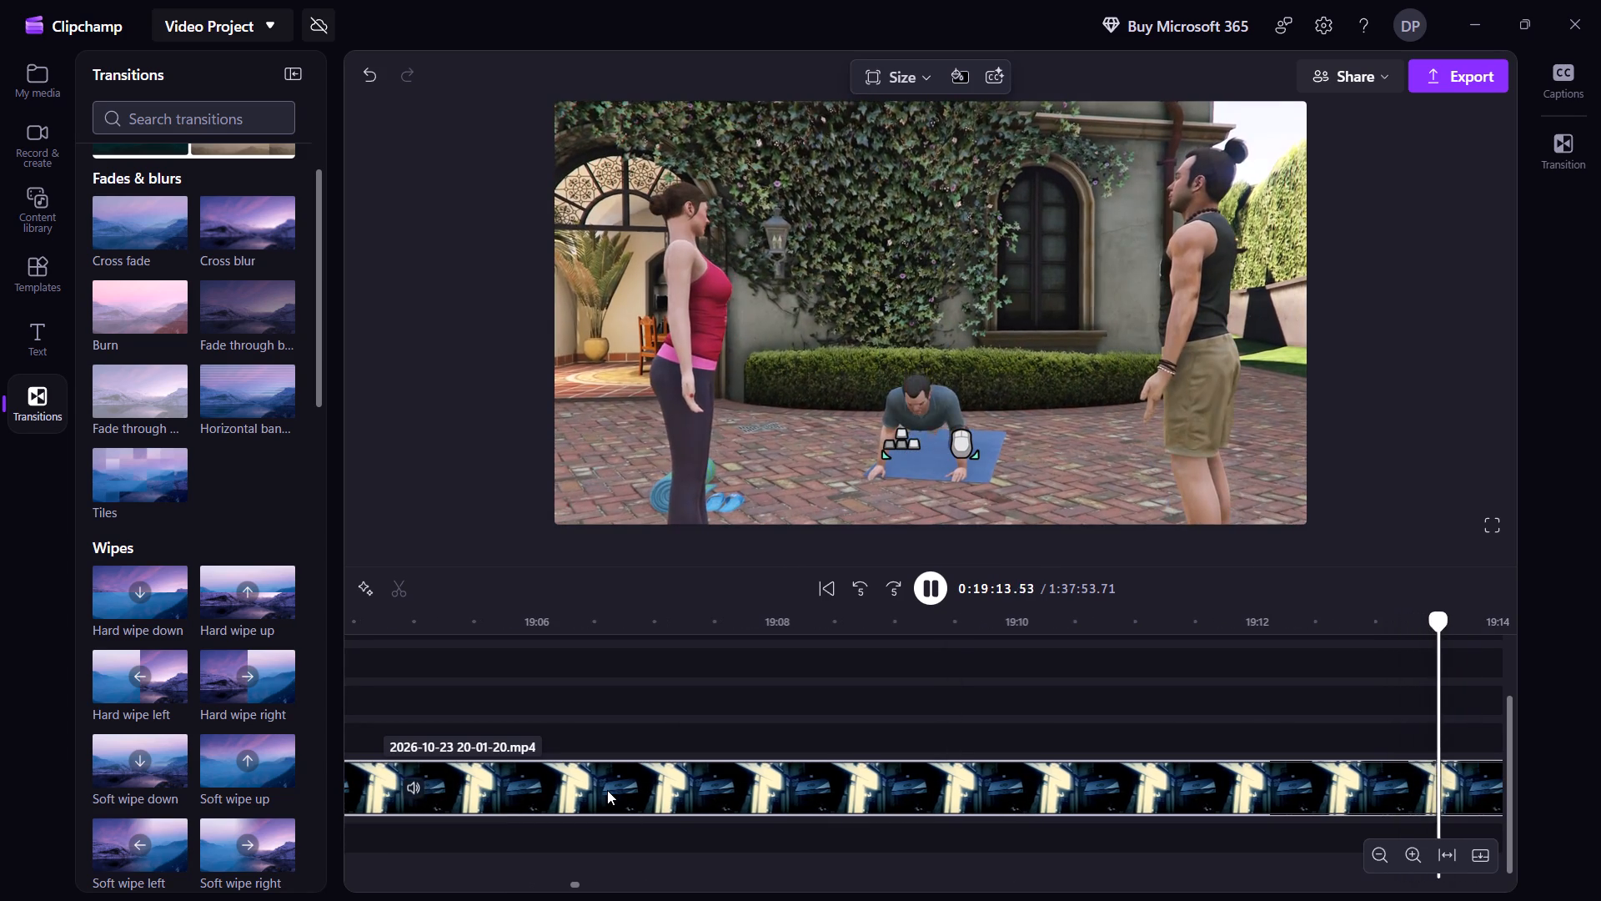
key("shift+Right")
key("shift+Right")
key("shift+Right")
key("shift+Right")
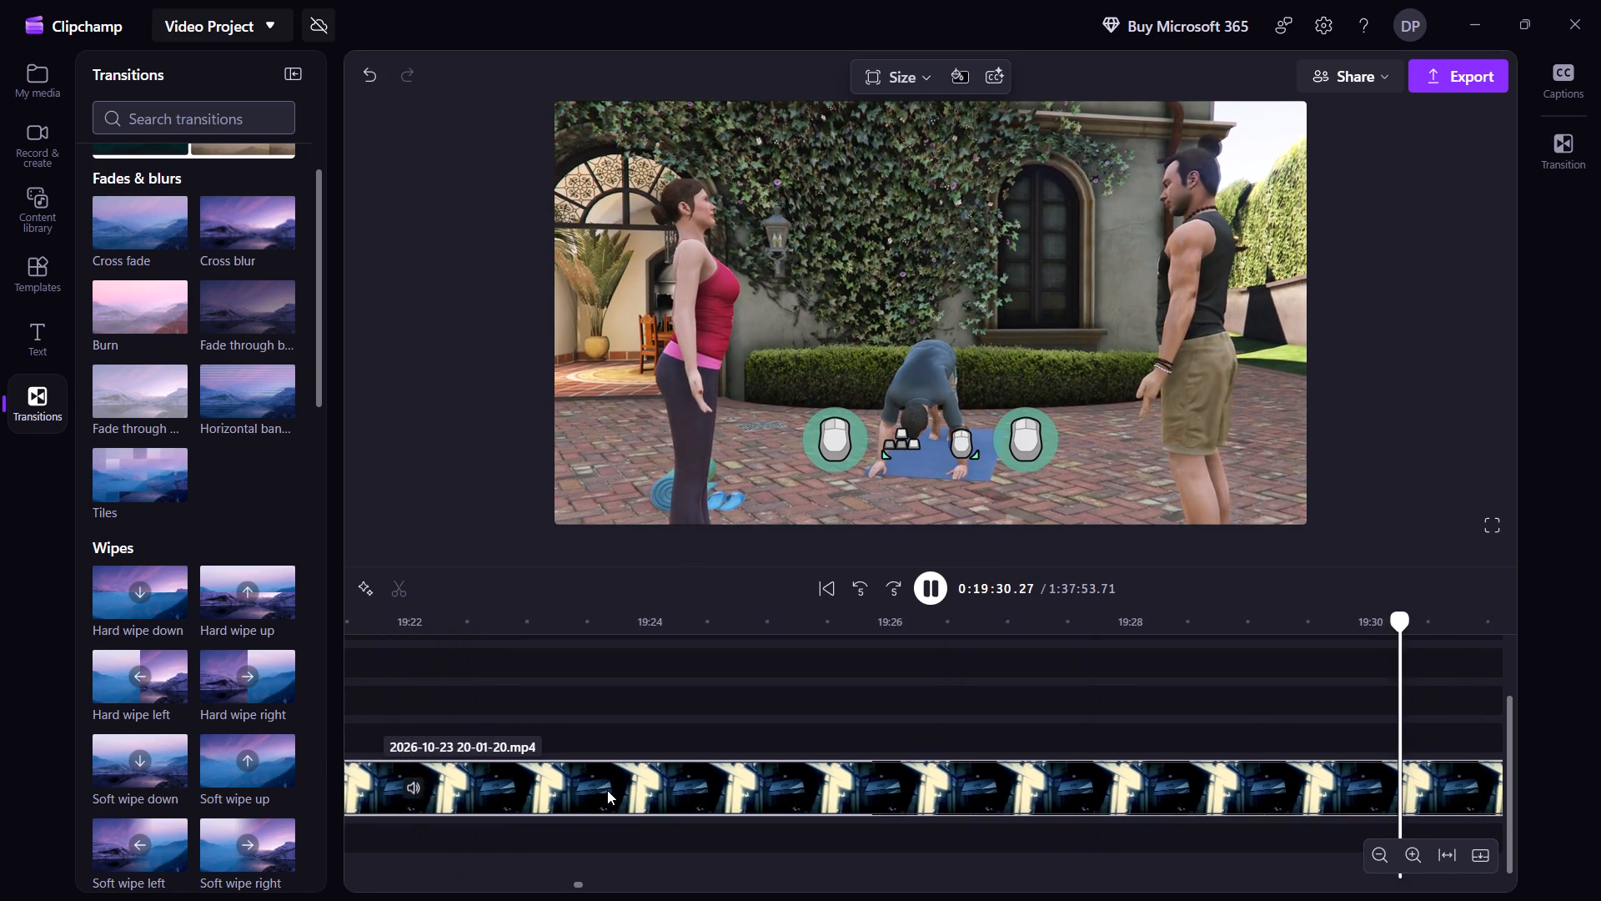
key("shift+Right")
key("shift+Right")
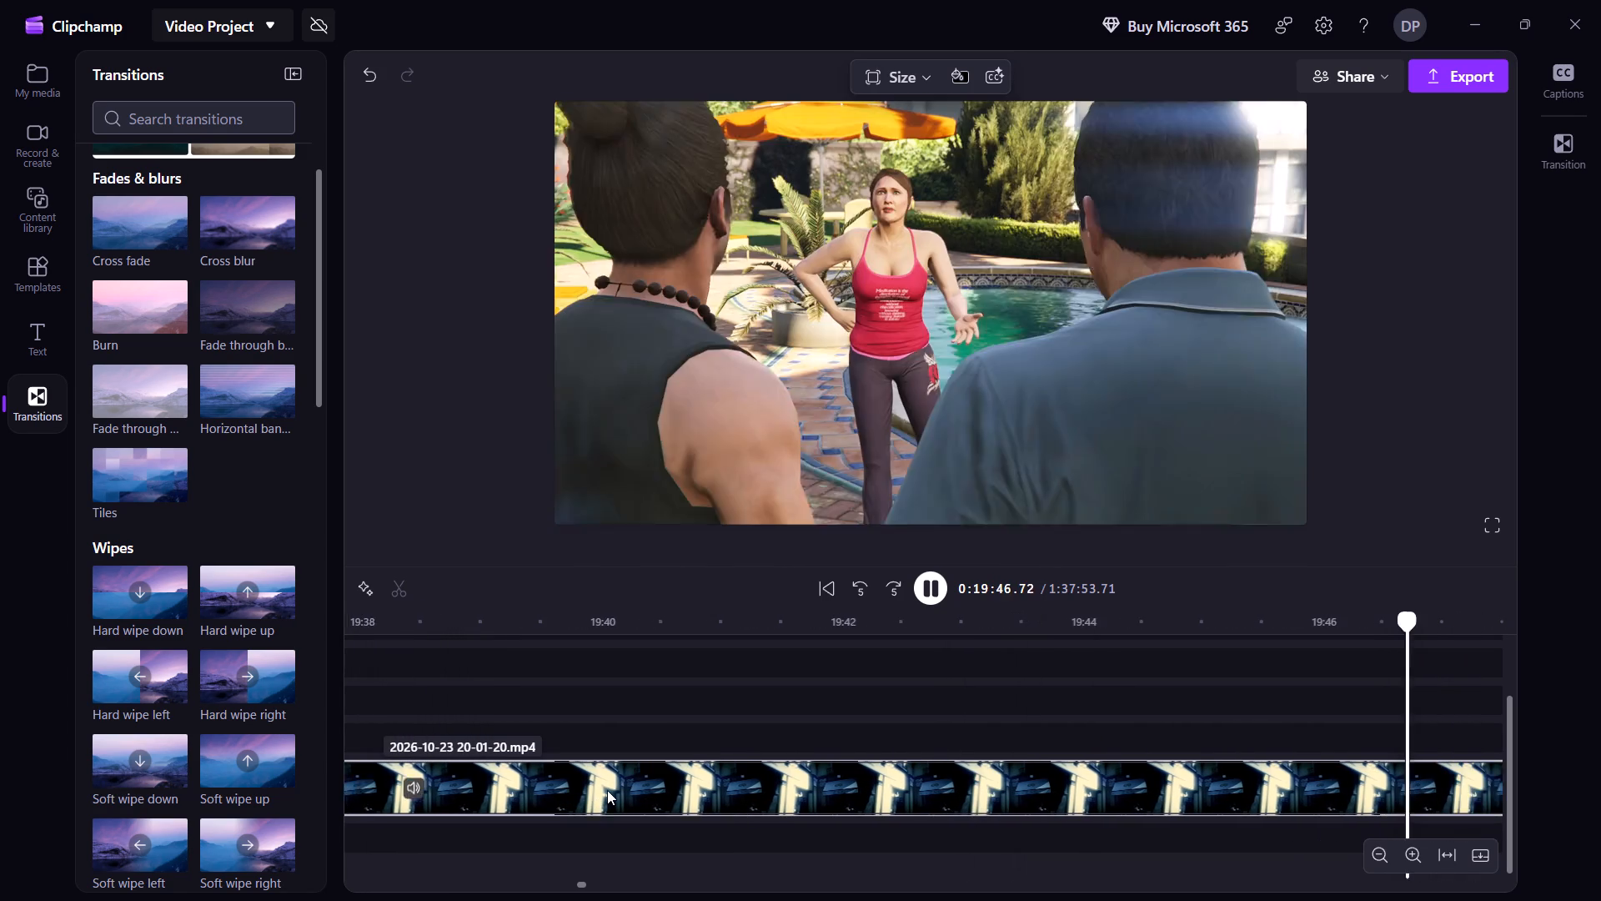
key("shift+Right")
key("shift+Right")
key("shift+Right")
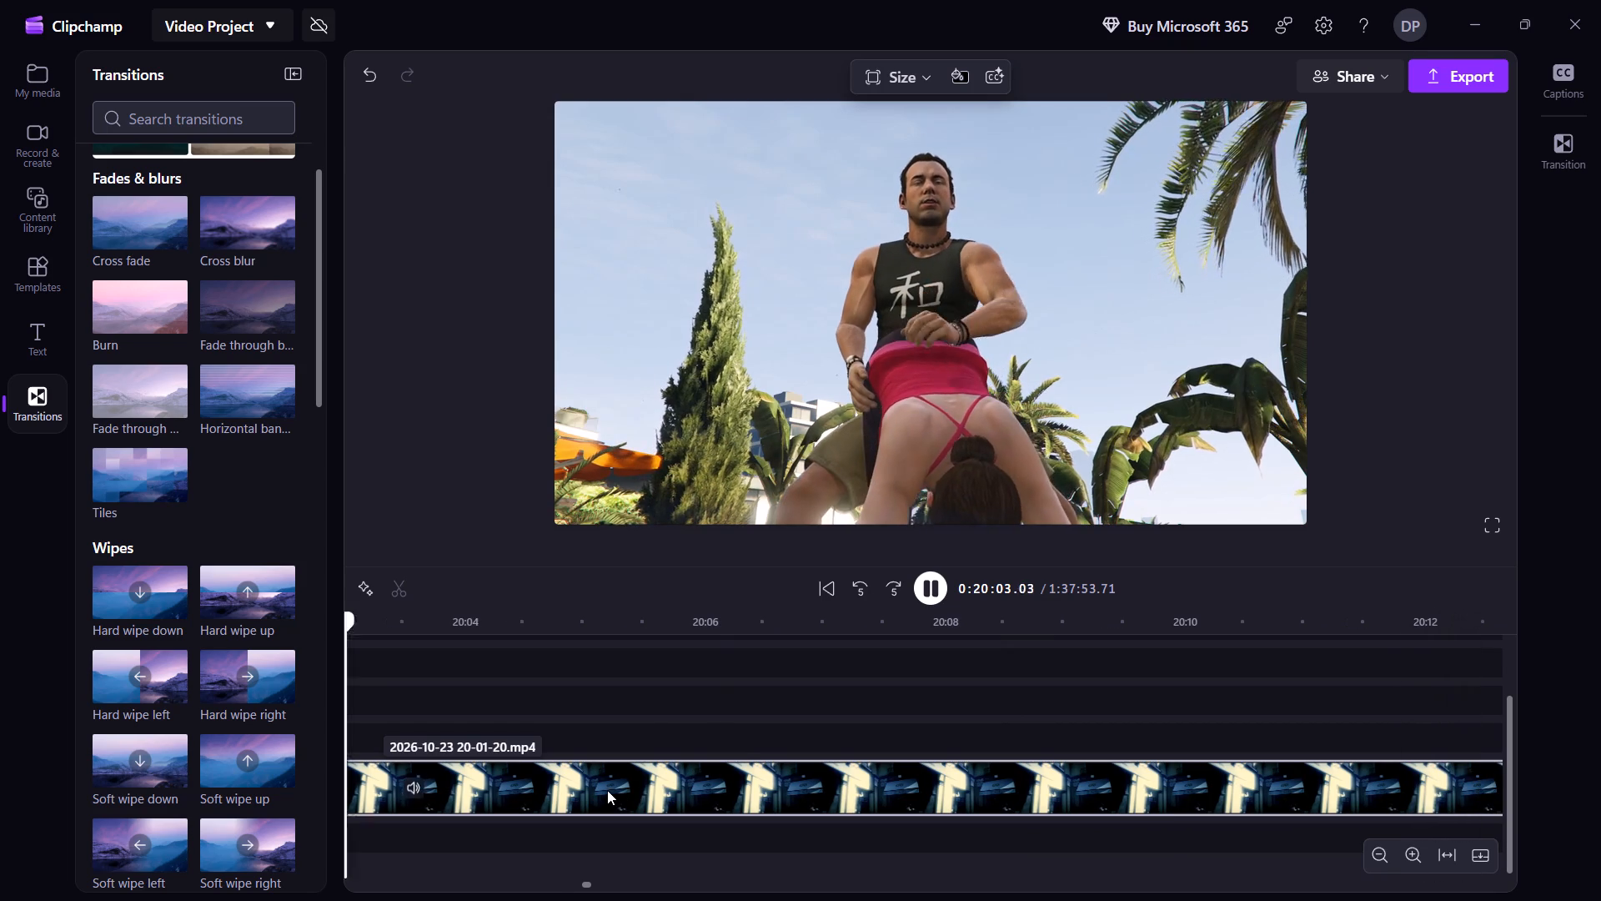
Review the footage from about 20:00 to 21:37, covering the pool fall, Jimmy's room and the walk to the car.
key("shift+Left")
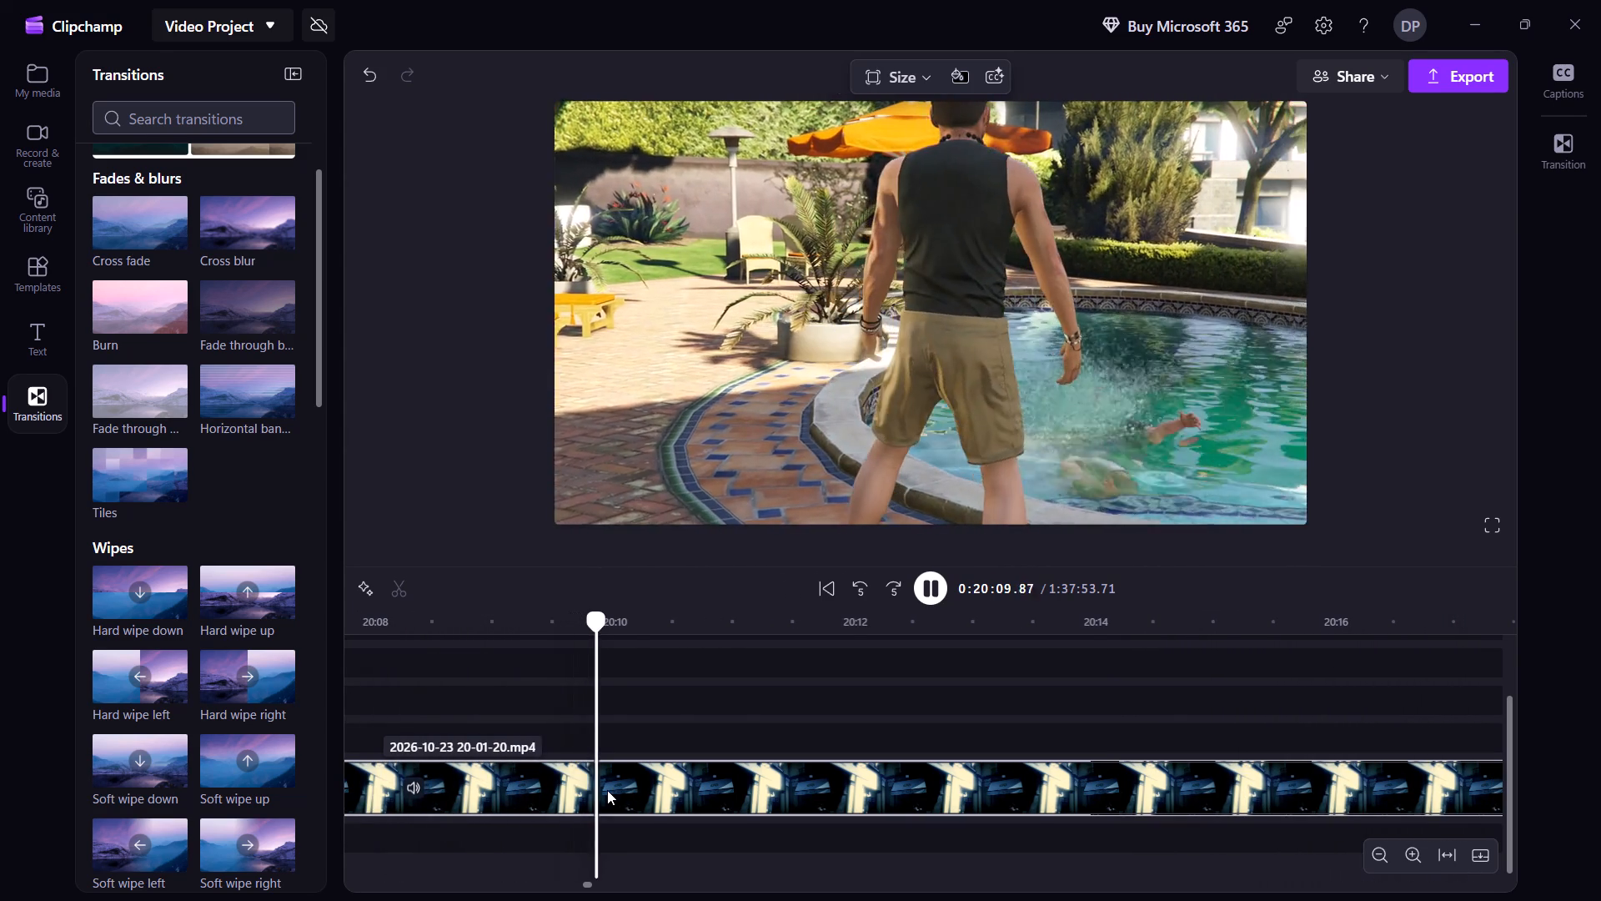
key("shift+Right")
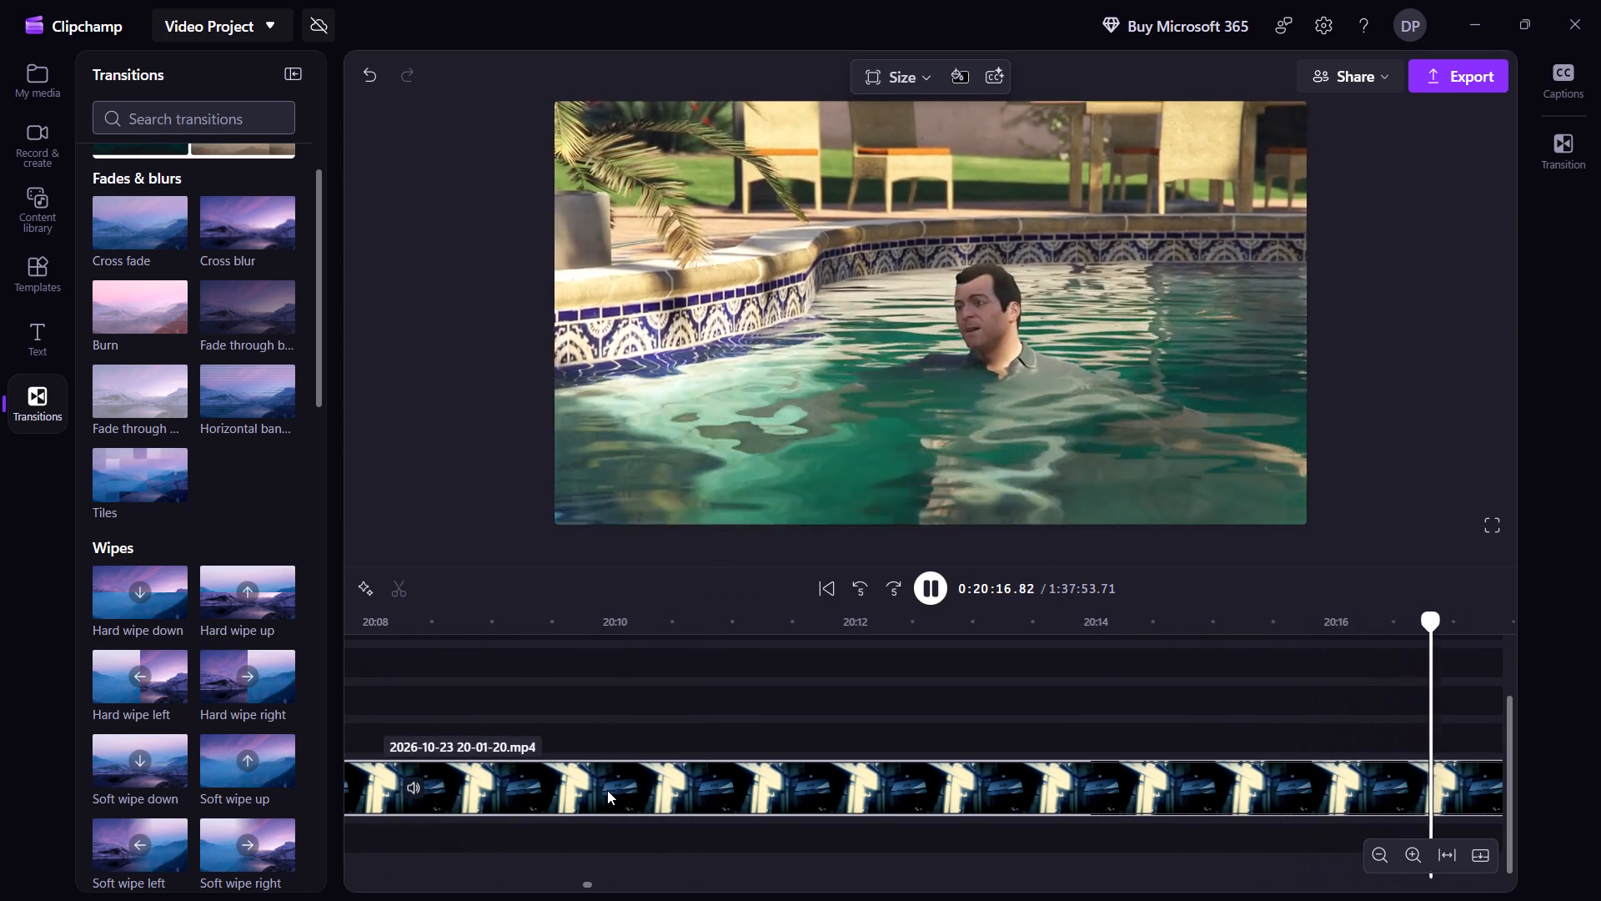
key("shift+Right")
key("shift+Right")
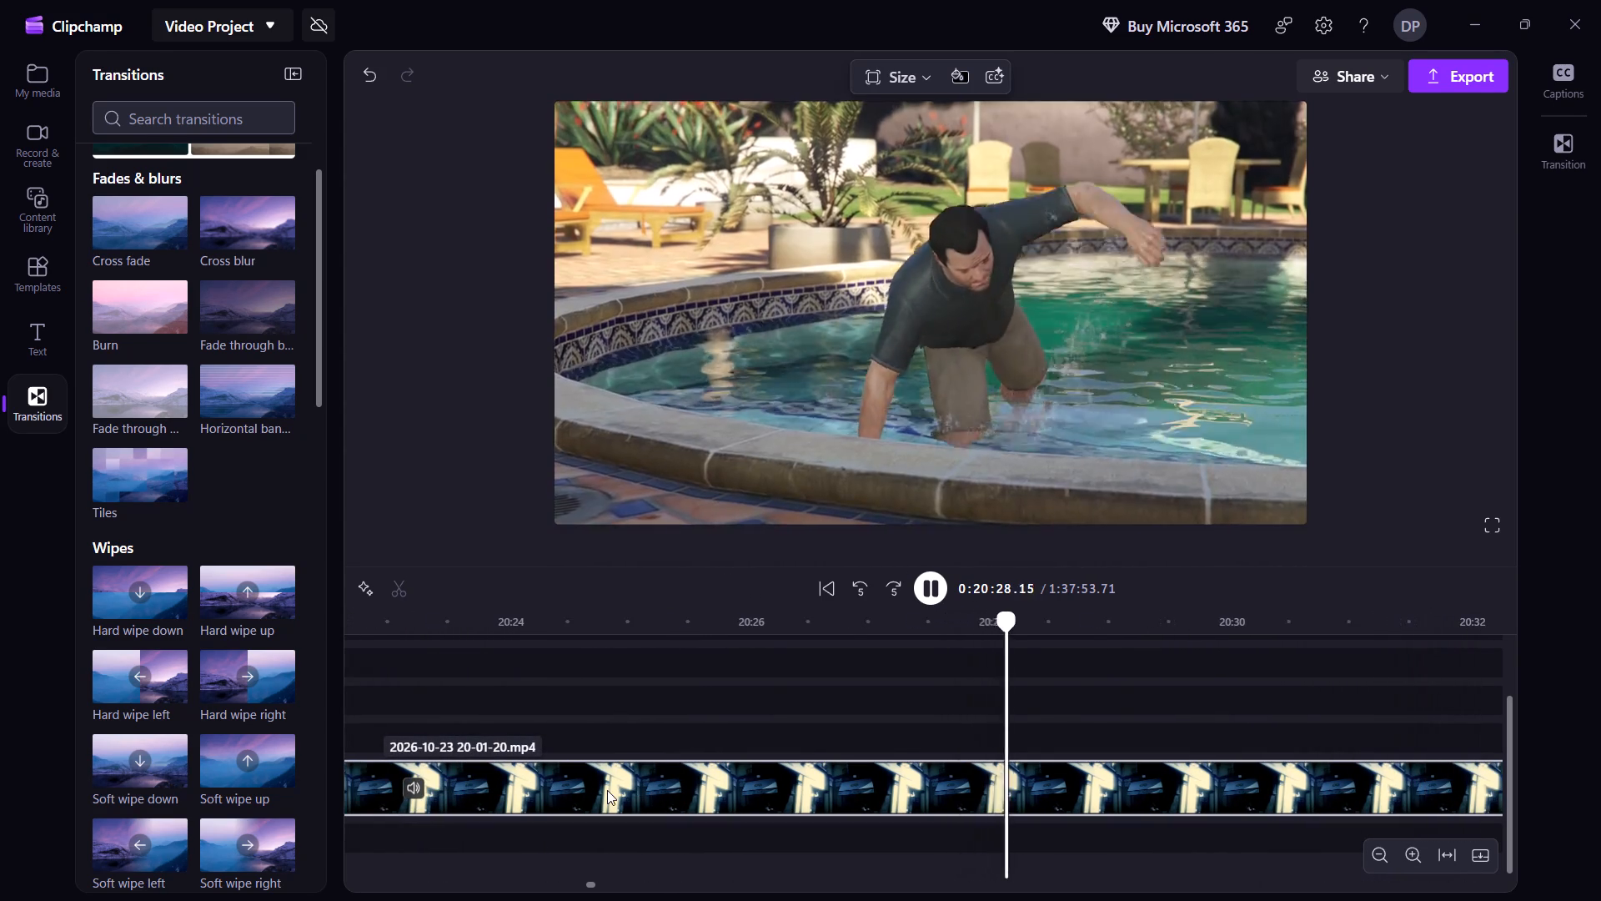
key("shift+Right")
key("shift+Right")
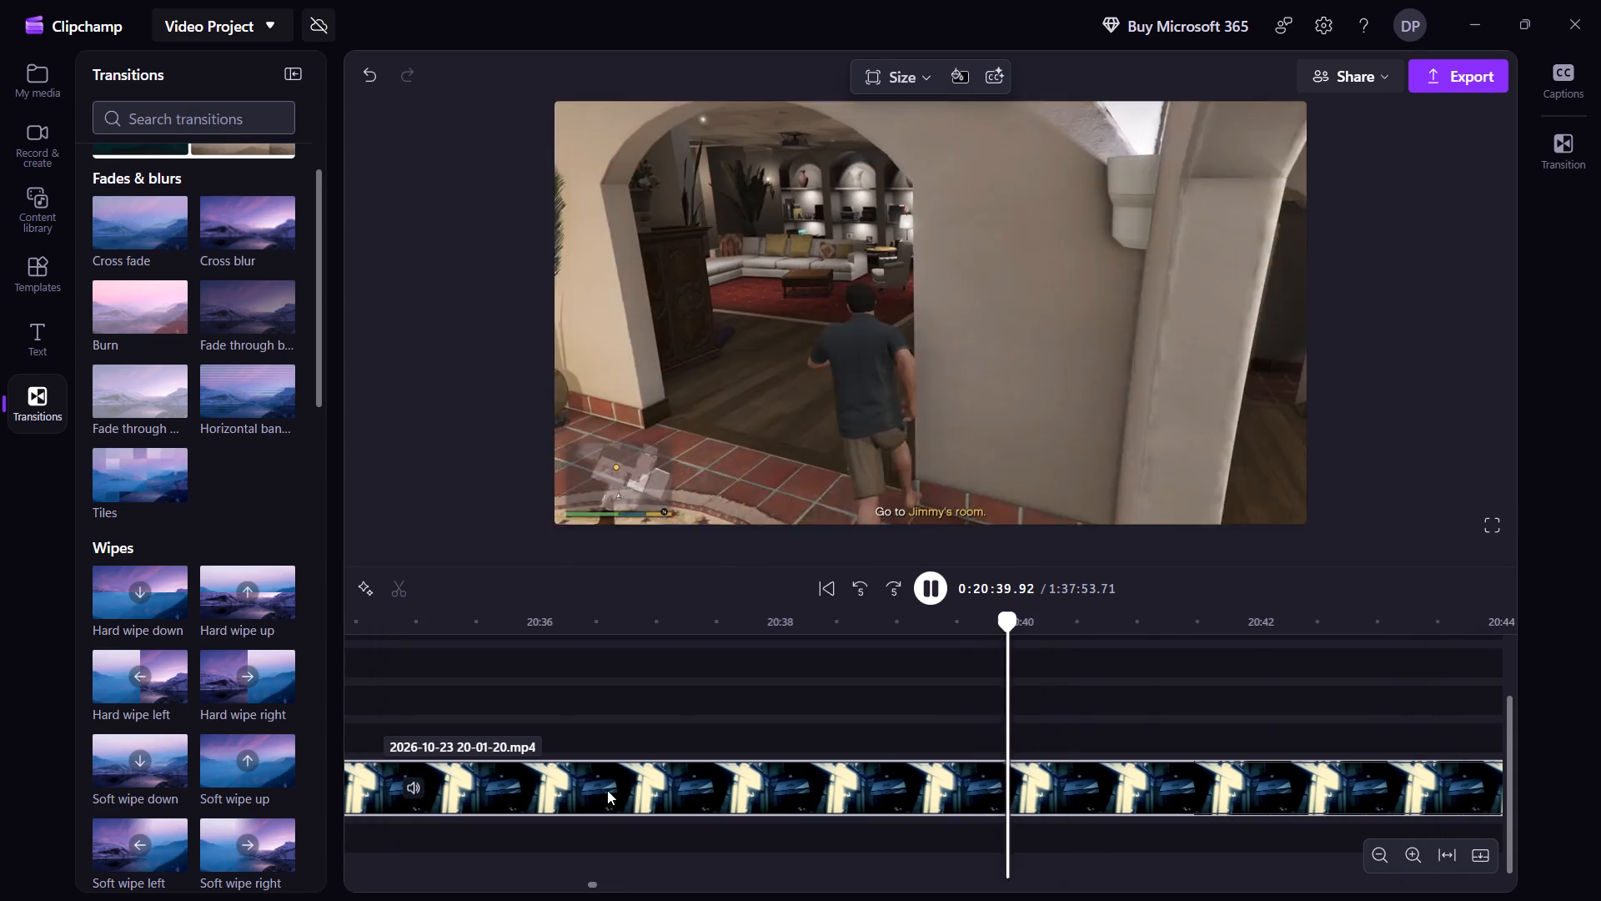
key("shift+Right")
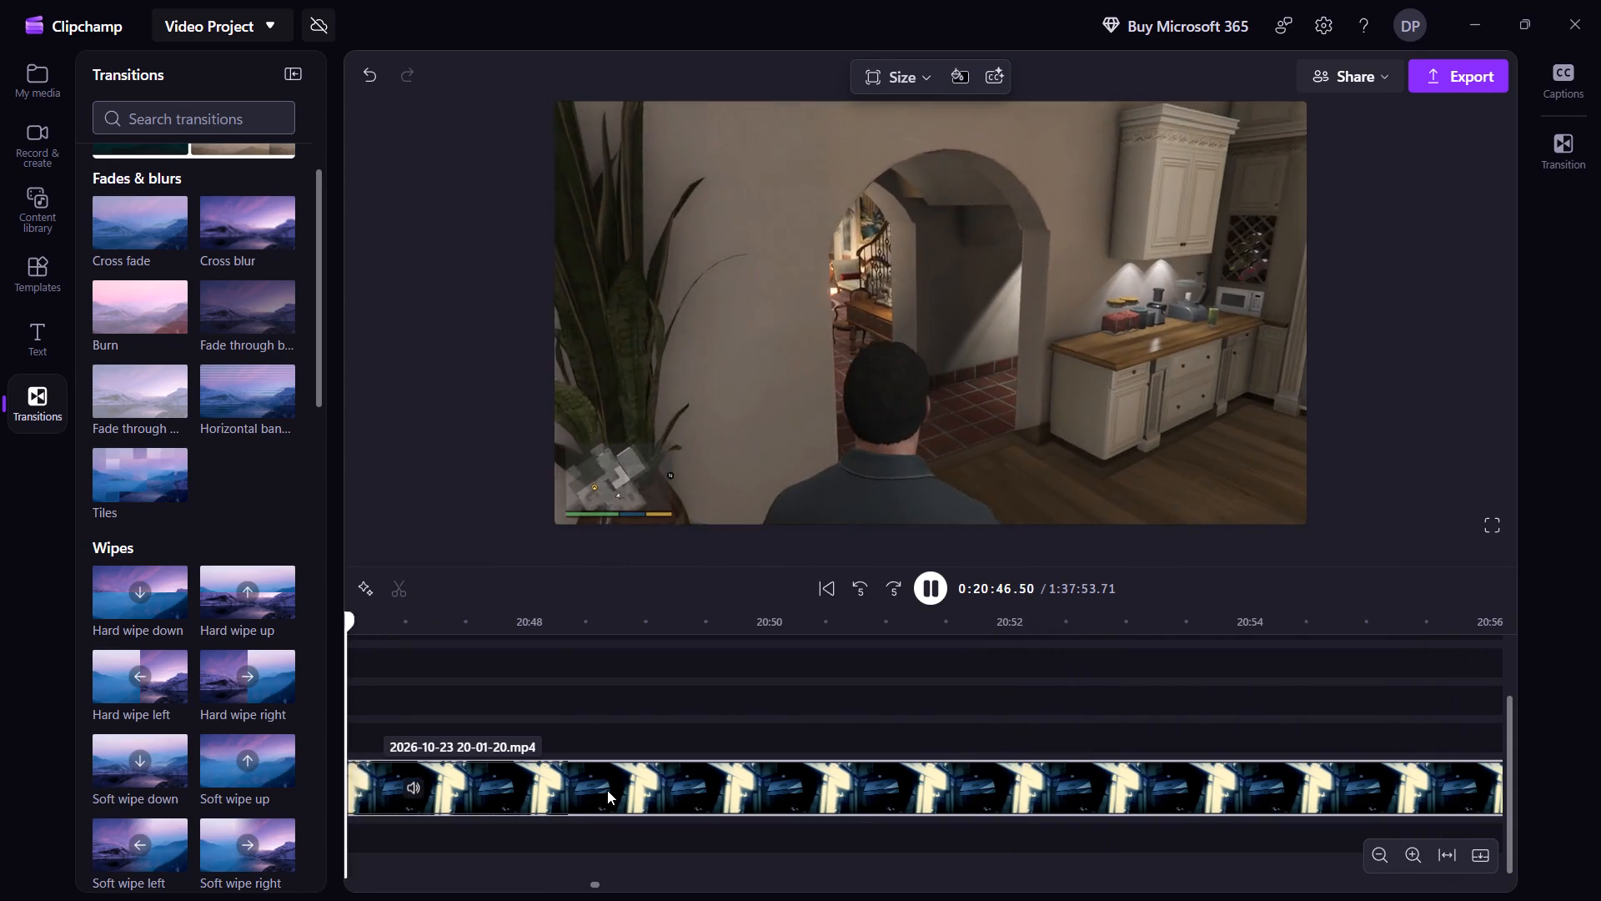
key("shift+Right")
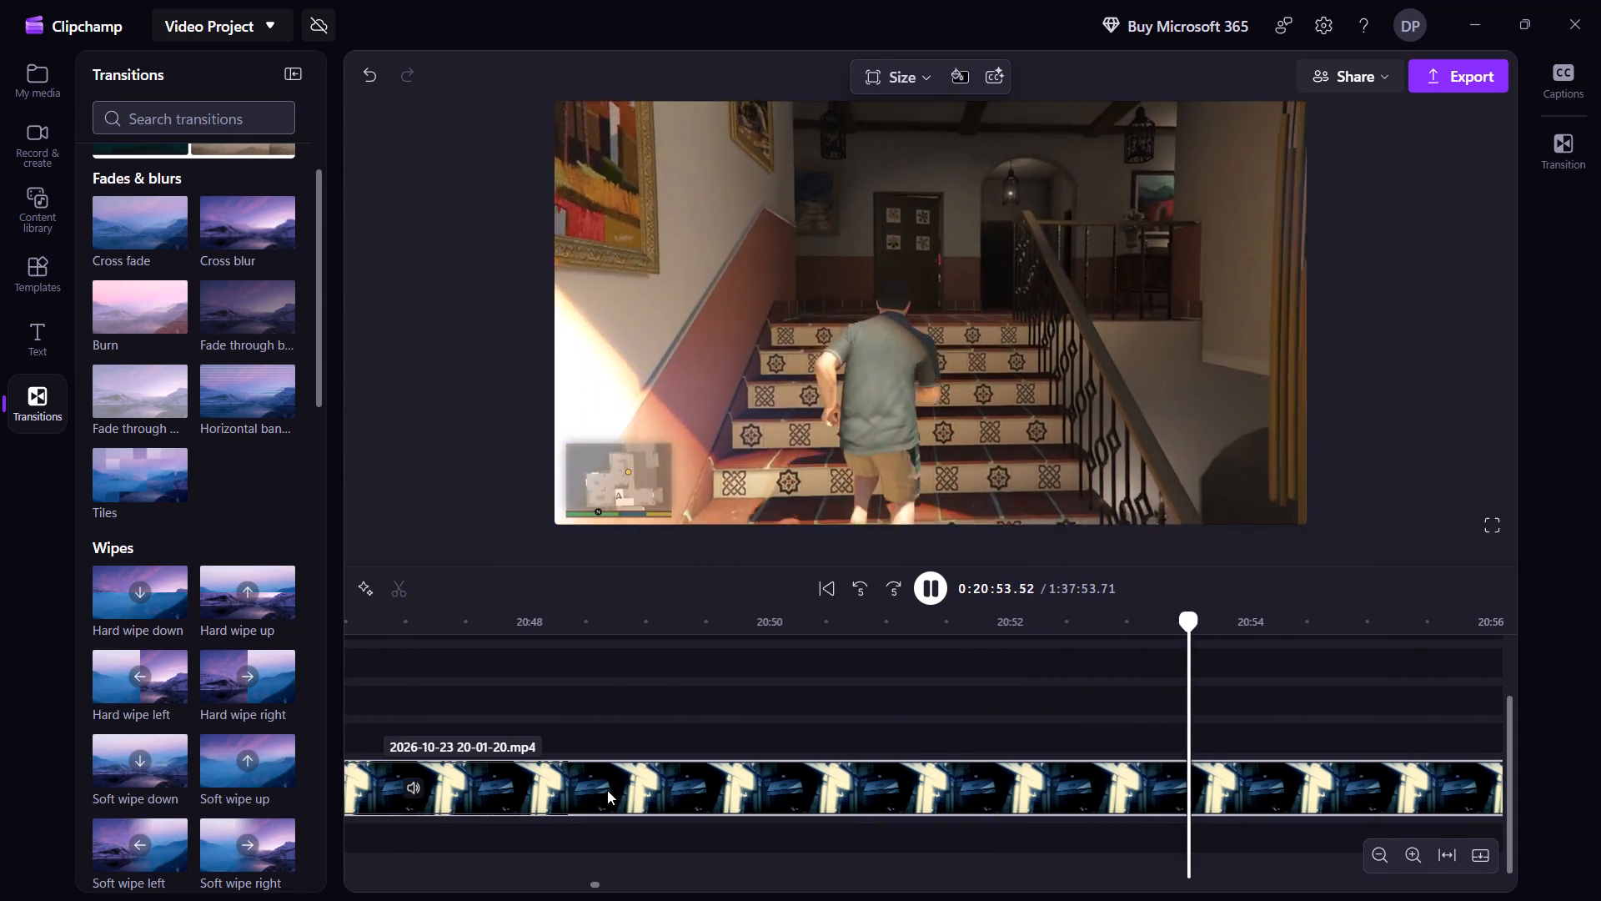
key("shift+Right")
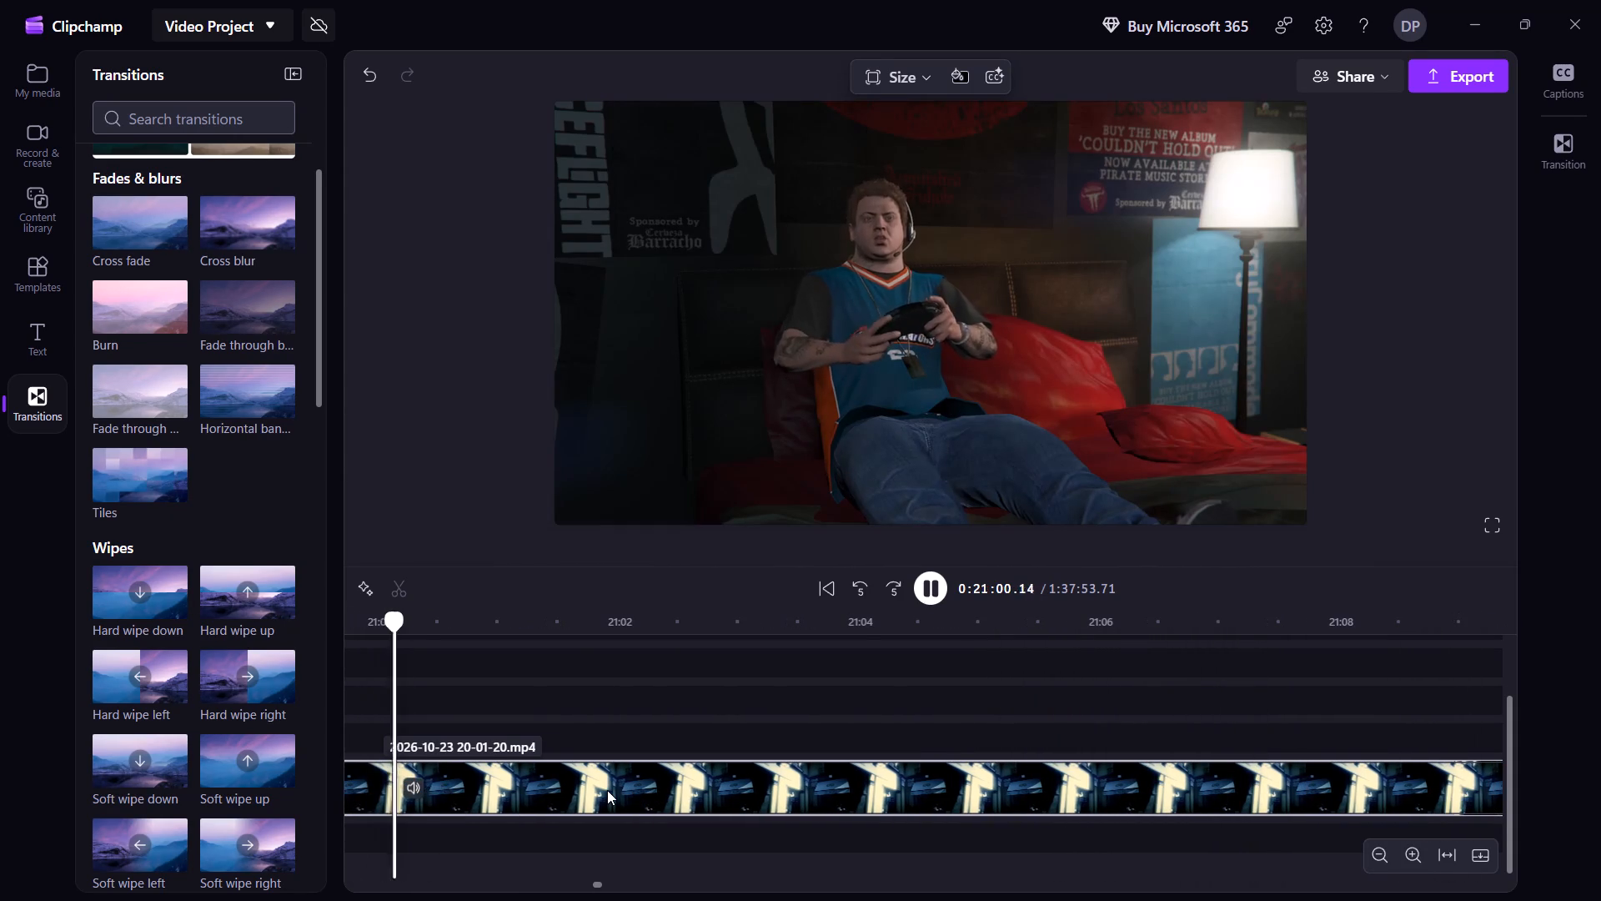
key("shift+Right")
key("shift+Right")
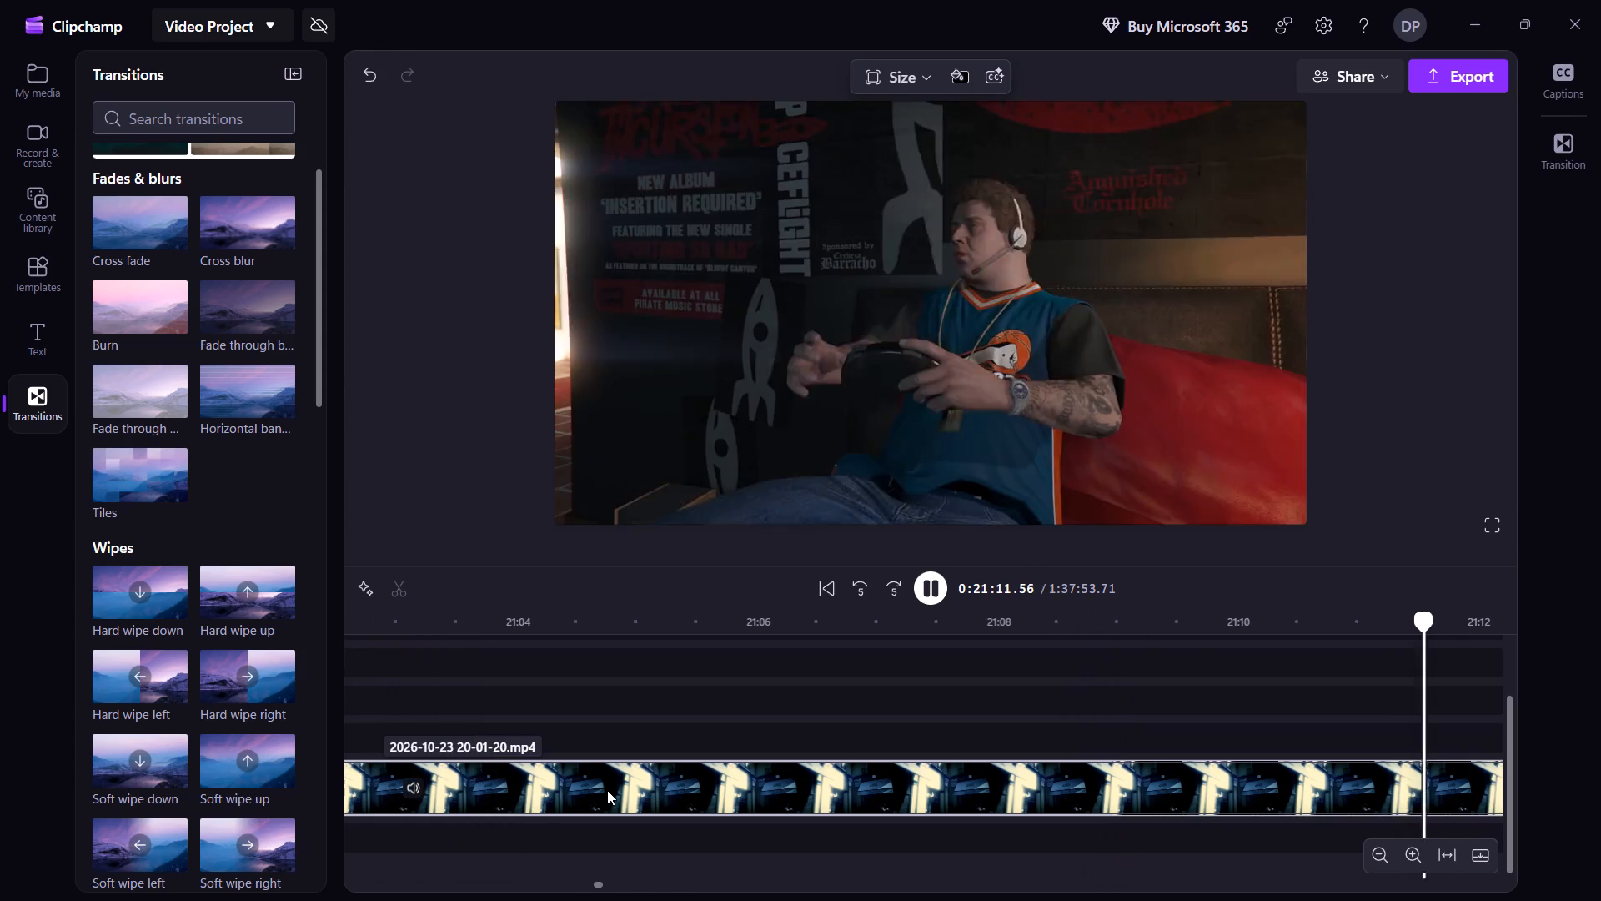
key("shift+Right")
key("shift+Right")
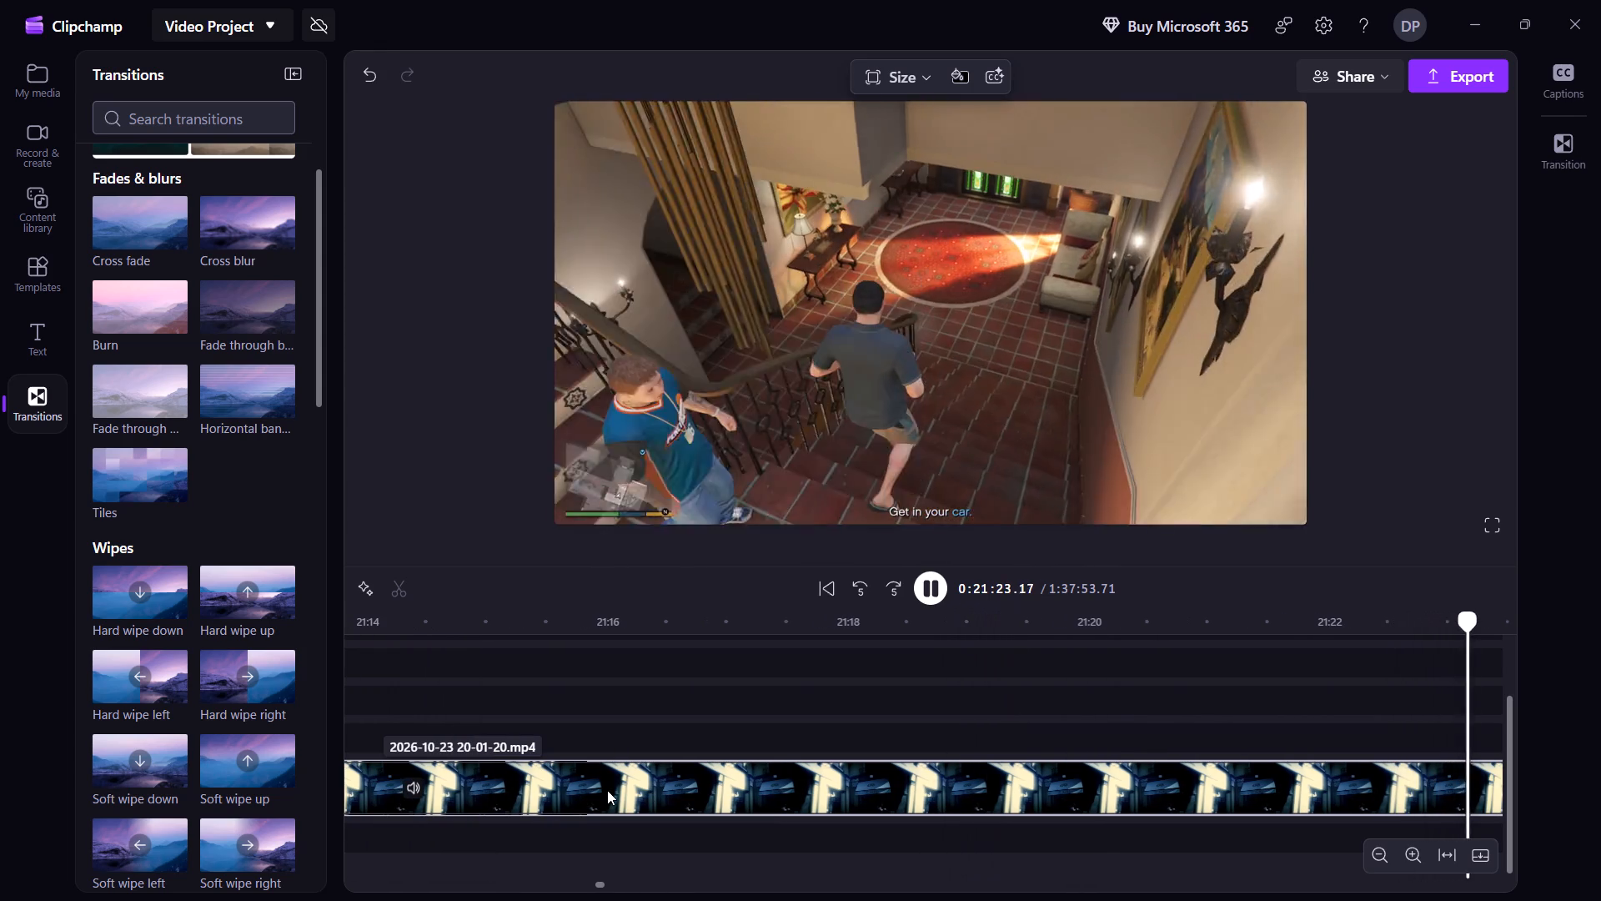
key("shift+Right")
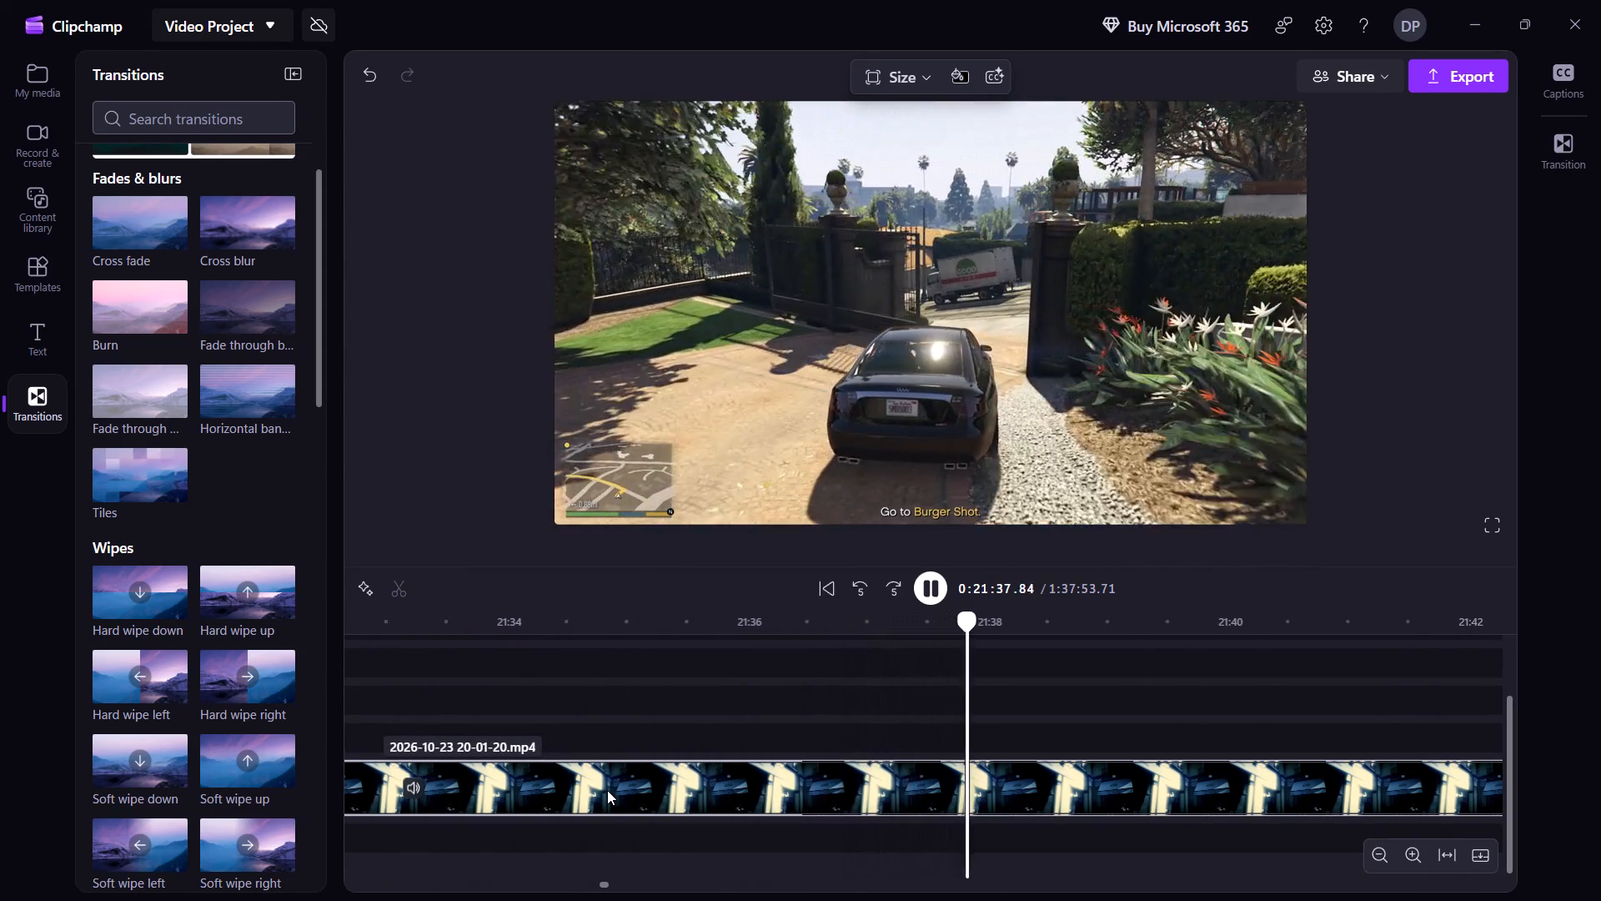
Split the gameplay recording at 21:29.26, as the character gets into the black car parked in the driveway.
key("Left")
key("Left")
key("Left")
key("Left")
key("Left")
key("Left")
key("Left")
key("Left")
key("Left")
key("Left")
key("Left")
key("Left")
key("Left")
key("Left")
key("Left")
key("Left")
key("Left")
key("Left")
key("Left")
key("Left")
key("Left")
key("Left")
key("Left")
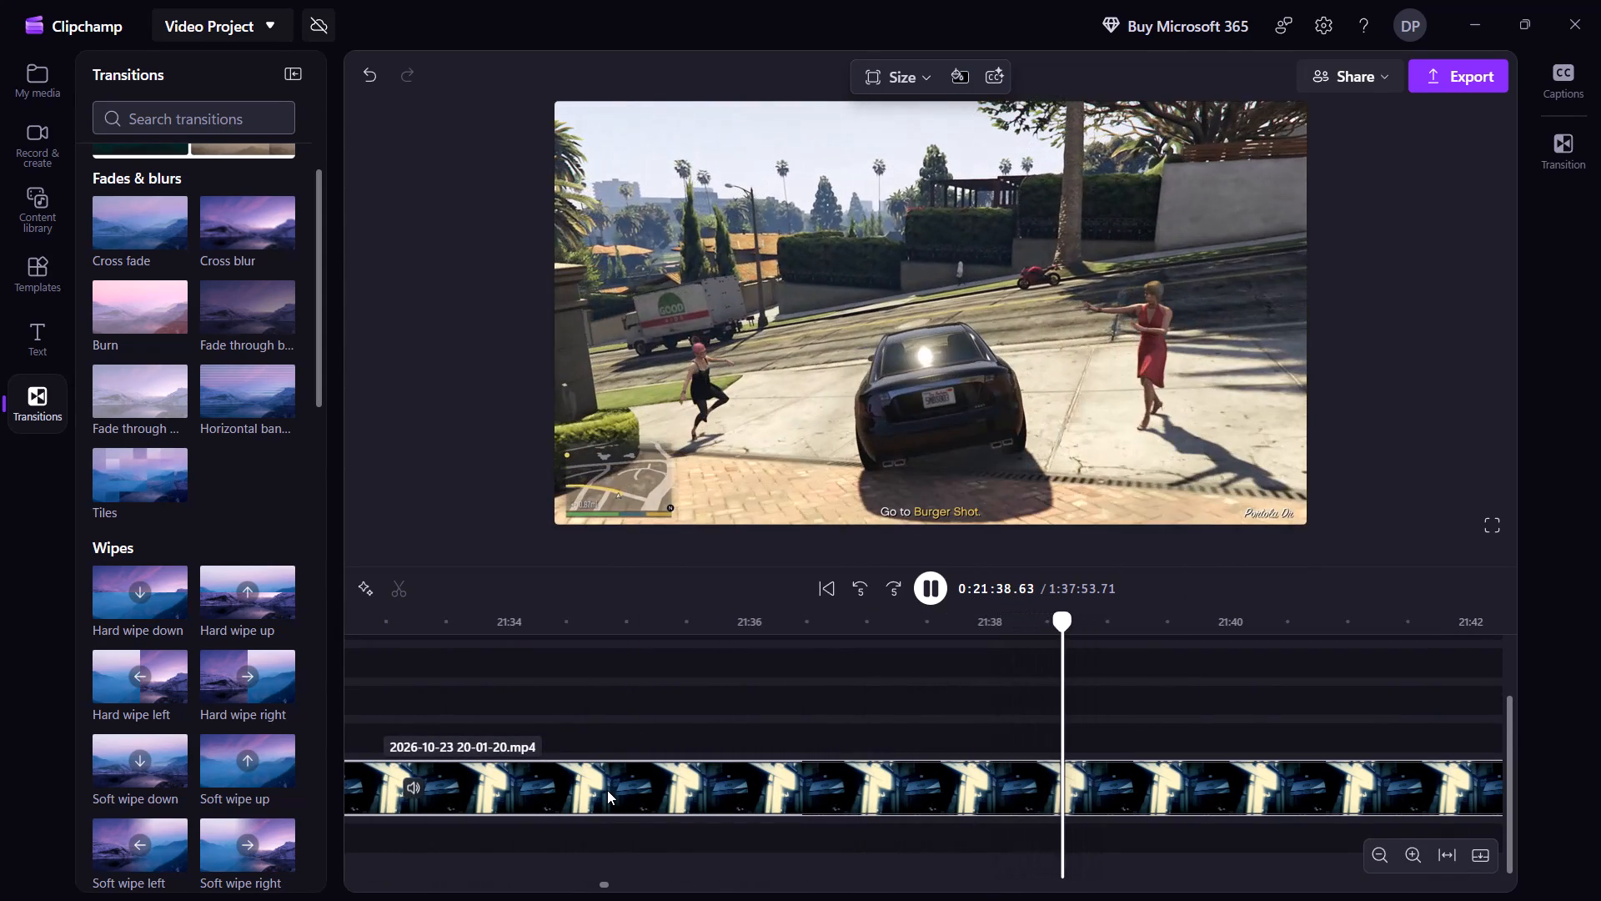
key("Left")
key("Left")
key("Left")
key("Left")
key("Left")
key("Left")
key("Left")
key("Left")
key("Left")
key("Left")
key("Left")
key("Left")
key("Left")
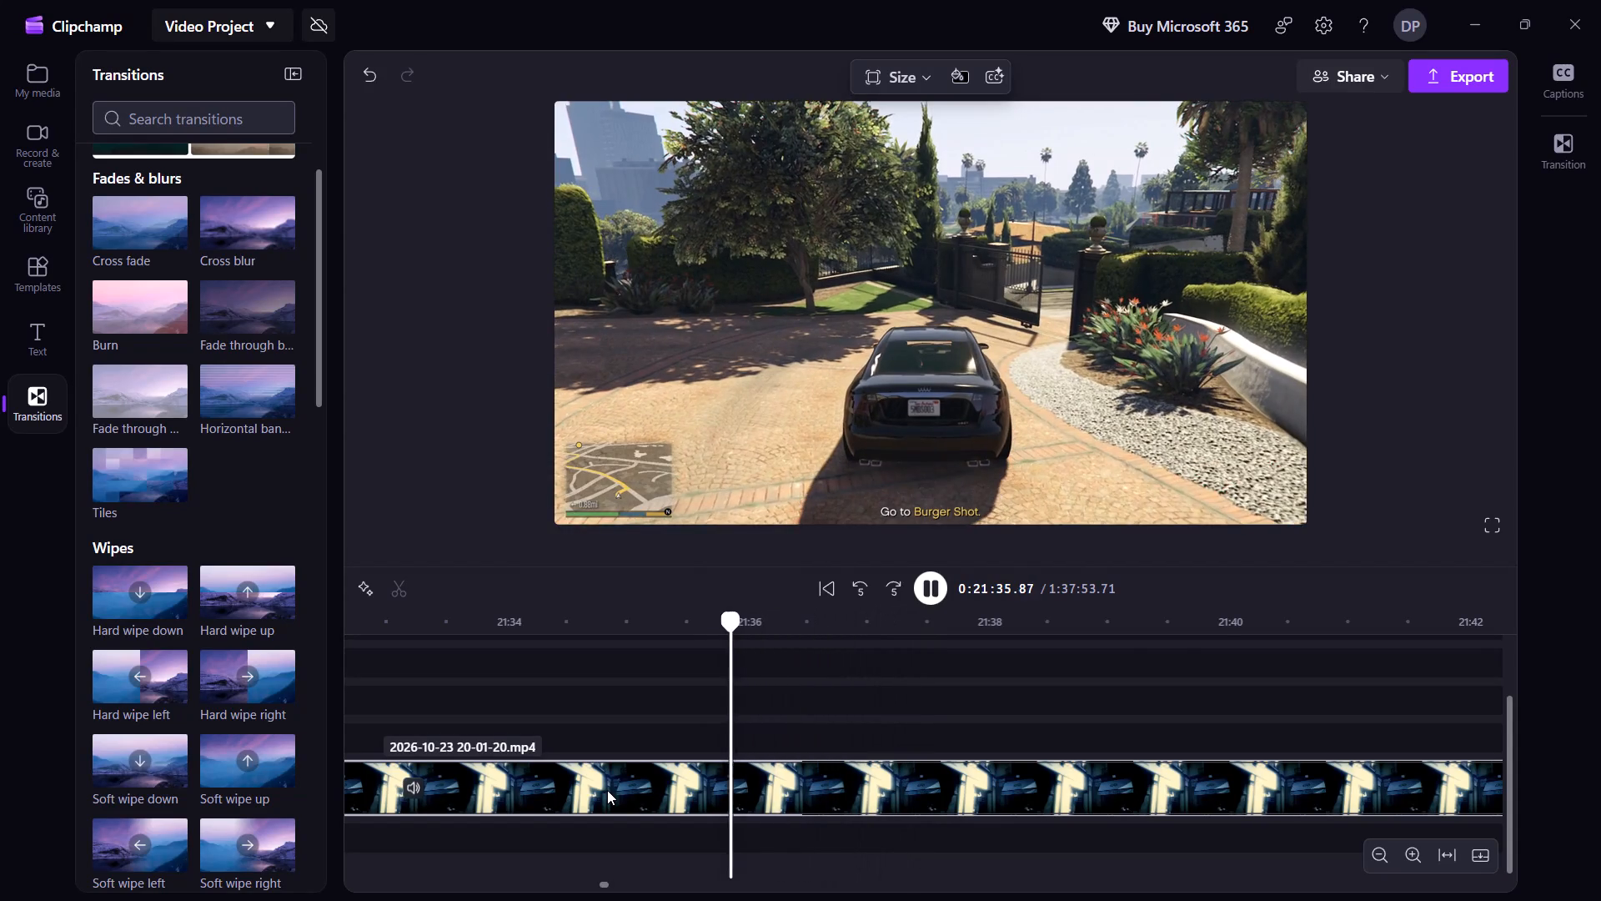
key("Left")
key("Left")
key("Left")
key("Left")
key("Left")
key("Left")
key("Left")
key("Left")
key("Left")
key("Left")
key("Left")
key("Left")
key("Left")
key("Left")
key("Left")
key("Left")
key("Left")
key("Left")
key("Left")
key("Left")
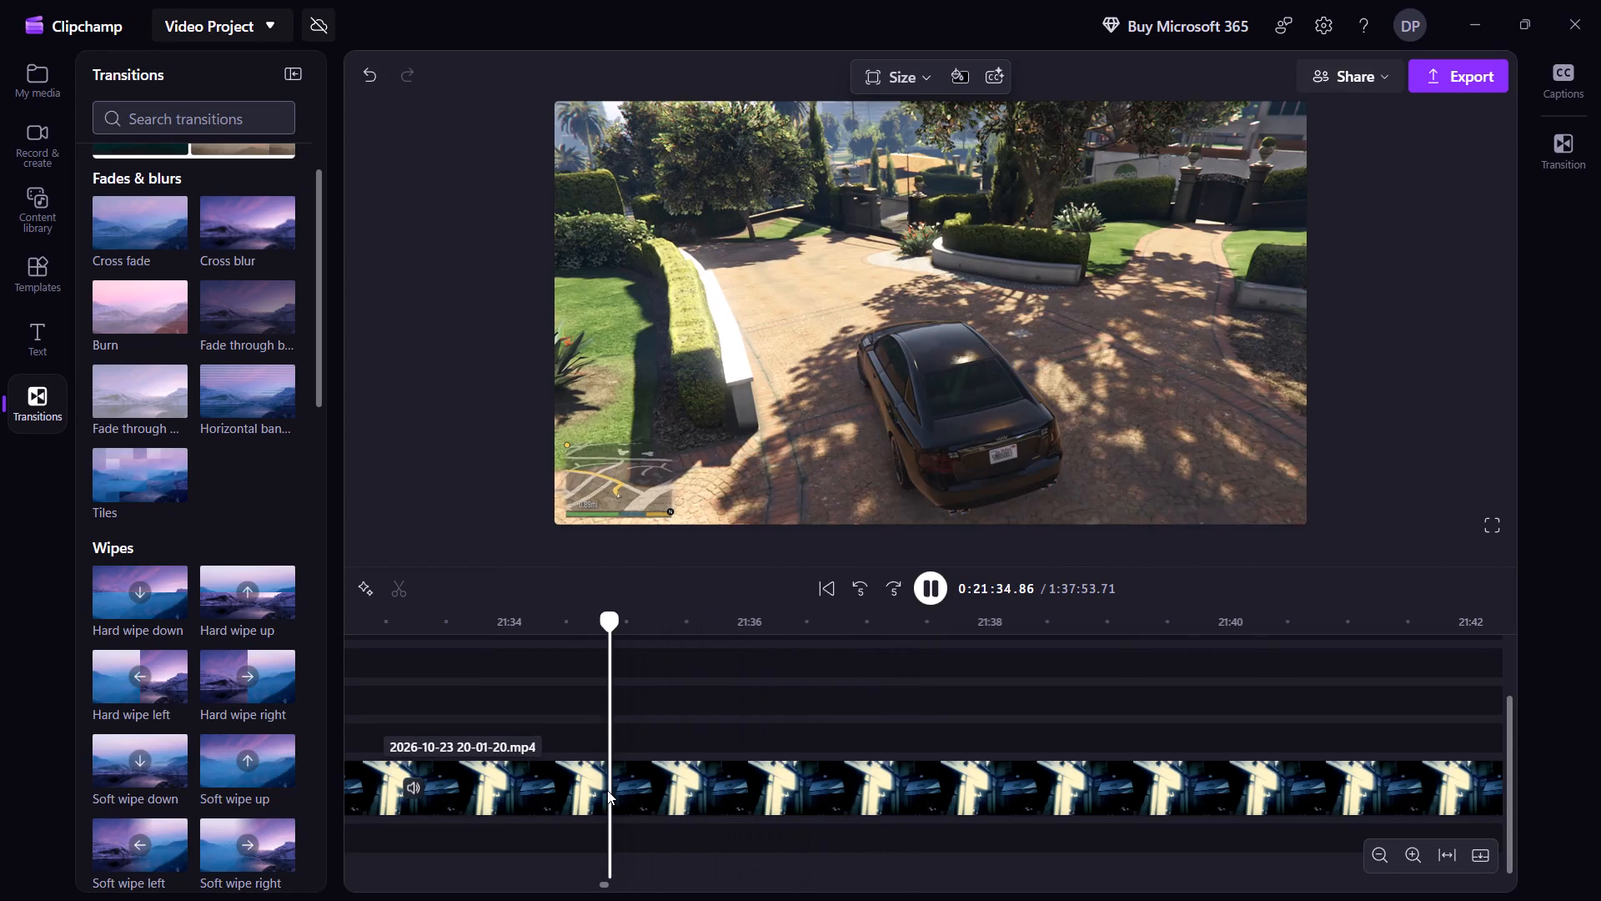
key("space")
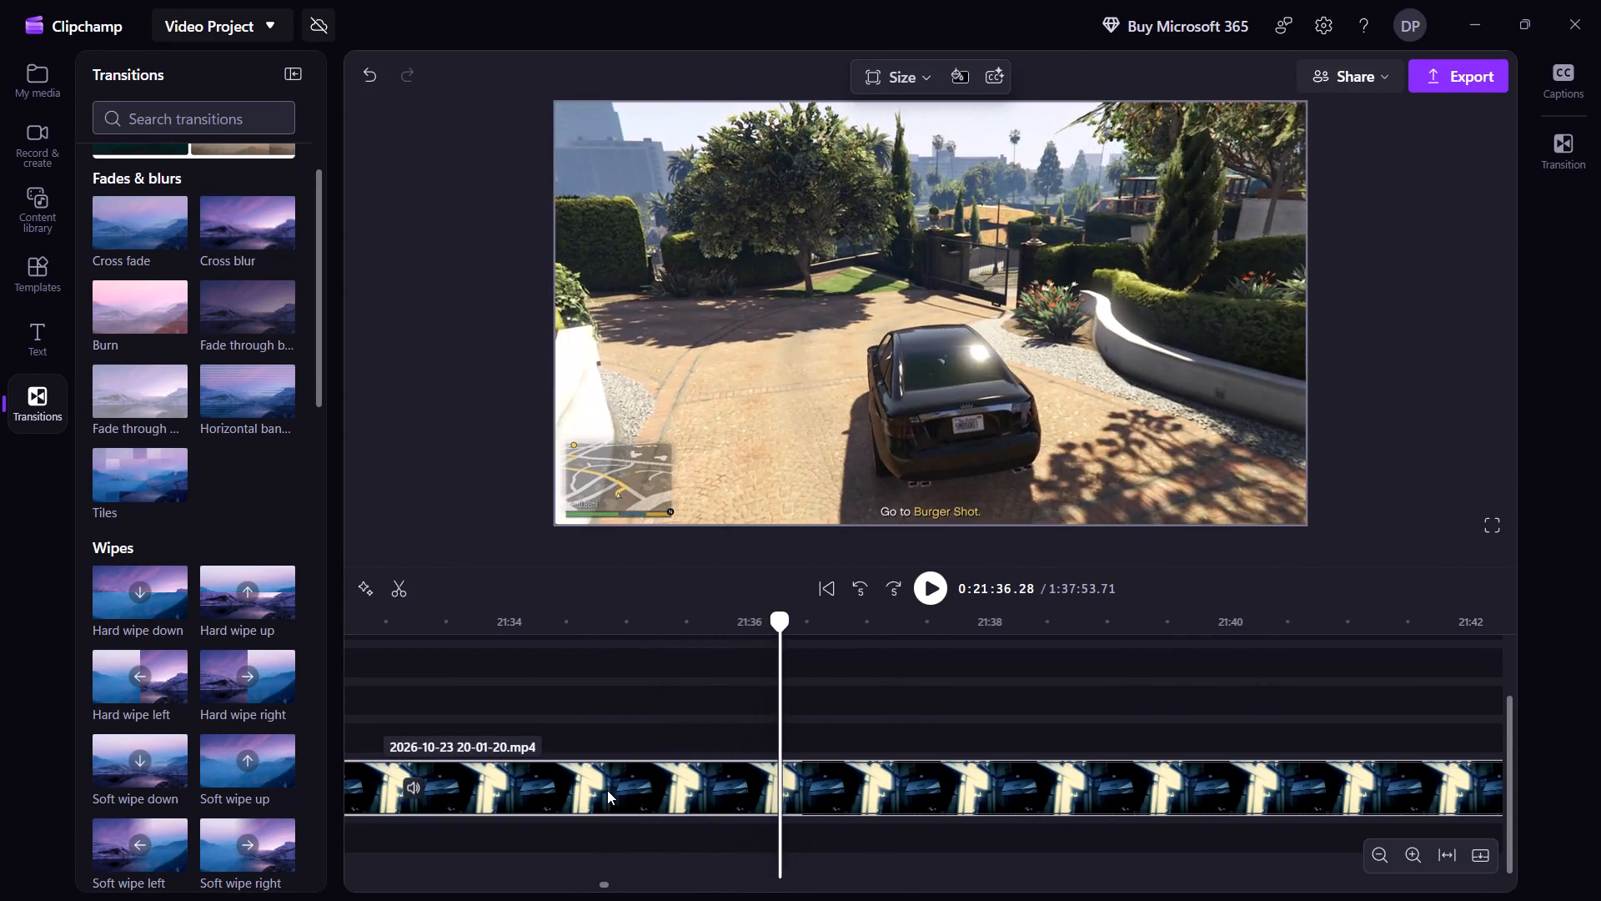
key("Left")
key("Left")
key("Left")
key("Left")
key("Left")
key("Left")
key("Left")
key("Left")
key("Left")
key("Left")
key("Left")
key("Left")
key("Left")
key("Left")
key("Left")
key("Left")
key("Left")
key("Left")
key("Left")
key("Left")
key("Left")
key("Left")
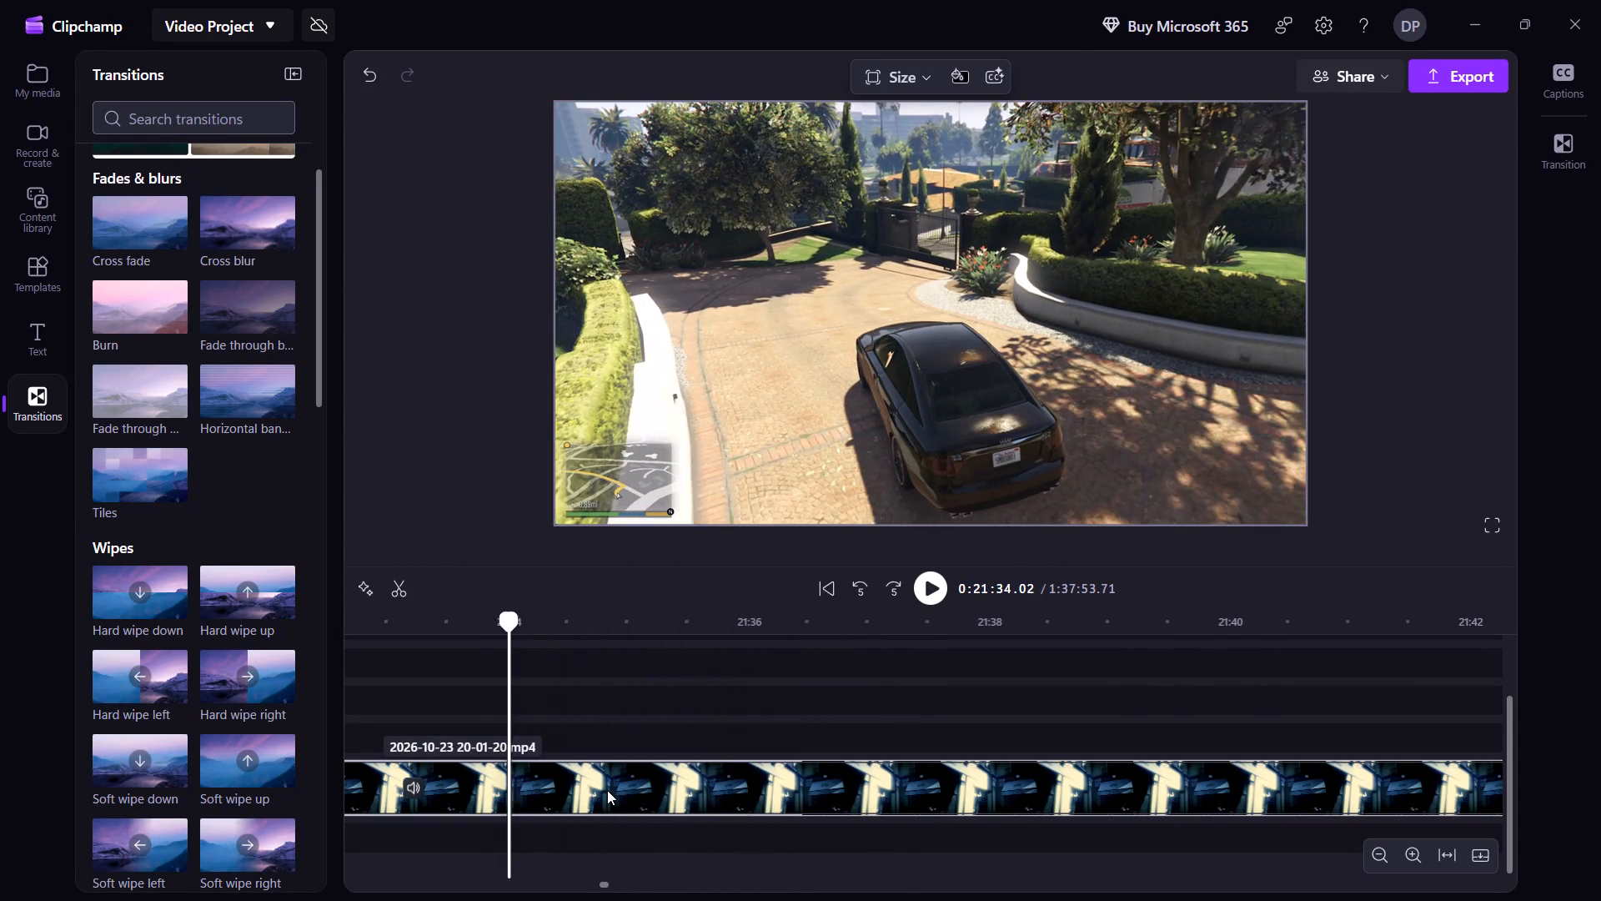
key("Left")
key("Left")
key("Left")
key("Left")
key("Left")
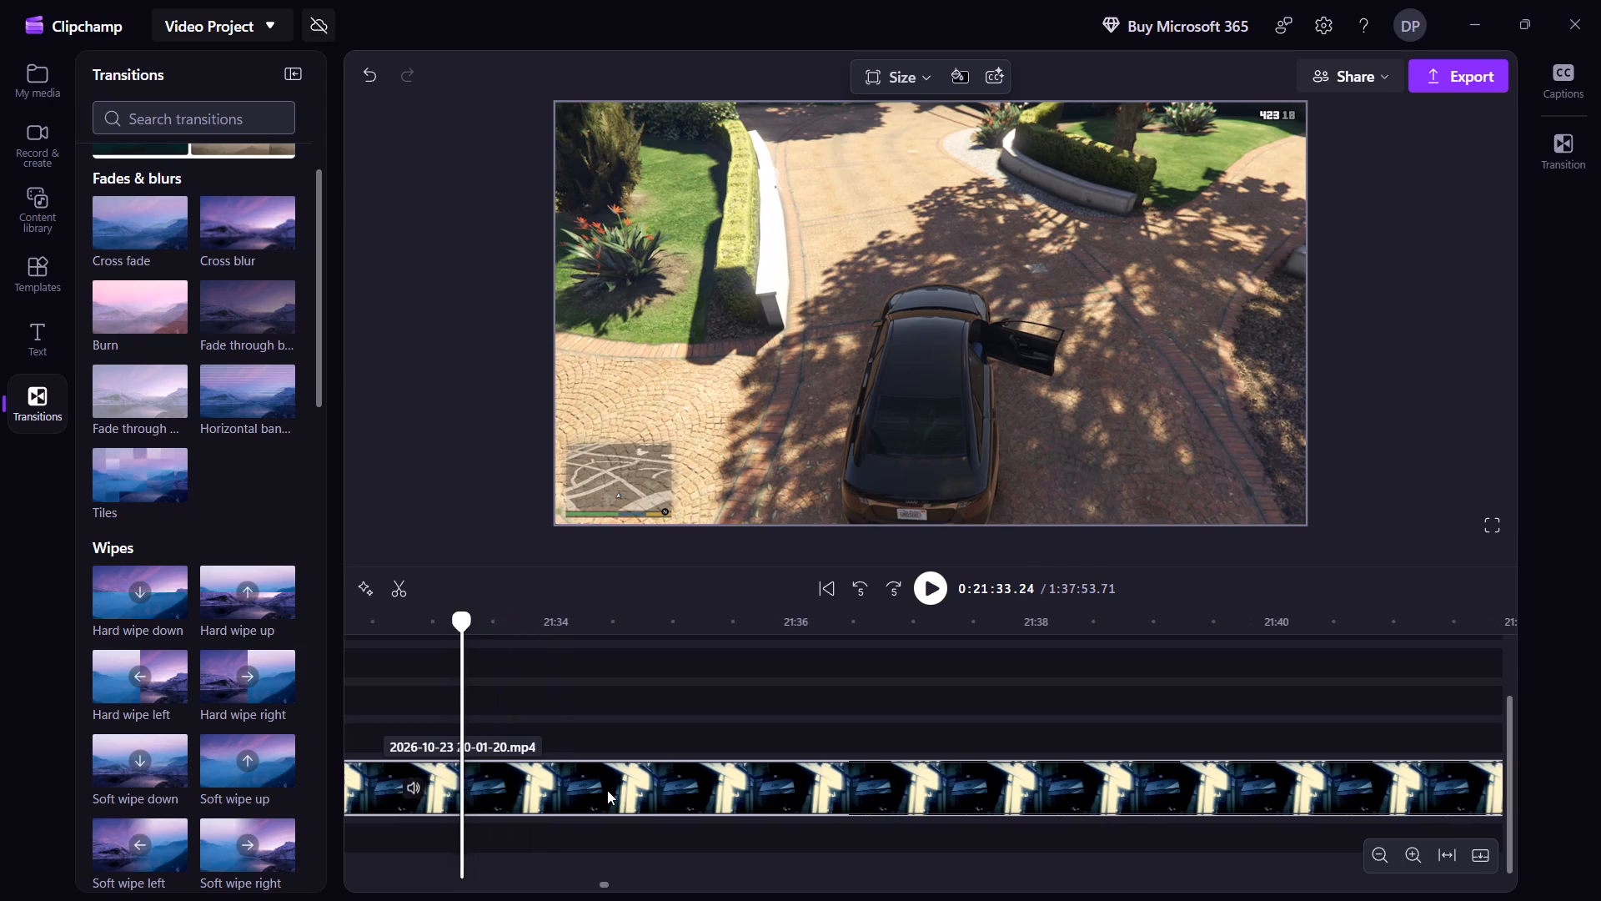
key("Left")
key("Left")
key("Left")
key("Left")
key("Left")
key("Left")
key("Left")
key("Left")
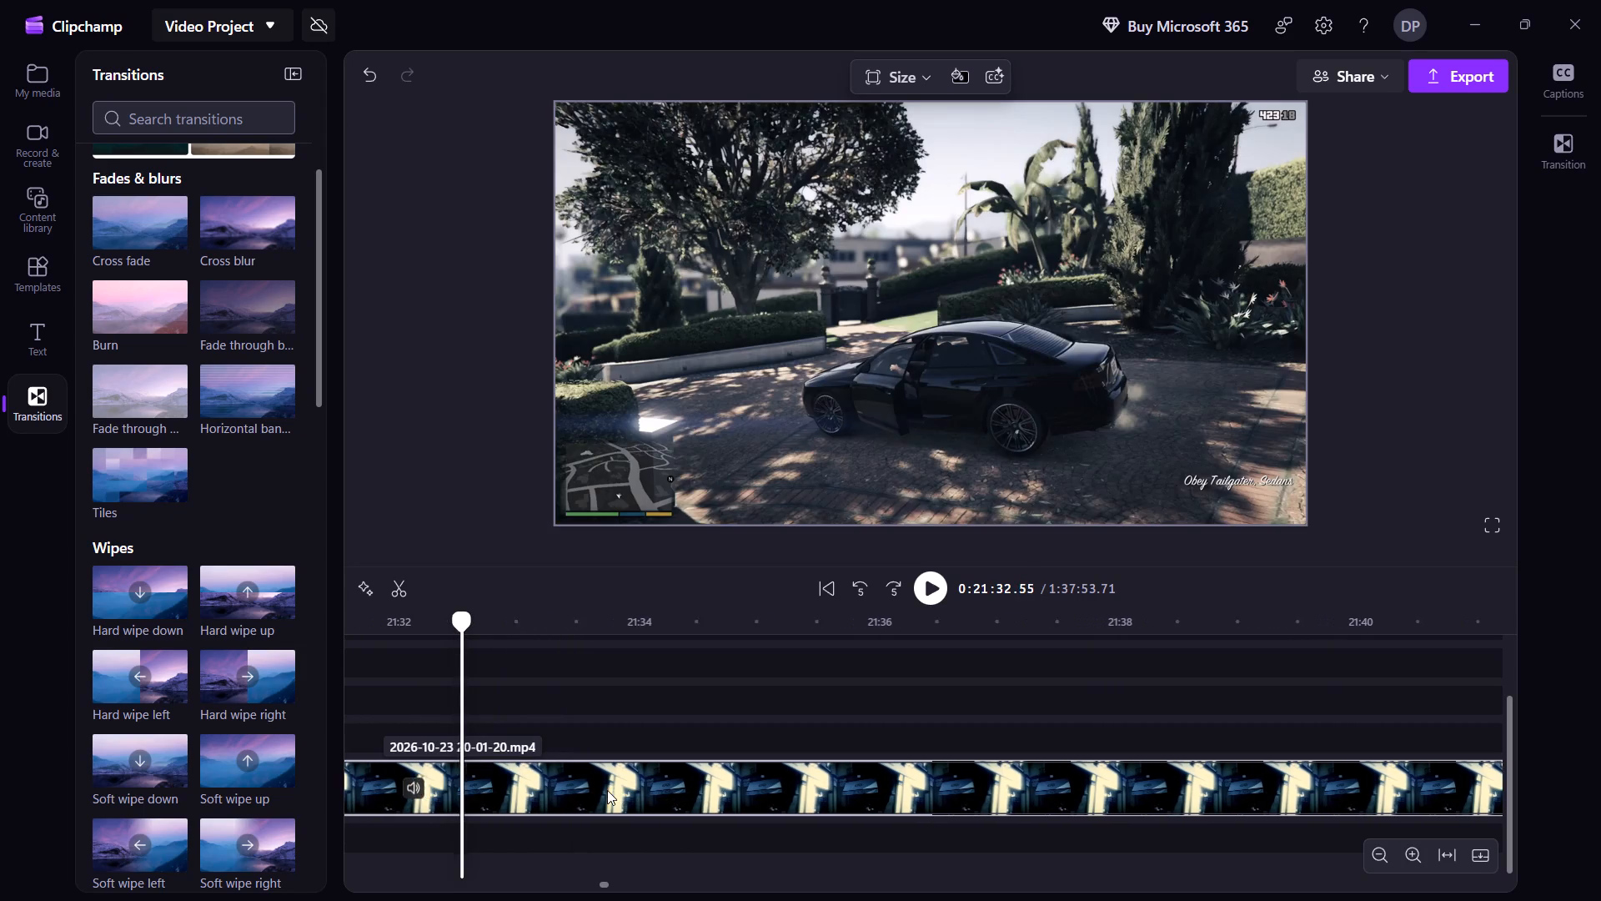
key("Left")
key("Left")
key("Left")
key("Left")
key("Left")
key("Left")
key("Left")
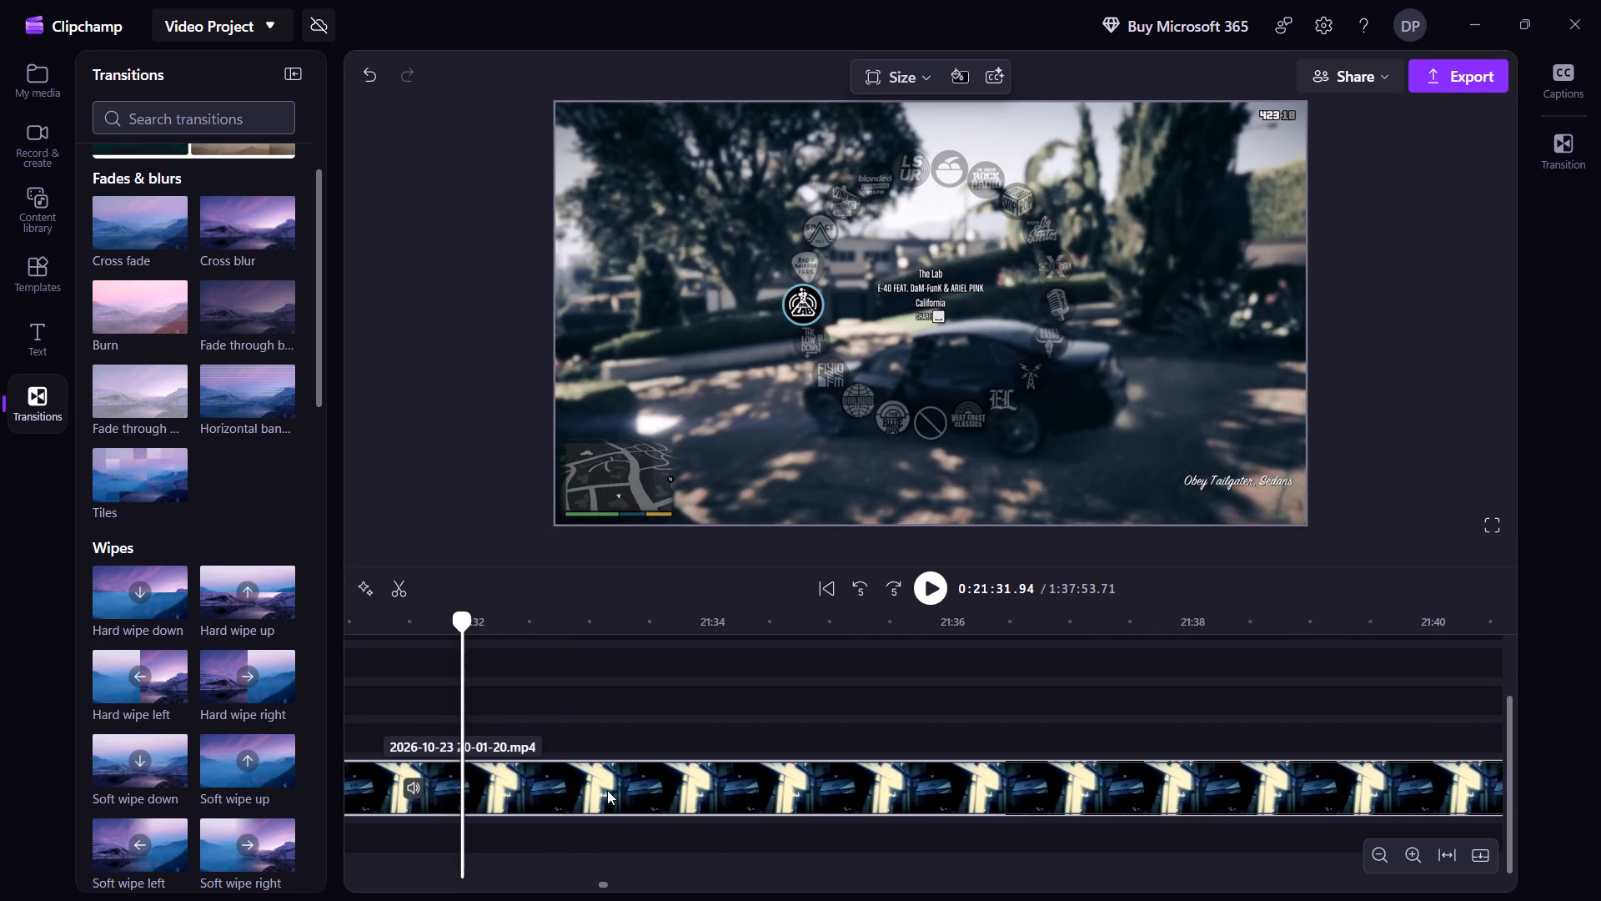
key("Left")
key("Left")
key("Left")
key("Left")
key("Left")
key("Left")
key("Left")
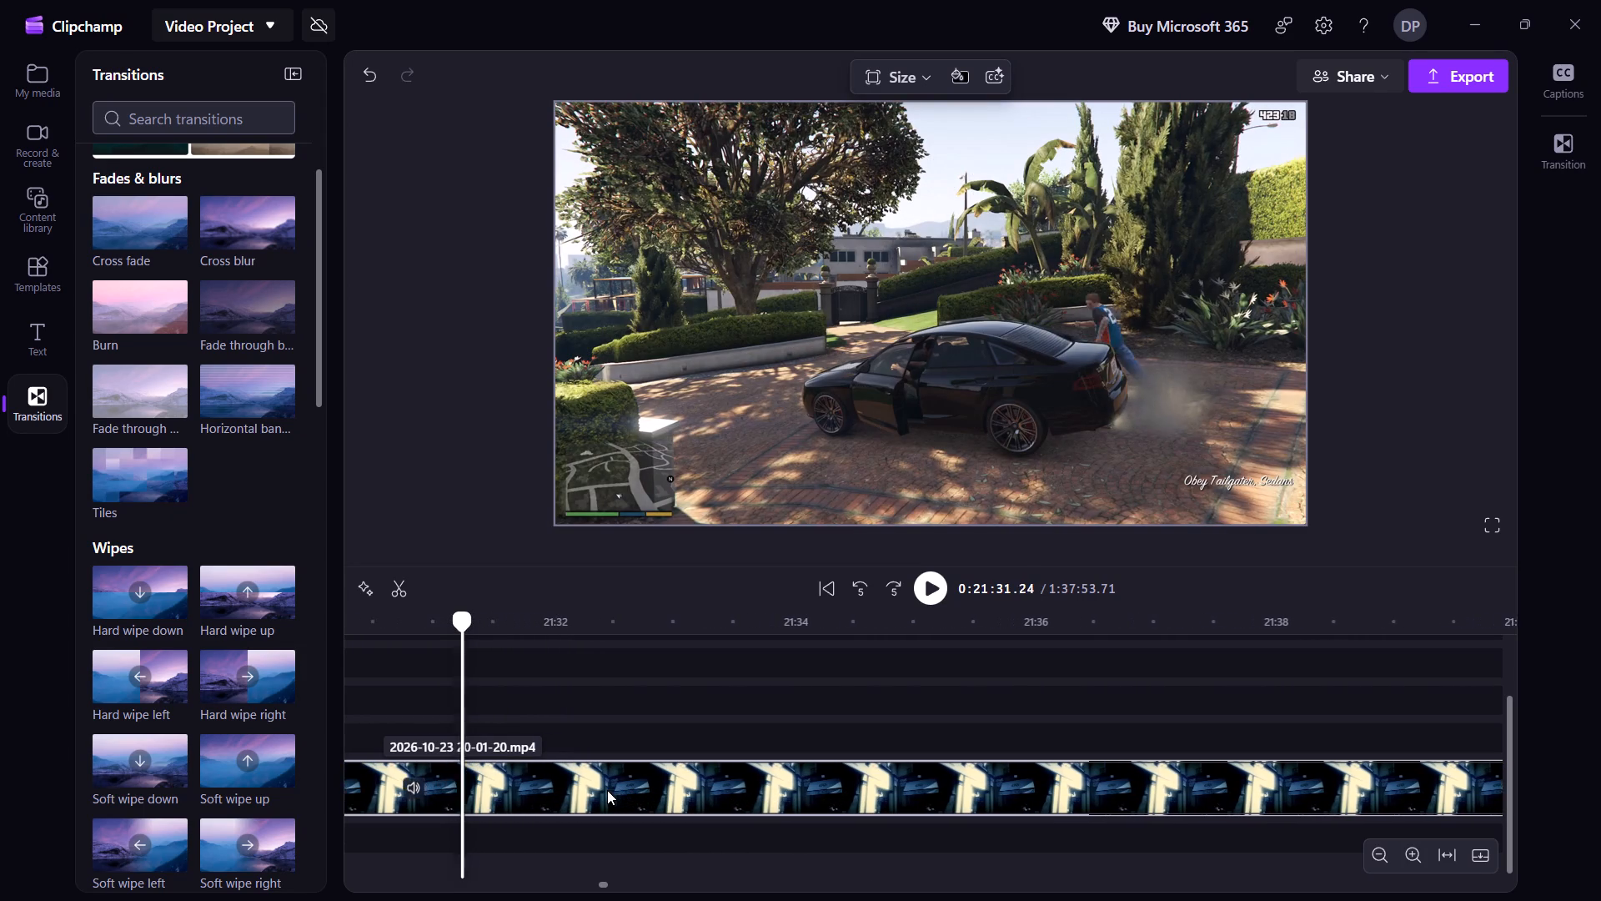
key("Left")
key("Left")
key("Left")
key("Left")
key("Left")
key("Left")
key("Left")
key("Left")
key("Left")
key("Left")
key("Left")
key("Left")
key("Left")
key("Left")
key("Left")
key("Left")
key("Left")
key("Left")
key("Left")
key("Left")
key("Left")
key("Left")
key("Left")
key("Left")
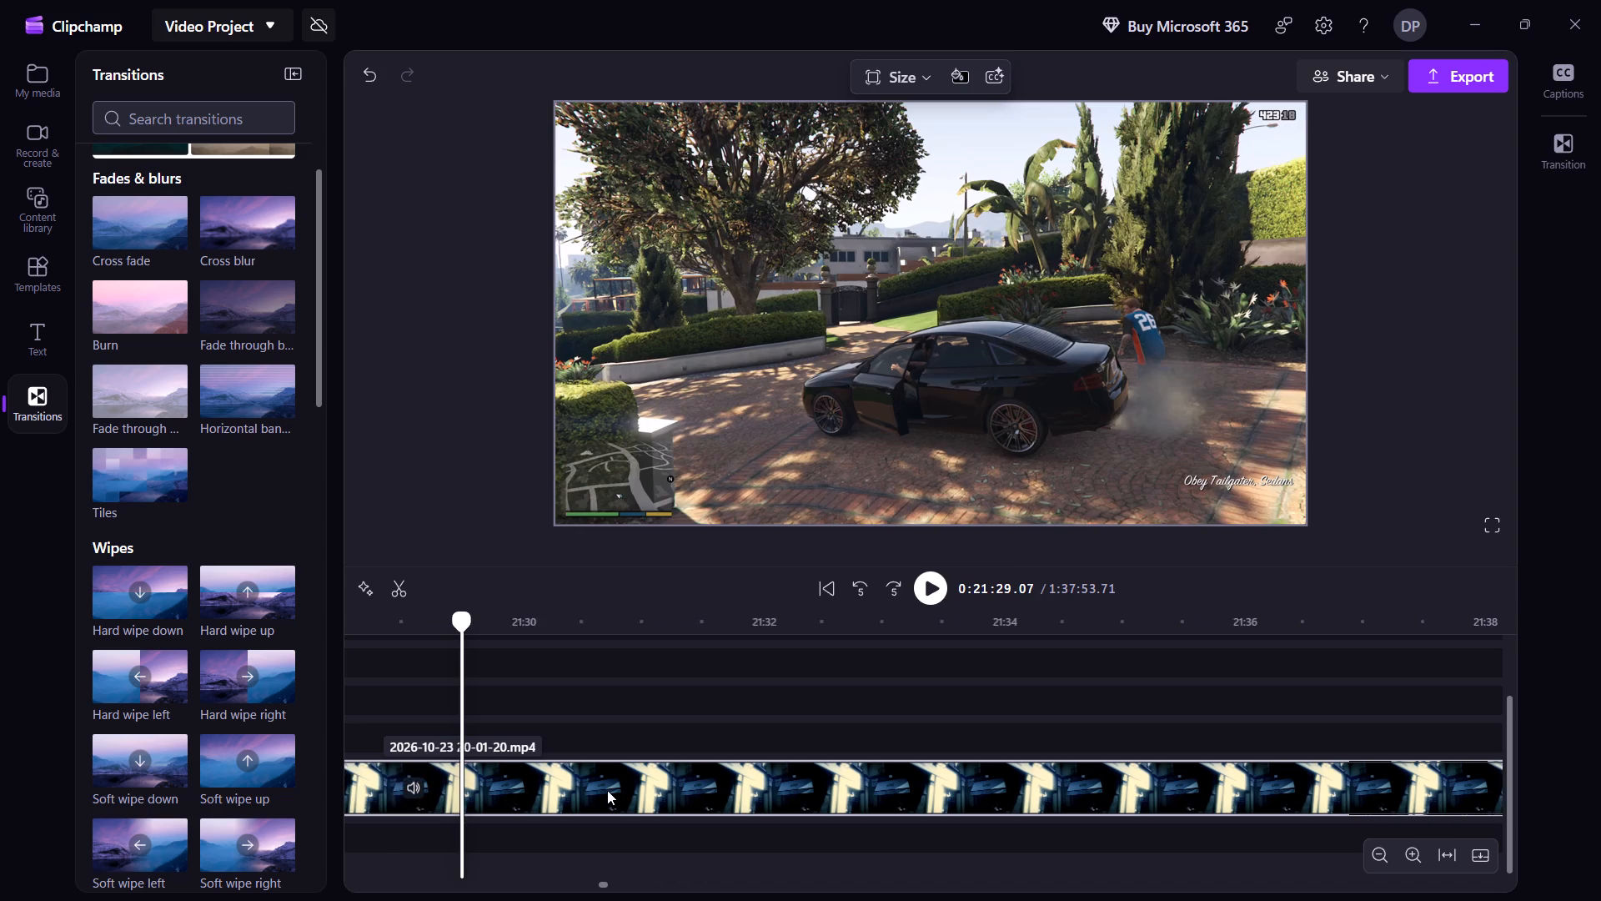
key("Left")
key("Left")
key("Left")
key("Left")
key("Left")
key("Left")
key("Left")
key("Left")
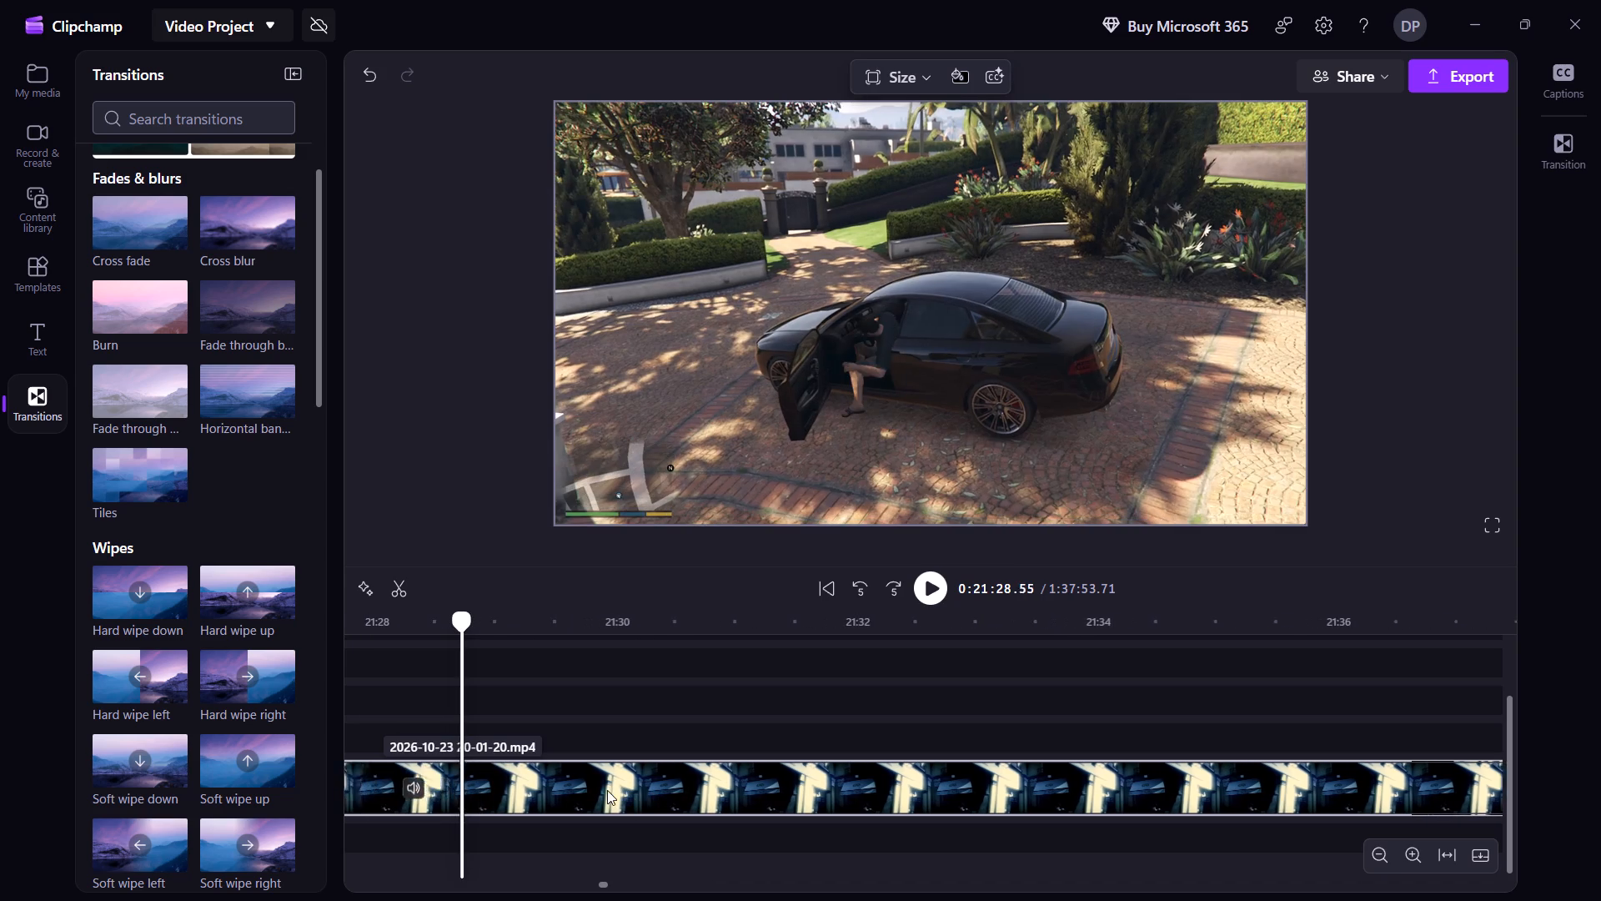
key("space")
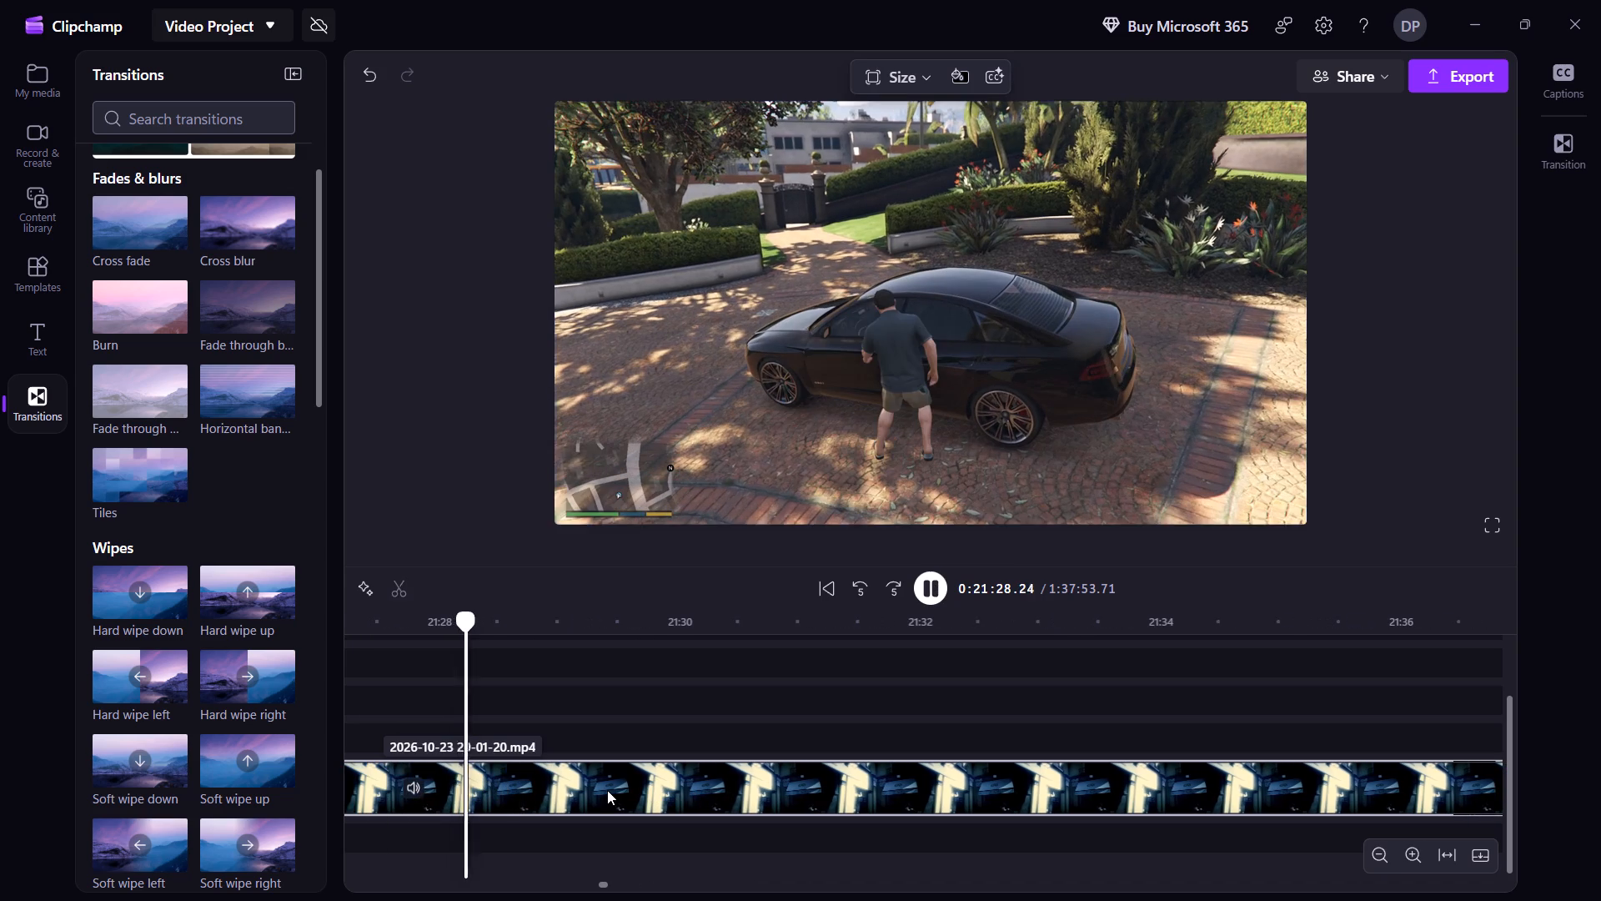
key("space")
type("s")
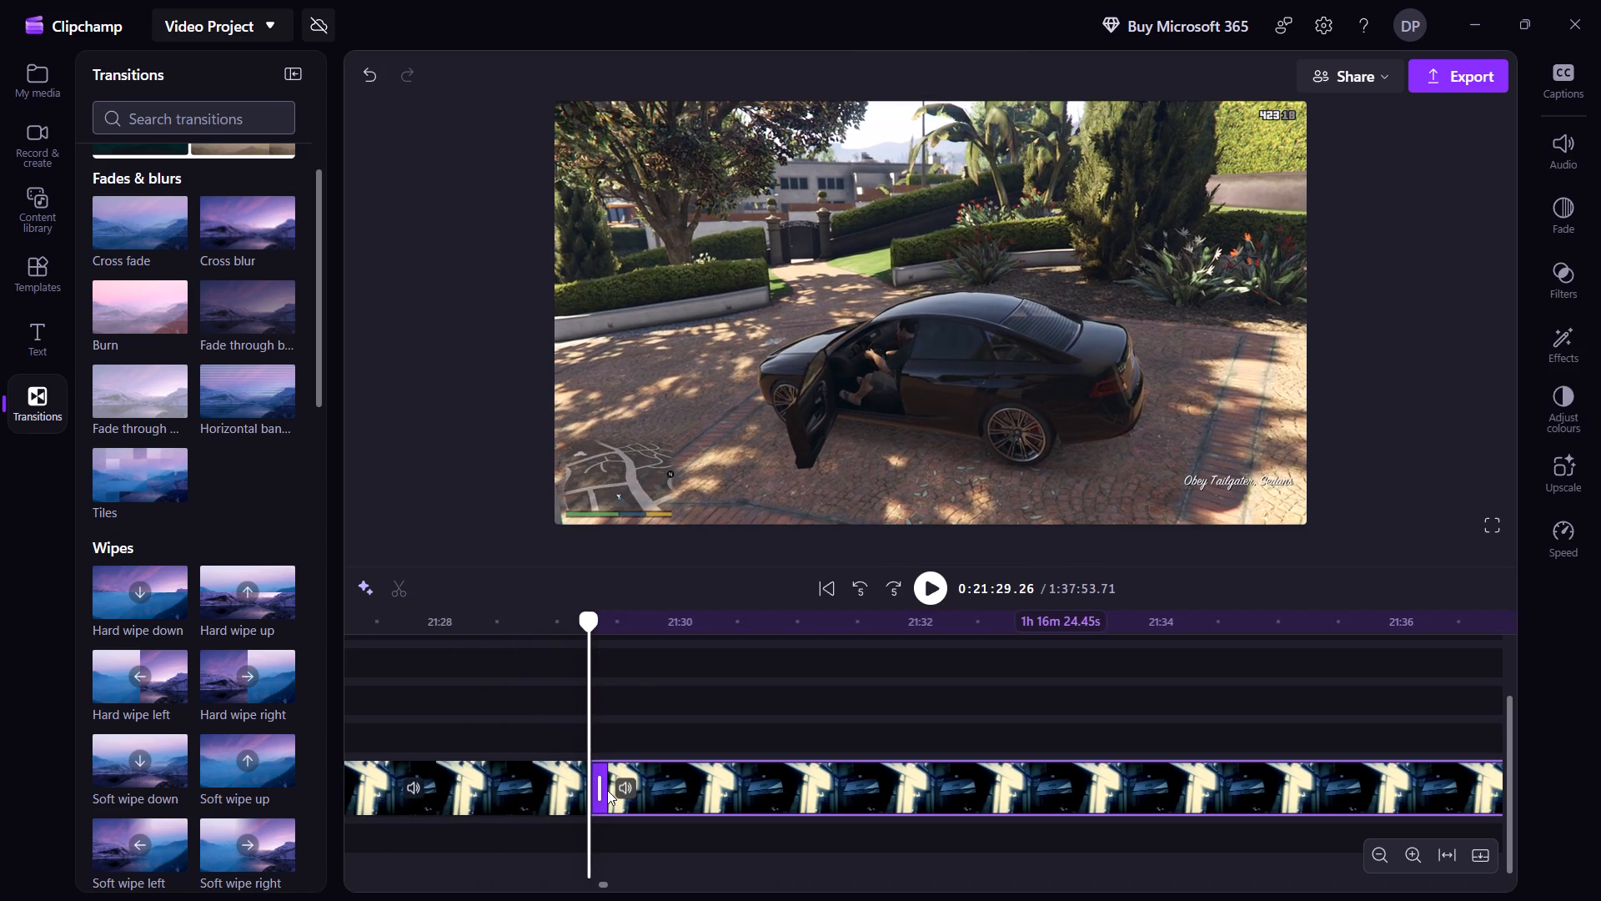
Split the recording at 22:41.19, near the end of the drive to Burger Shot on North Rockford Dr.
key("space")
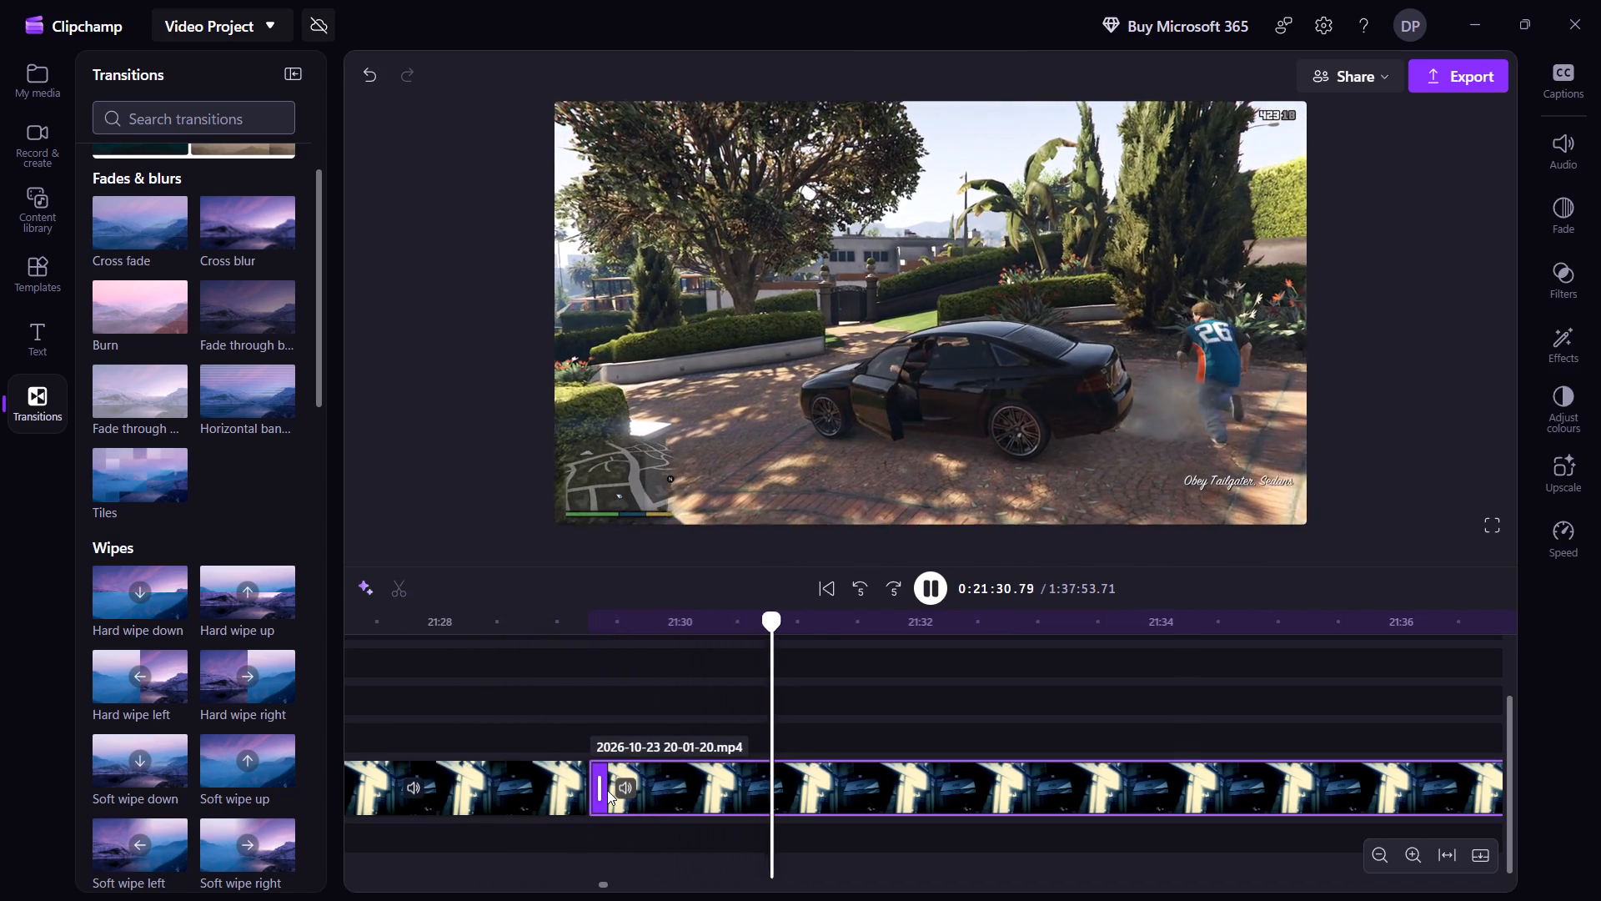
key("shift+Right")
key("shift+Right")
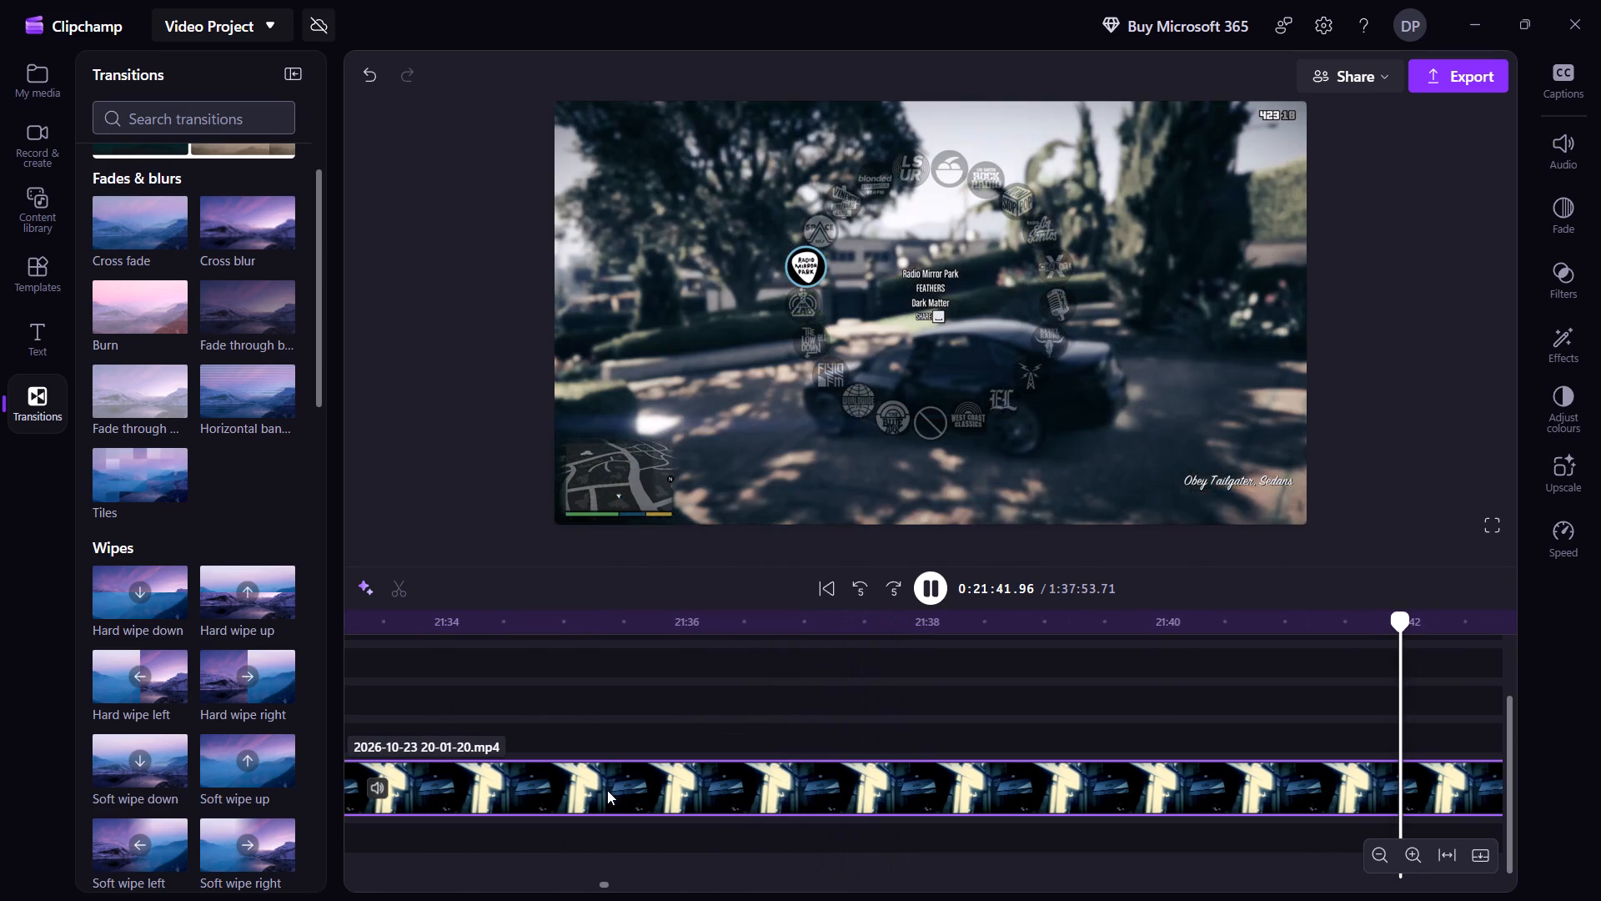
key("shift+Right")
key("shift+Right")
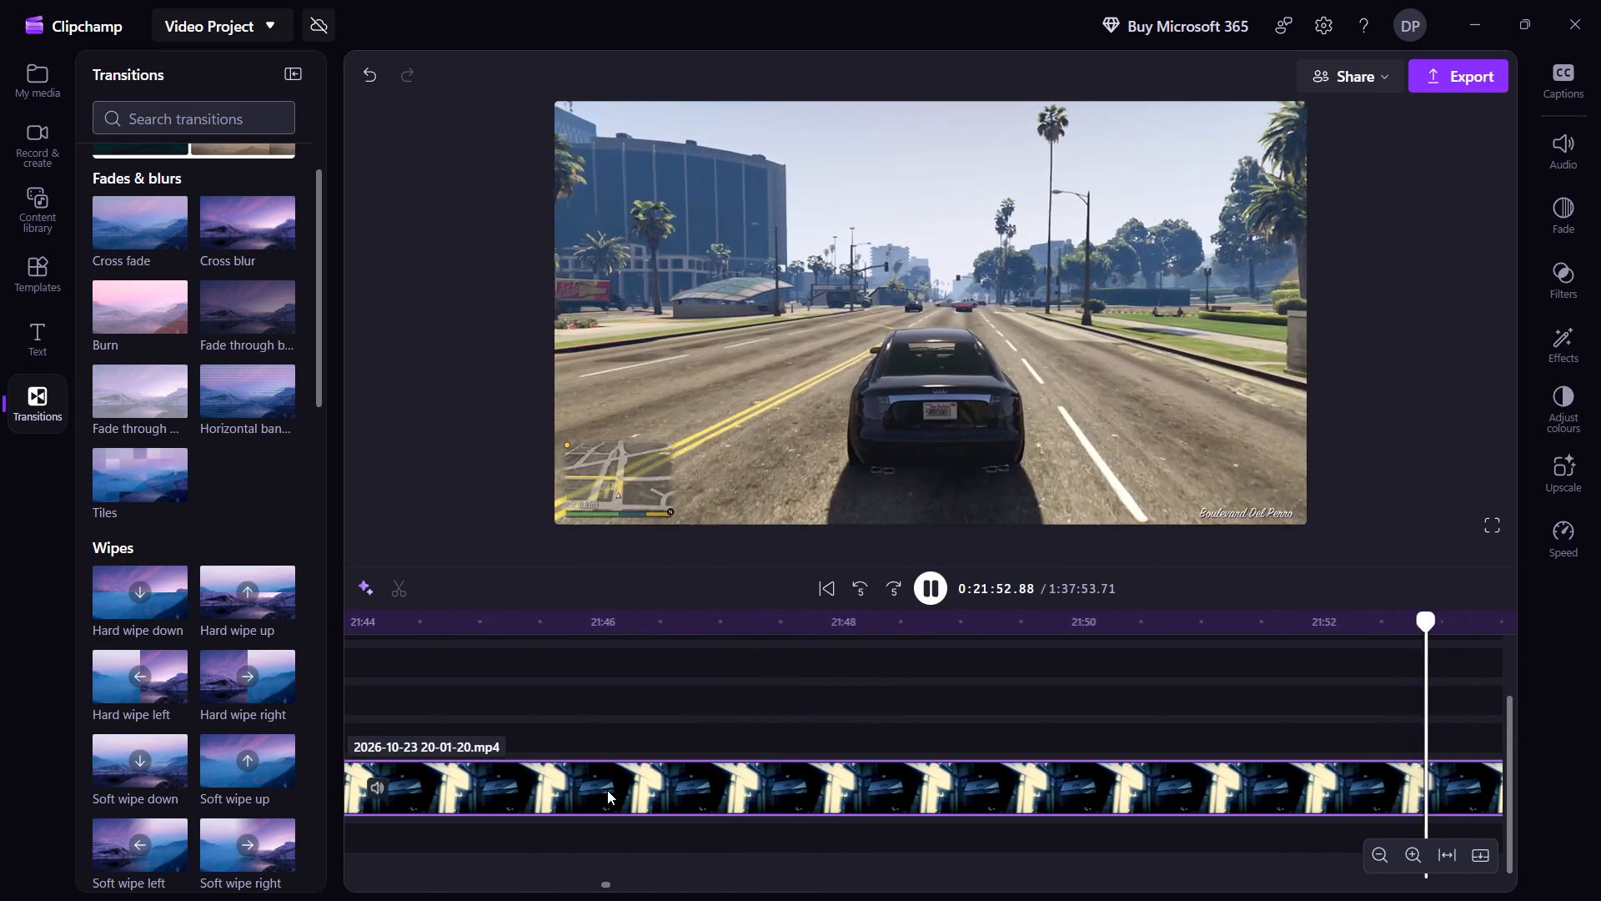
key("shift+Right")
key("shift+Right")
key("shift+Right")
key("shift+Right")
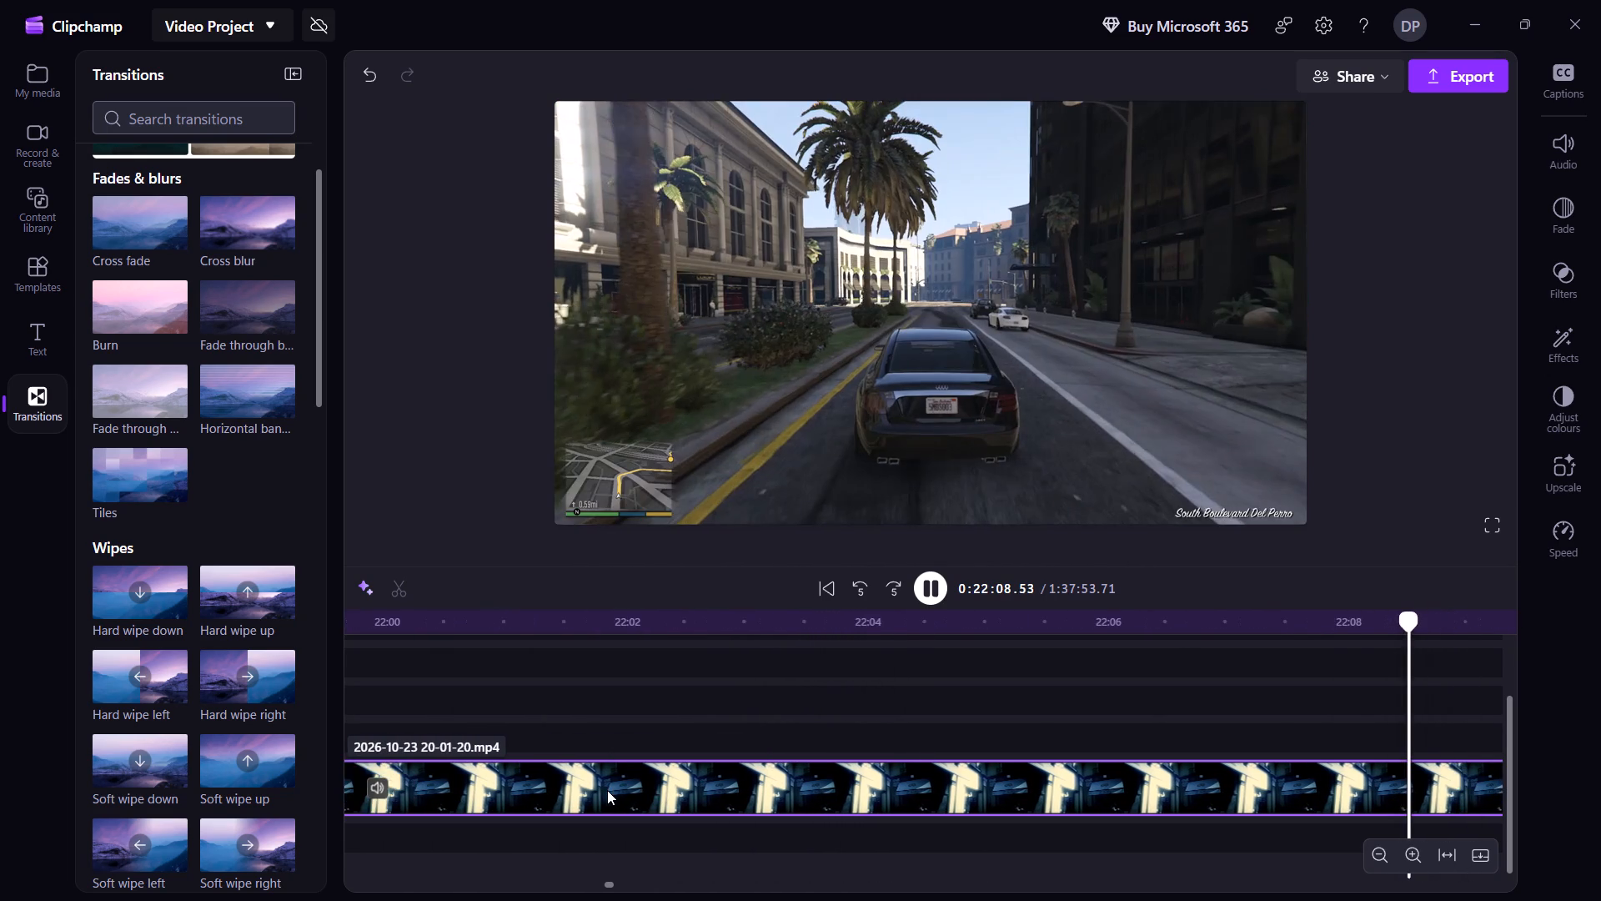
key("shift+Right")
key("shift+Right")
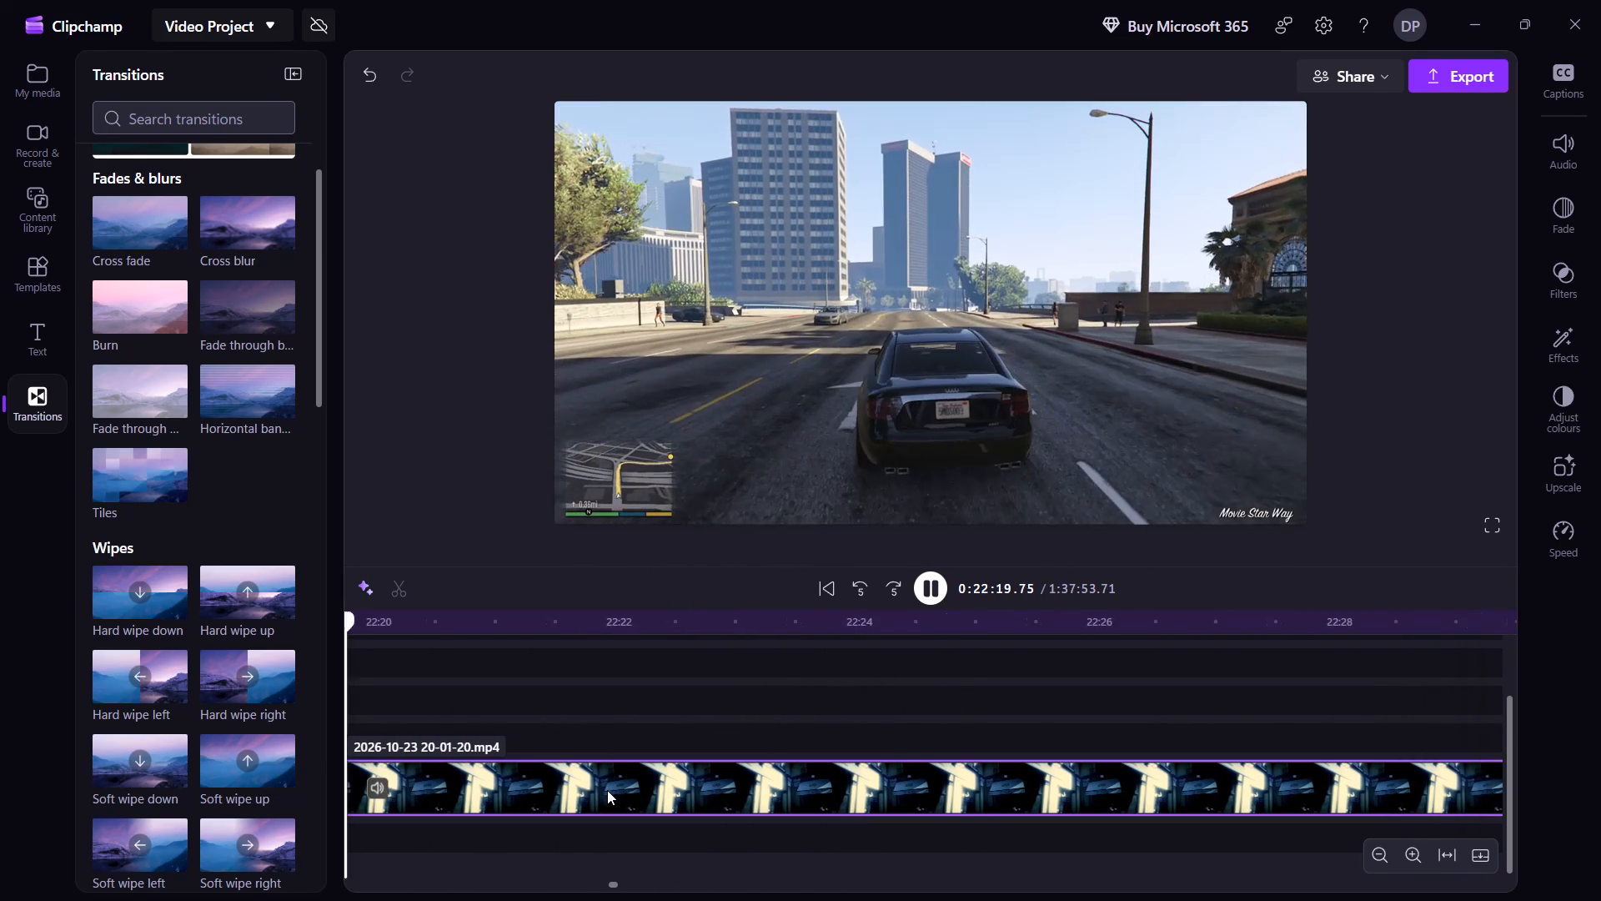
key("shift+Right")
key("shift+Right")
key("shift+Right")
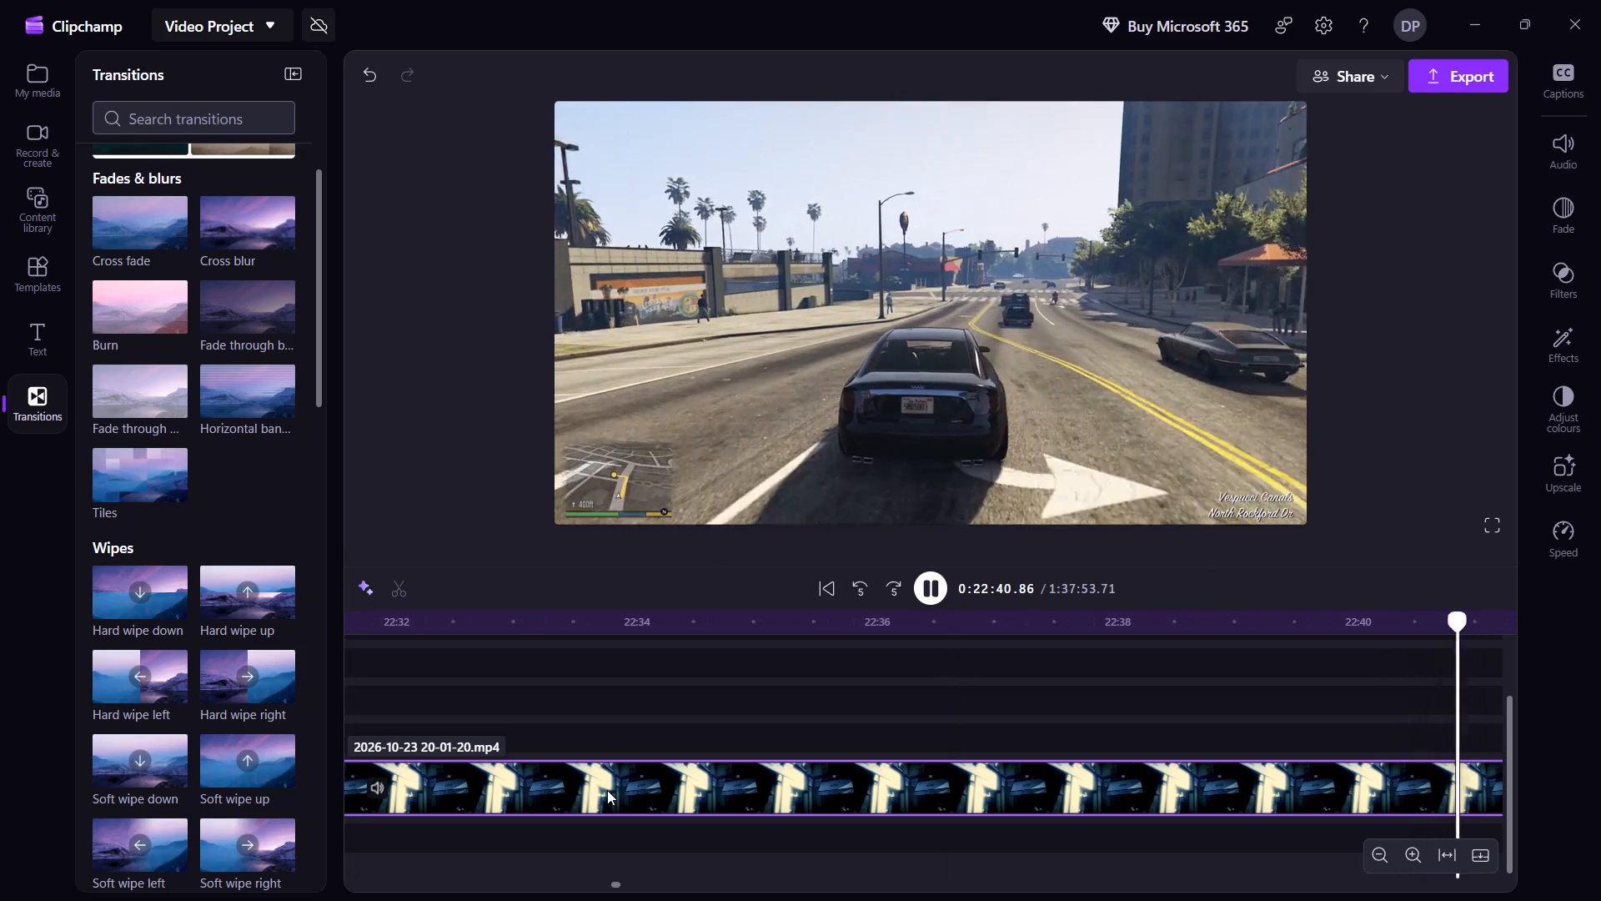
key("space")
key("s")
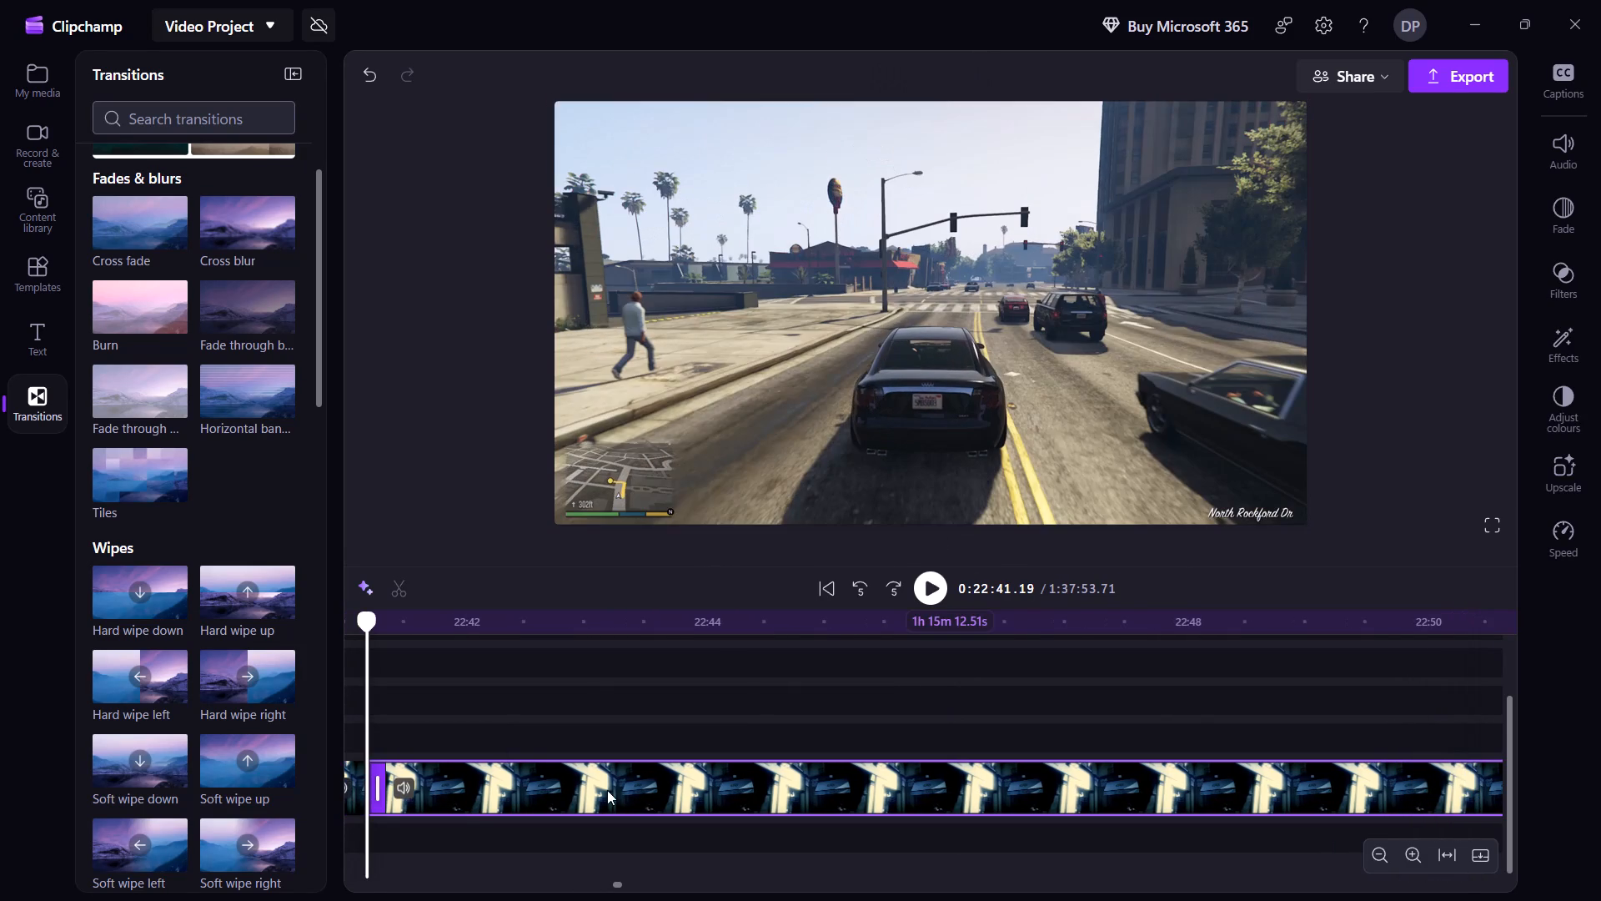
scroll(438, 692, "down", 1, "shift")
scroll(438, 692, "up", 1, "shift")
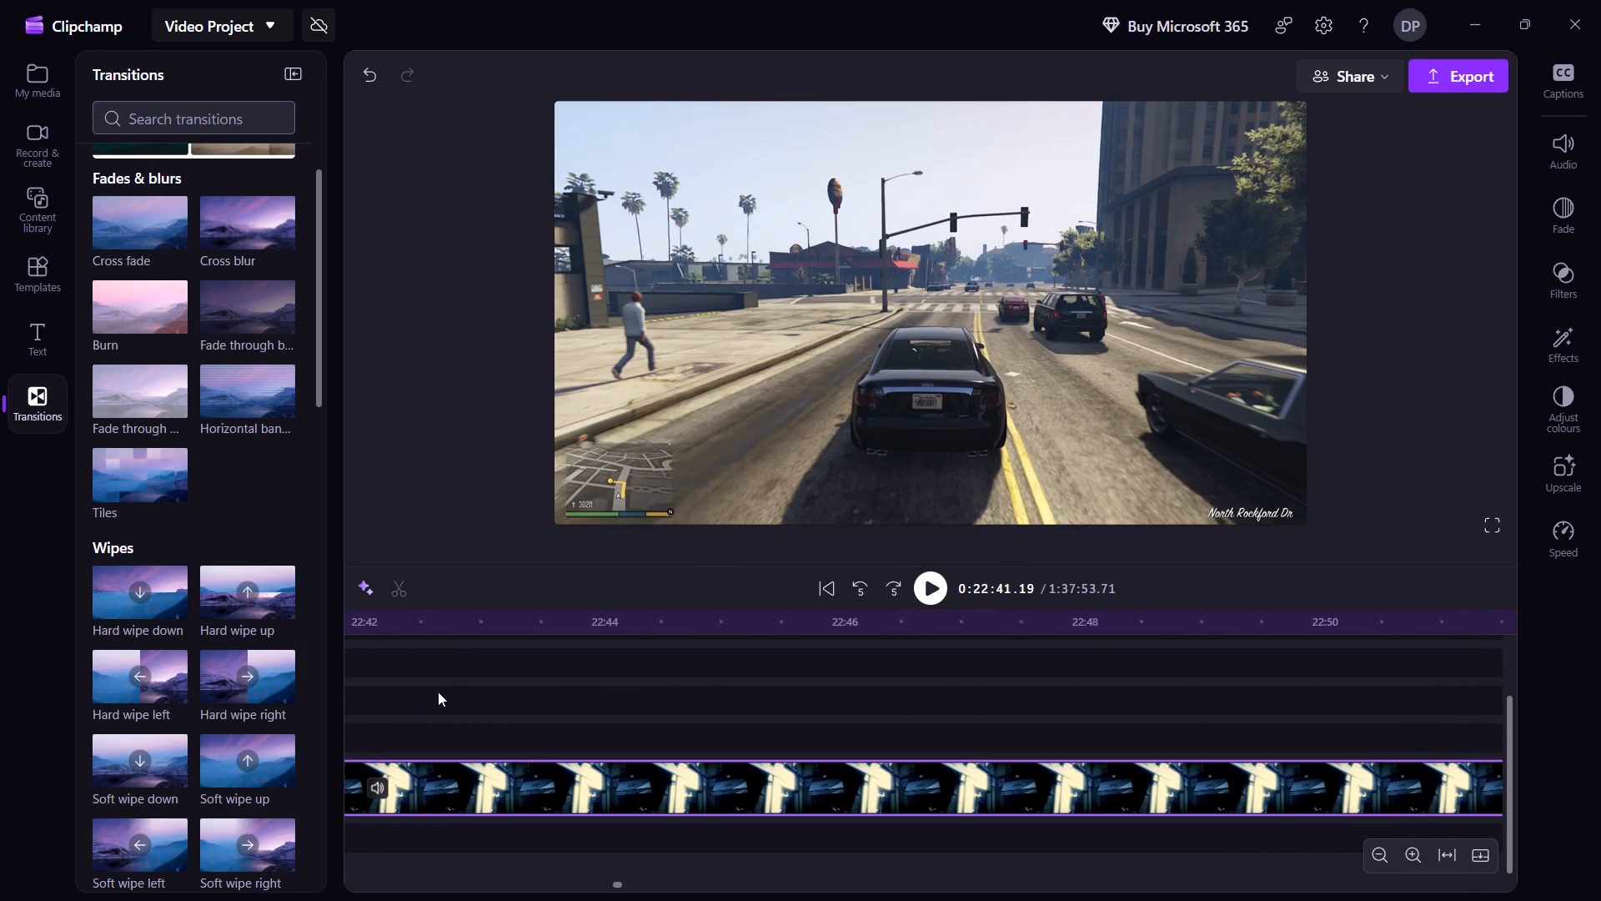
Delete the driving segment between 21:29.26 and 22:41.19 and close the gap it leaves in the recording.
scroll(438, 692, "up", 2, "shift")
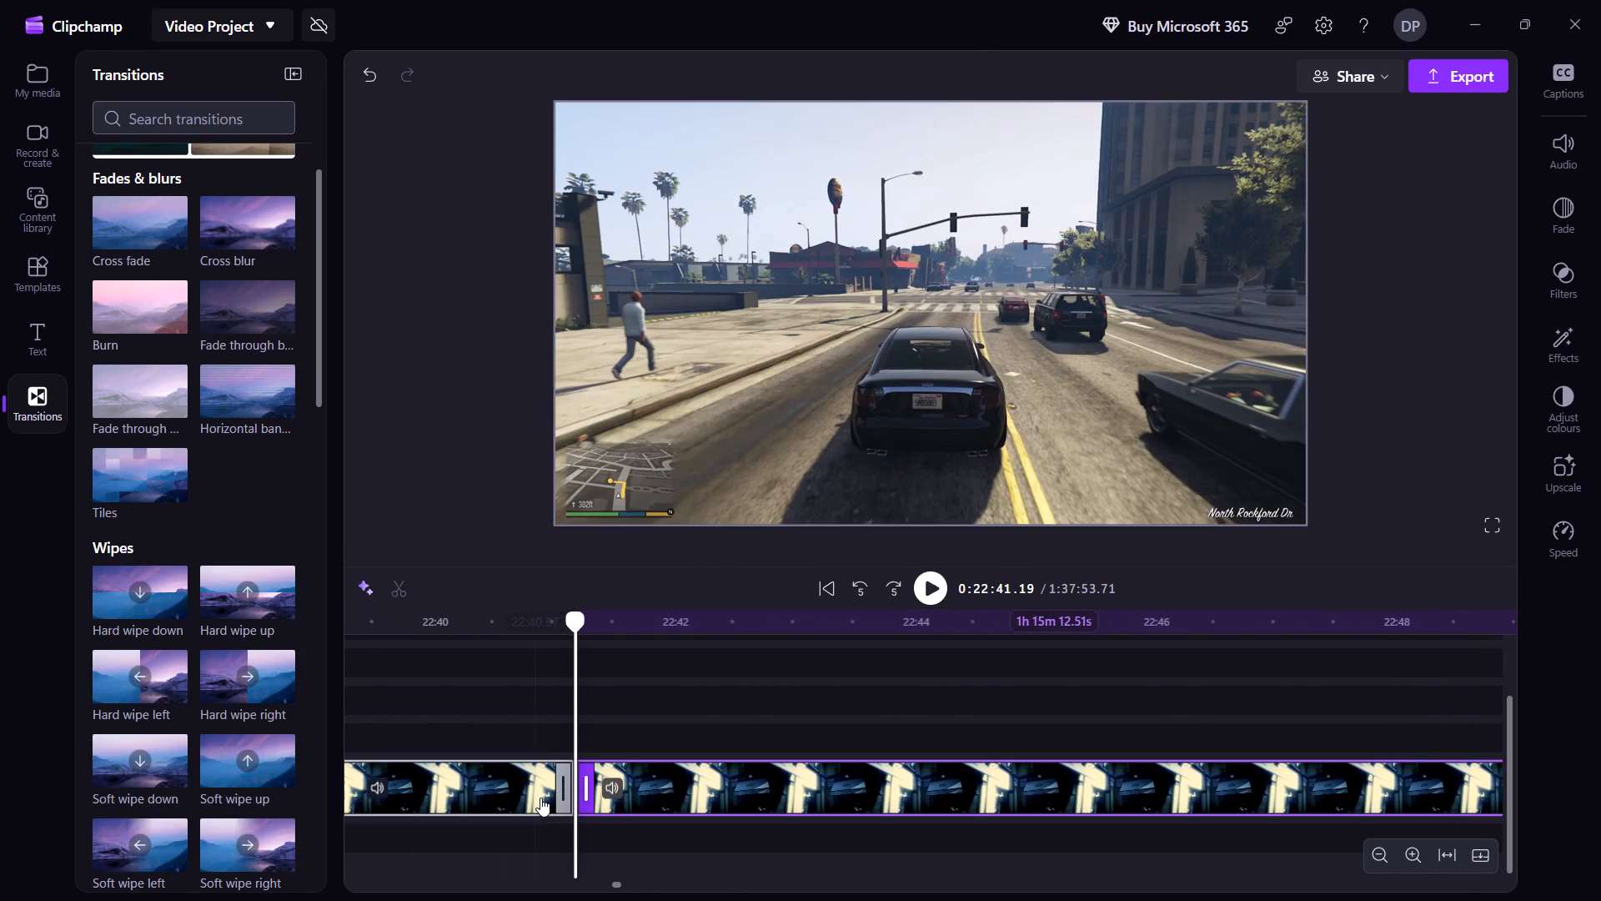
left_click(540, 798)
right_click(540, 798)
left_click(582, 450)
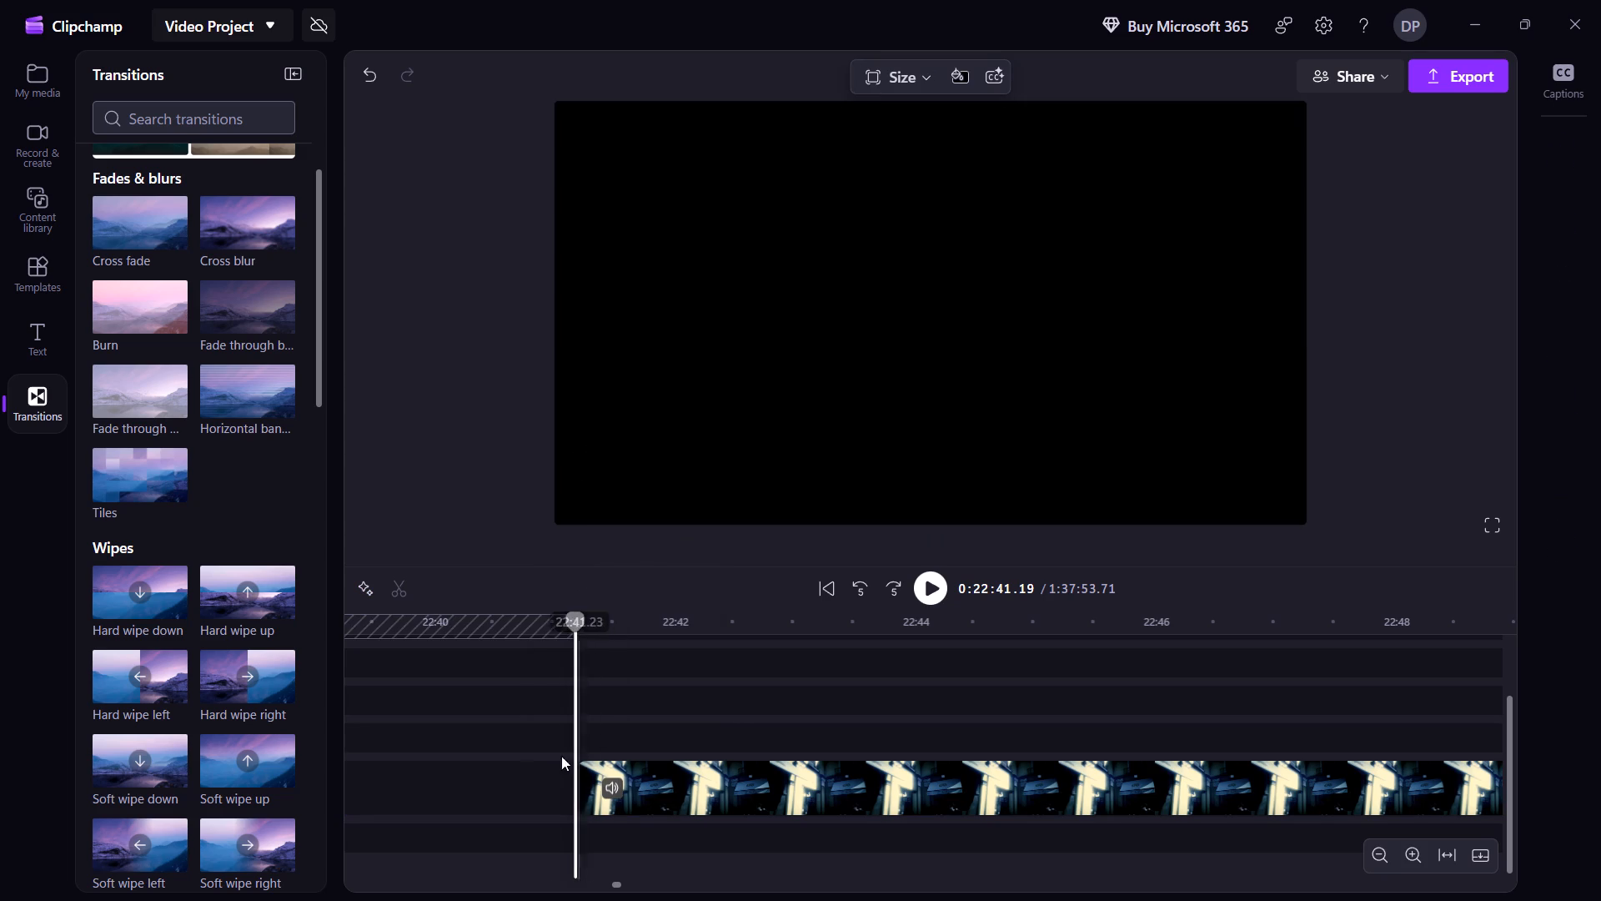
left_click(474, 778)
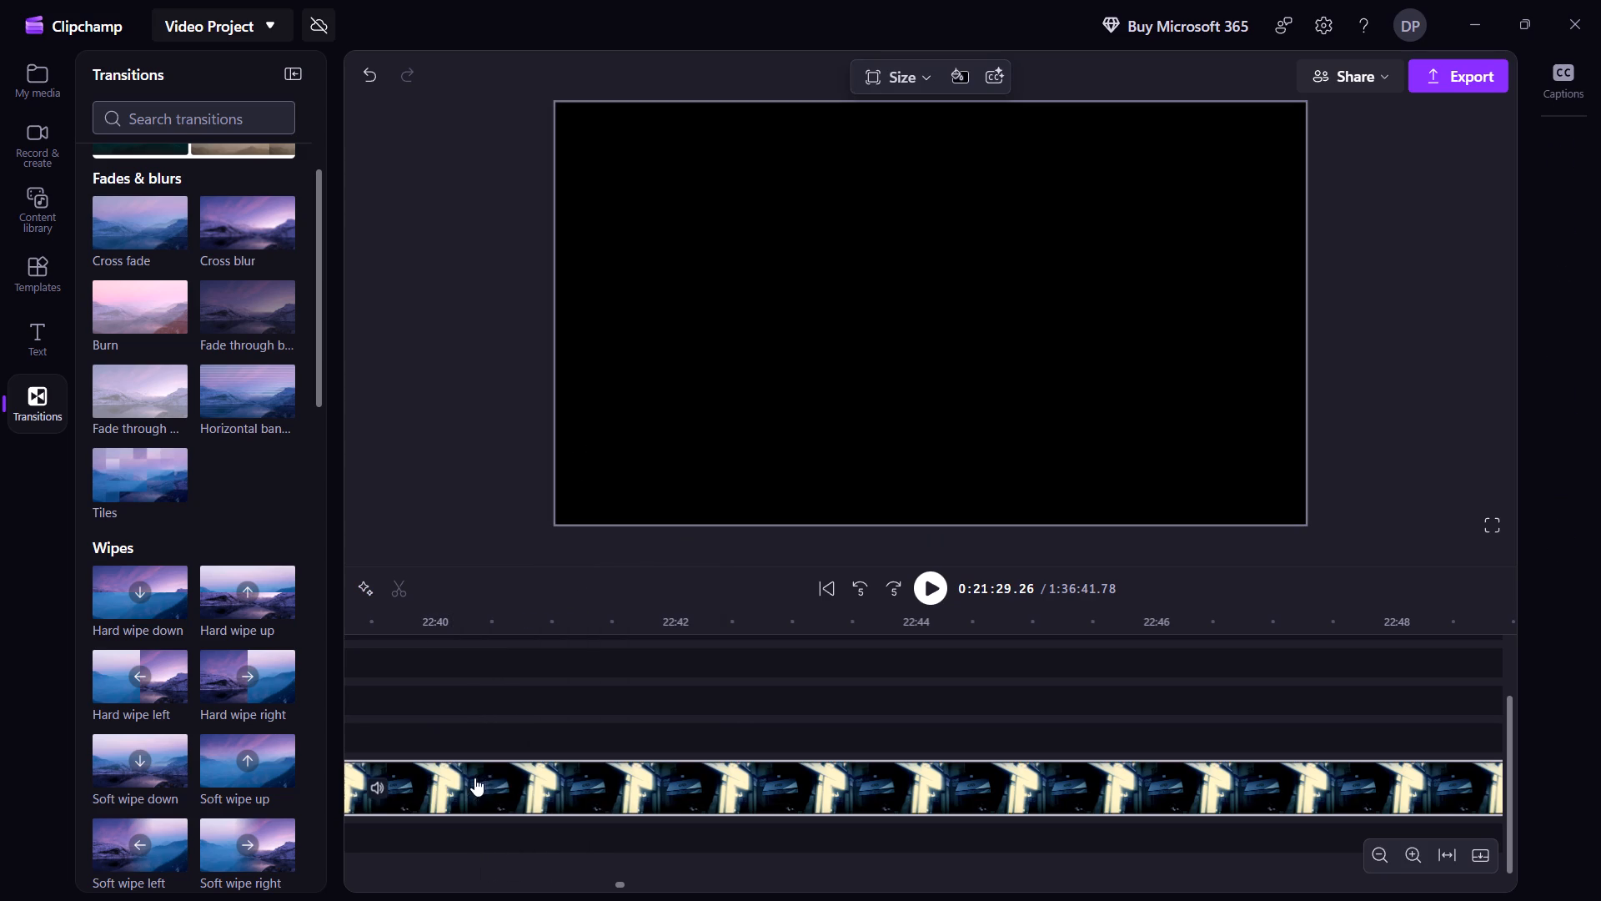
Add a Hard wipe left transition at the 21:29.26 cut, where the character gets into the black car.
key("Left")
key("Left")
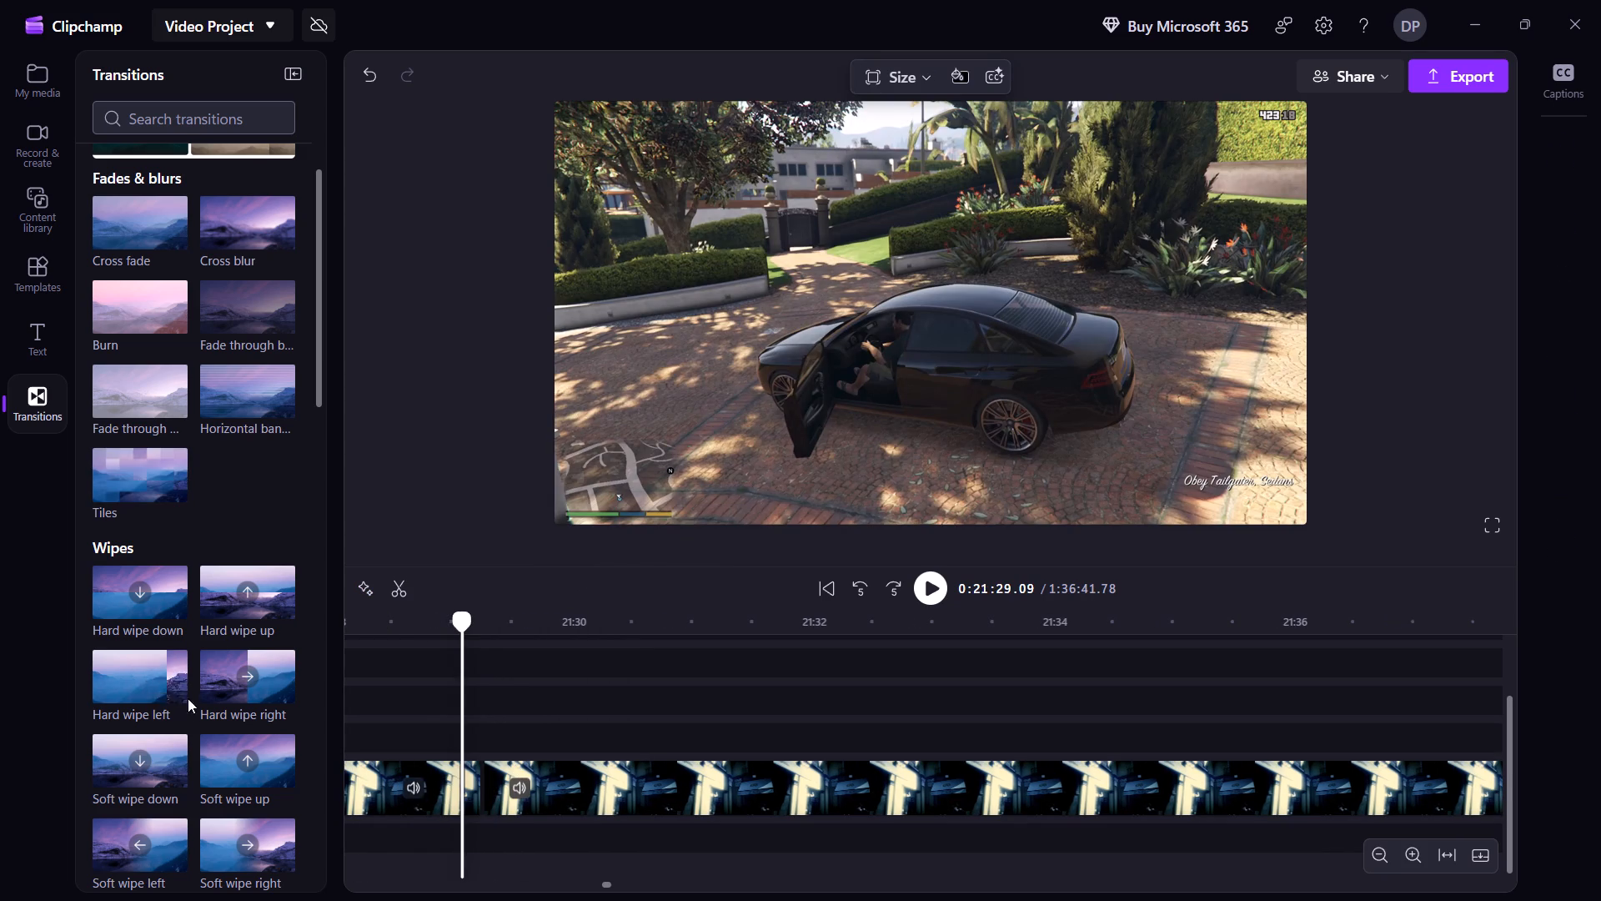
left_click_drag(137, 667, 585, 773)
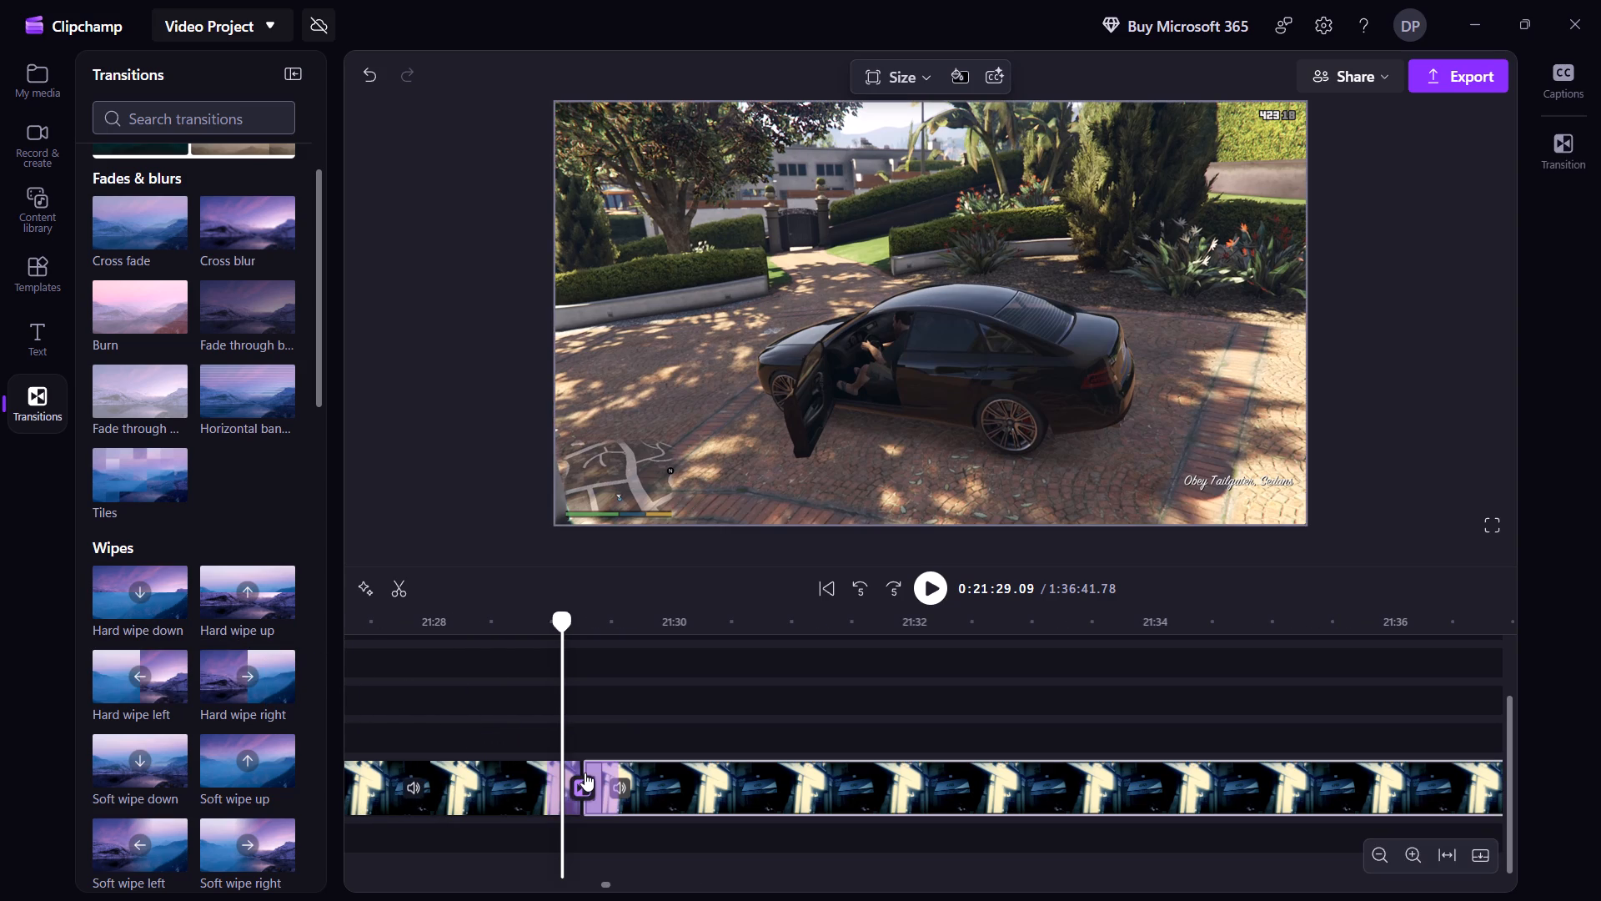
Play back the Hard wipe left transition from just before the cut at about 21:29.
key("Left")
key("Left")
key("Left")
key("space")
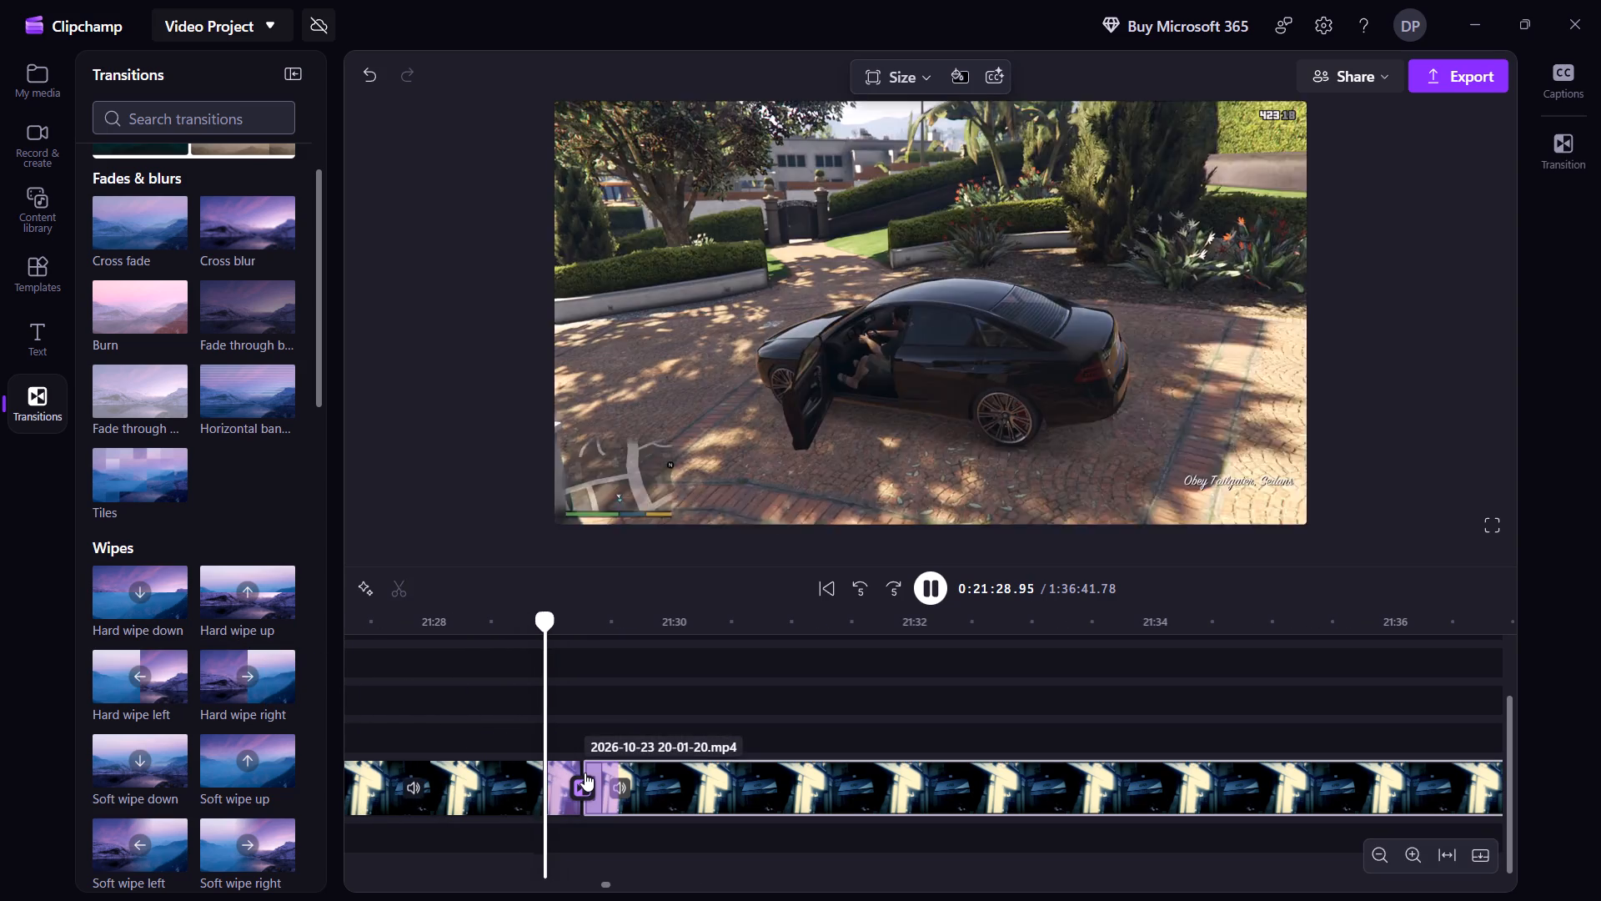
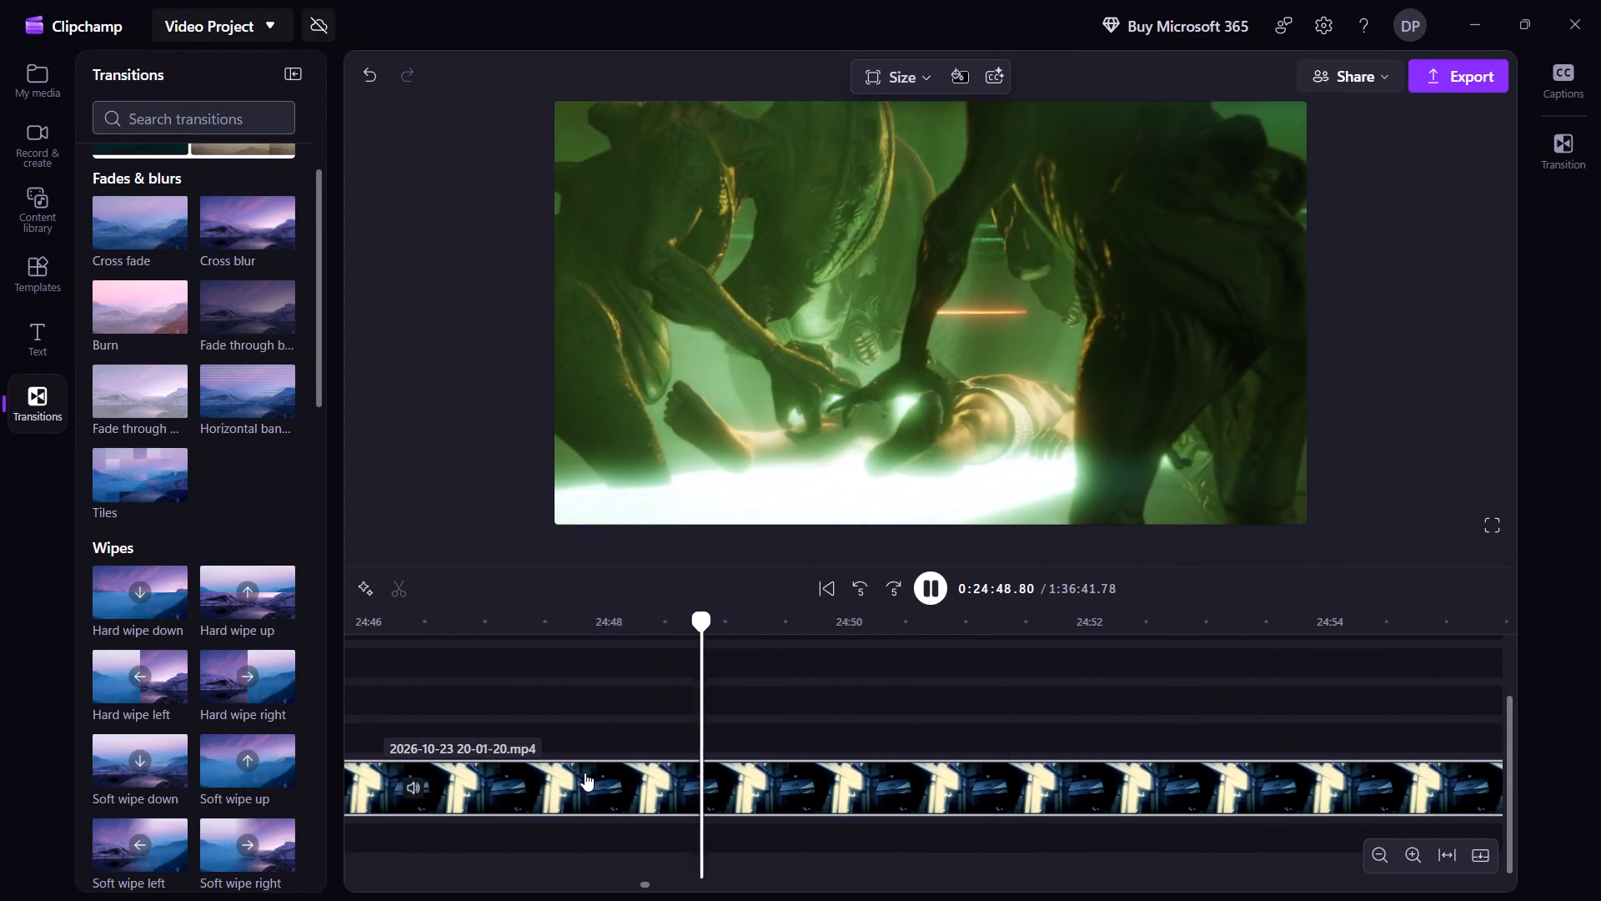
Skim forward through the alien and free-fall hallucination sequence from about 24:48 to 24:59, reviewing the footage for the next cut.
key("Right")
key("Right")
key("Right")
key("Right")
key("Right")
key("Right")
key("Right")
key("Right")
key("Right")
key("Right")
key("Right")
key("Right")
key("Right")
key("Right")
key("Right")
key("Right")
key("Right")
key("Right")
key("Right")
key("Right")
key("Right")
key("Right")
key("Right")
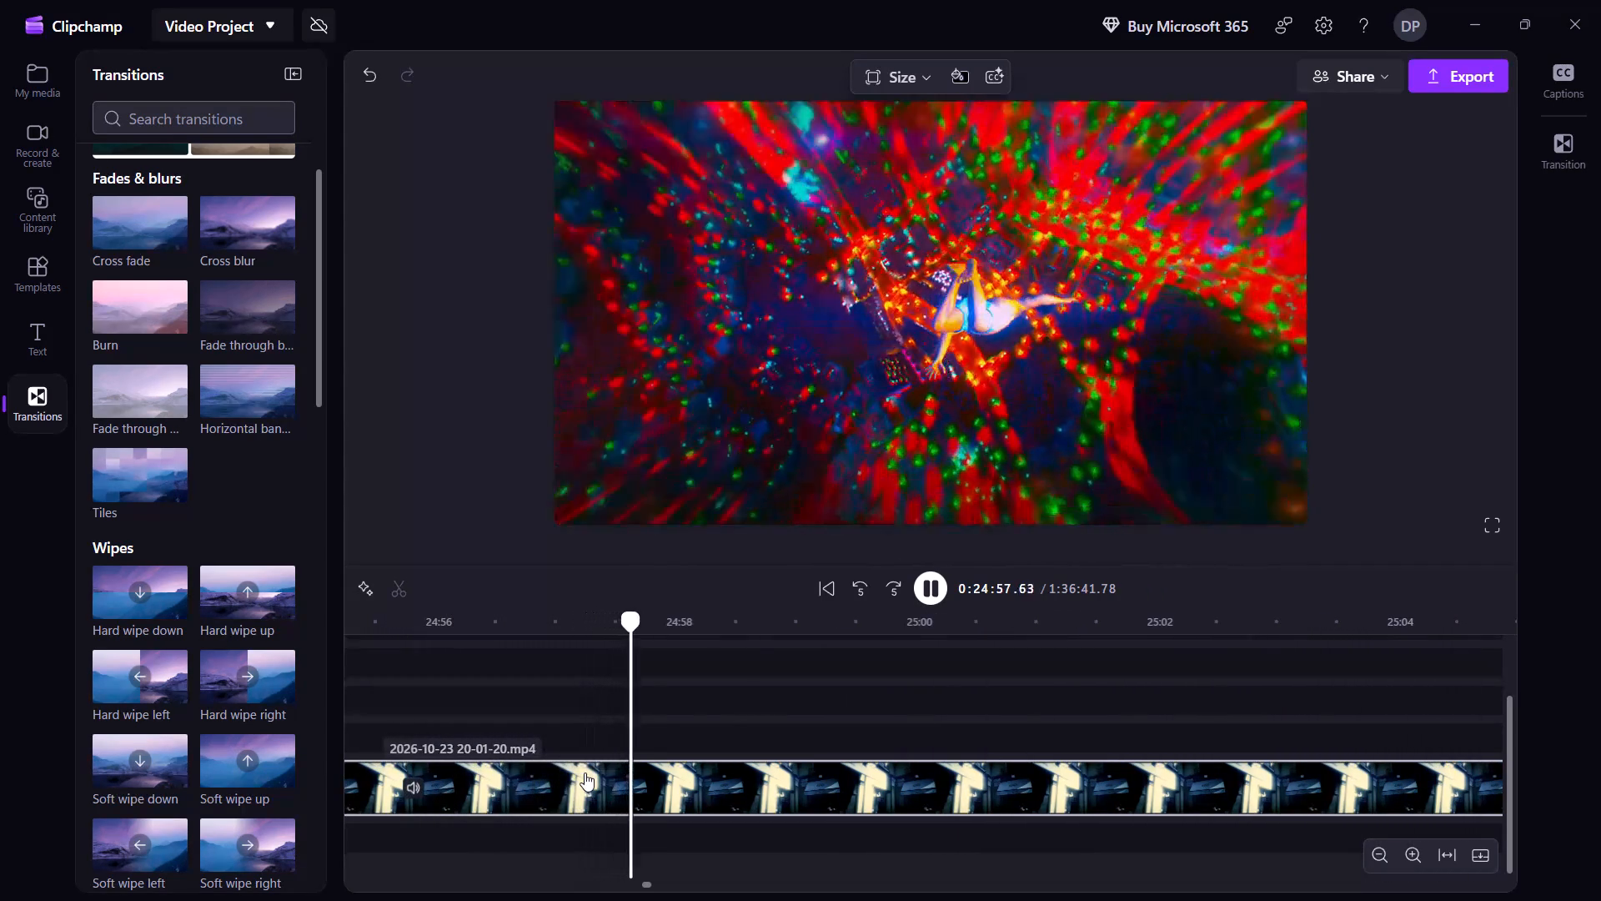
key("Right")
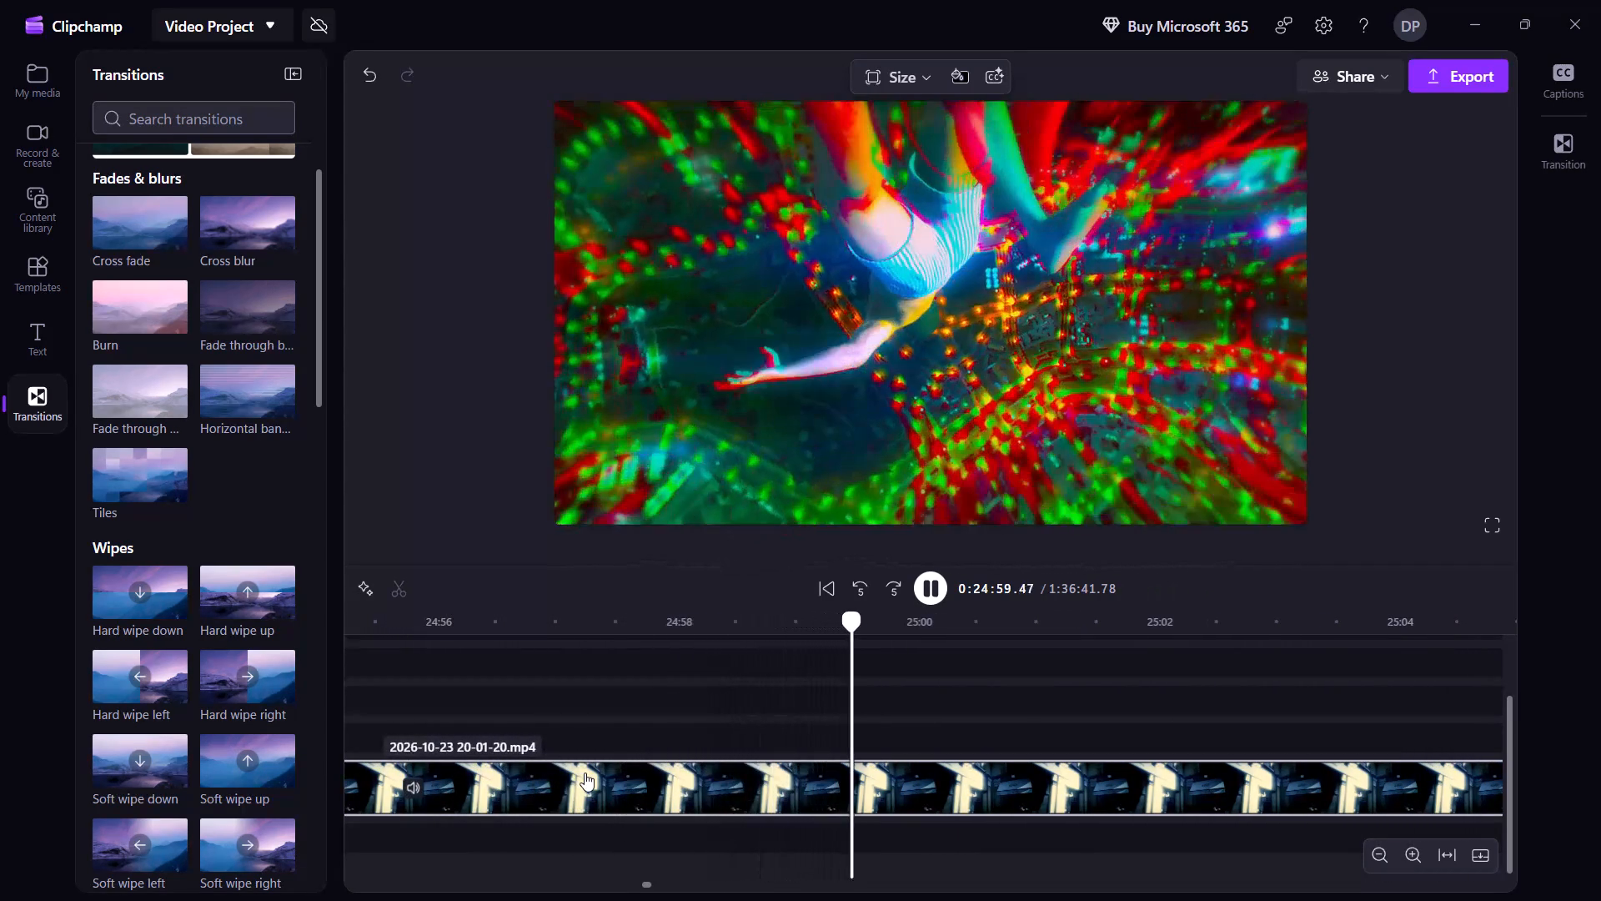
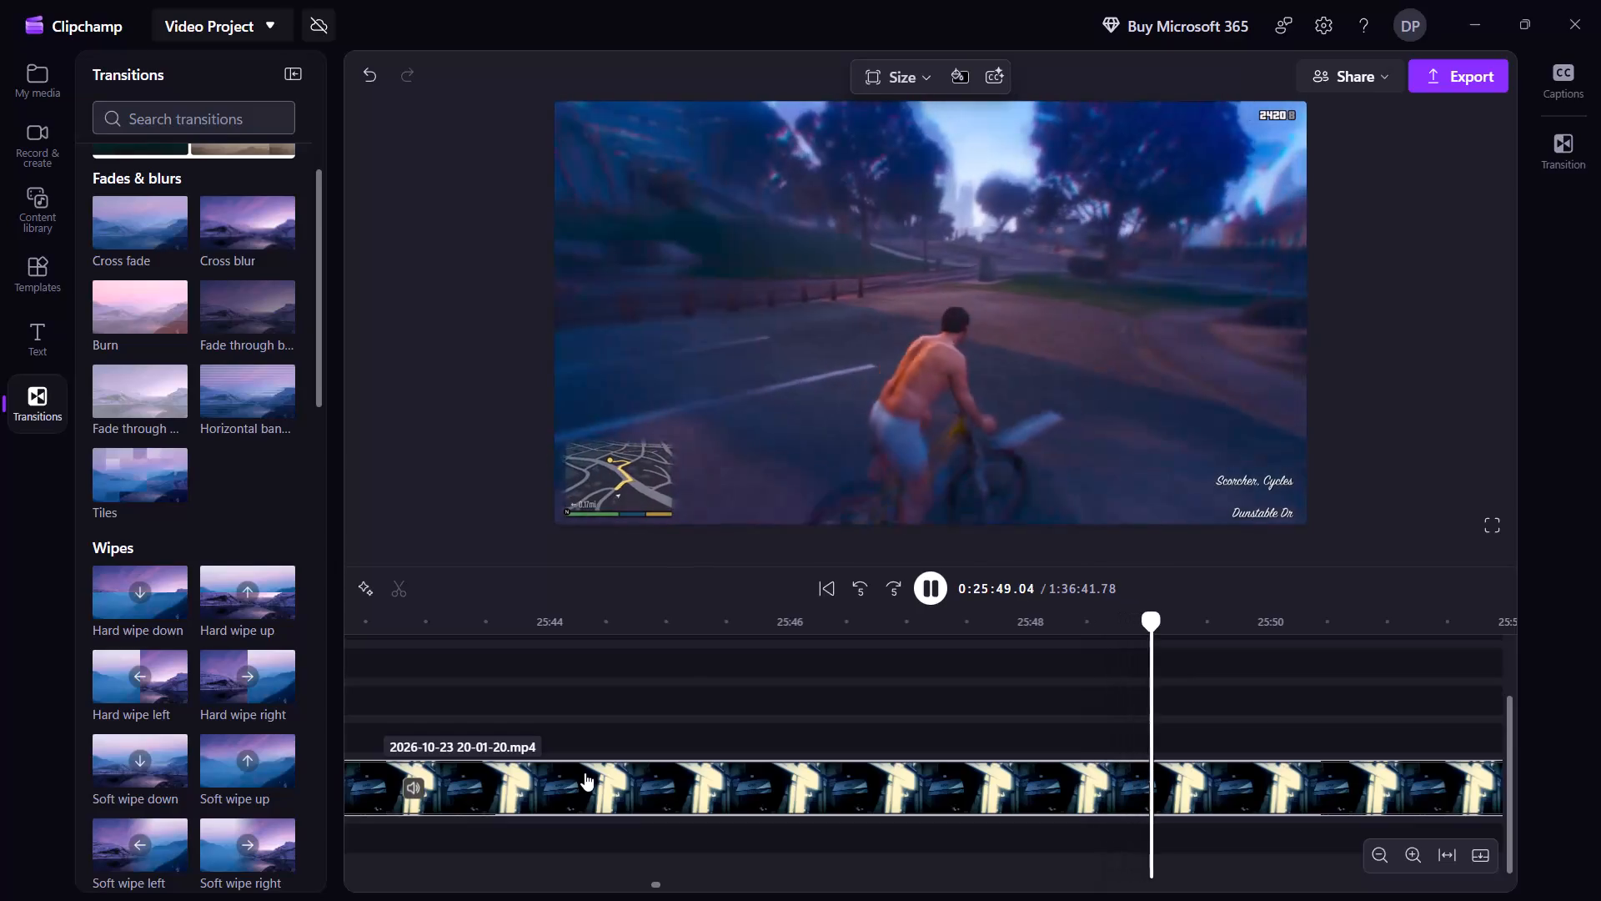
Skim forward through the bicycle ride home from about 25:49 to 26:22, reviewing the footage for the next cut.
key("Right")
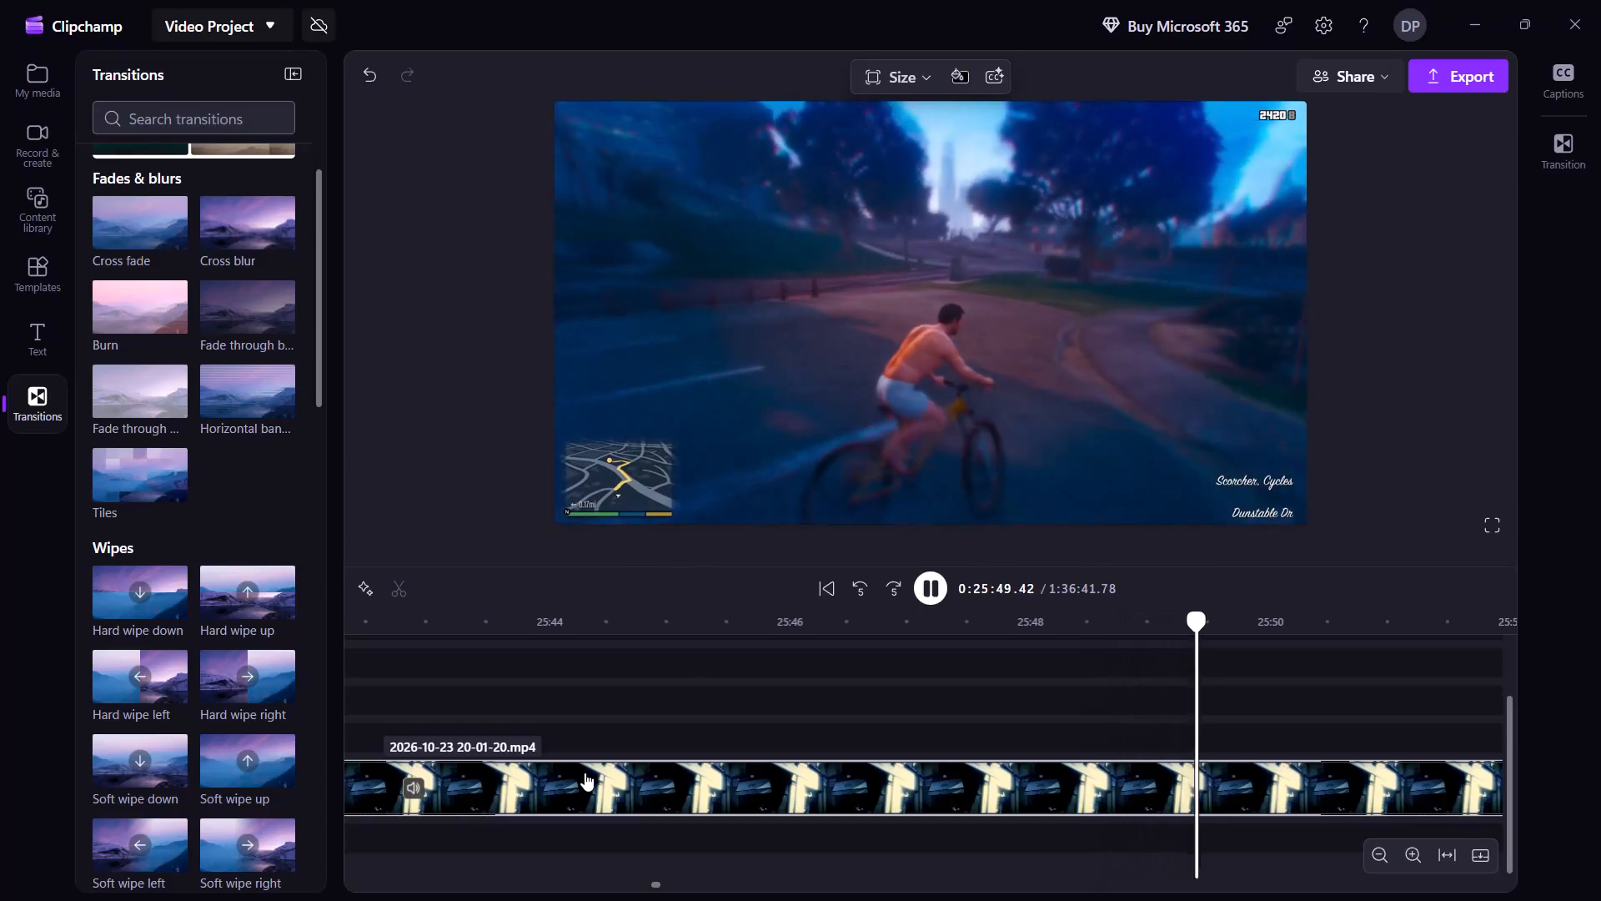
key("shift+Right")
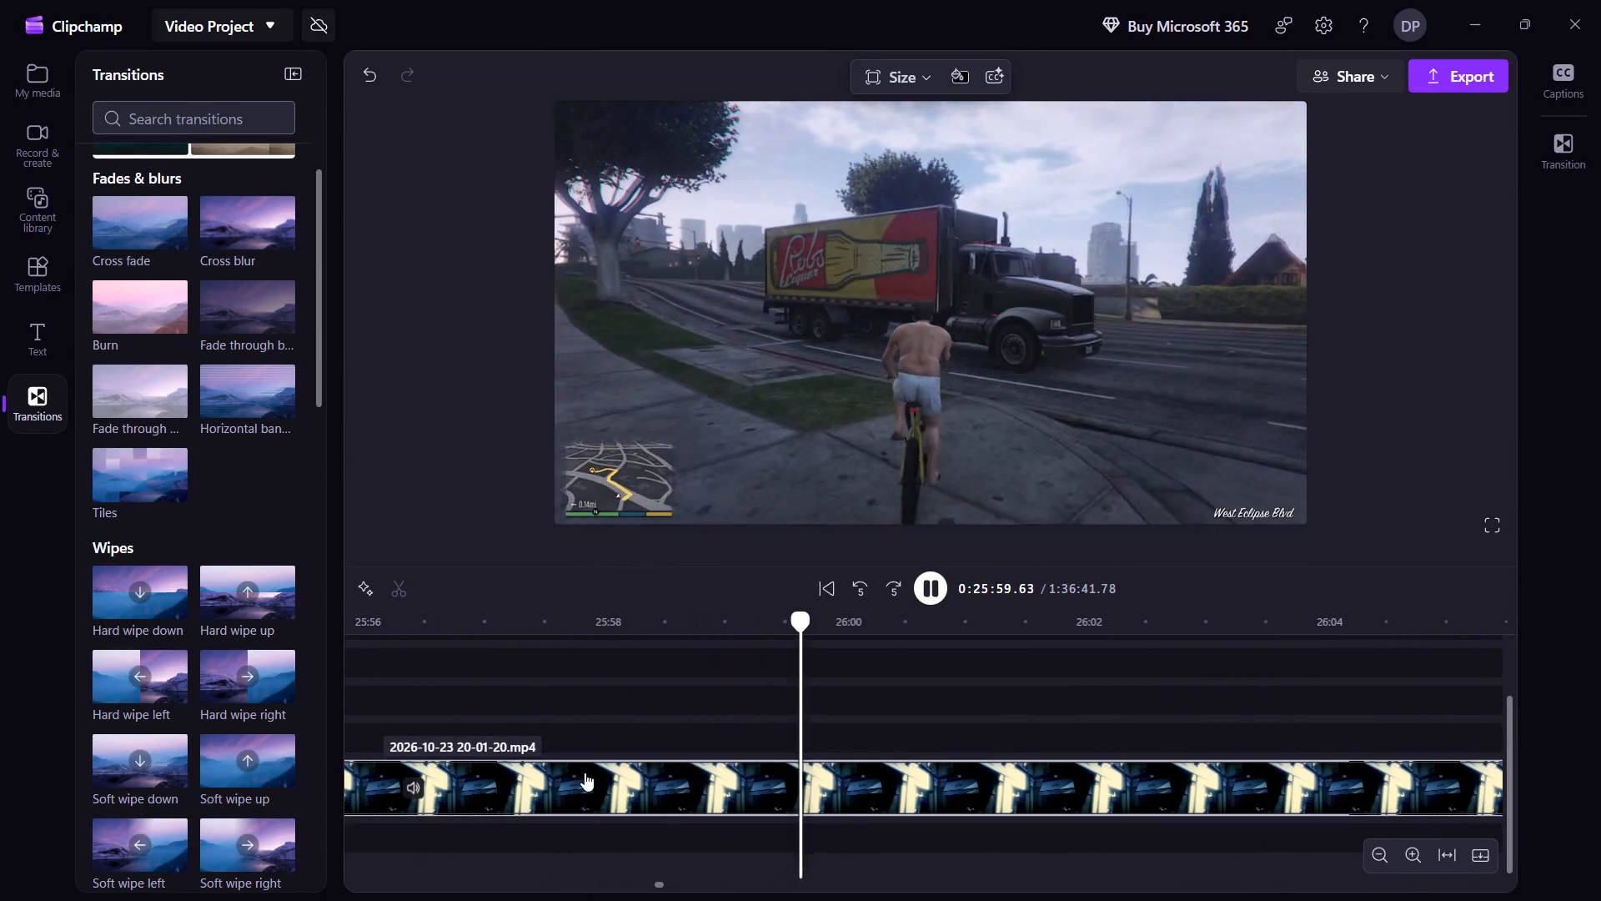
key("shift+Right")
key("shift+Right")
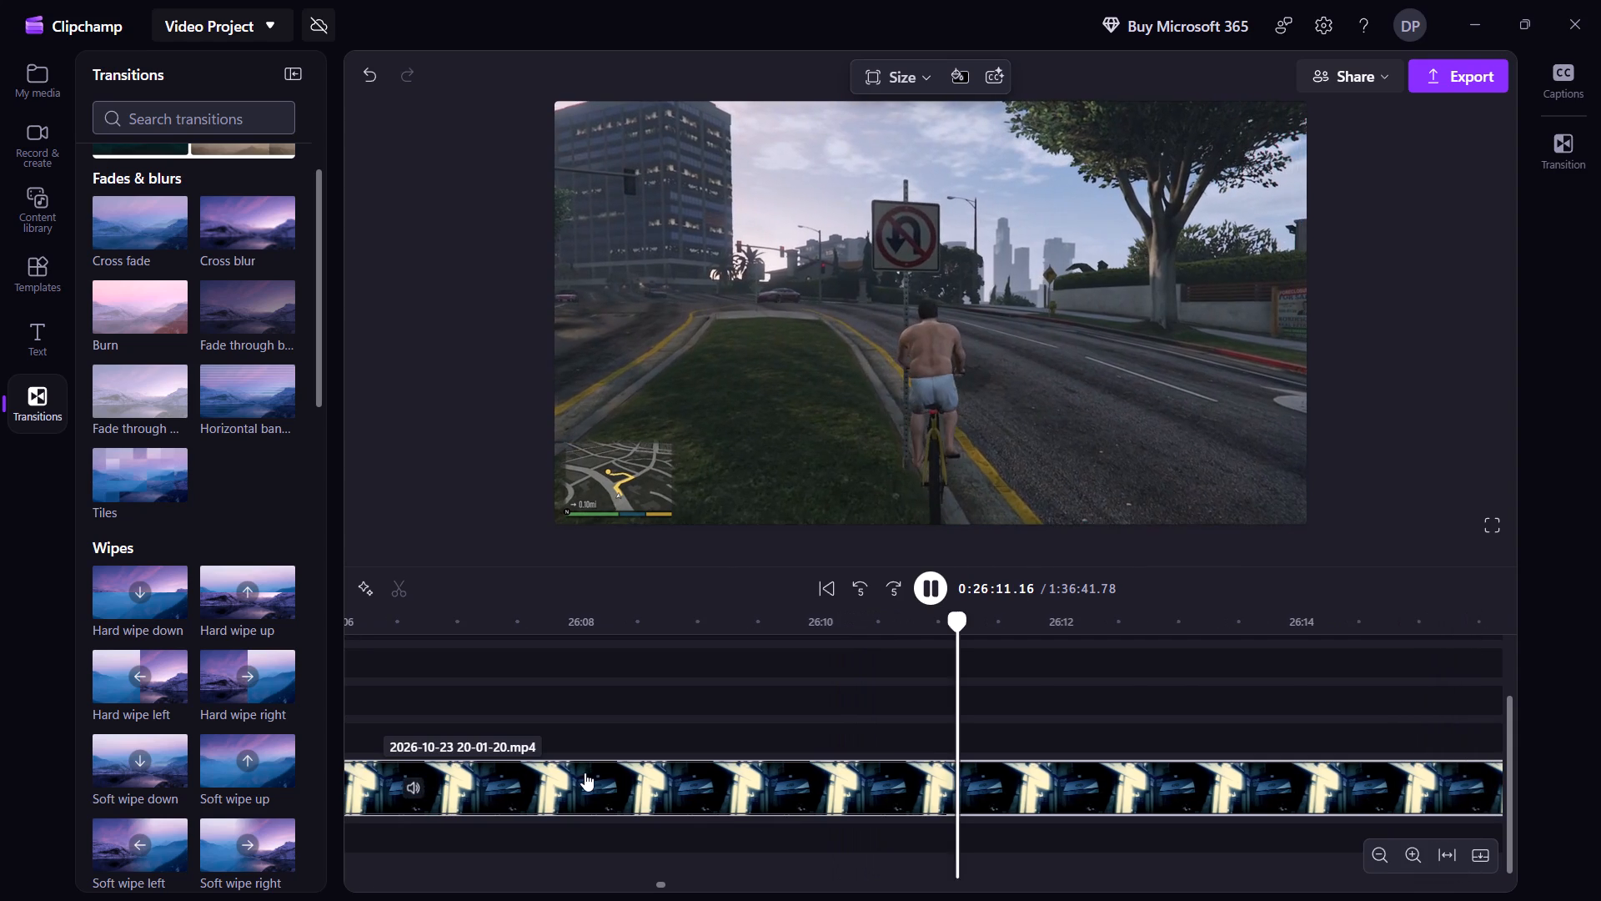
key("shift+Right")
key("shift+Right")
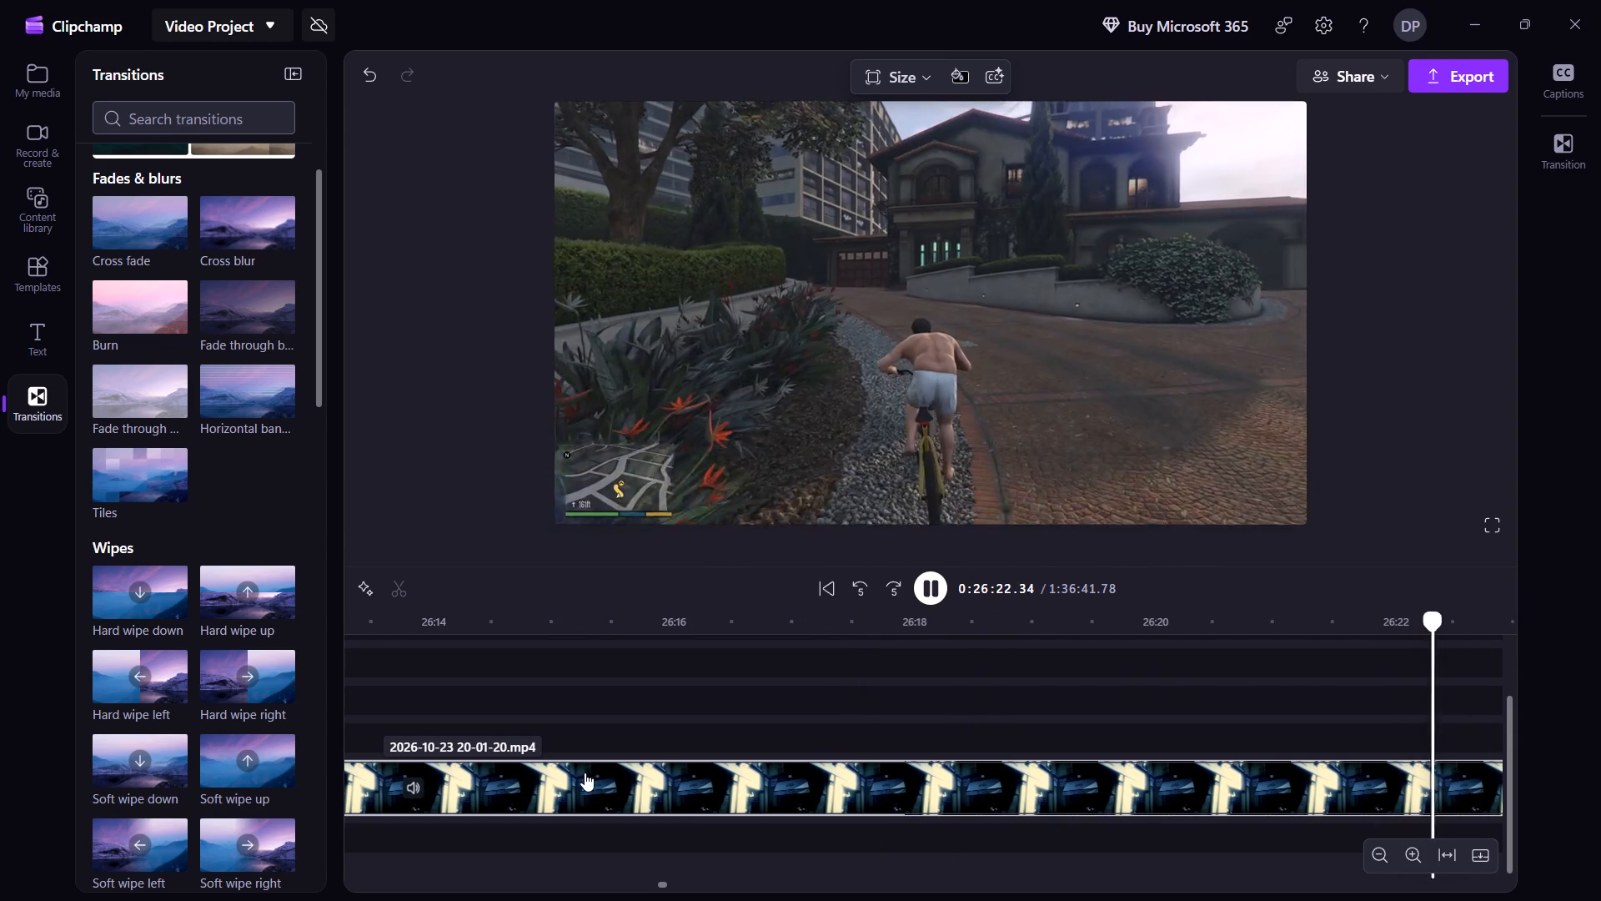
key("shift+Right")
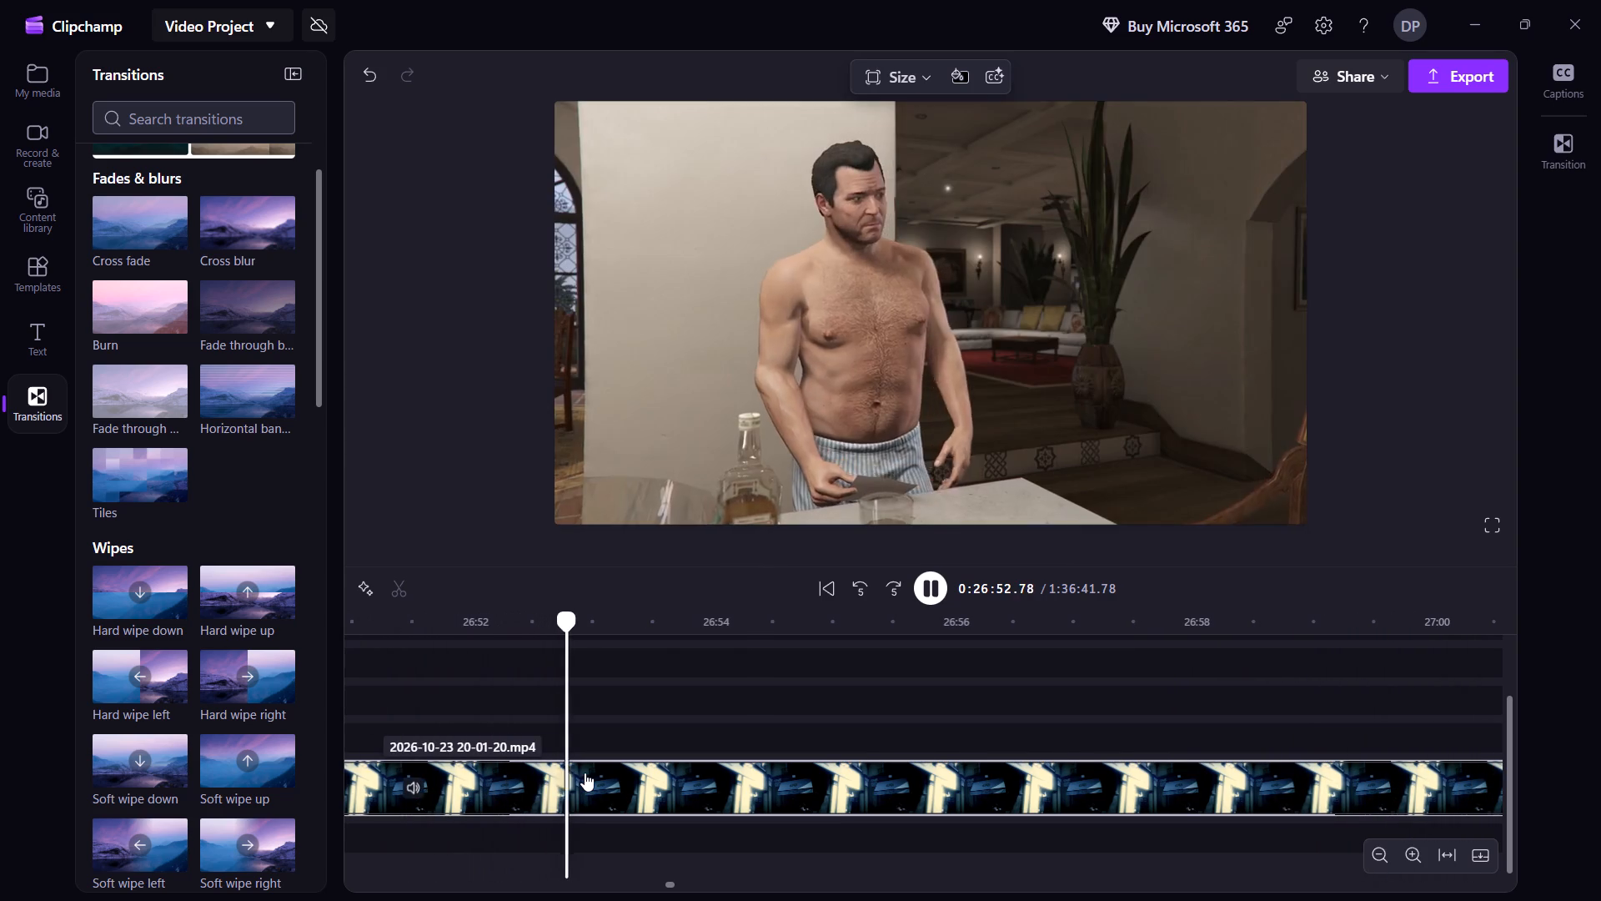
Skim forward through the letter cutscene inside the house from about 26:52 to 28:02 to find where it ends.
key("shift+Right")
key("shift+Right")
key("shift+Right")
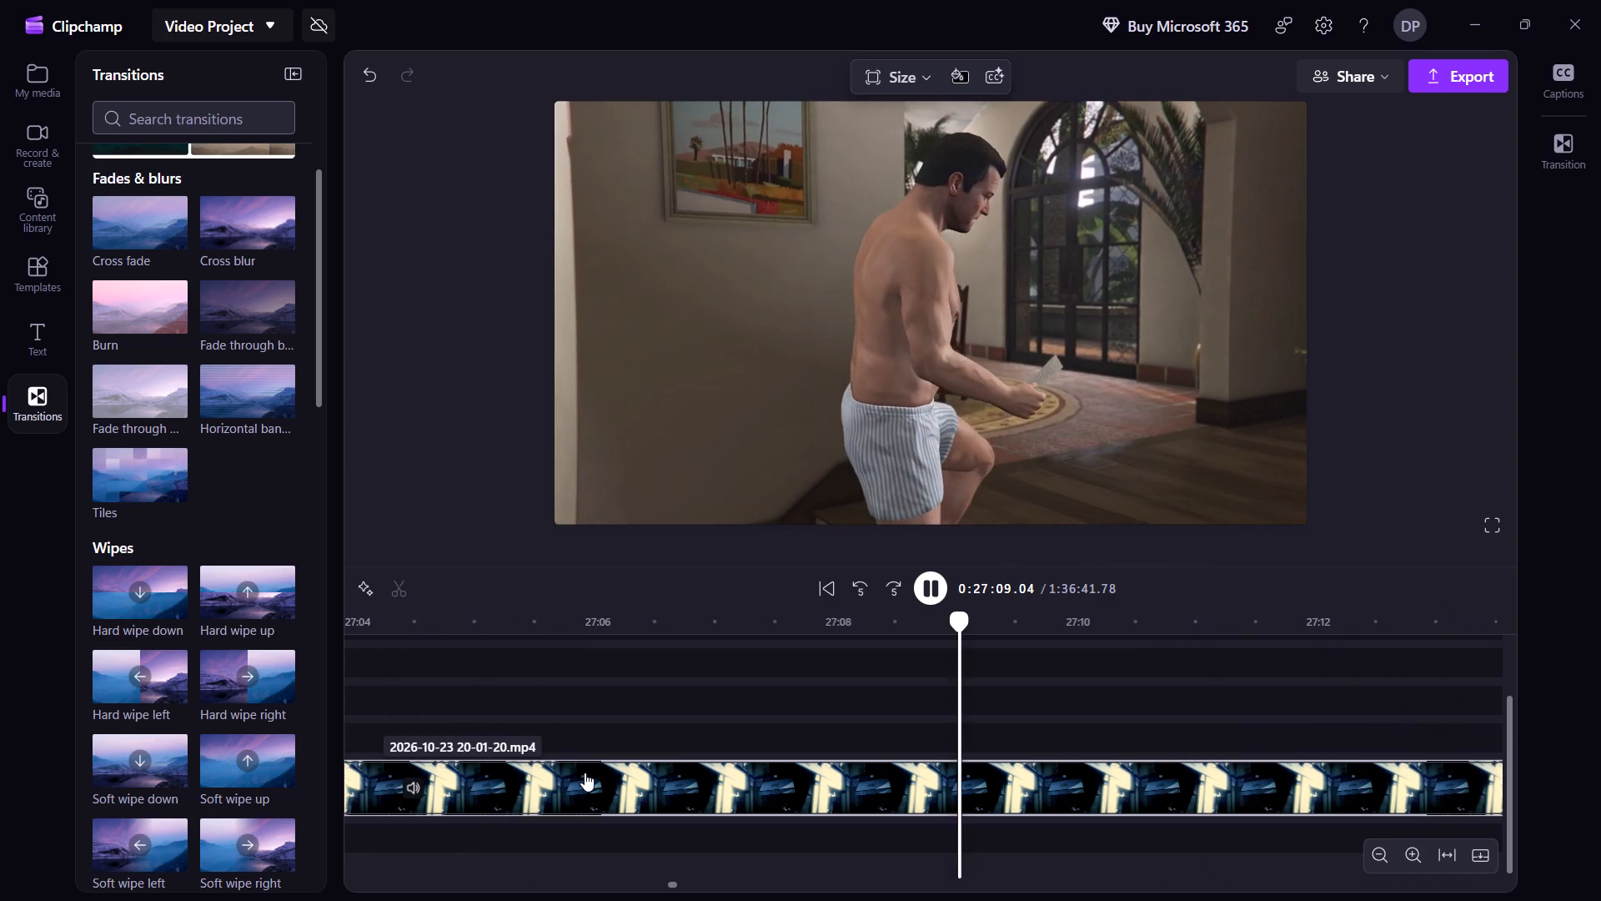
key("shift+Right")
key("shift+Right")
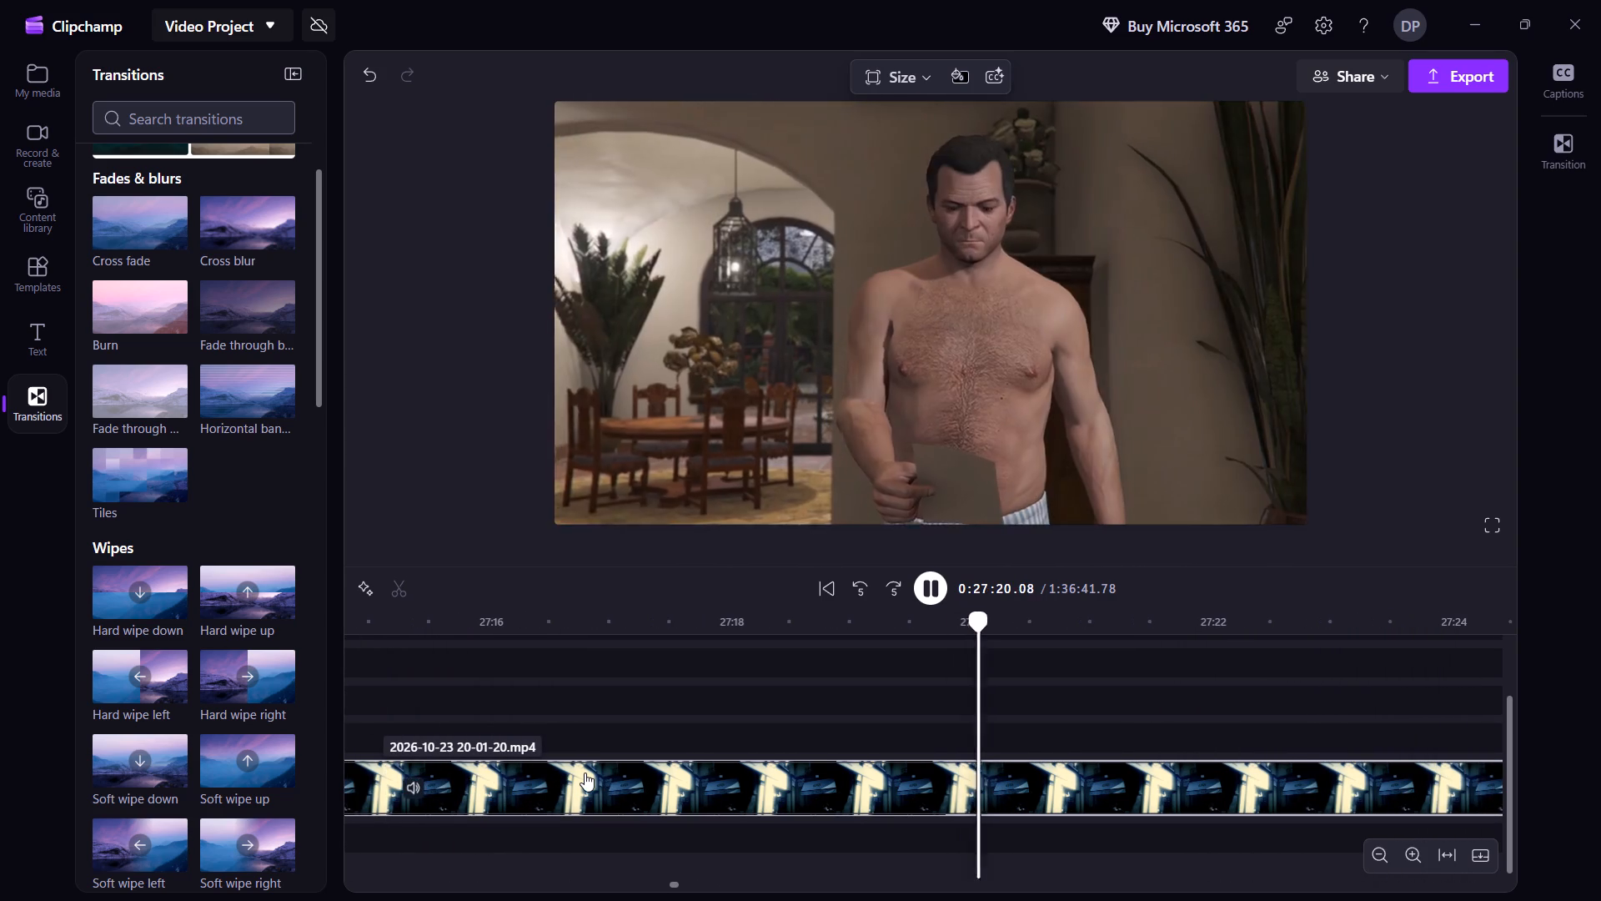
key("shift+Right")
key("shift+Right")
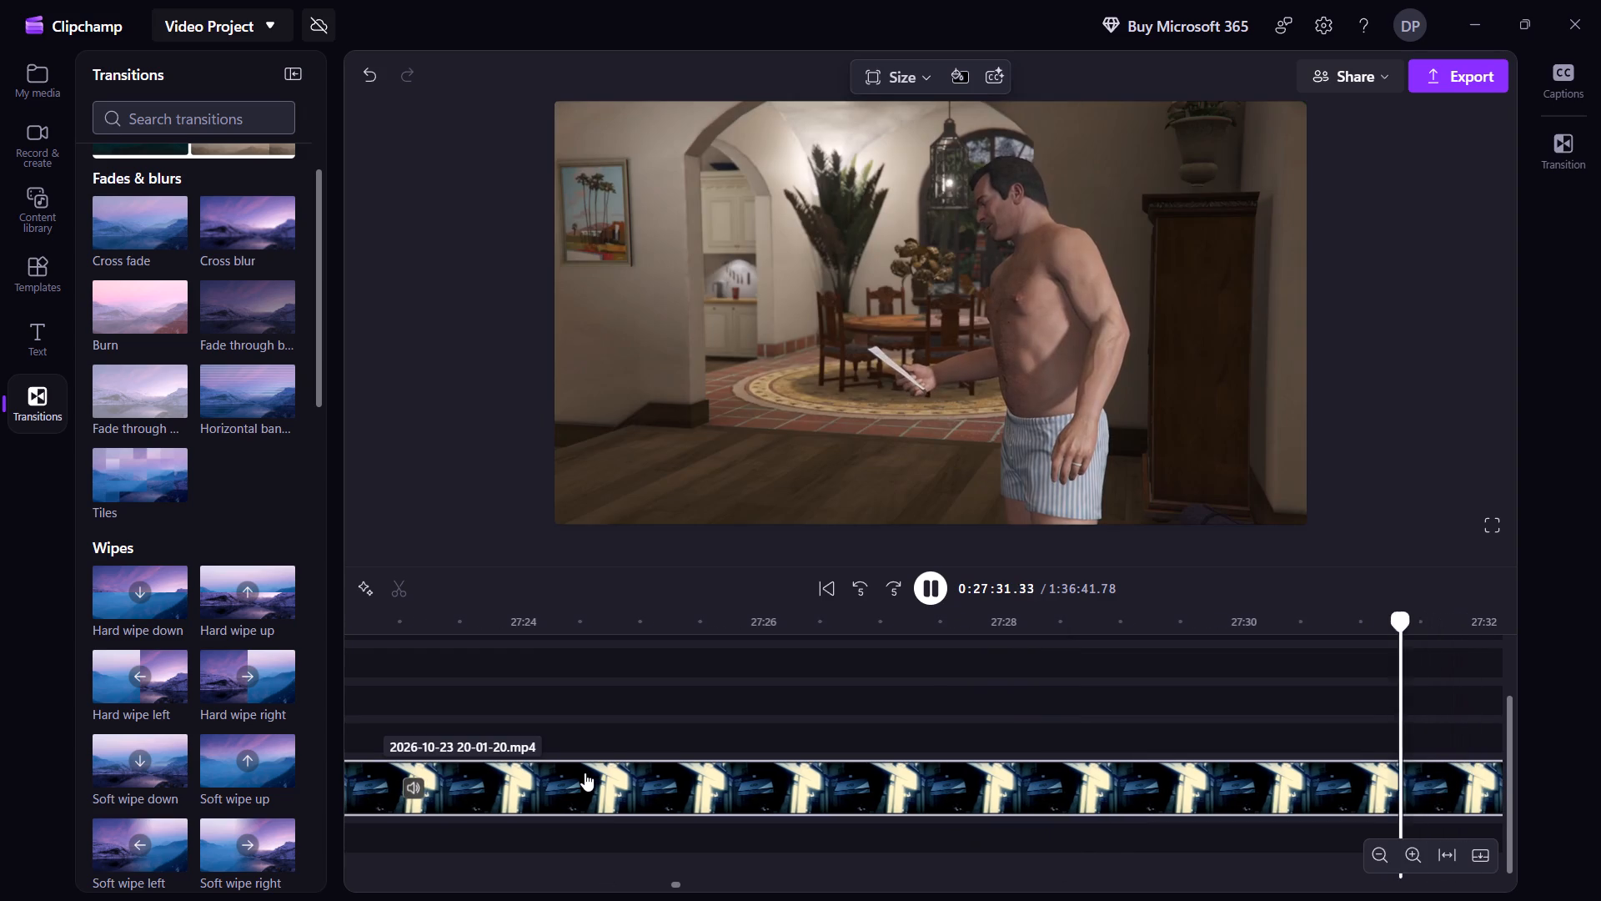
key("shift+Right")
key("shift+Right")
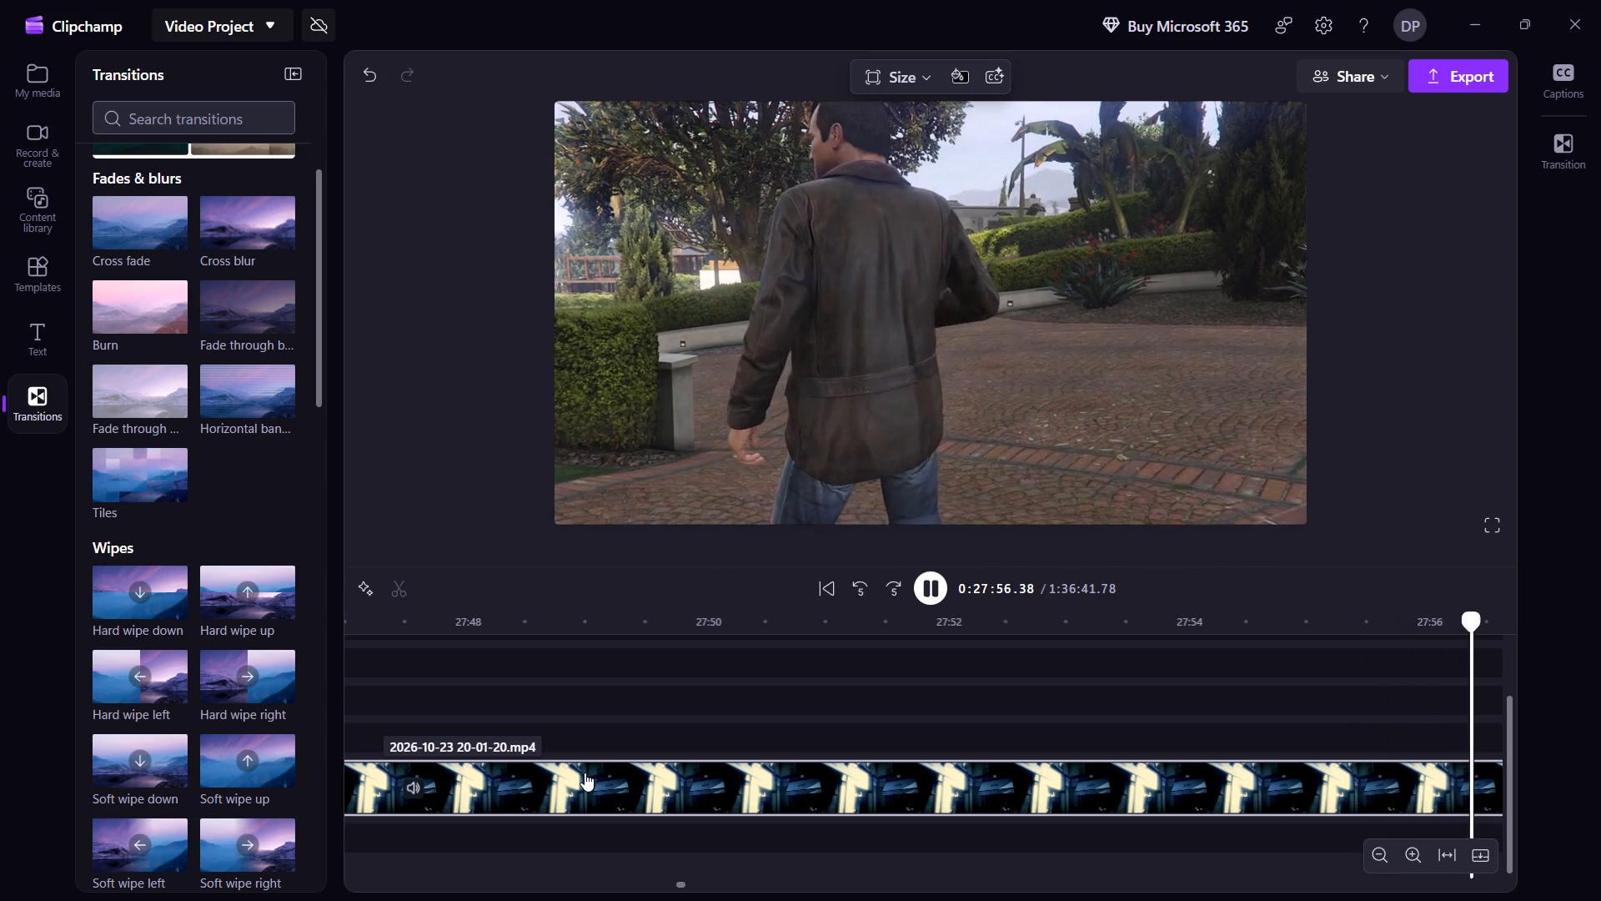
key("shift+Right")
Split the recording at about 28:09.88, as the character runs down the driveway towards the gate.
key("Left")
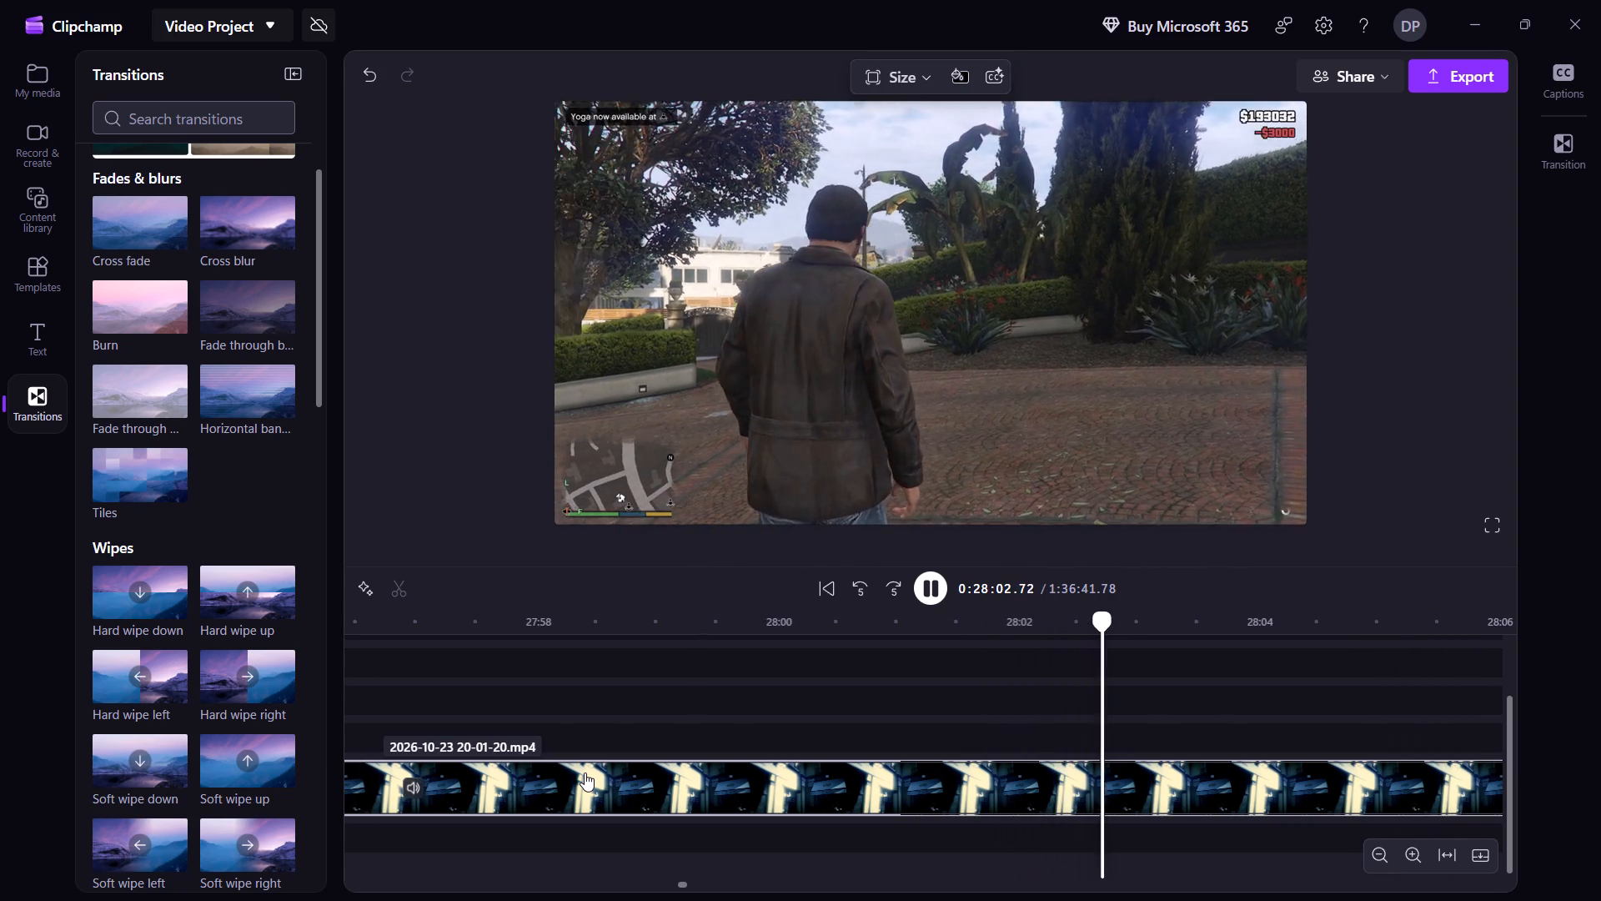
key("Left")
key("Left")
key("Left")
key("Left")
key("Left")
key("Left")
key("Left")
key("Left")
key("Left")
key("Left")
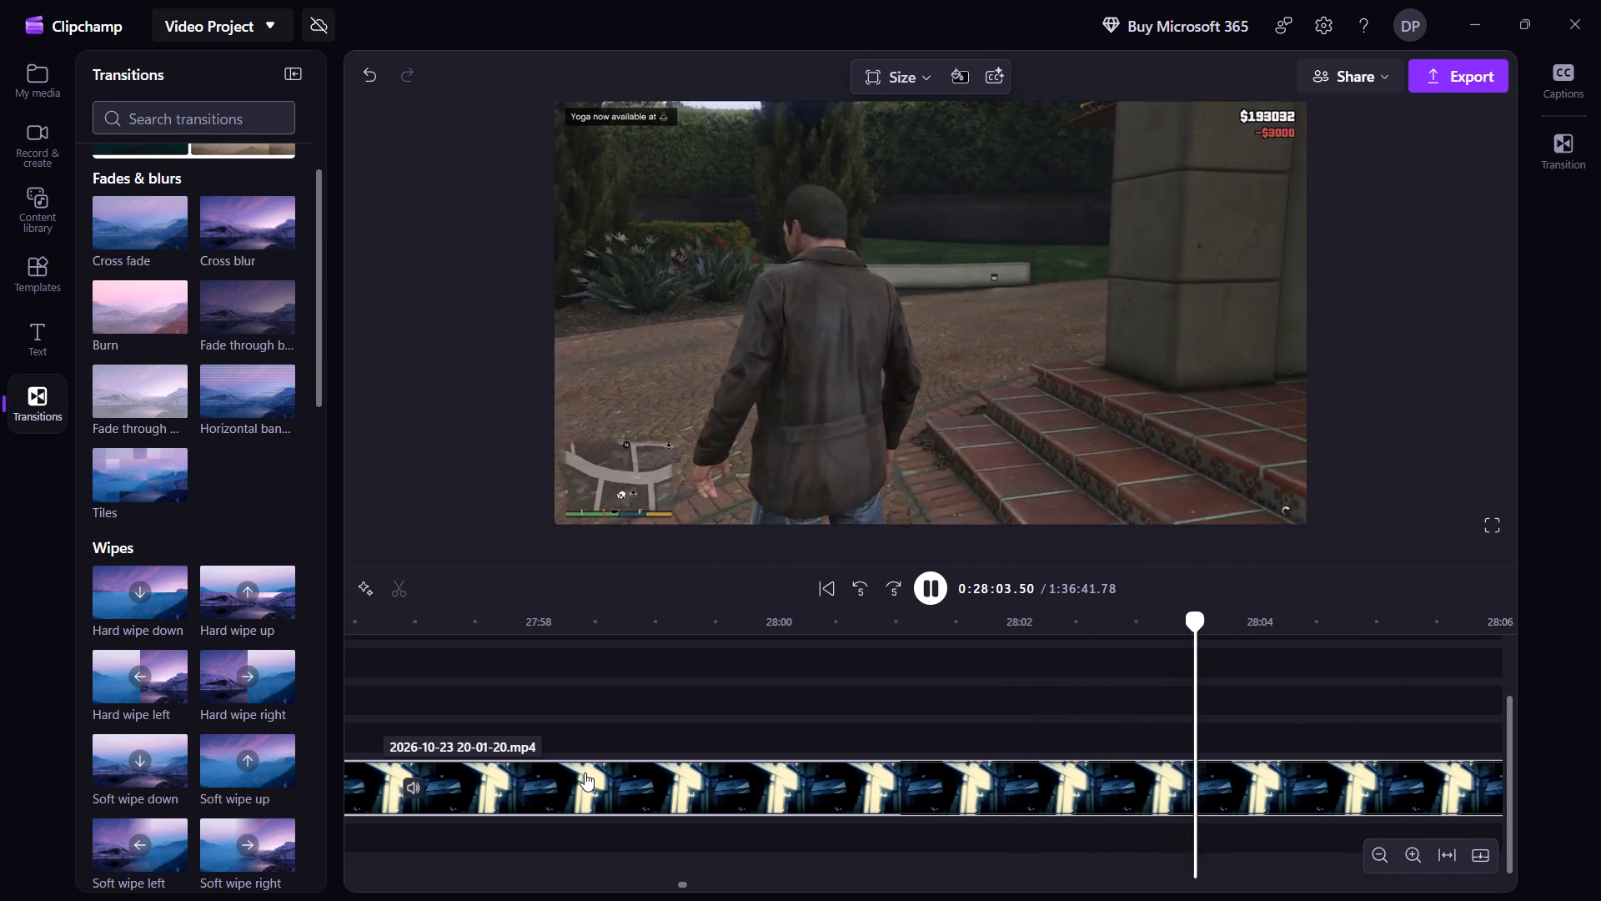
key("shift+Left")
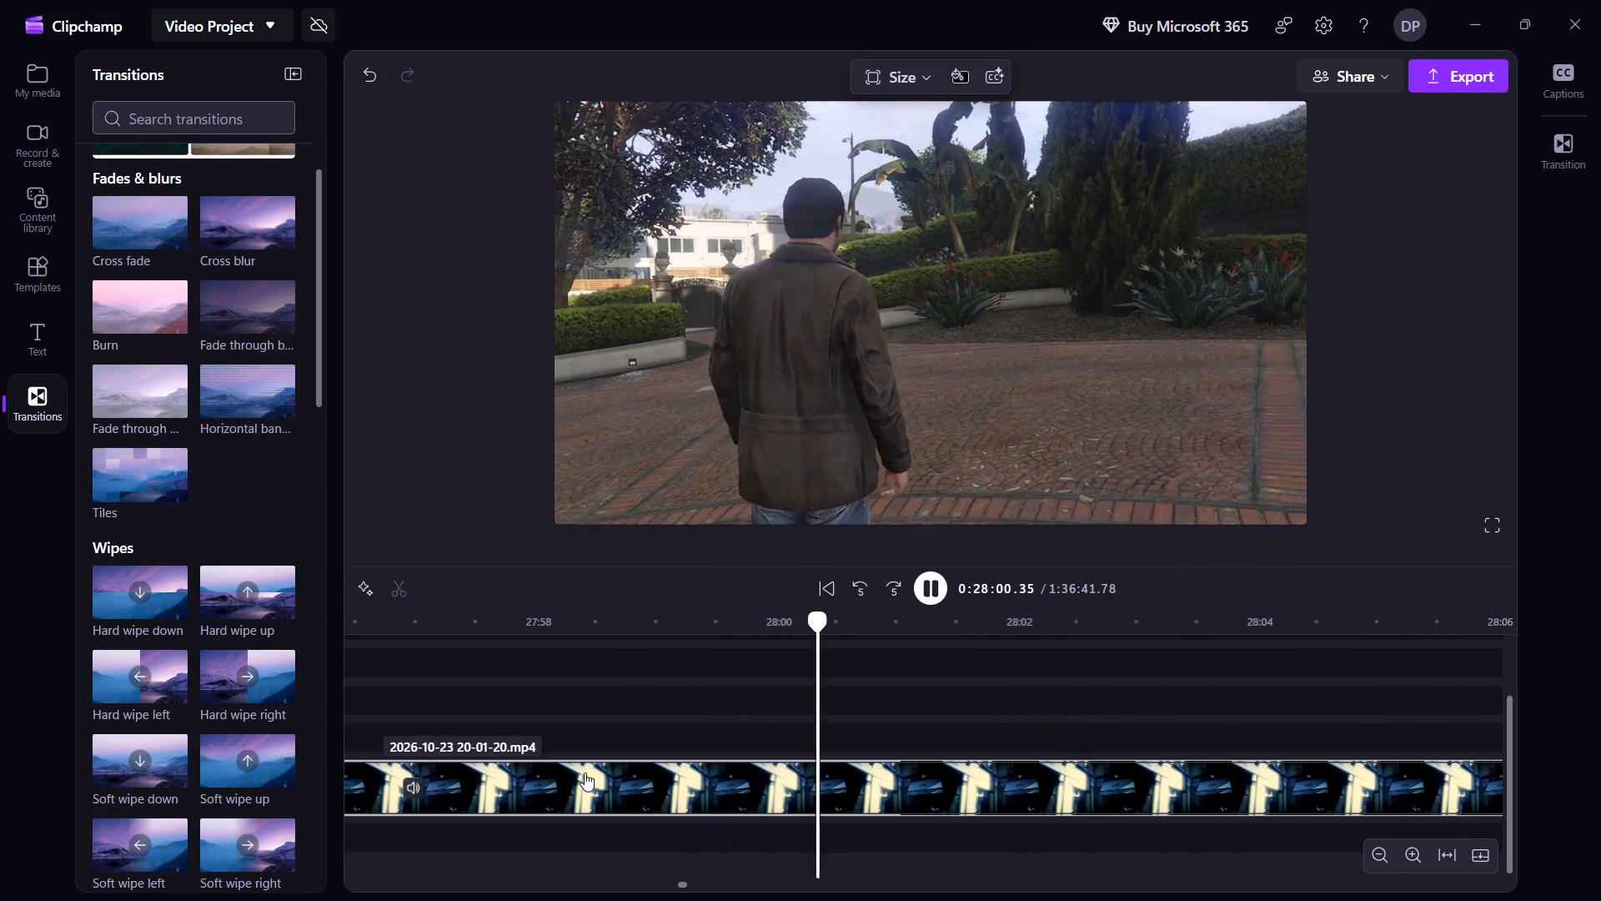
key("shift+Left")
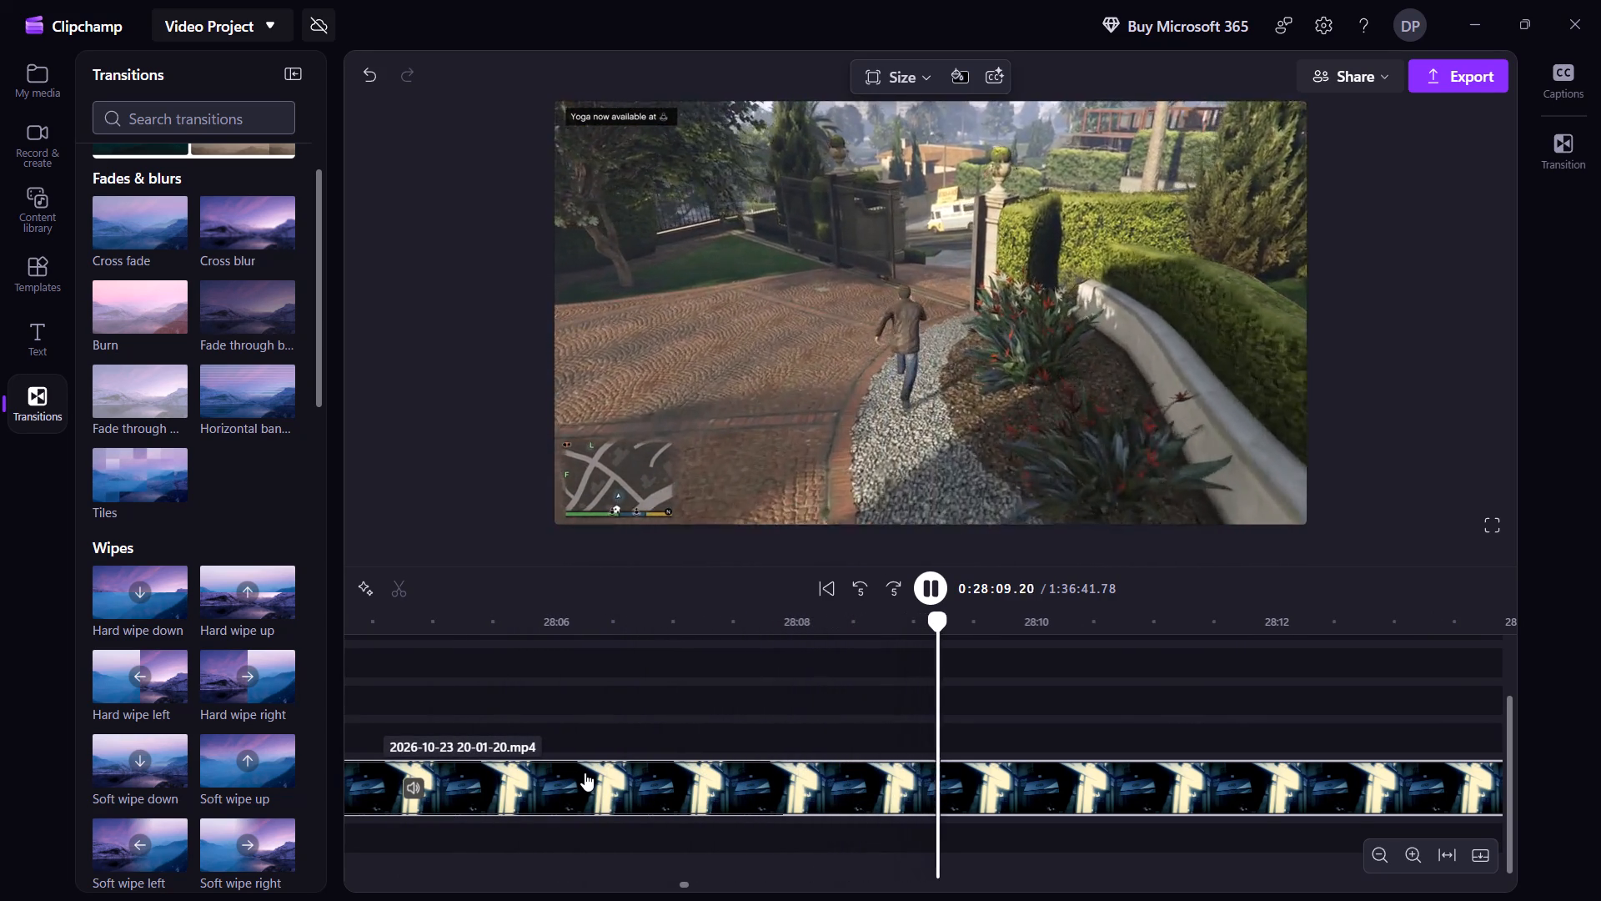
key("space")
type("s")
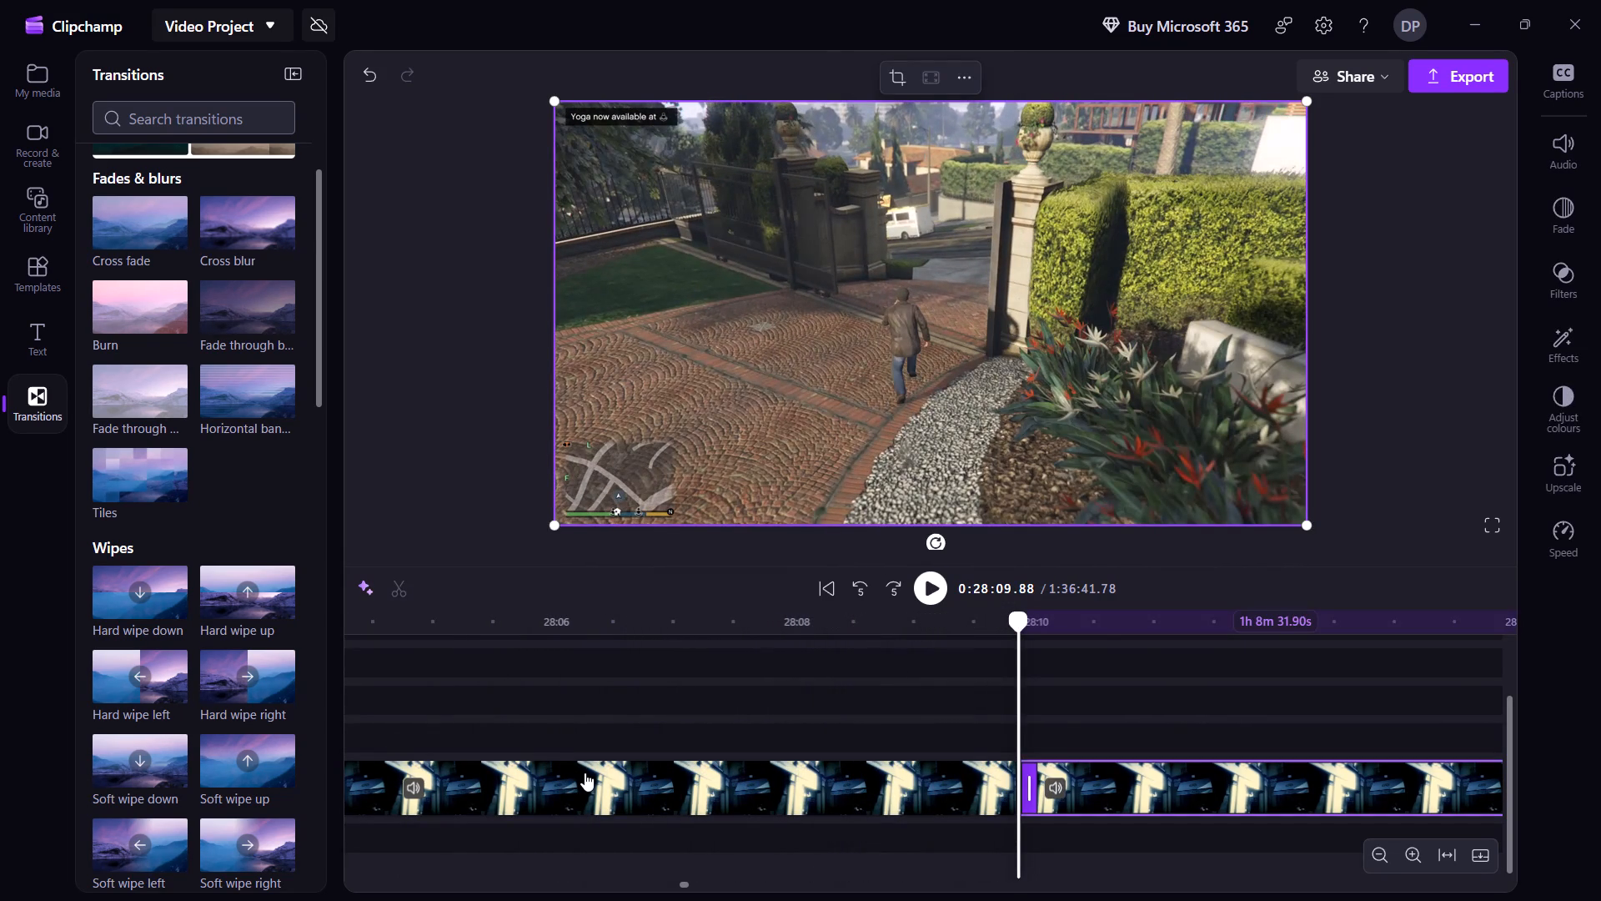
Skim forward from the split through the motorcycle footage to the parking lot scene at about 29:53.
key("space")
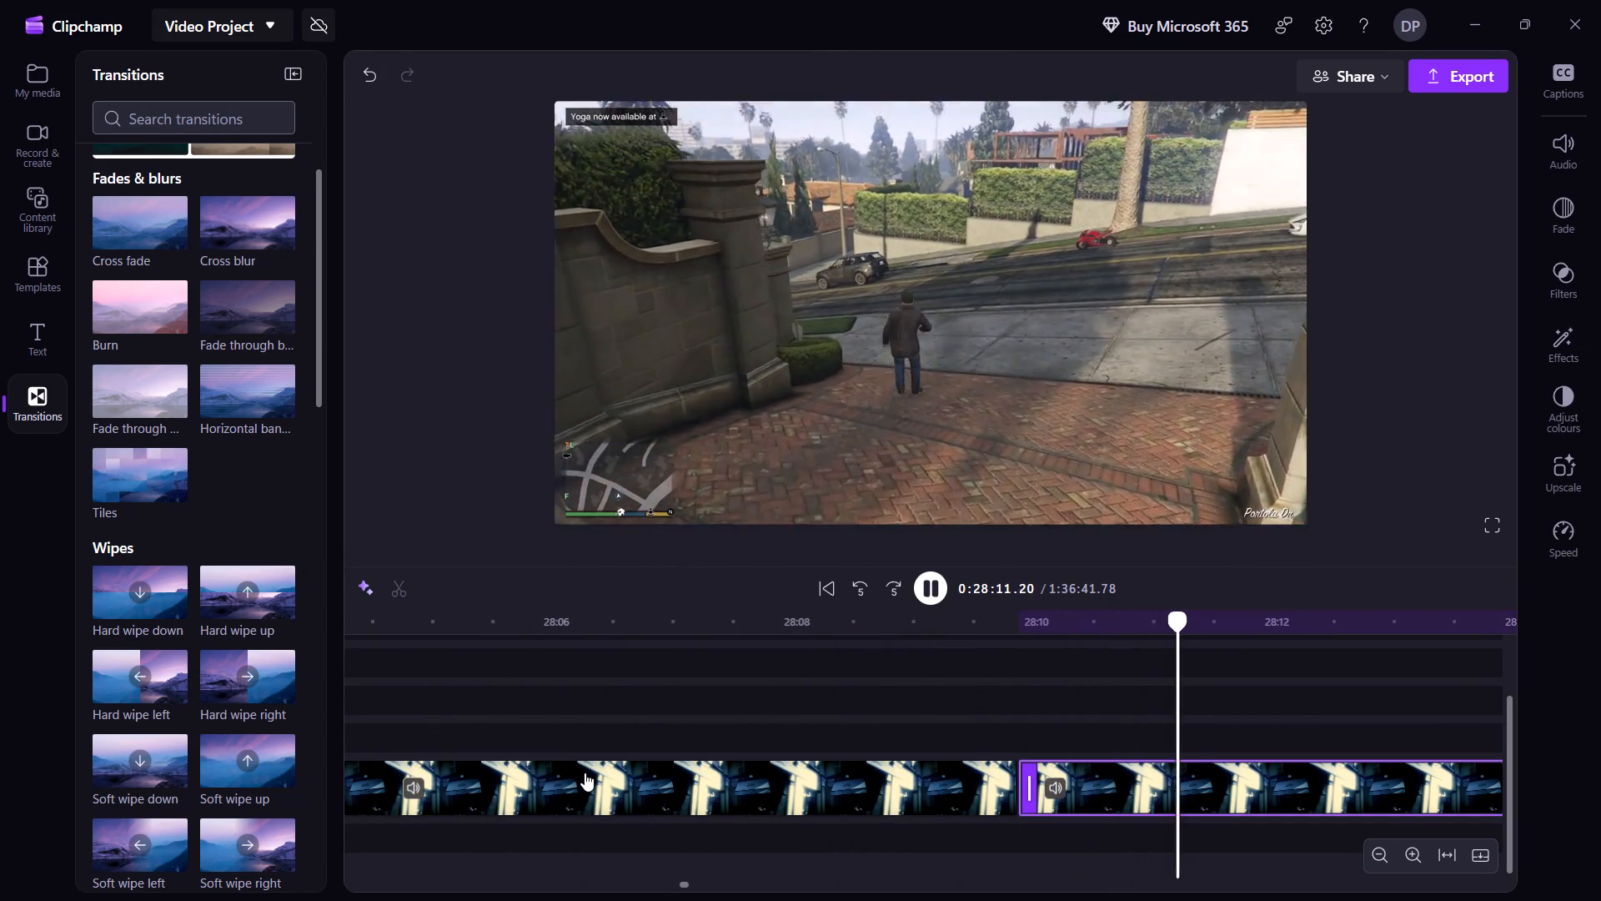
key("shift+Right")
key("shift+Right")
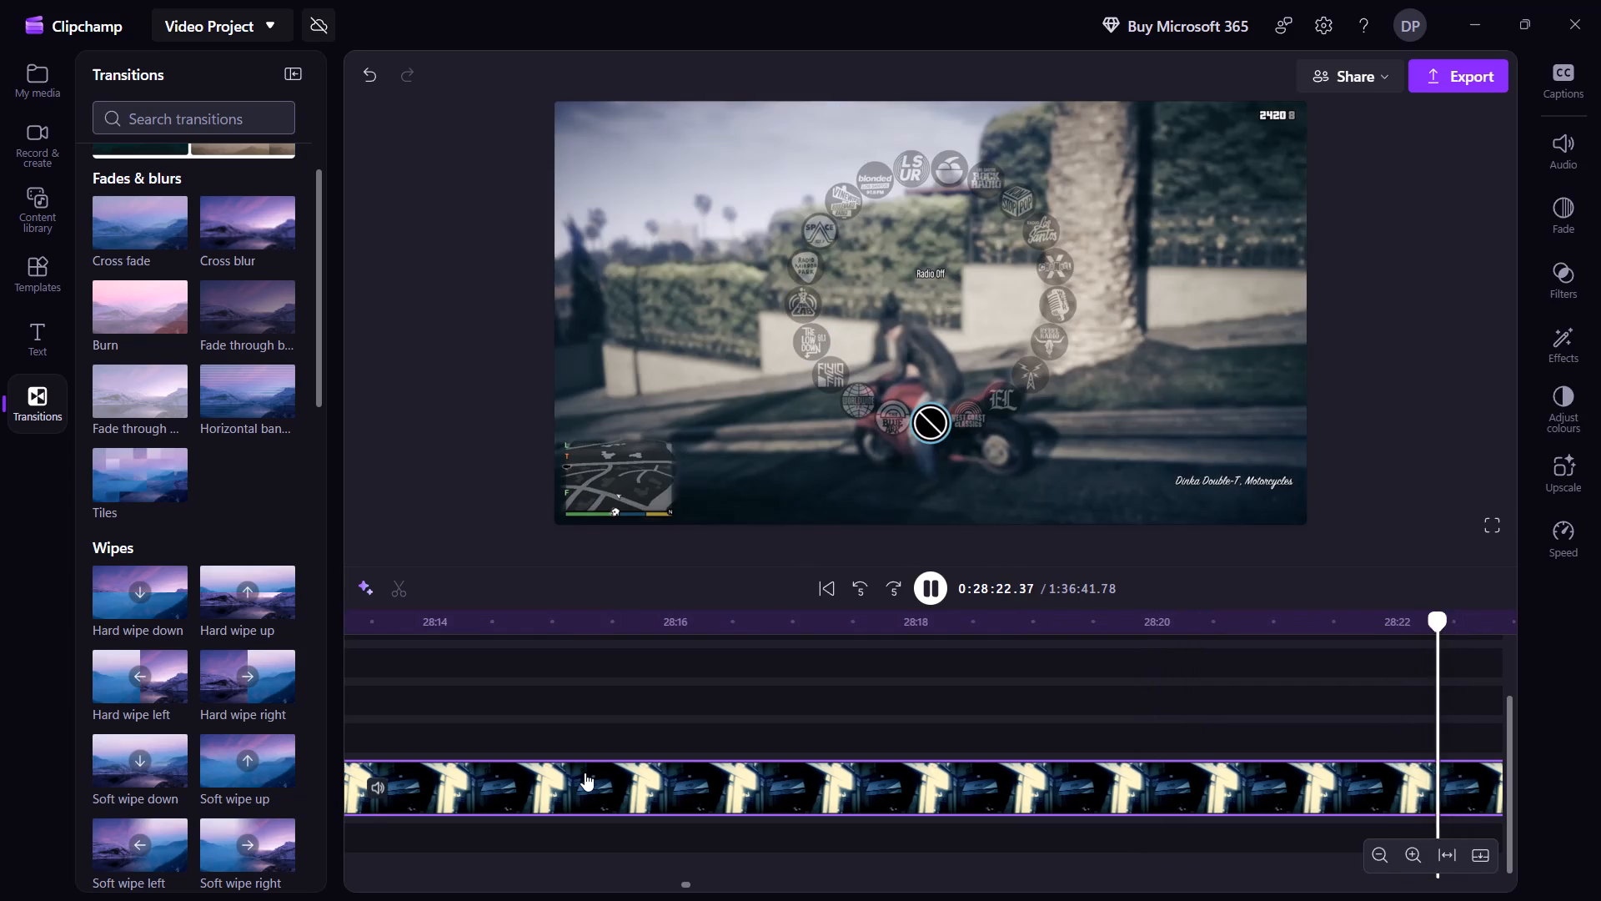
key("shift+Right")
key("shift+Right")
key("shift+Right")
key("shift+Right")
key("shift+Right")
key("shift+Right")
key("shift+Right")
key("shift+Right")
key("shift+Right")
key("shift+Right")
key("shift+Right")
key("shift+Right")
key("shift+Right")
key("shift+Right")
key("shift+Right")
key("shift+Right")
key("shift+Right")
key("shift+Right")
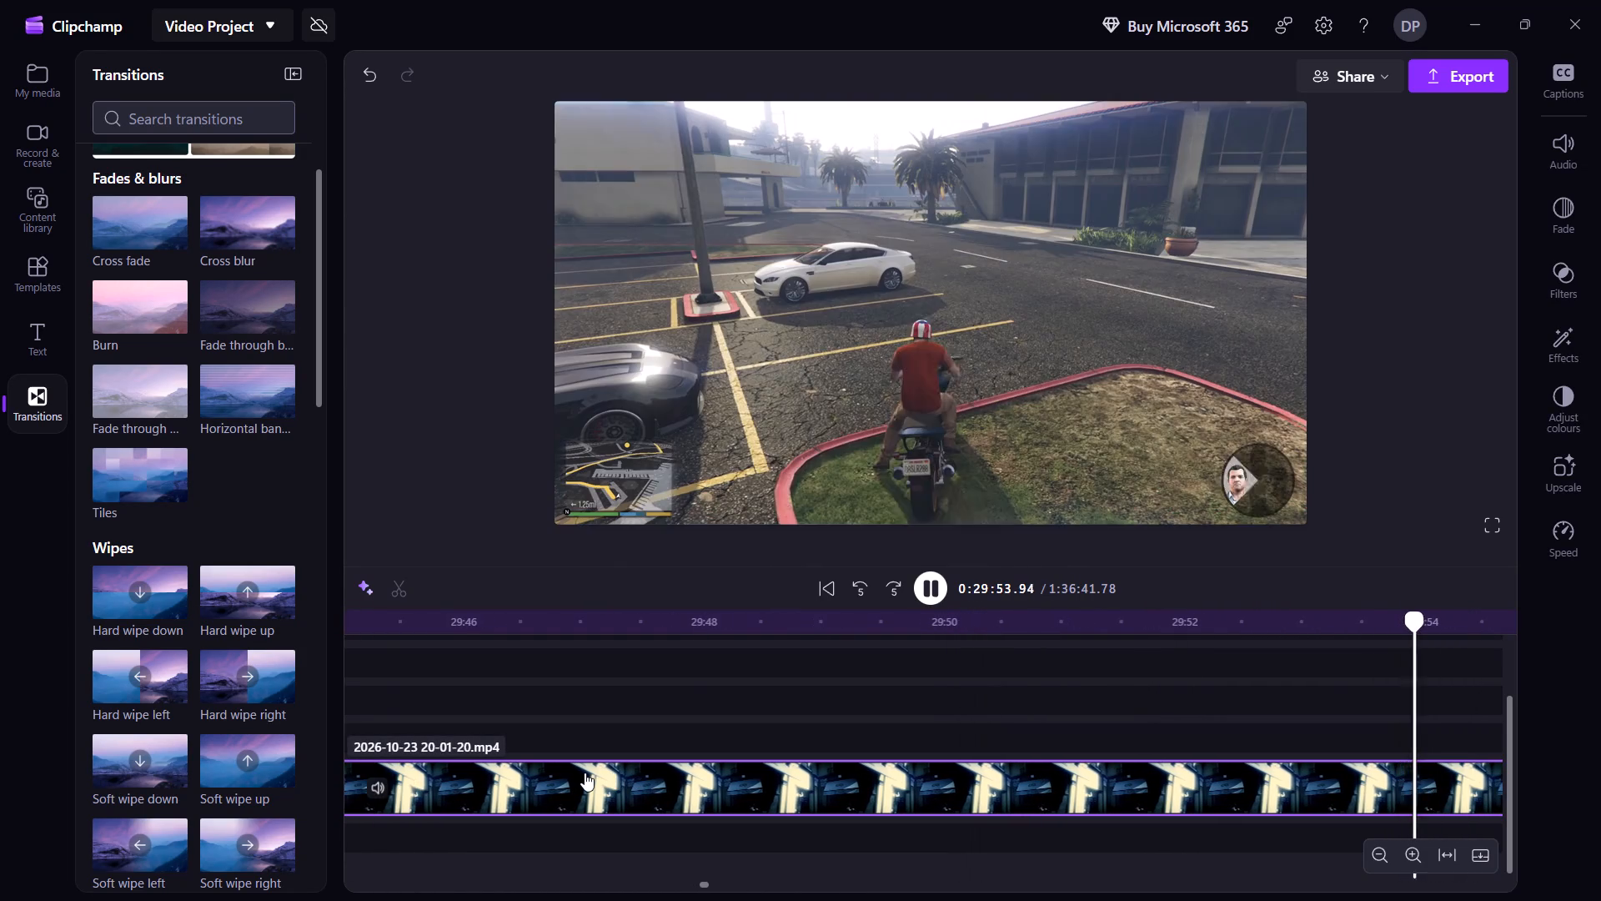
Skim forward from the parking lot at about 29:53 to the staircase cutscene at about 31:00.
key("shift+Right")
key("shift+Right")
key("shift+Right")
key("shift+Right")
key("shift+Right")
key("shift+Right")
key("shift+Right")
key("shift+Right")
key("shift+Right")
key("shift+Right")
key("shift+Right")
key("shift+Right")
key("shift+Right")
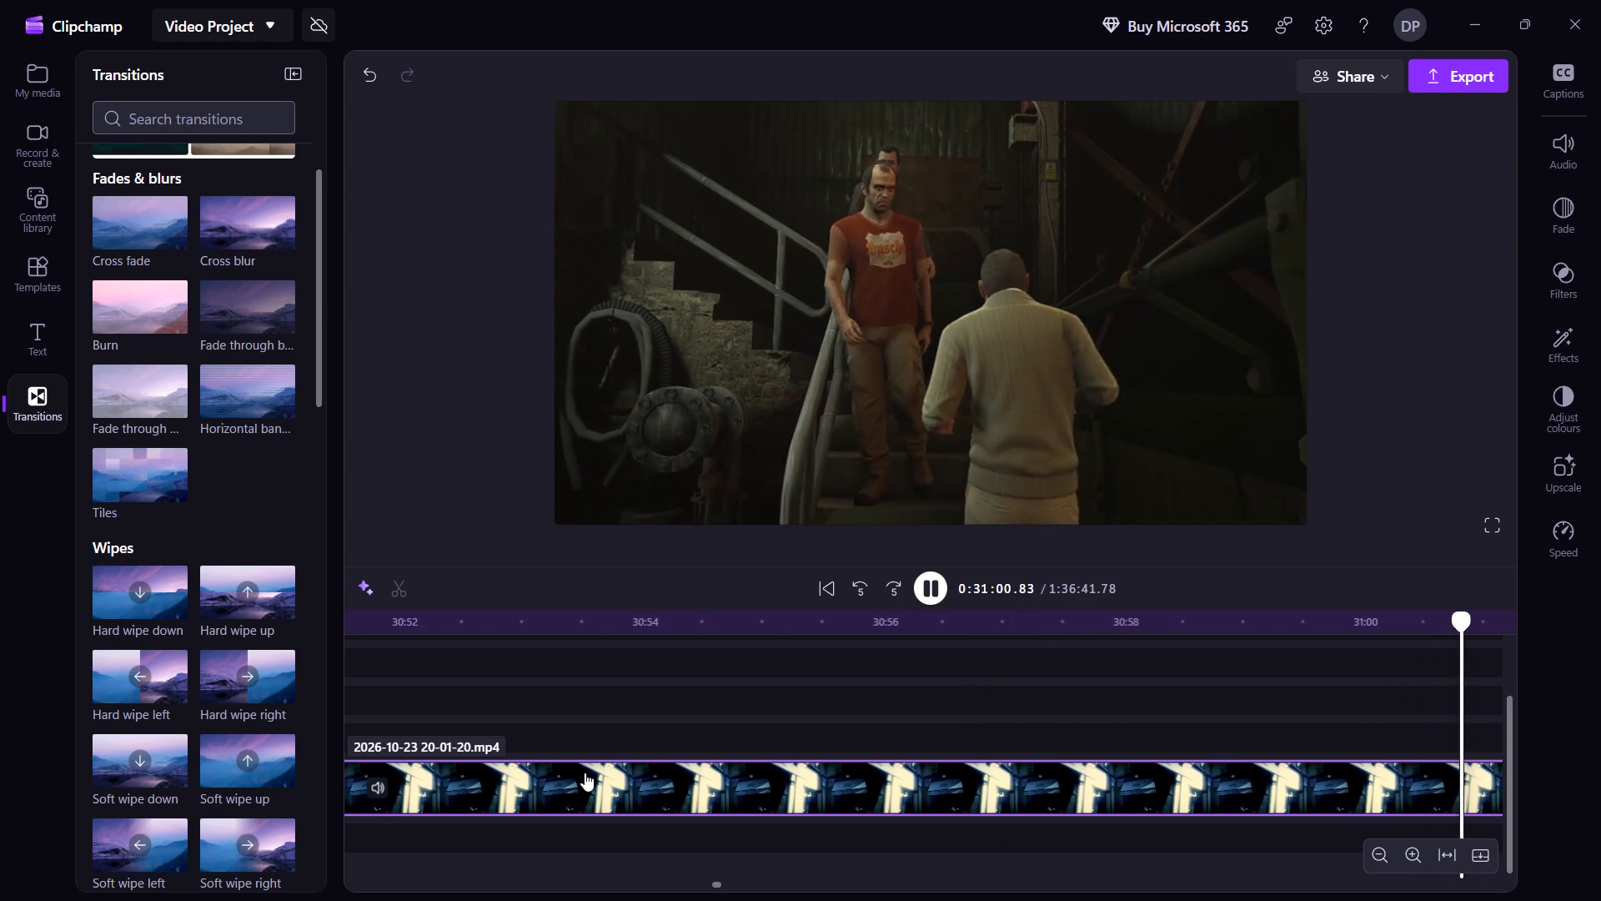
Skim backward from the staircase cutscene to the phone call in the parking lot at about 29:28.
key("shift+Left")
key("shift+Left")
key("shift+Left")
key("shift+Left")
key("shift+Left")
key("shift+Left")
key("shift+Left")
key("shift+Left")
key("shift+Left")
key("shift+Left")
key("shift+Left")
key("shift+Left")
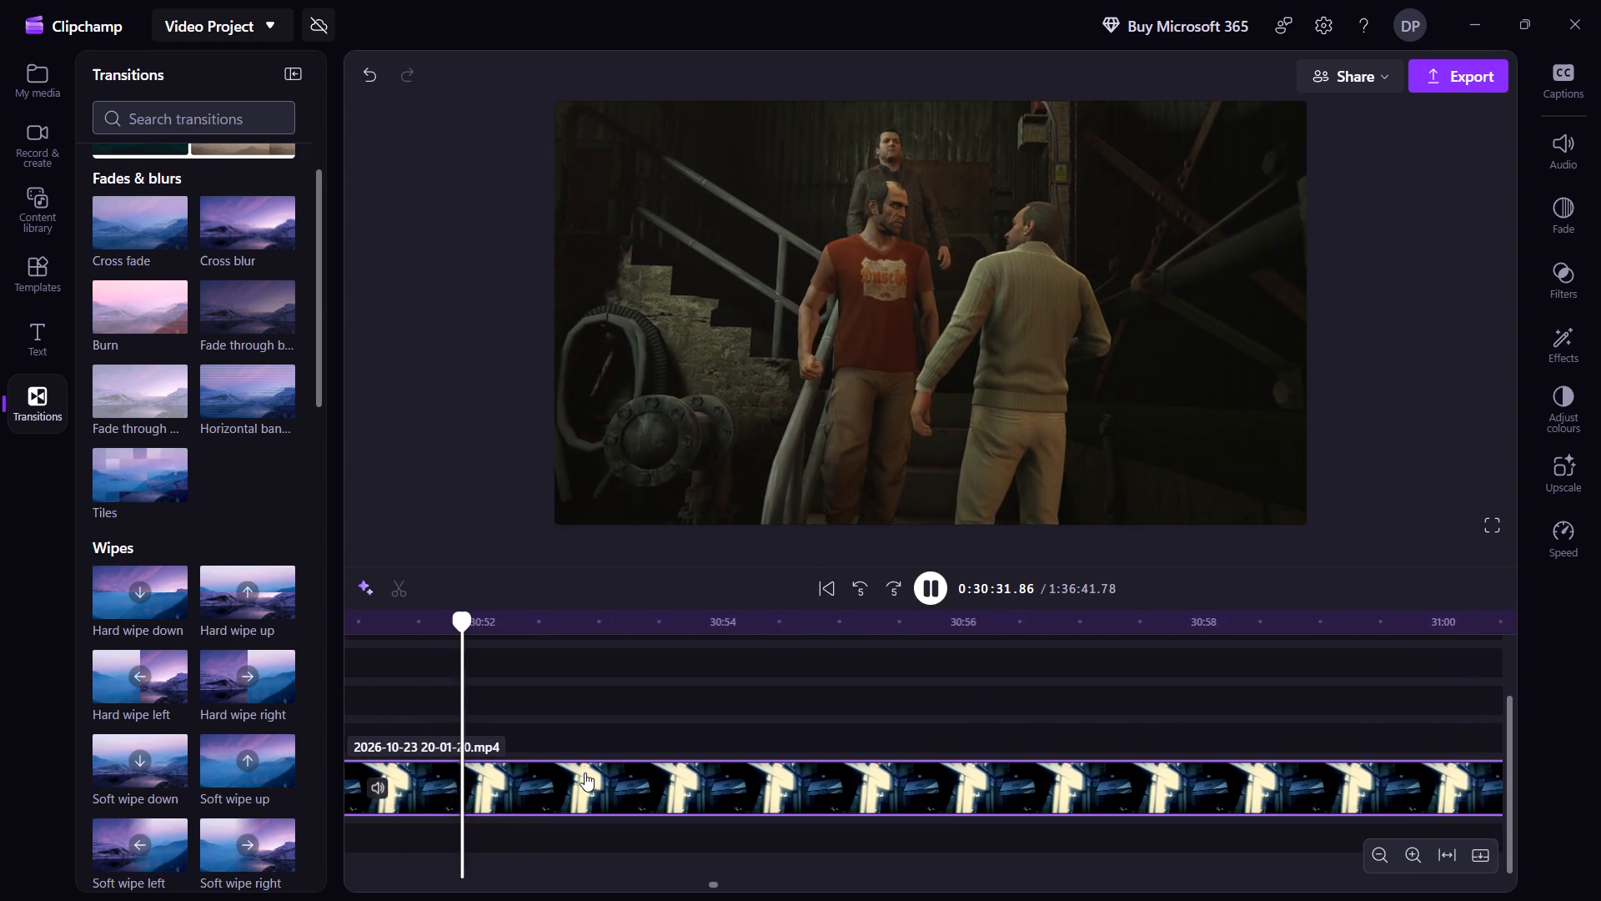
key("Left")
key("shift+Left")
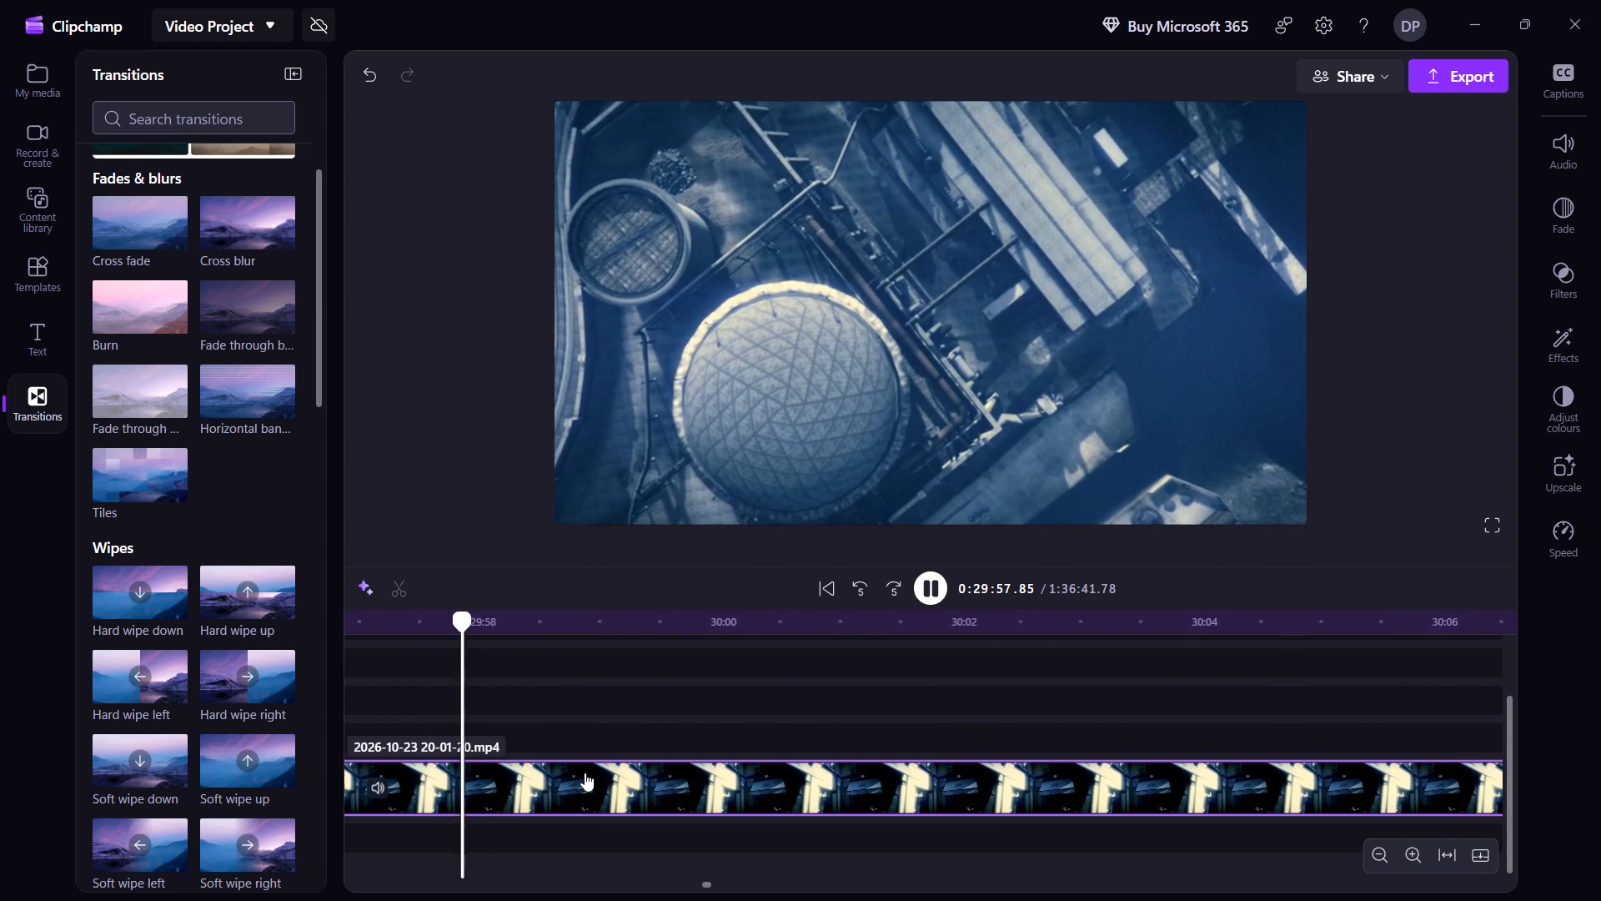
key("shift+Left")
key("shift+Left")
key("shift+Left")
key("shift+Left")
key("shift+Left")
key("shift+Left")
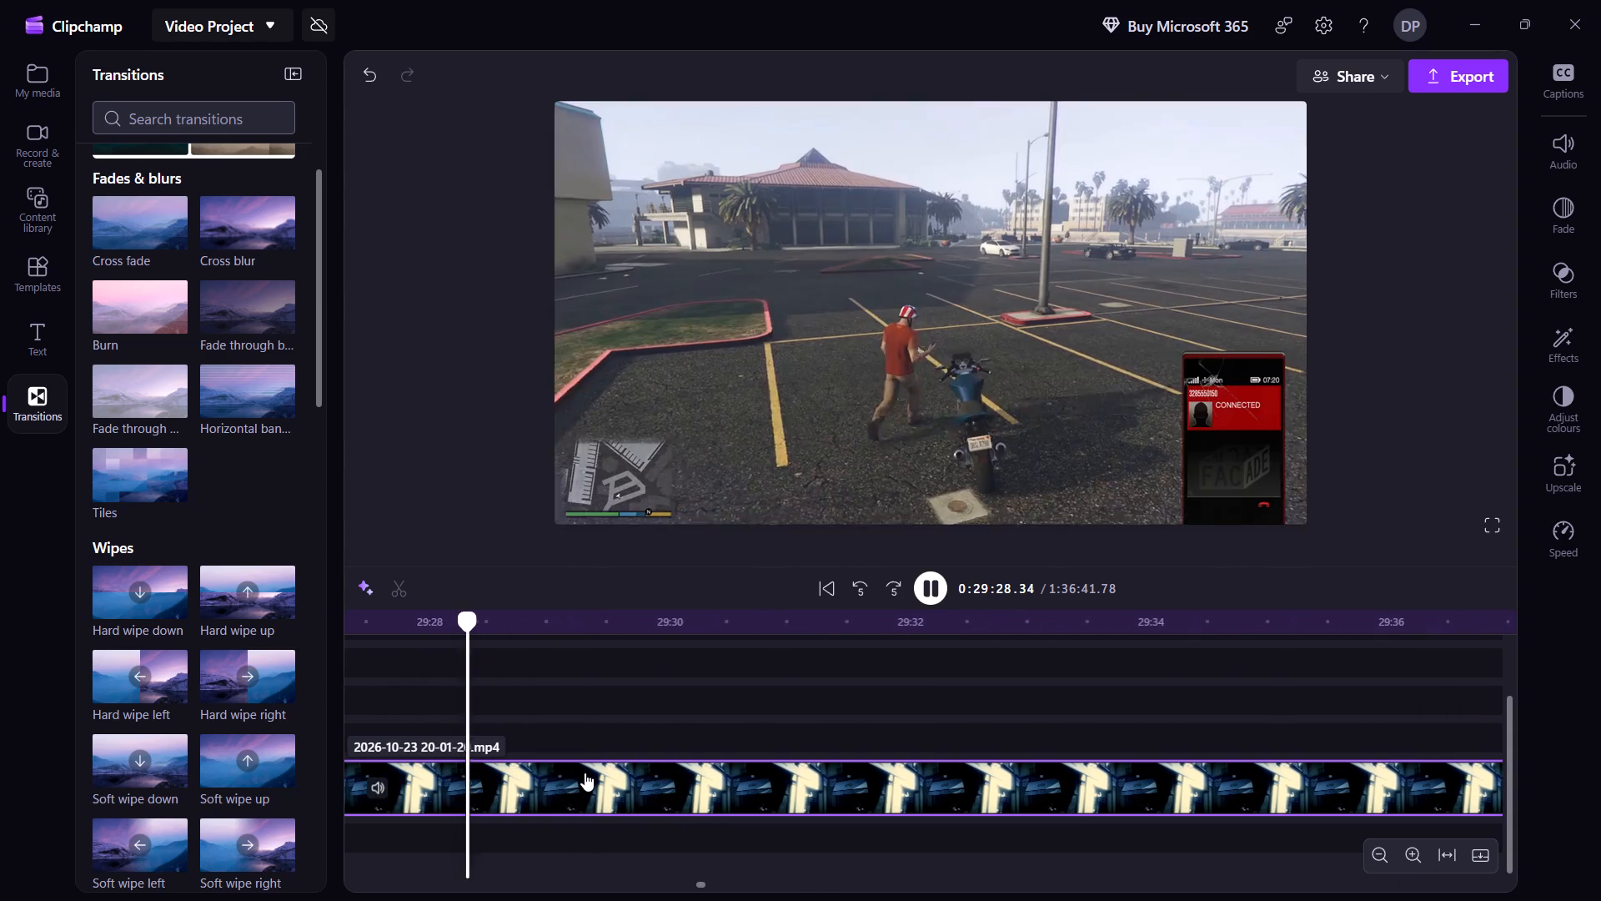
Skim back to the house interior at about 26:40, and review the start of the letter cutscene up to about 26:58.
key("shift+Left")
key("shift+Left")
key("shift+Left")
key("shift+Left")
key("shift+Left")
key("shift+Left")
key("shift+Left")
key("shift+Left")
key("shift+Left")
key("shift+Left")
key("shift+Left")
key("shift+Left")
key("shift+Left")
key("shift+Left")
key("shift+Left")
key("shift+Left")
key("shift+Left")
key("shift+Left")
key("shift+Left")
key("shift+Left")
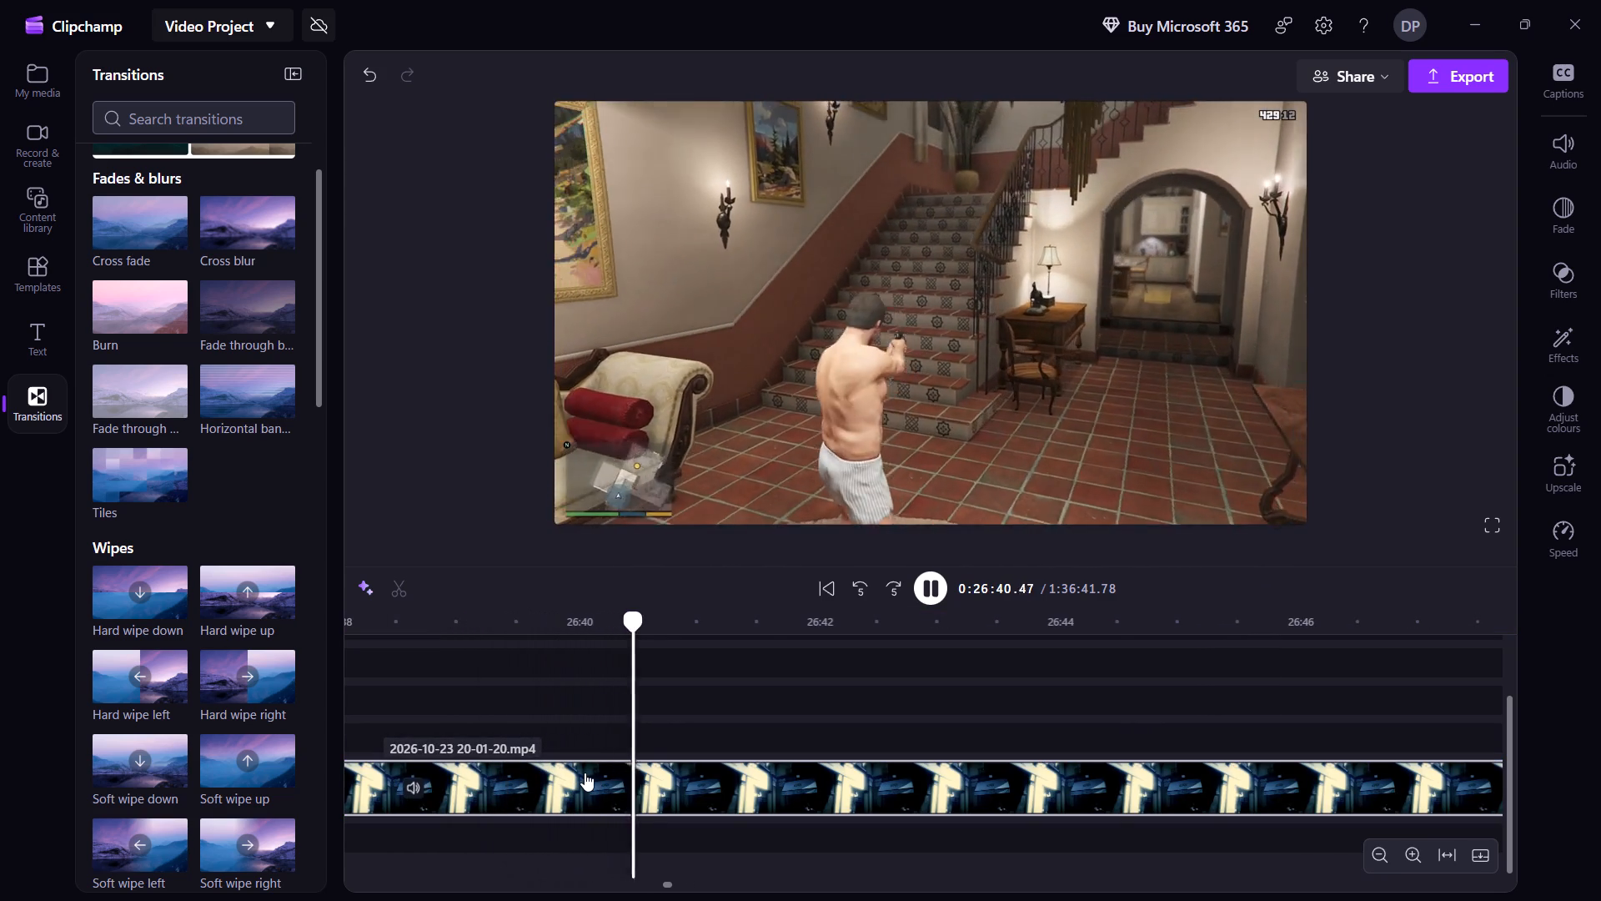
key("shift+Right")
key("shift+Right")
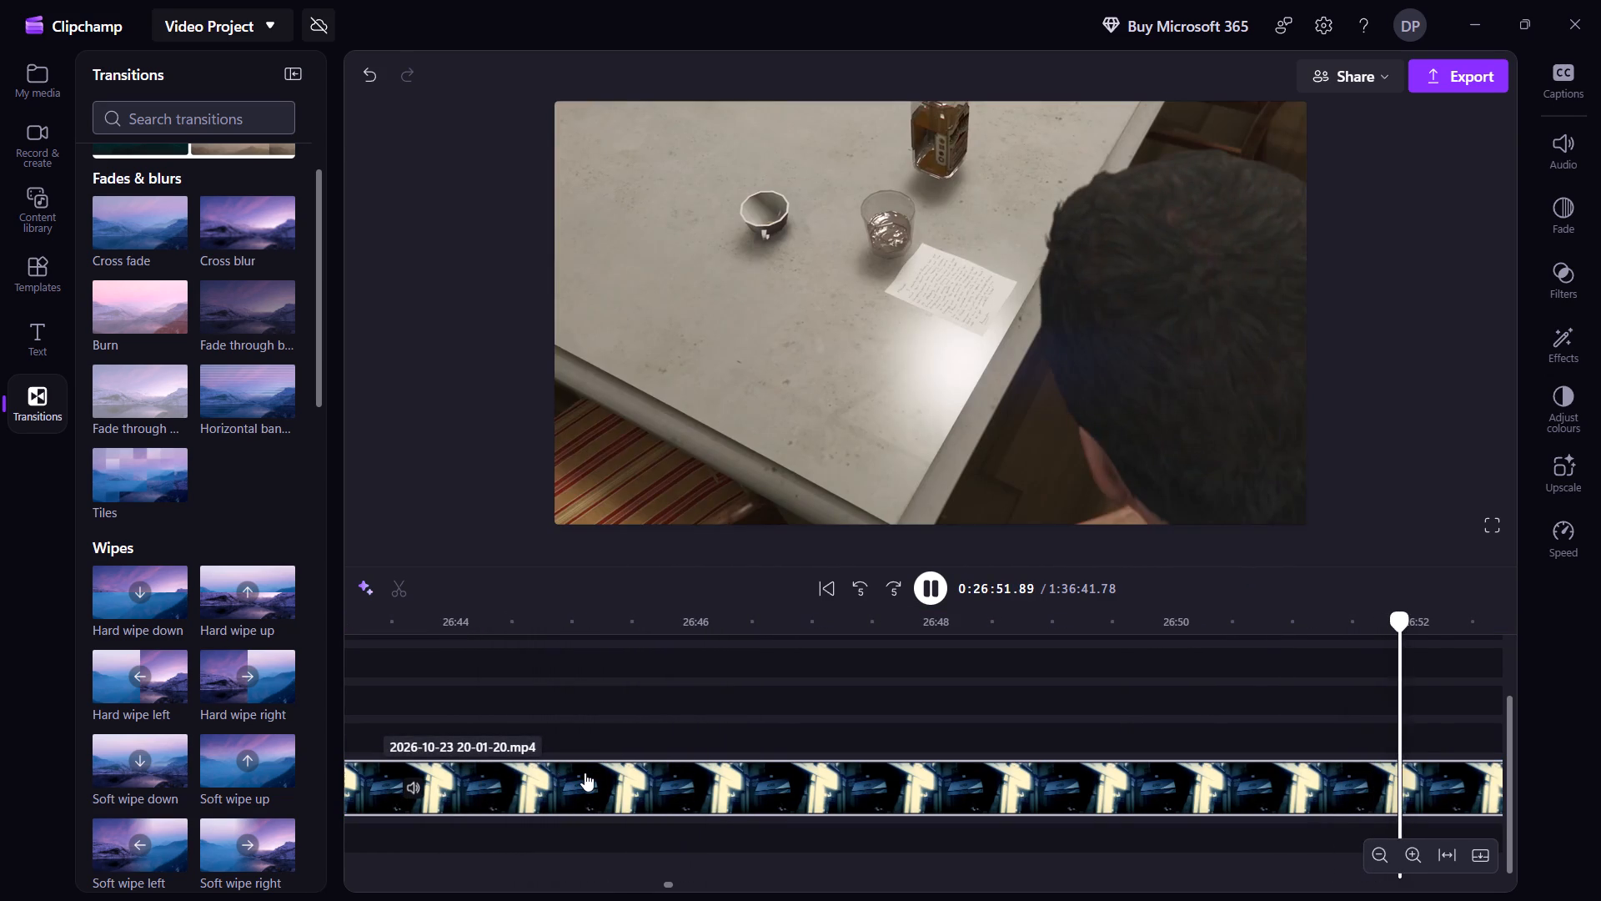
key("shift+Right")
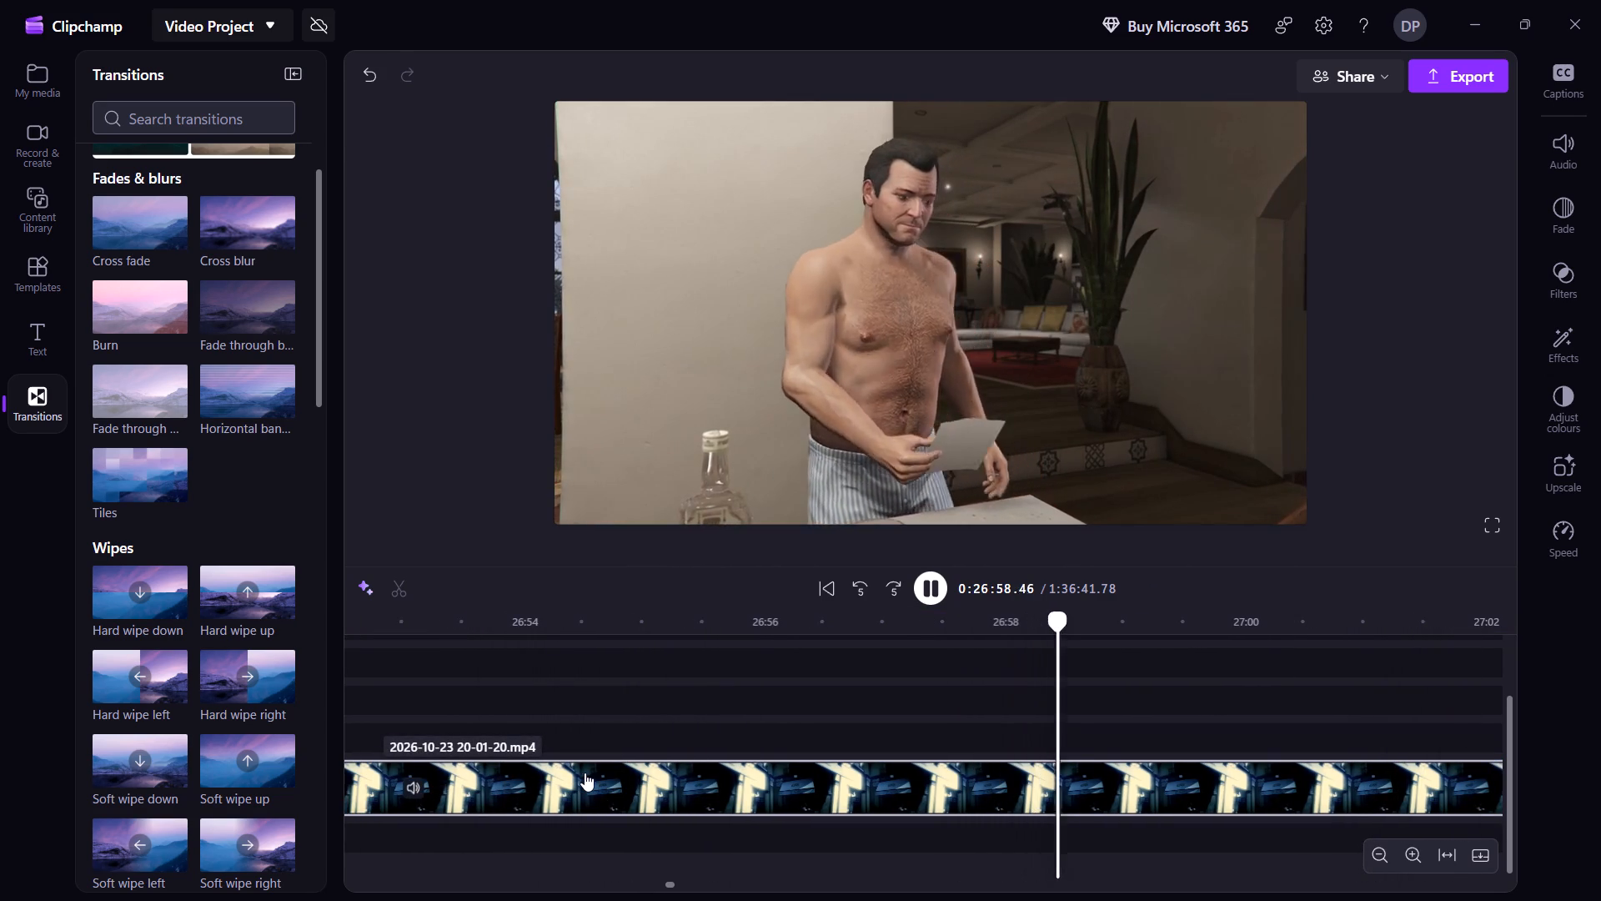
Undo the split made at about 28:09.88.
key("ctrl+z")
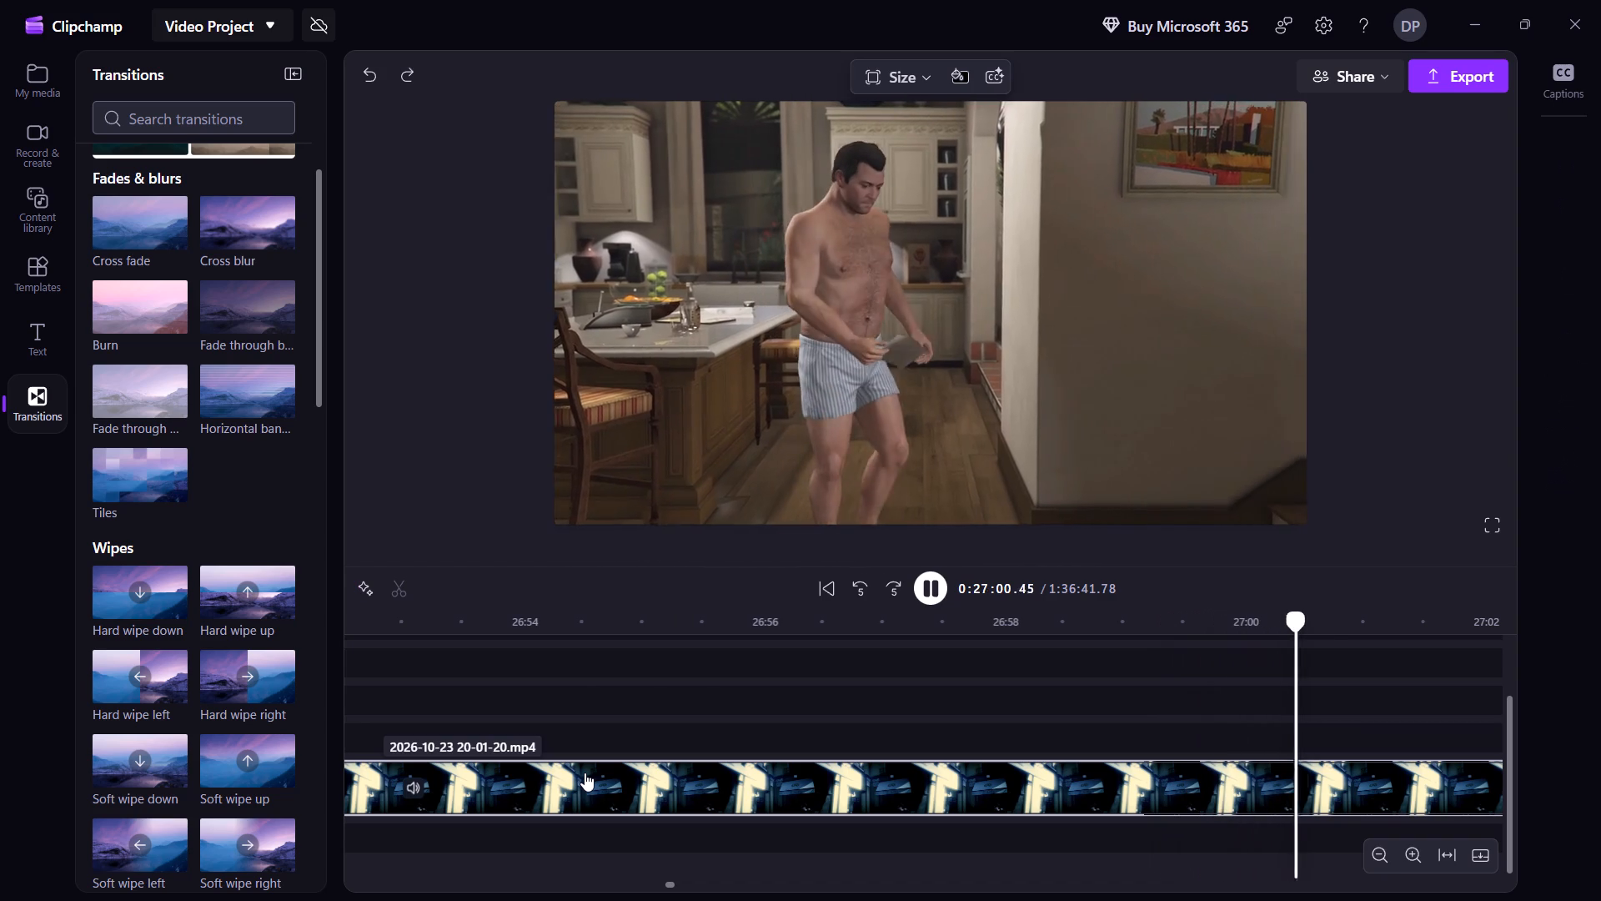
Skim forward from about 27:00 past the letter cutscene and driveway to the game map at about 28:26.
key("Right")
key("shift+Right")
key("shift+Right")
key("shift+Right")
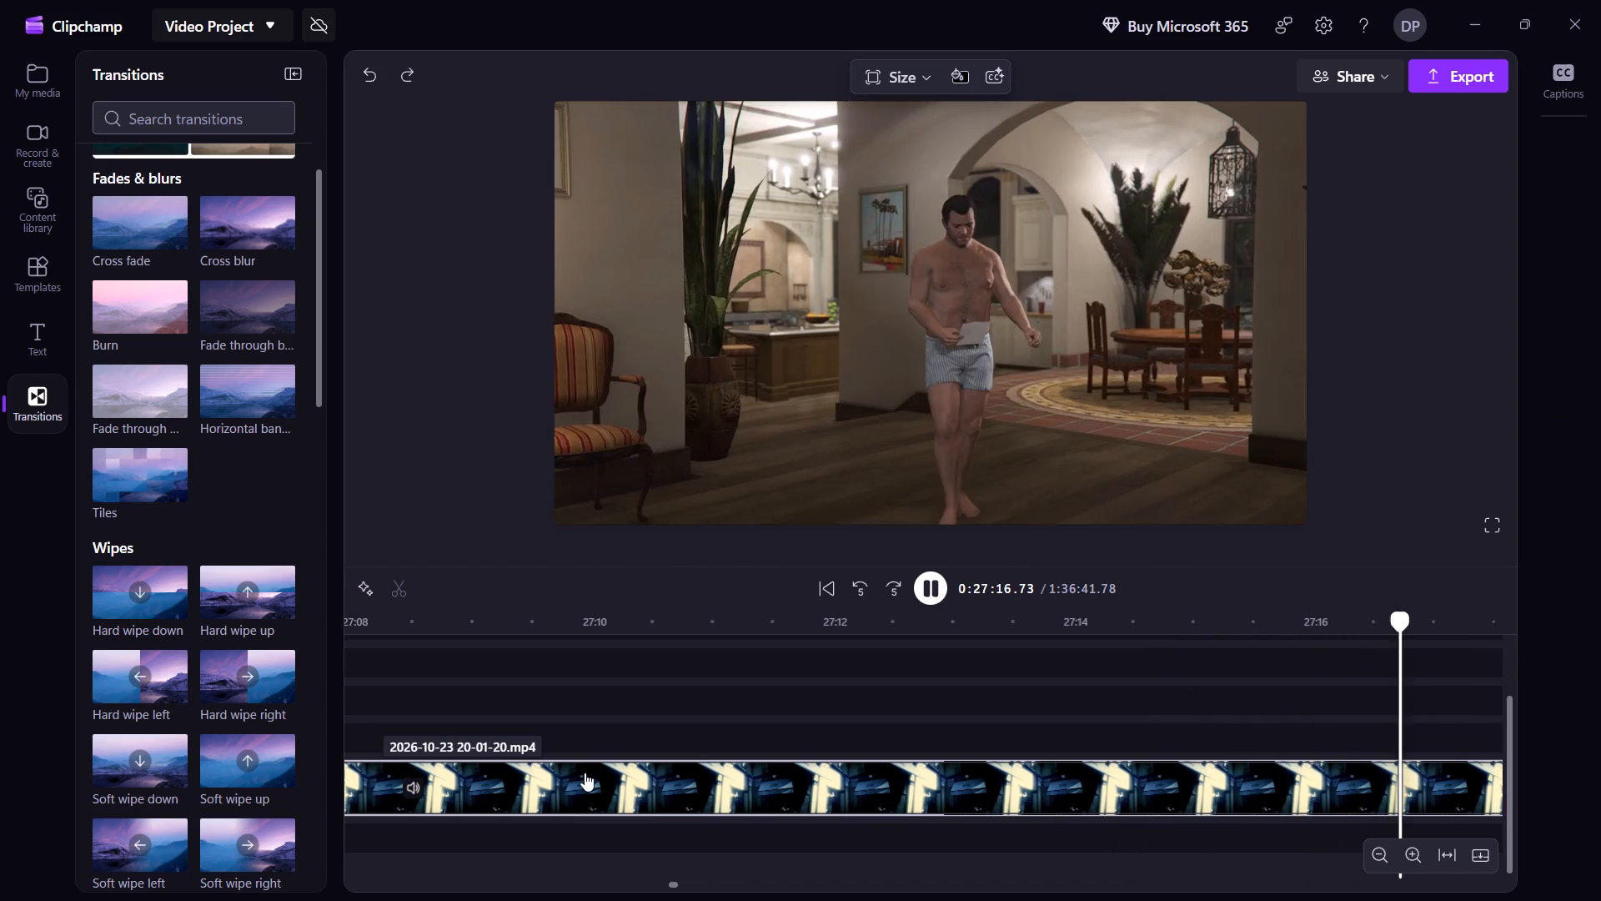
key("shift+Right")
key("shift+Right")
key("shift+Right")
key("shift+Right")
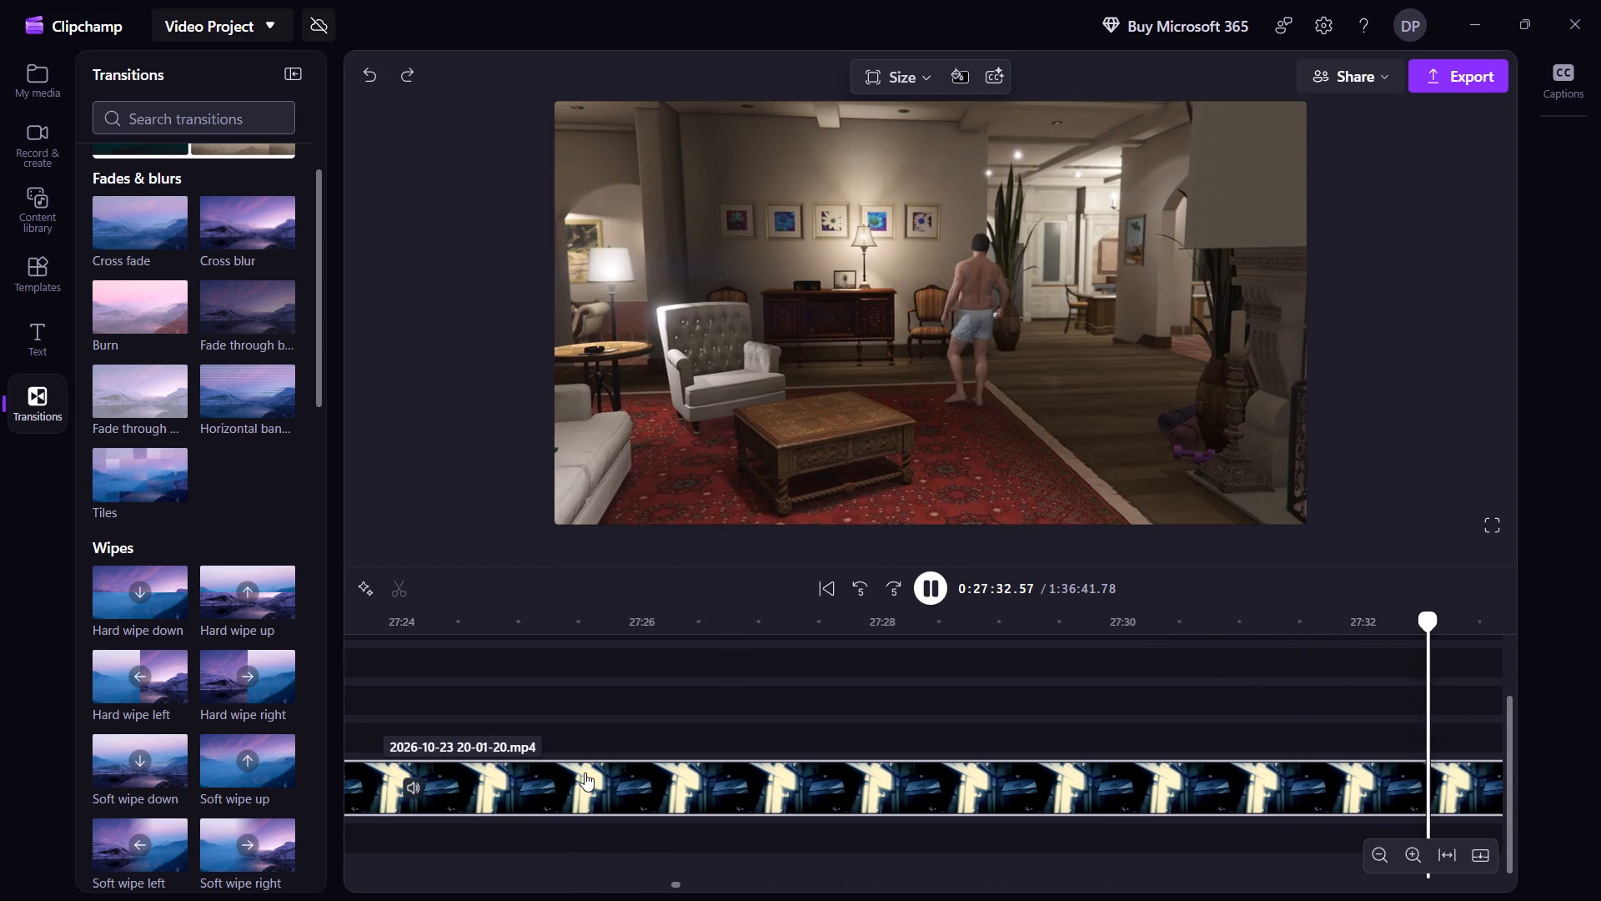
key("shift+Right")
key("shift+Right")
key("shift+Right")
key("shift+Right")
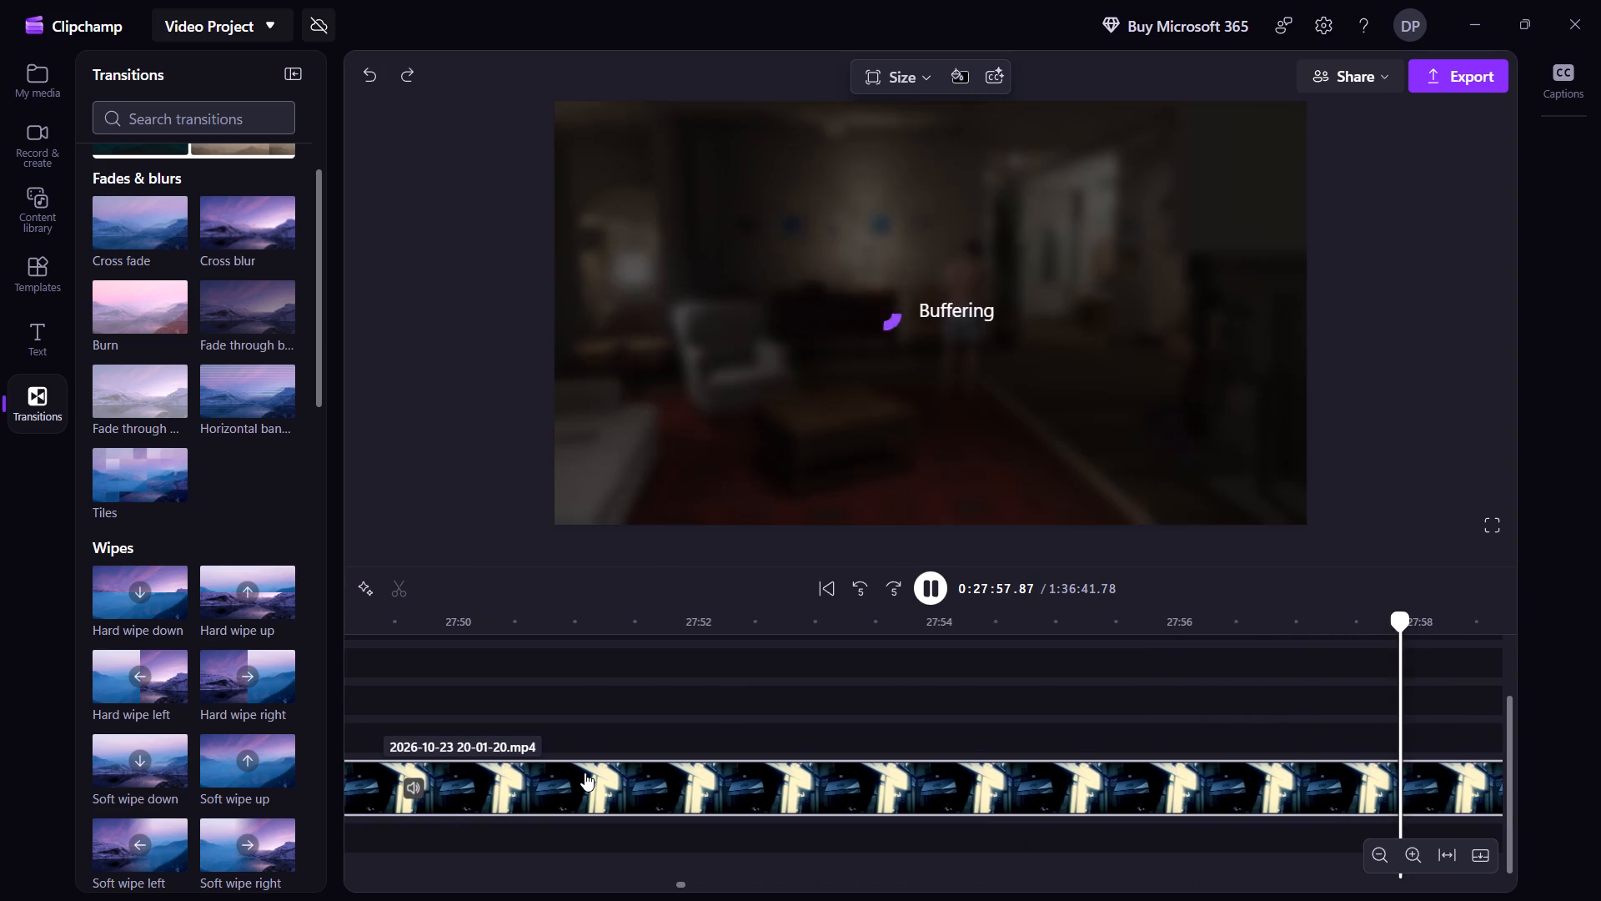
key("shift+Right")
key("shift+Right")
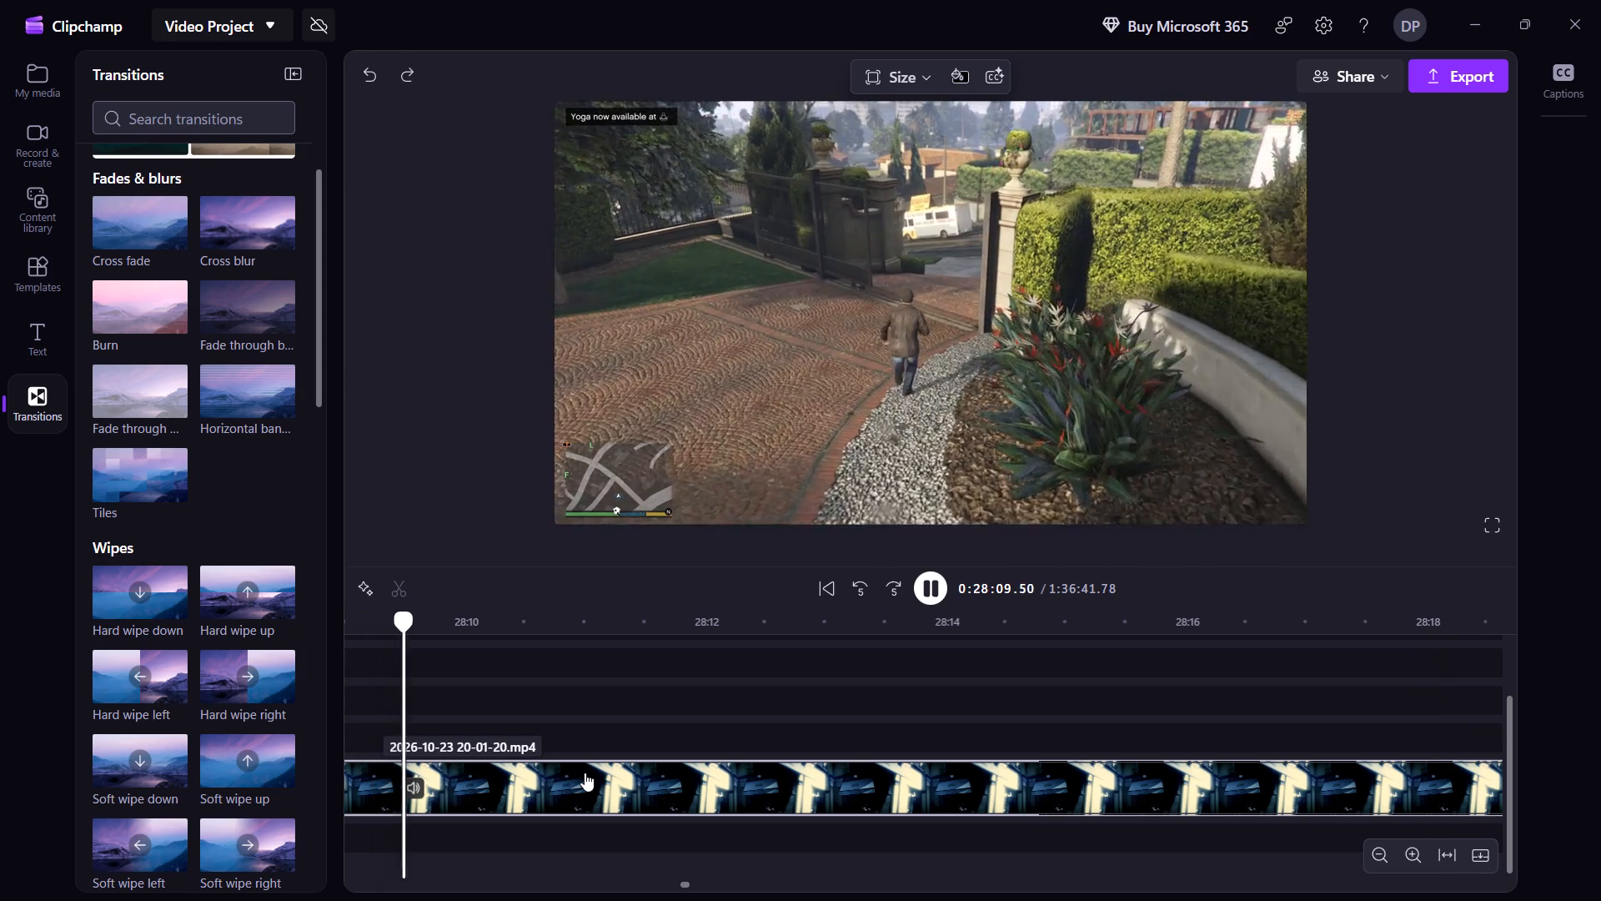
key("shift+Right")
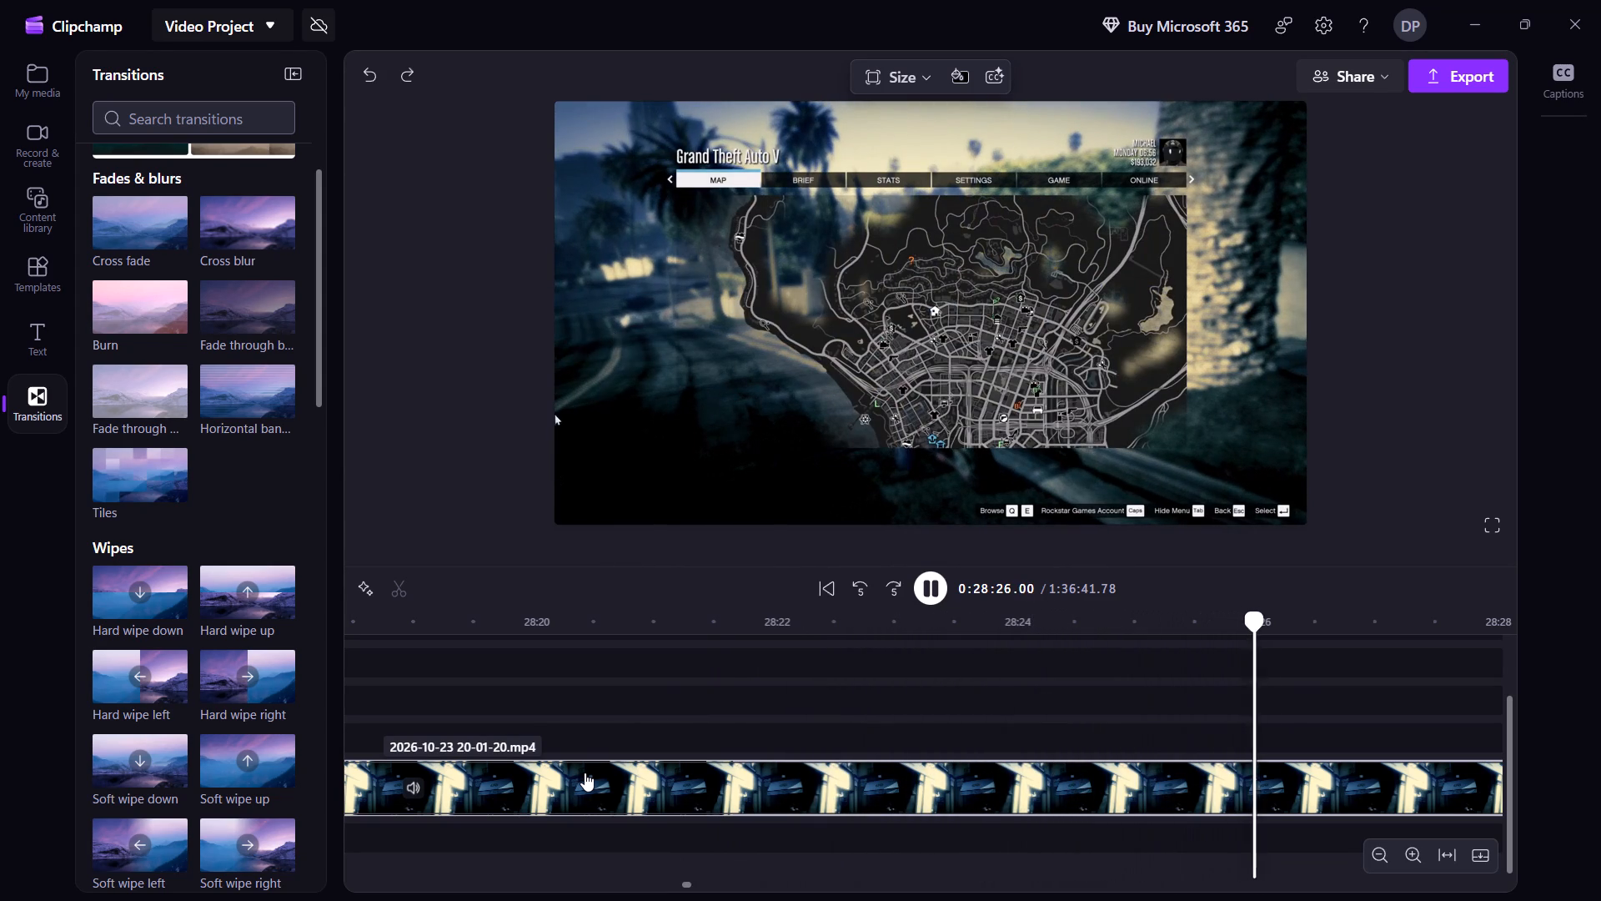
key("shift+Right")
Split the recording at 28:20.16, where the character sits on the red motorcycle by the roadside.
key("shift+Left")
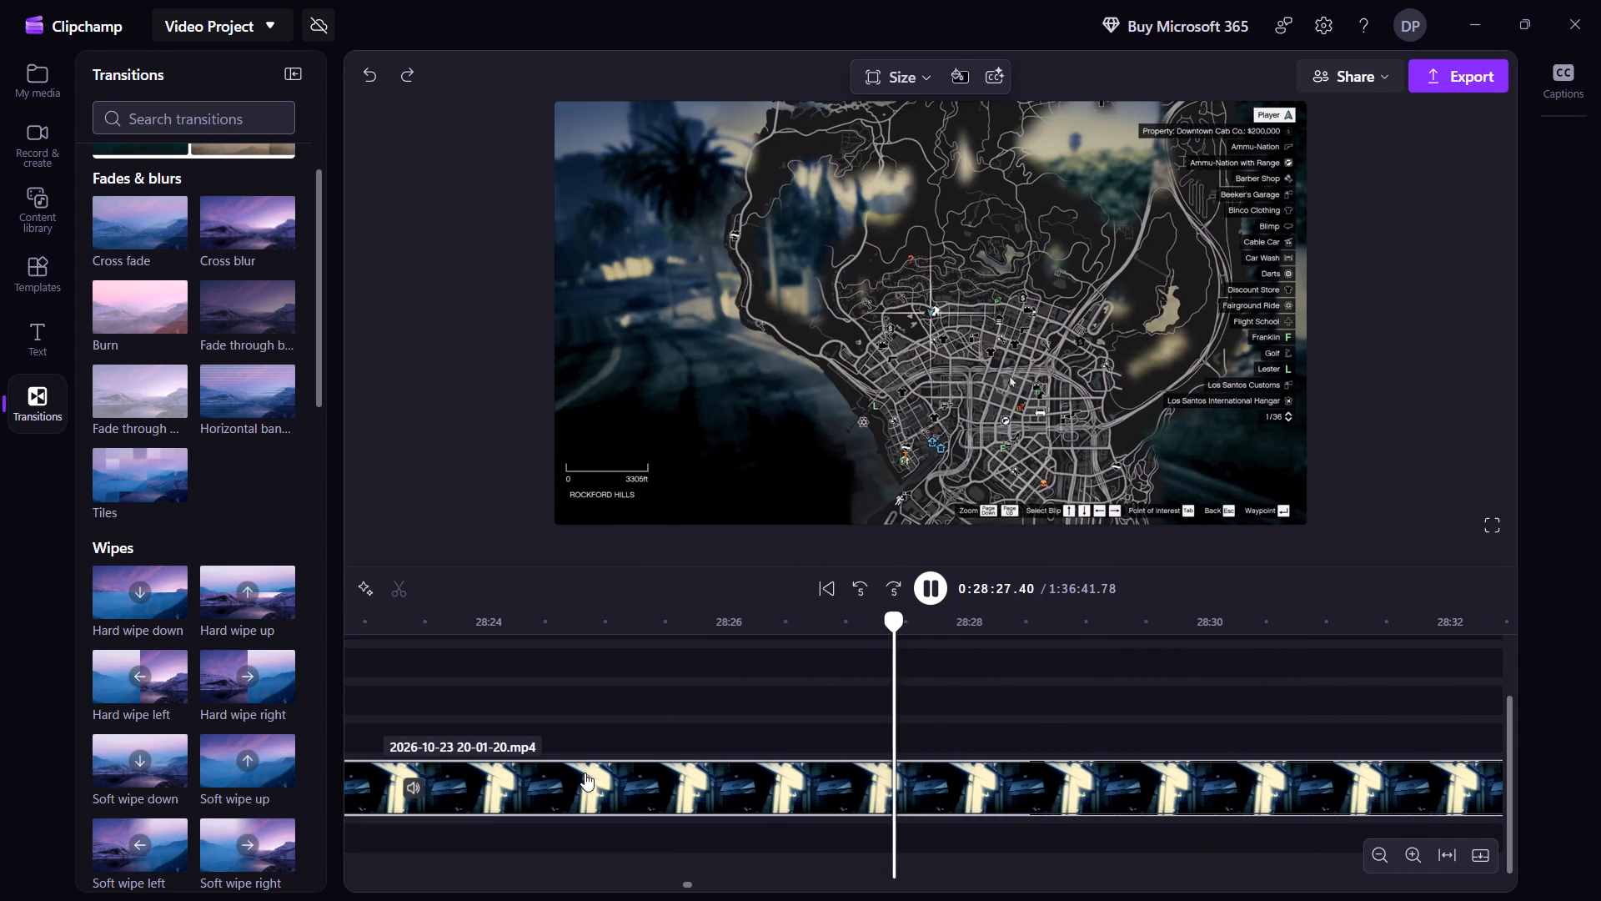
key("shift+Left")
key("shift+Left")
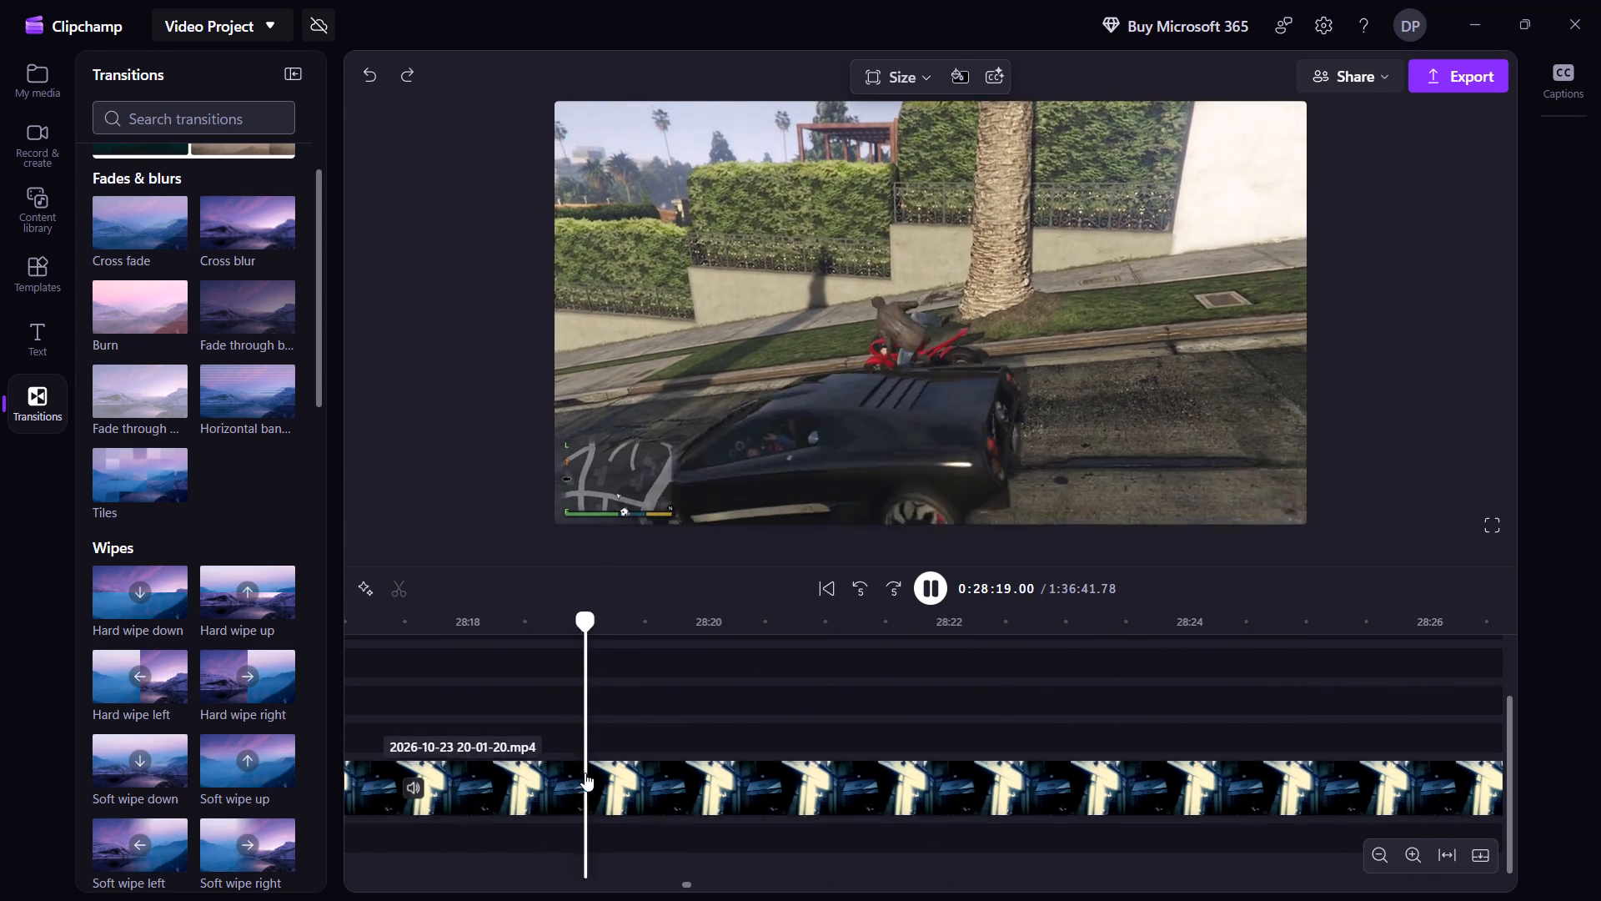
key("Left")
key("Left")
key("Left")
key("Left")
key("Left")
key("Left")
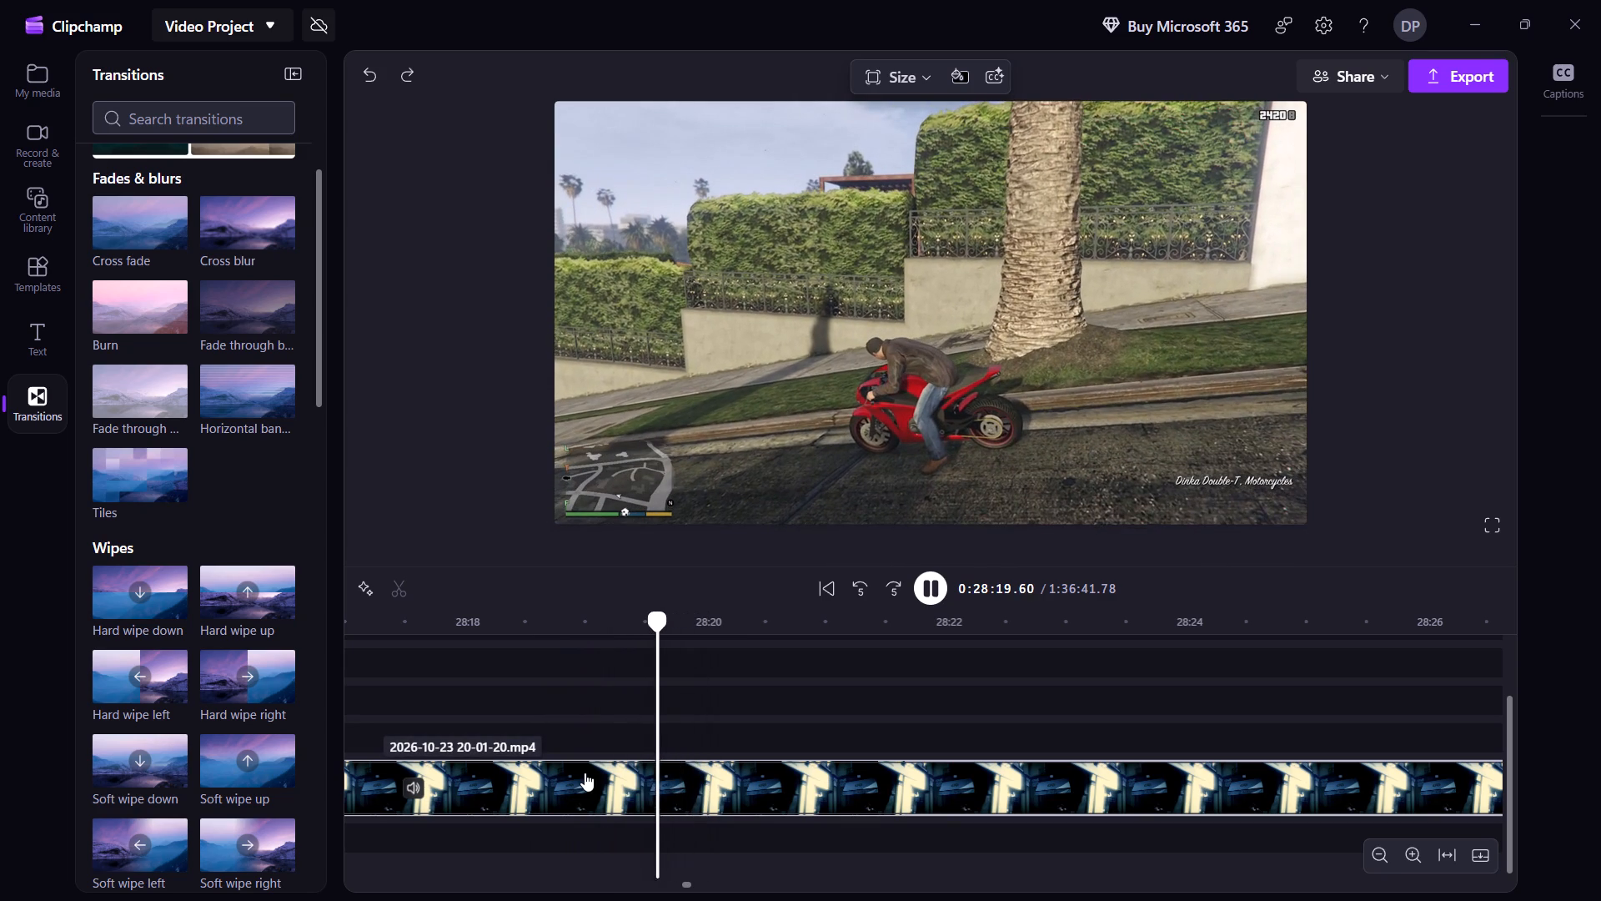
key("Left")
key("Left")
key("Left")
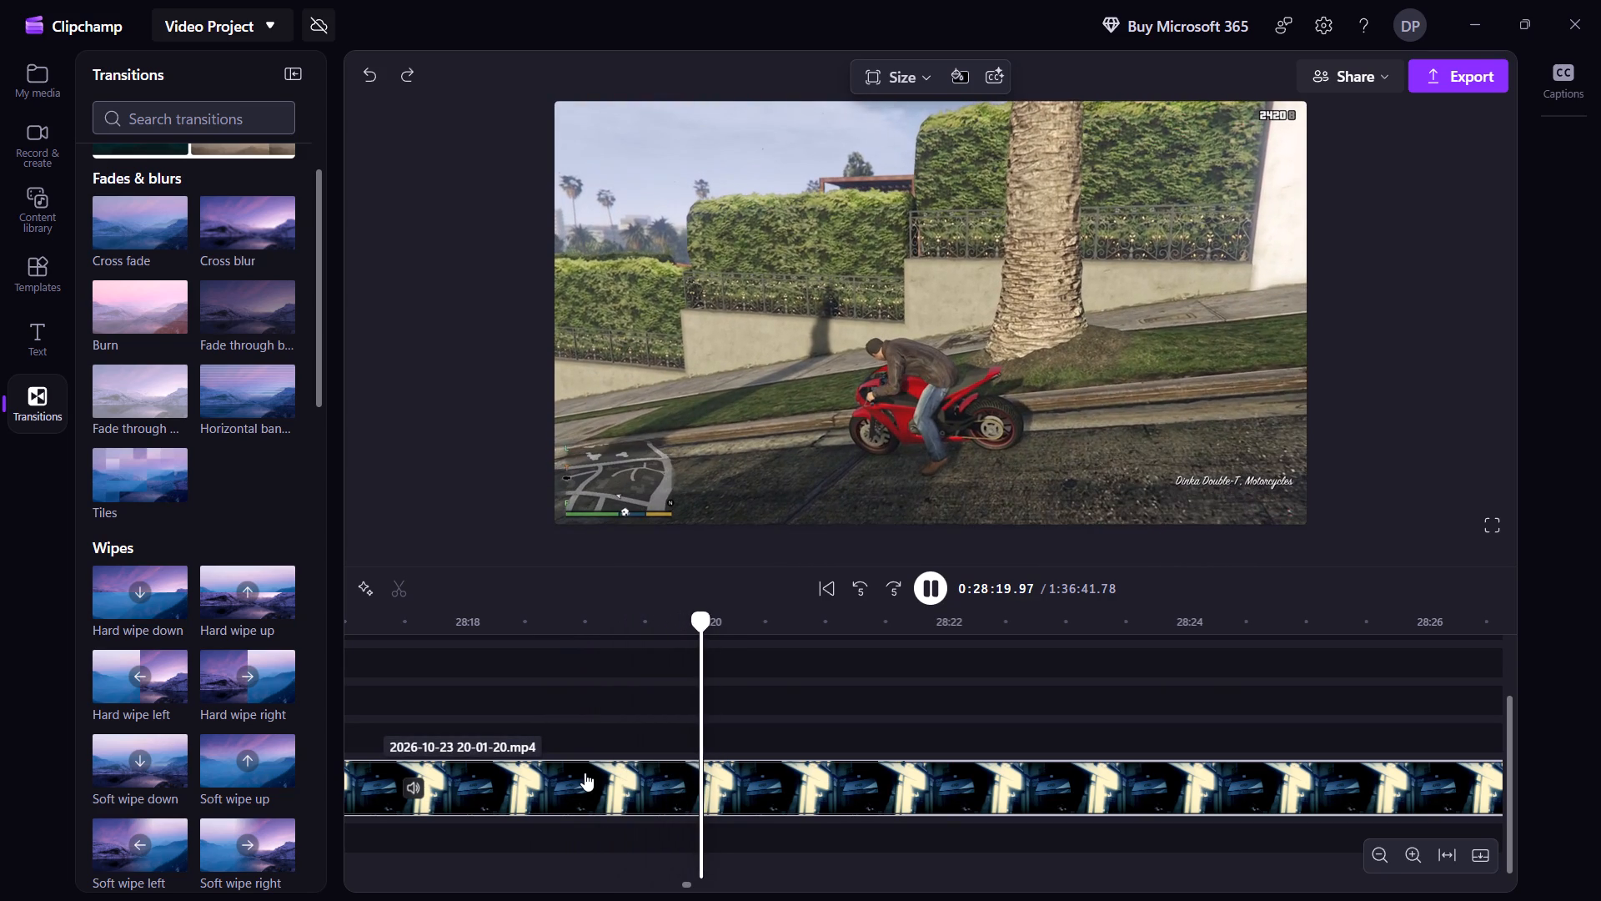
key("Left")
key("Left")
key("Left")
key("Left")
key("Left")
key("Left")
key("Left")
key("Left")
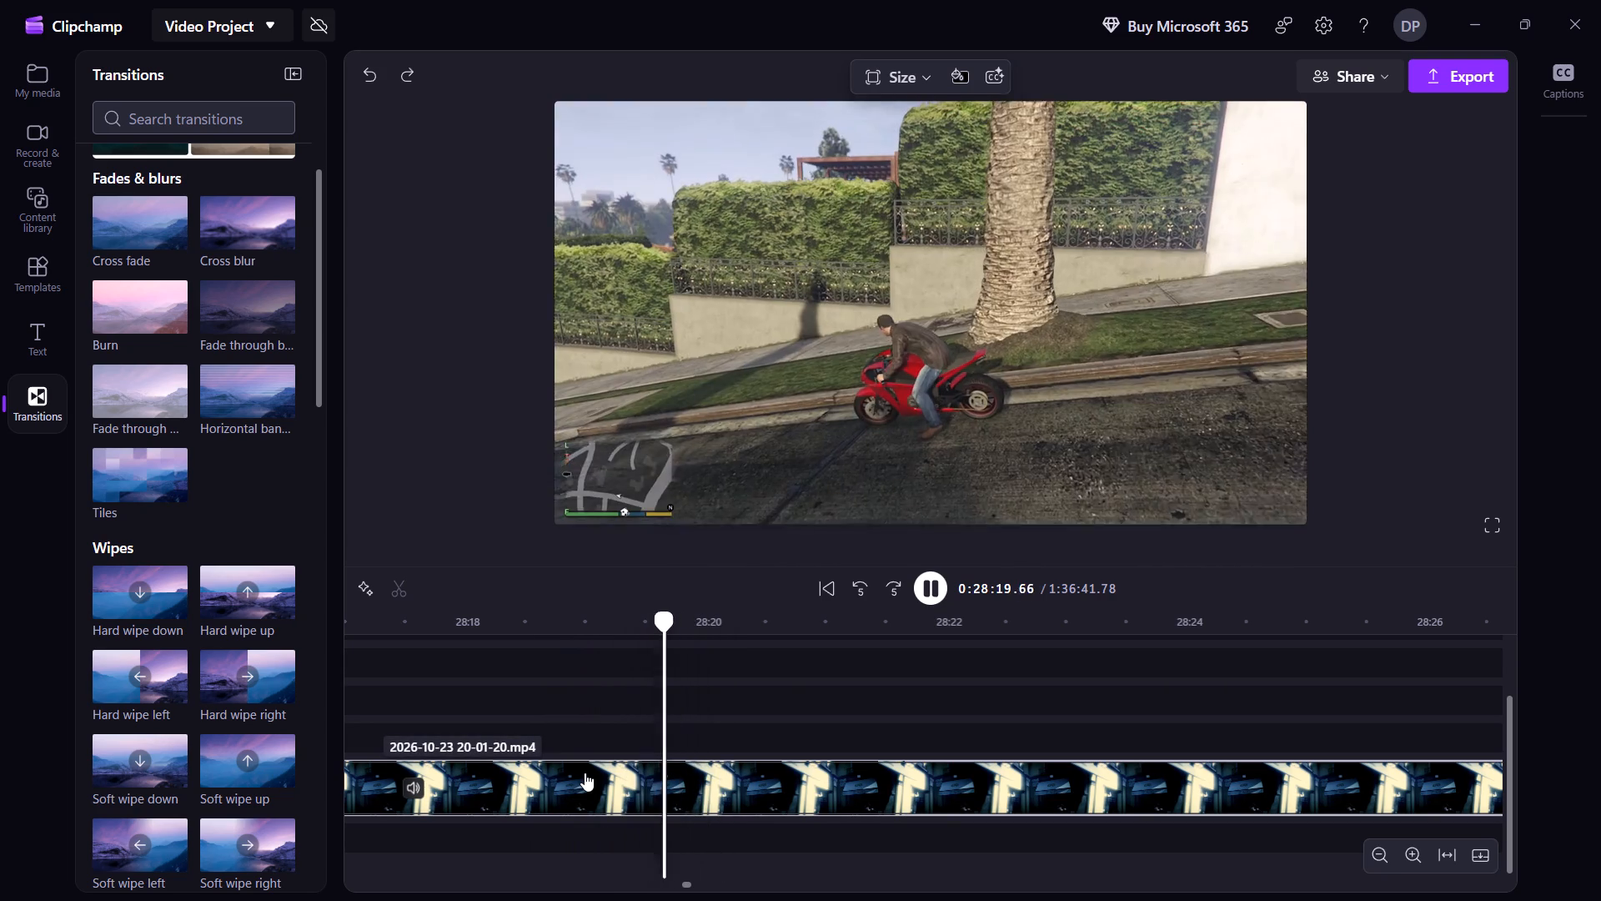
key("space")
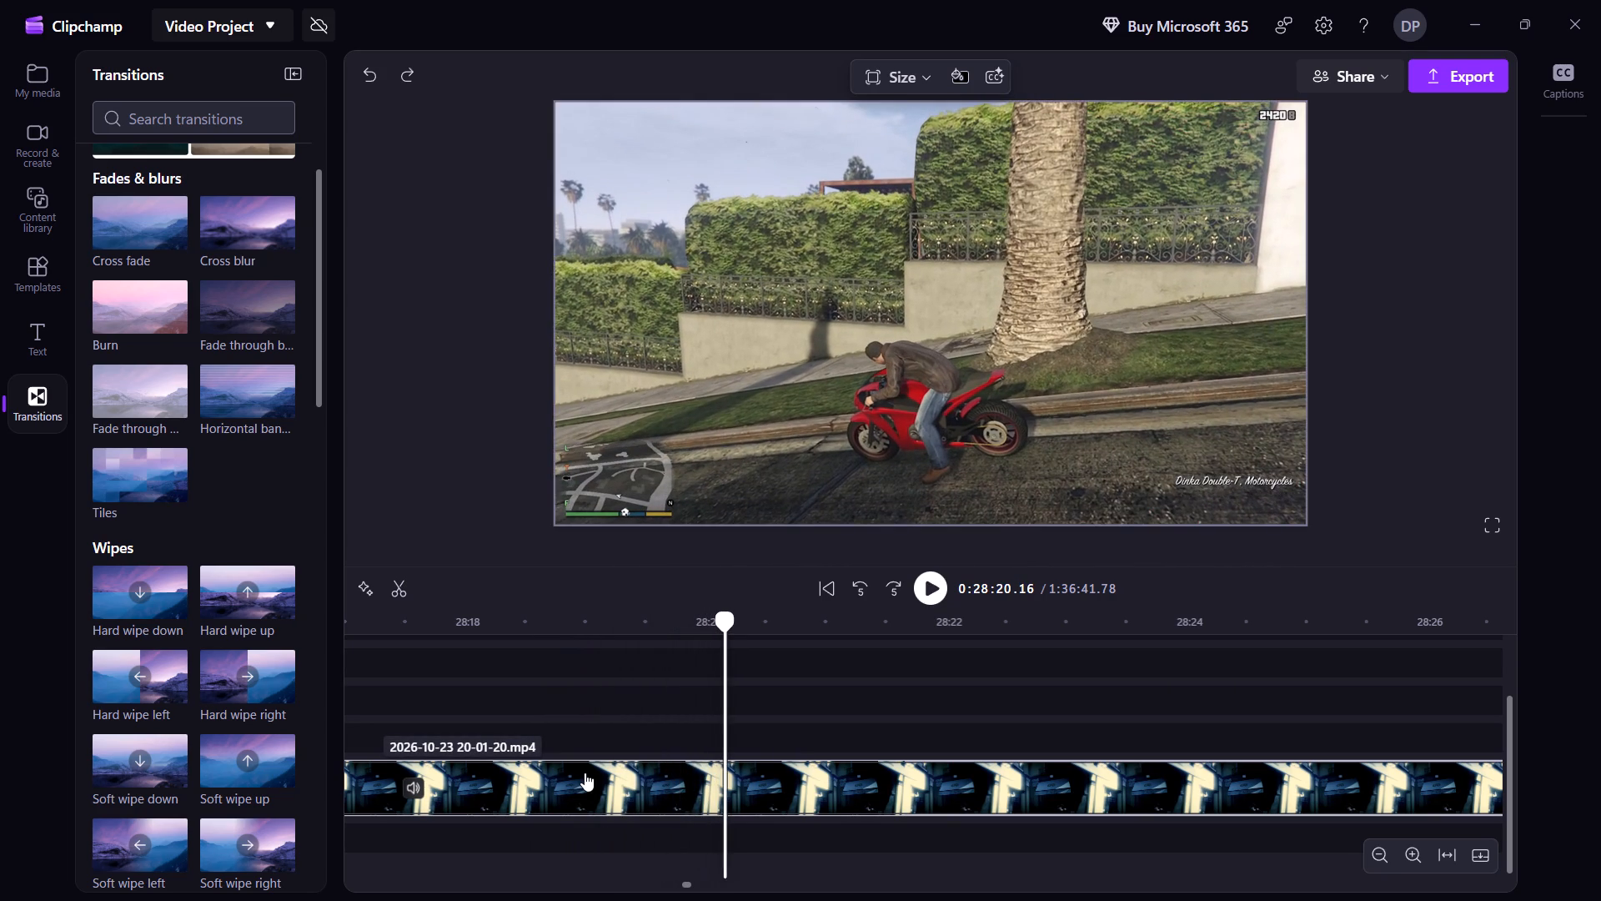
type("s")
Review the footage from about 27:37 through the front-step cutscene and driveway past about 28:08.
key("space")
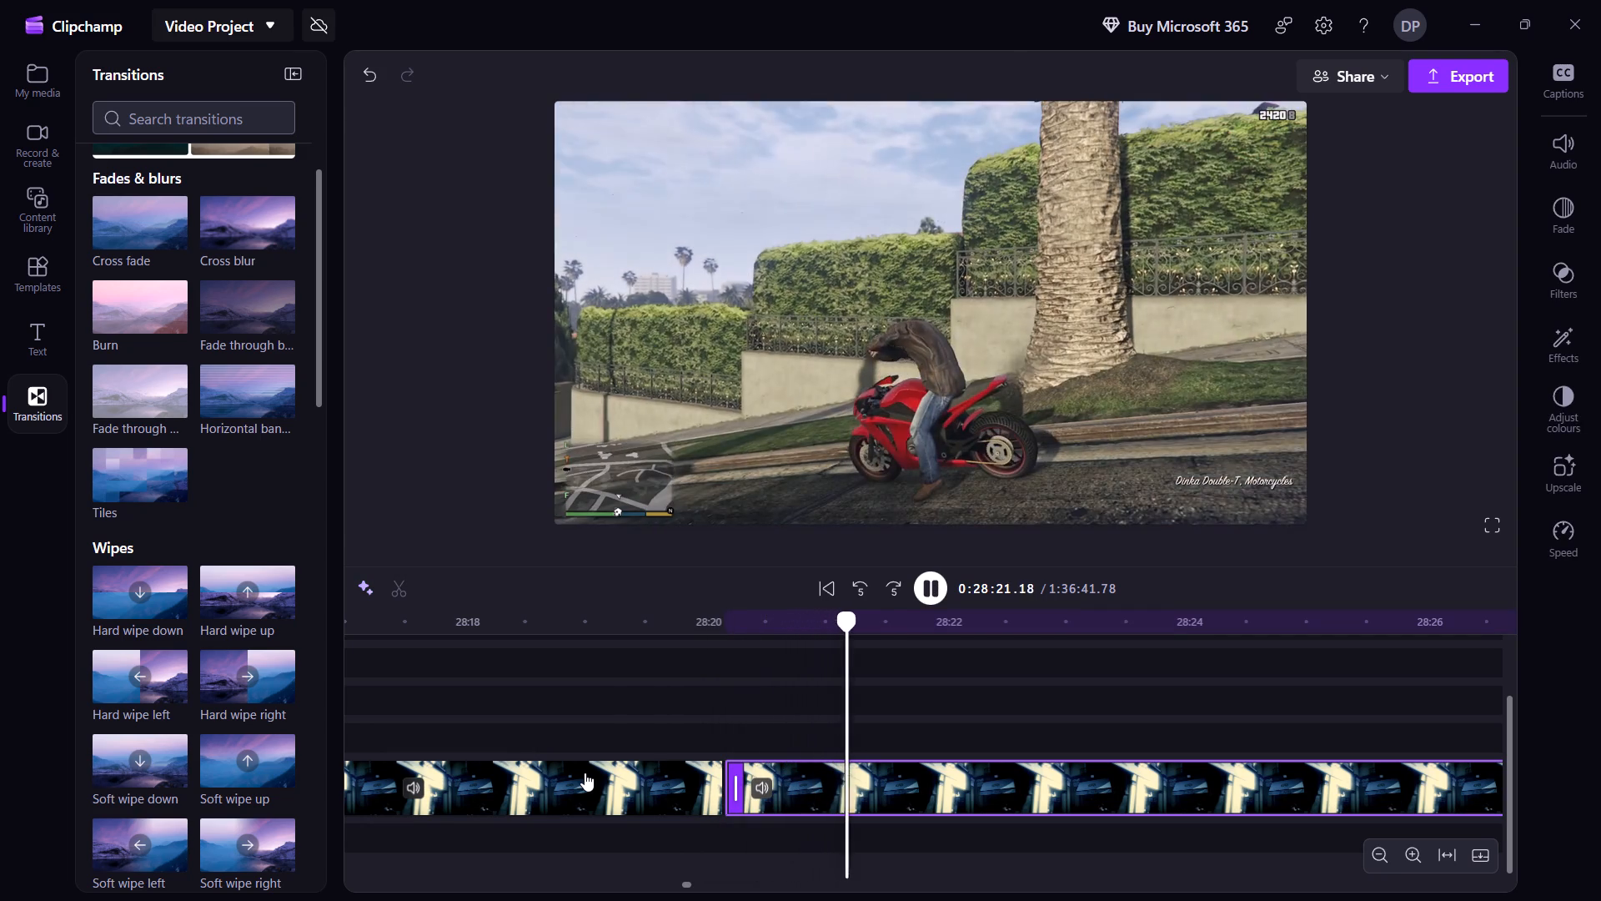
key("shift+Left")
key("shift+Left")
key("shift+Left")
key("shift+Left")
key("shift+Left")
key("shift+Left")
key("shift+Left")
key("shift+Left")
key("shift+Left")
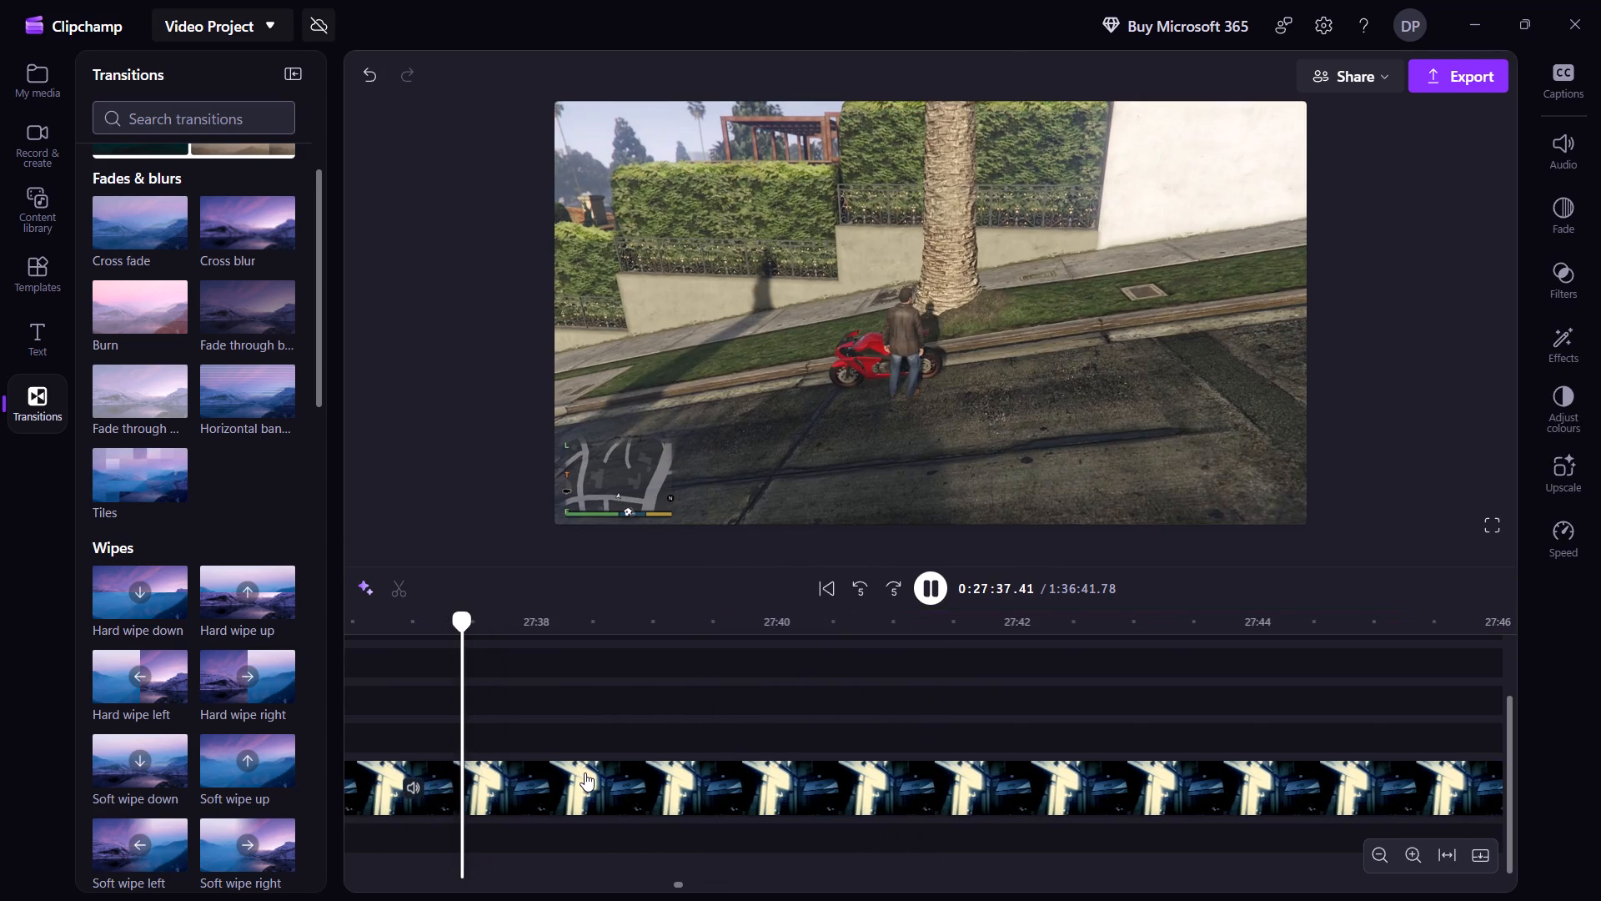
key("shift+Right")
key("shift+Right")
key("shift+Right")
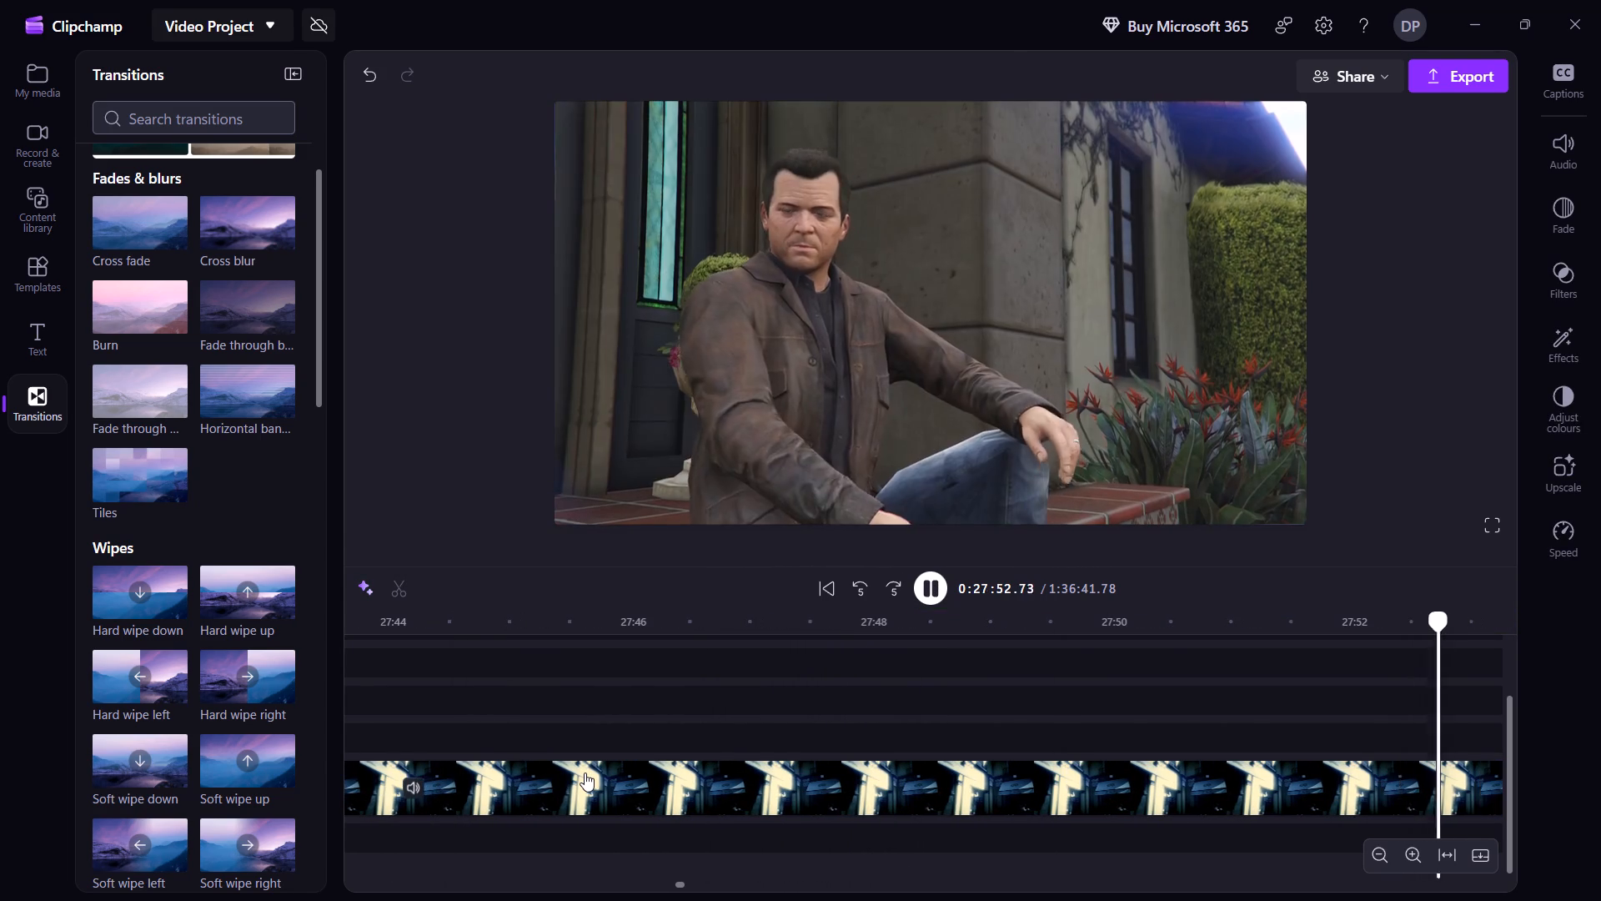
key("shift+Right")
key("shift+Right")
key("shift+Right")
key("shift+Right")
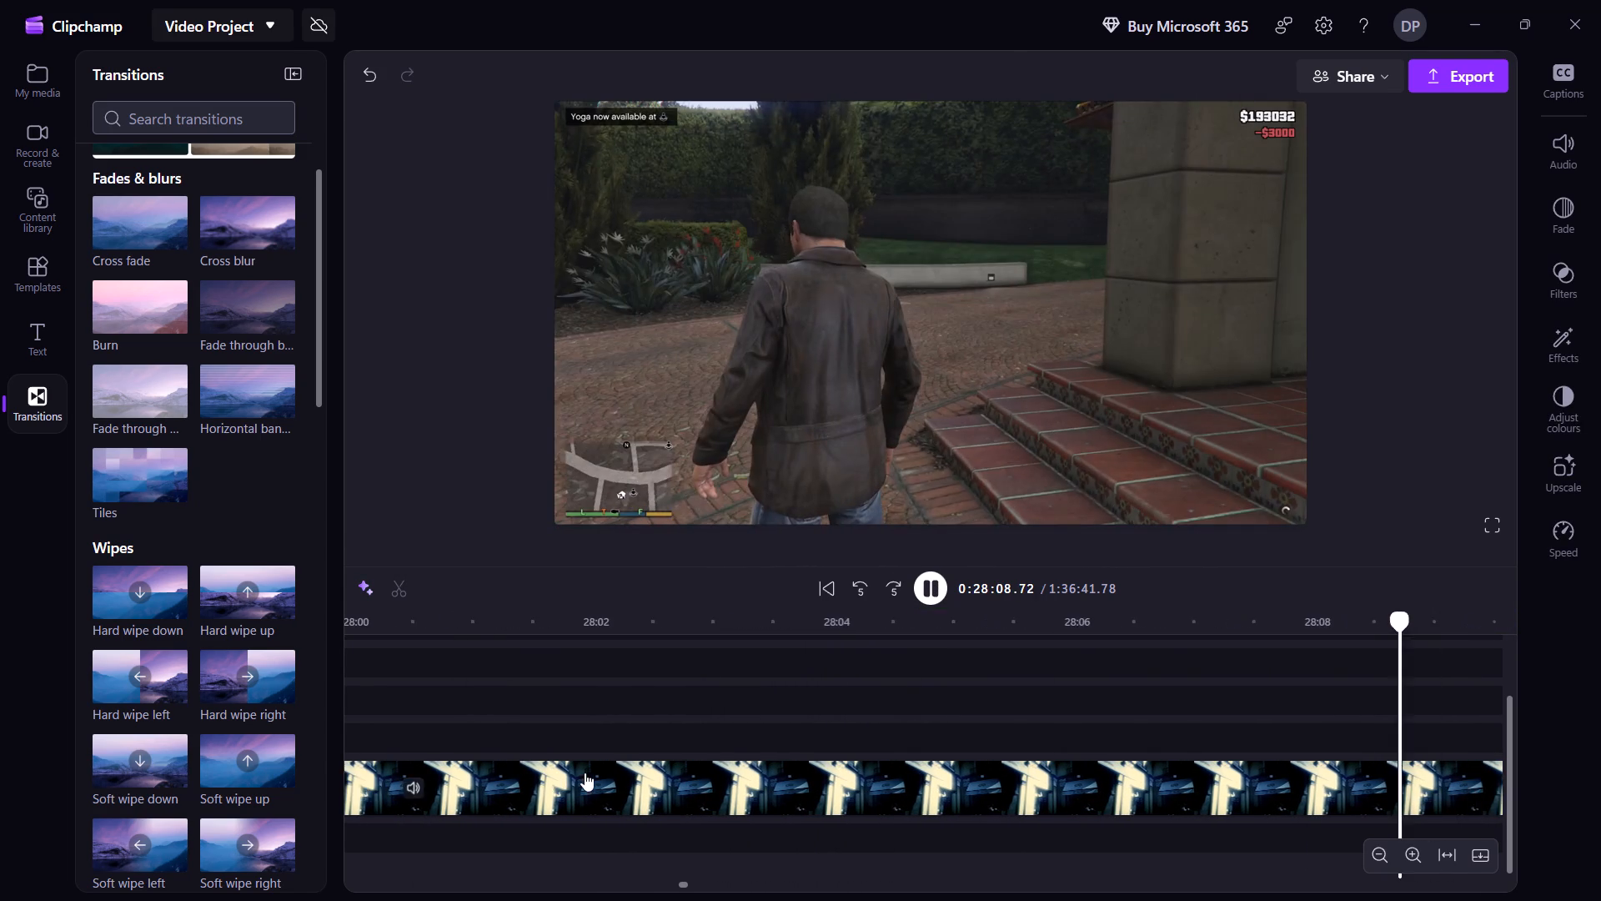
key("shift+Right")
Split the recording at 28:19.28, delete the short piece up to the 28:20.16 cut and close the gap.
key("shift+Left")
key("shift+Left")
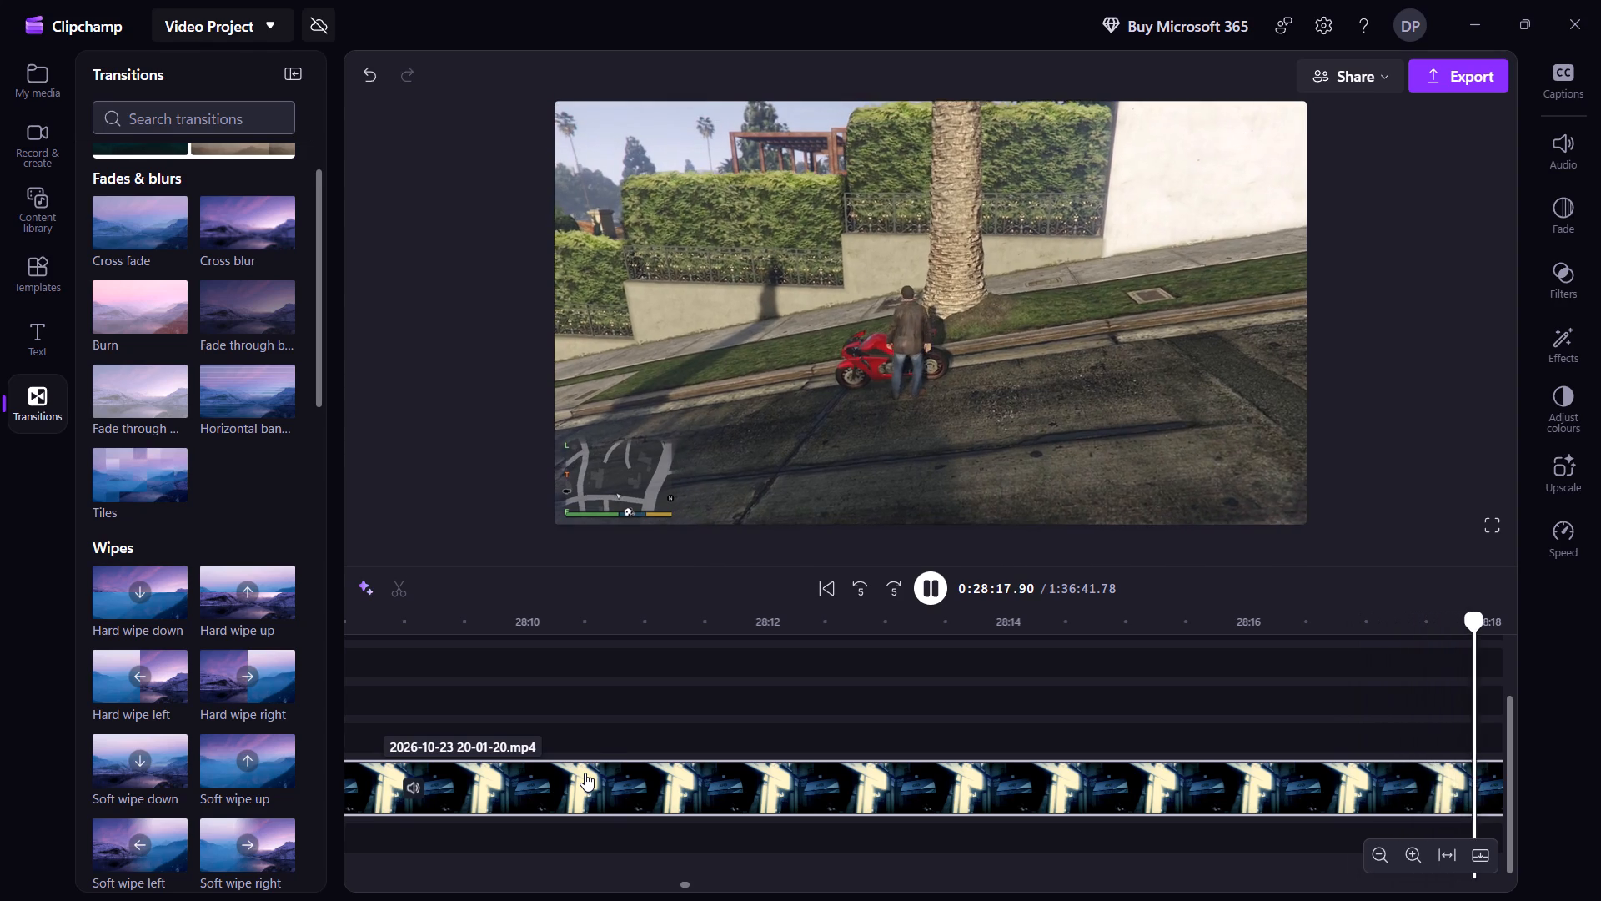
key("space")
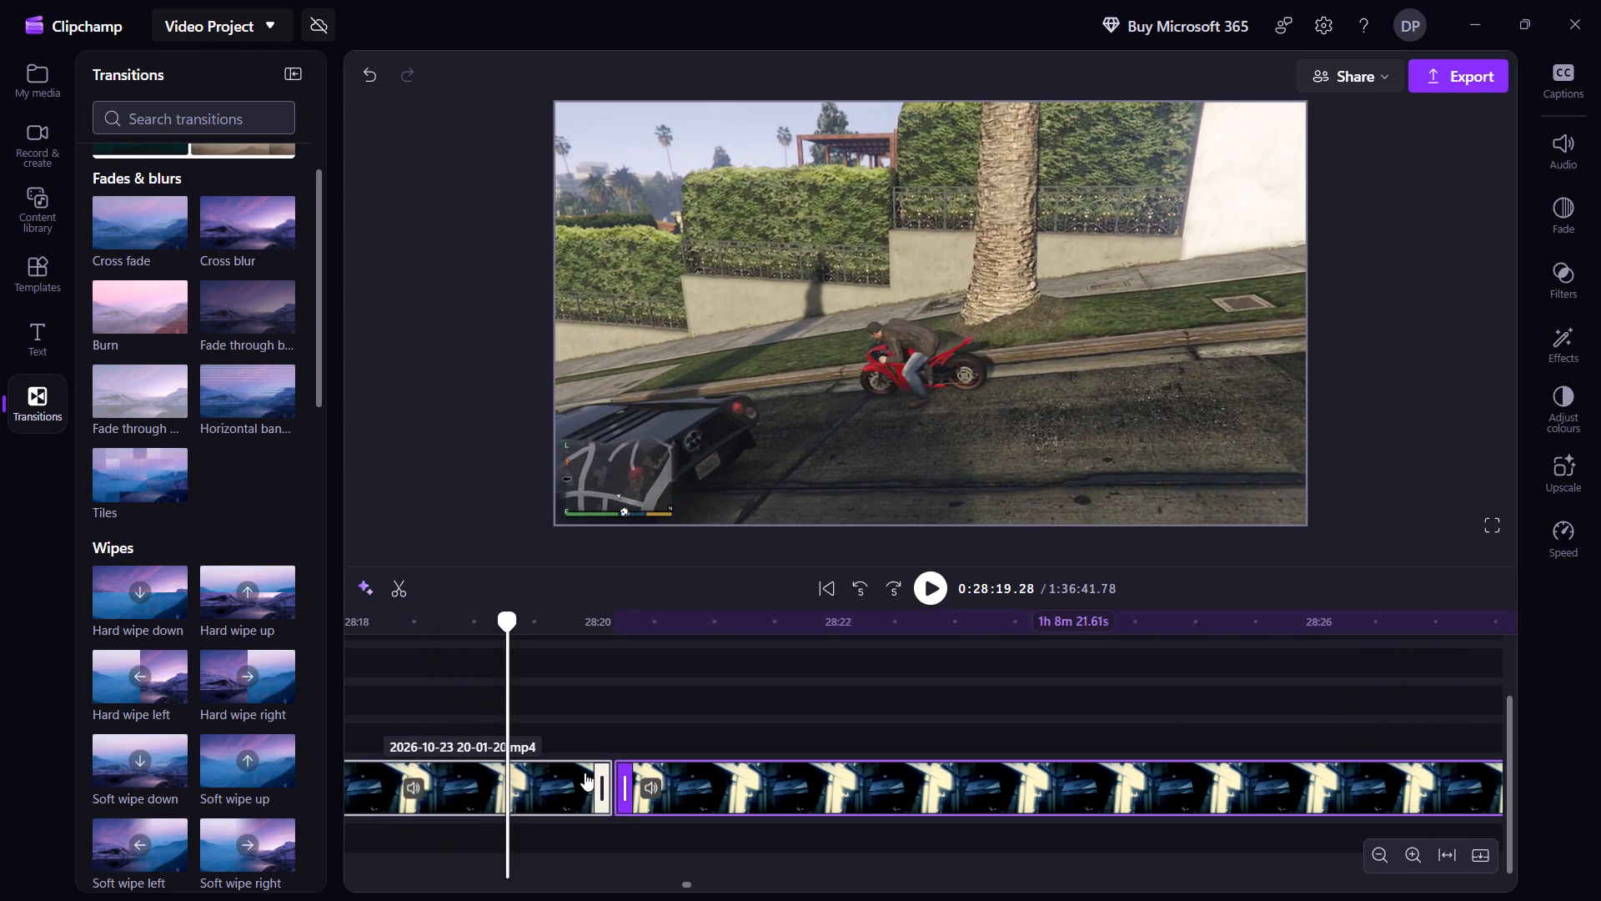
key("s")
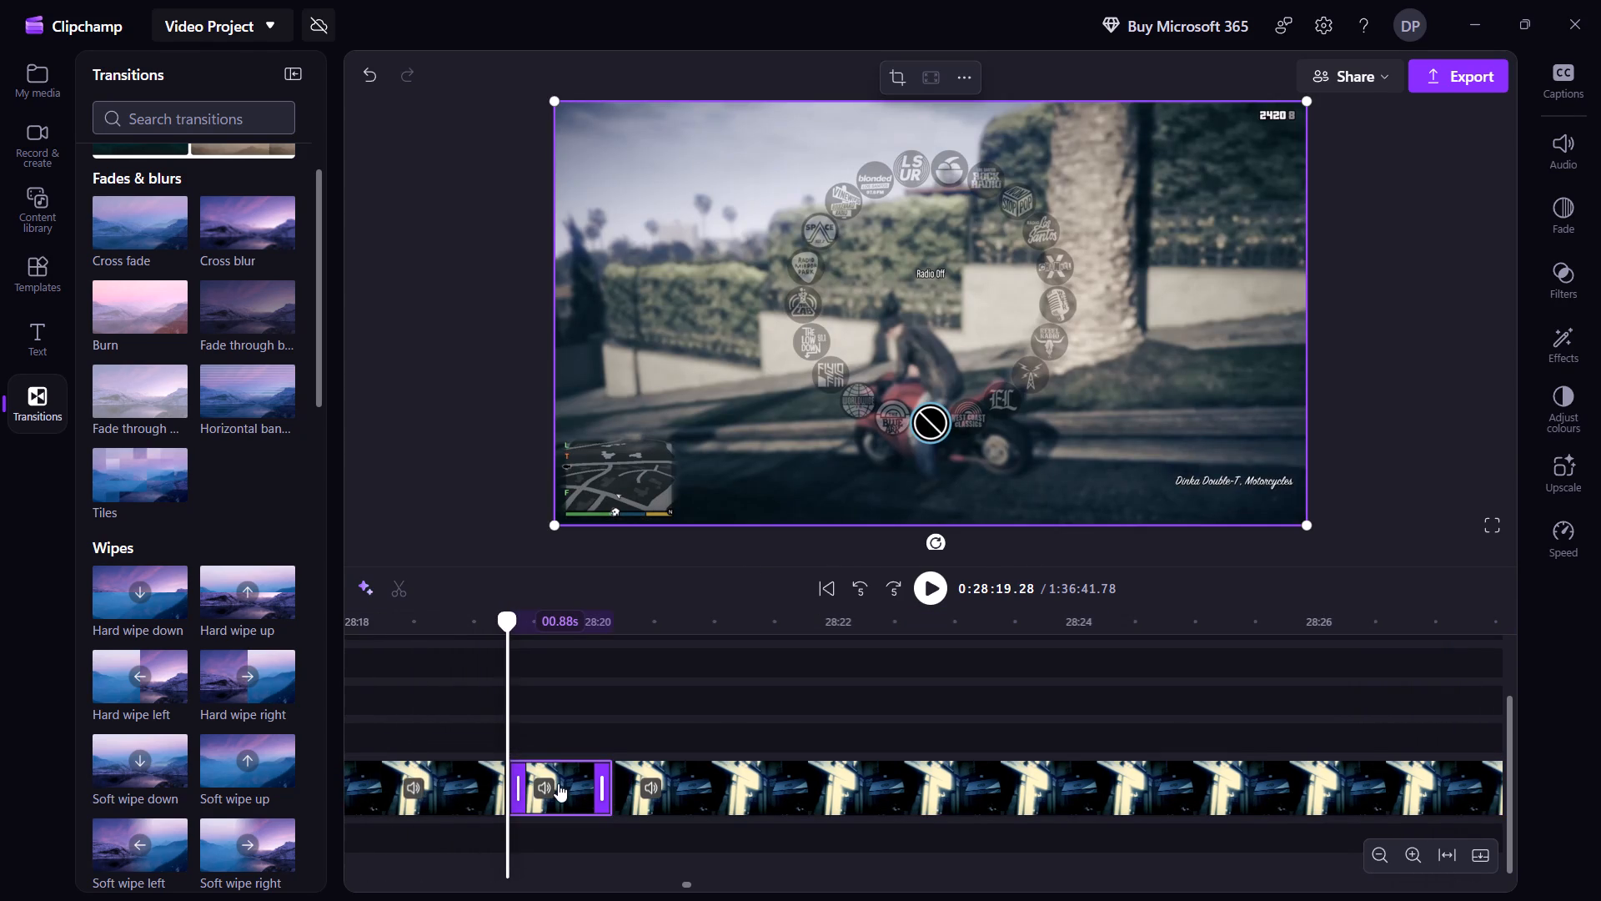
left_click(558, 783)
right_click(558, 783)
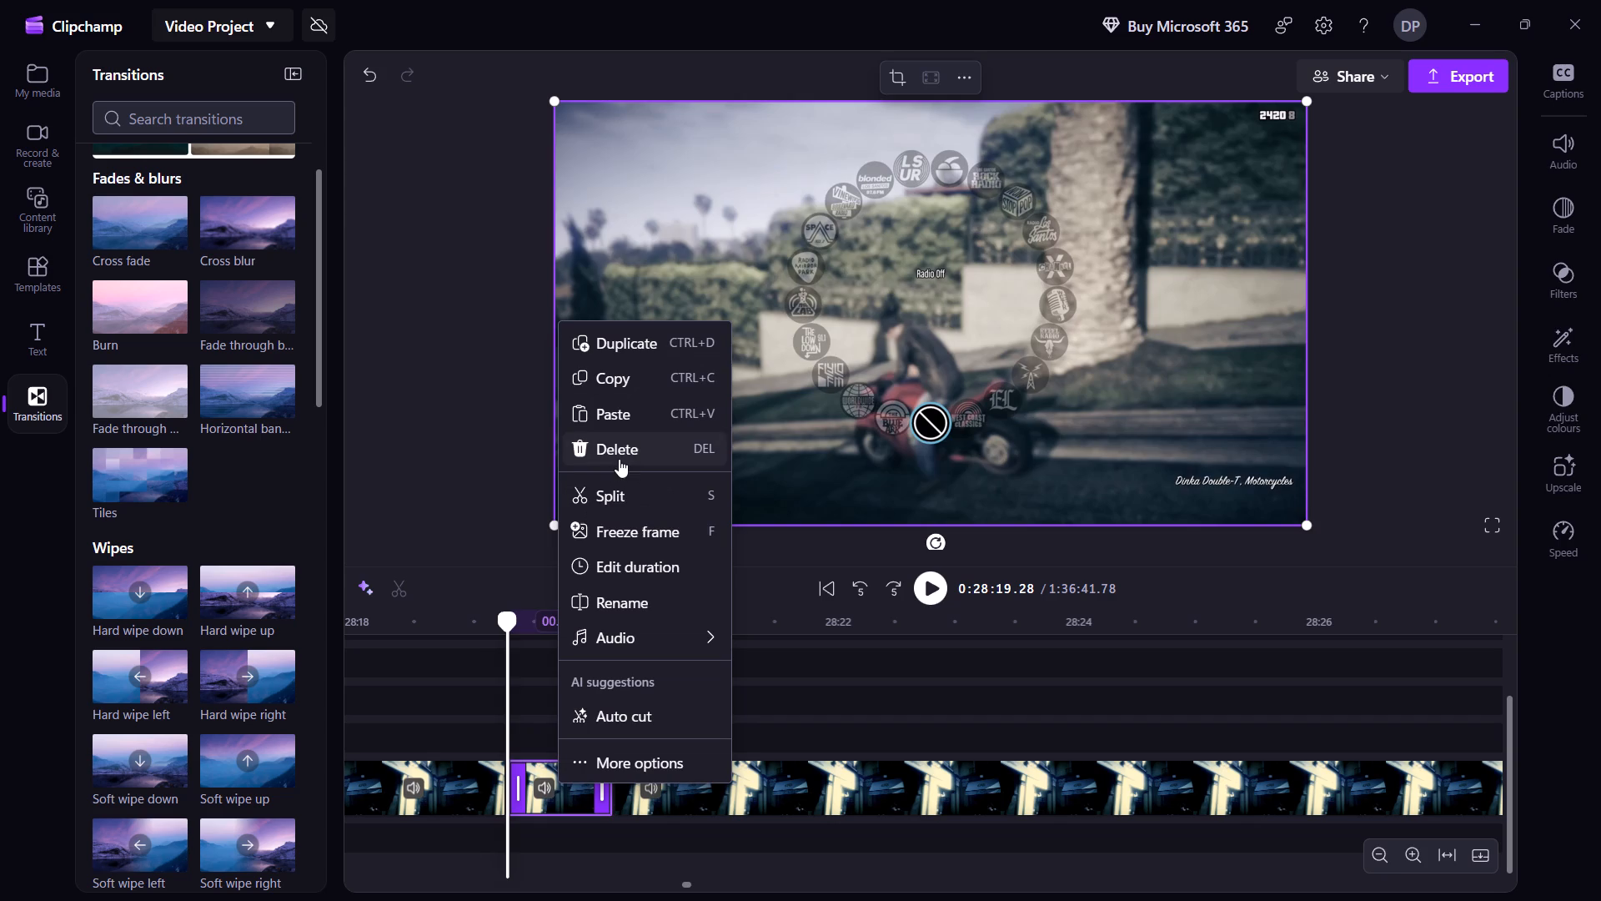
left_click(619, 459)
left_click(564, 777)
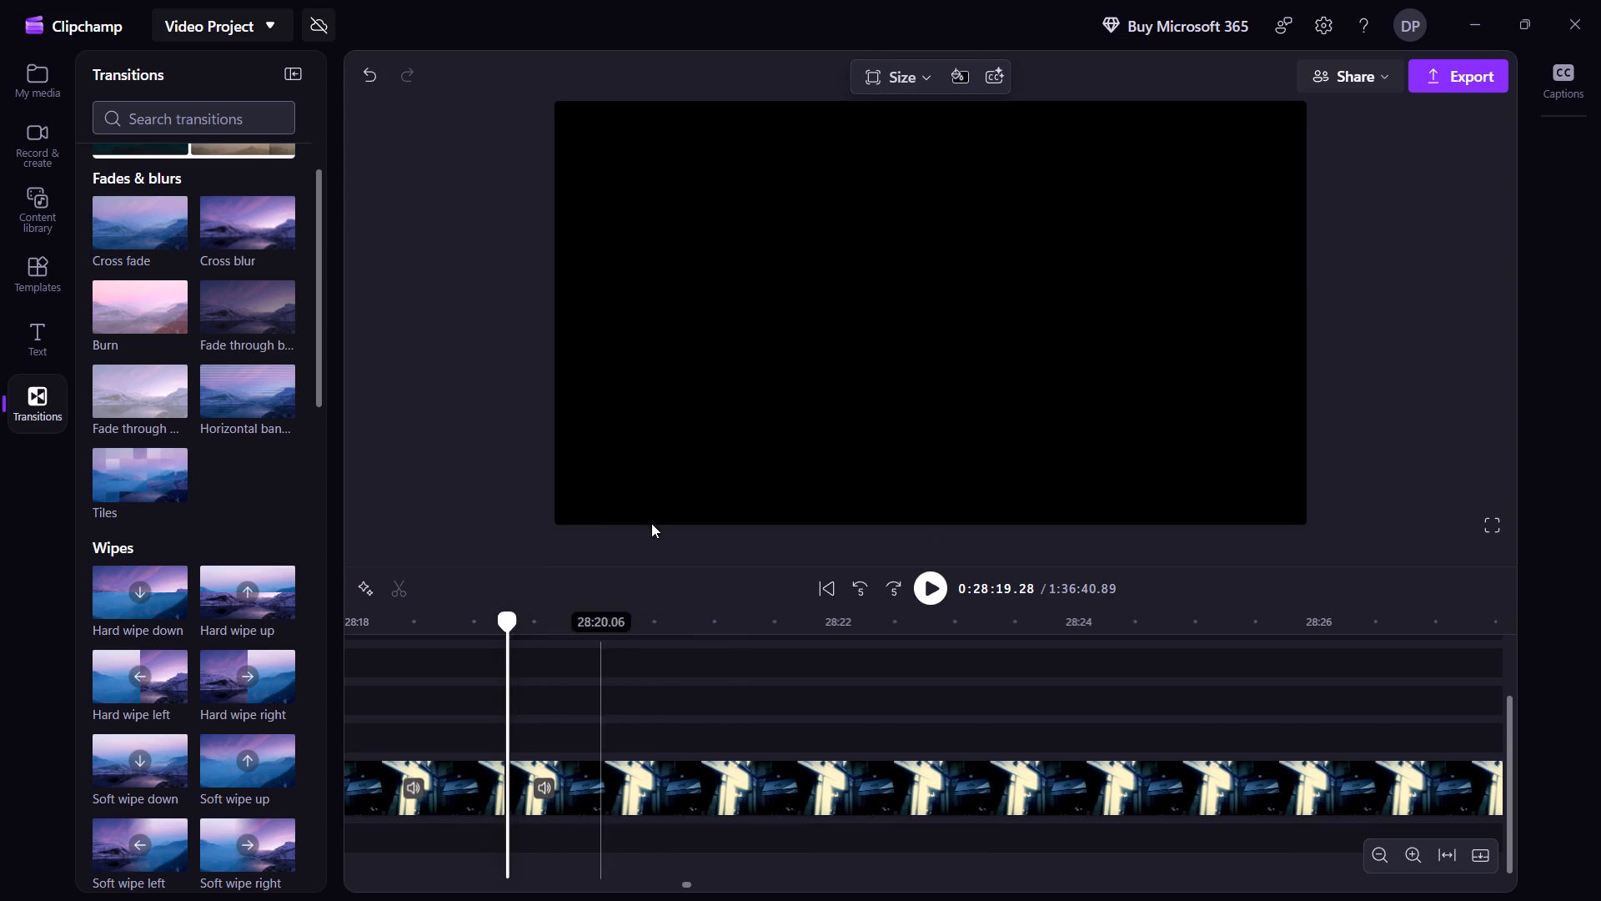
Skim forward from the motorcycle at 28:20 past the game map, character switch and parking lot to the graffiti-wall cutscene at about 30:08.
key("space")
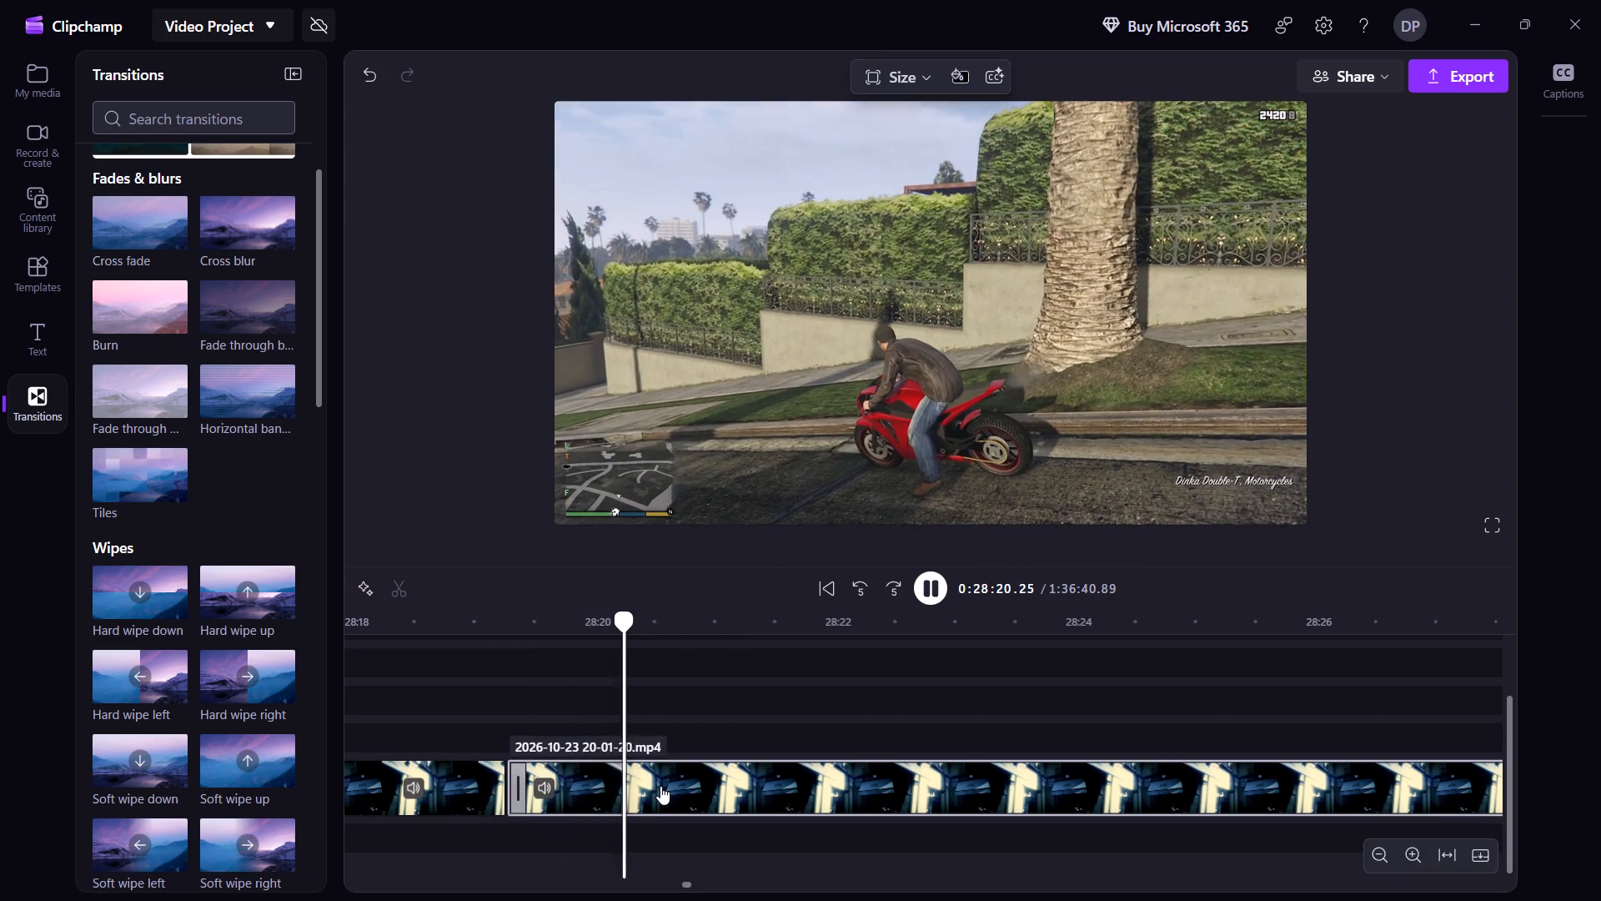
key("shift+Right")
key("shift+Right")
key("shift+Right")
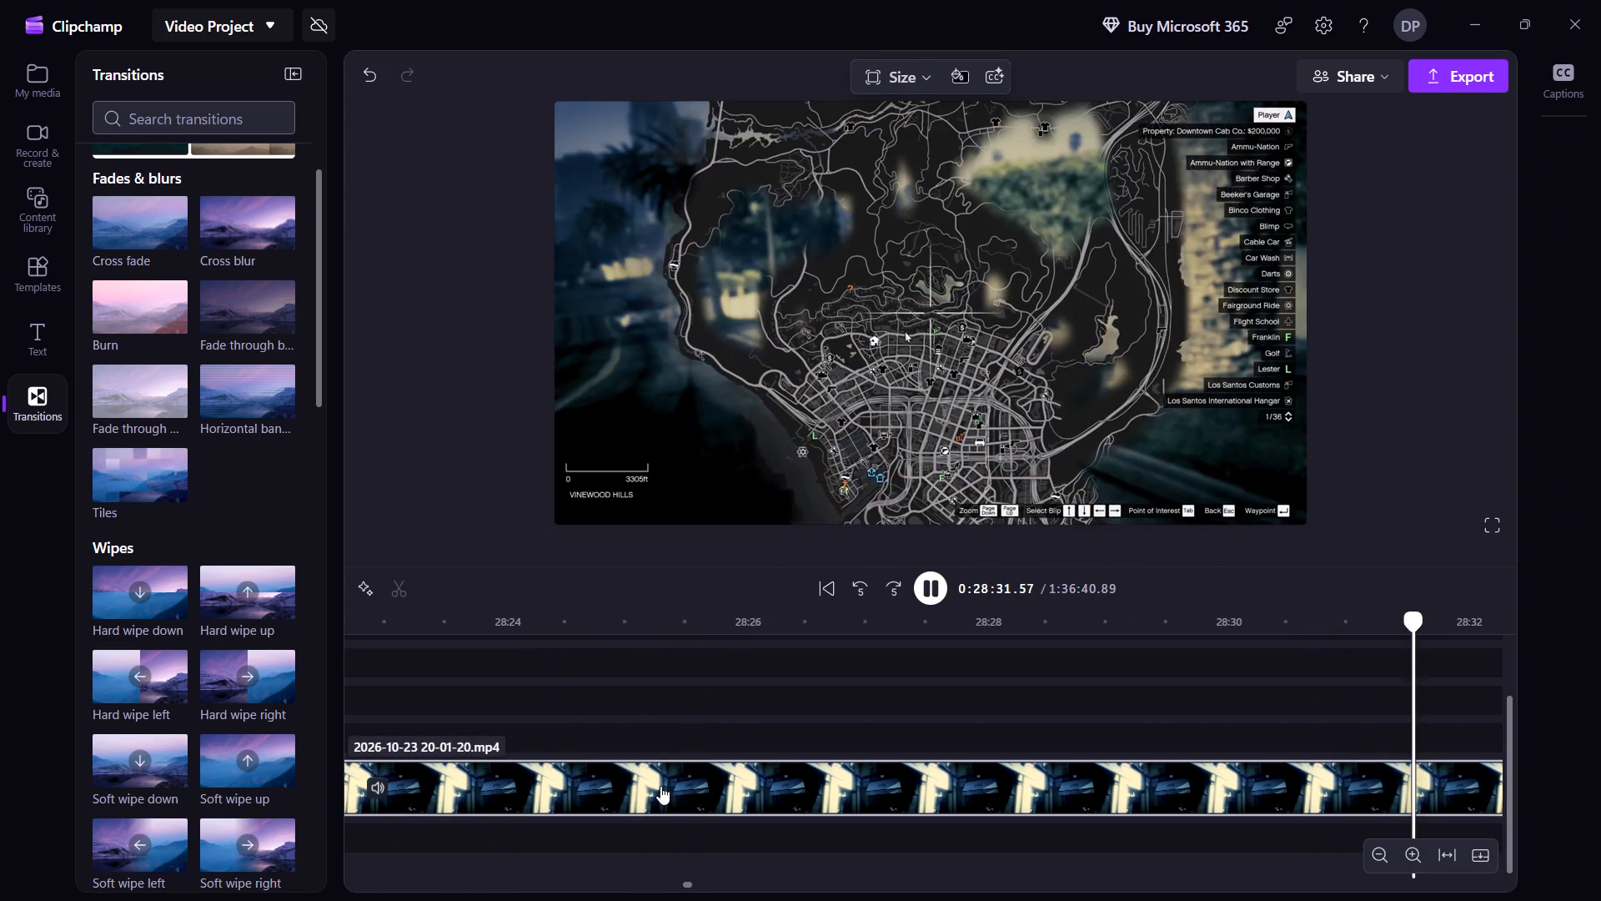
key("shift+Right")
key("shift+Right")
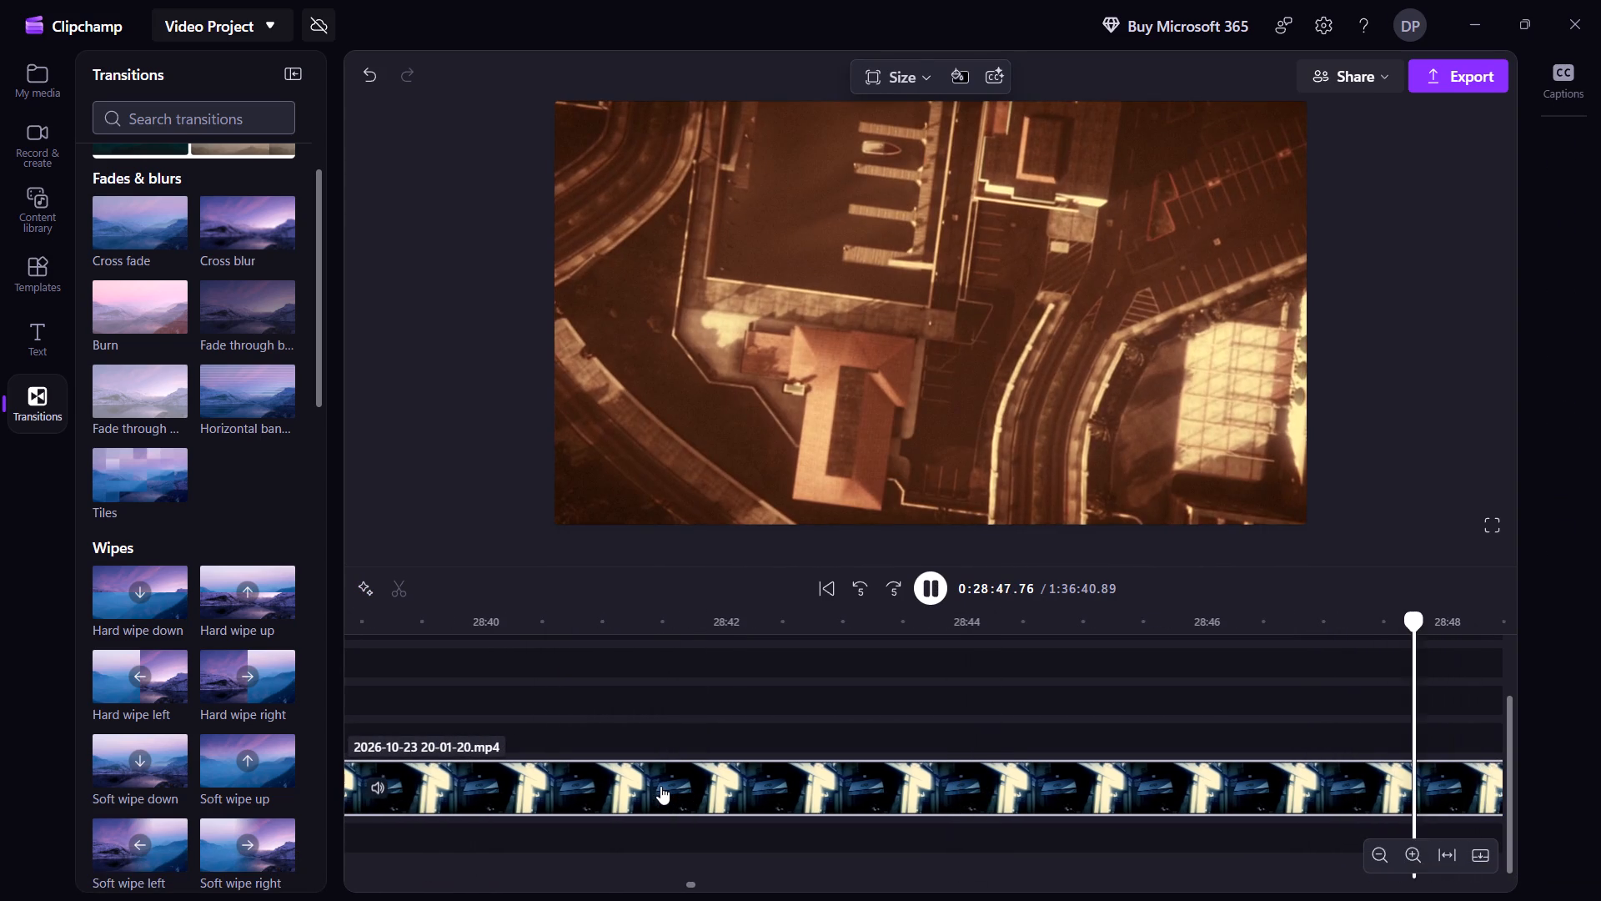
key("shift+Right")
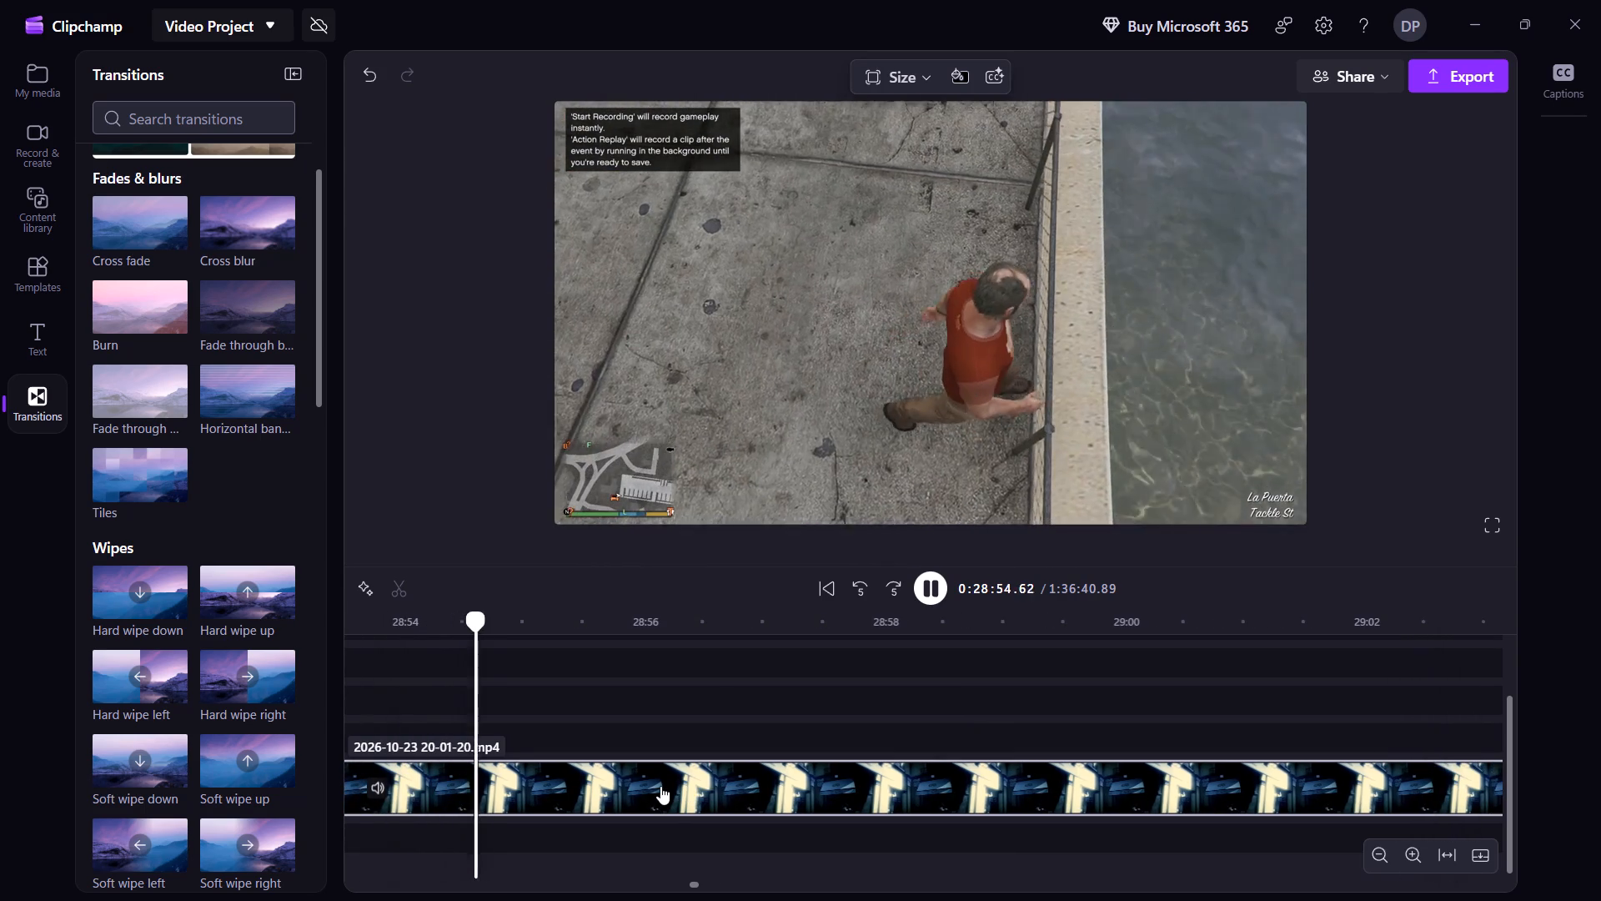
key("shift+Right")
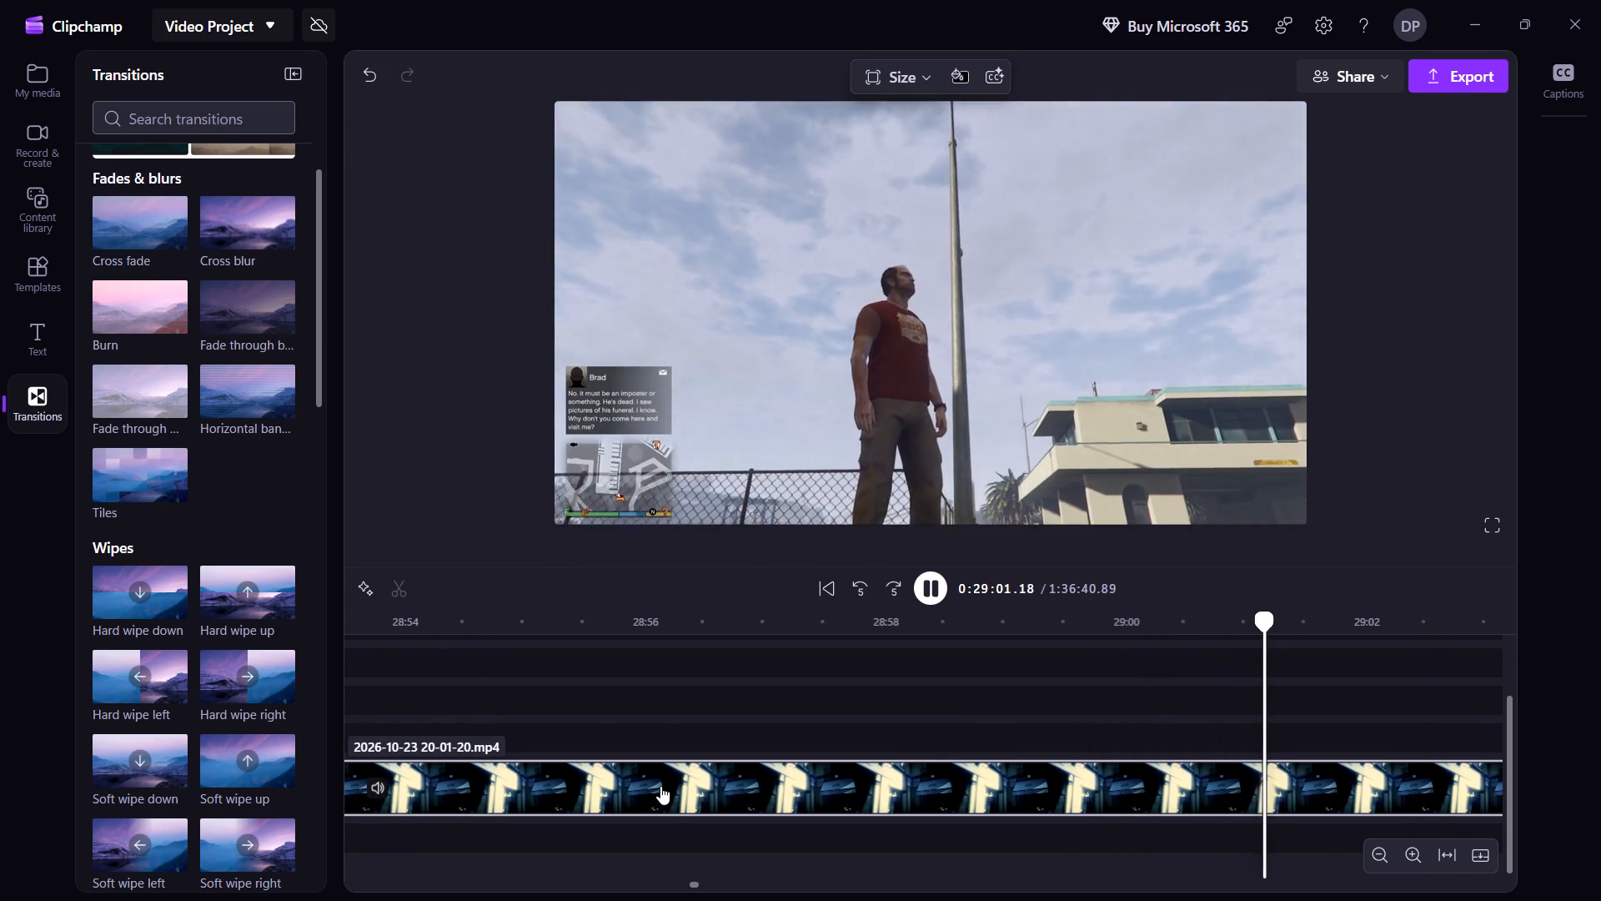
key("shift+Right")
key("shift+Right")
key("shift+Right")
key("shift+Right")
key("shift+Right")
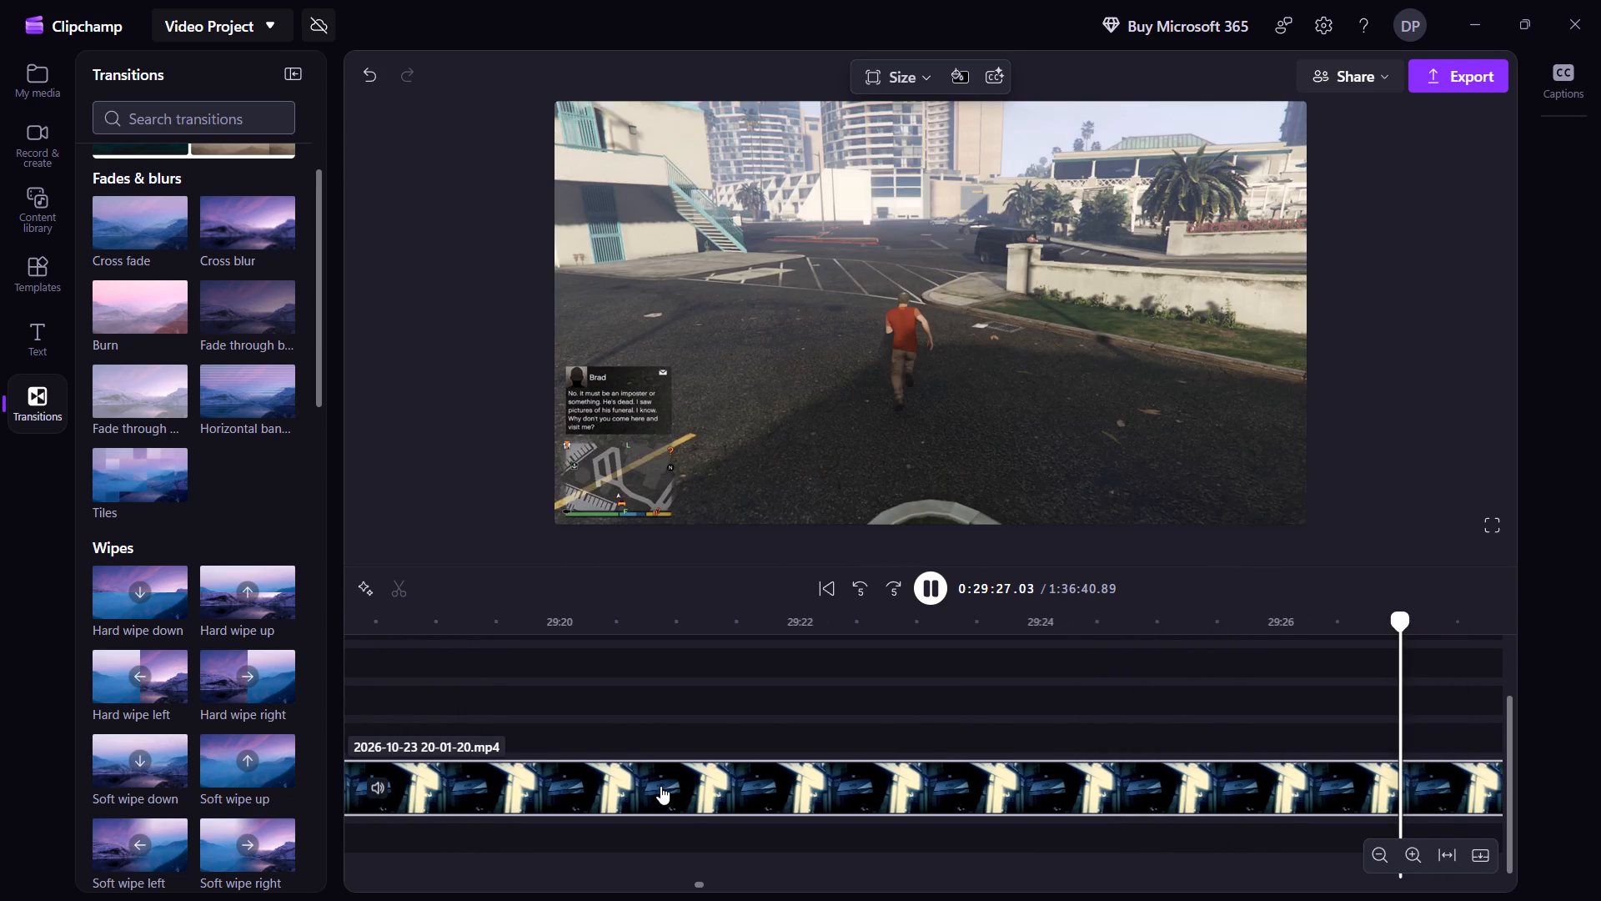
key("shift+Right")
key("shift+Right")
key("shift+Right")
key("shift+Right")
key("shift+Right")
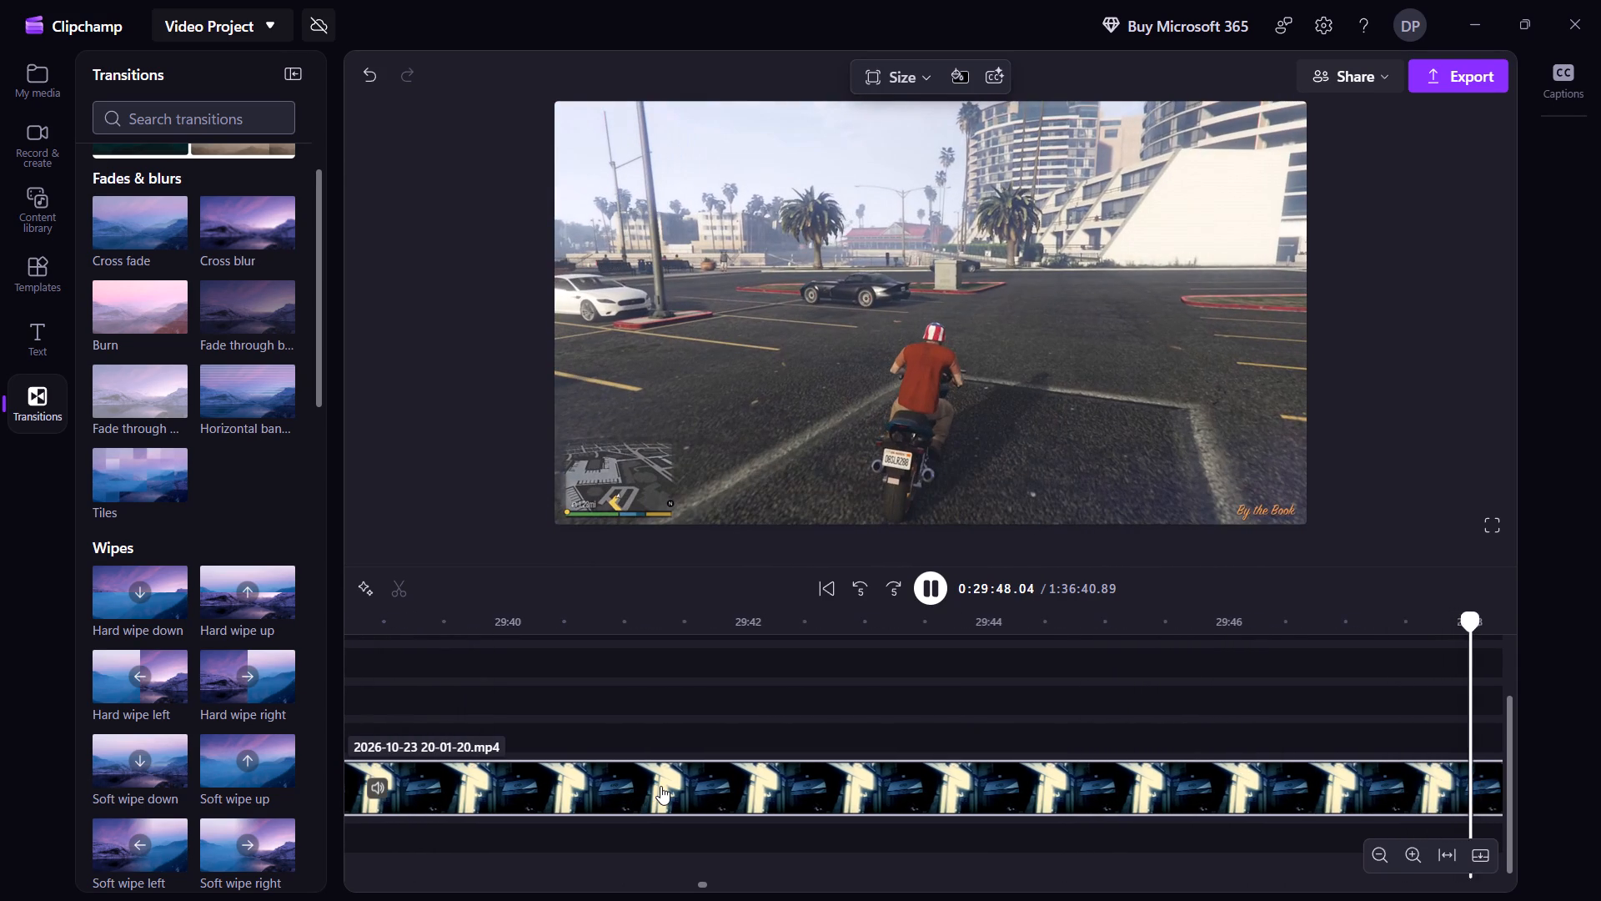
key("shift+Right")
key("shift+Right")
key("shift+Right")
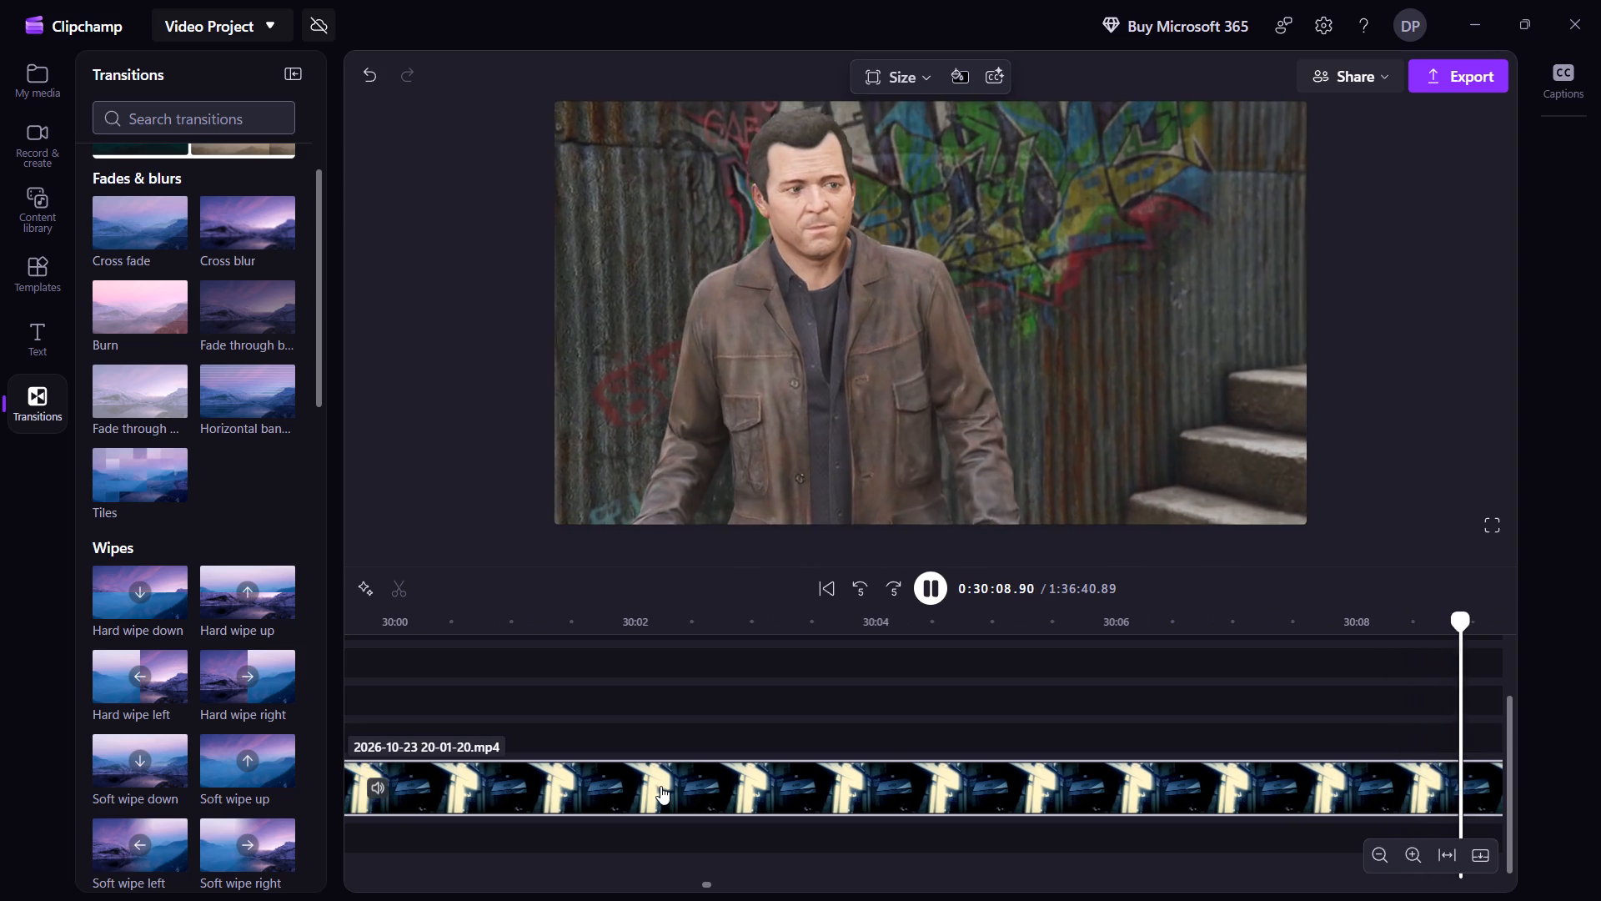
Split the recording at 30:02.08, on the blue aerial view of the domed tank before the graffiti-wall cutscene.
key("shift+Left")
key("shift+Left")
key("shift+Left")
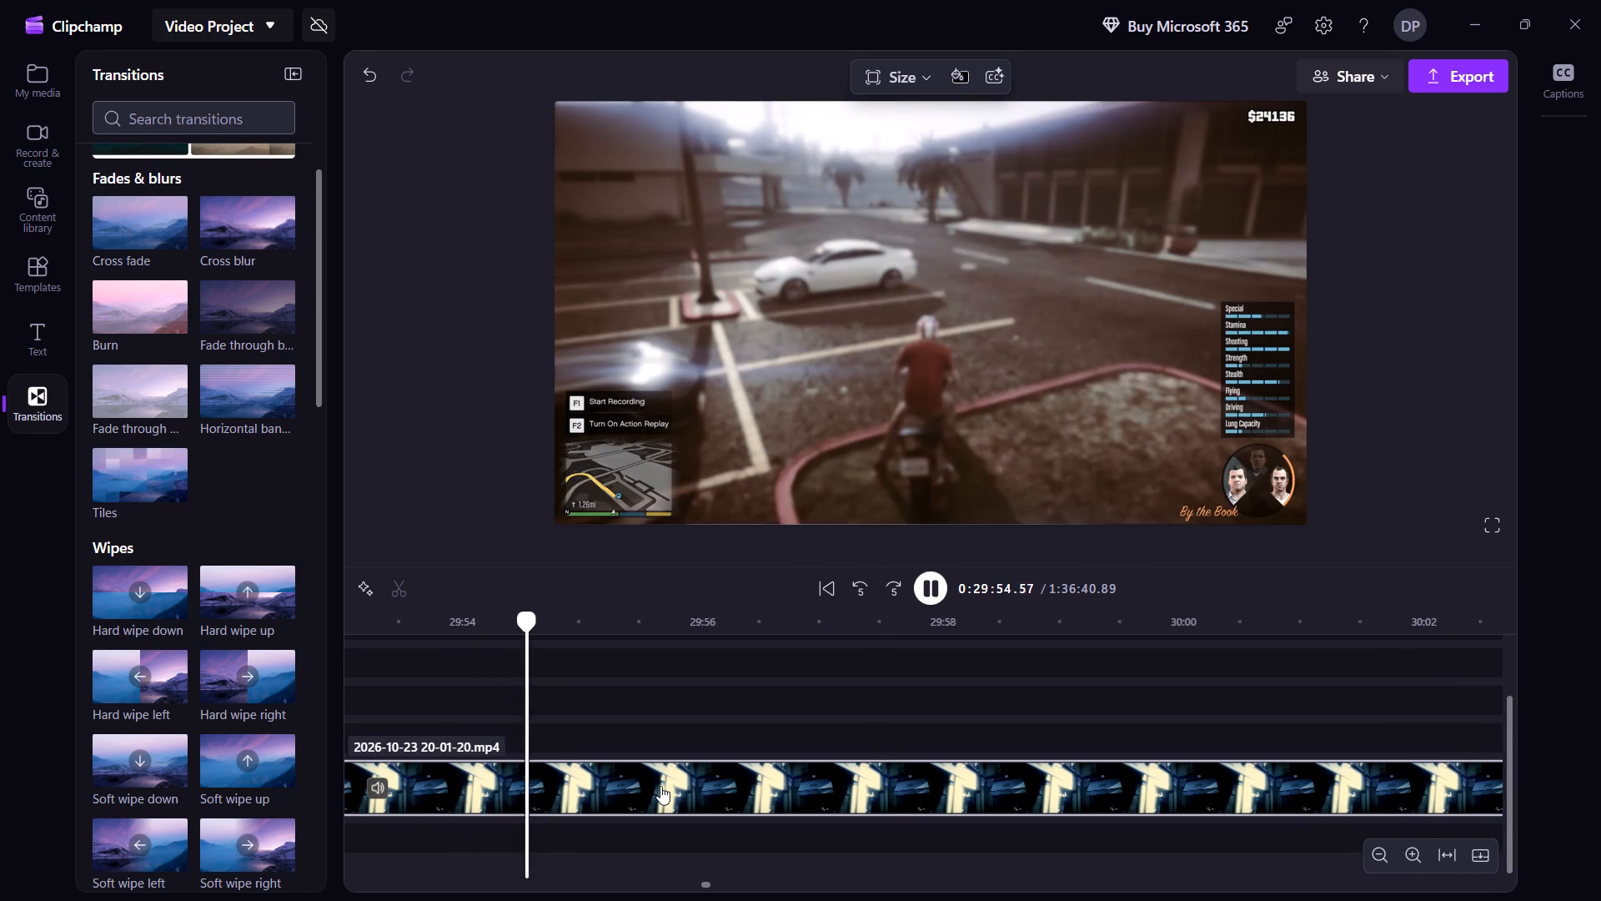
key("shift+Right")
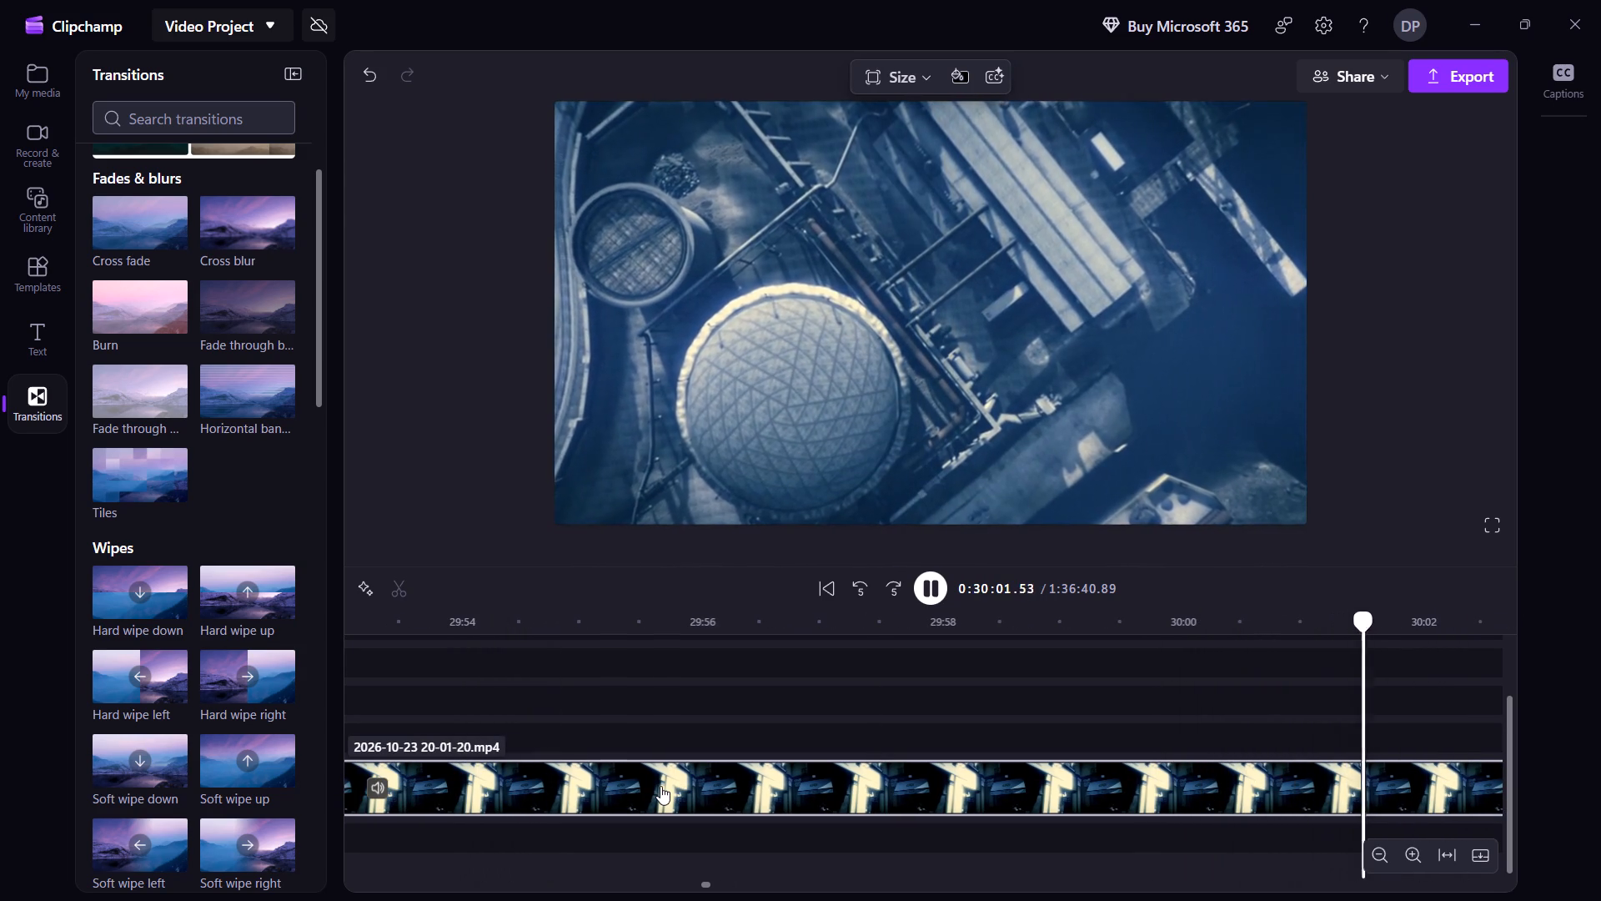
key("Left")
key("Left")
key("Left")
key("Left")
key("Left")
key("Left")
key("Left")
key("Left")
key("Left")
key("Left")
key("Left")
key("Left")
key("Left")
key("Left")
key("Left")
key("Left")
key("Left")
key("Left")
key("Left")
key("Left")
key("Left")
key("Left")
key("Left")
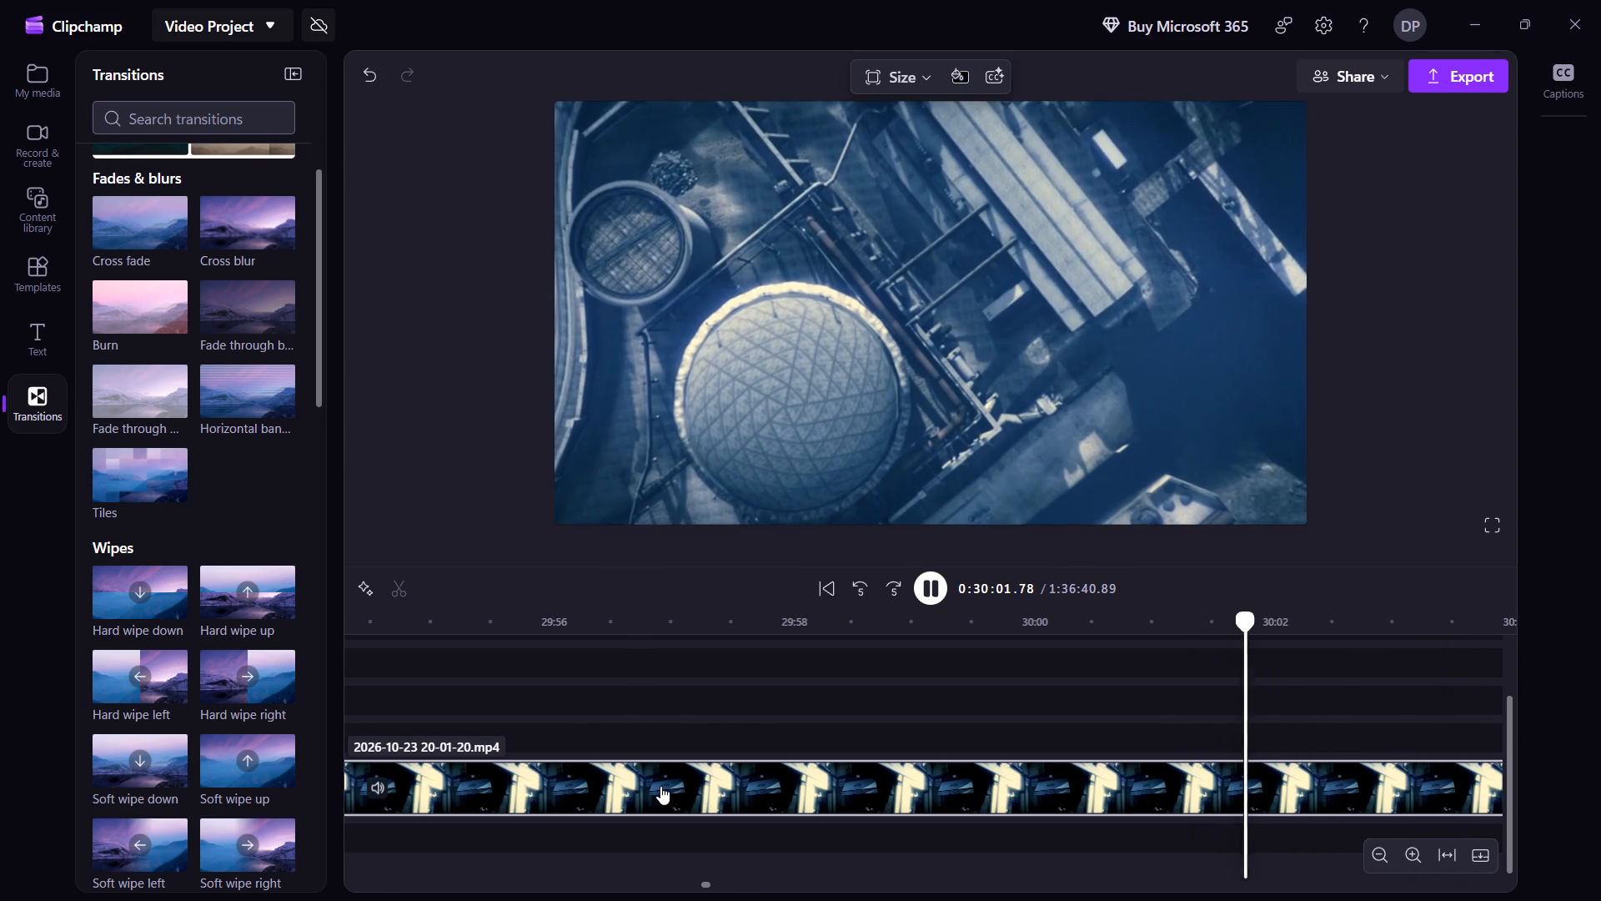
key("space")
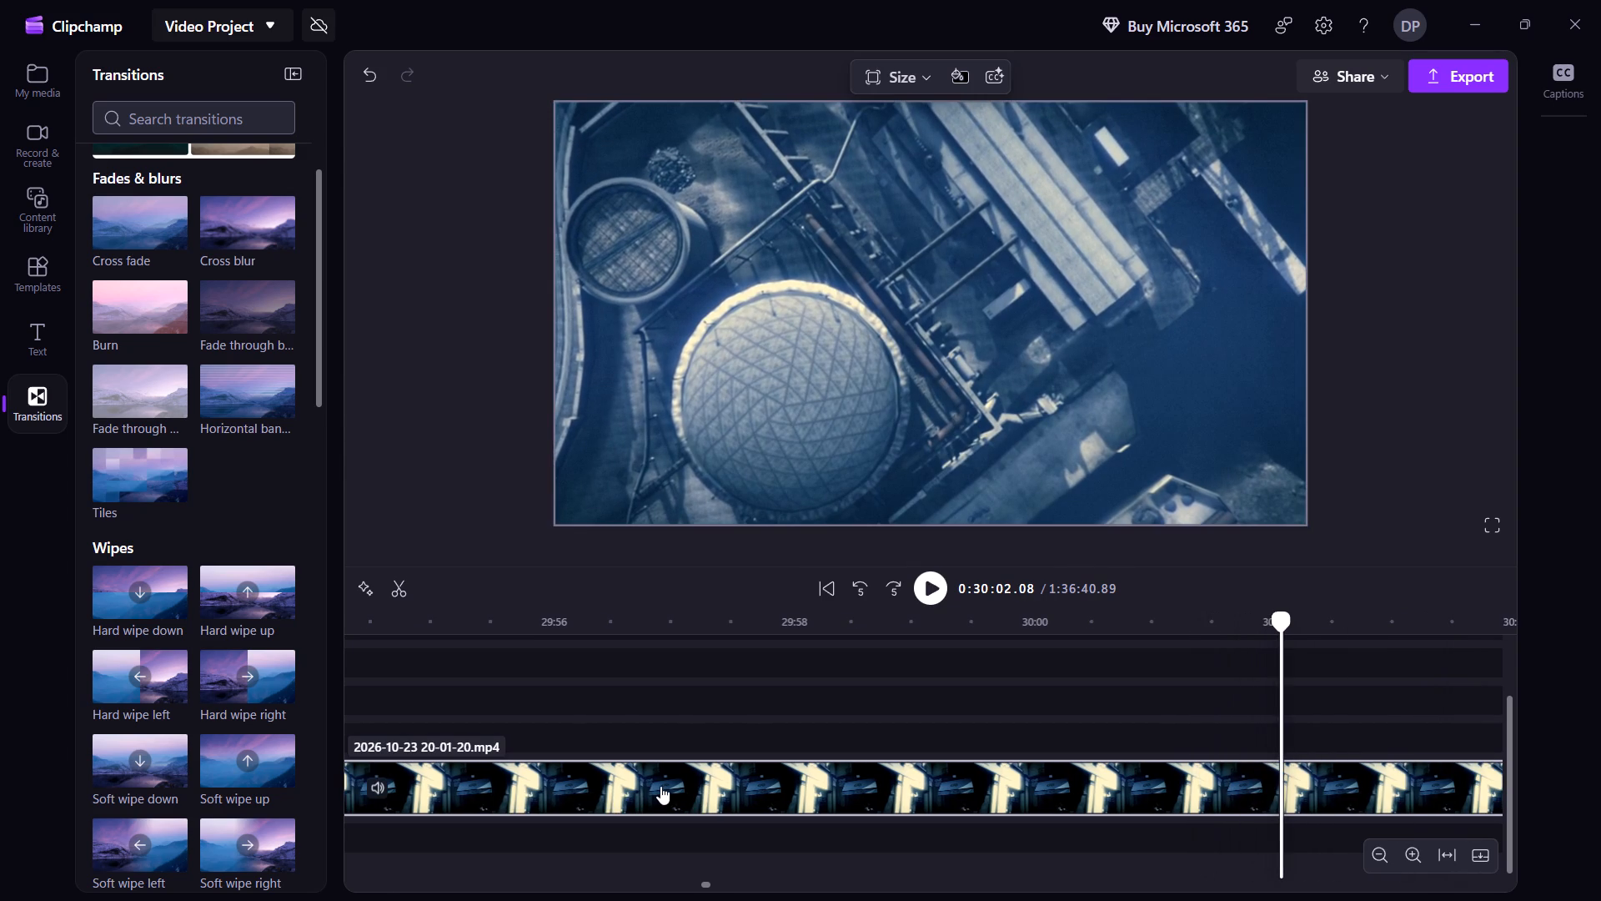
key("s")
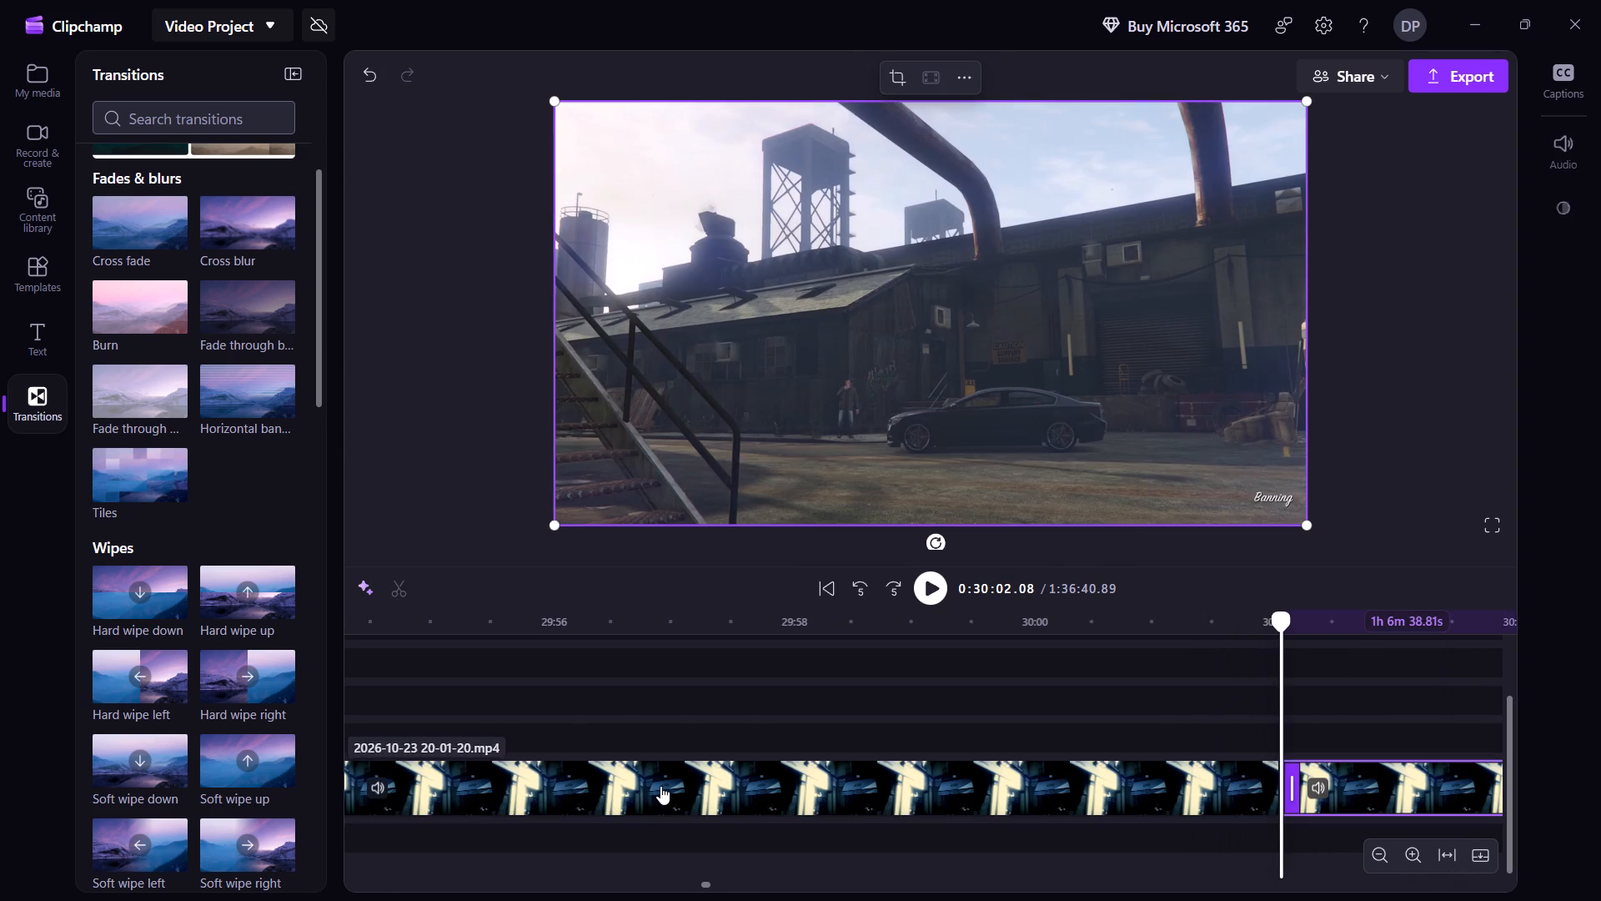
Delete the clip between the 28:19.28 and 30:02.08 cuts and close the gap.
left_click(841, 796)
right_click(841, 796)
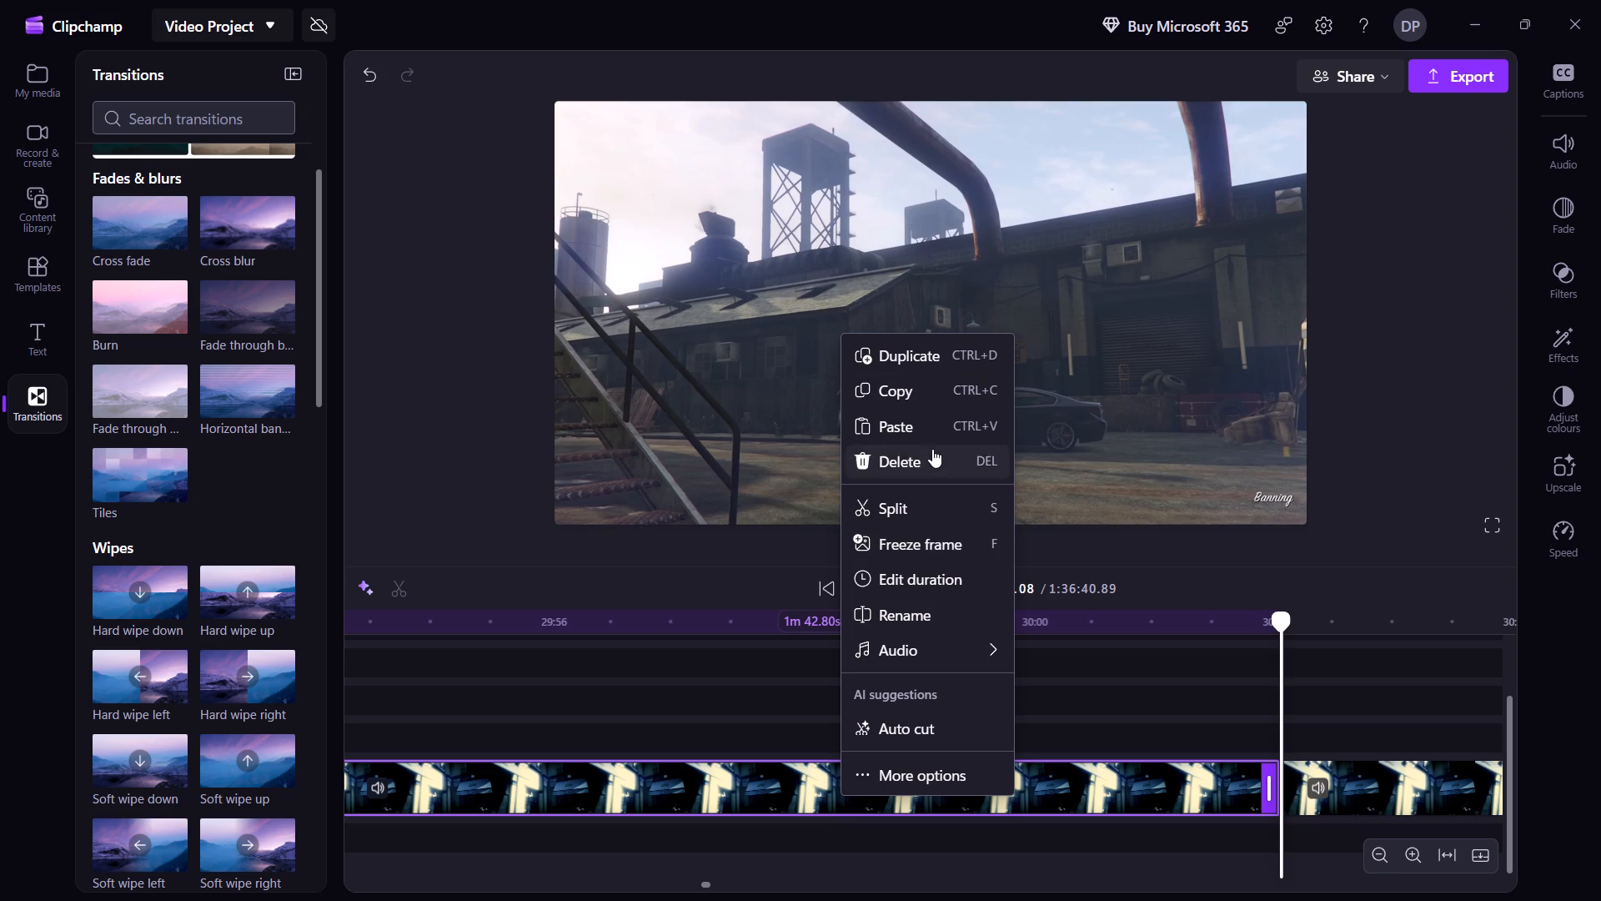
left_click(932, 449)
left_click(814, 794)
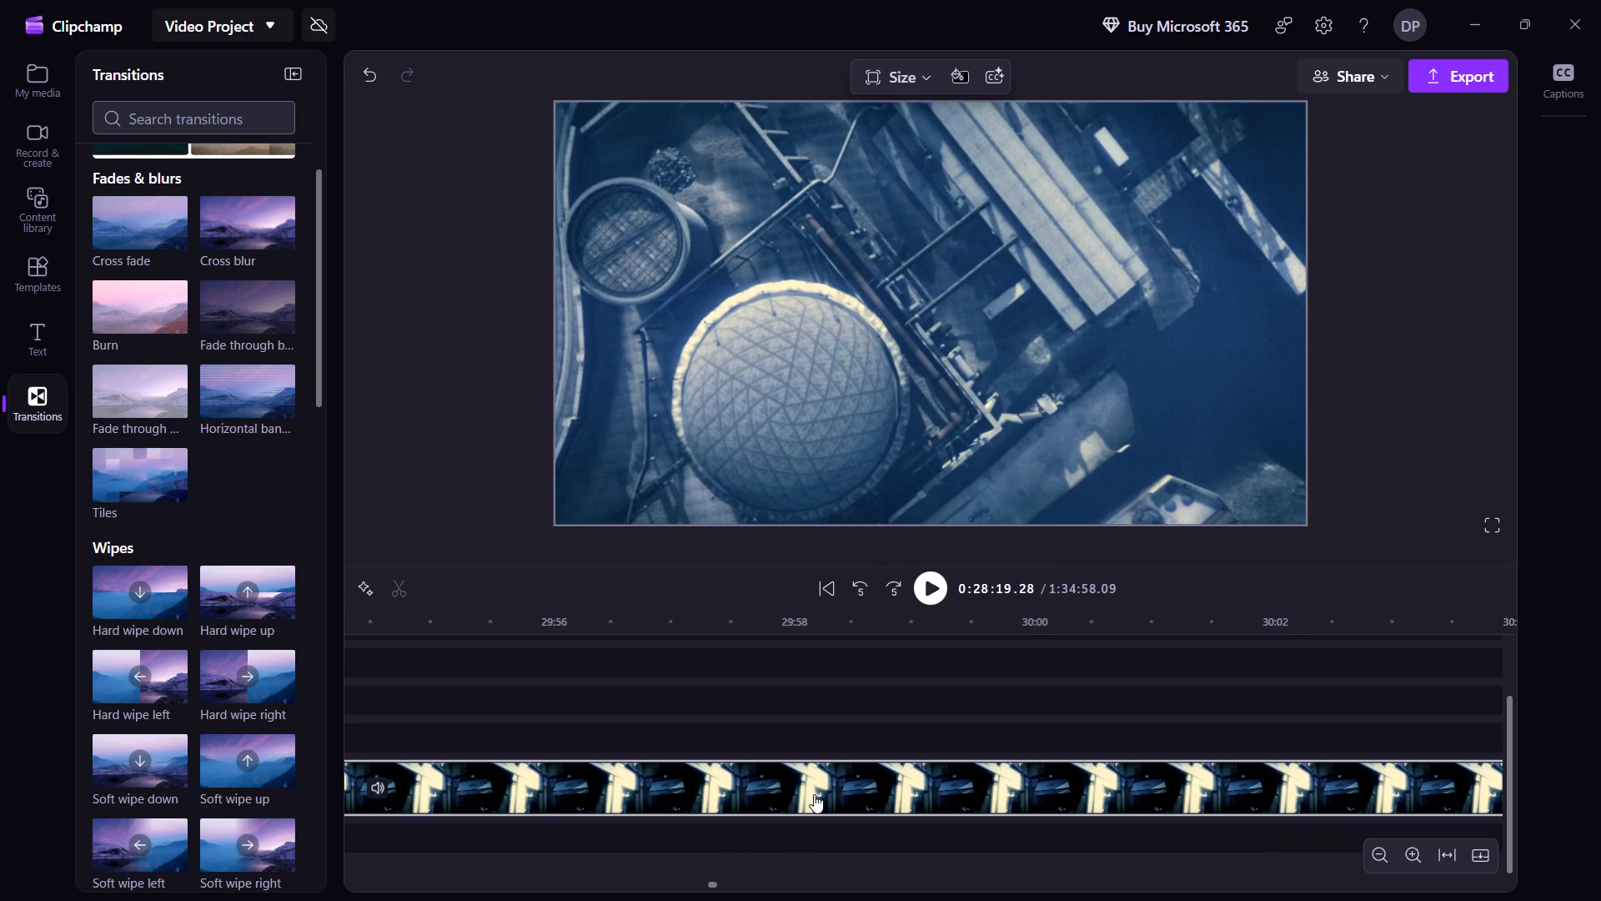
Add a Tiles transition between the two clips at the 28:19.28 cut.
key("Left")
key("Left")
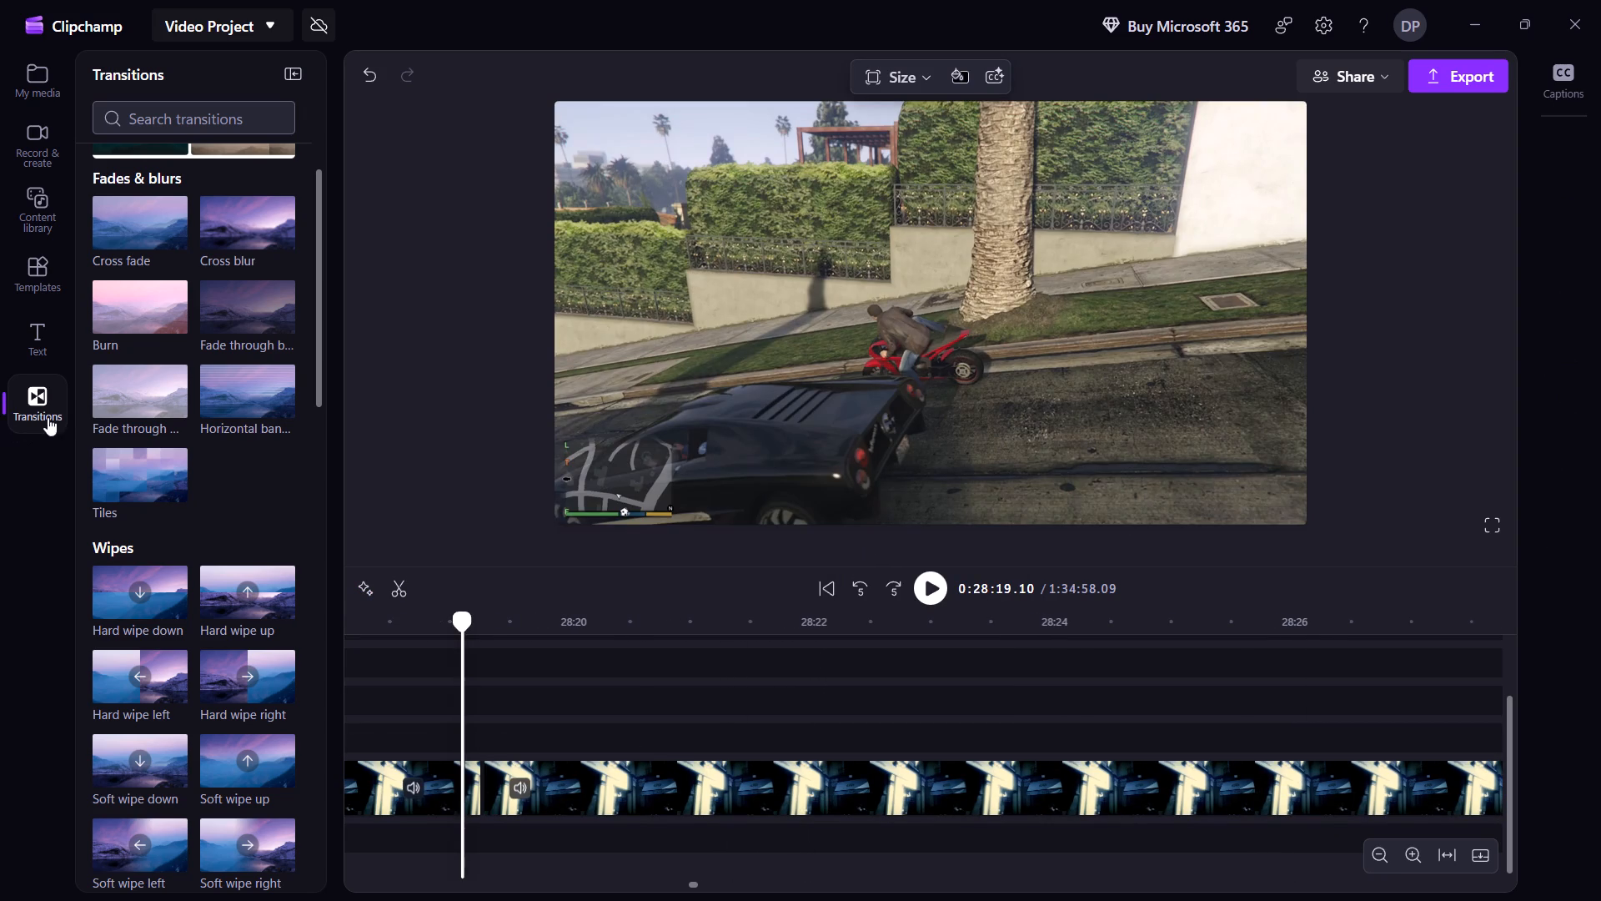
left_click_drag(172, 479, 504, 723)
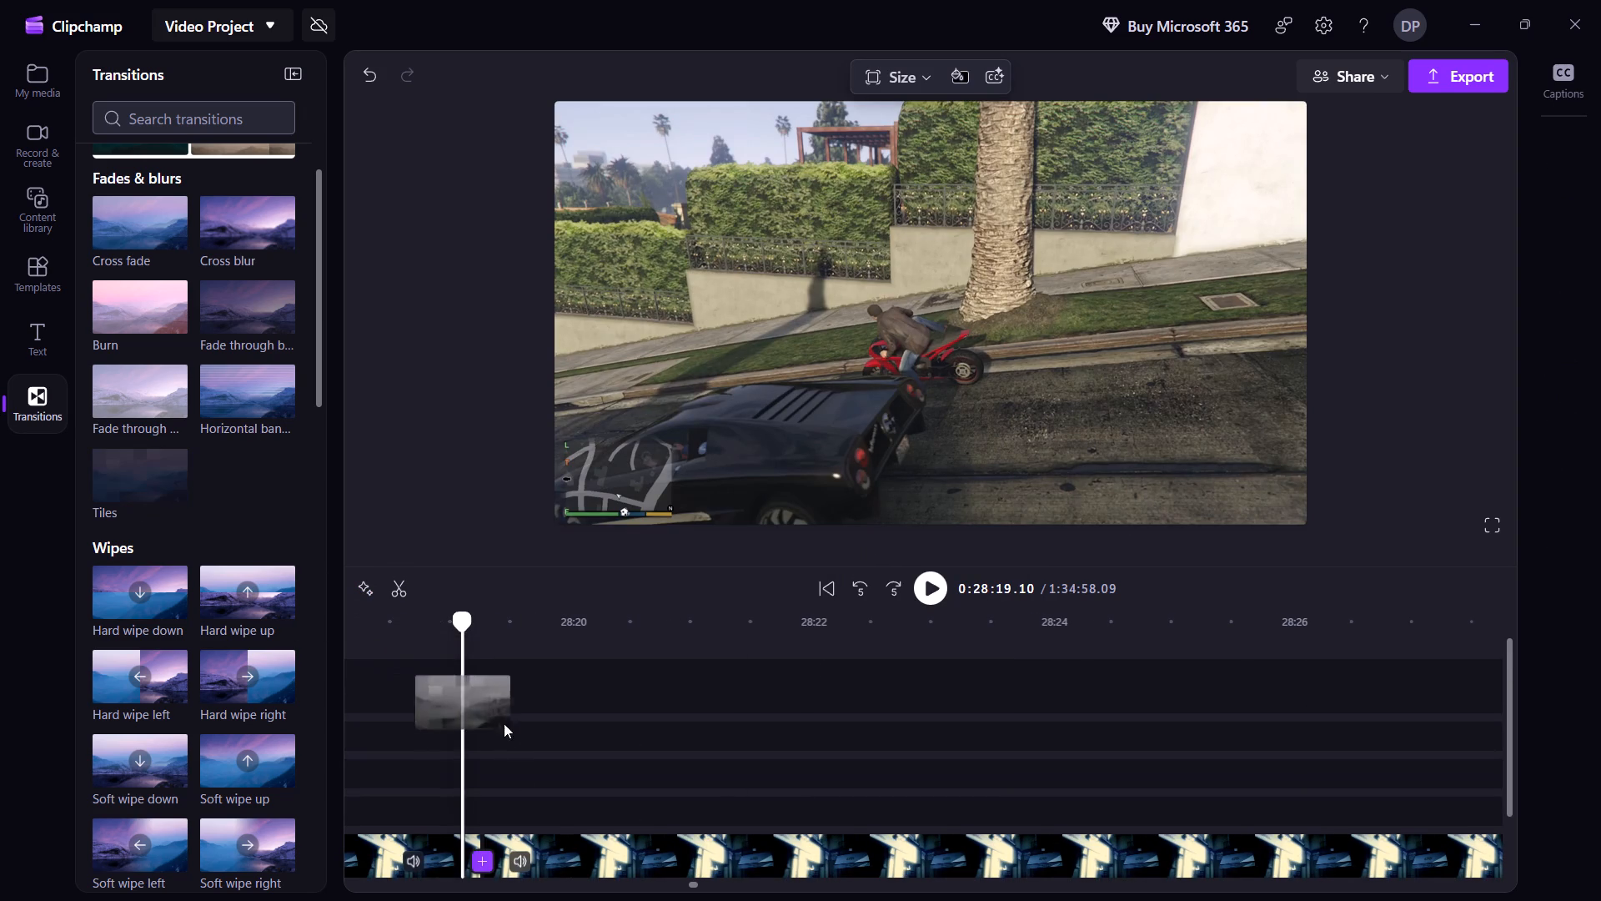
left_click_drag(504, 723, 499, 865)
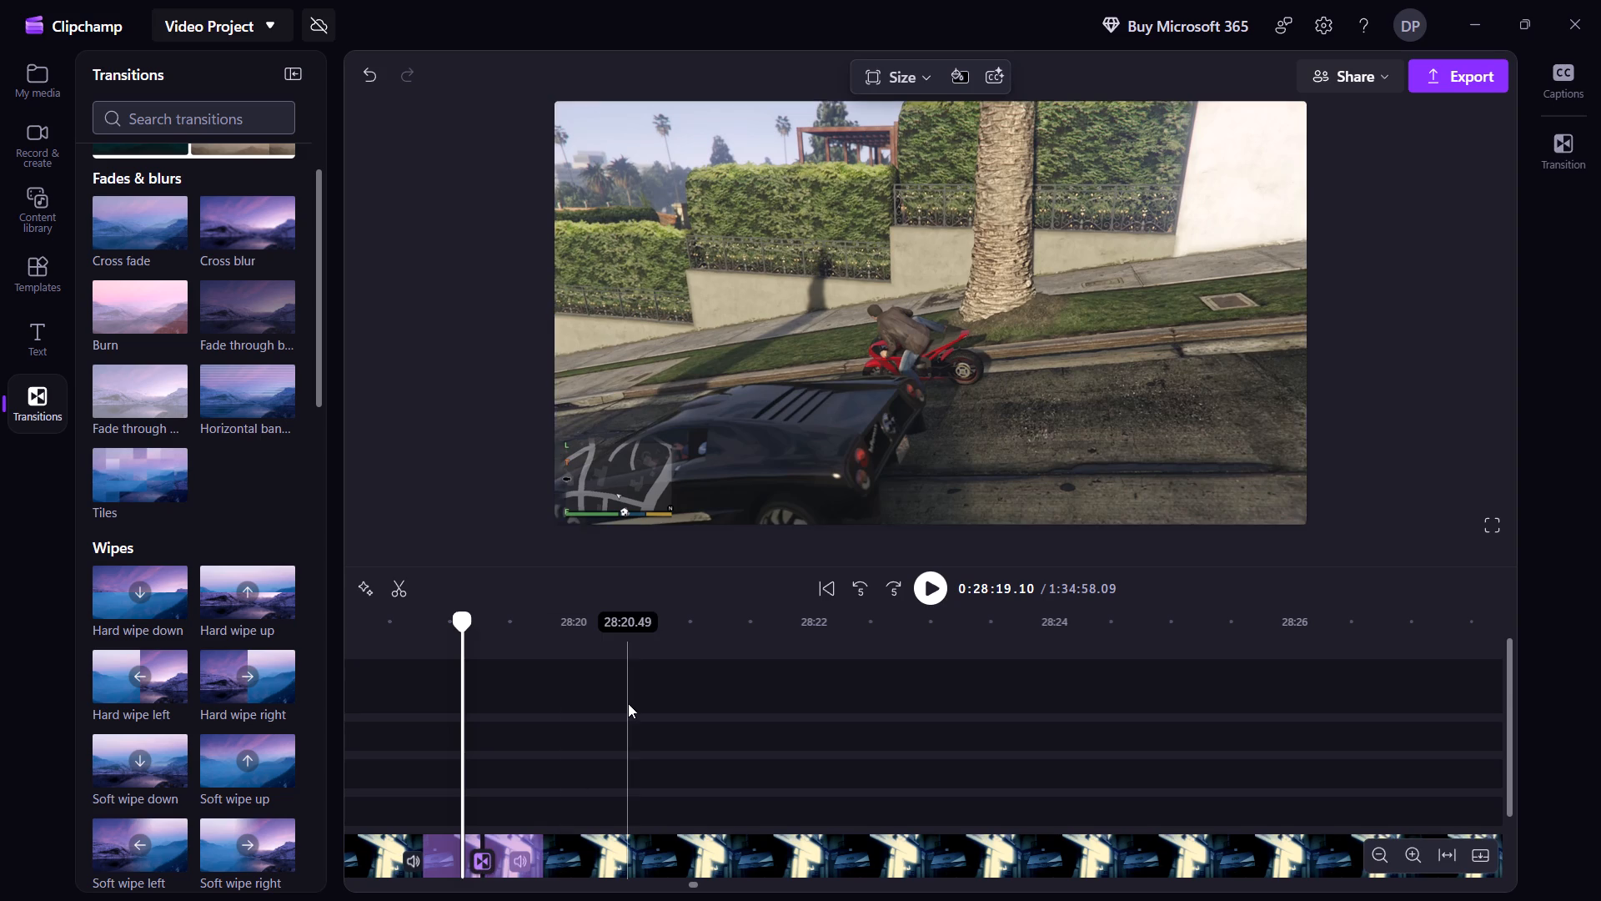
Play back the Tiles transition from just before the cut into the graffiti-wall cutscene at about 28:27.
scroll(628, 703, "down", 2)
key("Left")
key("Left")
key("Left")
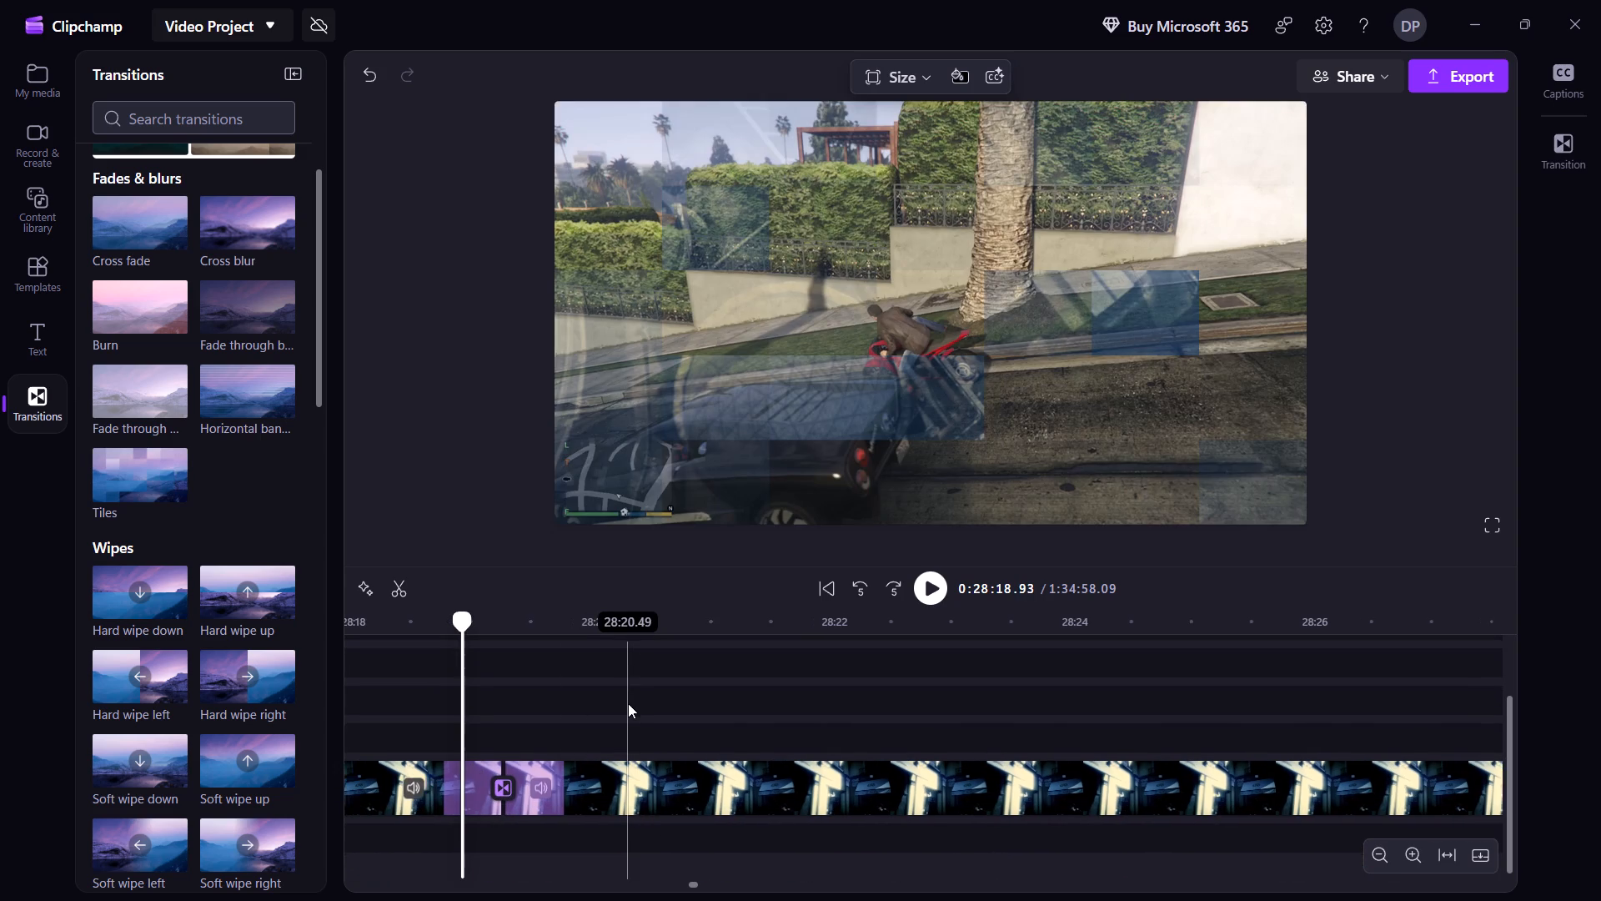
key("Left")
key("Left")
key("Left")
key("space")
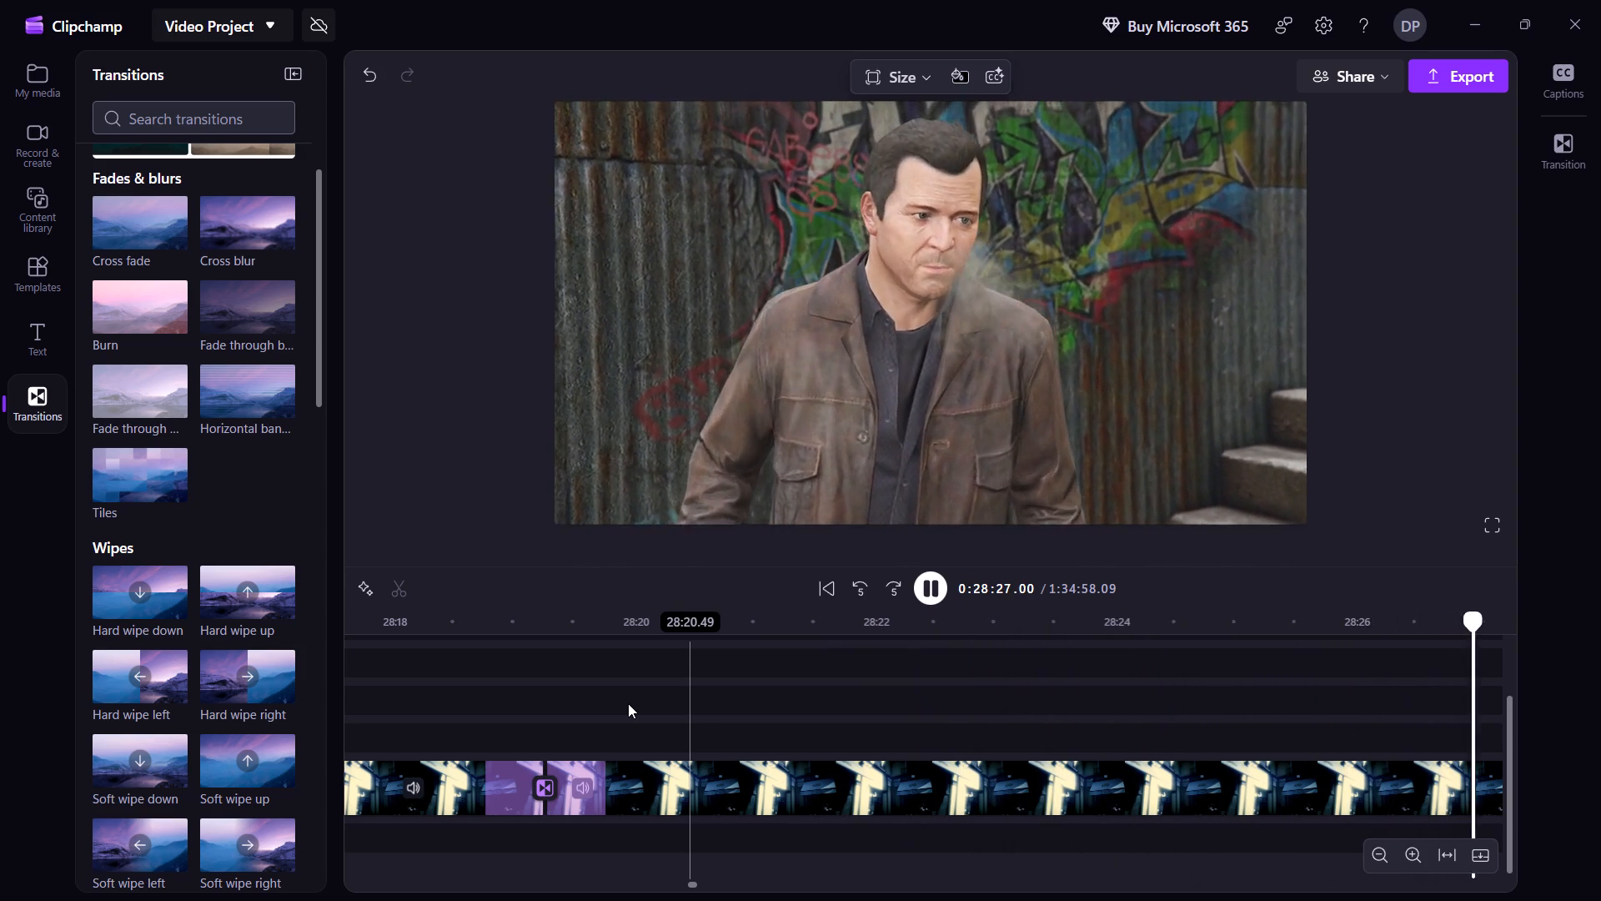
Skim forward through the graffiti-wall and warehouse interrogation cutscenes, from about 28:27 to the drive in the dark sedan at about 31:40.
key("shift+Right")
key("shift+Right")
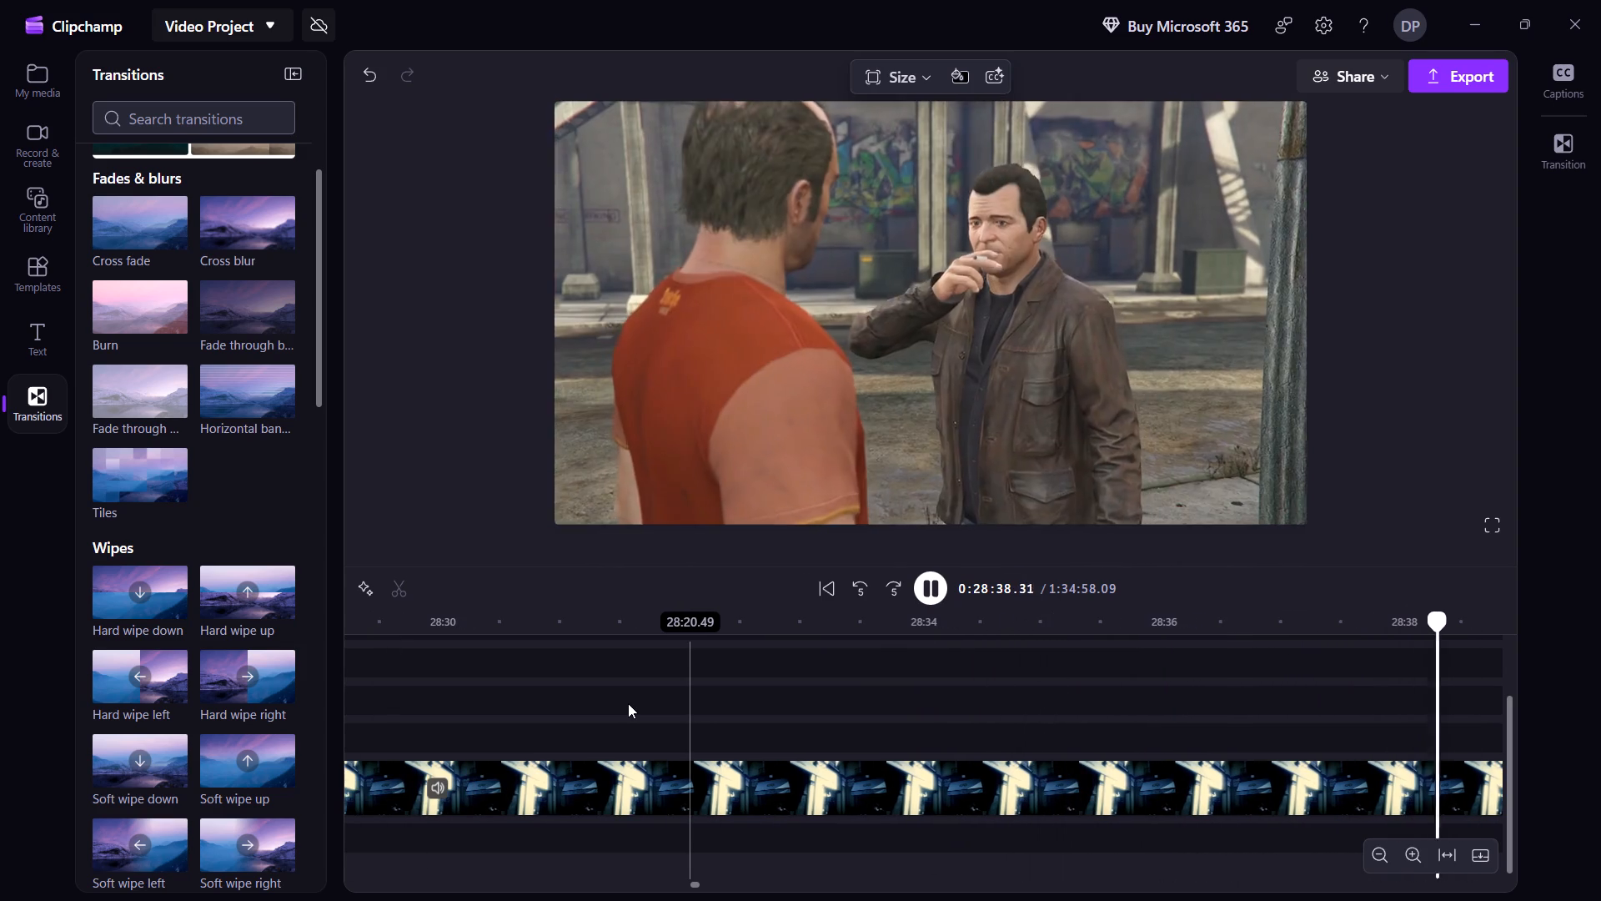
key("shift+Right")
key("shift+Right")
key("shift+Right")
key("shift+Right")
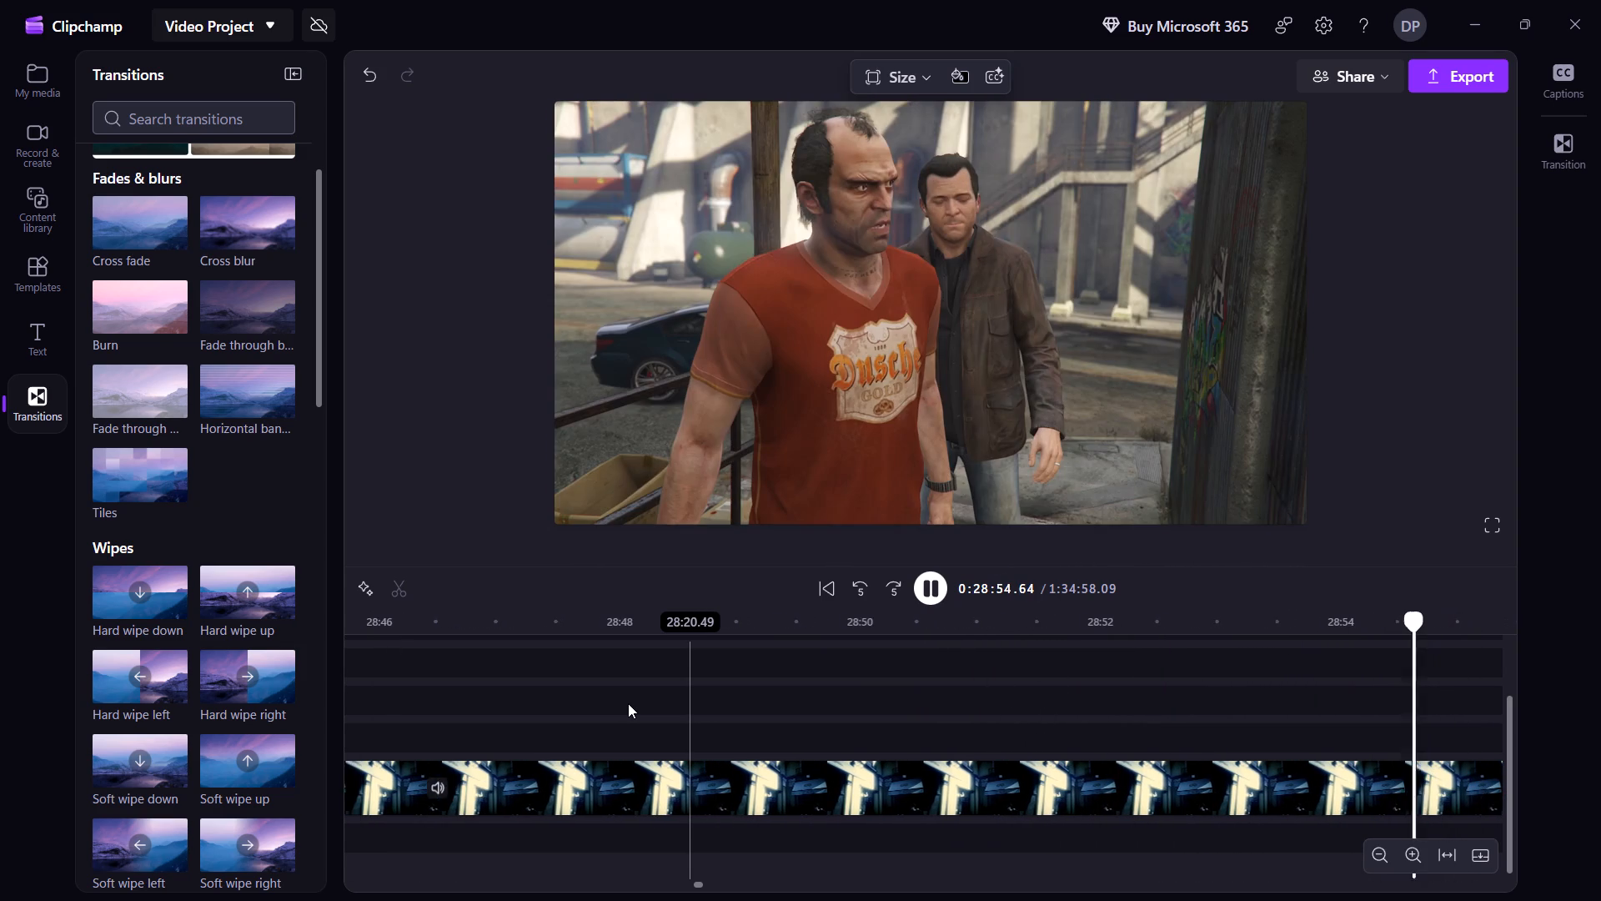
key("shift+Right")
key("shift+Right")
key("shift+Right")
key("shift+Right")
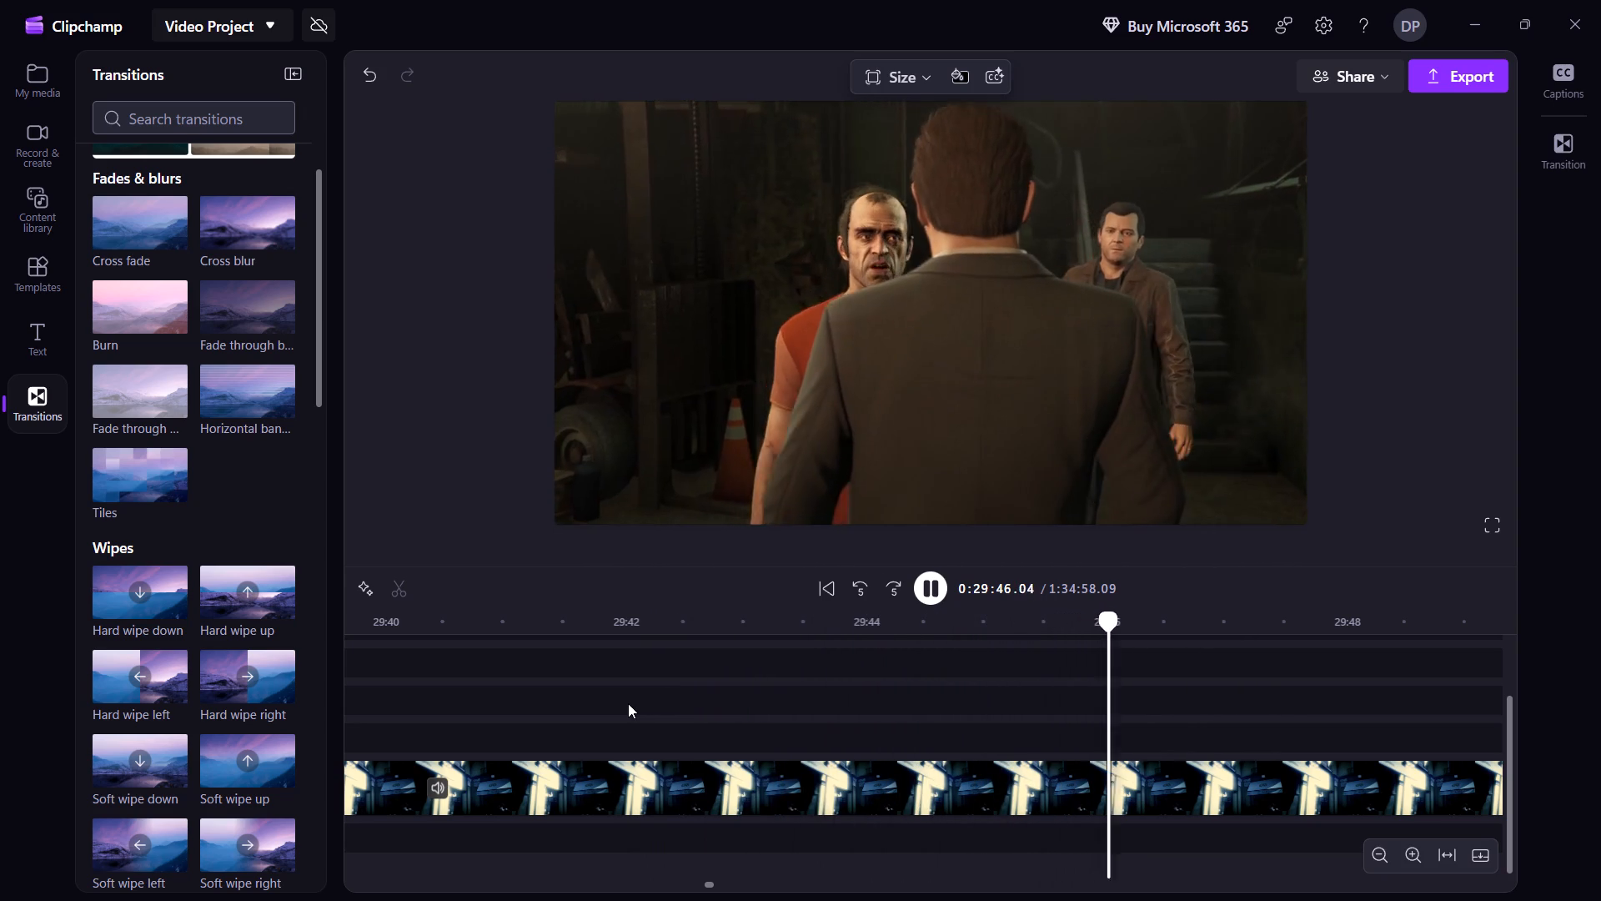
key("shift+Right")
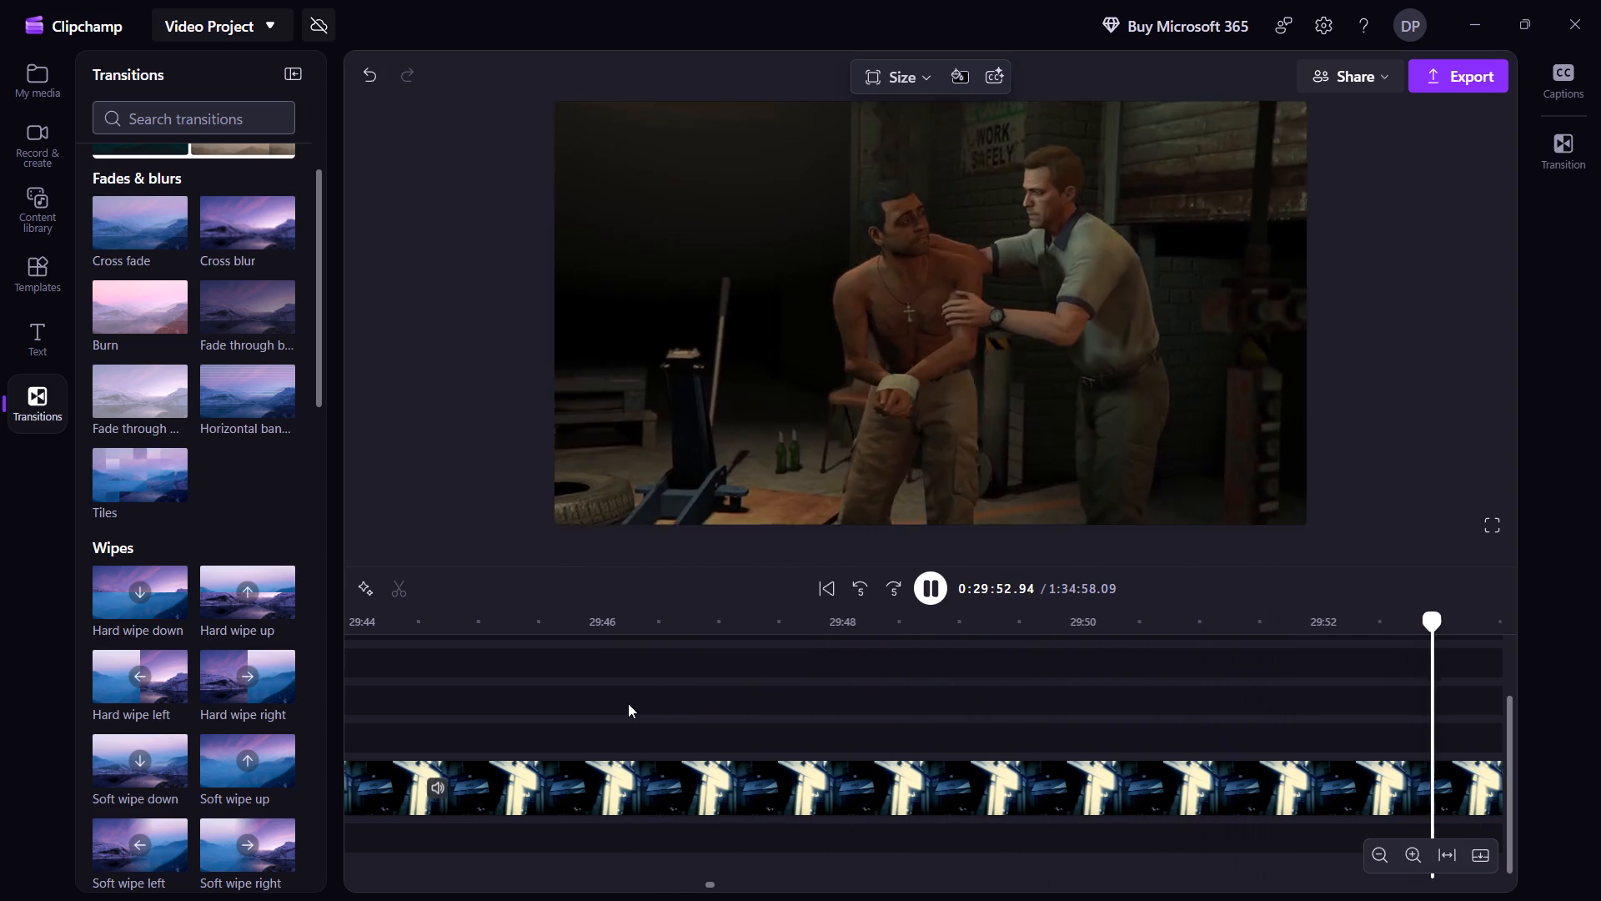
key("shift+Right")
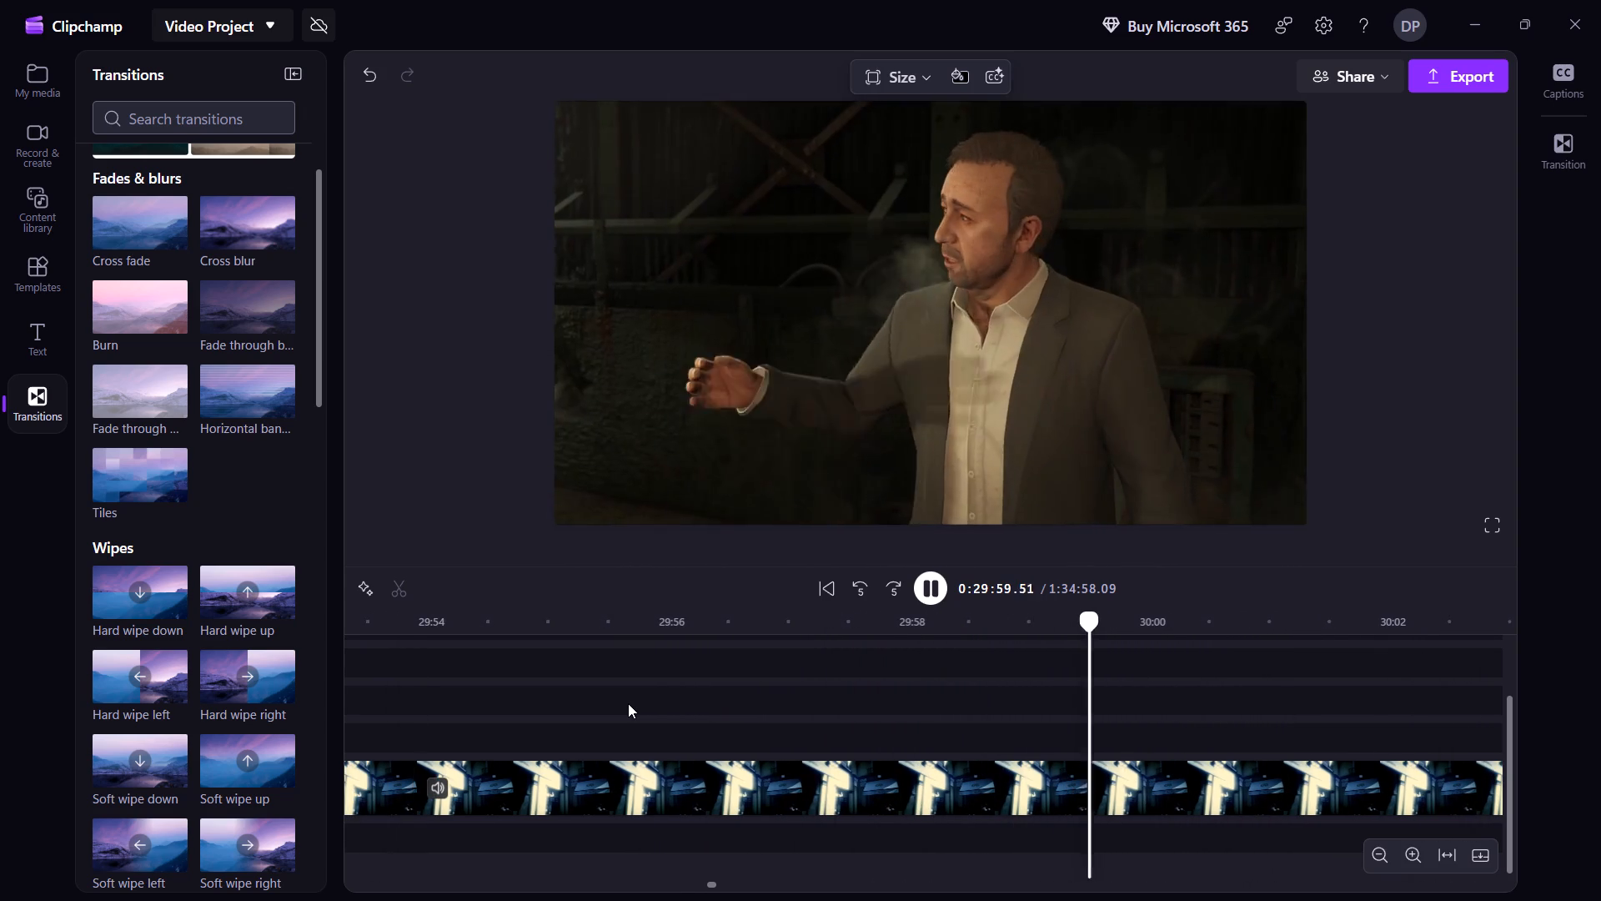
key("shift+Right")
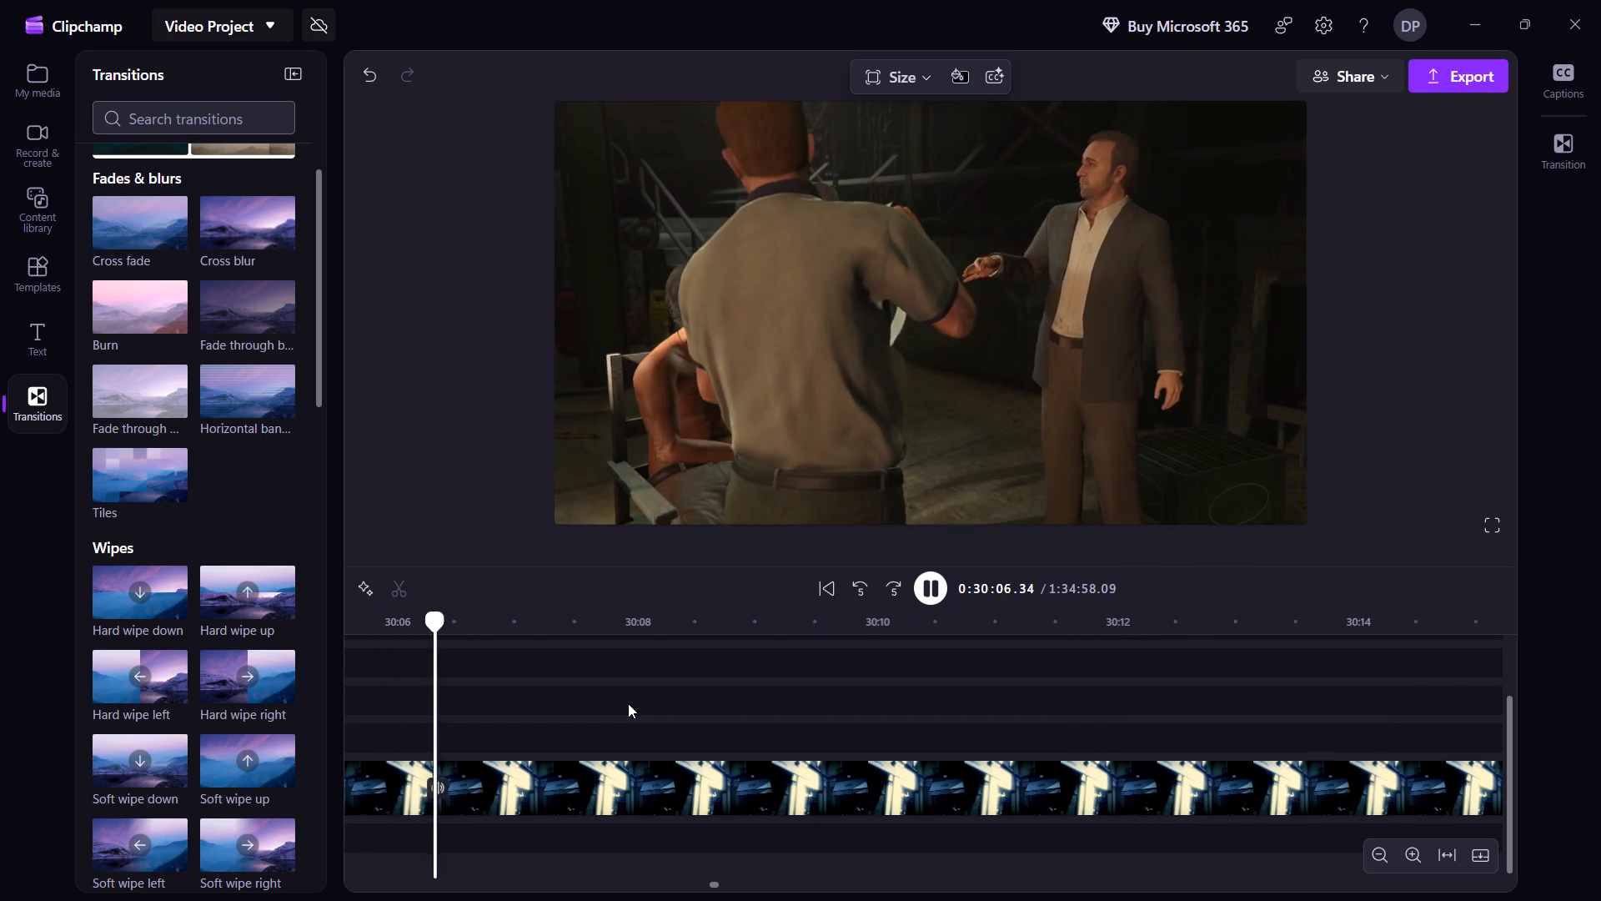
key("shift+Right")
key("shift+Right")
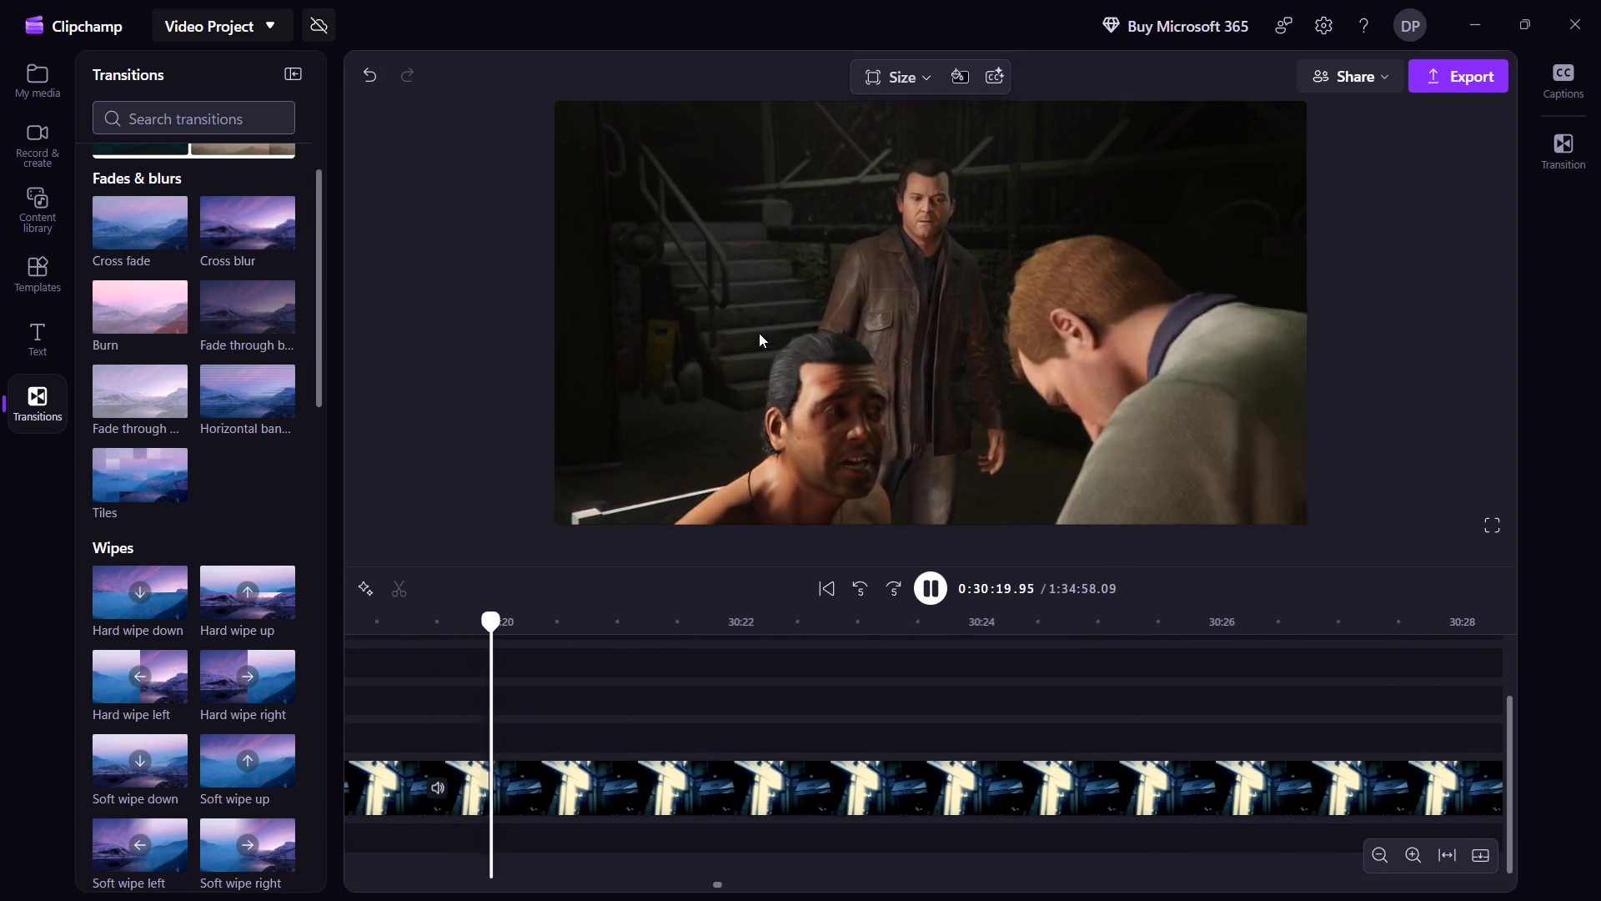
key("shift+Right")
key("shift+Right")
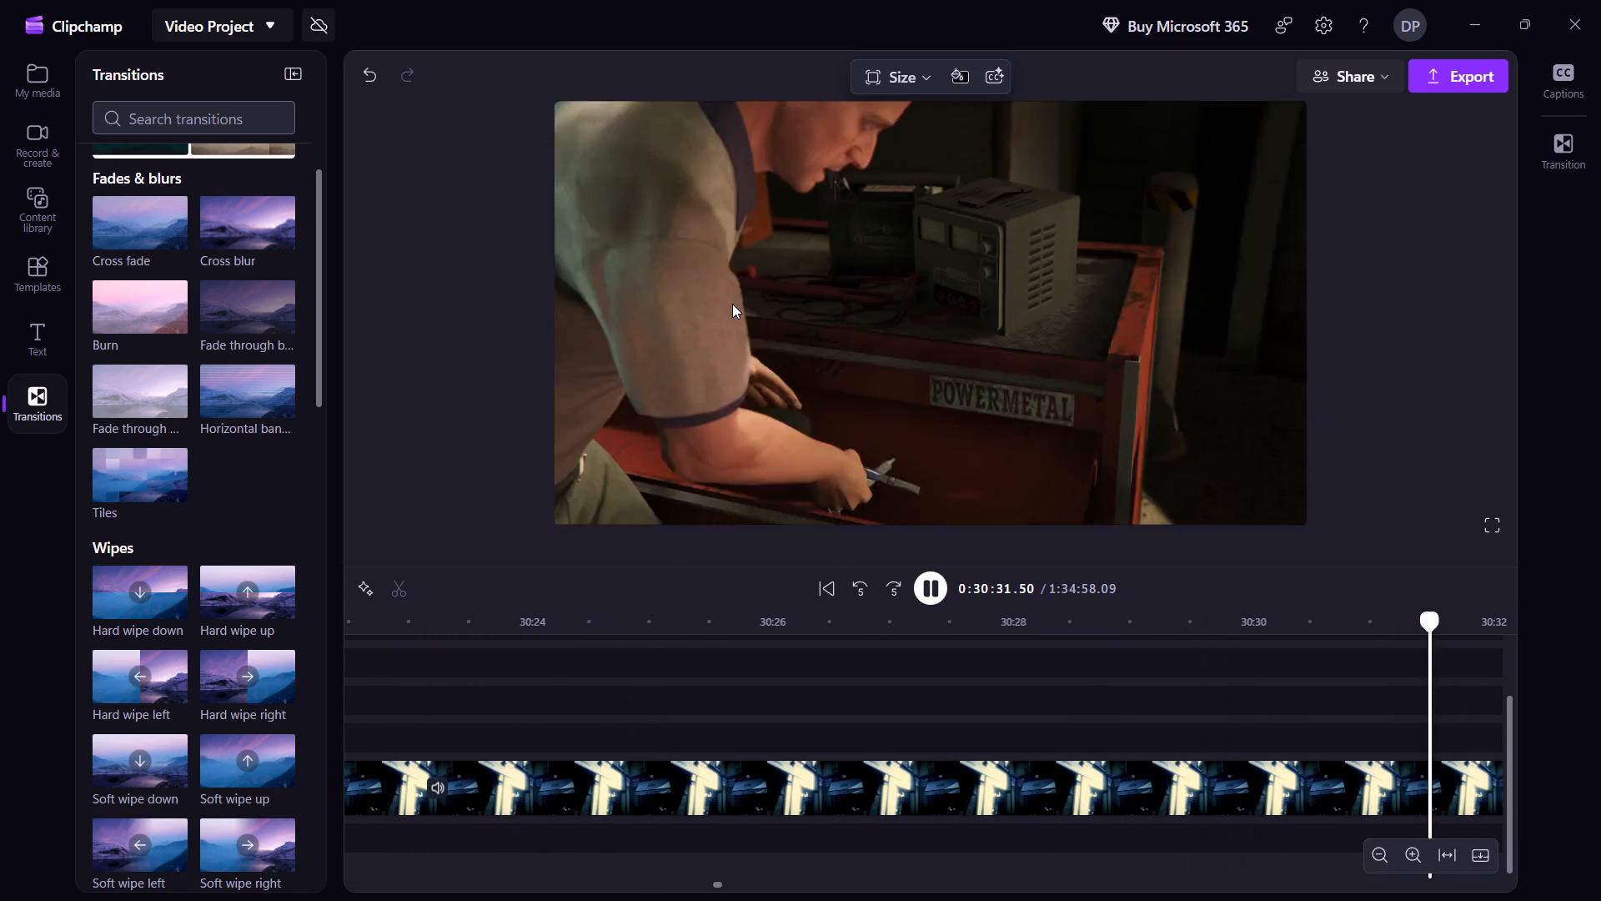
key("shift+Right")
key("shift+Right")
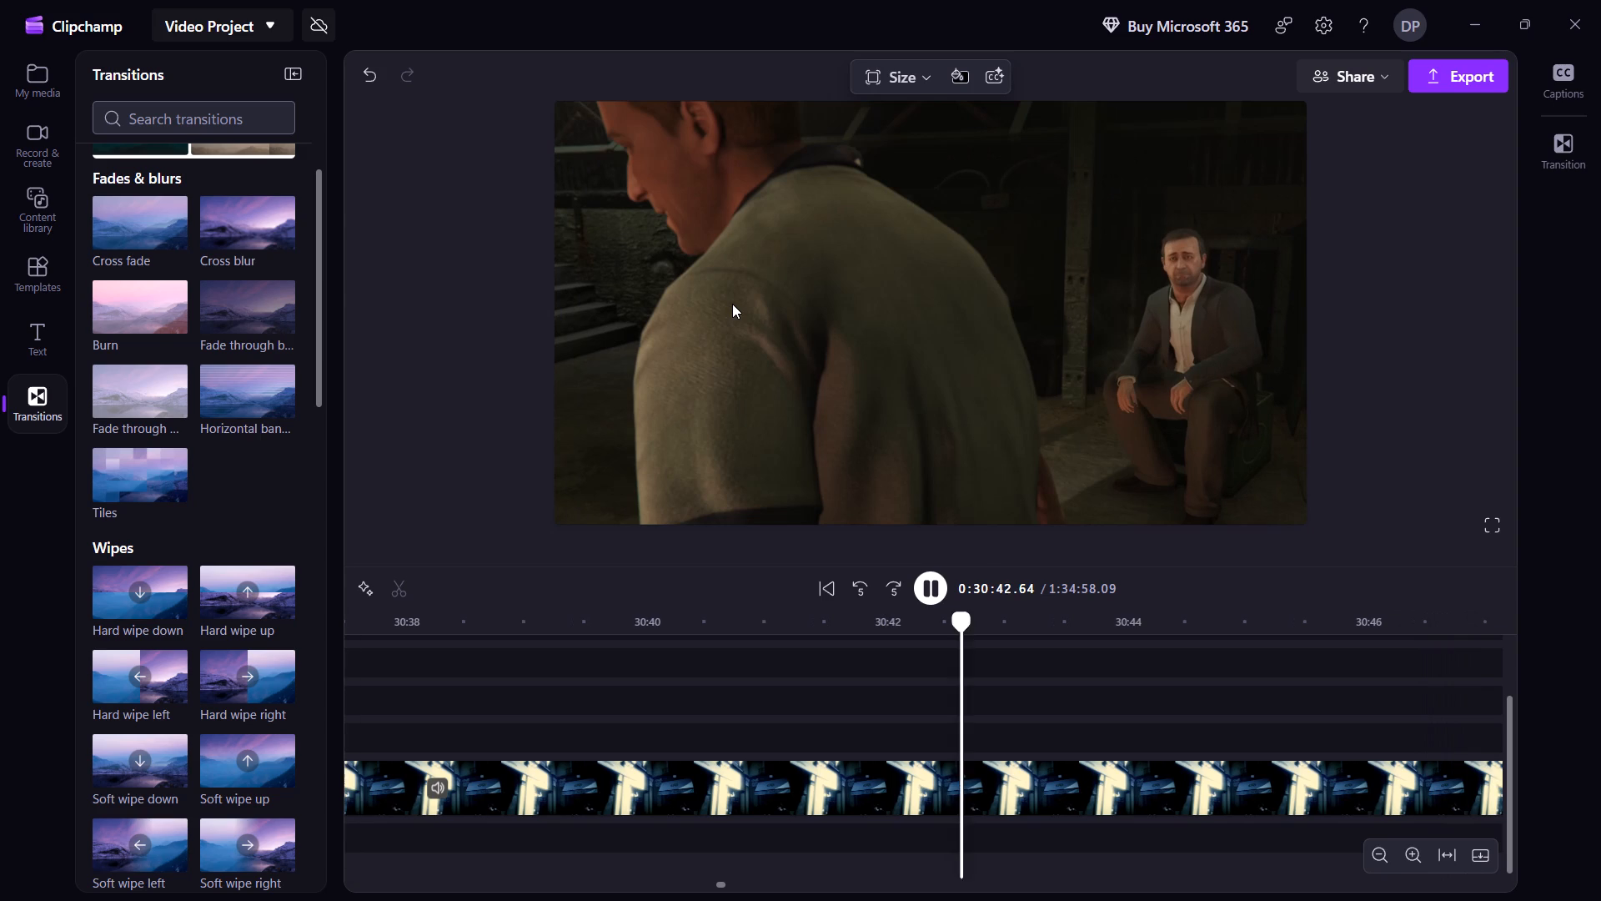
key("shift+Right")
key("shift+Right")
key("shift+Right")
key("shift+Right")
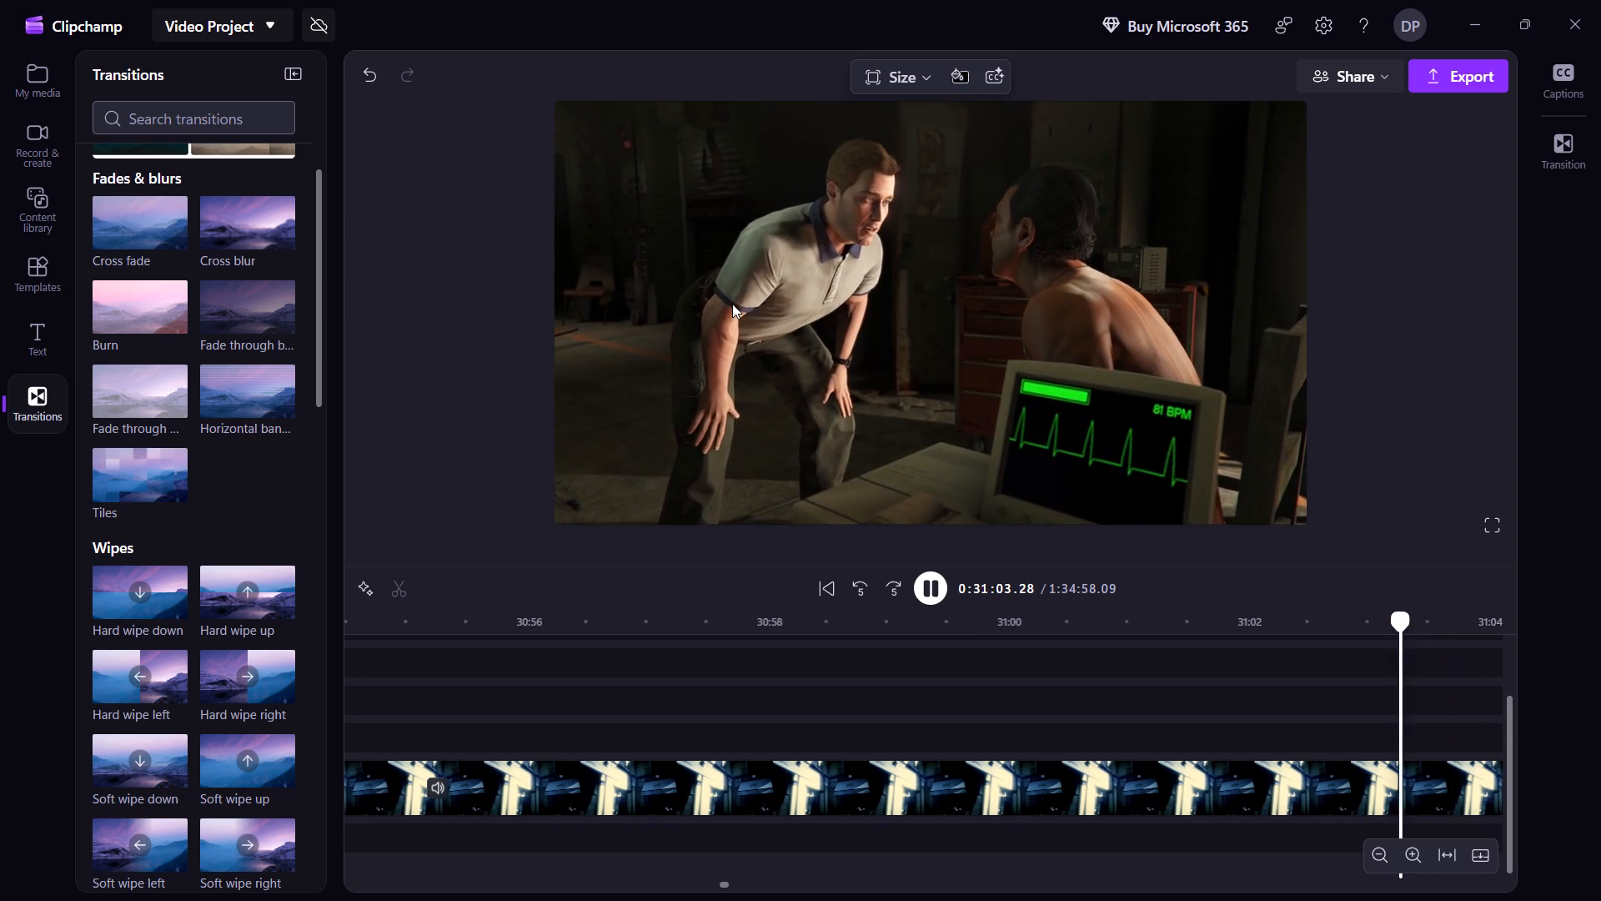
key("shift+Right")
key("shift+Right")
key("shift+Right")
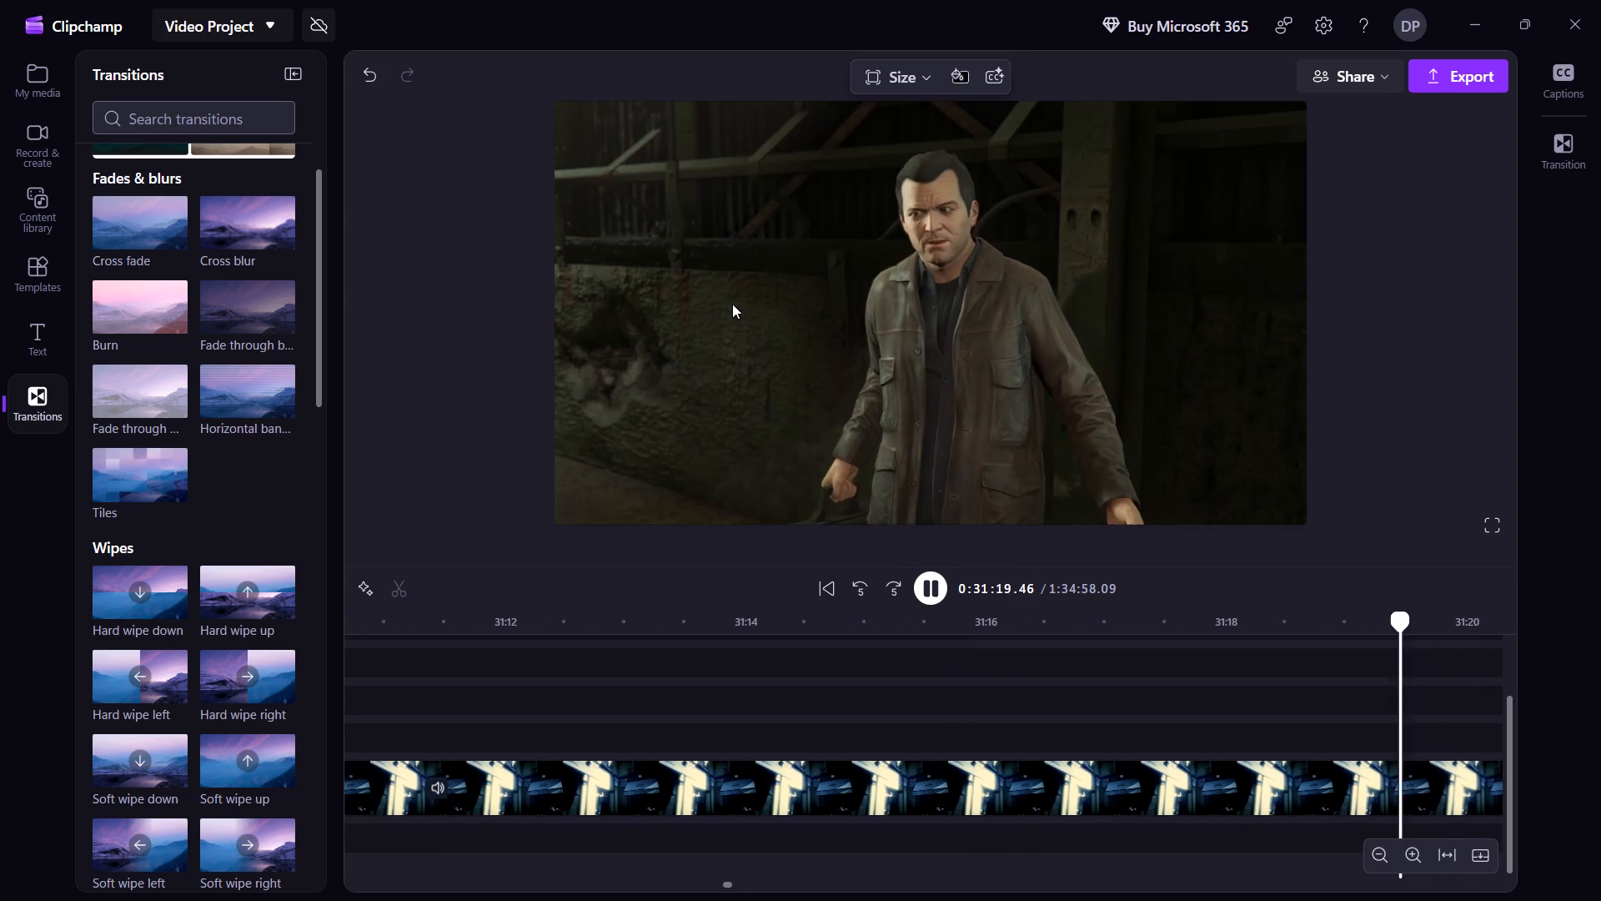
key("shift+Right")
key("shift+Right")
key("shift+Right")
key("shift+Right")
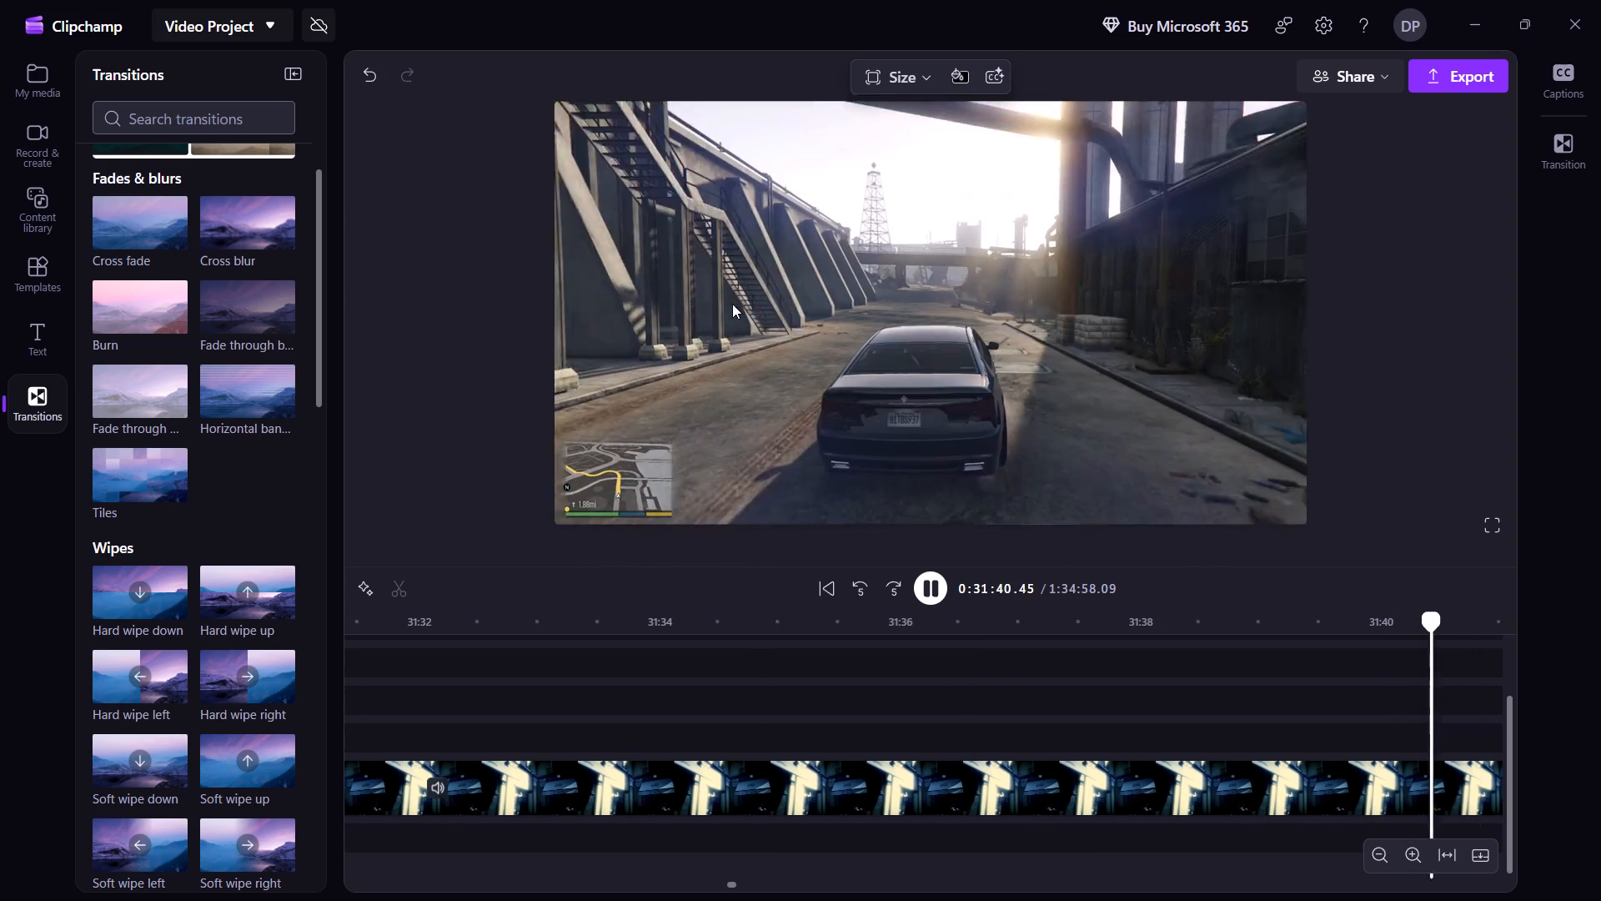
Skim forward through the city drive from about 31:40 to the shot of the car at the mansion gates at about 33:57.
key("shift+Right")
key("shift+Right")
key("shift+Right")
key("shift+Right")
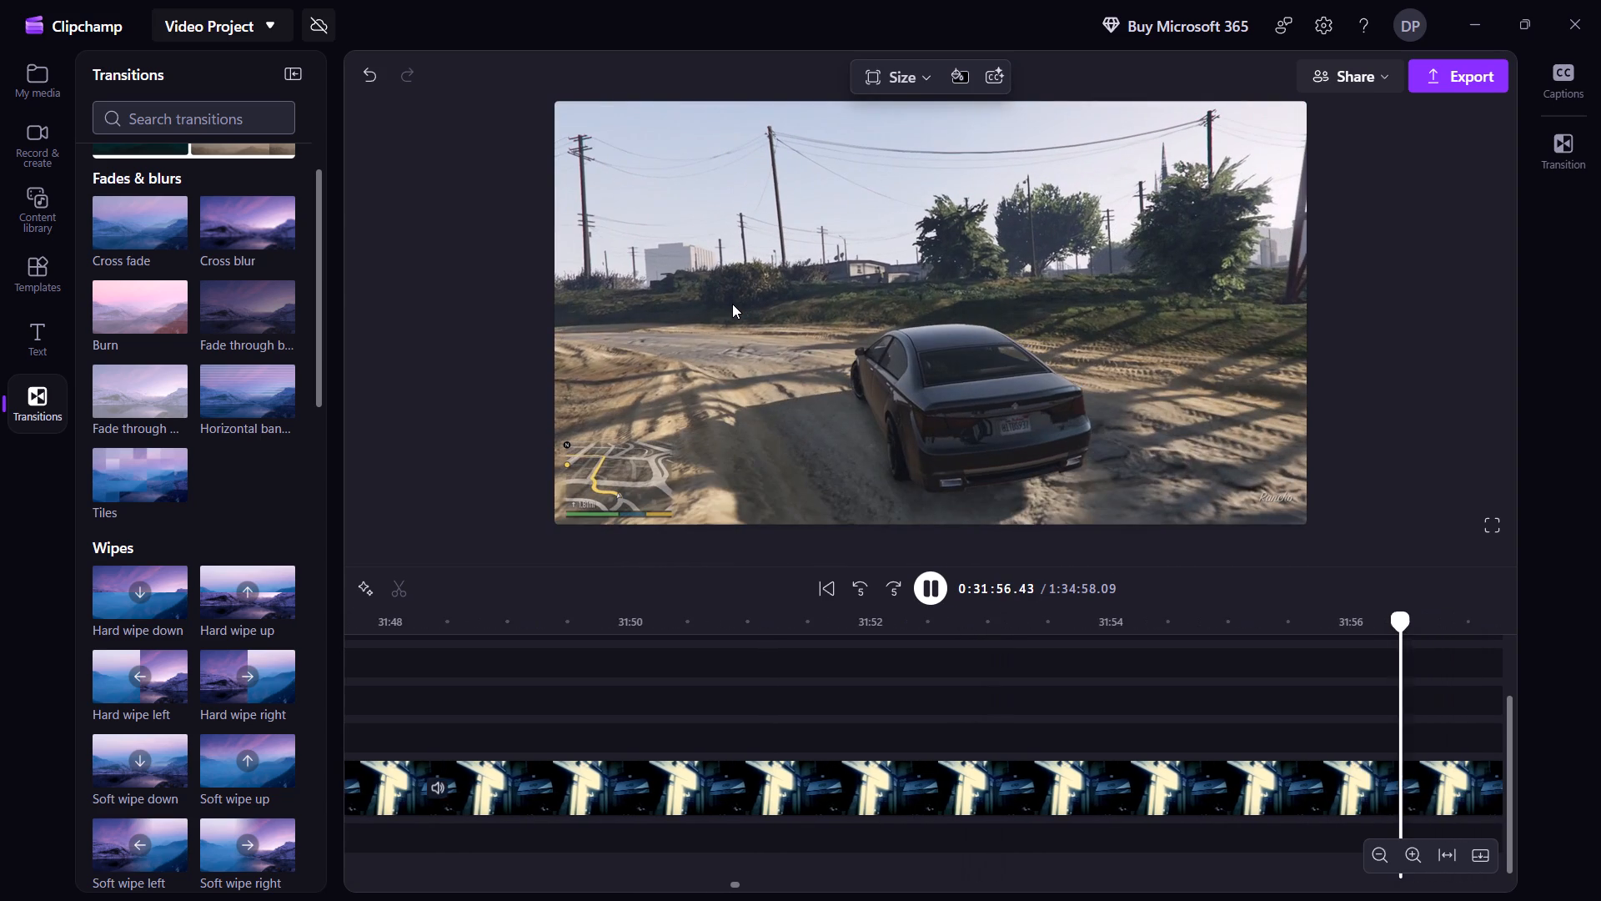
key("shift+Right")
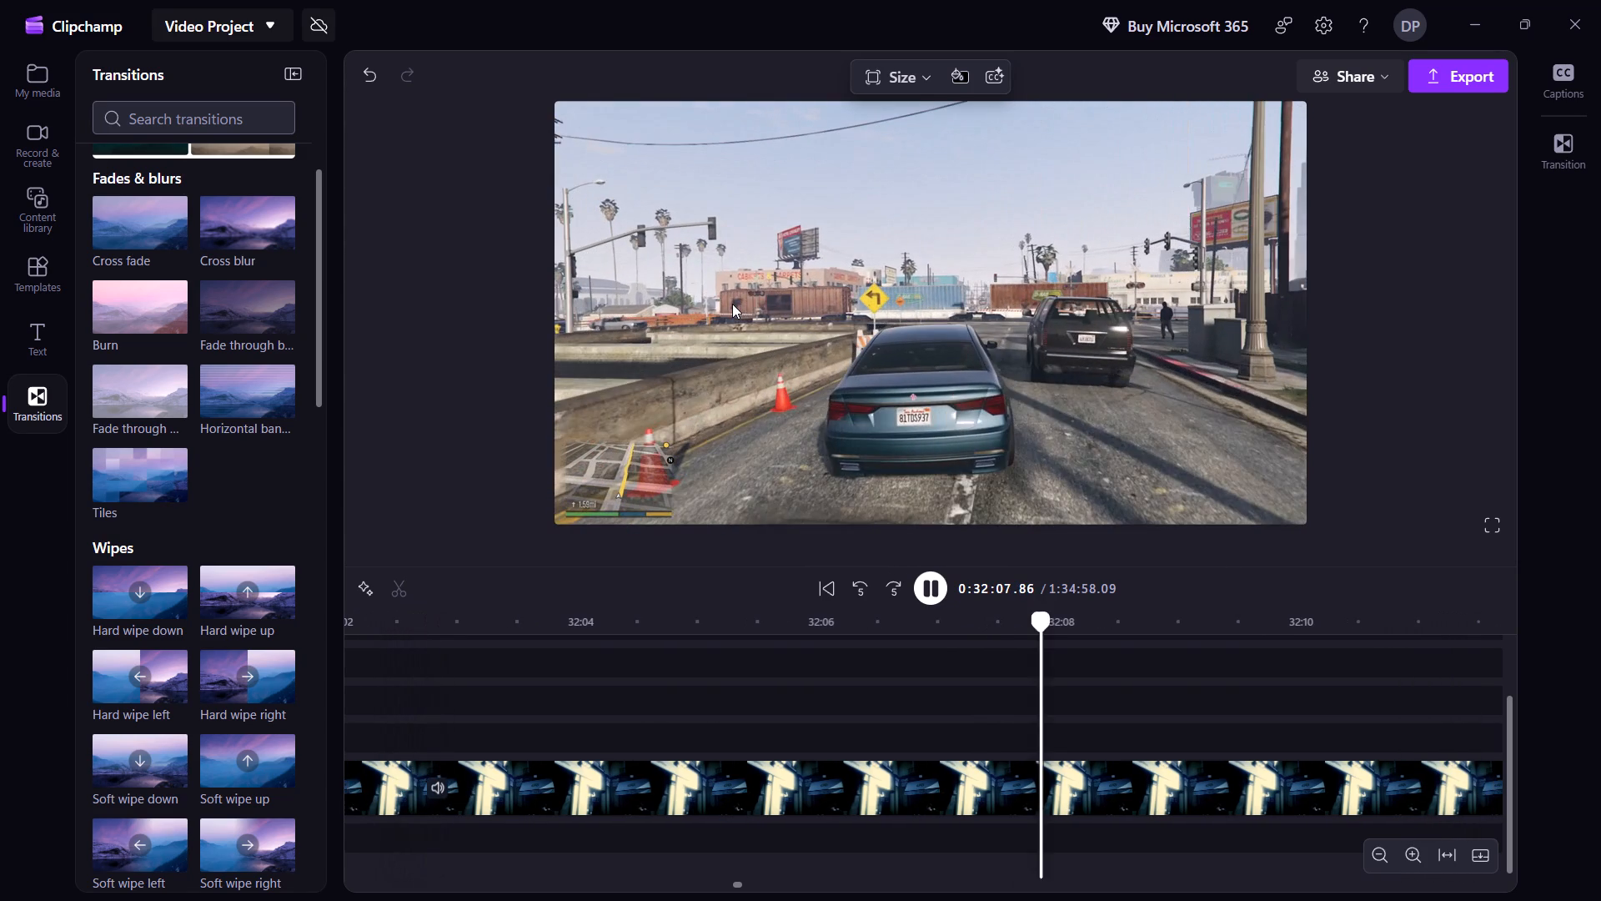
key("shift+Right")
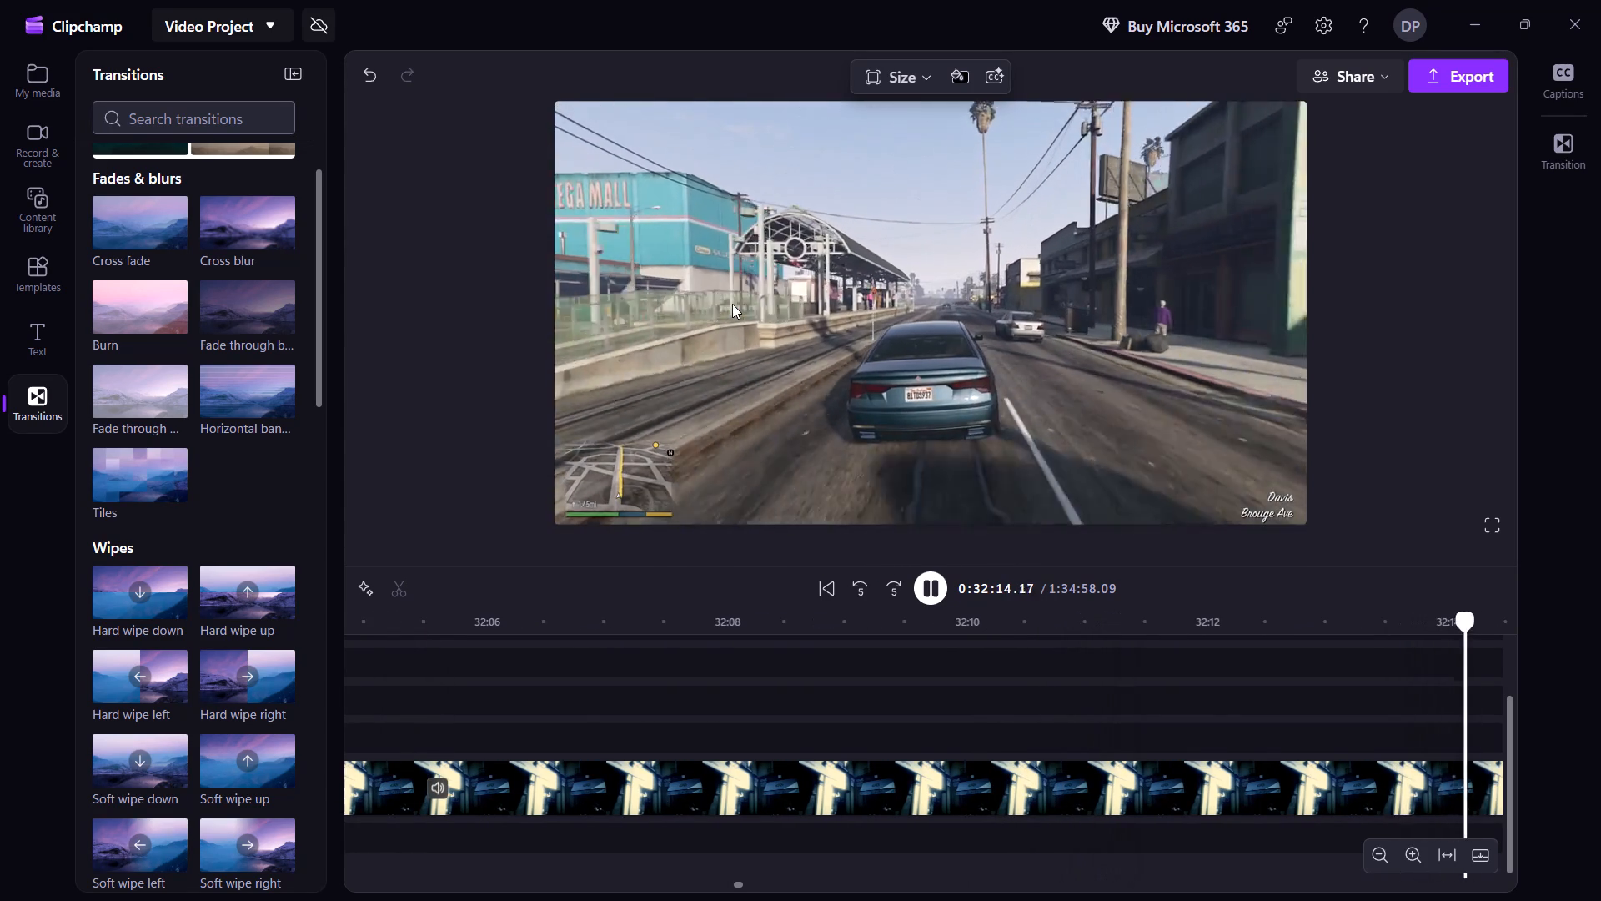
key("shift+Right")
key("shift+Right")
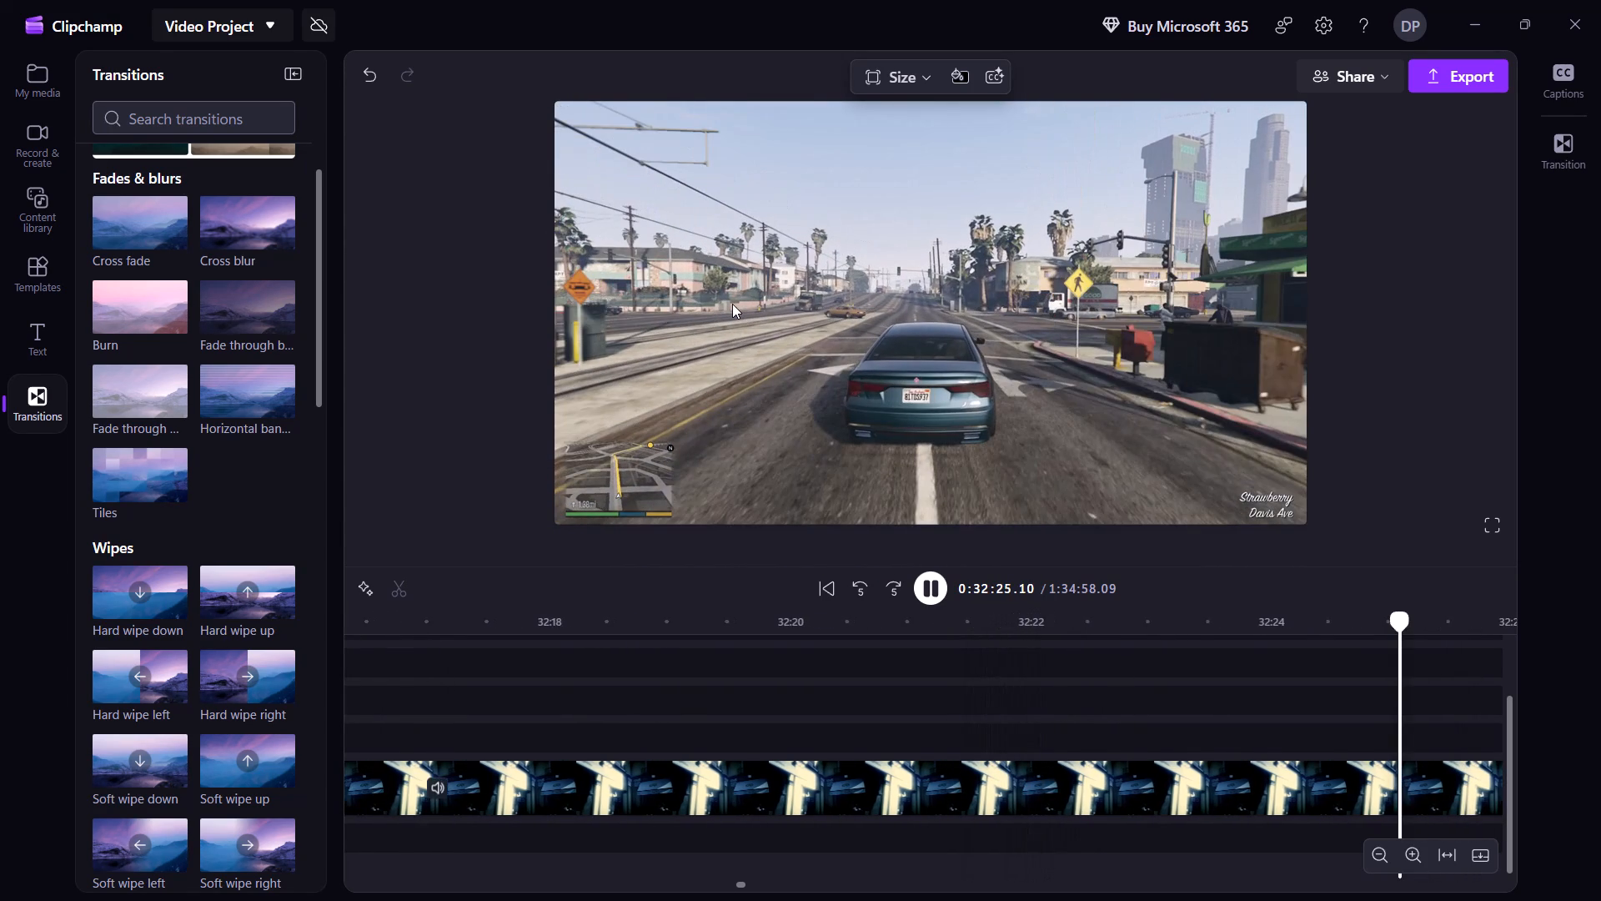
key("shift+Right")
key("shift+Right")
key("shift+Right")
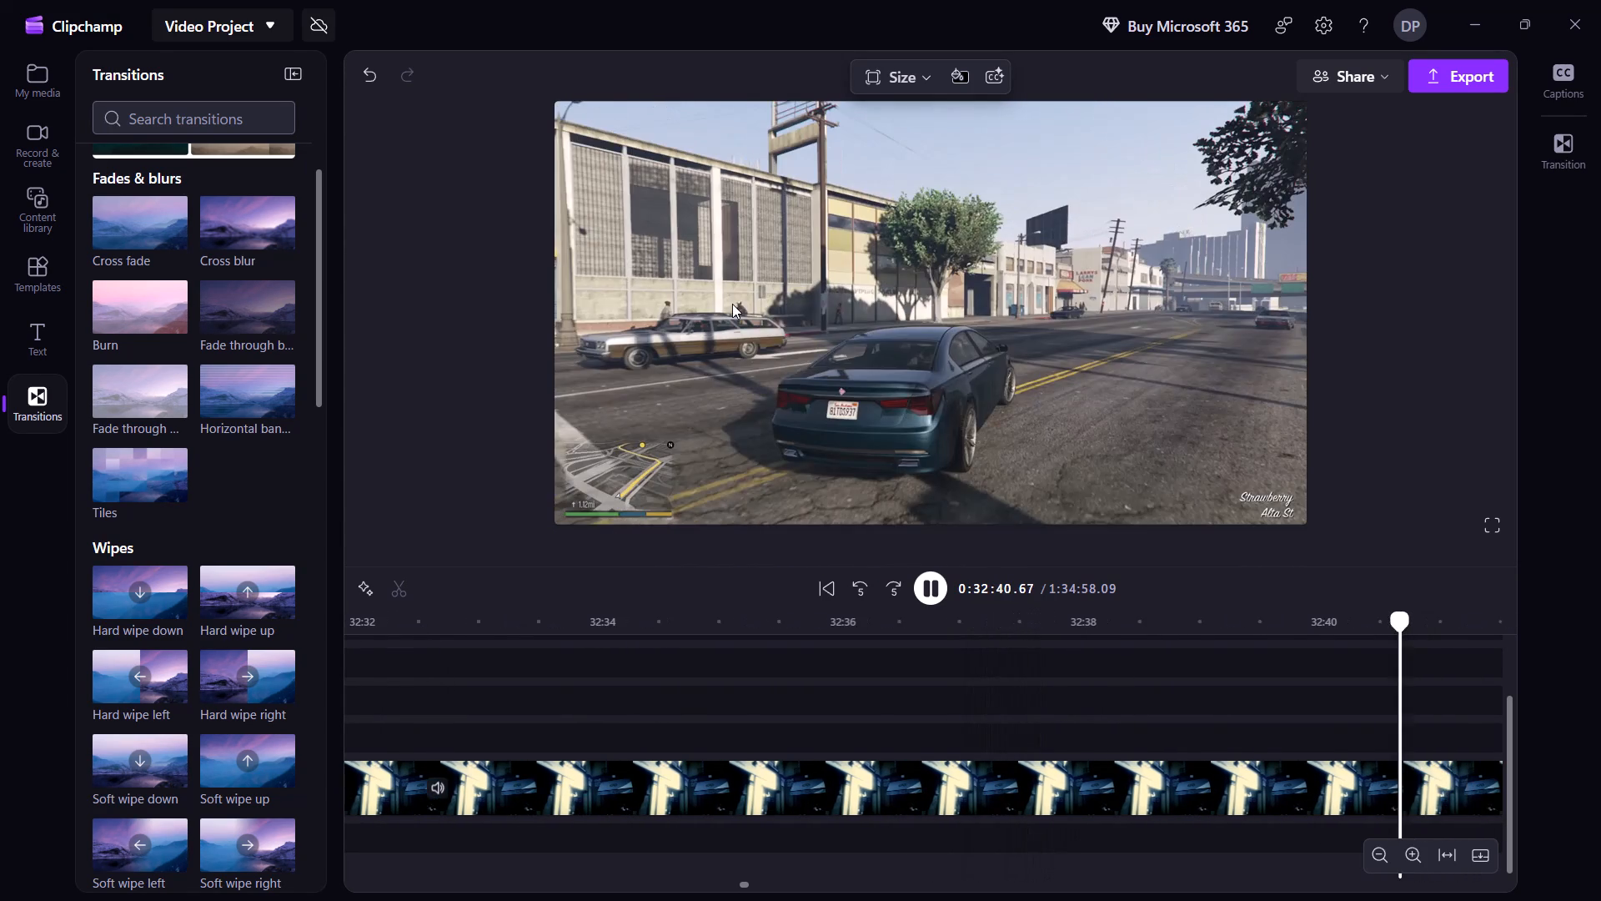
key("shift+Right")
key("shift+Right")
key("shift+Right")
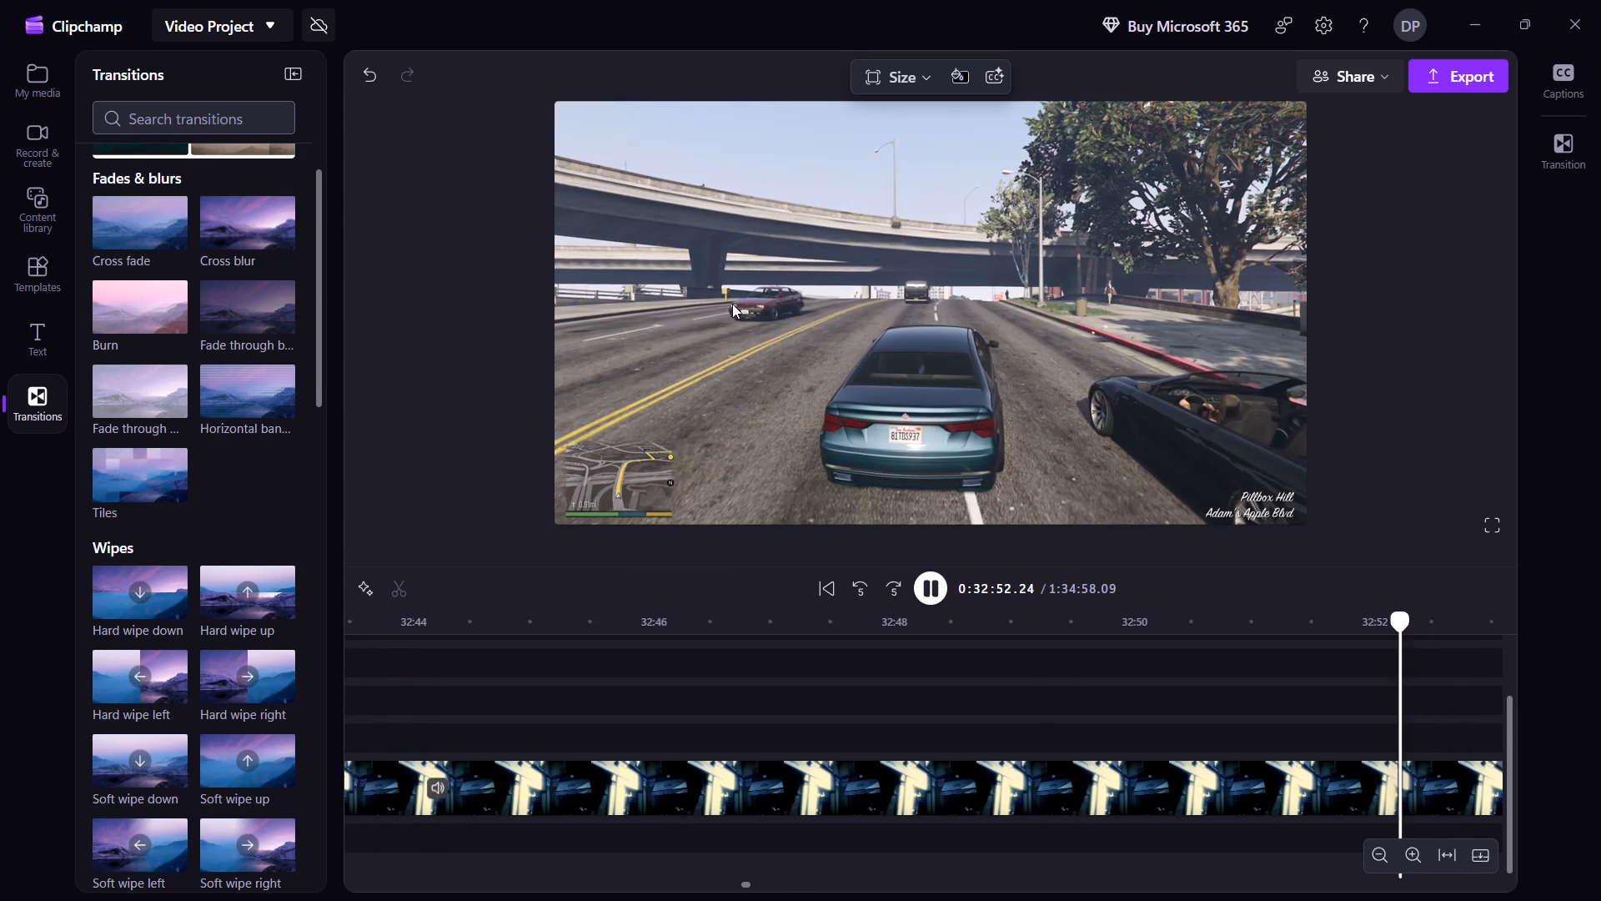
key("shift+Right")
key("shift+Right")
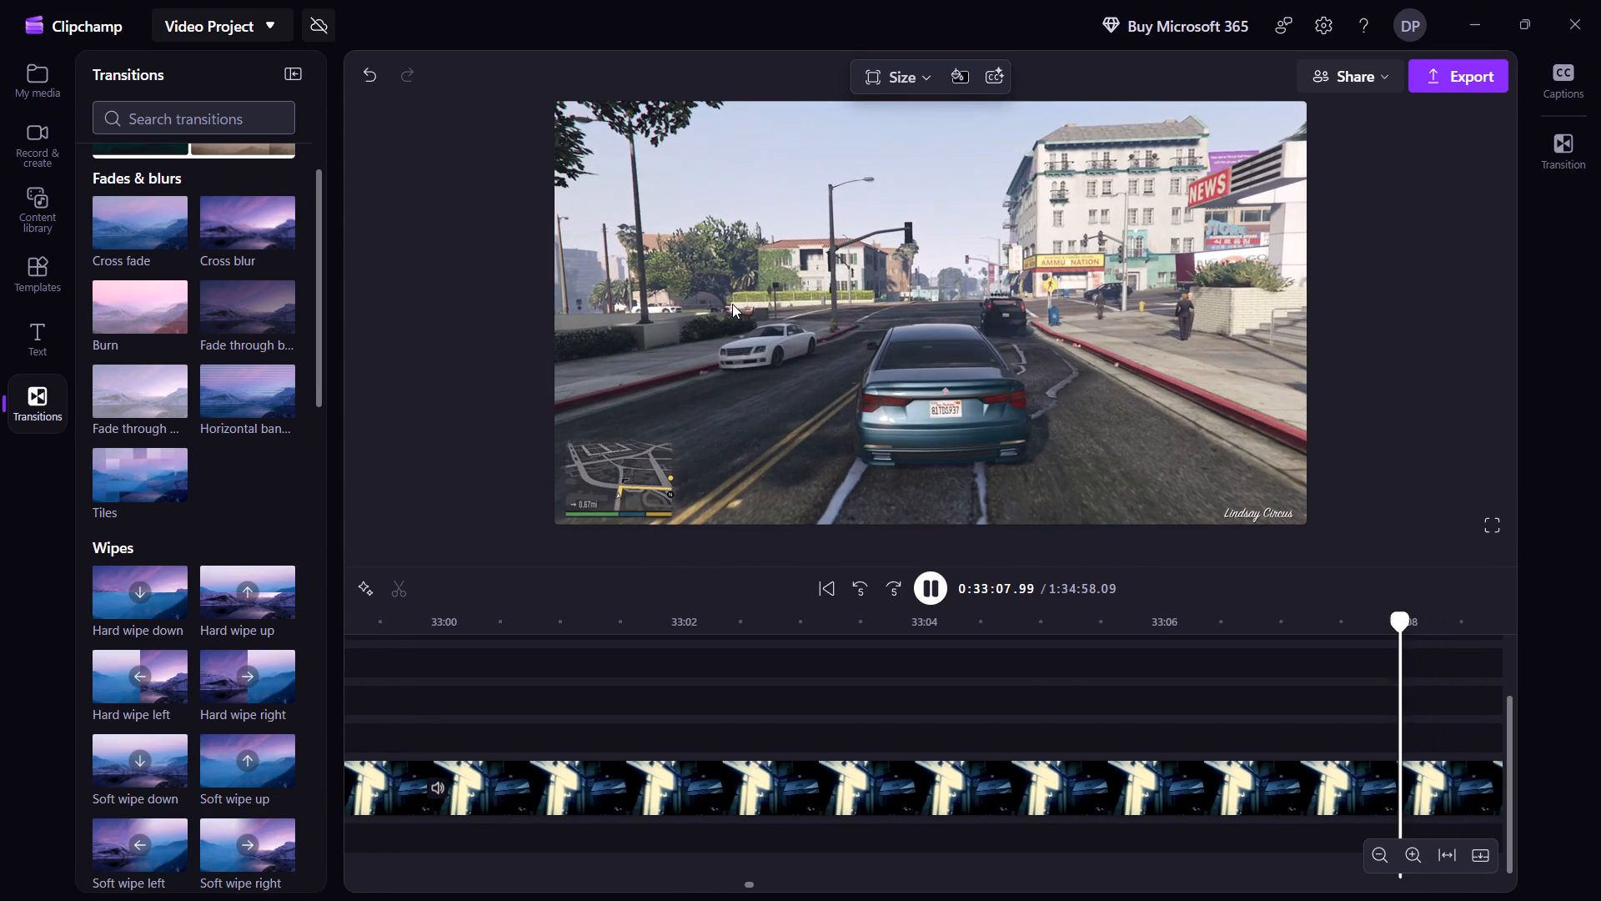
key("shift+Right")
key("shift+Right")
key("shift+Right")
key("shift+Right")
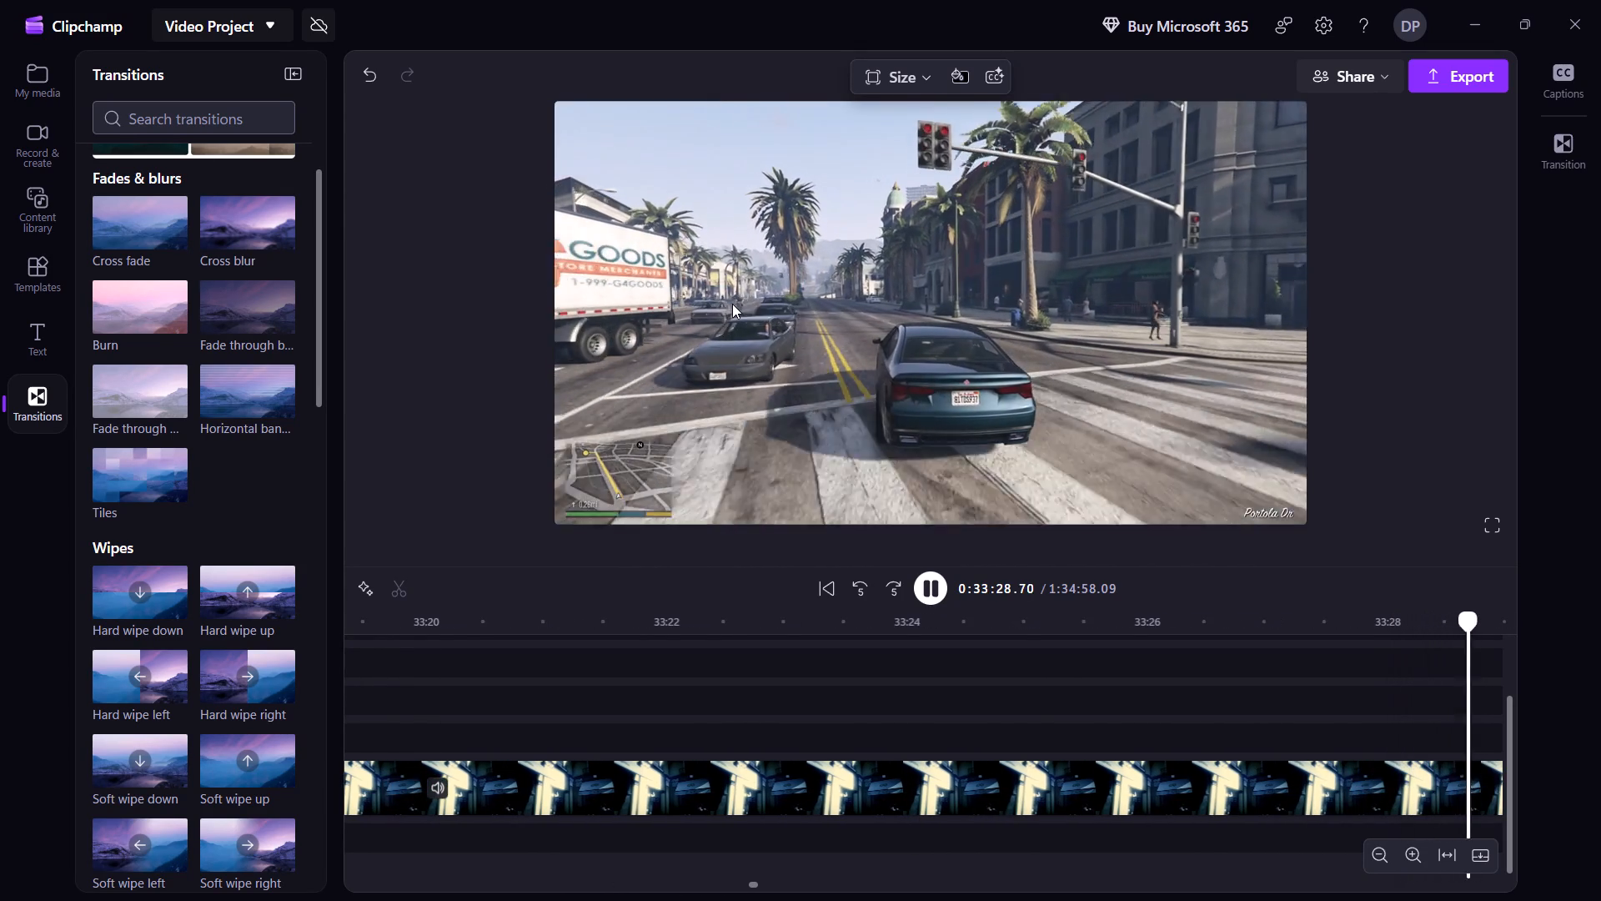
key("shift+Right")
key("shift+Right")
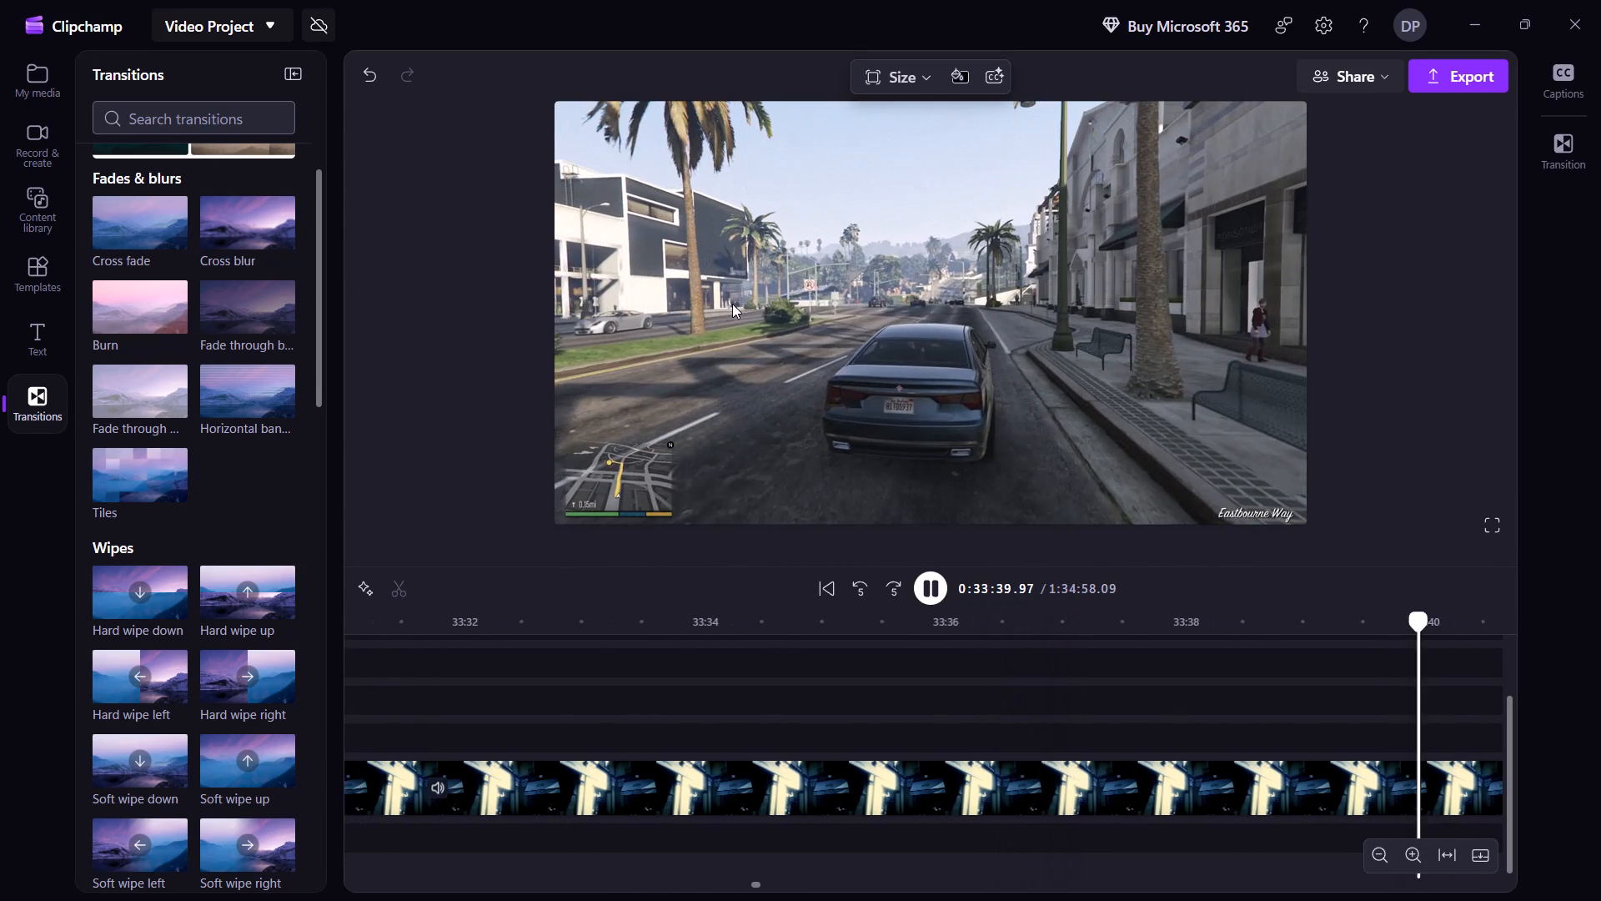
key("shift+Right")
key("shift+Right")
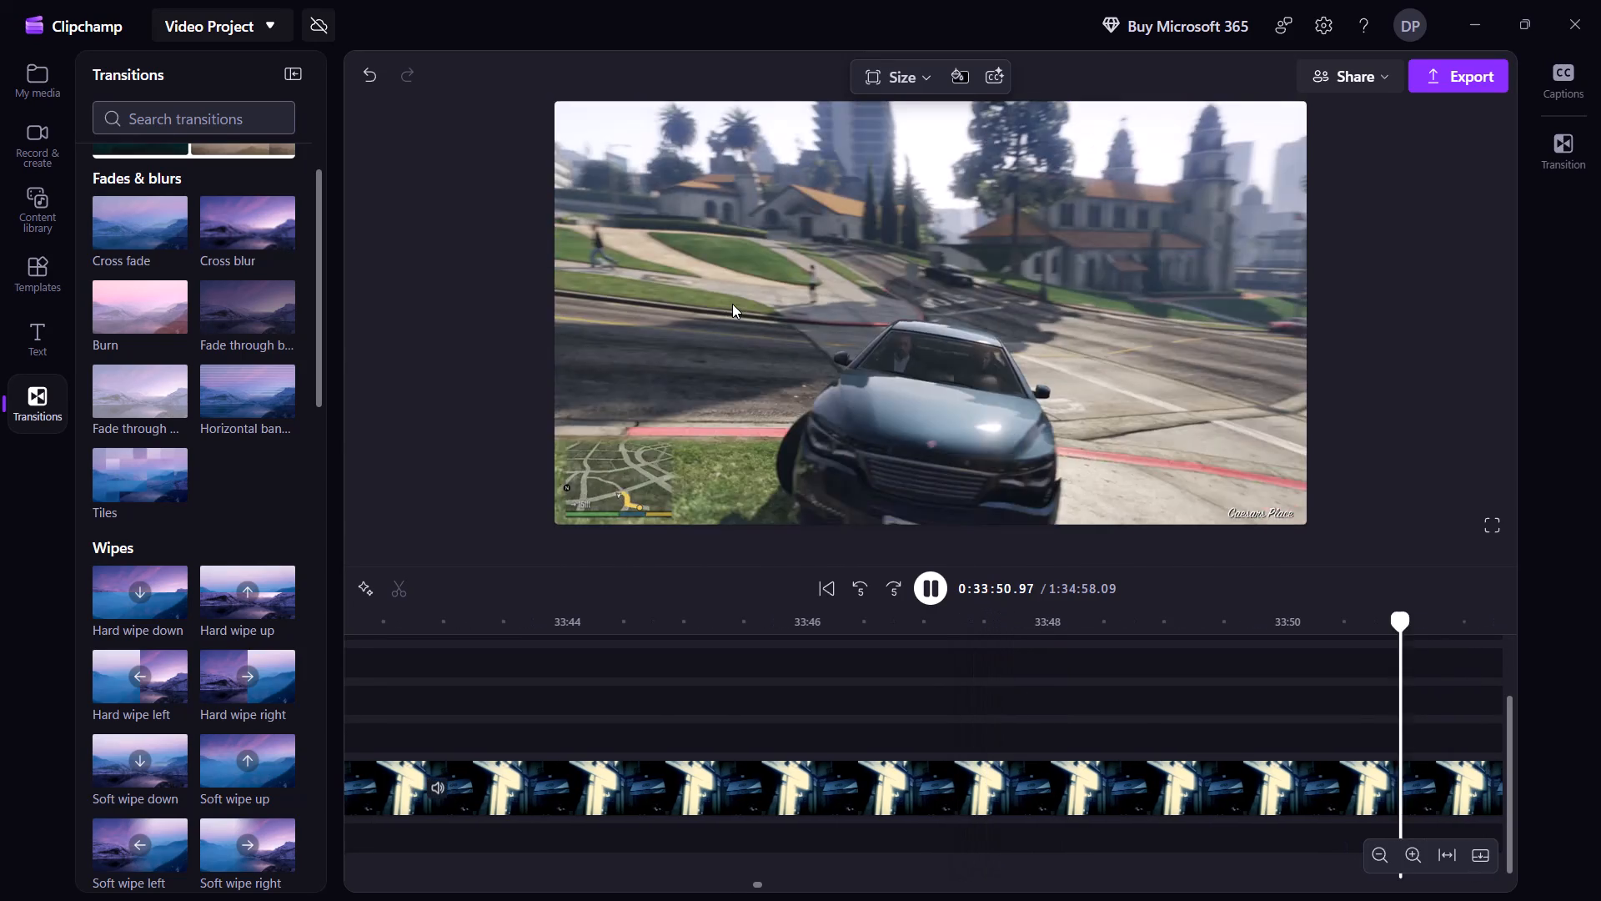
key("shift+Right")
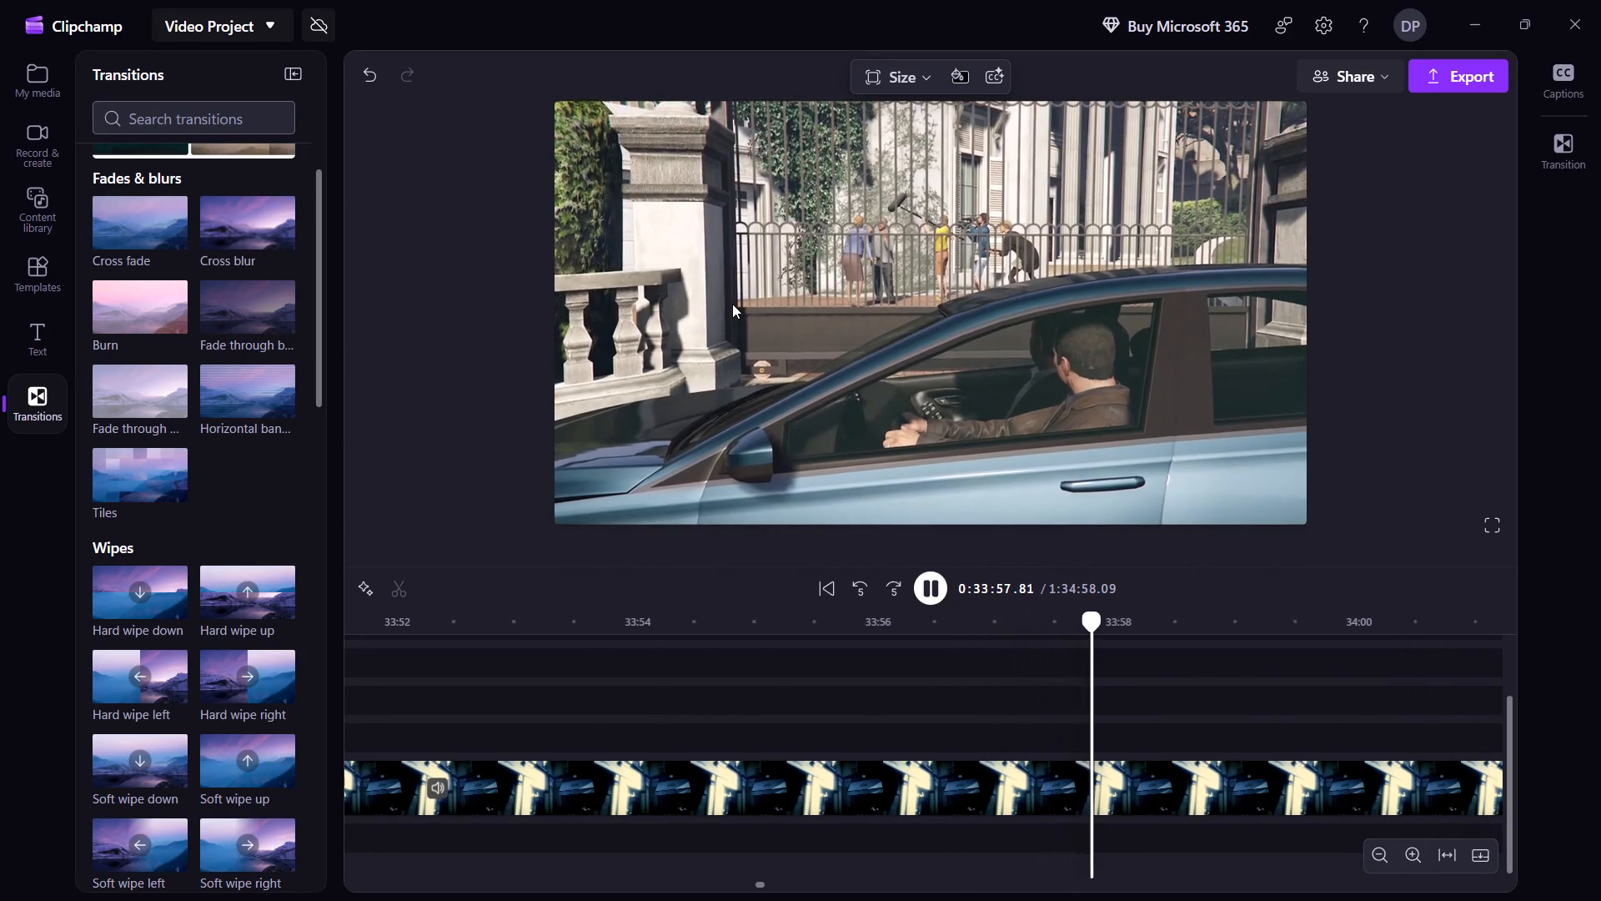
Skim forward through the rest of the drive, including the coastal highway, to the roadside hill cutscene at about 37:34.
key("shift+Right")
key("shift+Right")
key("shift+Right")
key("shift+Right")
key("shift+Right")
key("shift+Right")
key("shift+Right")
key("shift+Right")
key("shift+Right")
key("shift+Right")
key("shift+Right")
key("shift+Right")
key("shift+Right")
key("shift+Right")
key("shift+Right")
key("shift+Right")
key("shift+Right")
key("shift+Right")
key("shift+Right")
key("shift+Right")
key("shift+Right")
key("shift+Right")
key("shift+Right")
key("shift+Right")
key("shift+Right")
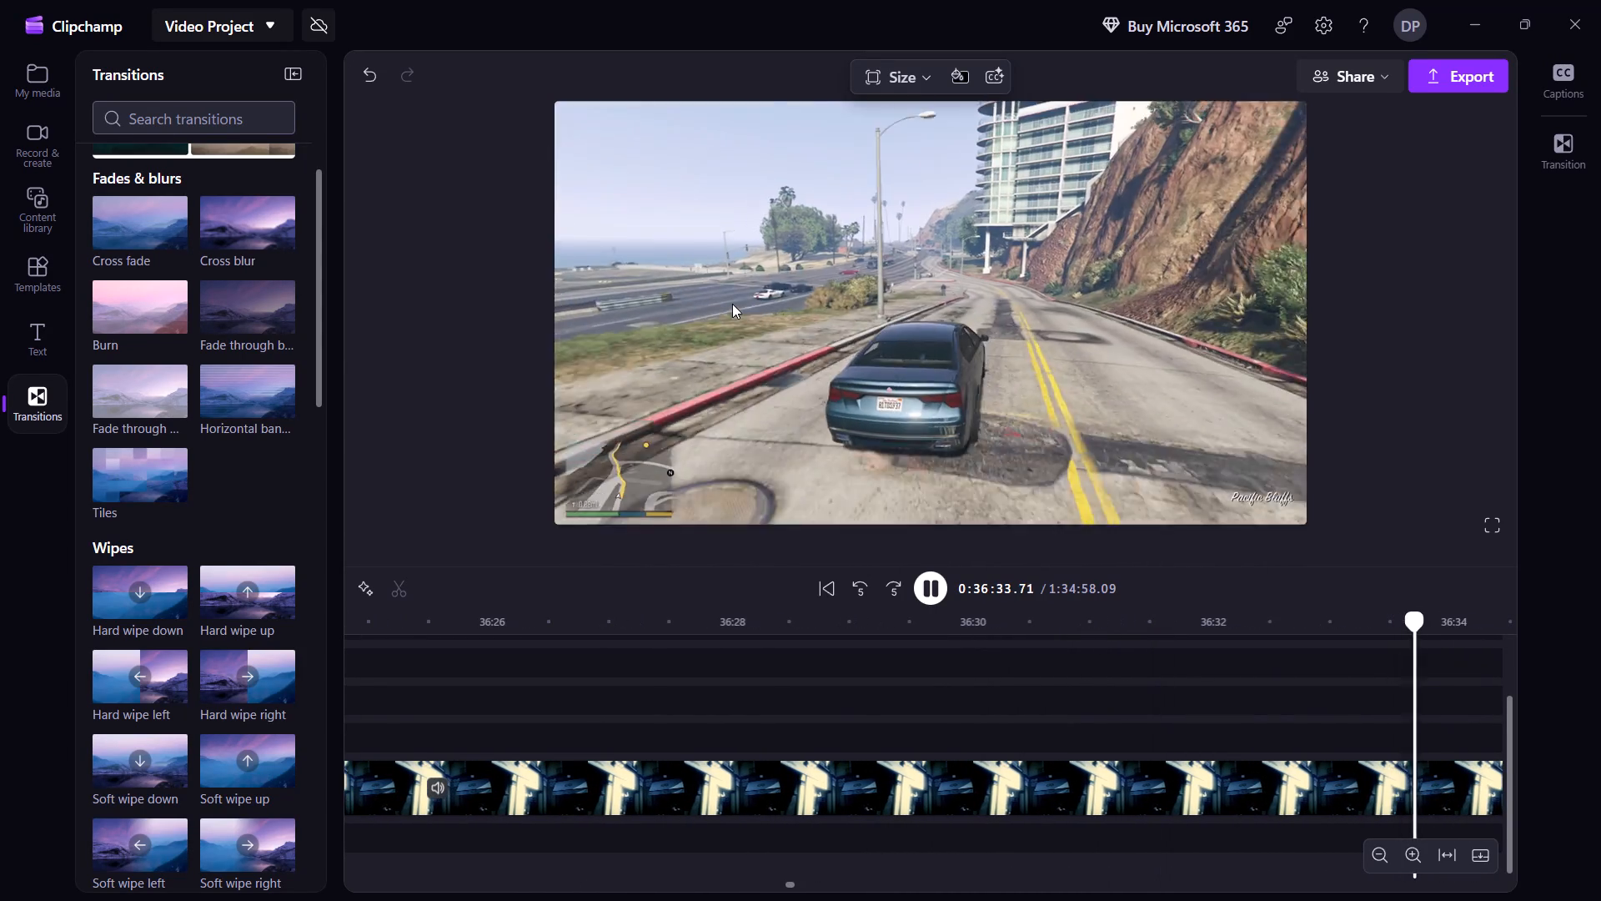
key("shift+Right")
key("shift+Right")
key("shift+Right")
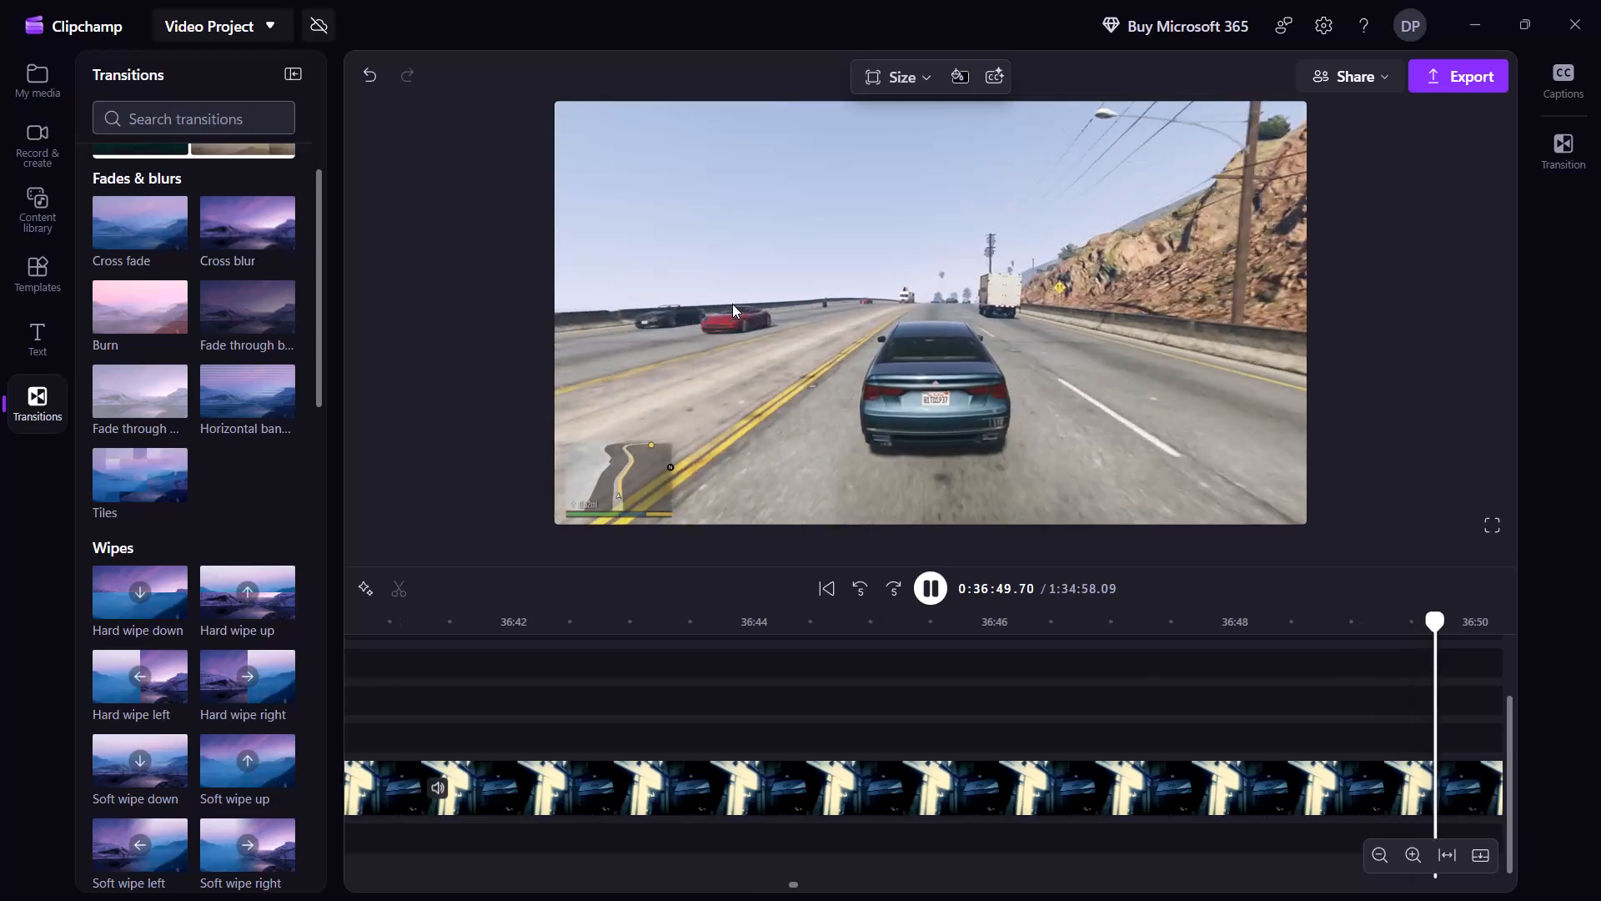
key("shift+Right")
key("shift+Right")
key("shift+Right")
key("shift+Right")
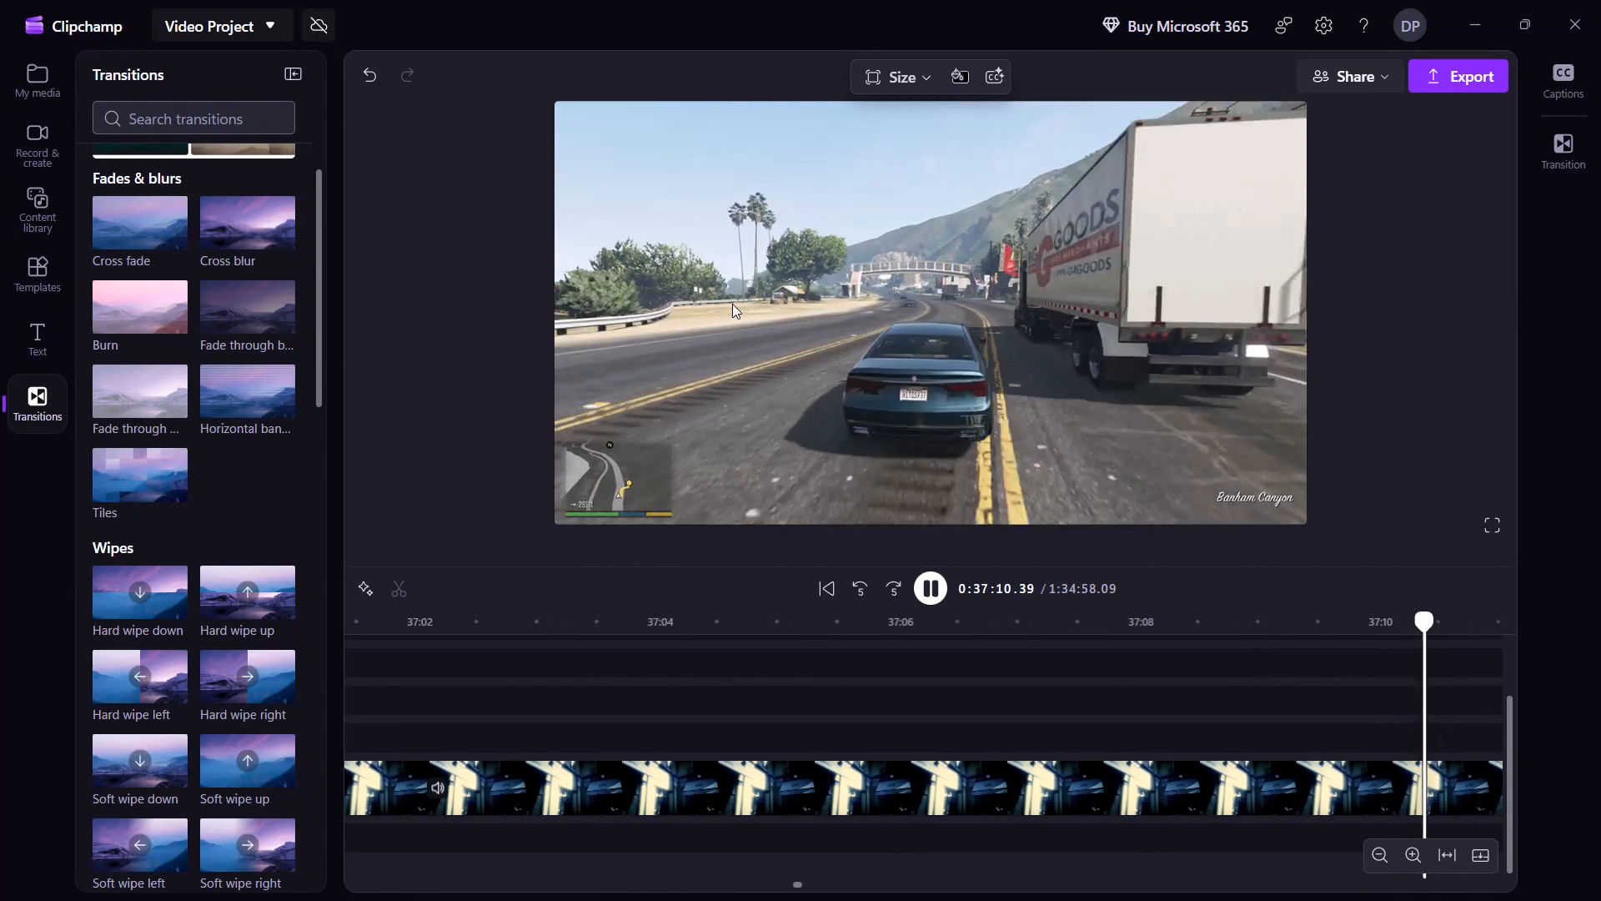
key("shift+Right")
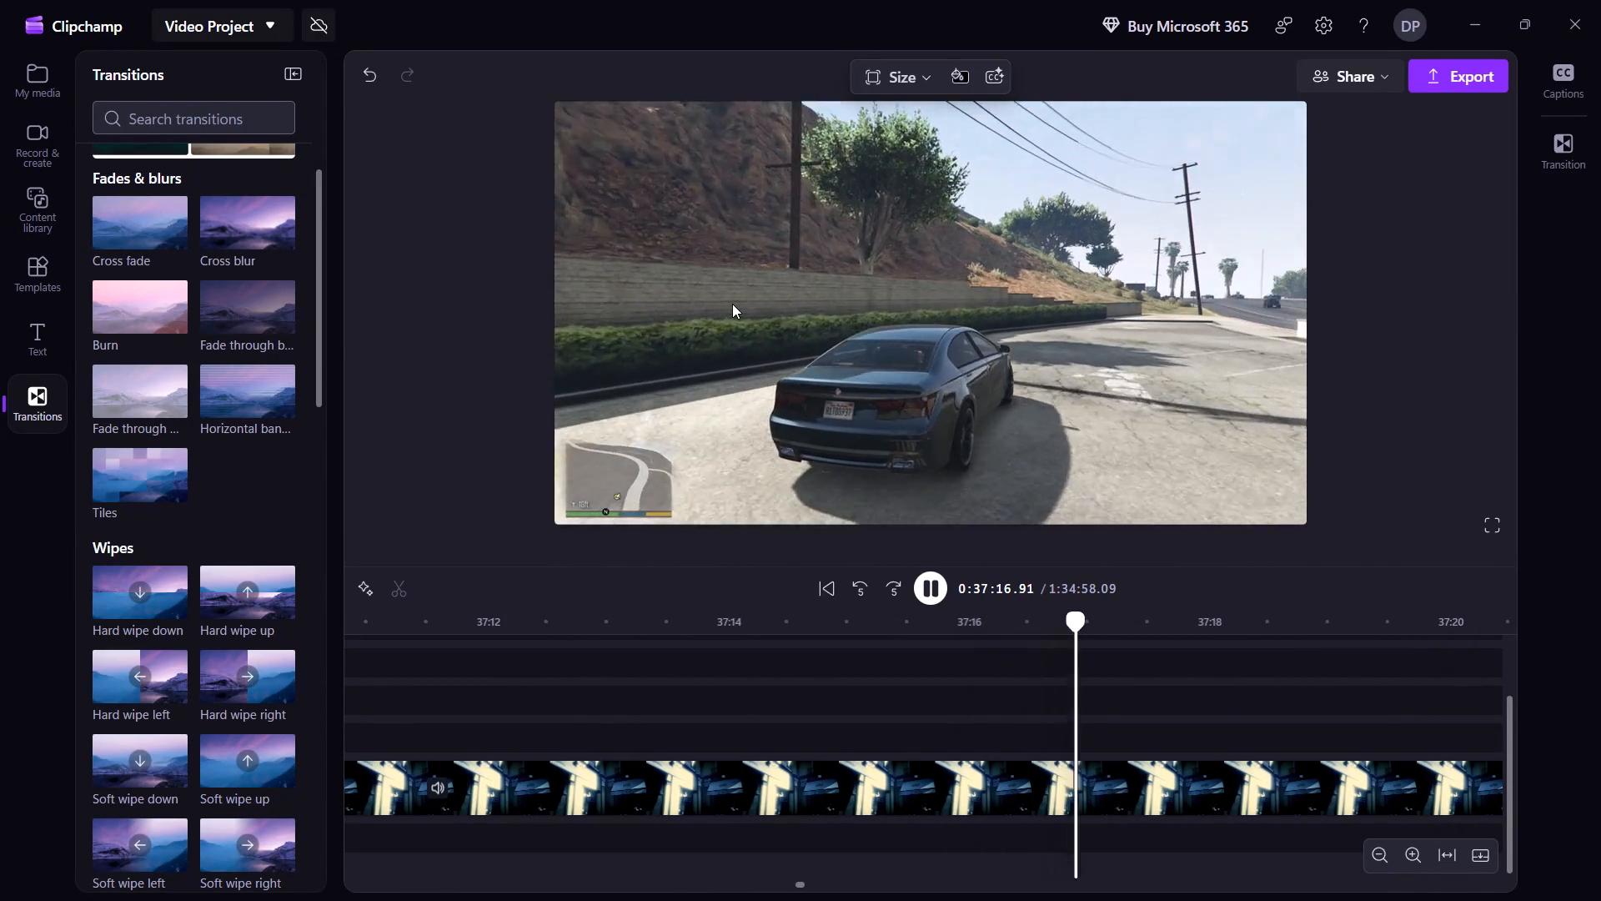
key("shift+Right")
key("shift+Right")
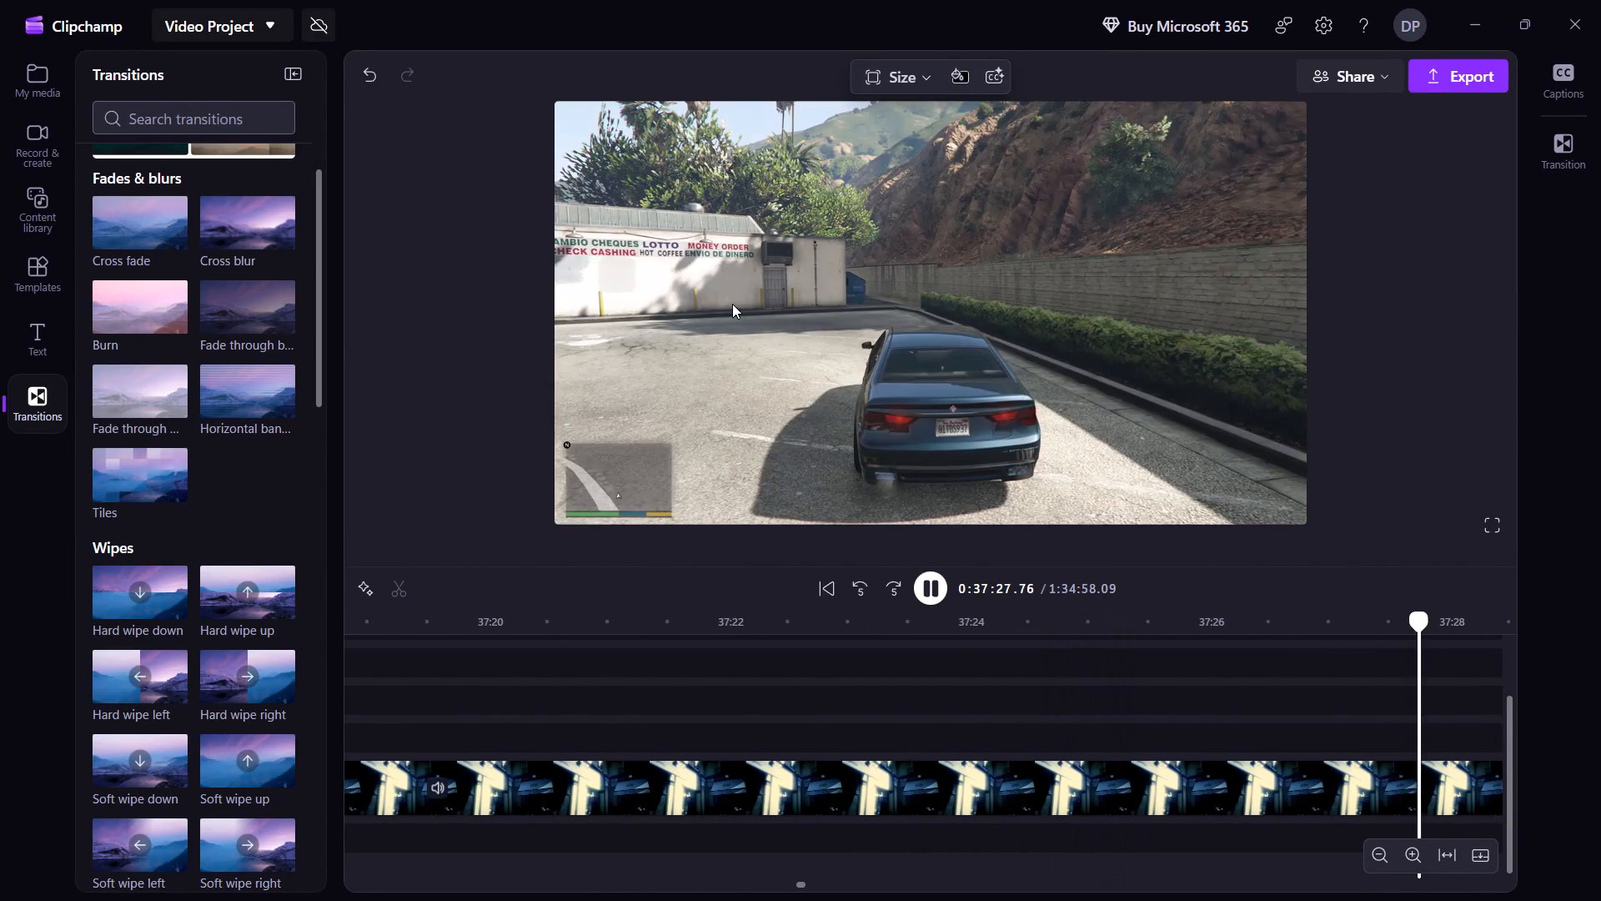
key("shift+Right")
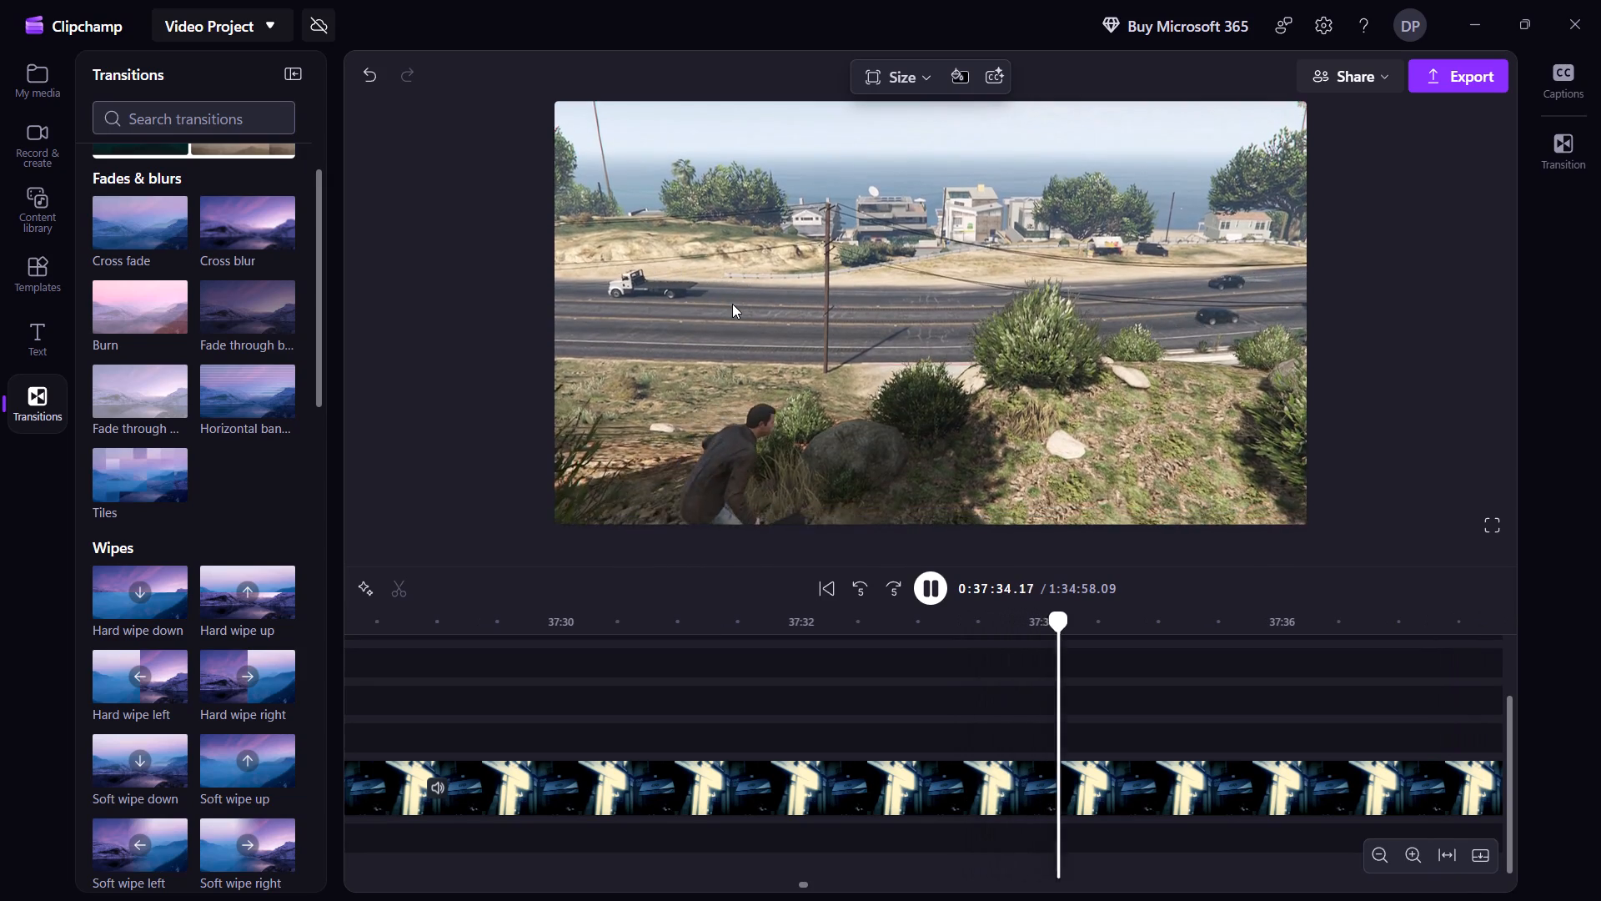
Skim forward through the hillside and warehouse interrogation cutscenes, from about 37:34 to the sniper setup at about 38:39.
key("shift+Right")
key("shift+Right")
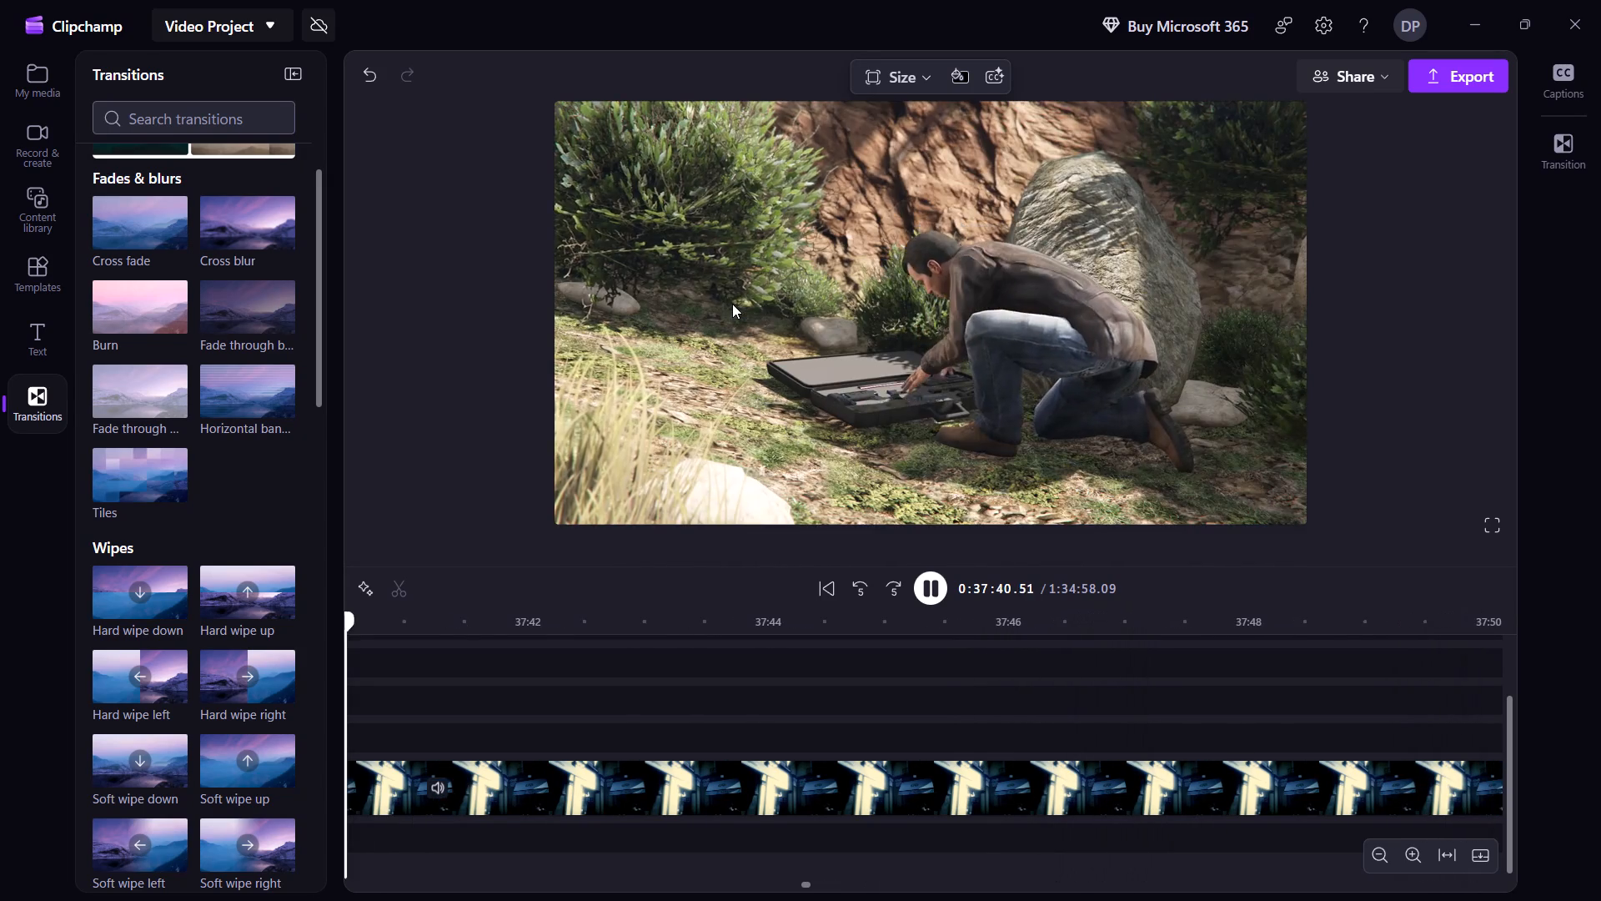
key("shift+Right")
key("shift+Right")
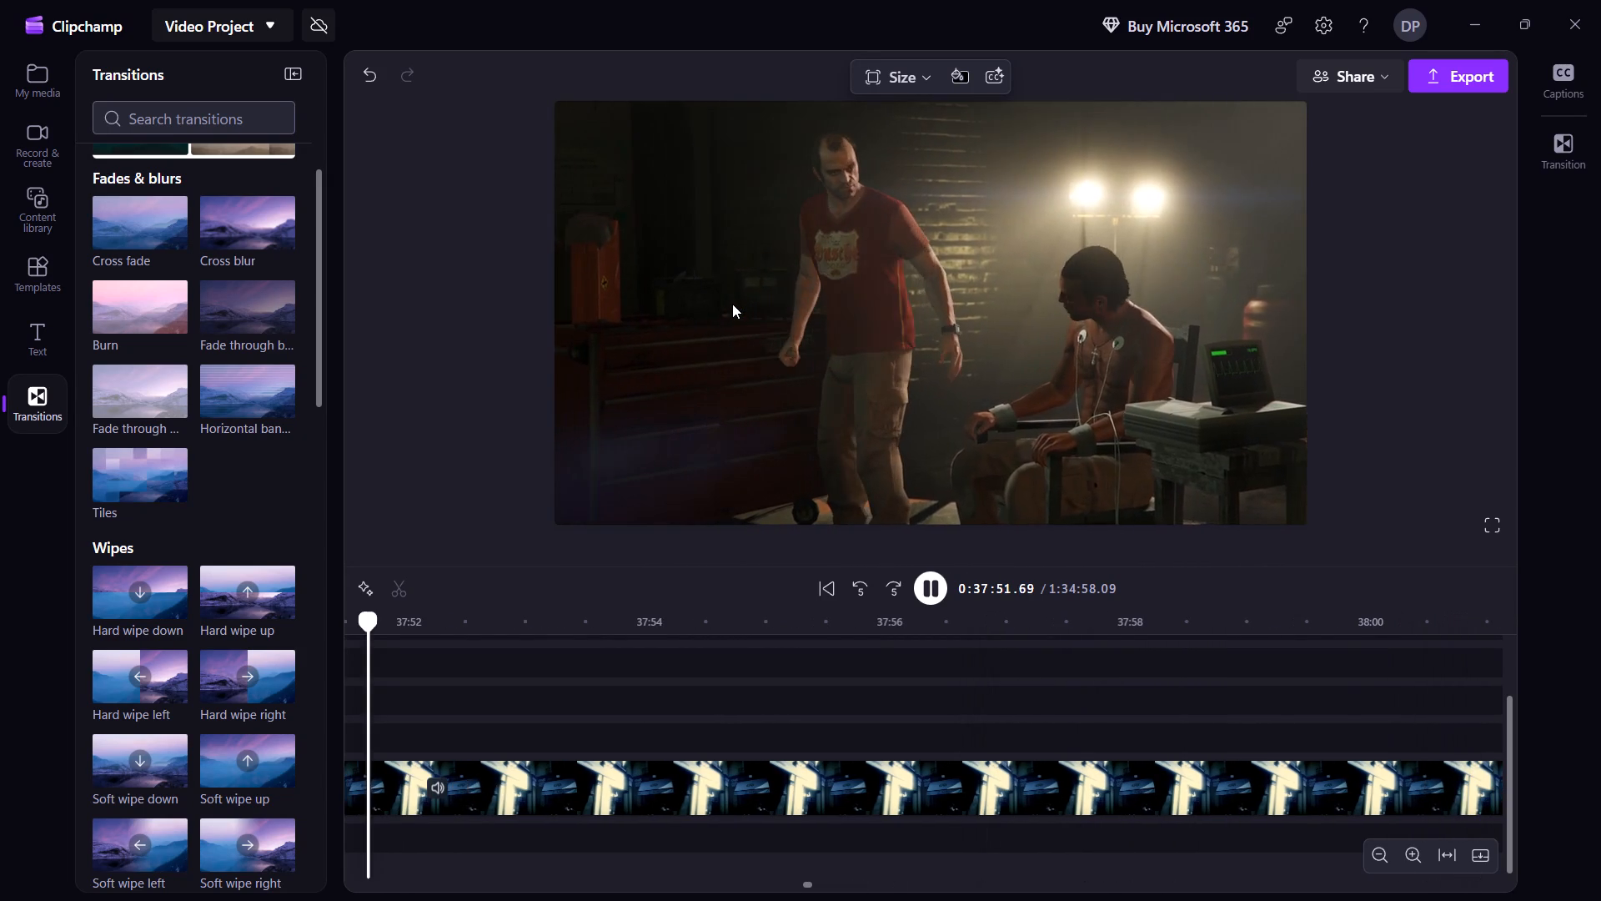
key("shift+Right")
key("shift+Right")
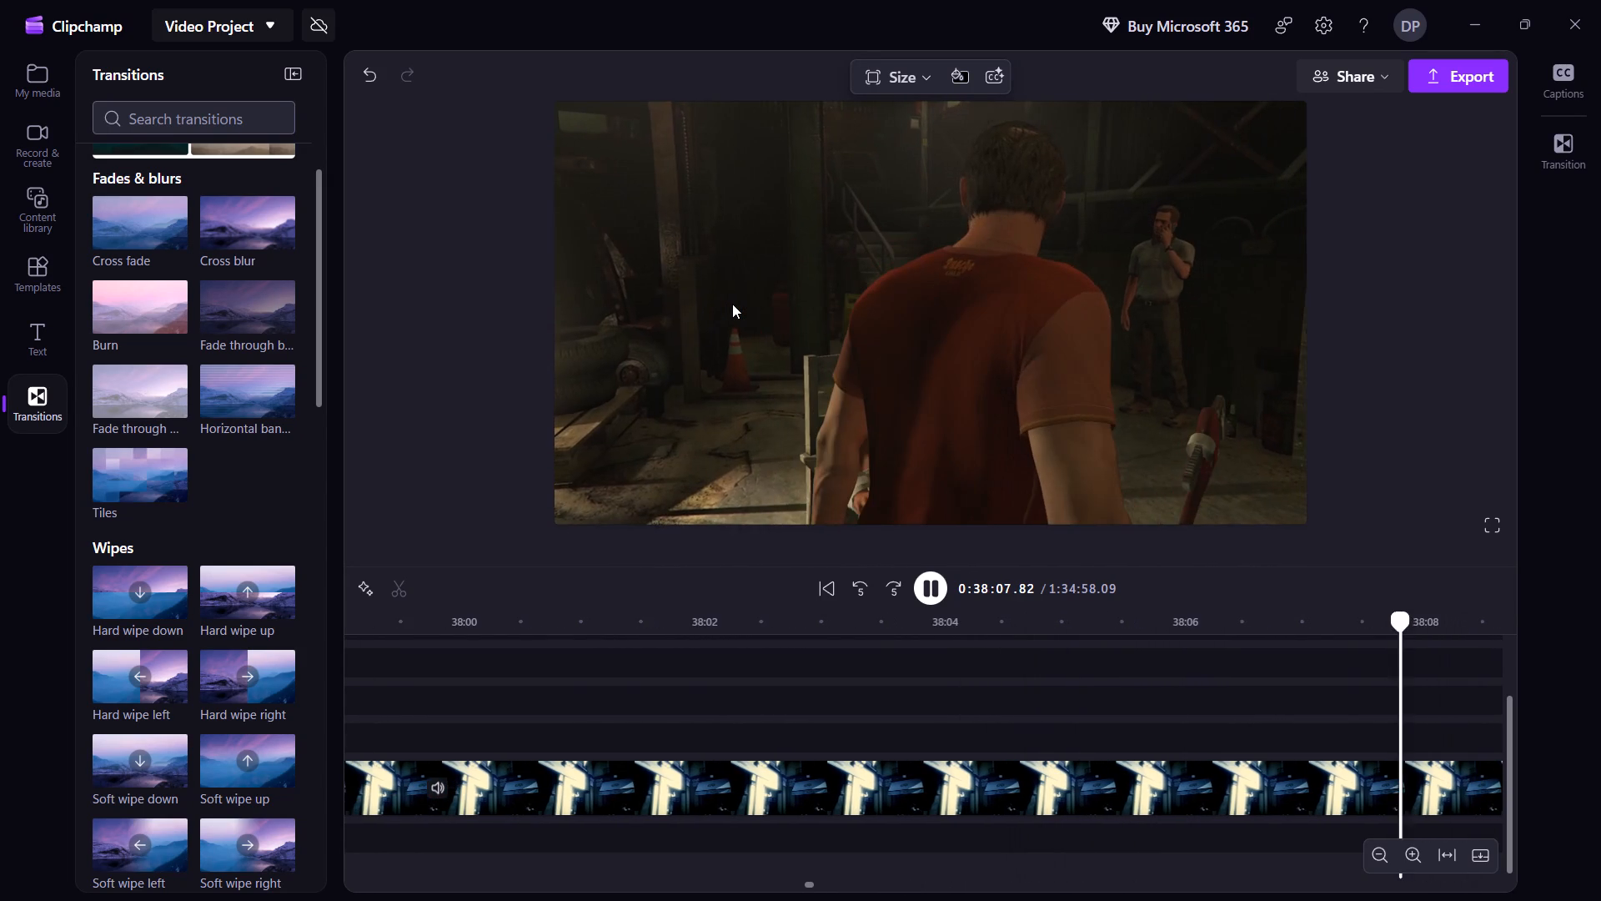
key("shift+Right")
key("shift+Right")
key("shift+Right")
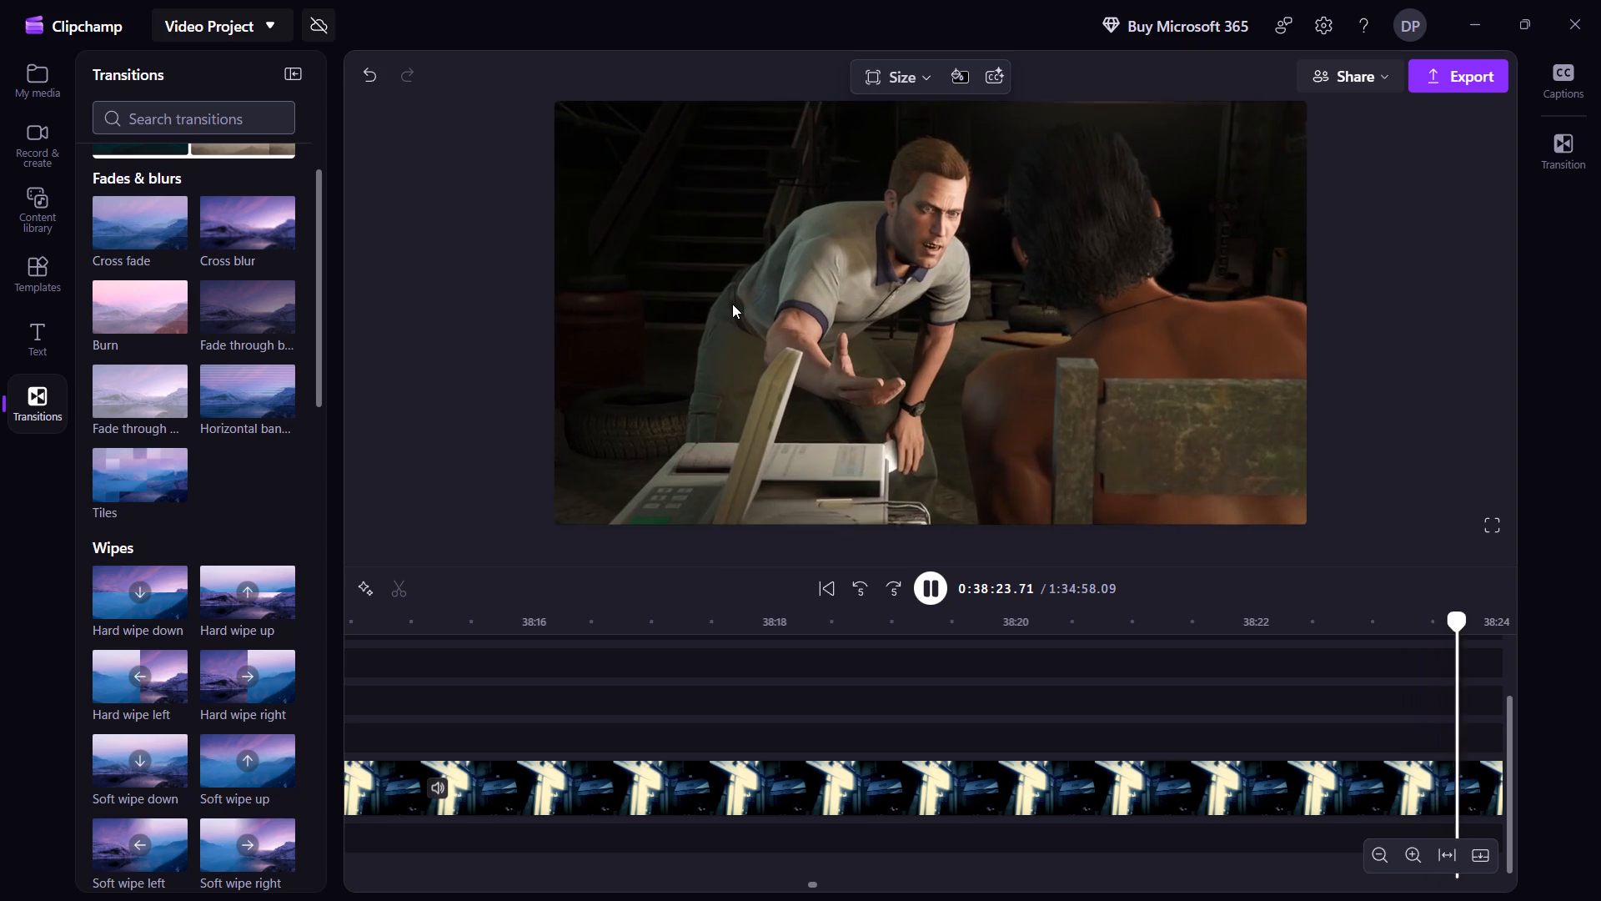
key("shift+Right")
key("shift+Right")
key("shift+Right")
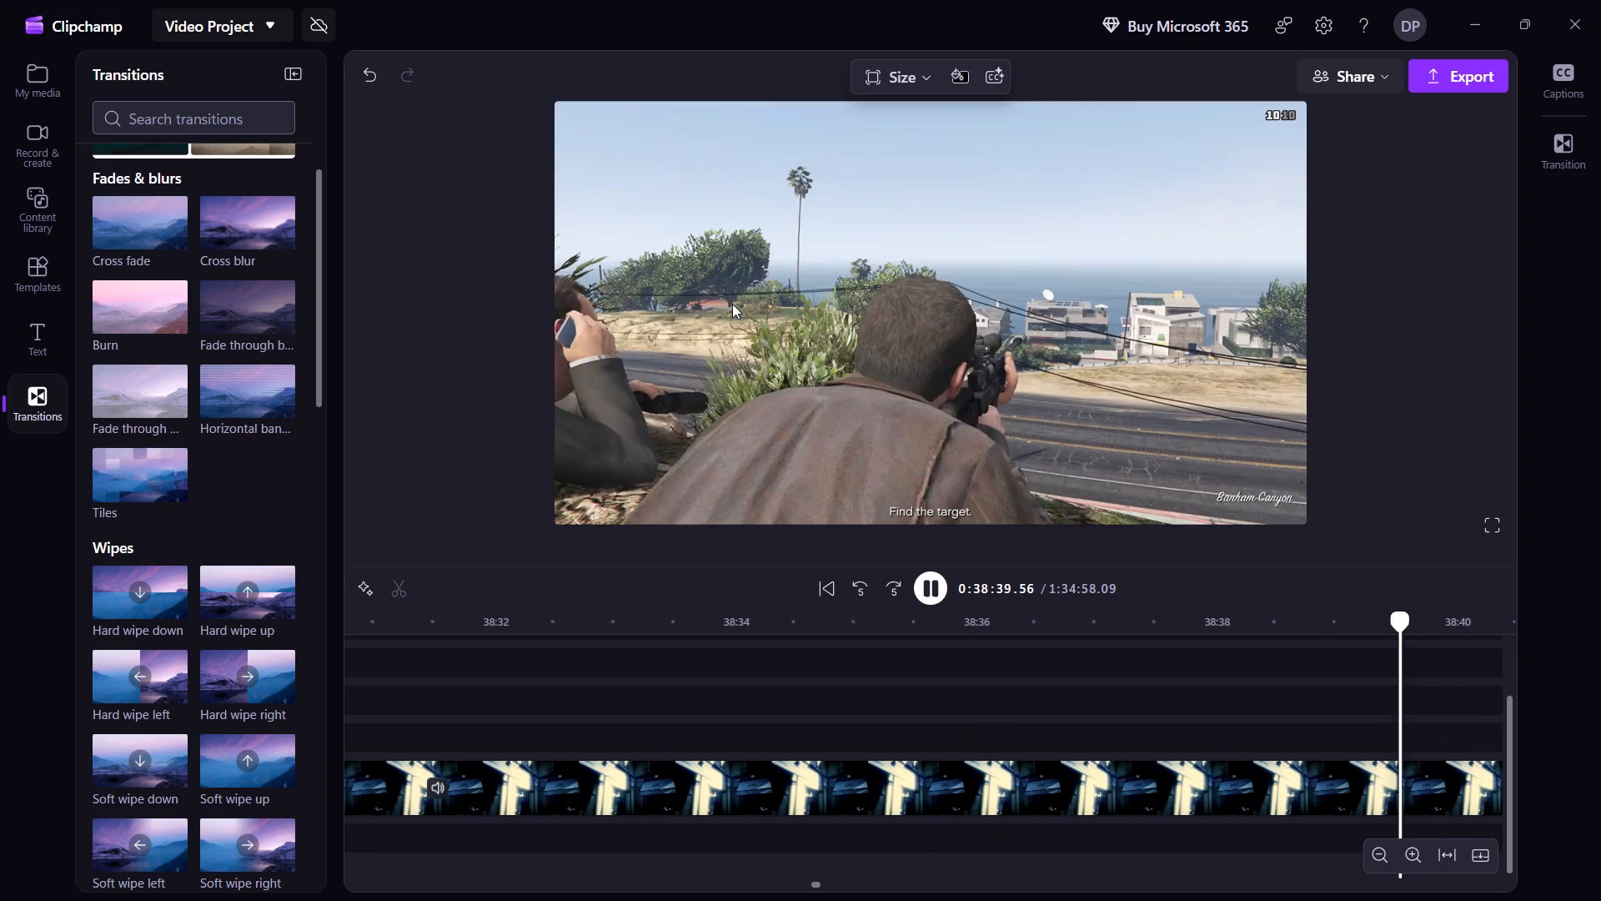
Skim forward through the first sniper-scope search of the house, from about 38:39 to the interrogation cutscene at about 39:21.
key("shift+Right")
key("shift+Right")
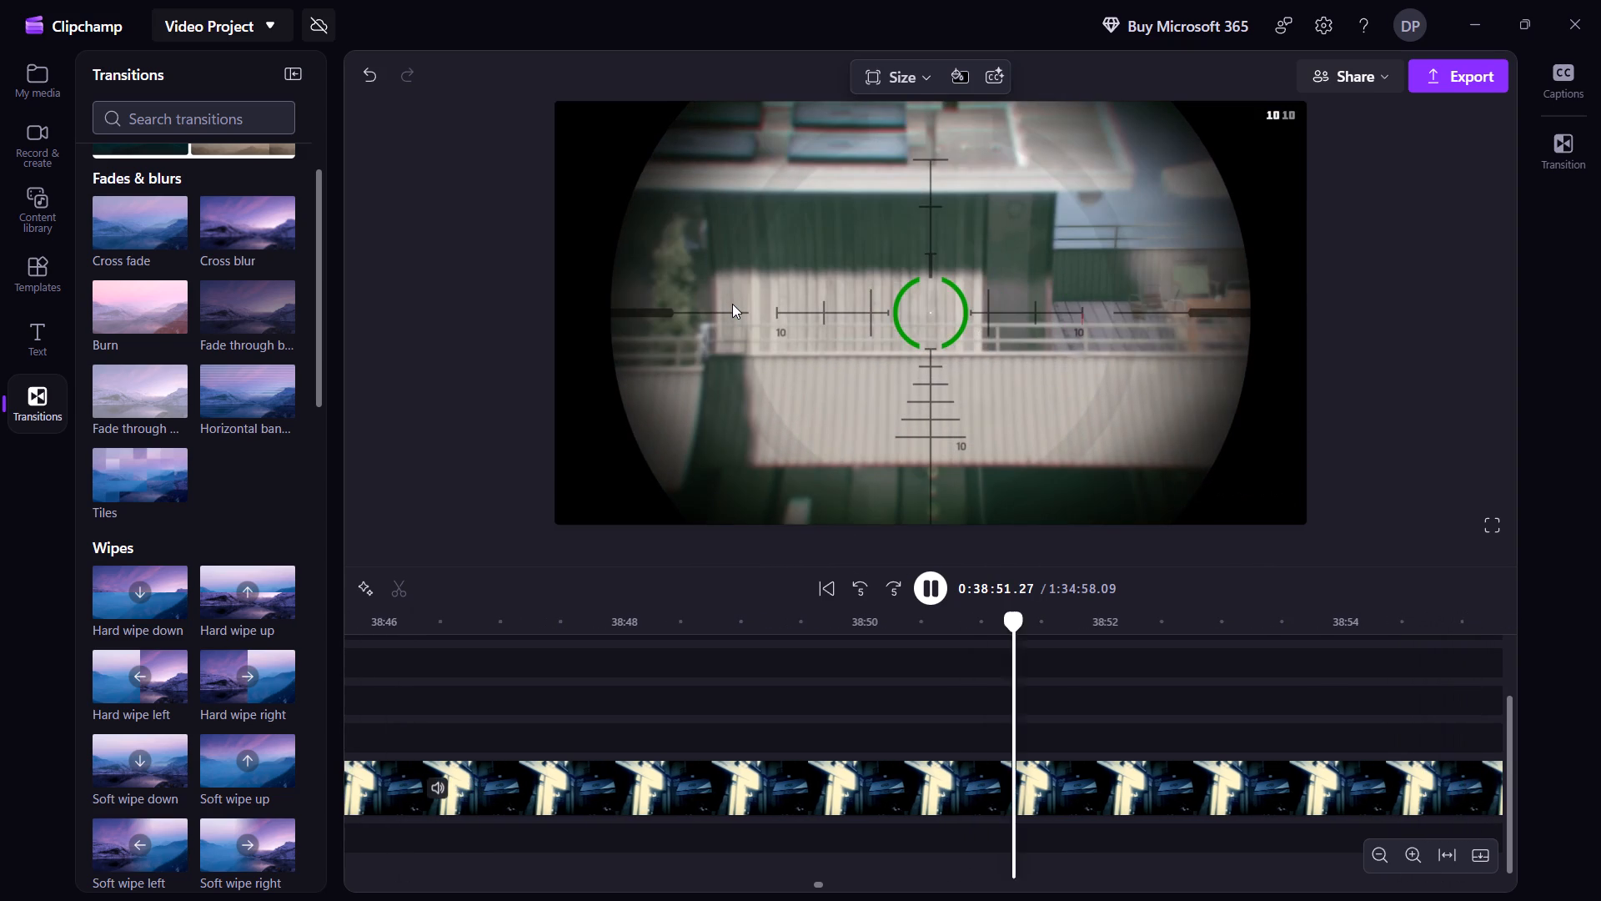
key("shift+Right")
key("shift+Right")
key("shift+Right")
key("shift+Right")
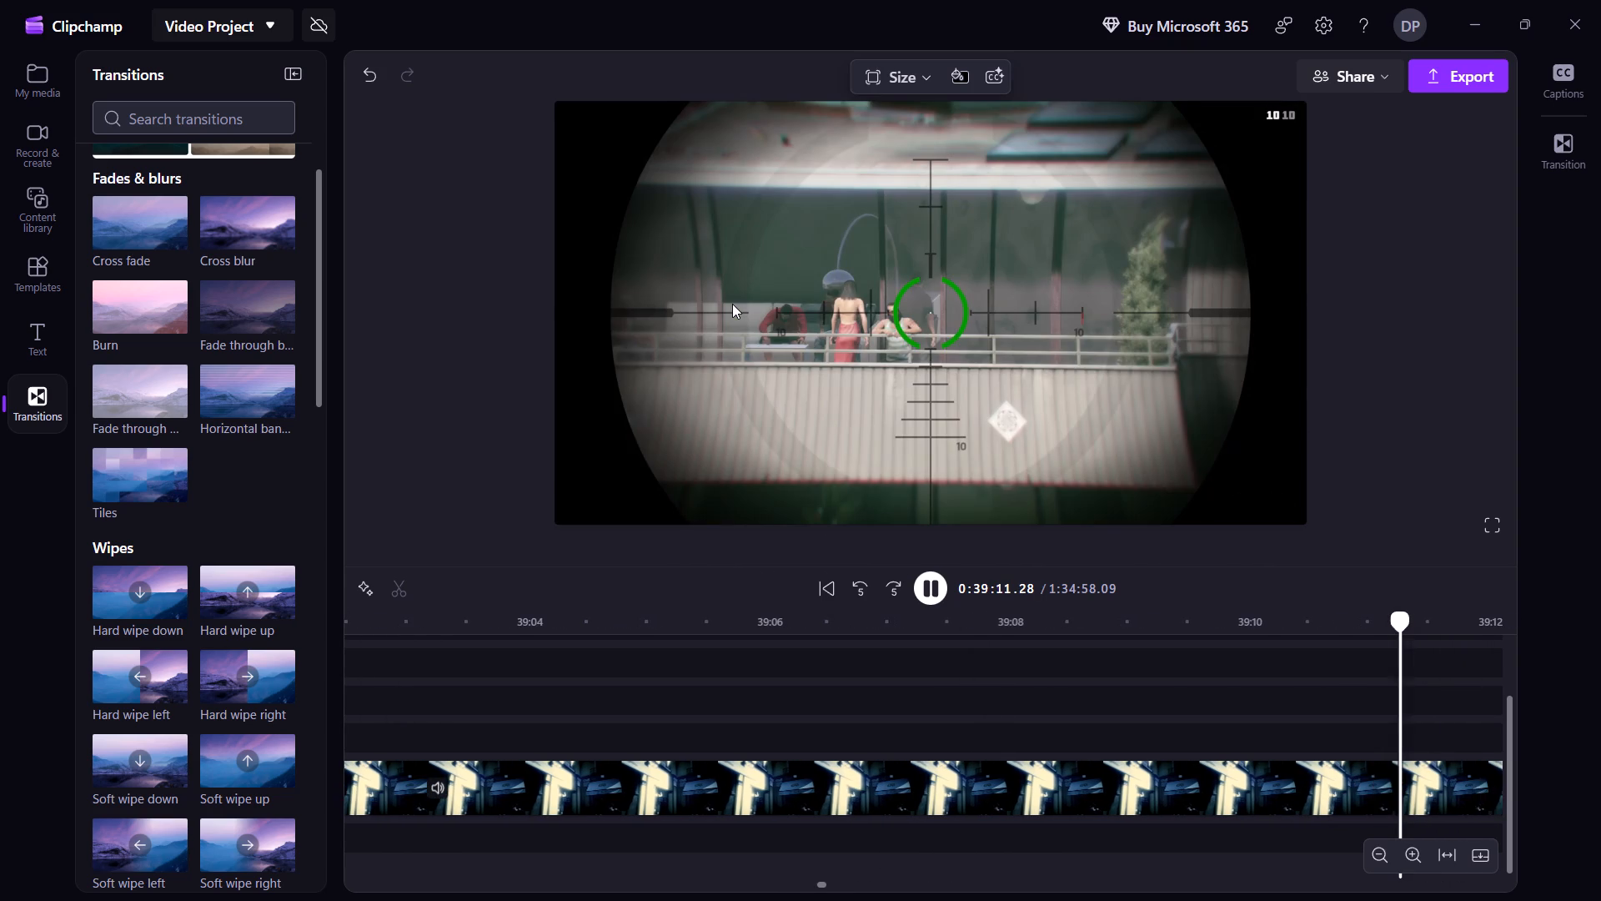
key("shift+Right")
key("shift+Right")
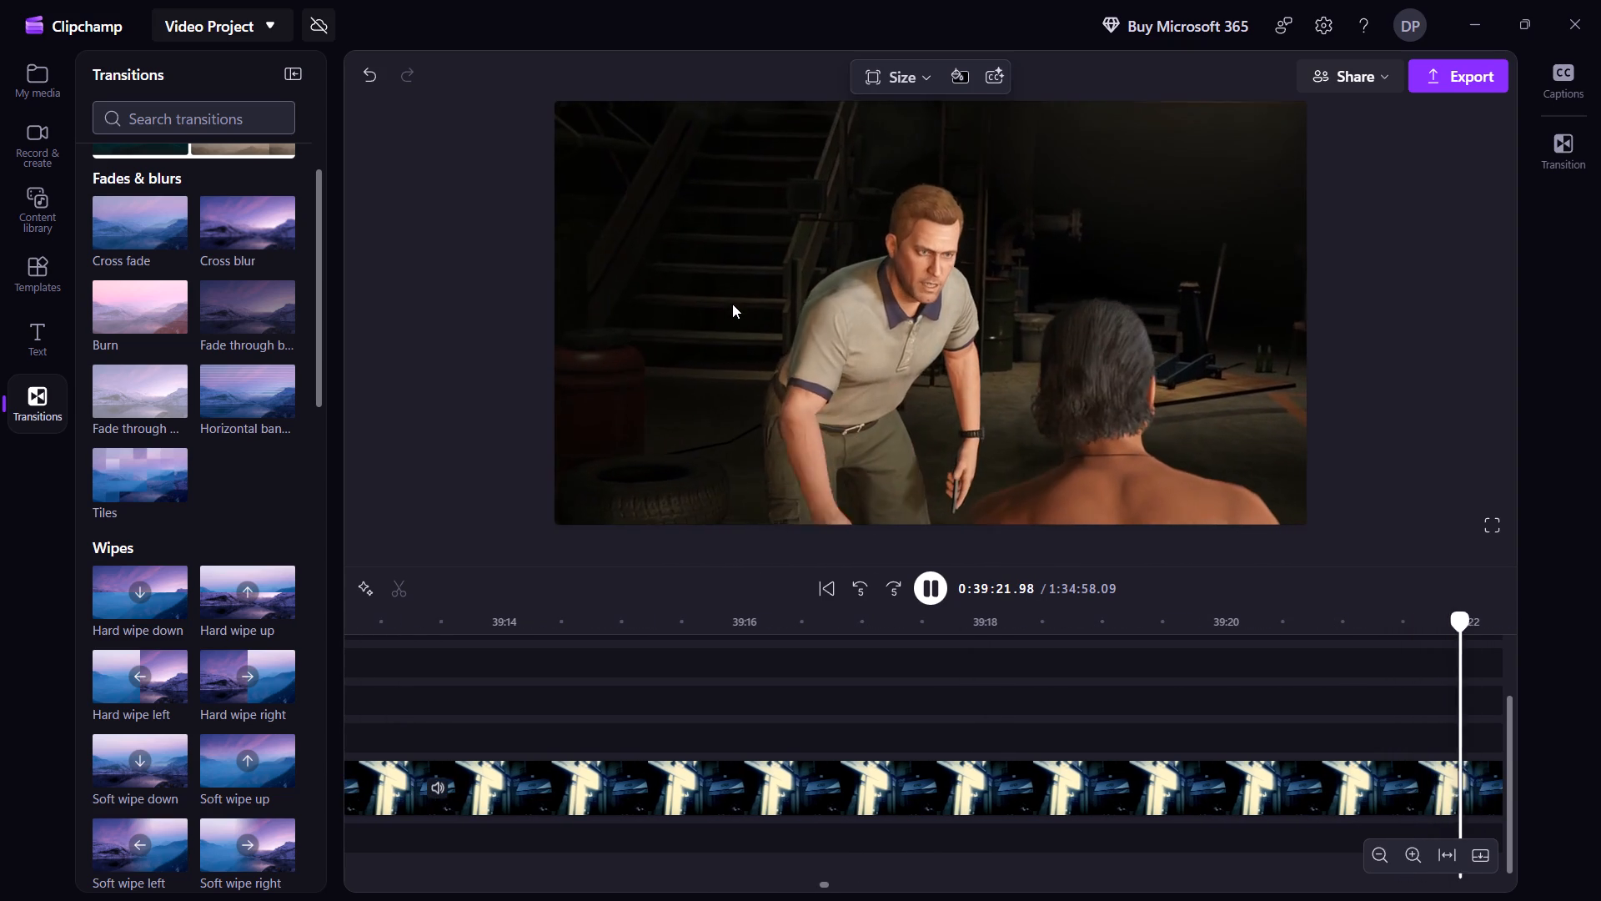
Skim forward through the interrogation scenes from about 39:21 to the return to the hillside sniper at about 40:58.
key("shift+Right")
key("shift+Right")
key("shift+Right")
key("shift+Right")
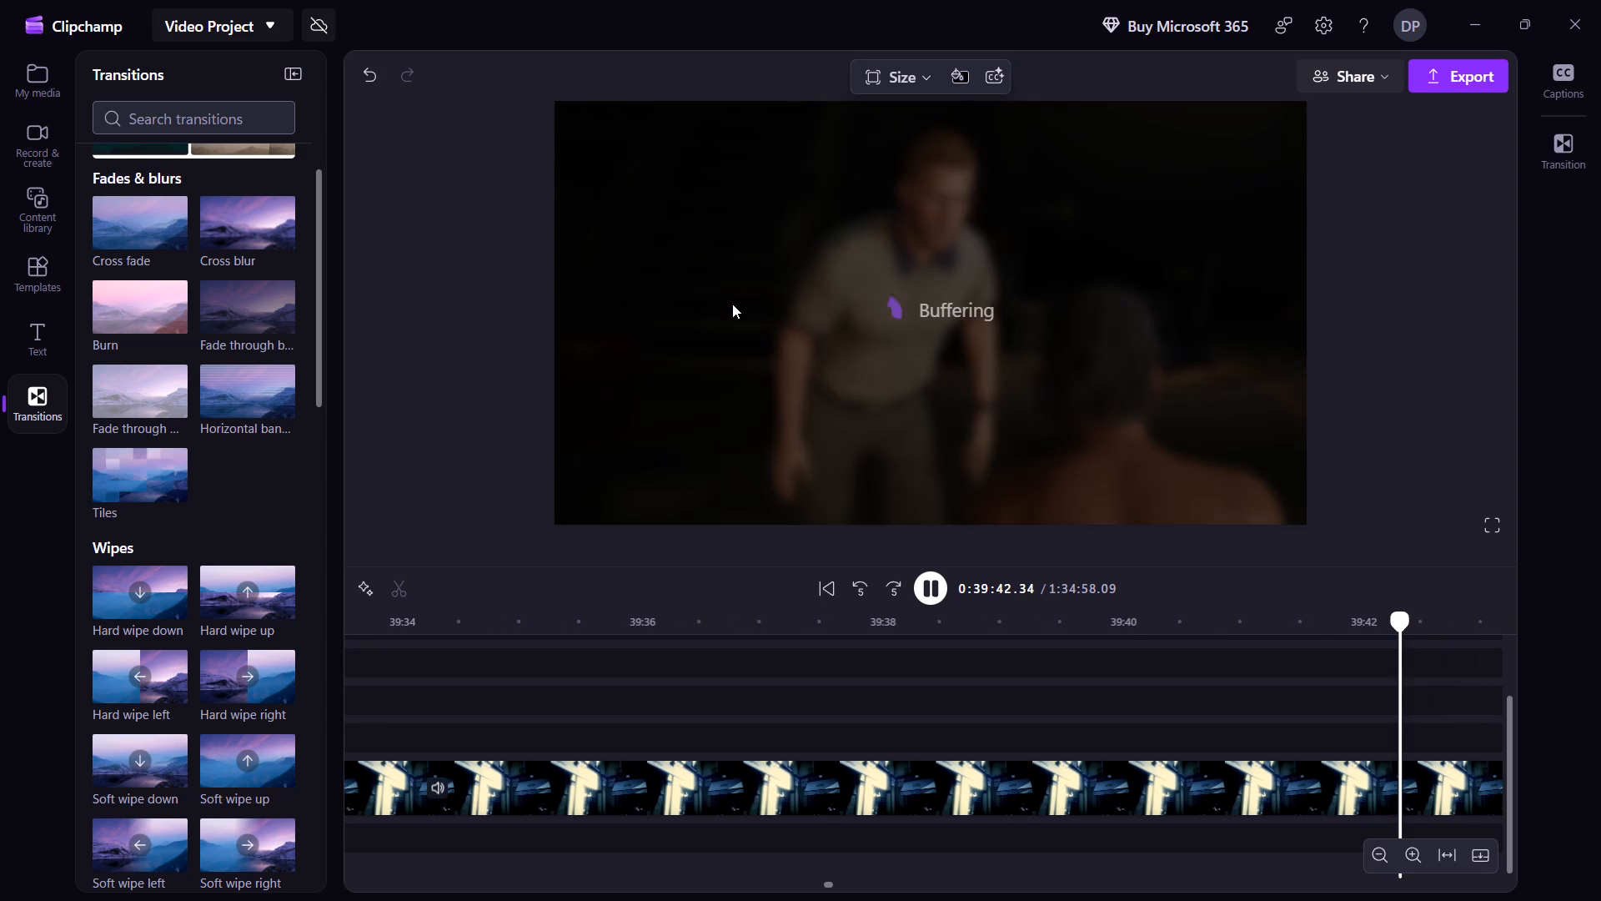
key("shift+Right")
key("shift+Right")
key("shift+Right")
key("shift+Right")
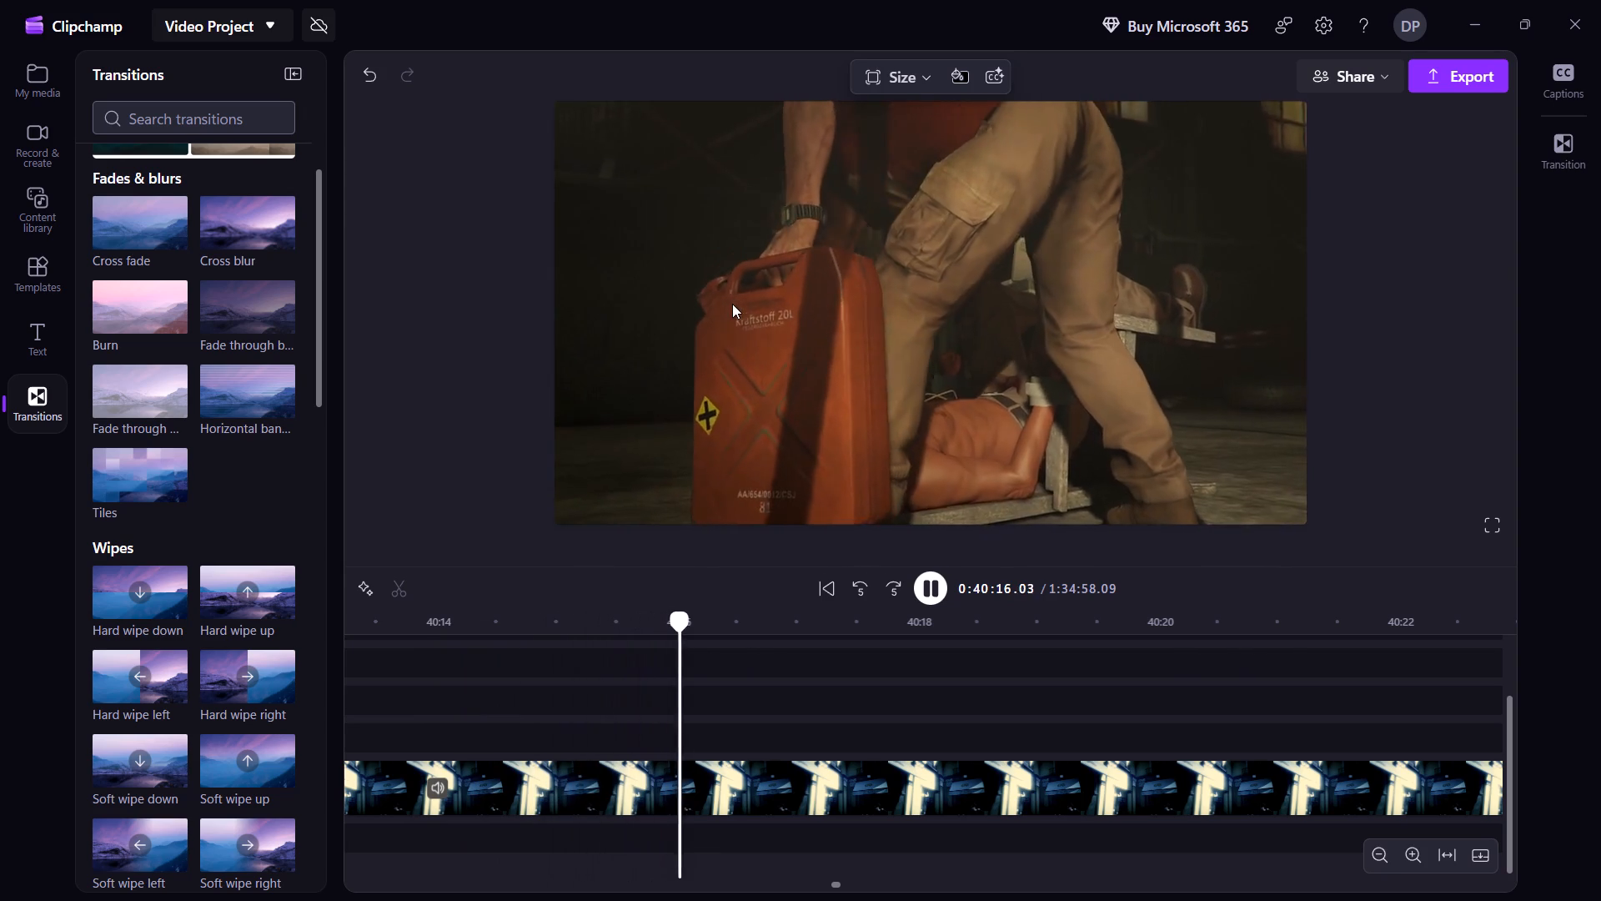
key("shift+Right")
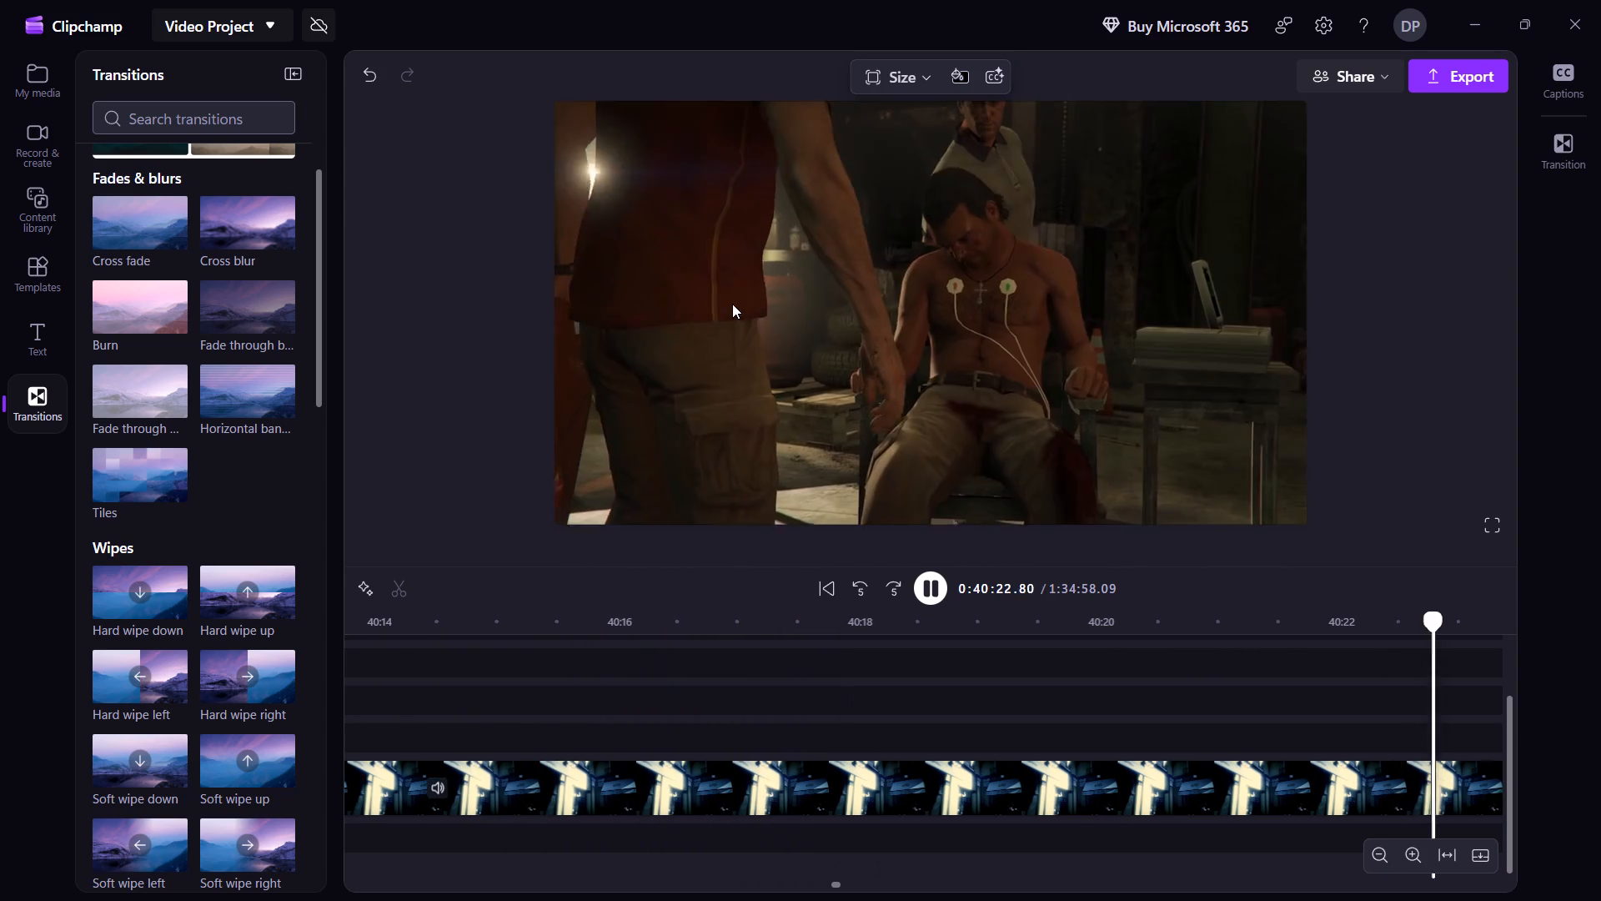
key("shift+Right")
key("shift+Right")
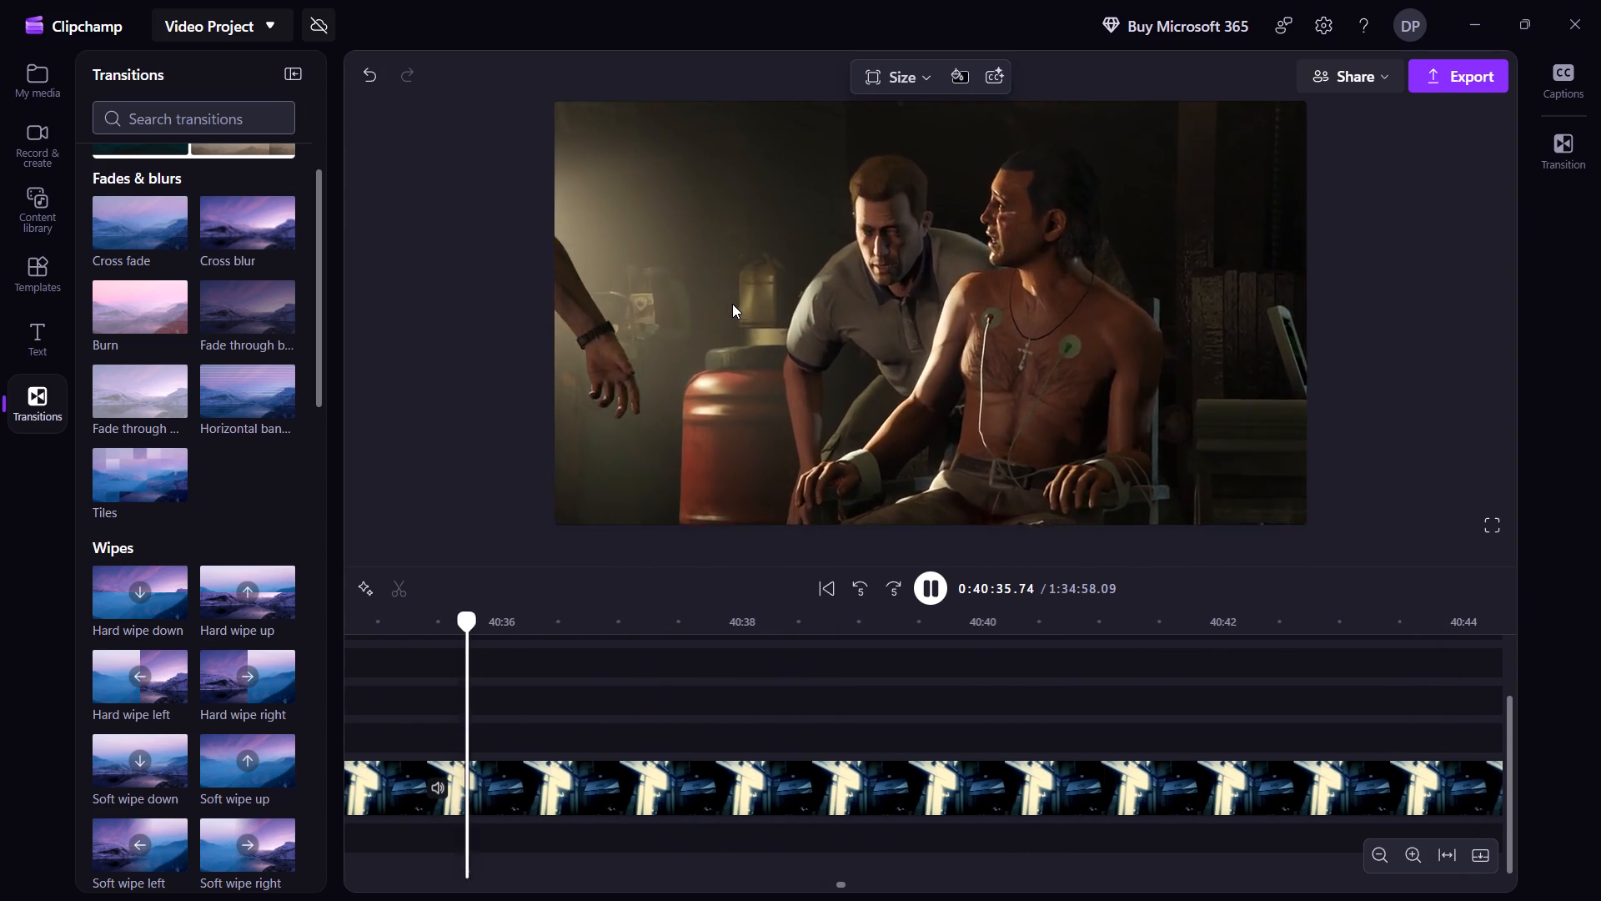
key("shift+Right")
key("shift+Right")
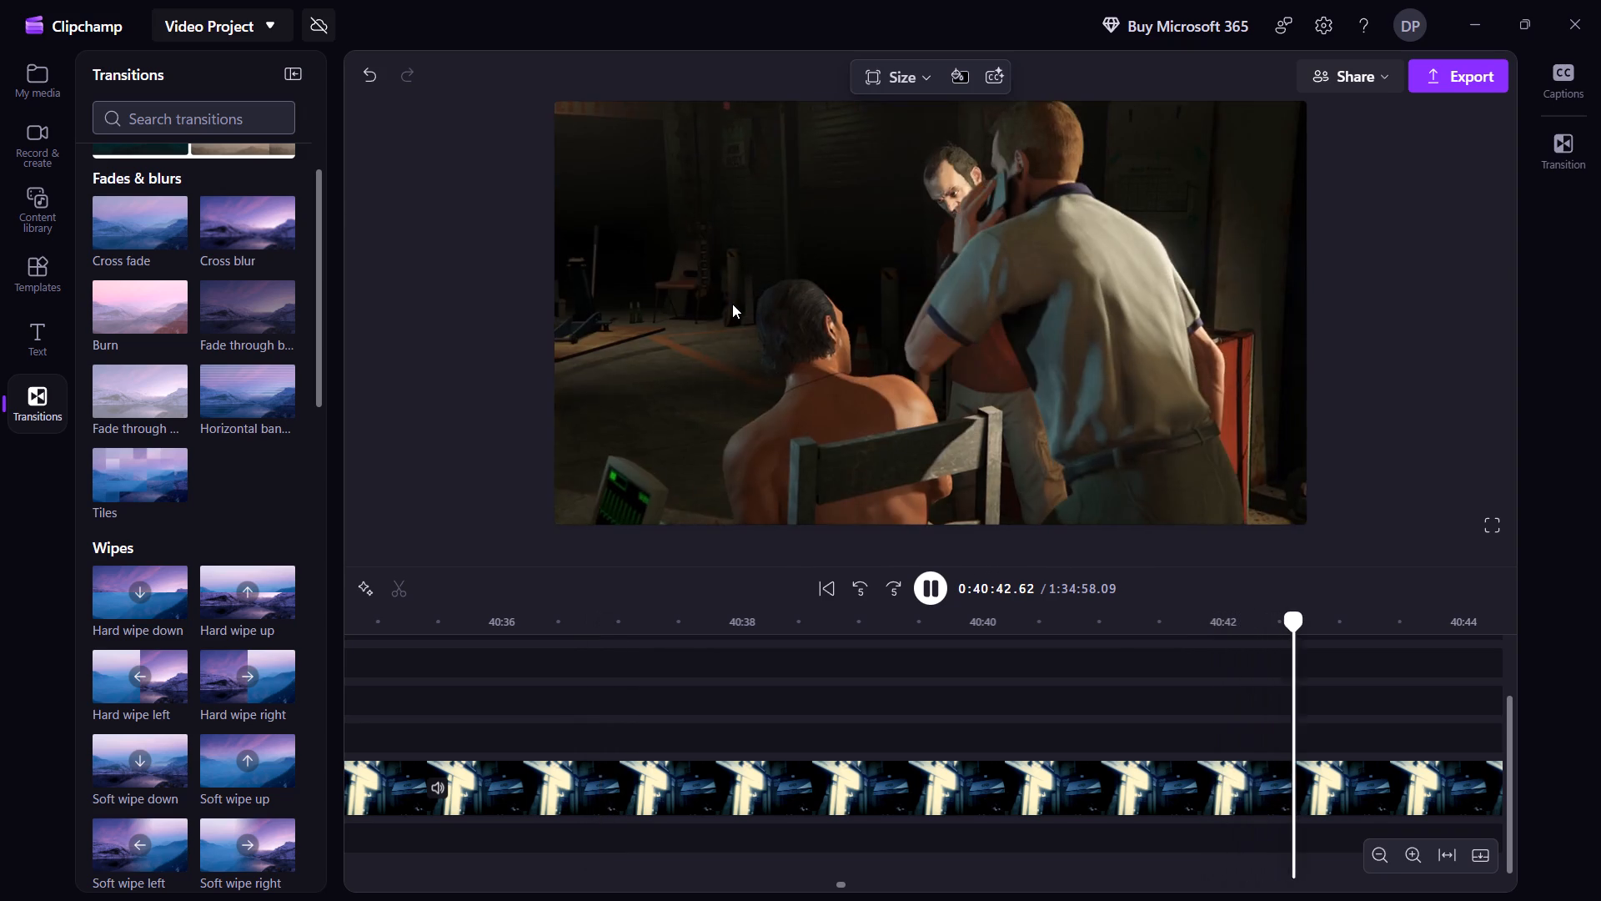
key("shift+Right")
key("shift+Right")
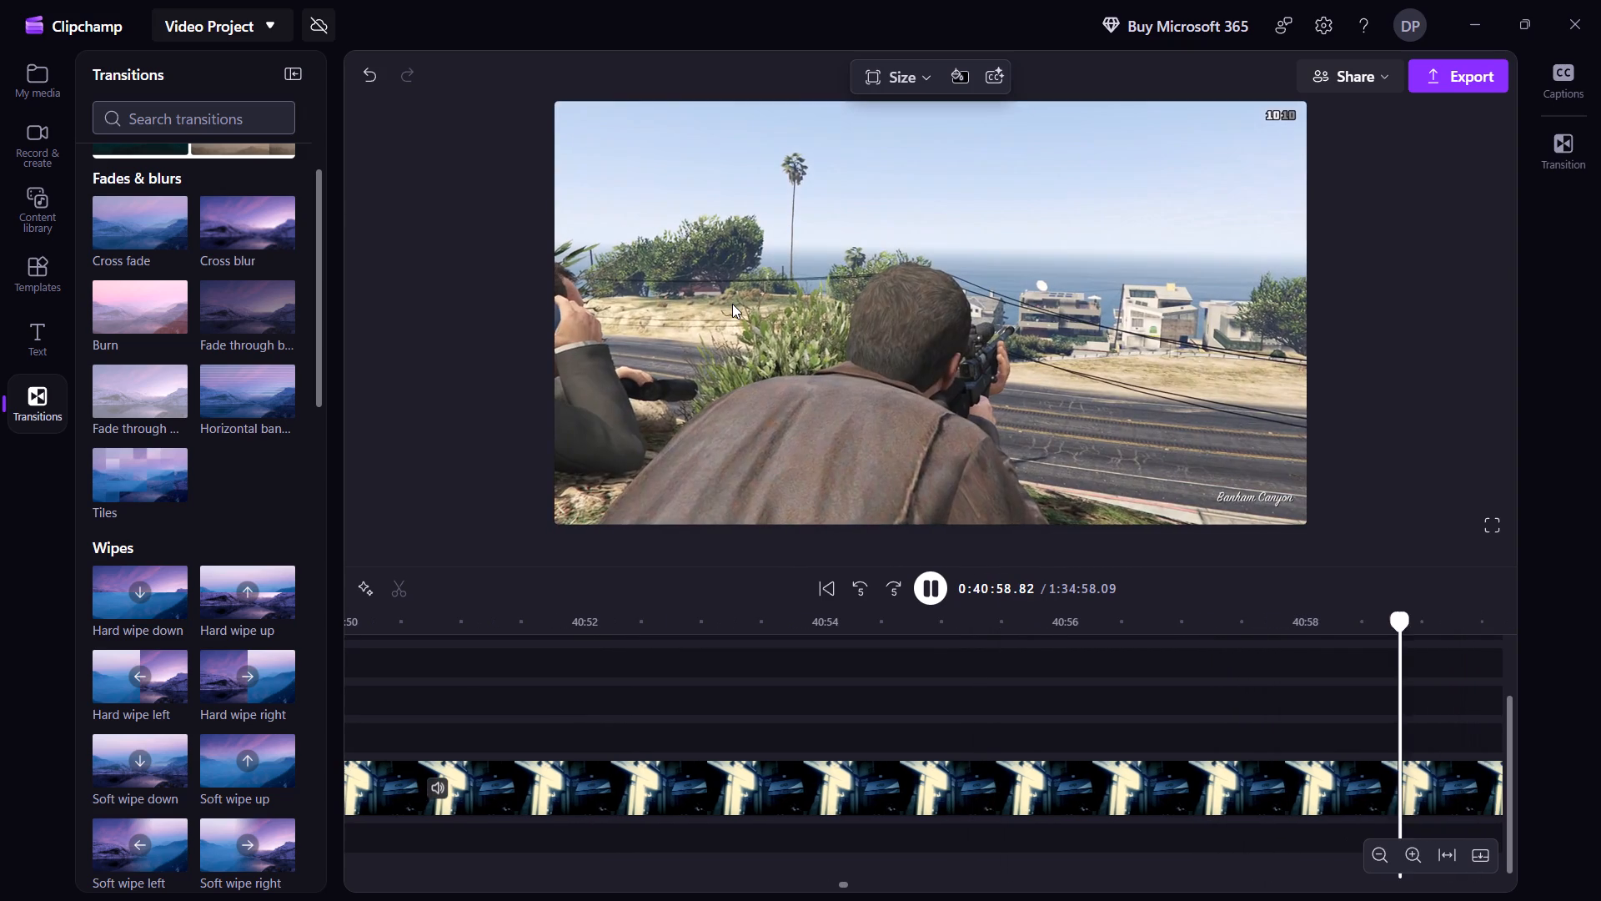
Skim forward through the second scope search and the following interrogation, from about 40:58 to the balcony scope view at about 42:46.
key("shift+Right")
key("shift+Right")
key("shift+Right")
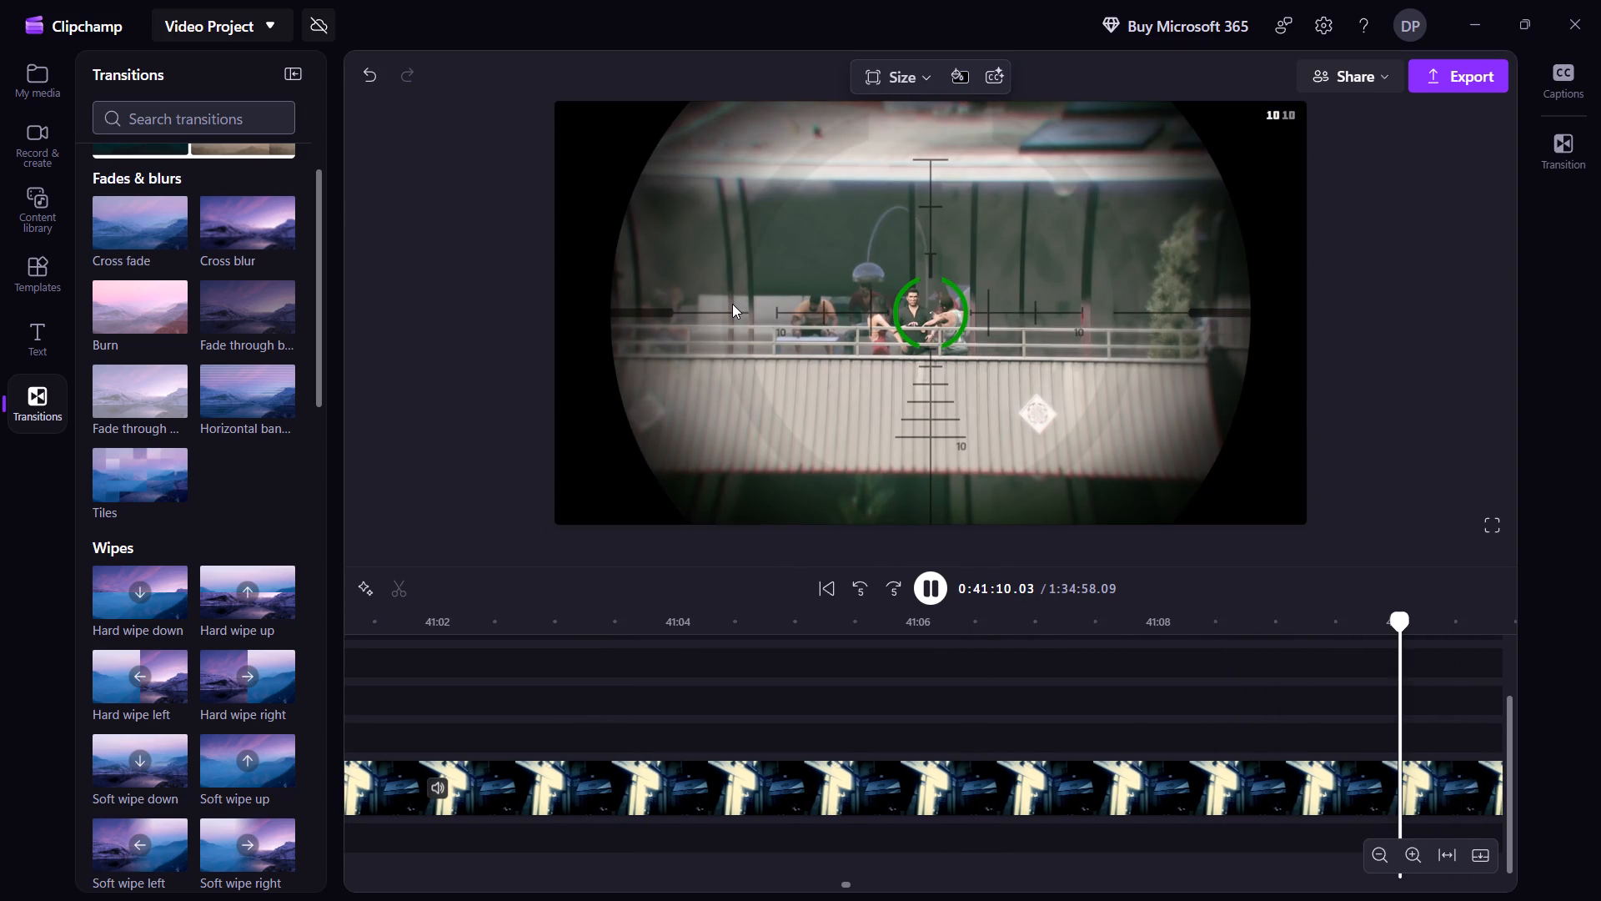
key("shift+Right")
key("shift+Right")
key("shift+Right")
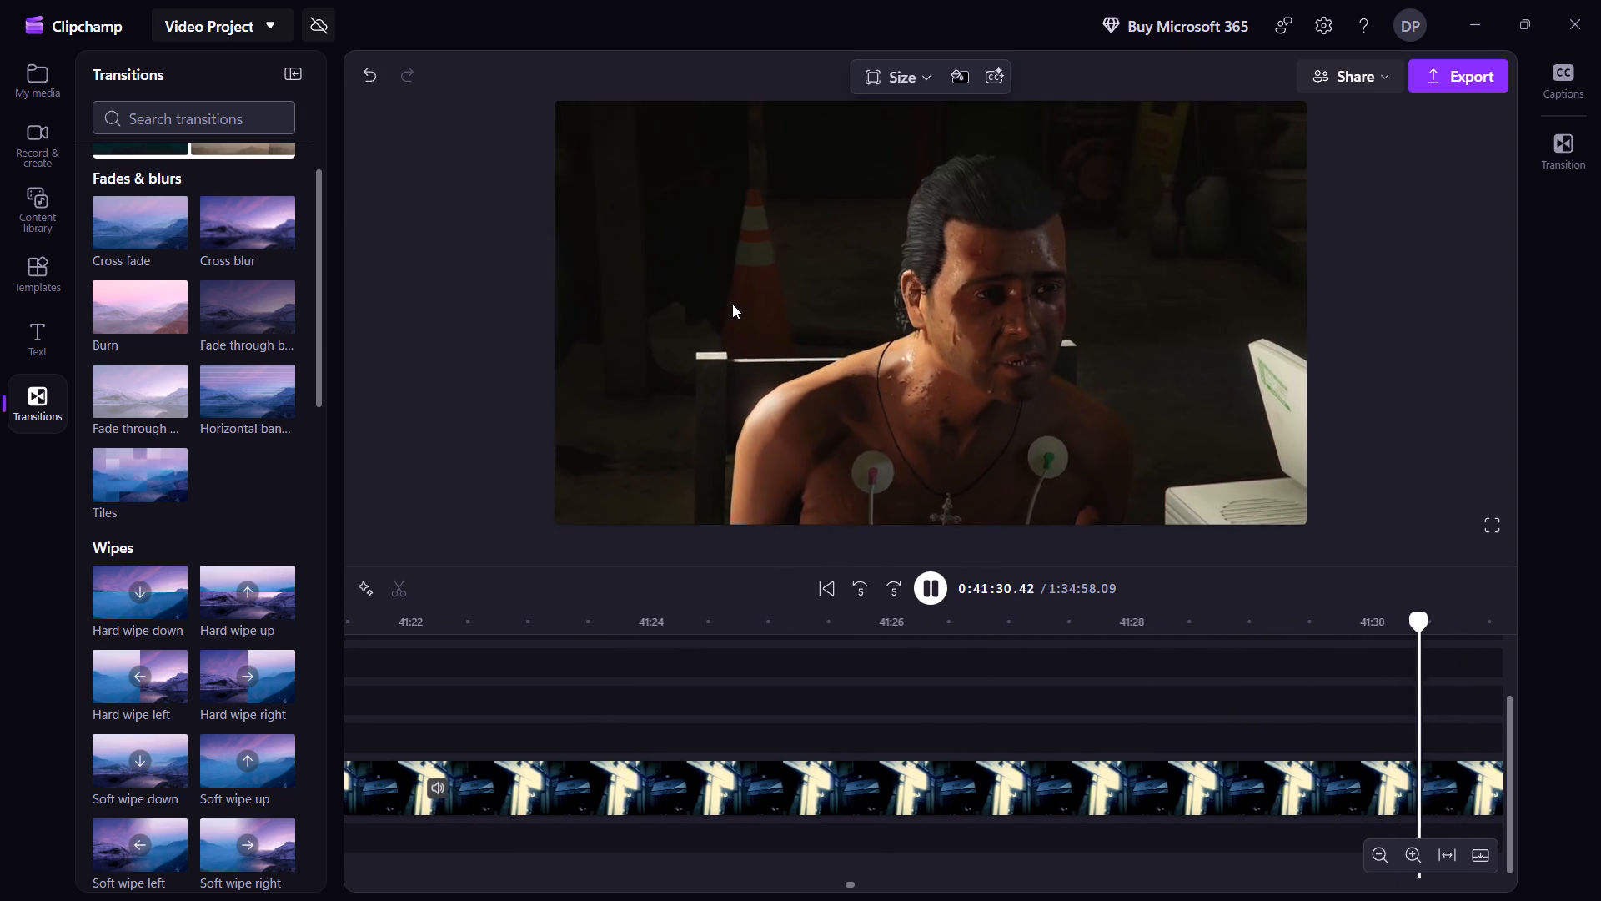
key("shift+Right")
key("shift+Right")
key("shift+Right")
key("shift+Right")
key("shift+Right")
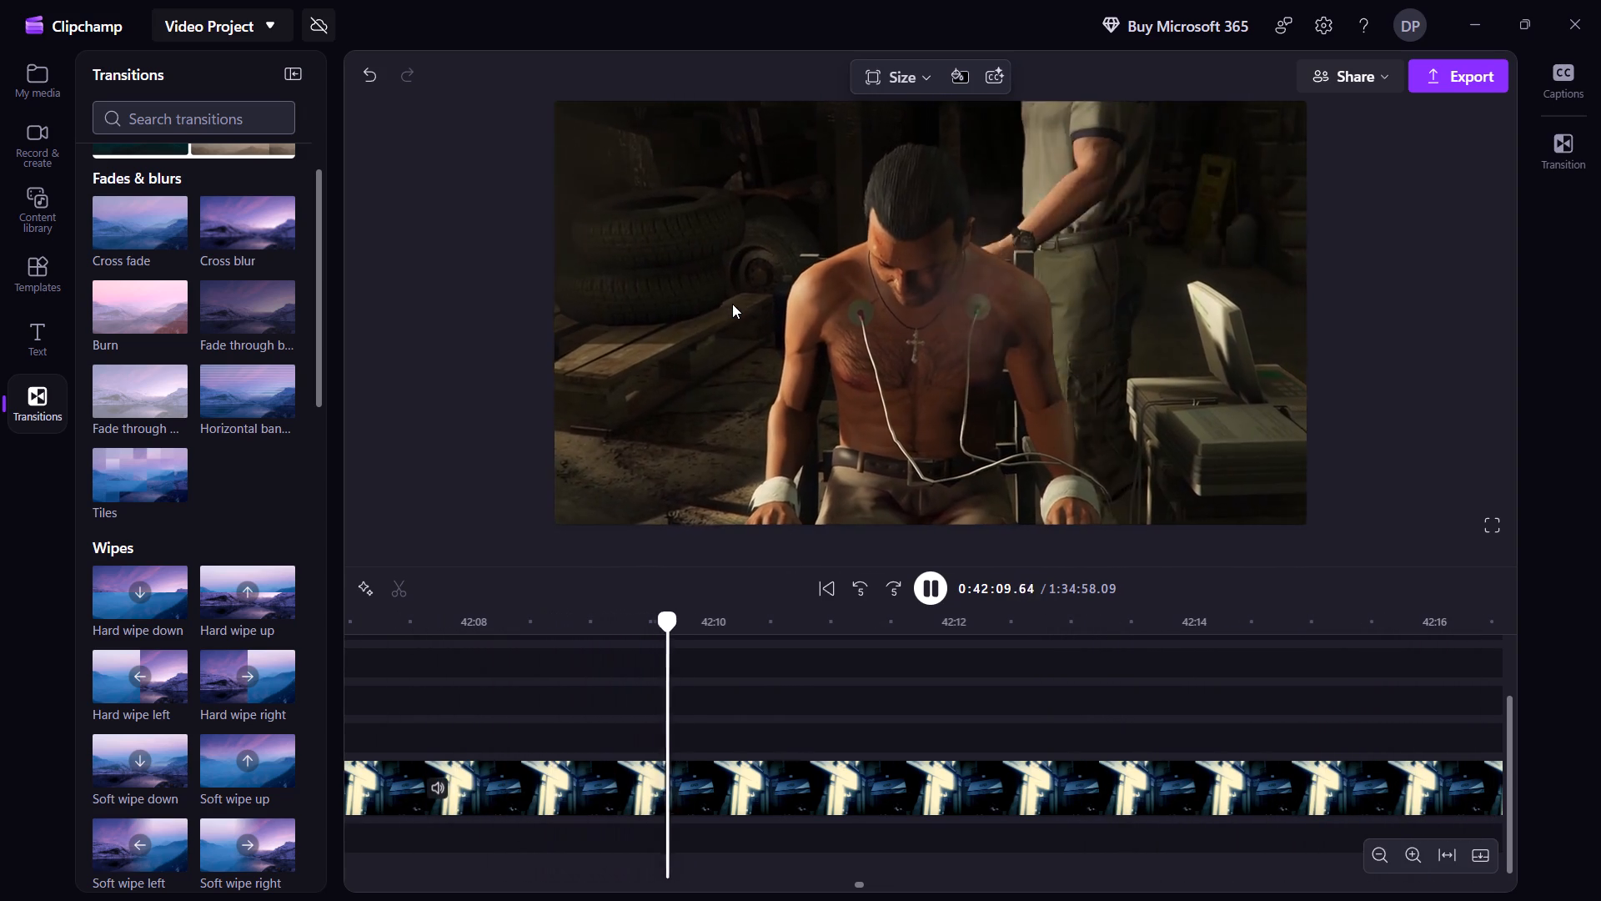
key("shift+Right")
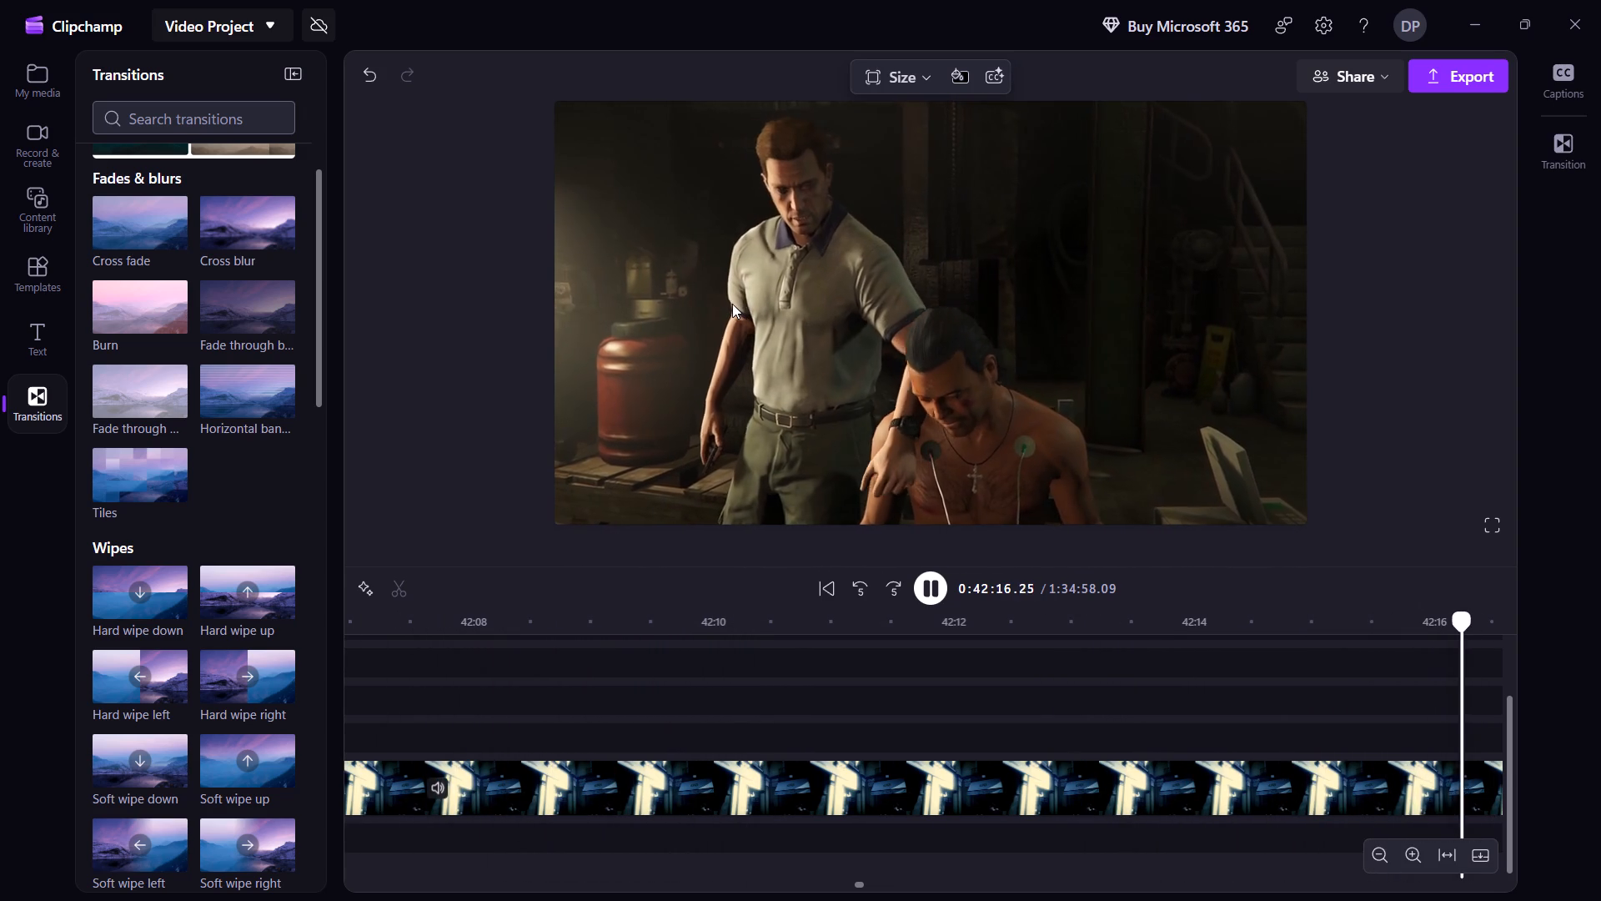
key("shift+Right")
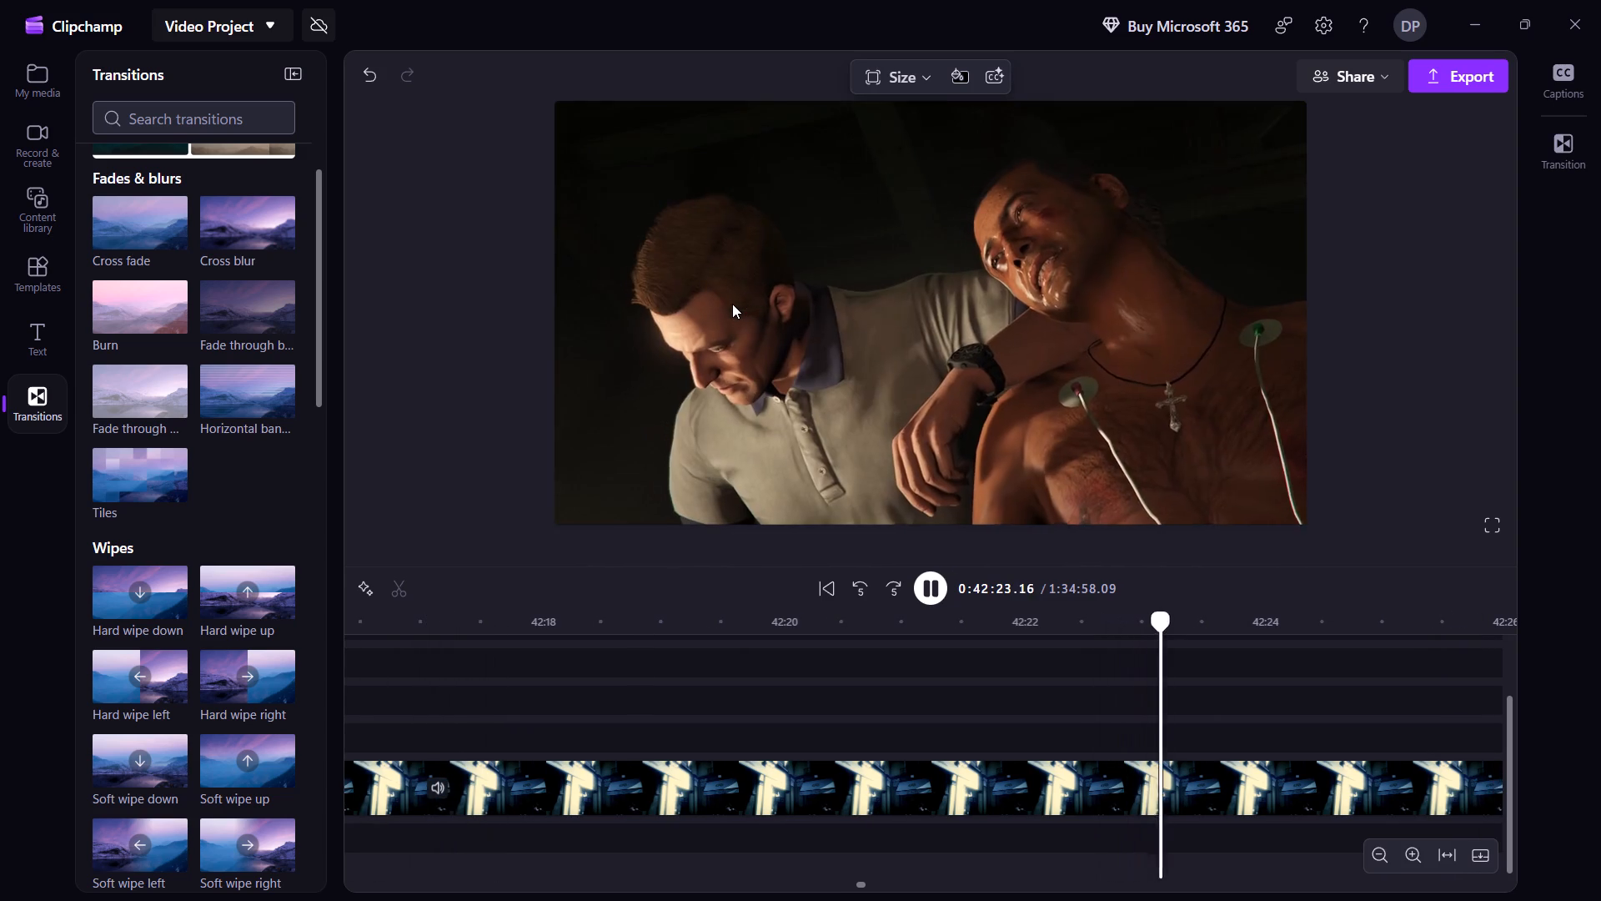
key("shift+Right")
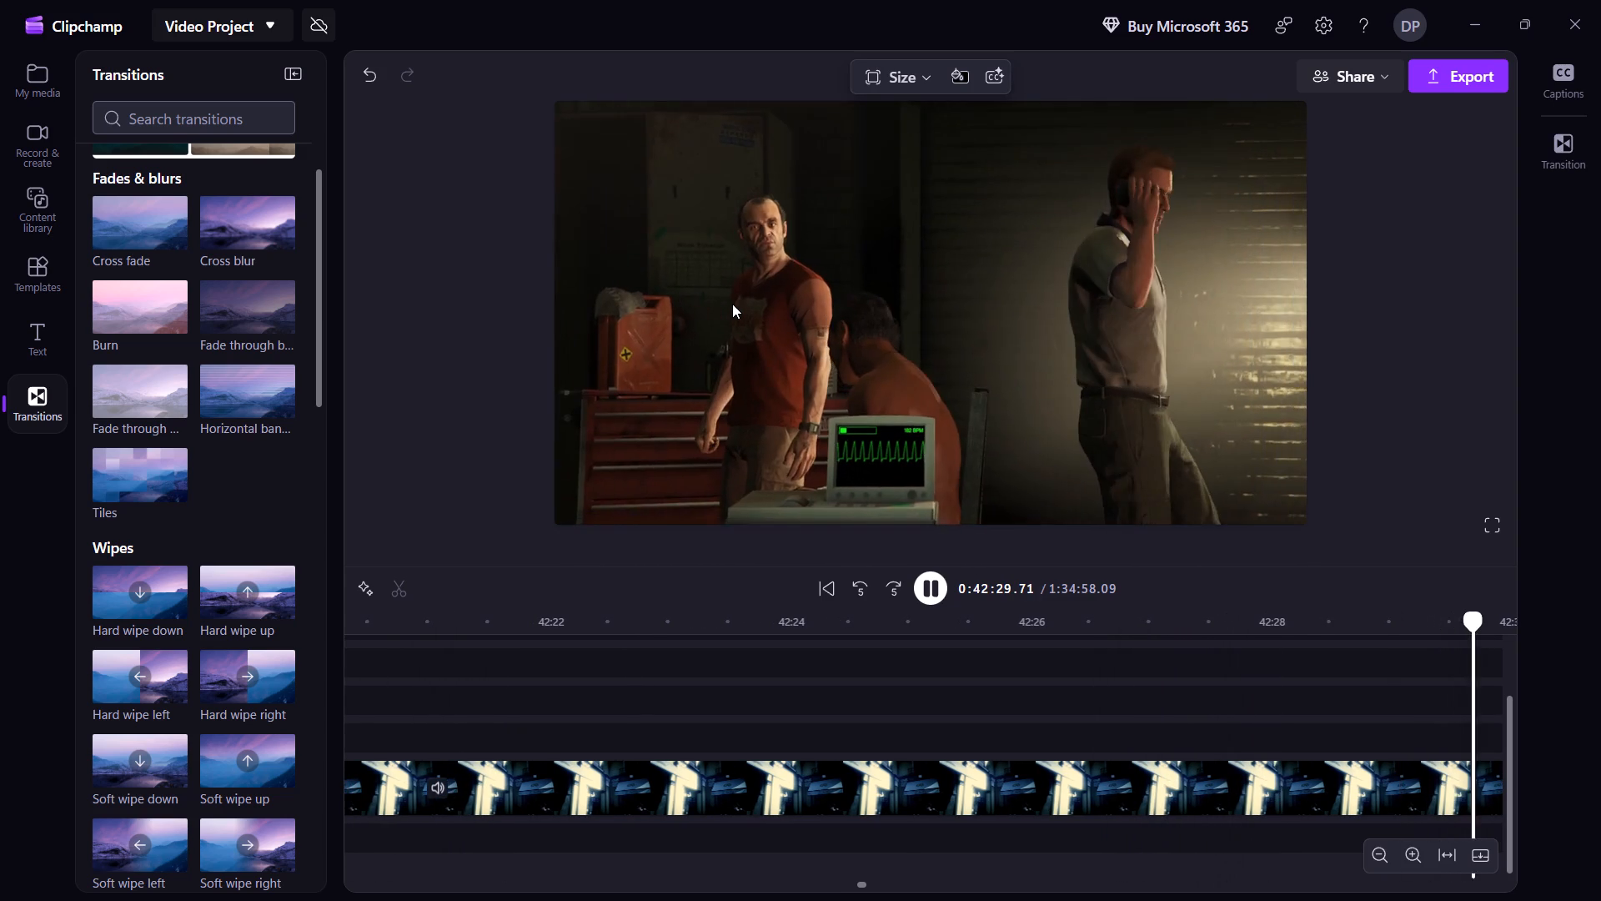
key("shift+Right")
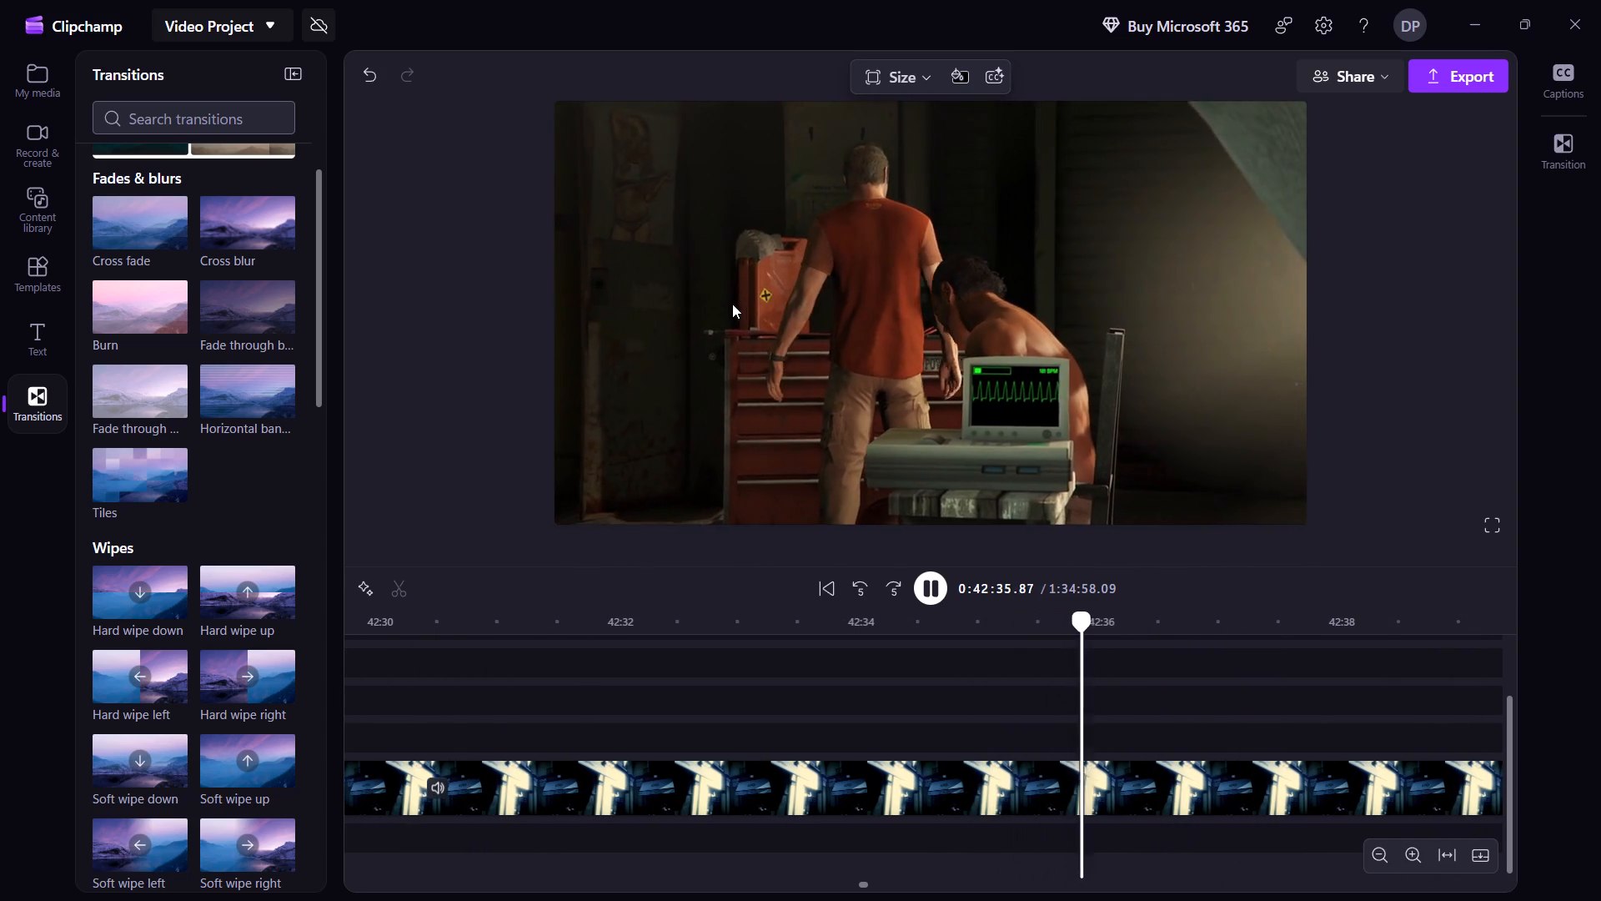
key("shift+Right")
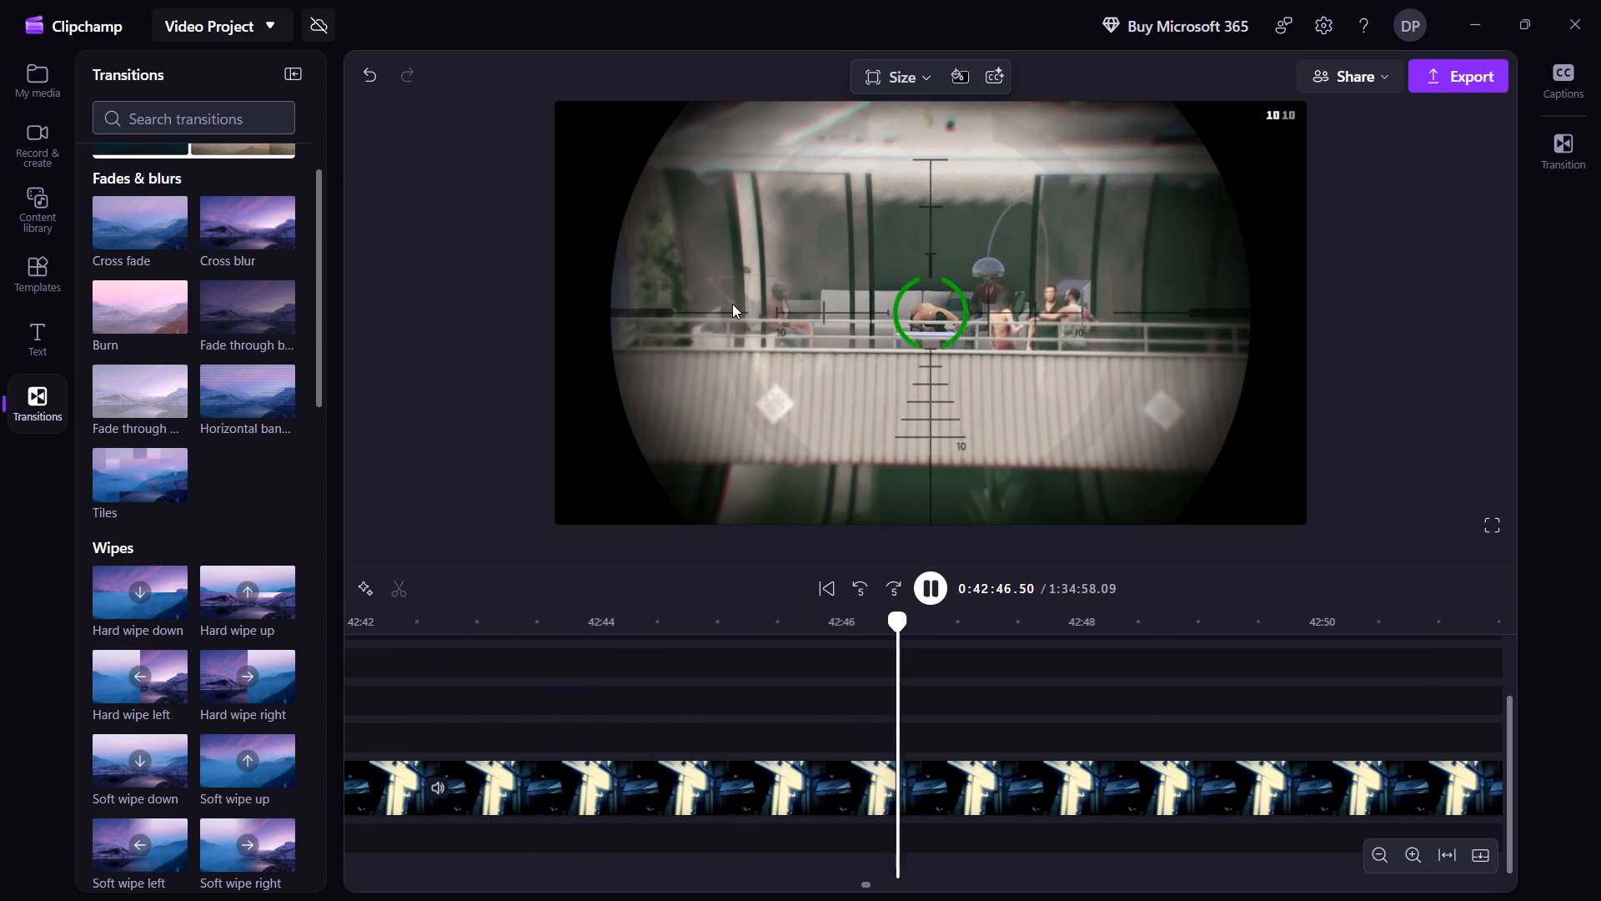
Review the final sniper sequence and warehouse exit, from about 42:46 to the start of the red truck drive at about 44:40.
key("shift+Right")
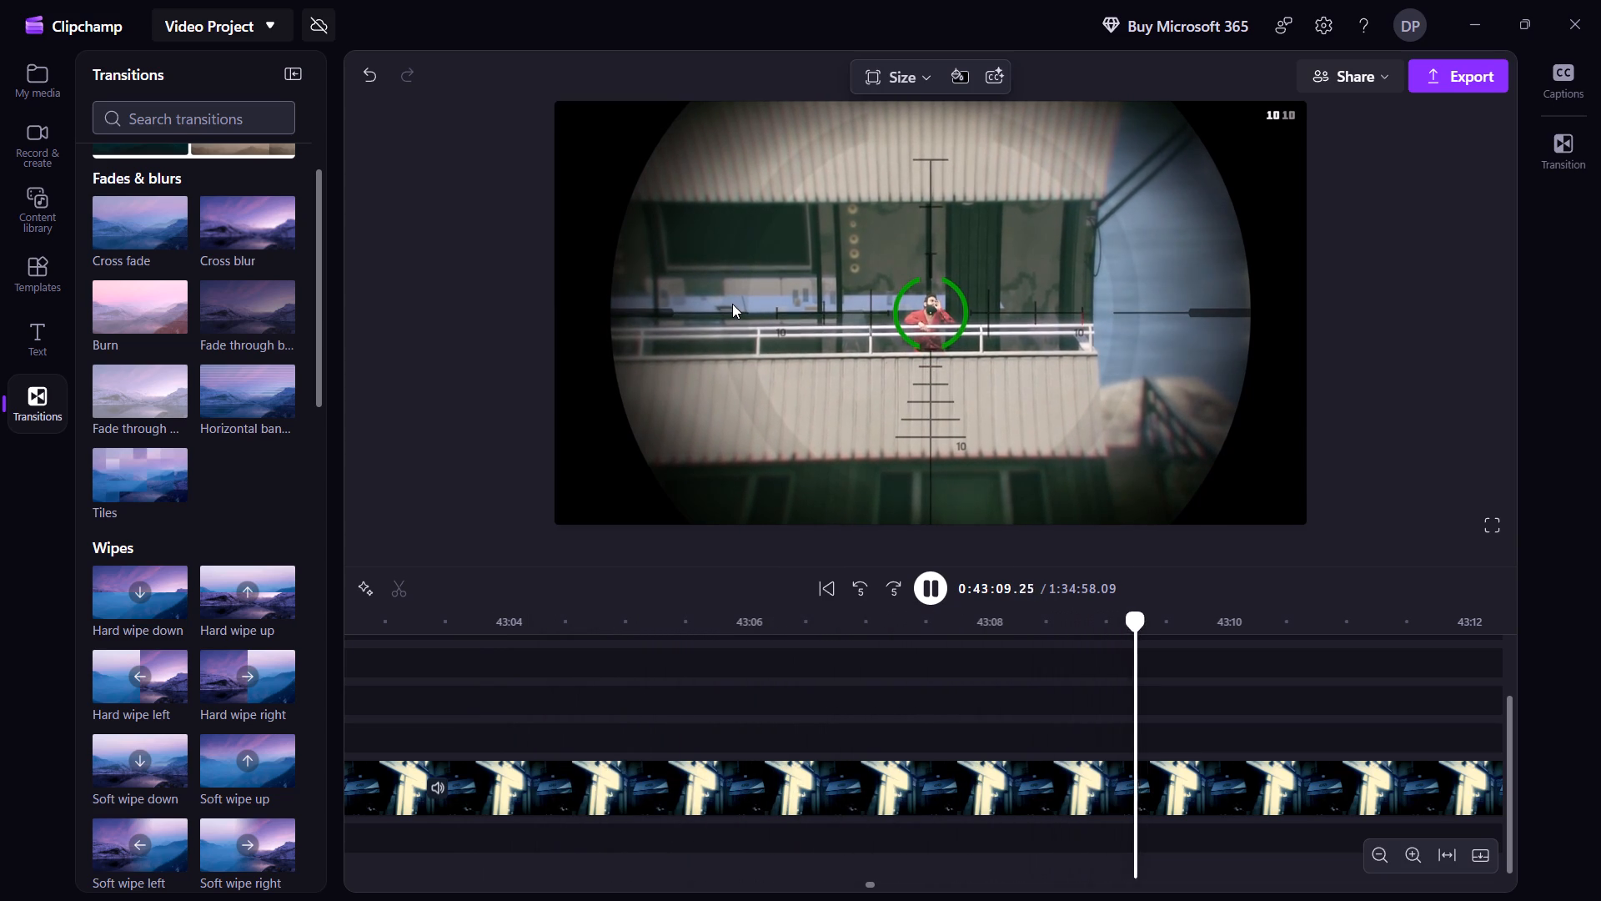
key("shift+Right")
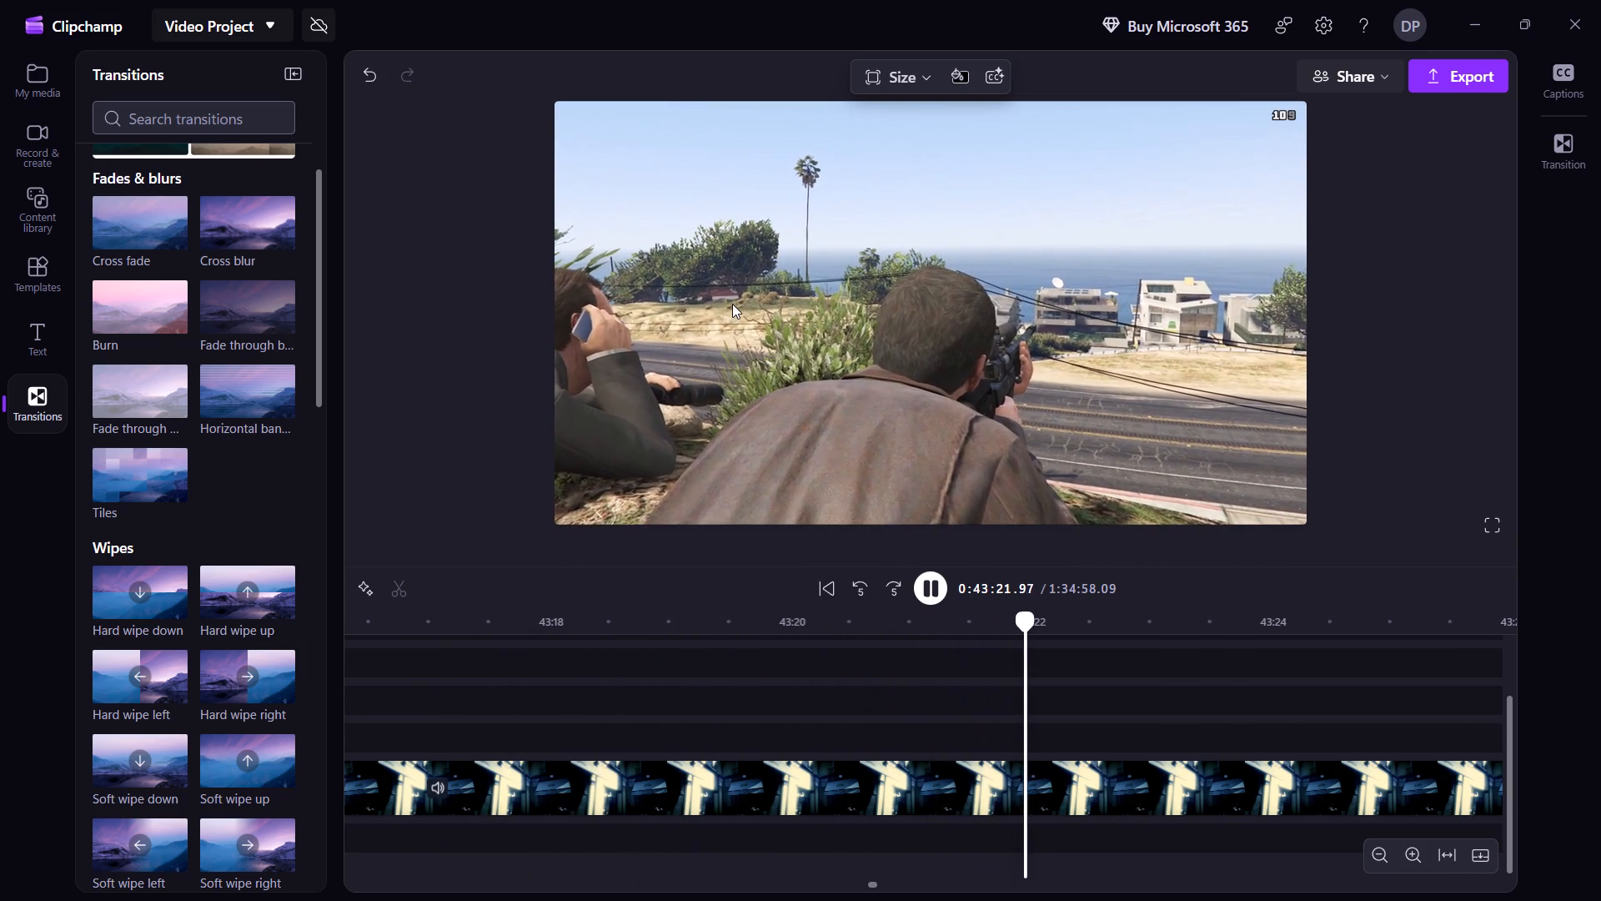
key("shift+Right")
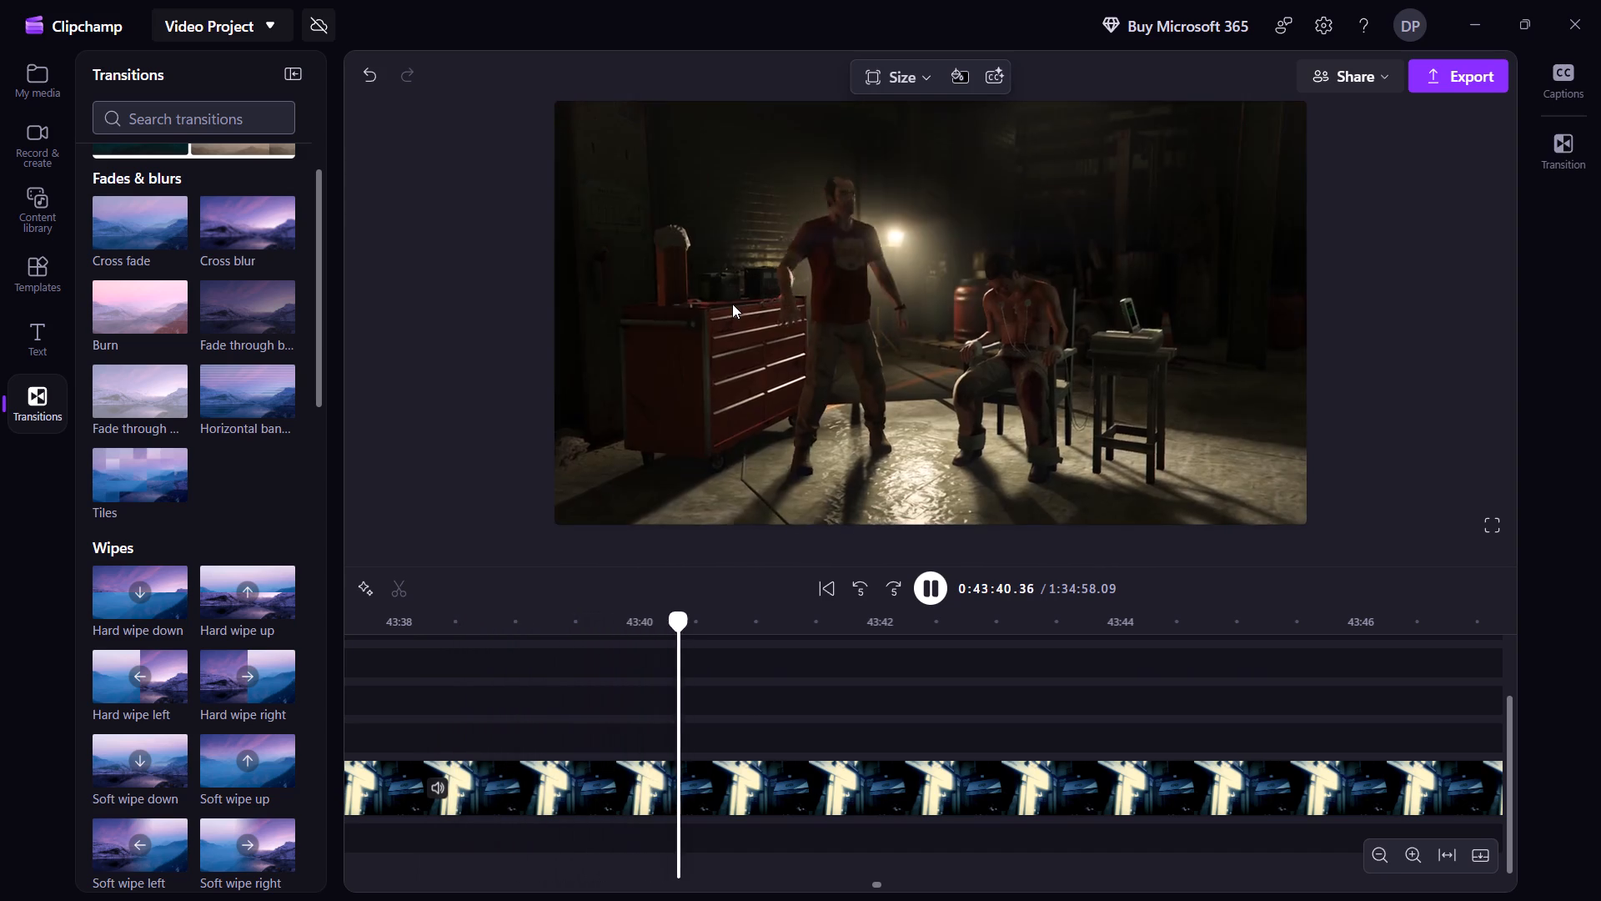
key("shift+Right")
key("shift+Right")
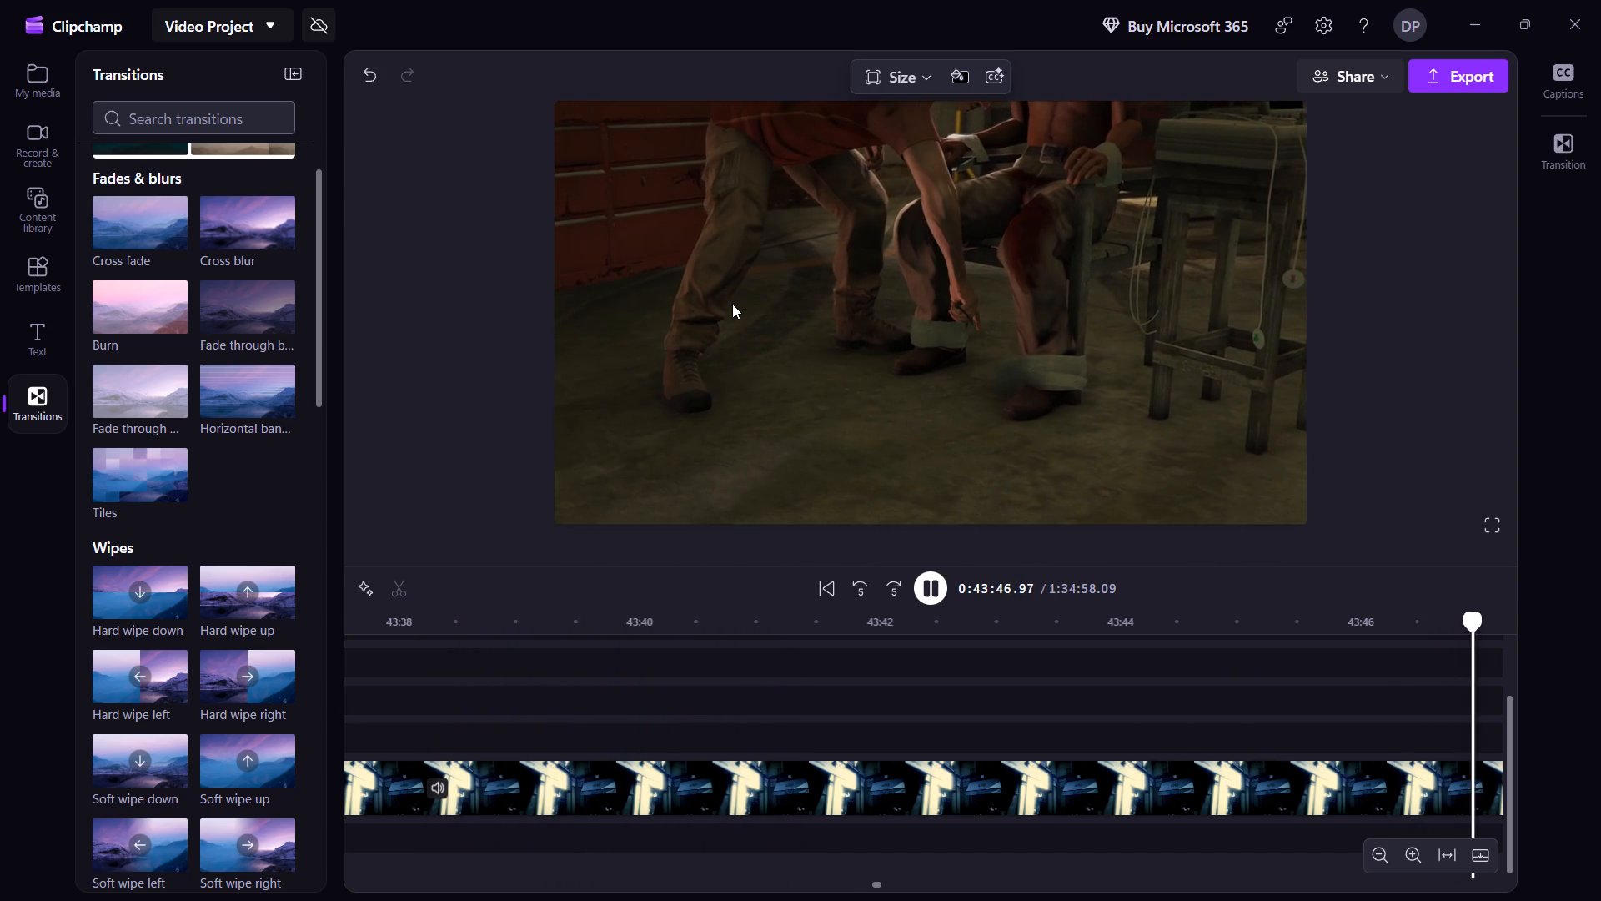
key("shift+Right")
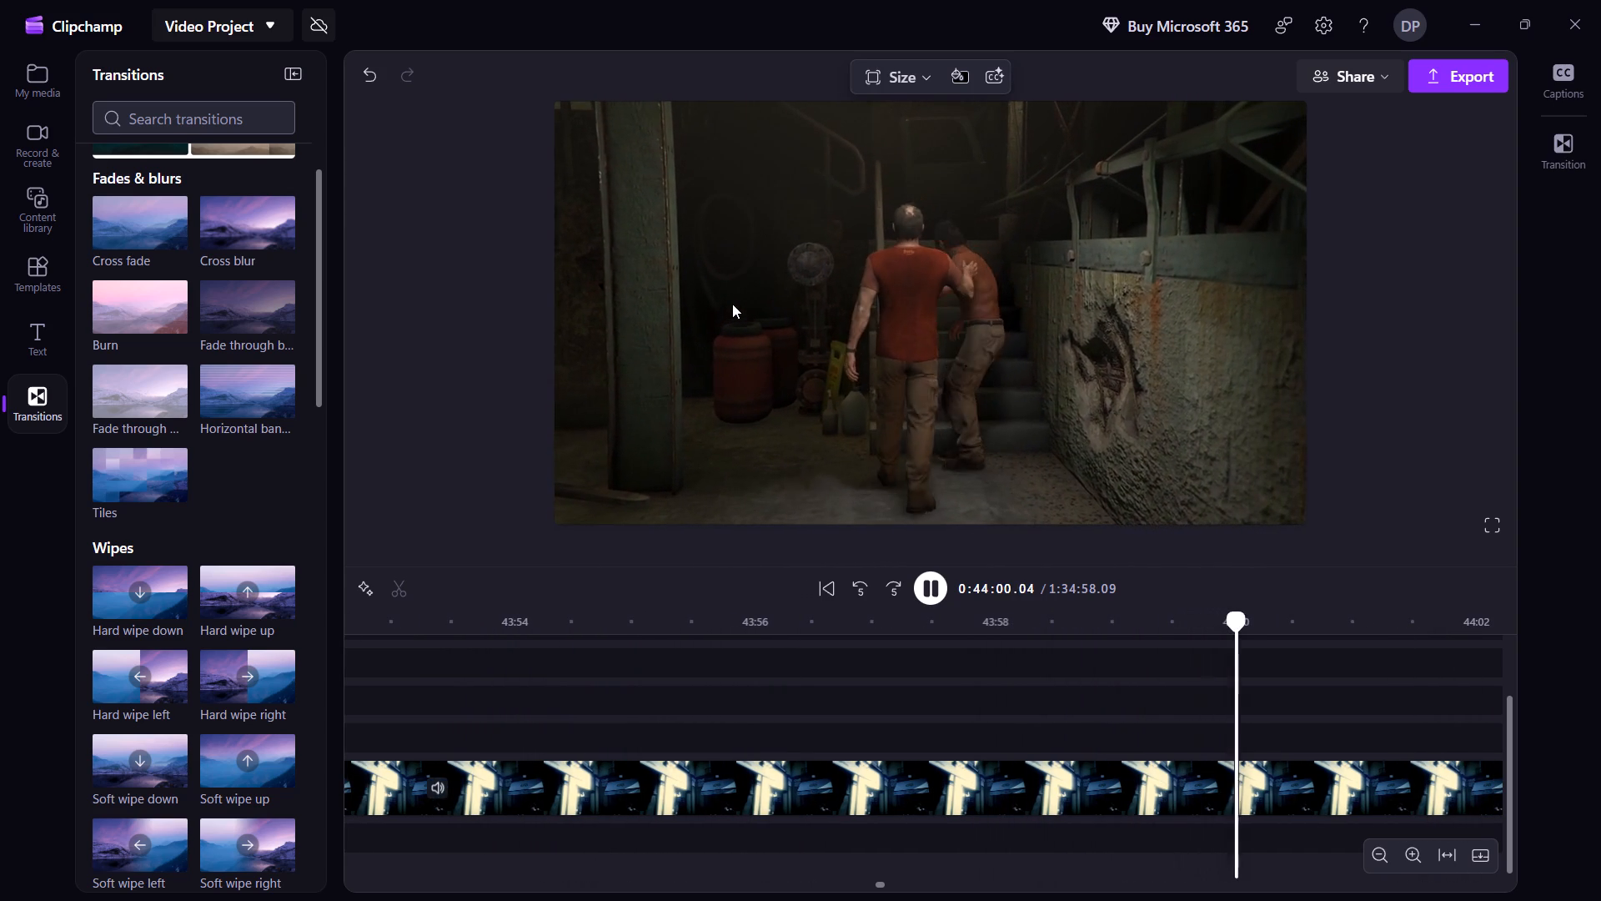
key("shift+Right")
key("shift+Right")
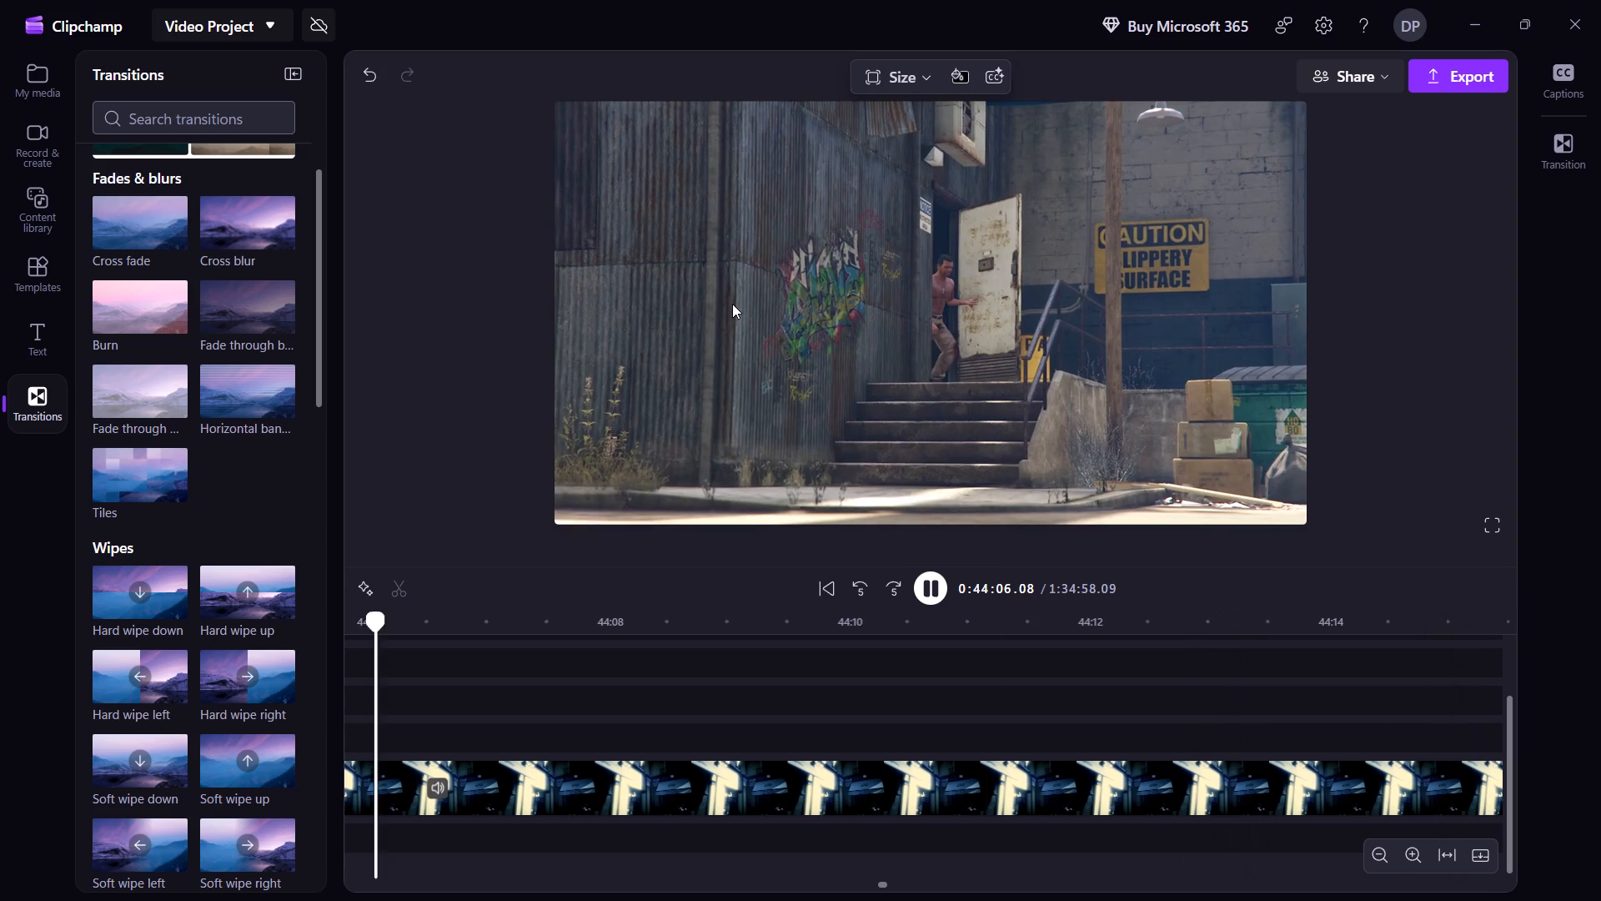
key("shift+Right")
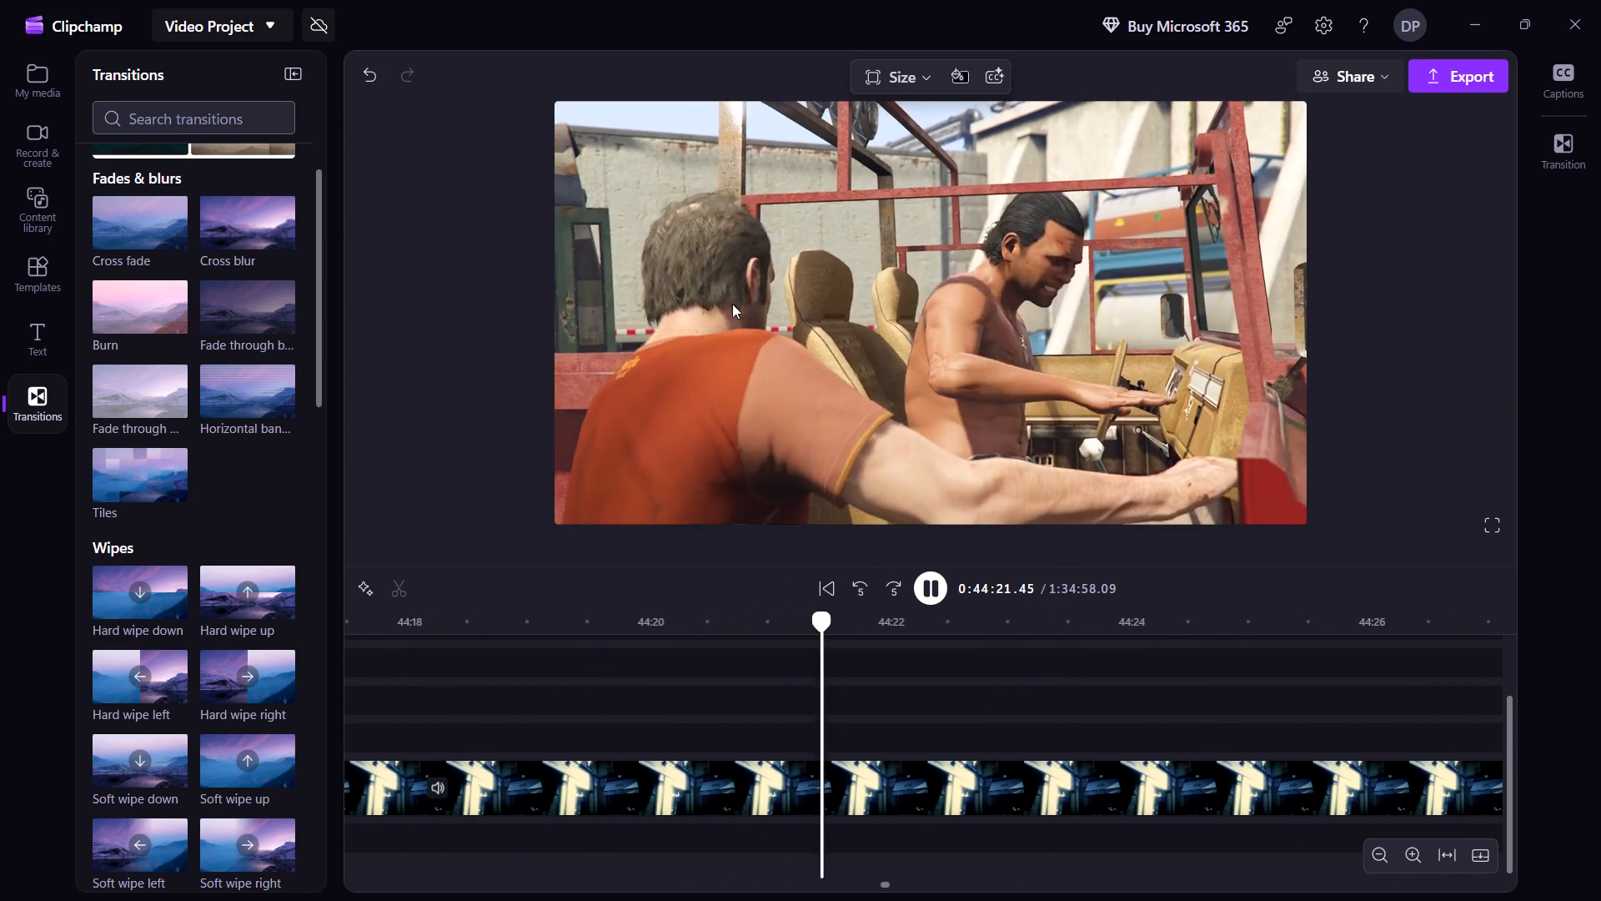
key("shift+Right")
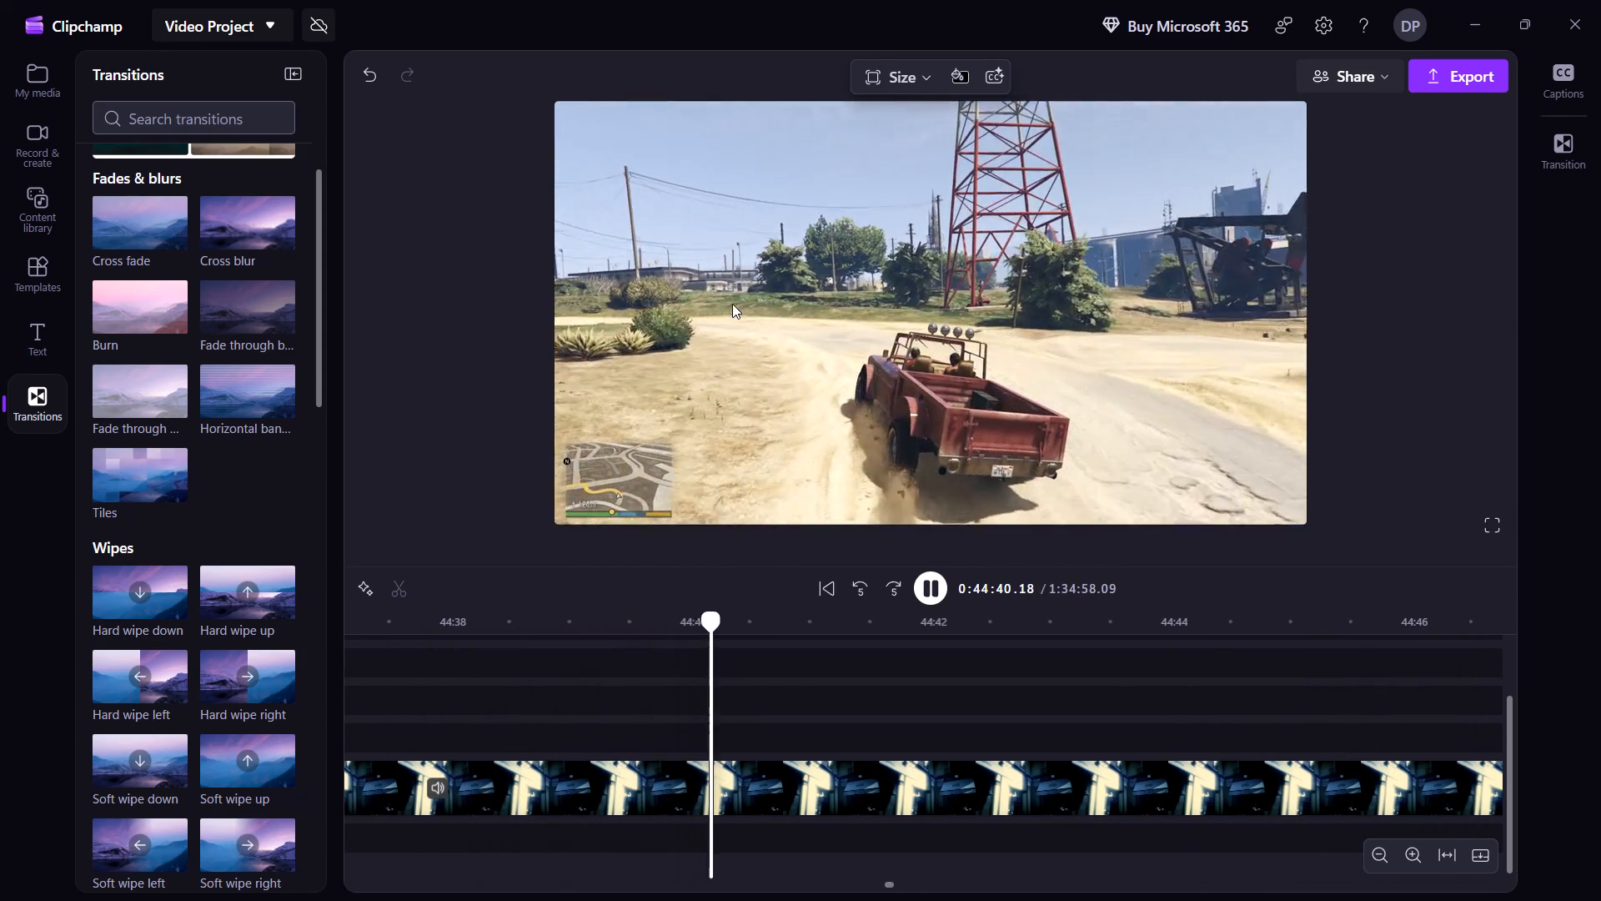
Skim forward through the red truck drive from about 44:40 to the cutscene at the airport at about 46:12.
key("shift+Right")
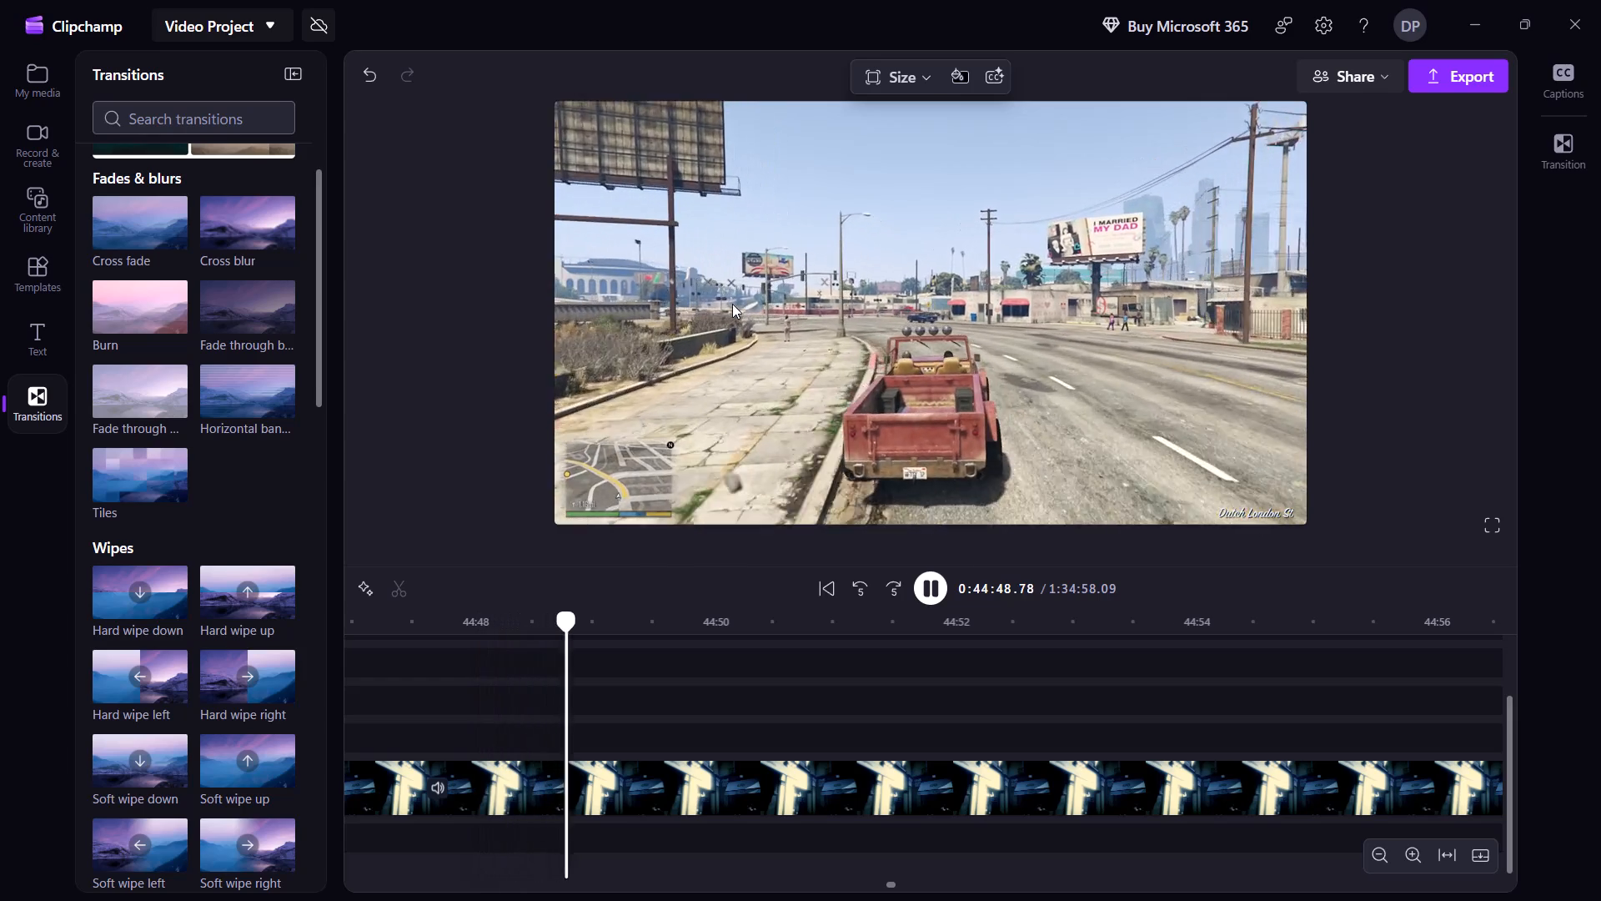
key("shift+Right")
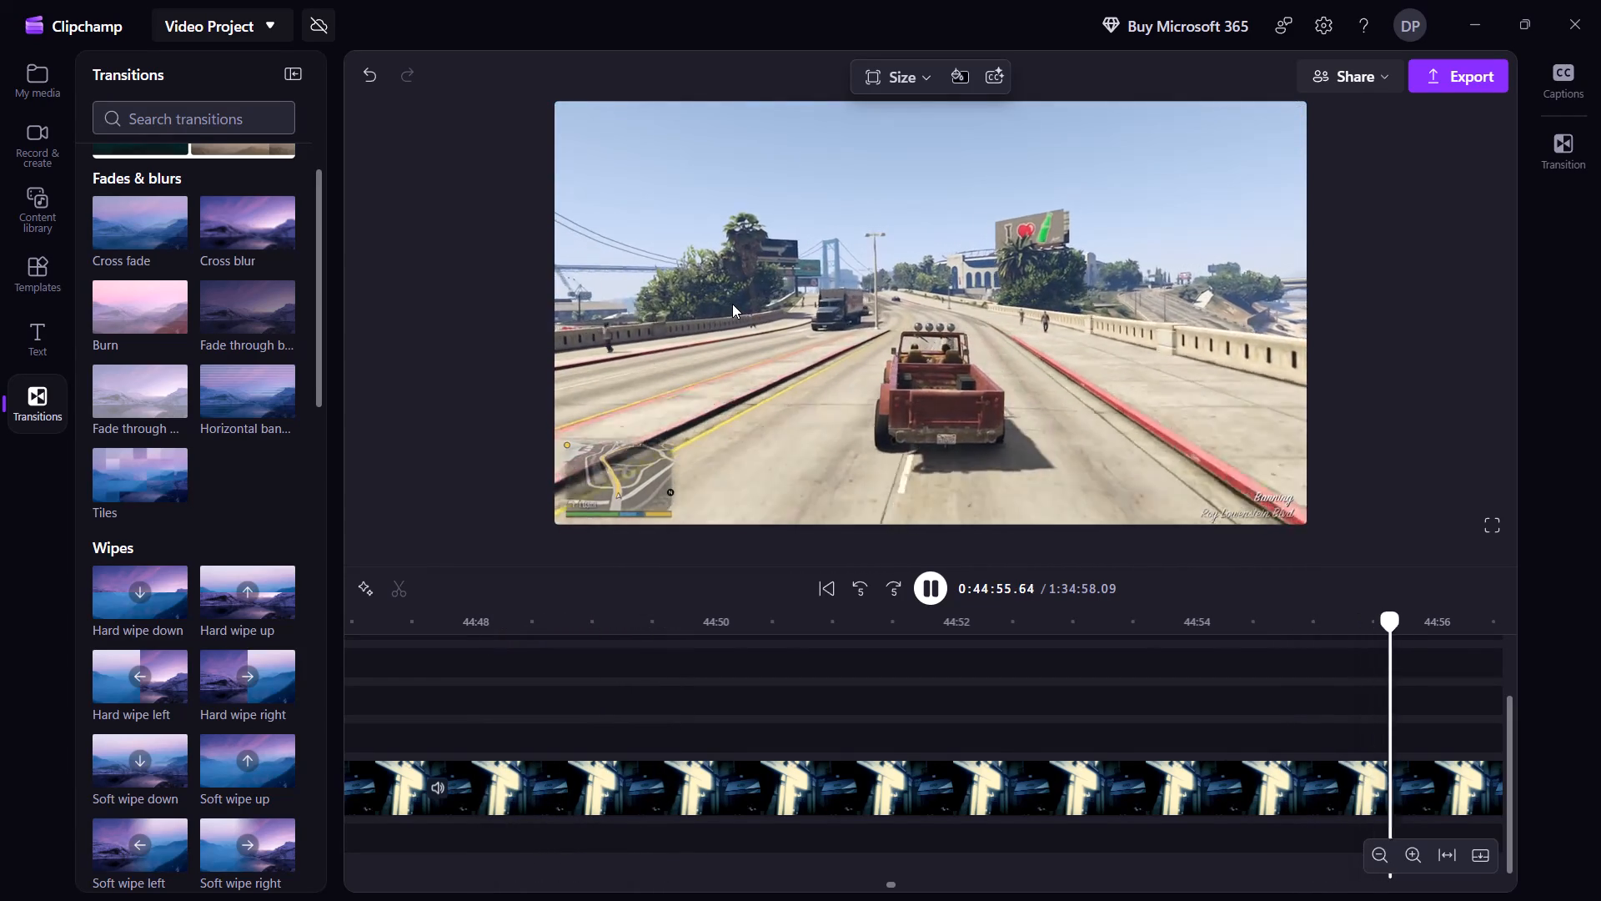
key("shift+Right")
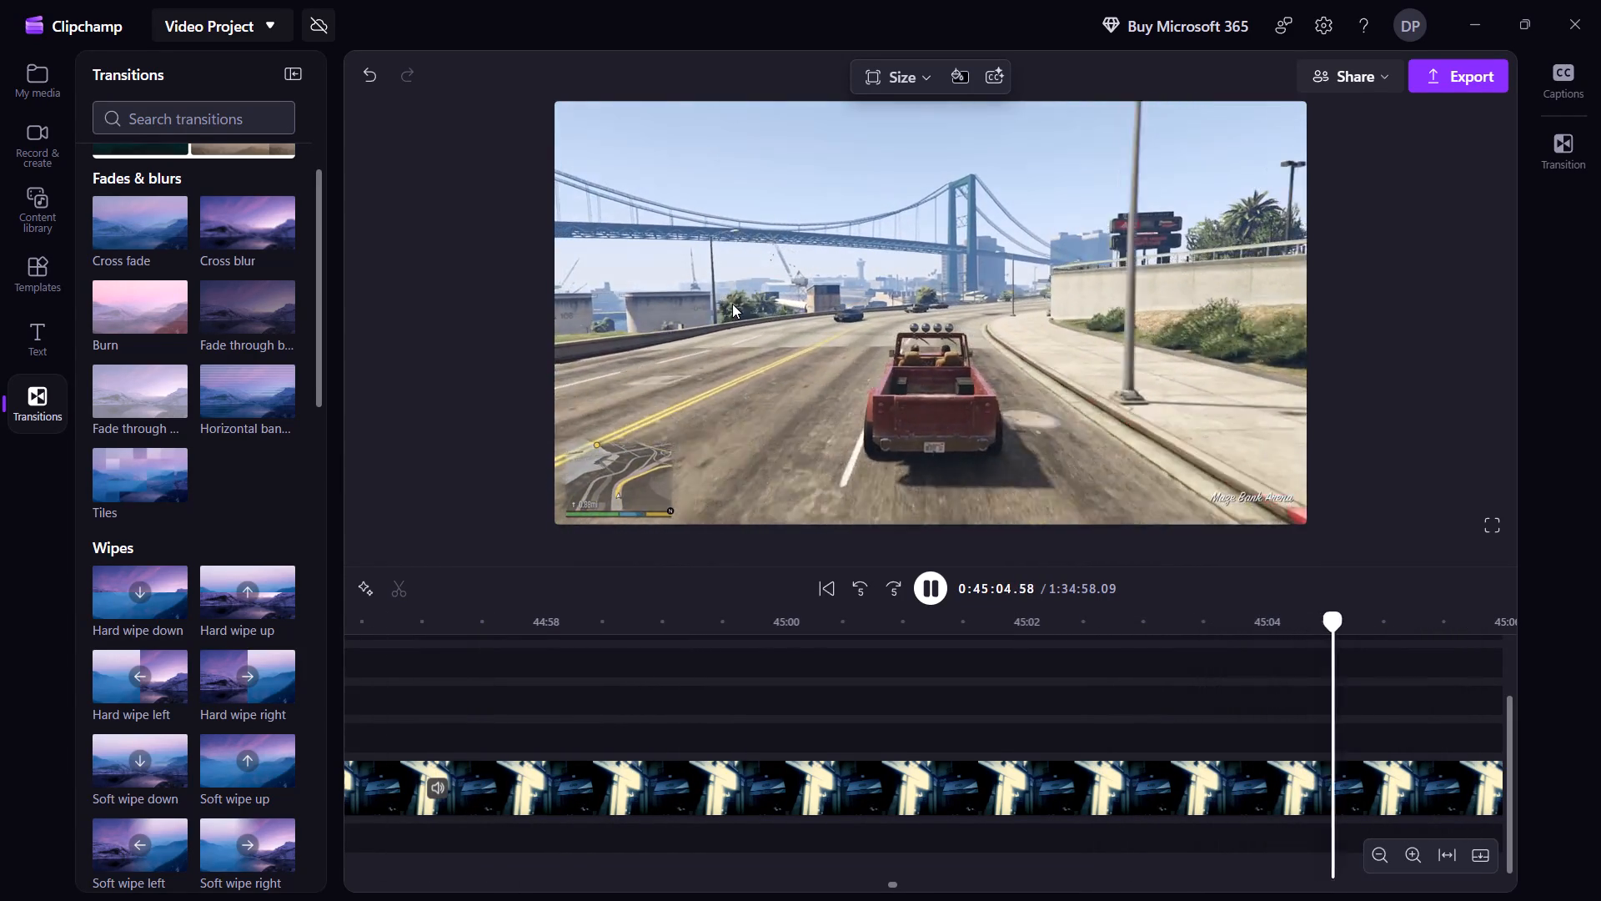
key("shift+Right")
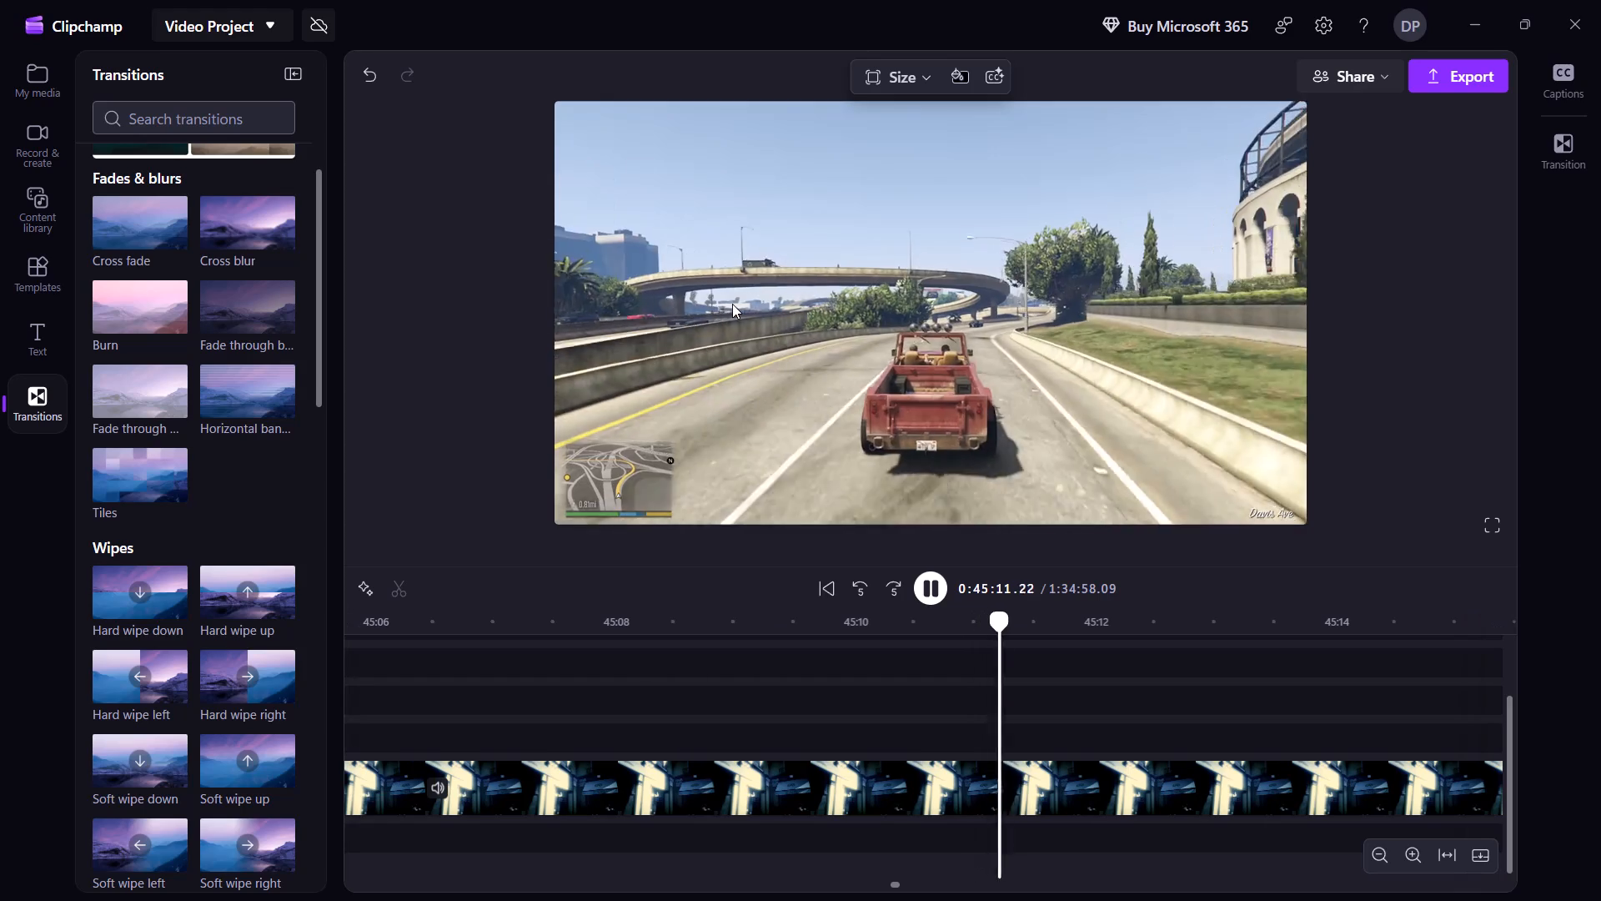
key("shift+Right")
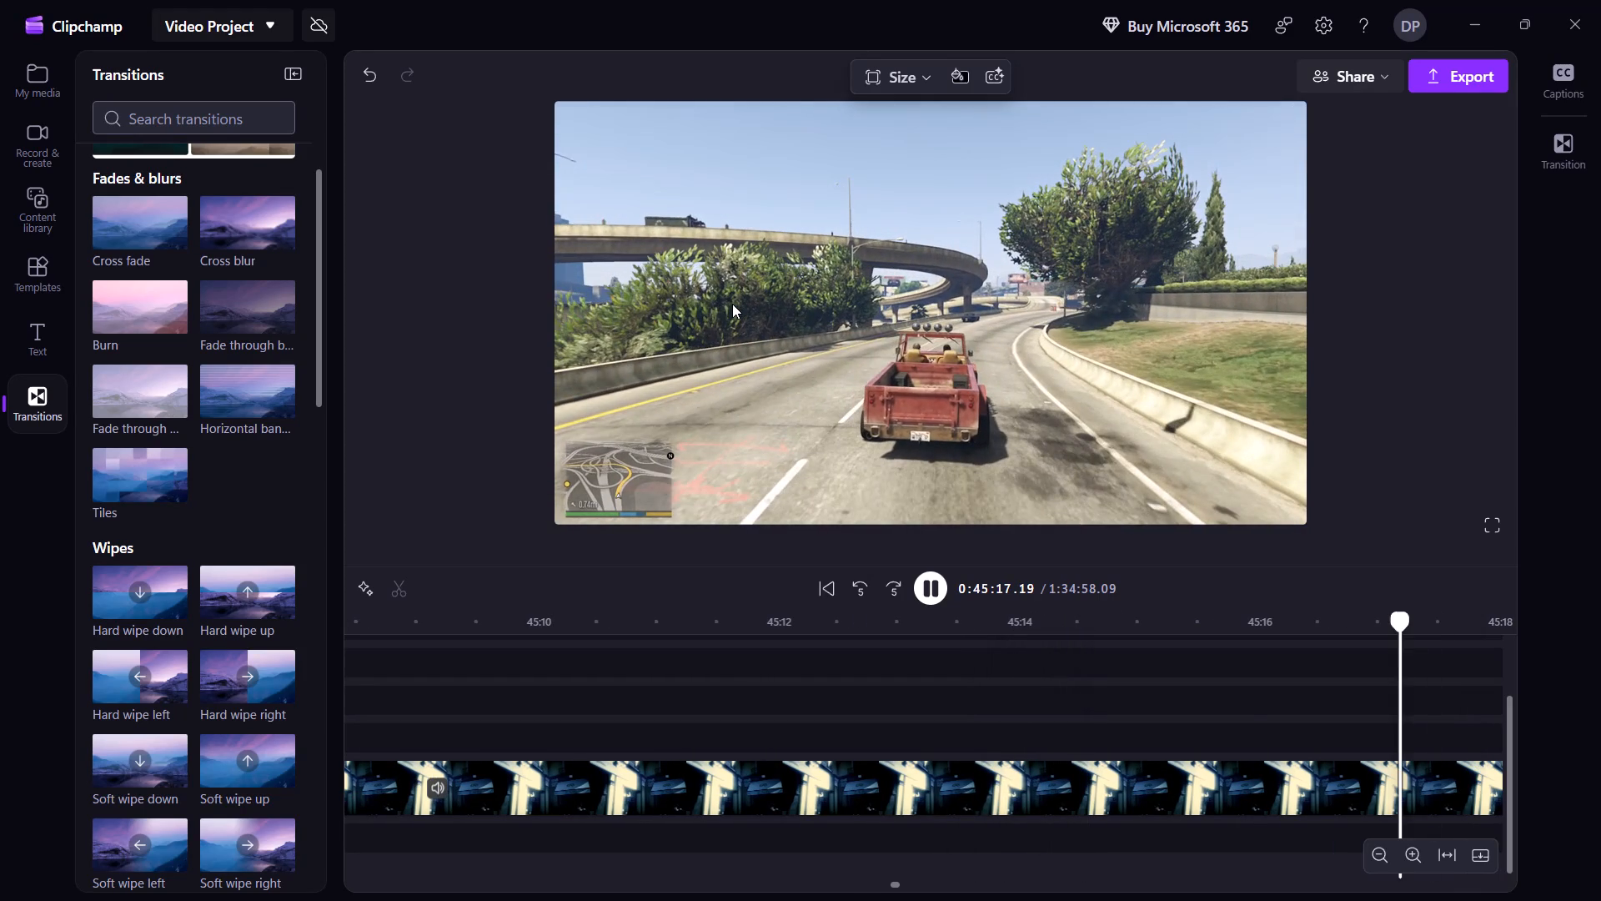
key("shift+Right")
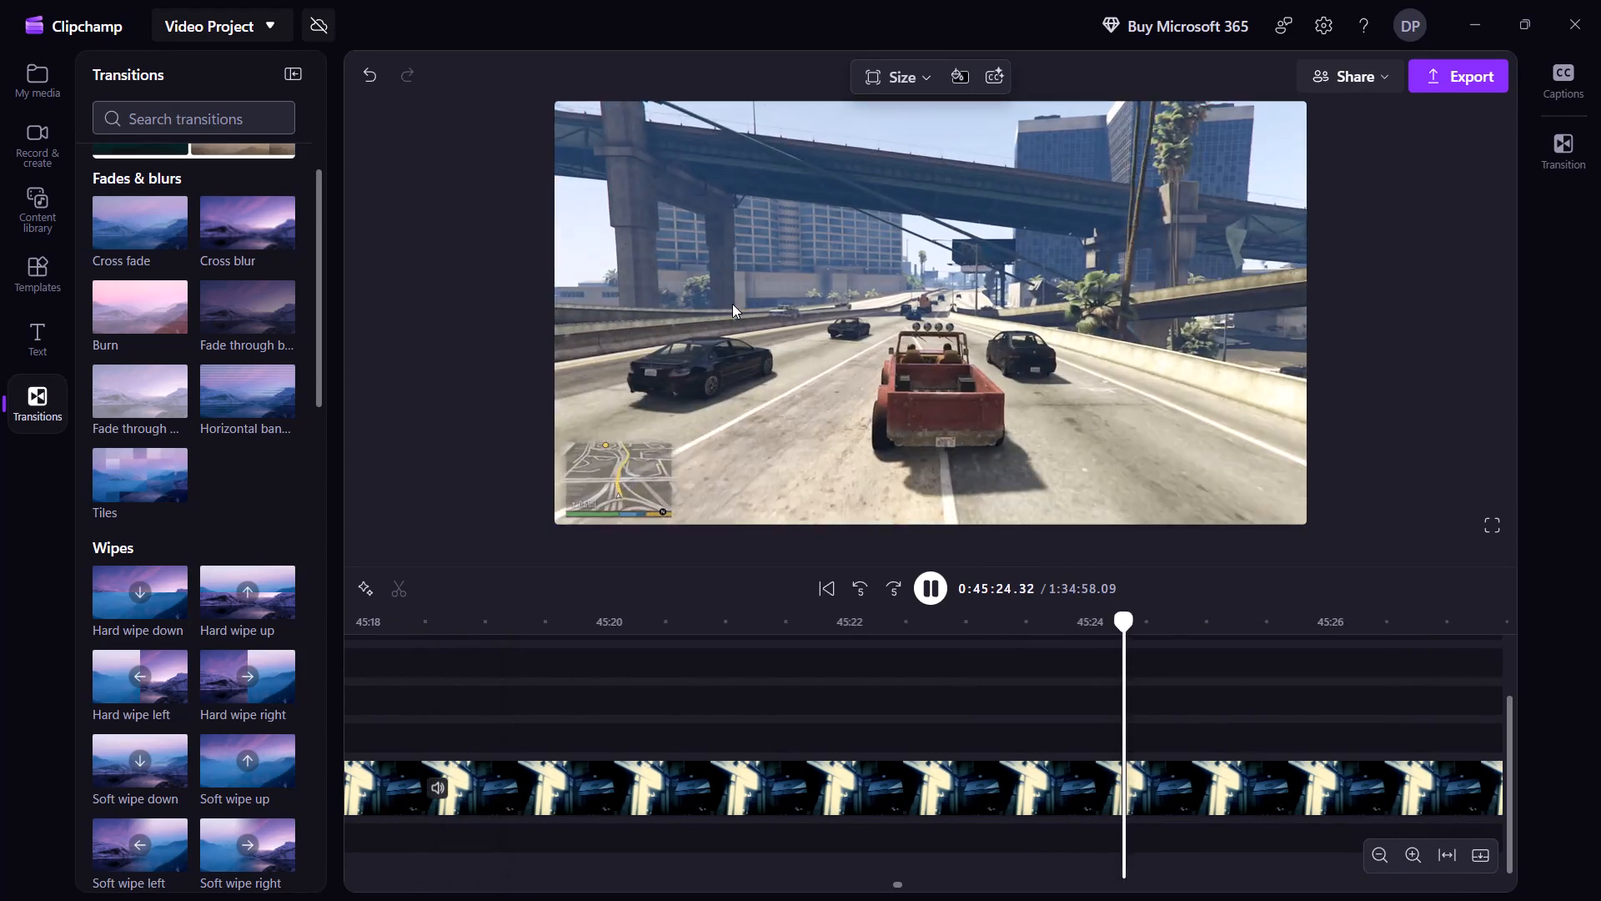
key("shift+Right")
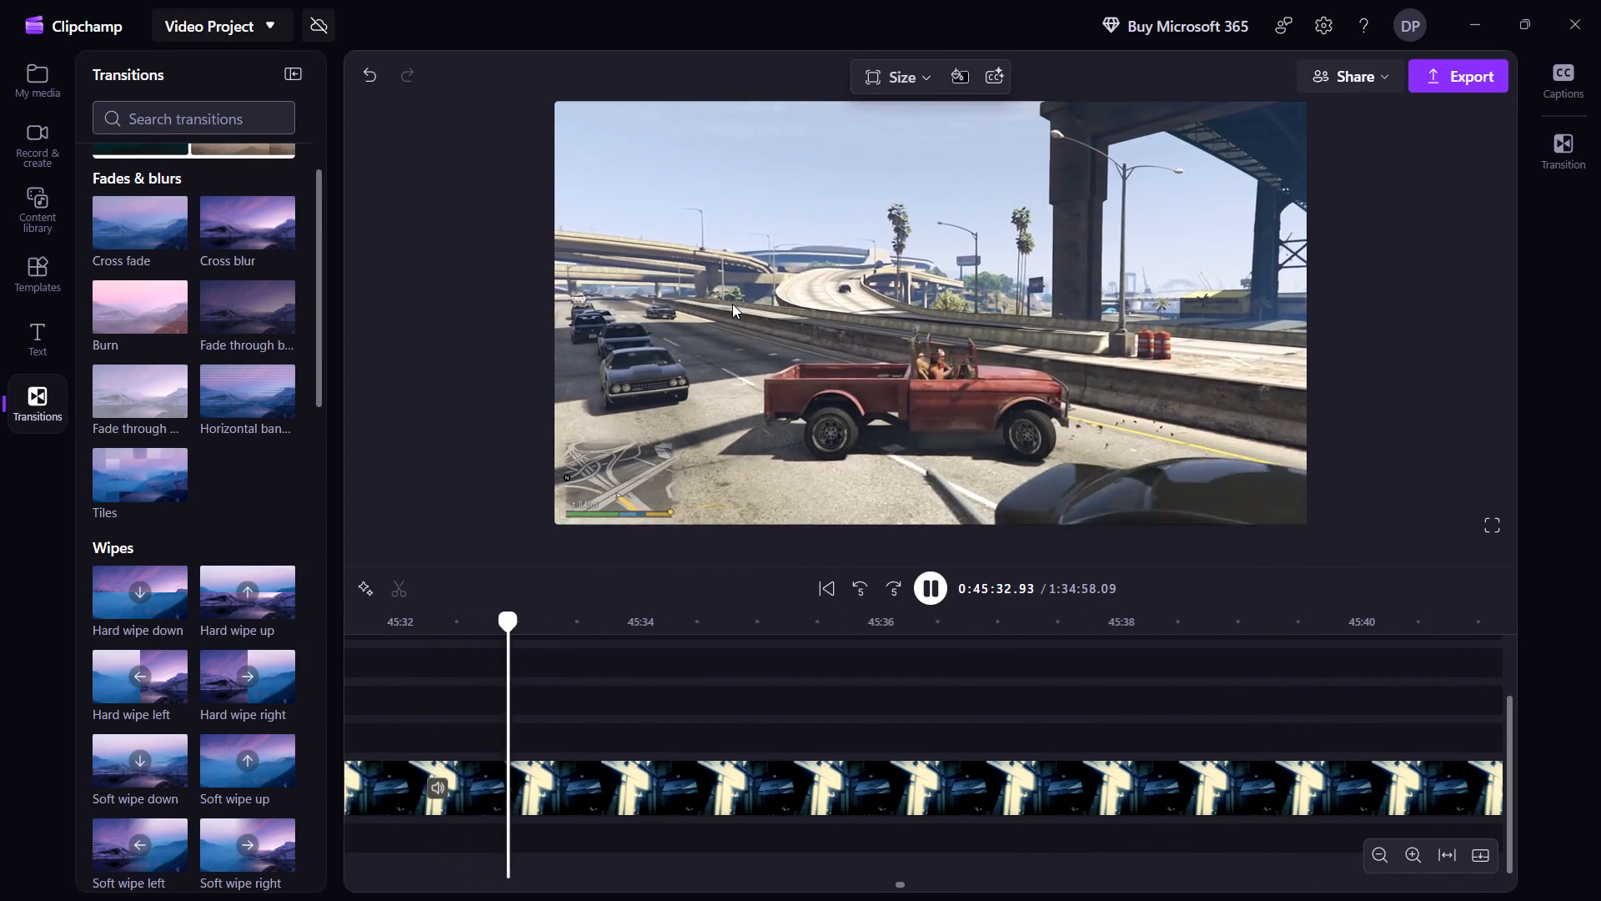
key("shift+Right")
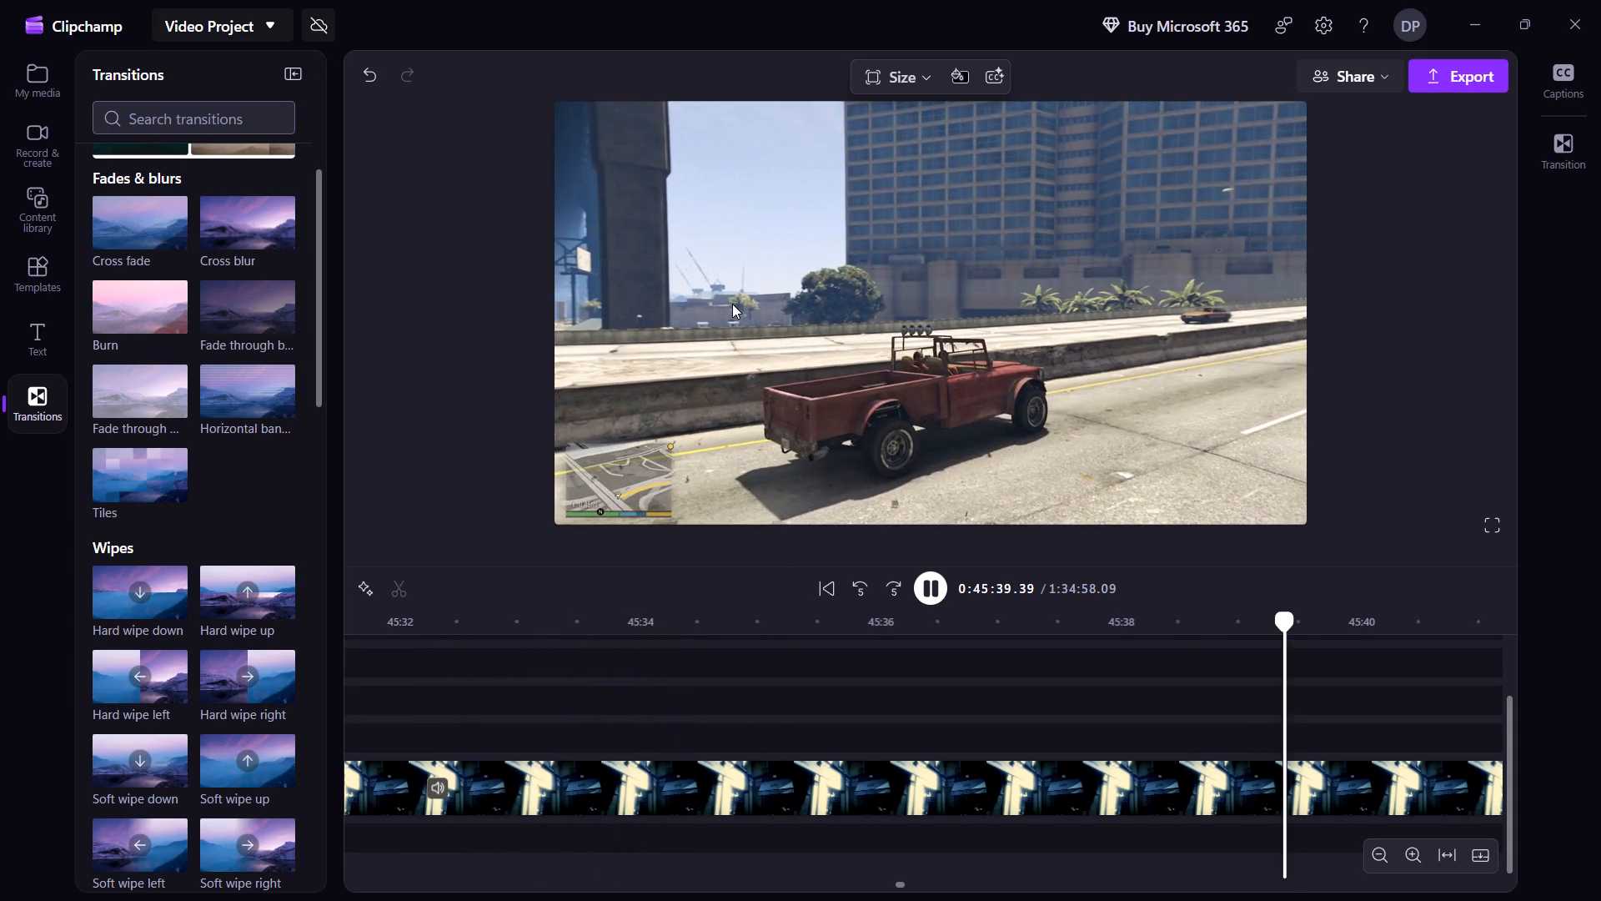
key("shift+Right")
key("shift+Right")
key("shift+Right")
key("shift+Right")
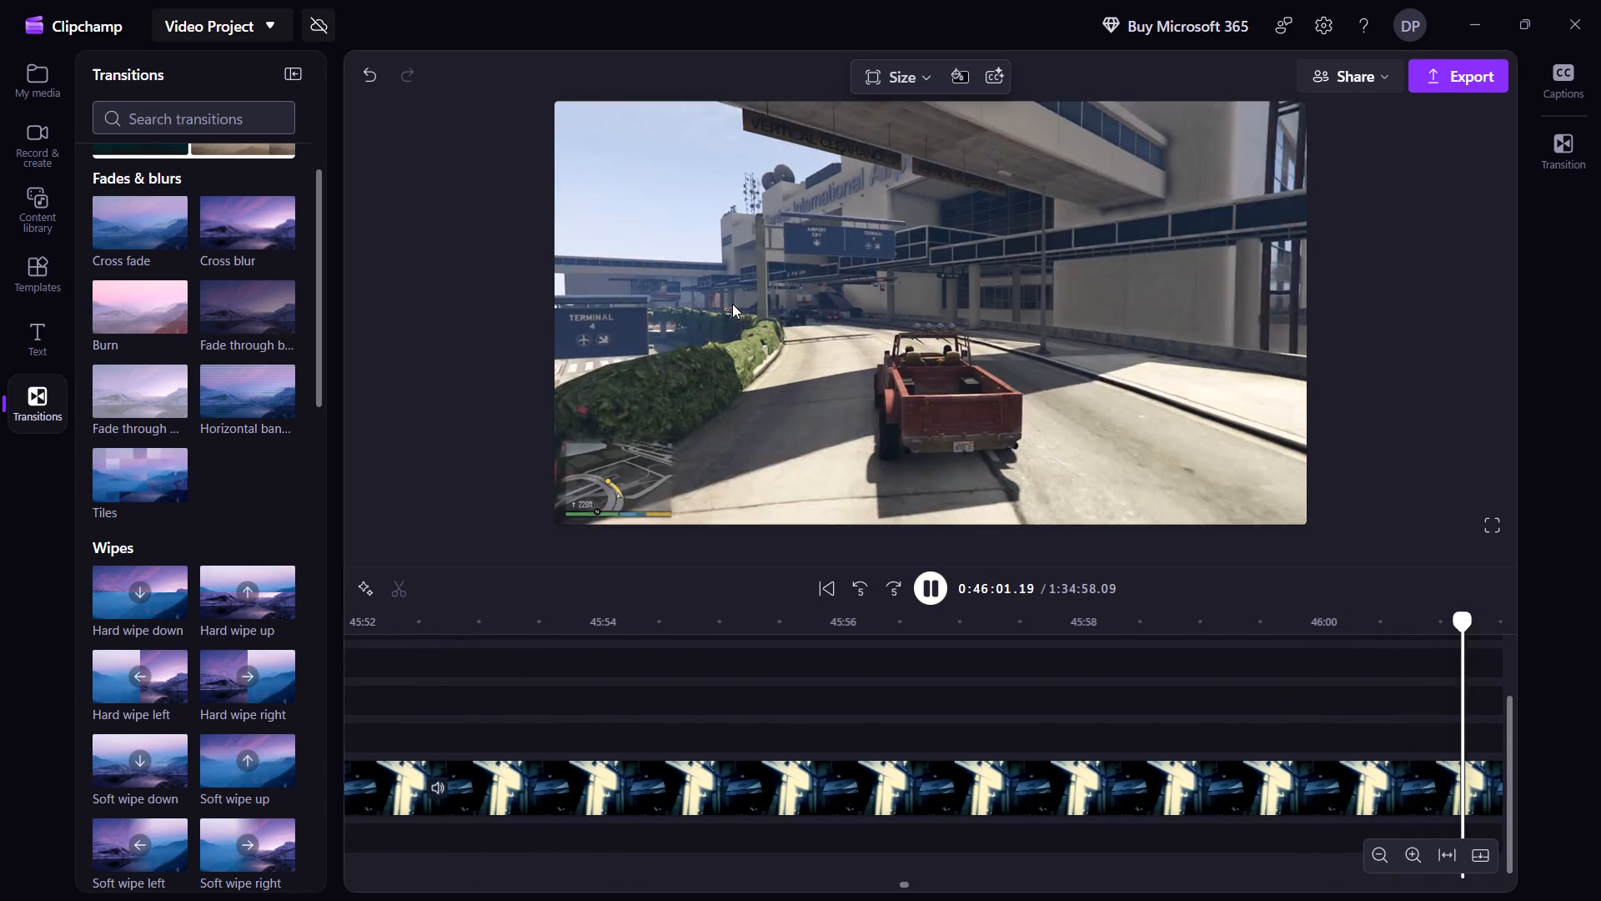
key("shift+Right")
key("shift+Right")
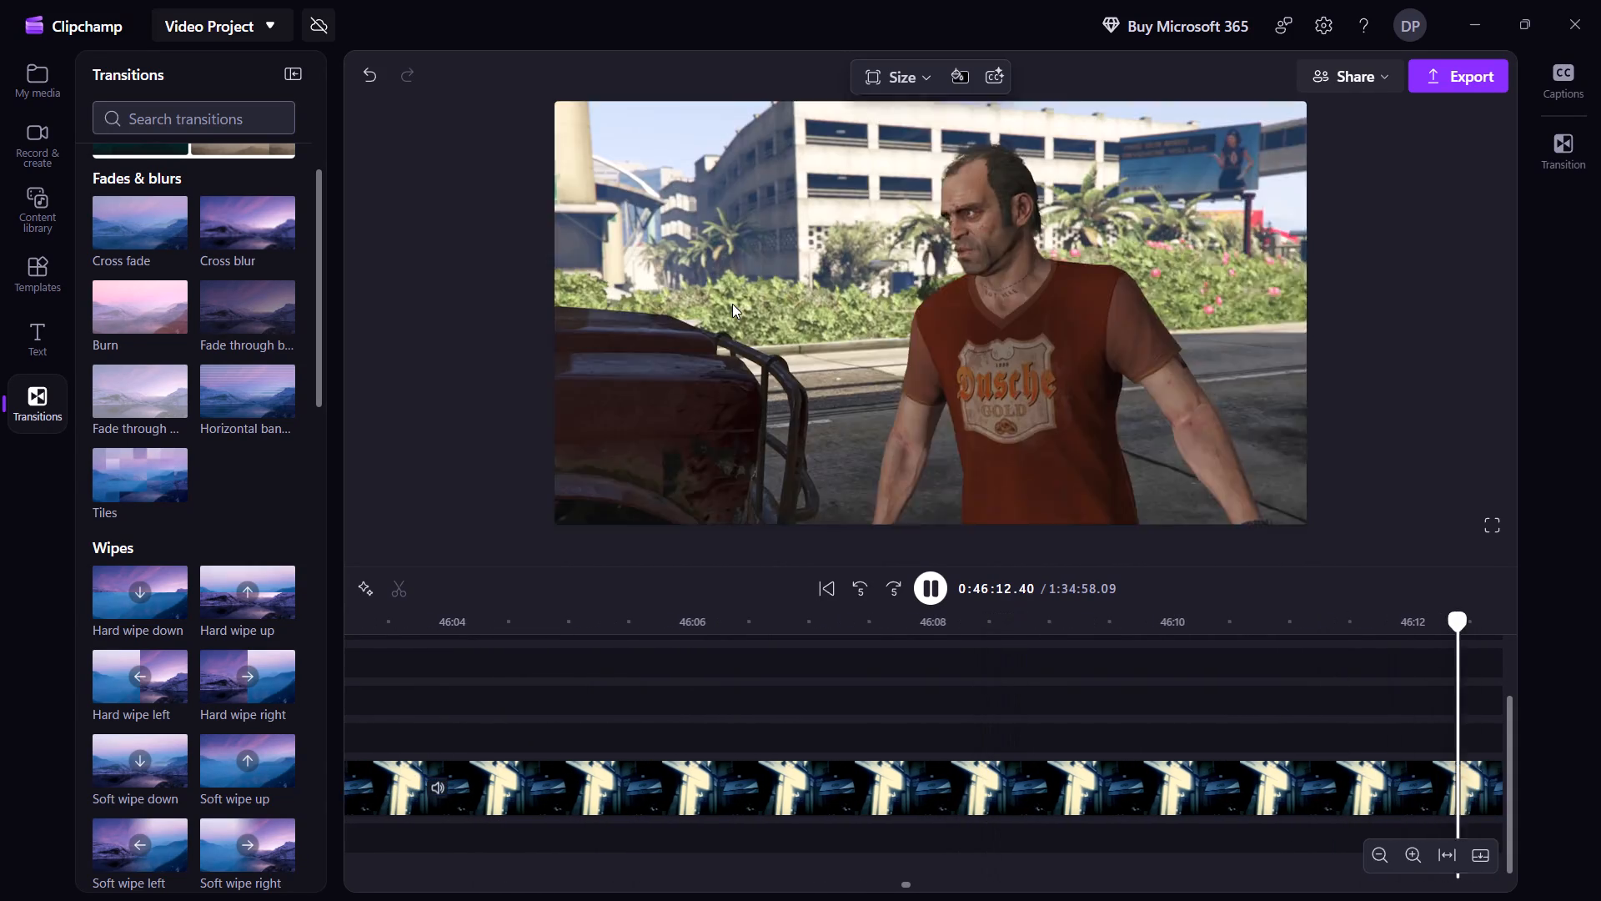
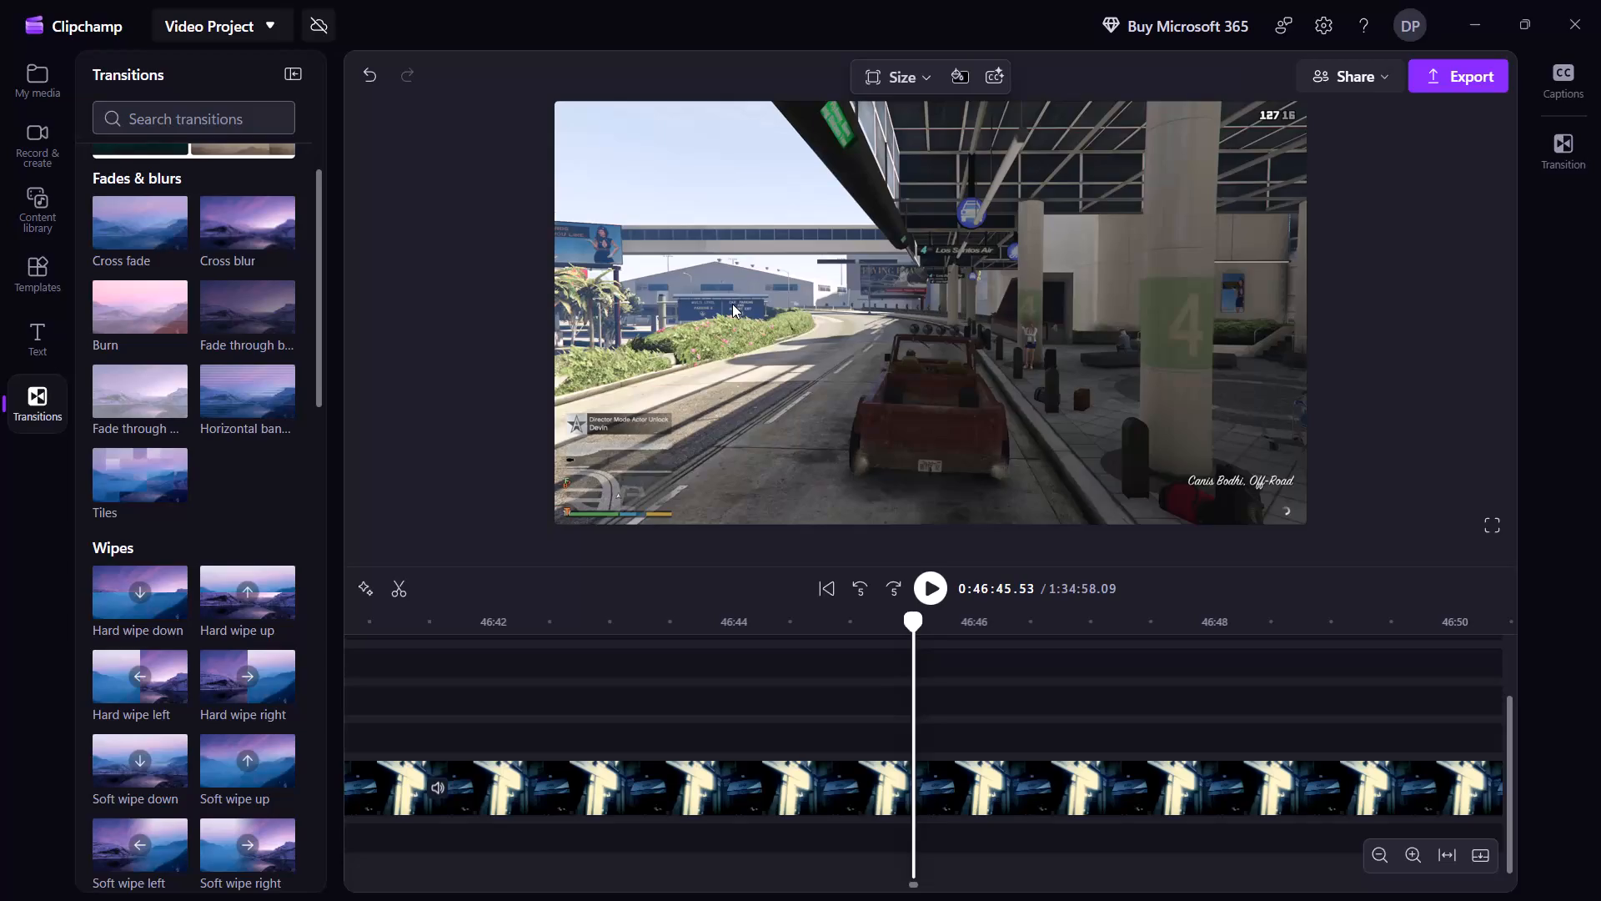
Add the 7-second WhatsApp voice clip on an audio track below the gameplay video, starting at about 46:45.66.
key("space")
key("space")
key("Left")
key("Left")
key("Left")
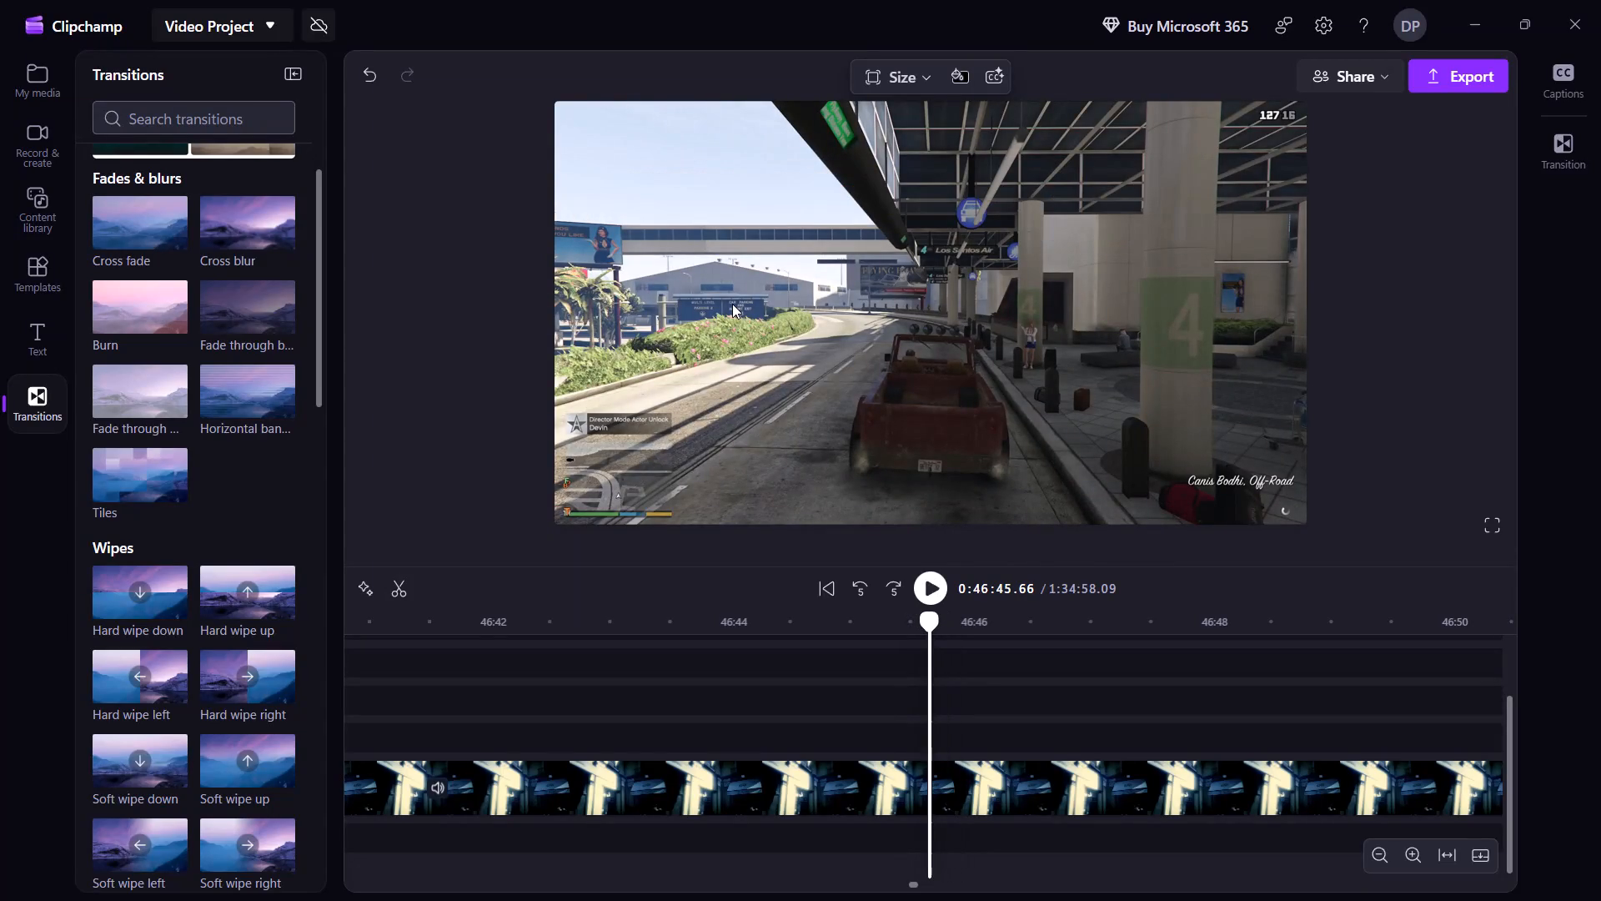
left_click(33, 114)
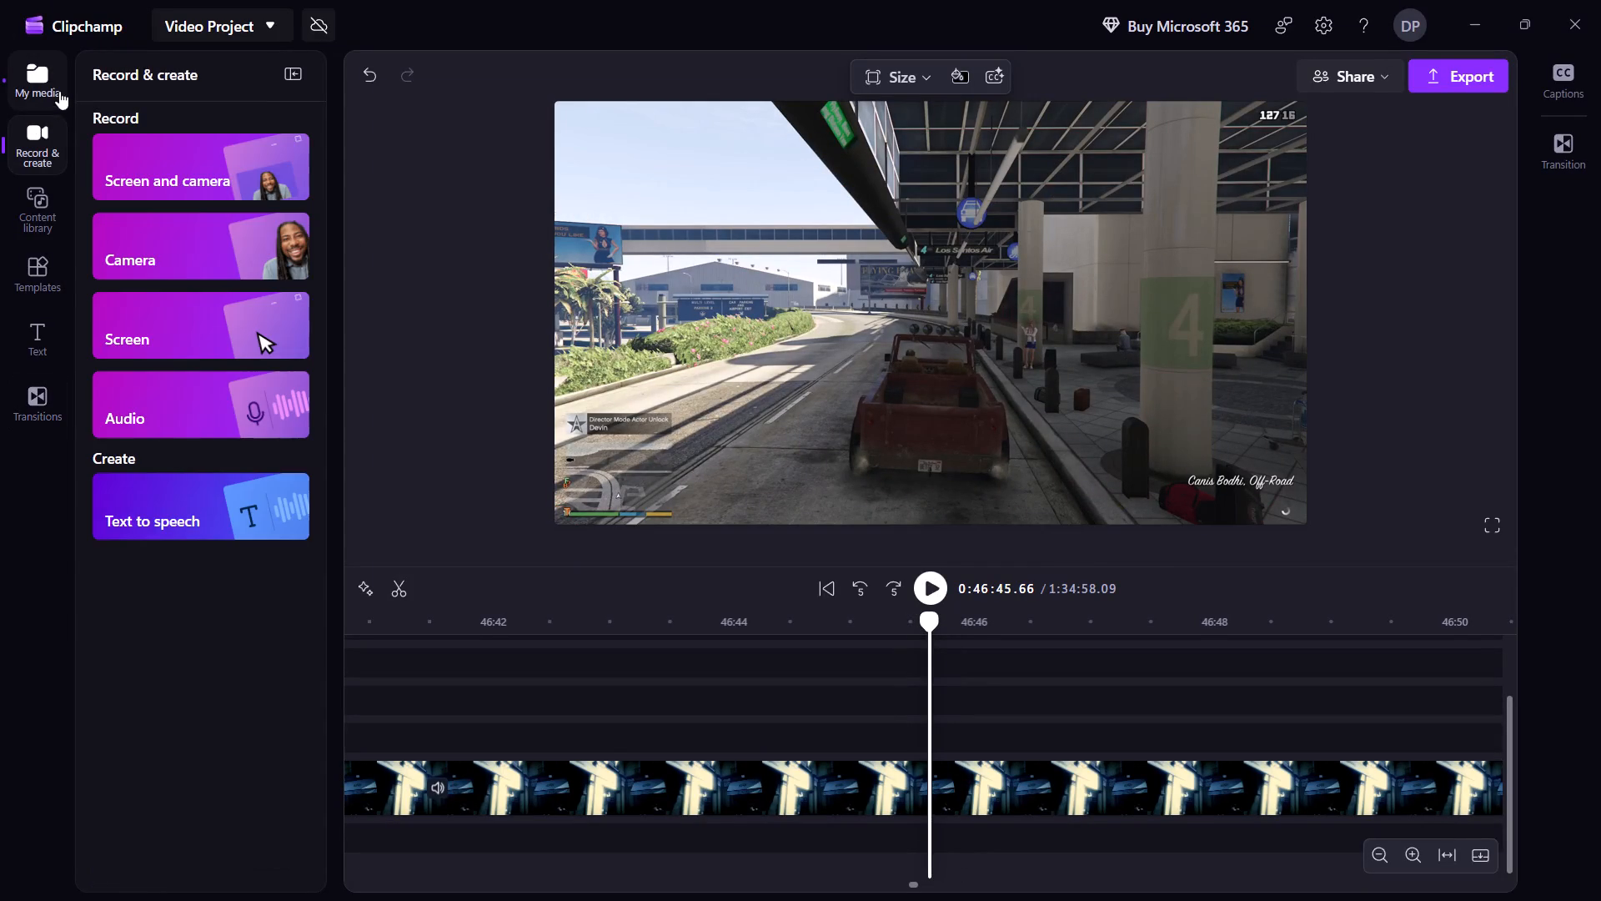
left_click(59, 91)
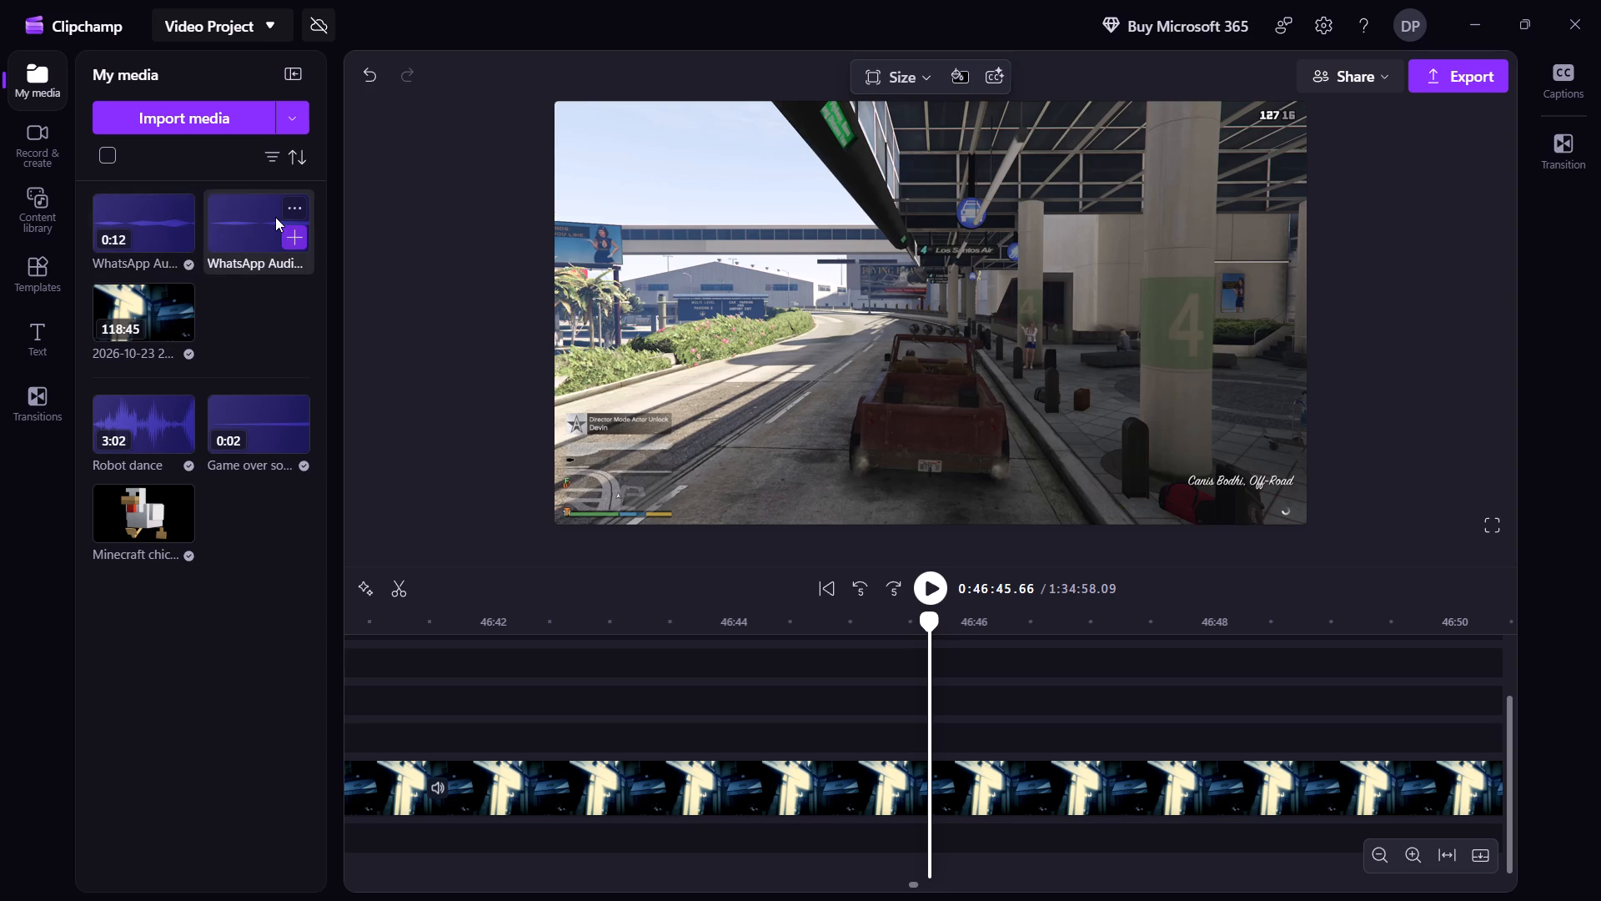
left_click_drag(239, 217, 921, 828)
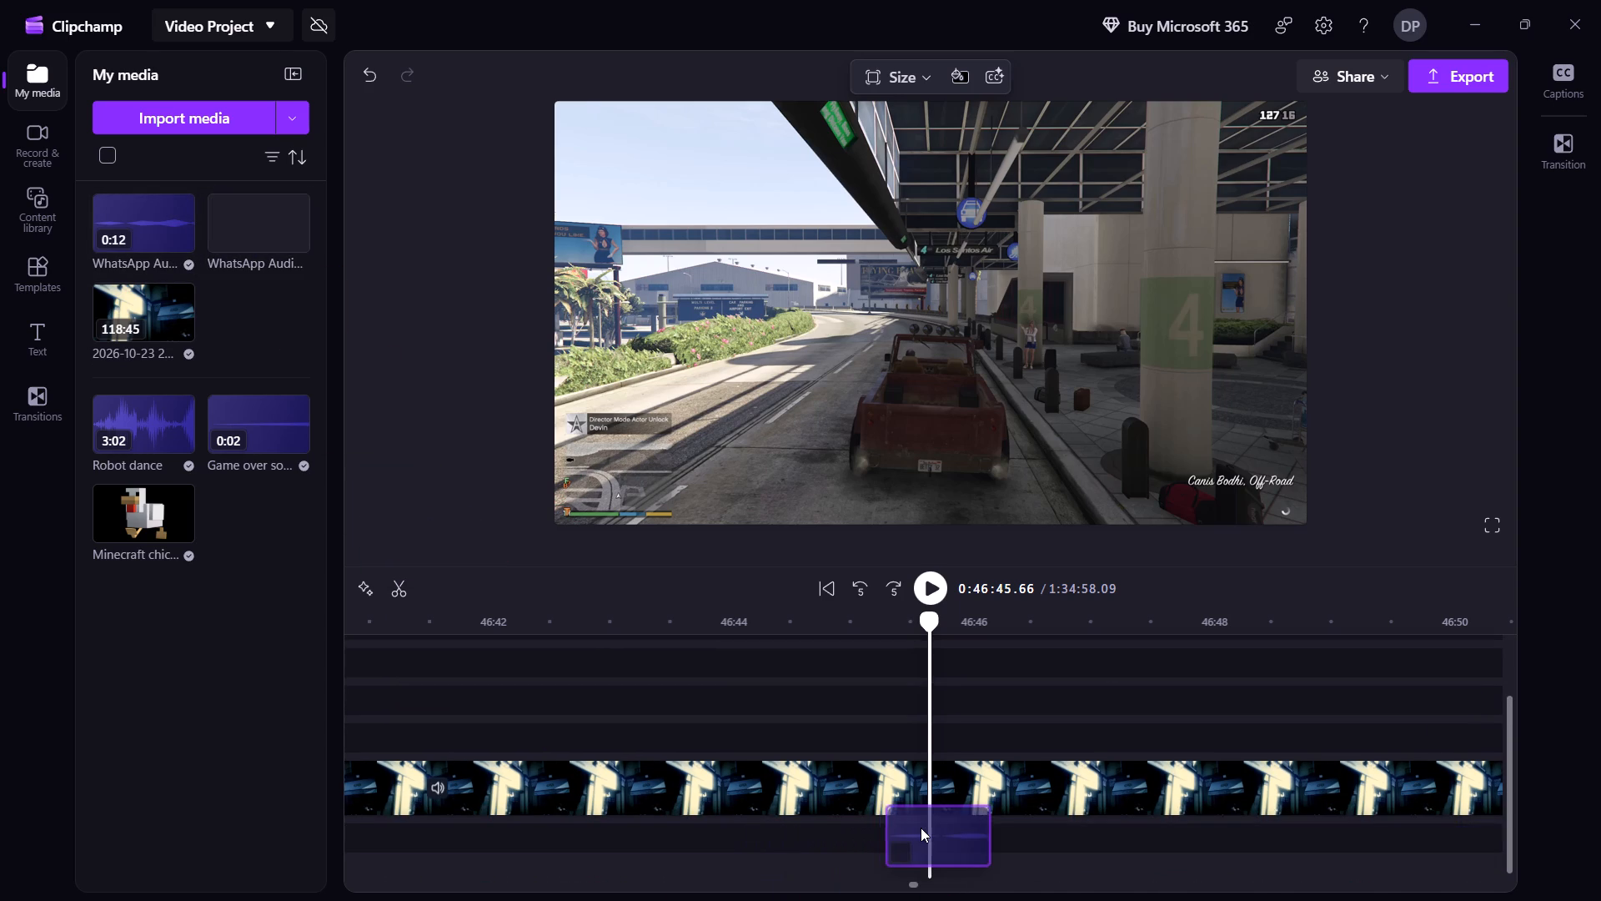
left_click_drag(921, 828, 967, 828)
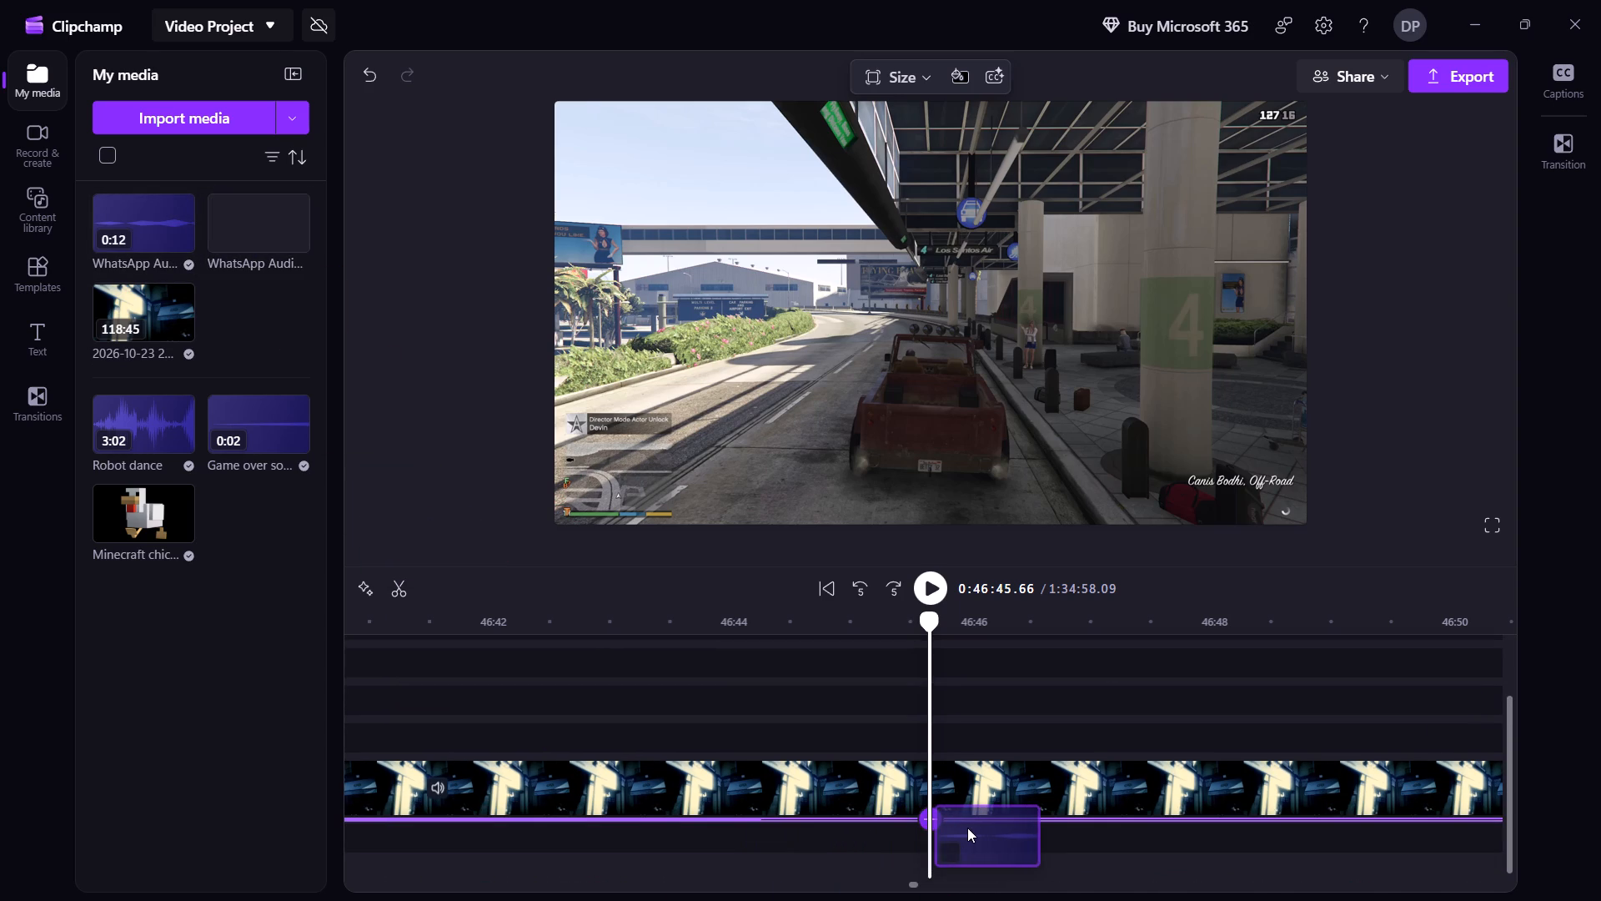
left_click_drag(967, 828, 960, 828)
scroll(914, 745, "down", 2)
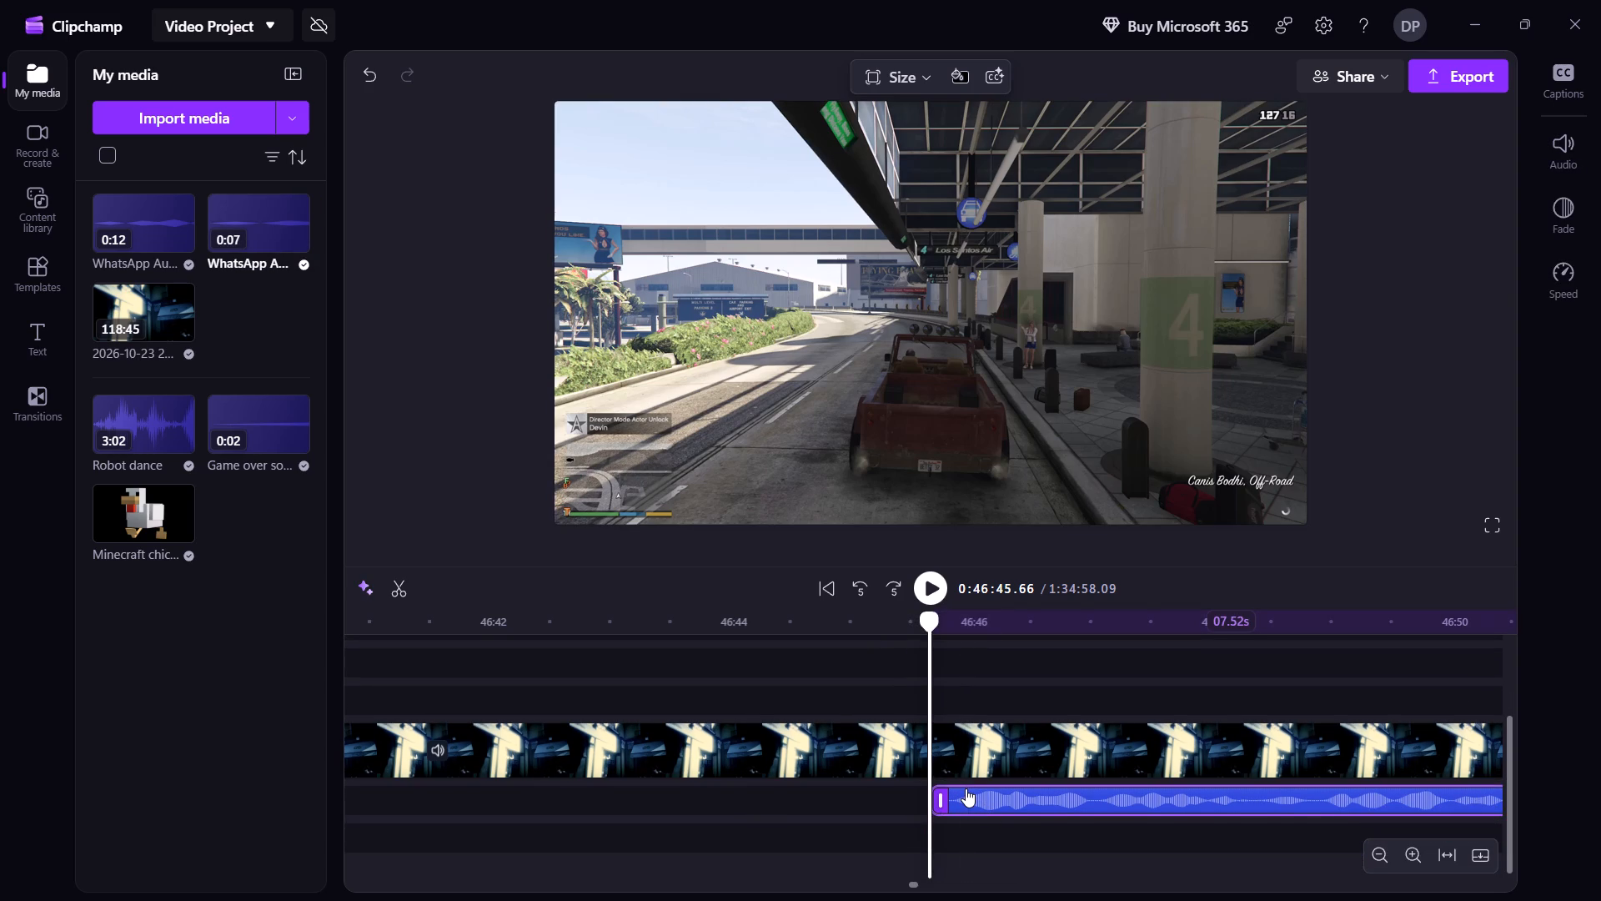
Preview the closing voice clip and move it later so it starts at about 46:47, during the mission passed title.
key("space")
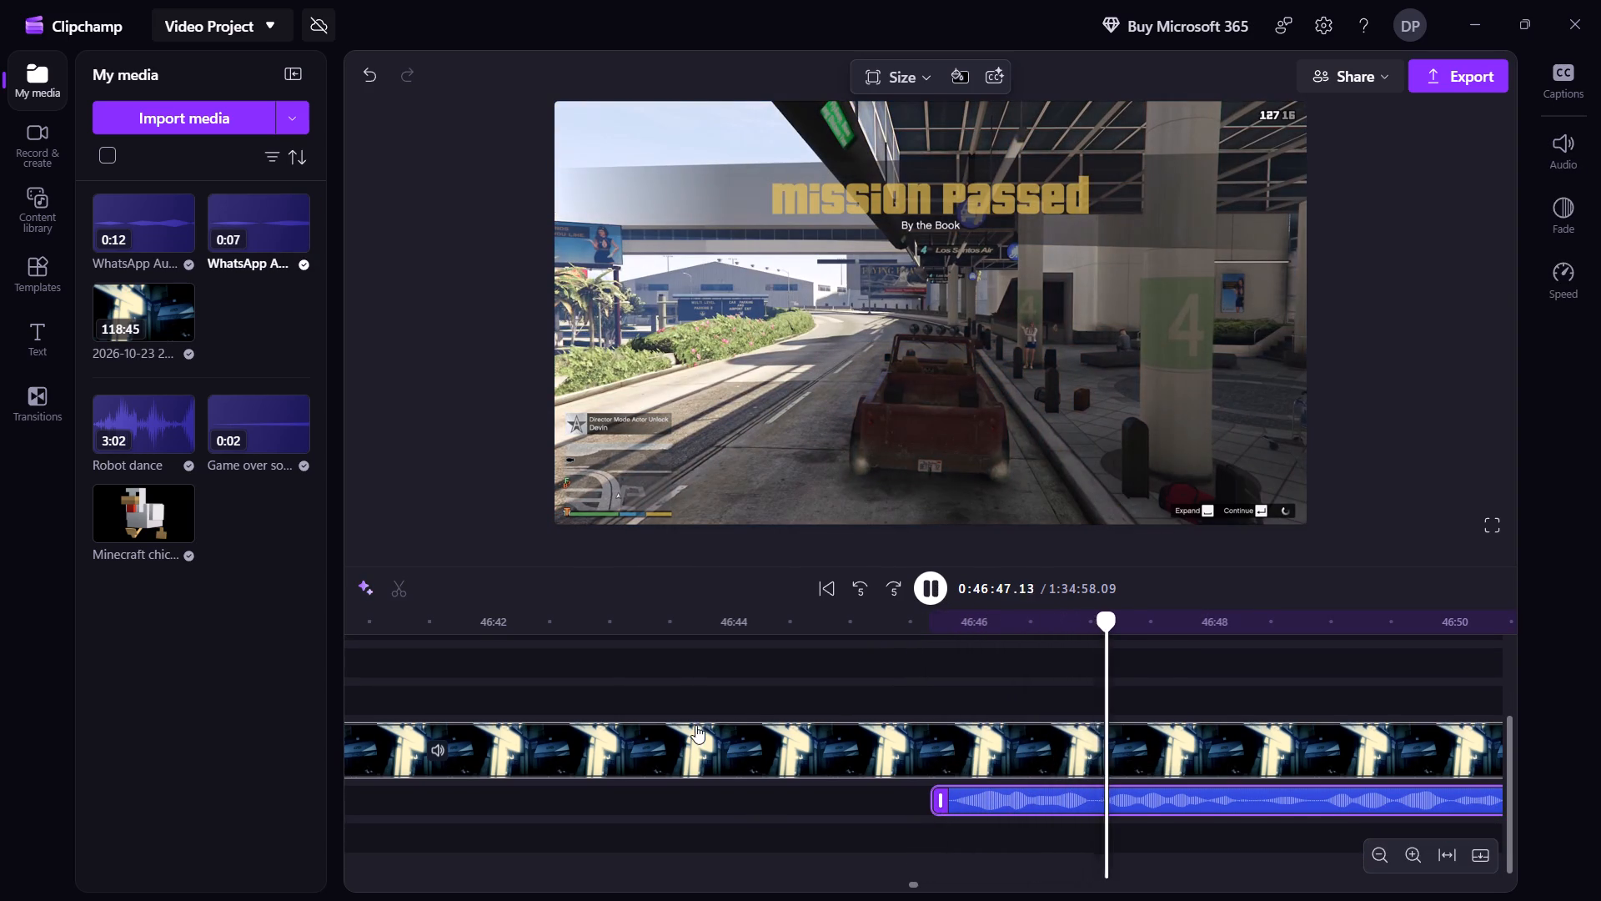
key("space")
left_click_drag(1001, 798, 1017, 796)
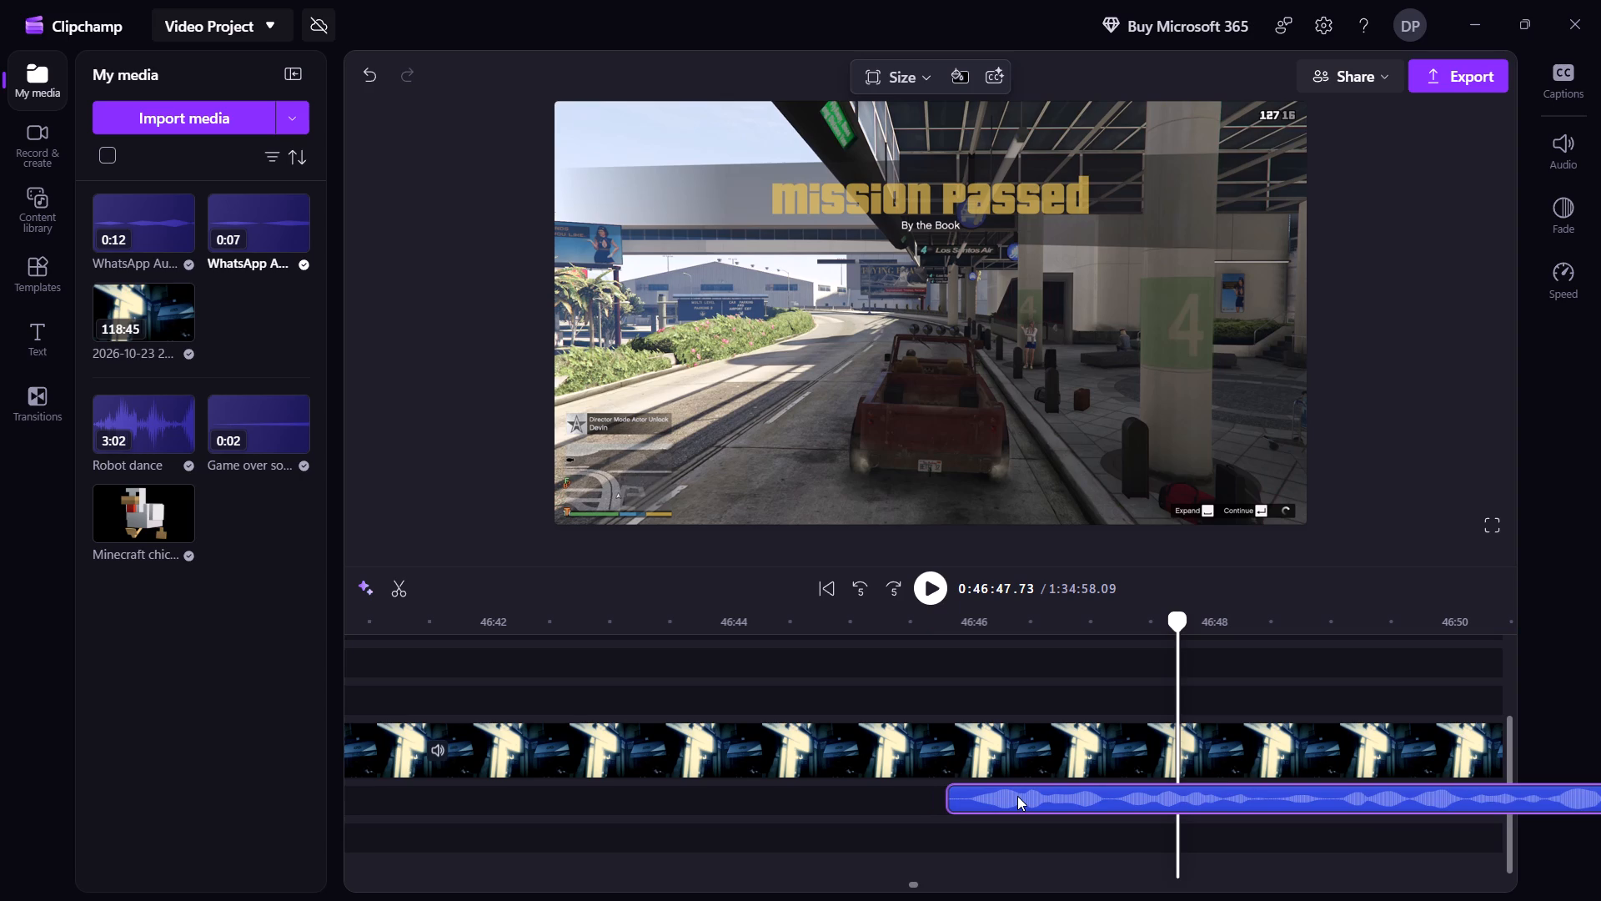
left_click_drag(1017, 796, 1058, 796)
key("Left")
key("Left")
key("Left")
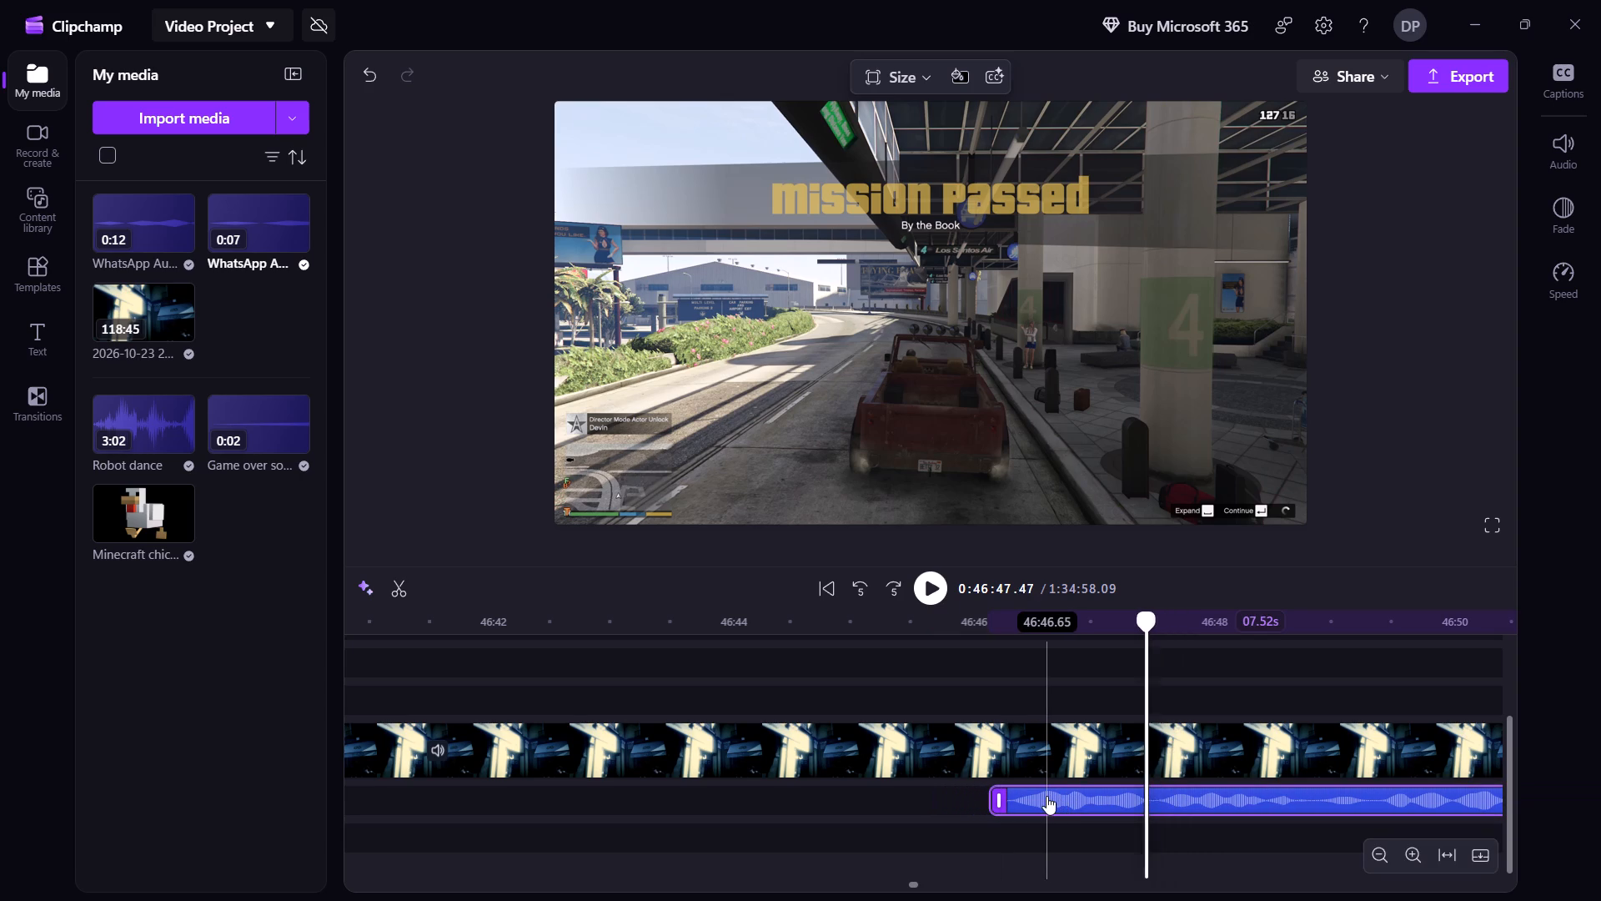
key("Left")
key("Left")
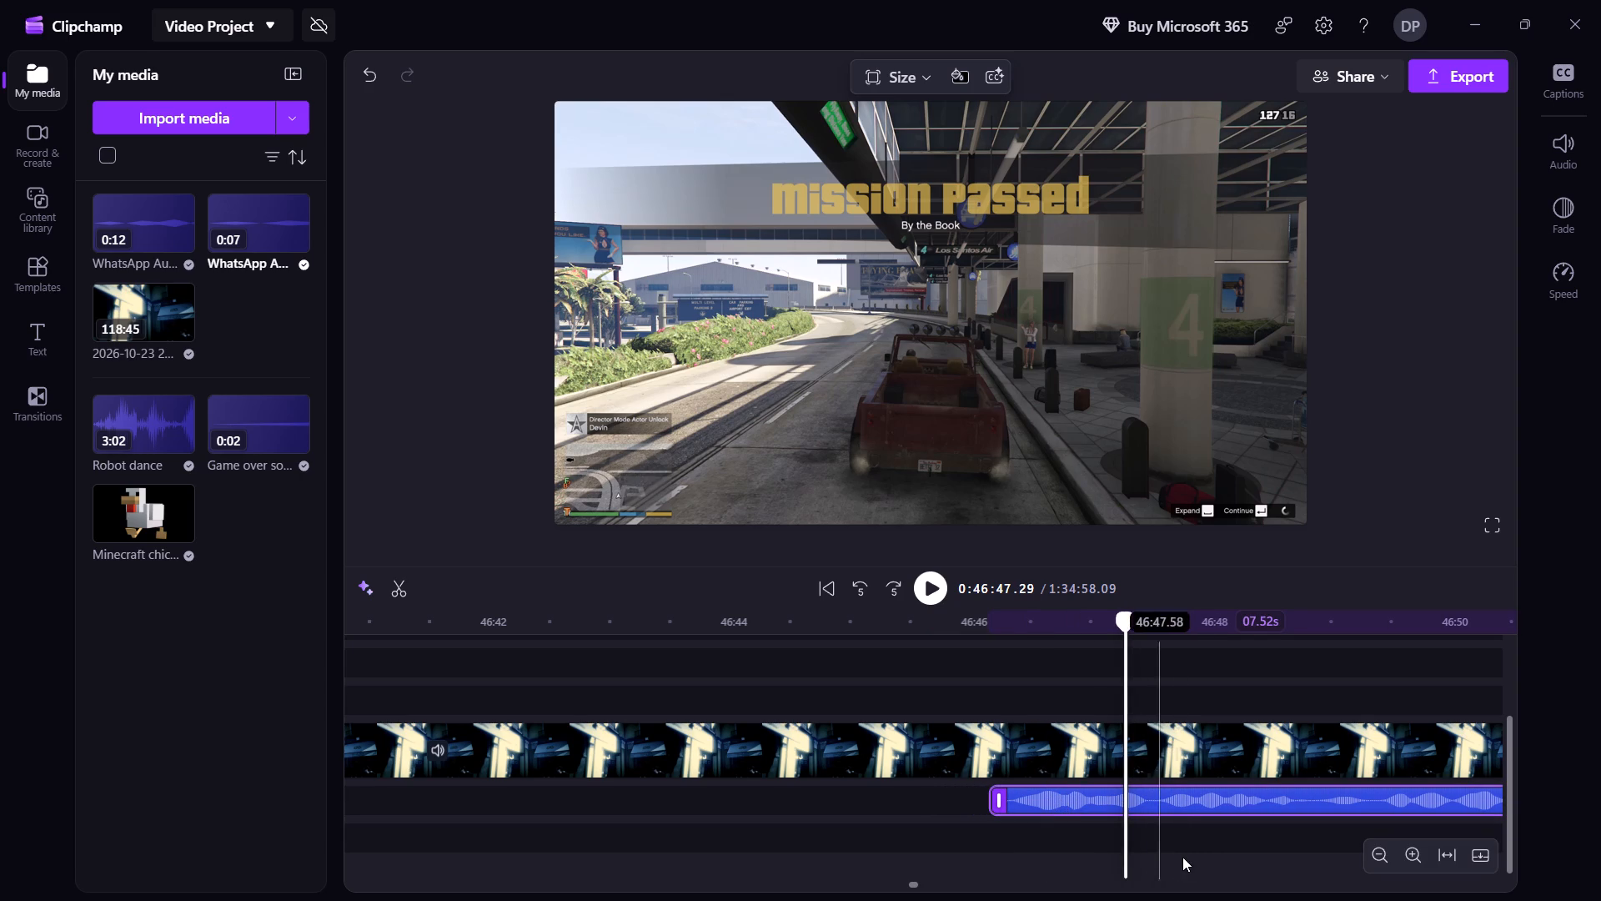
left_click_drag(1158, 798, 1361, 774)
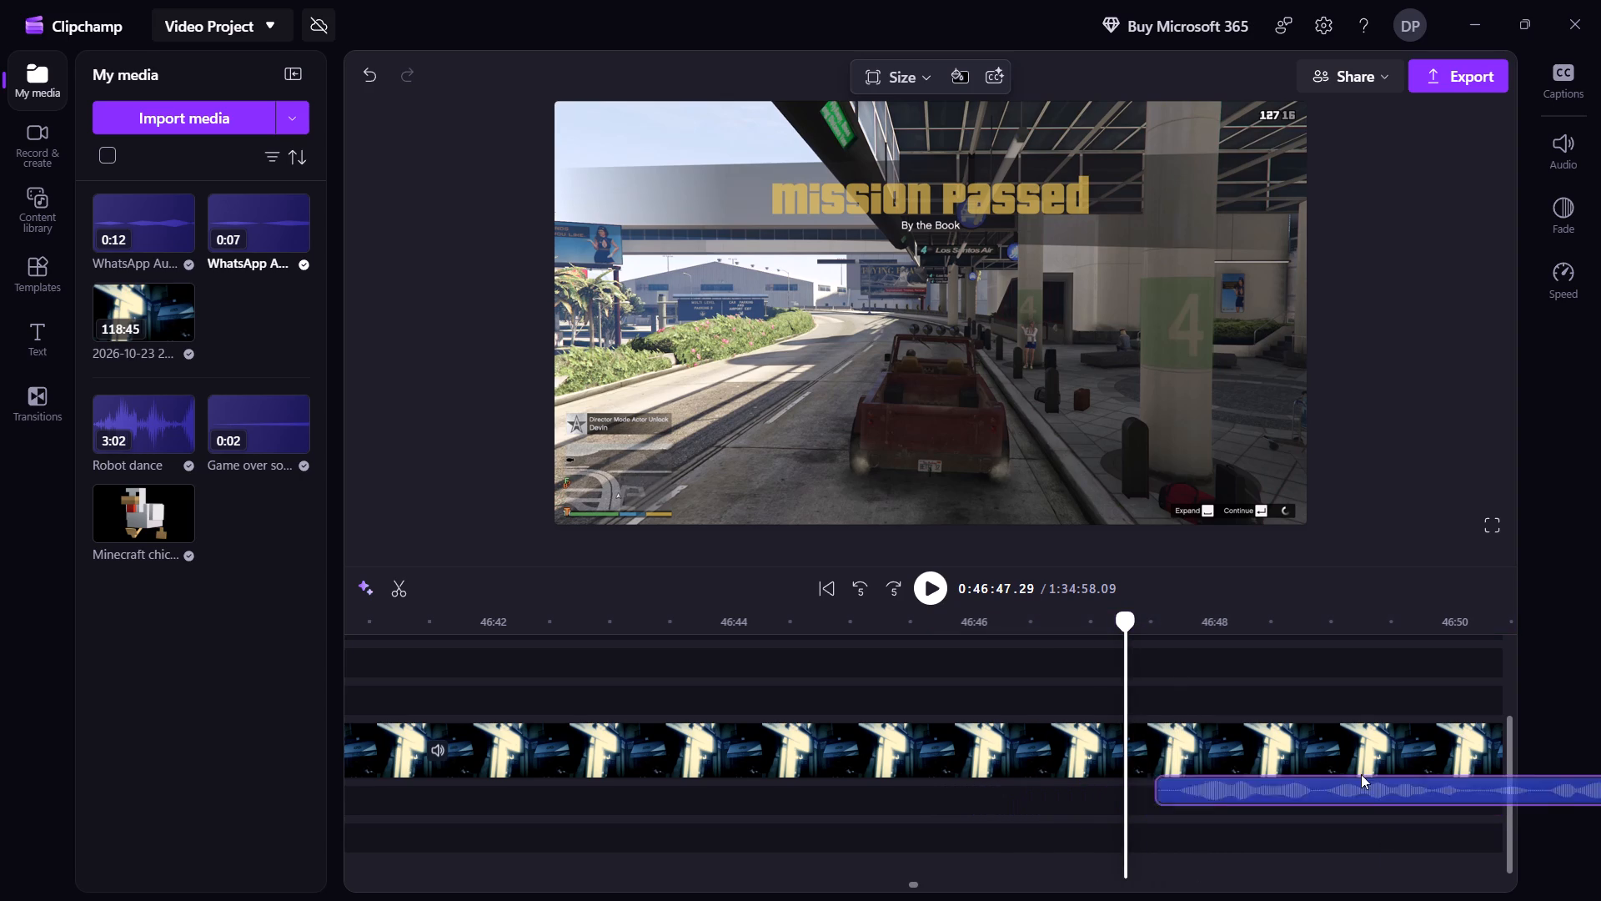
left_click_drag(1361, 774, 1313, 793)
Play through the voice clip, split the gameplay video just after its end at 46:55.01, and delete the remaining footage.
key("space")
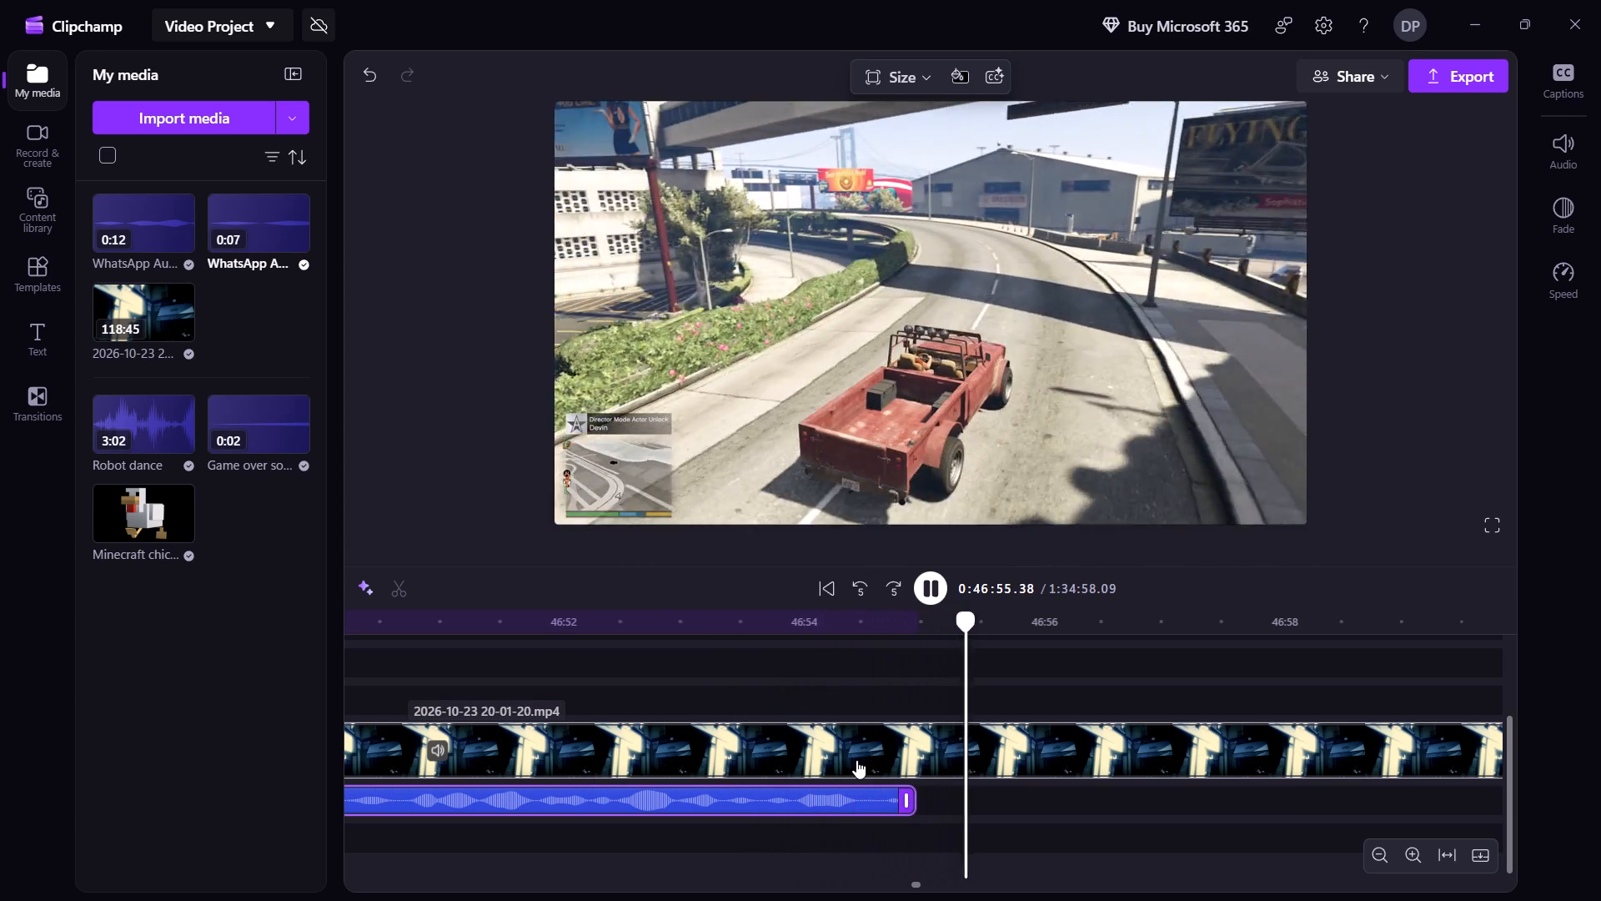
key("space")
key("Left")
key("Left")
key("Left")
key("Left")
key("Left")
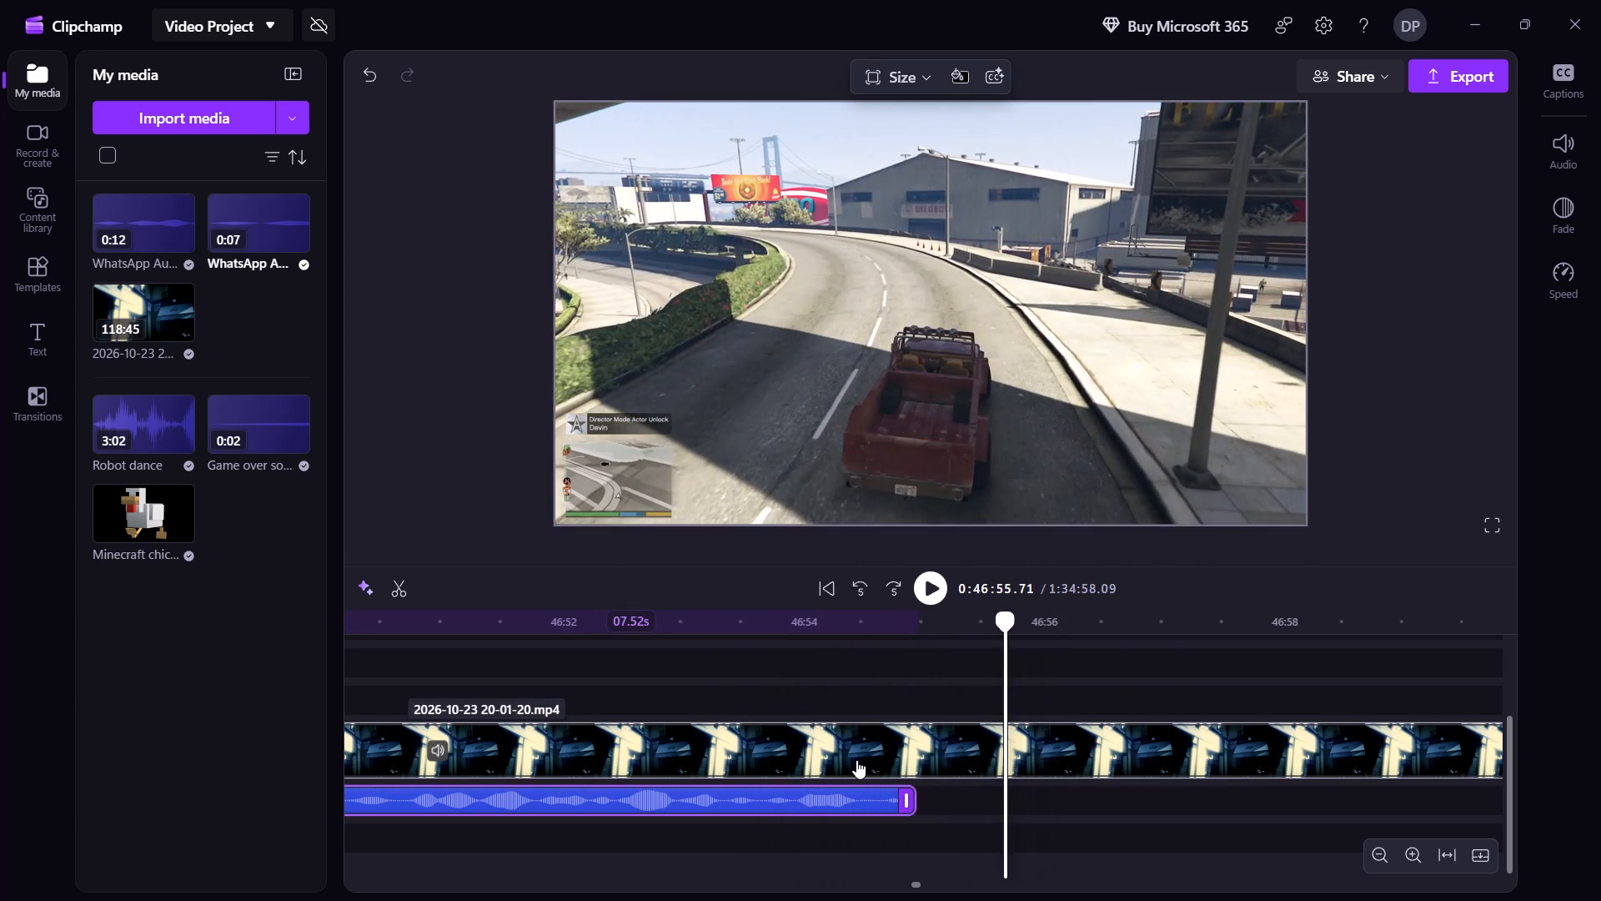
key("Left")
key("Left")
key("Left")
key("Left")
key("Left")
key("Left")
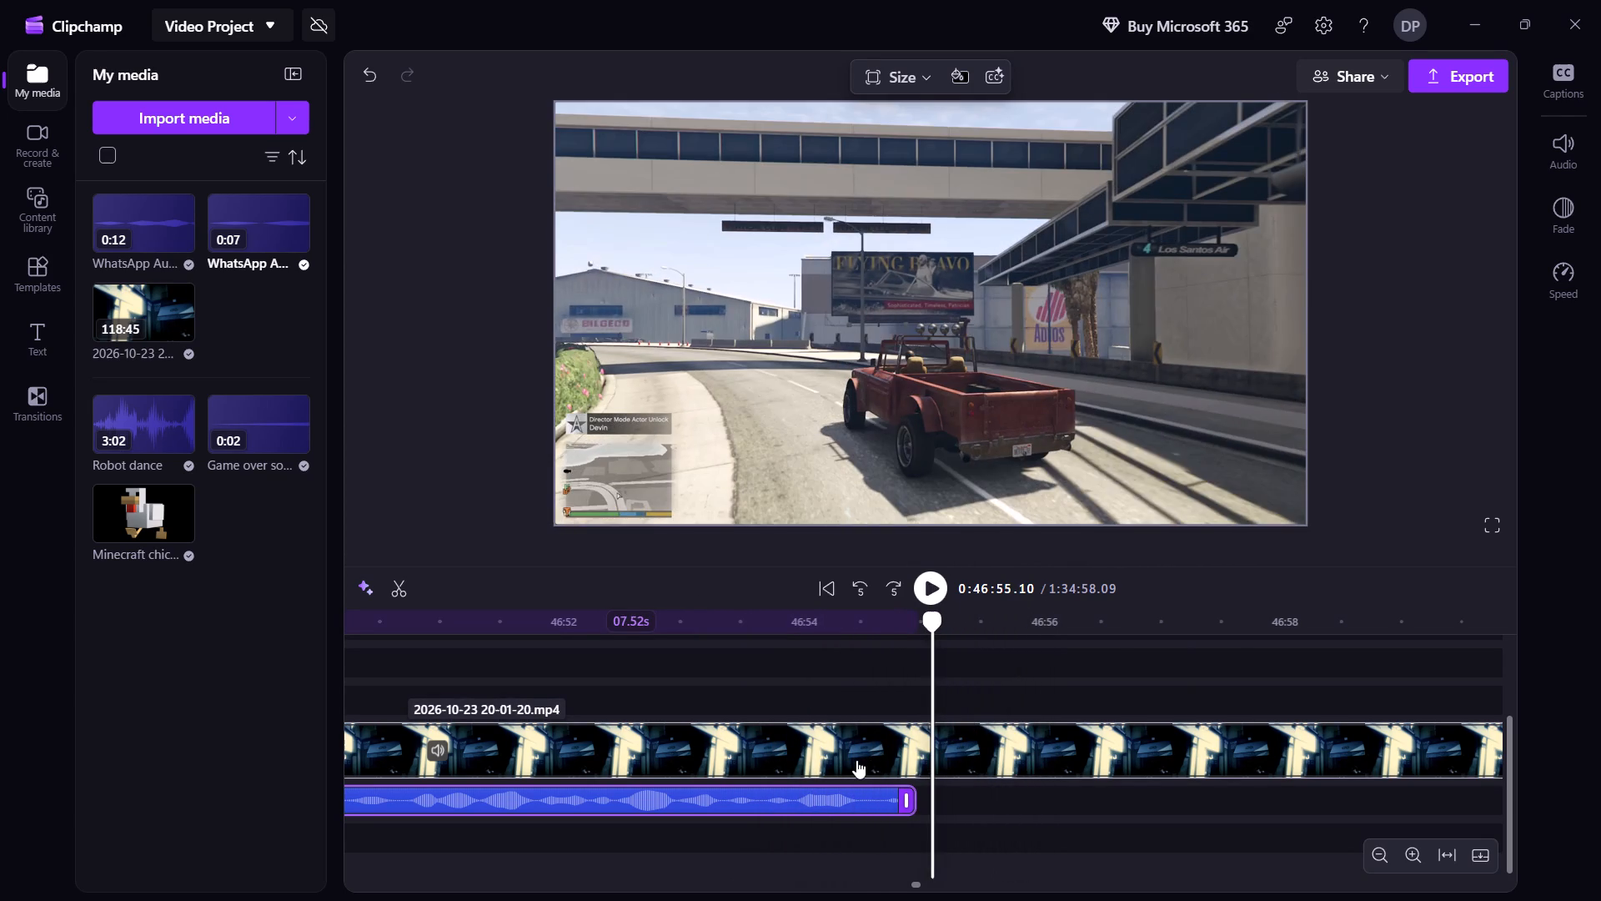
key("Left")
key("Left")
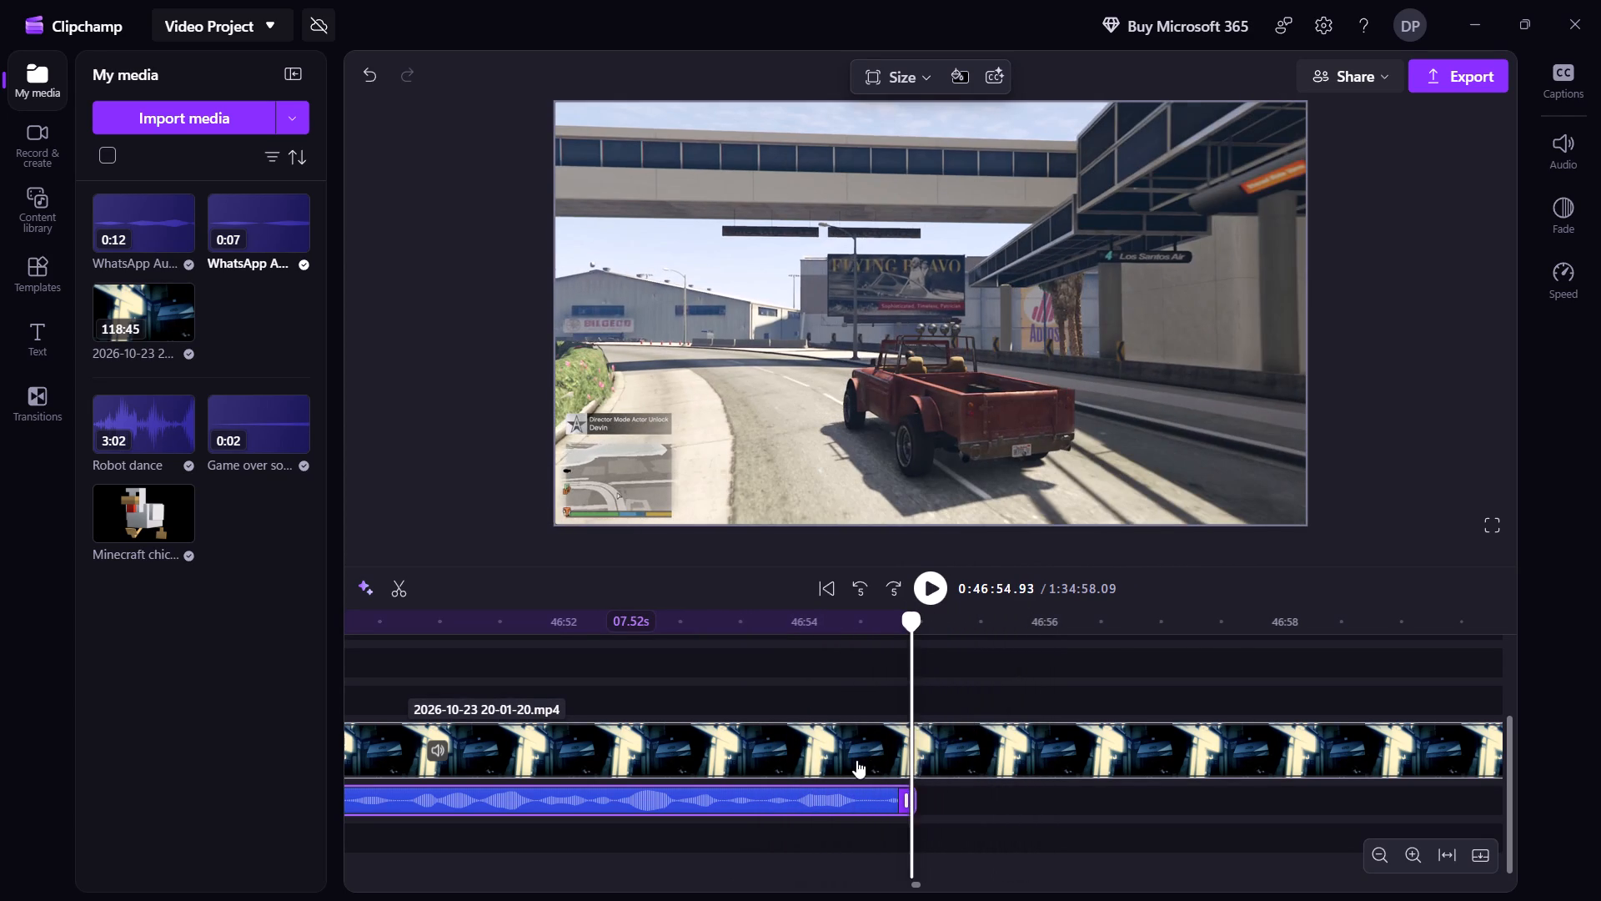
key("Right")
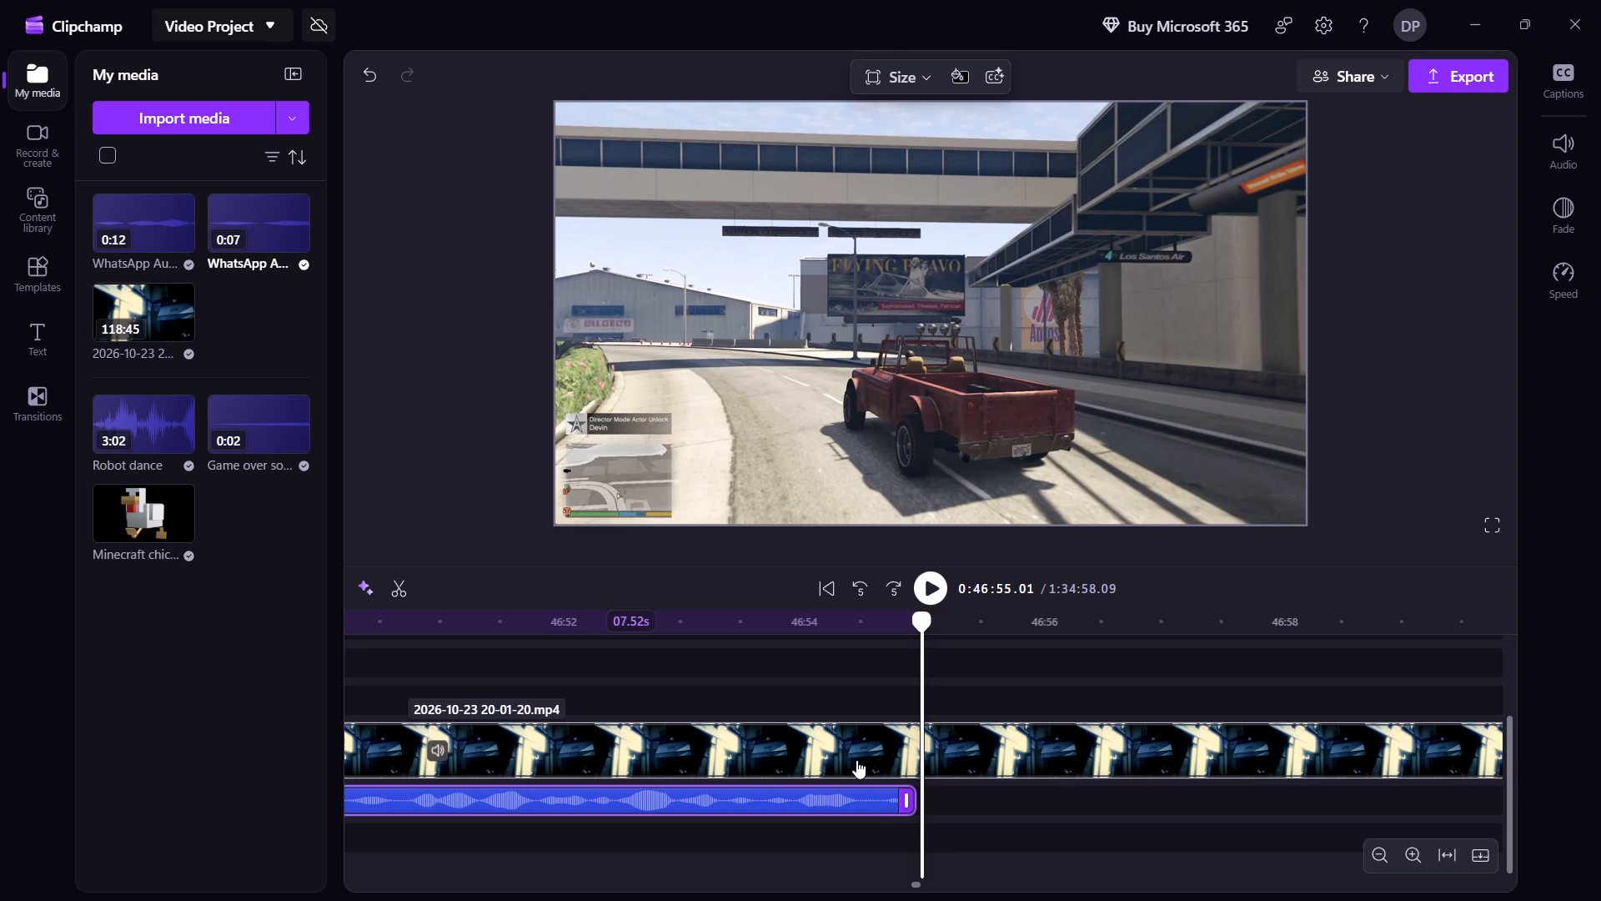
key("s")
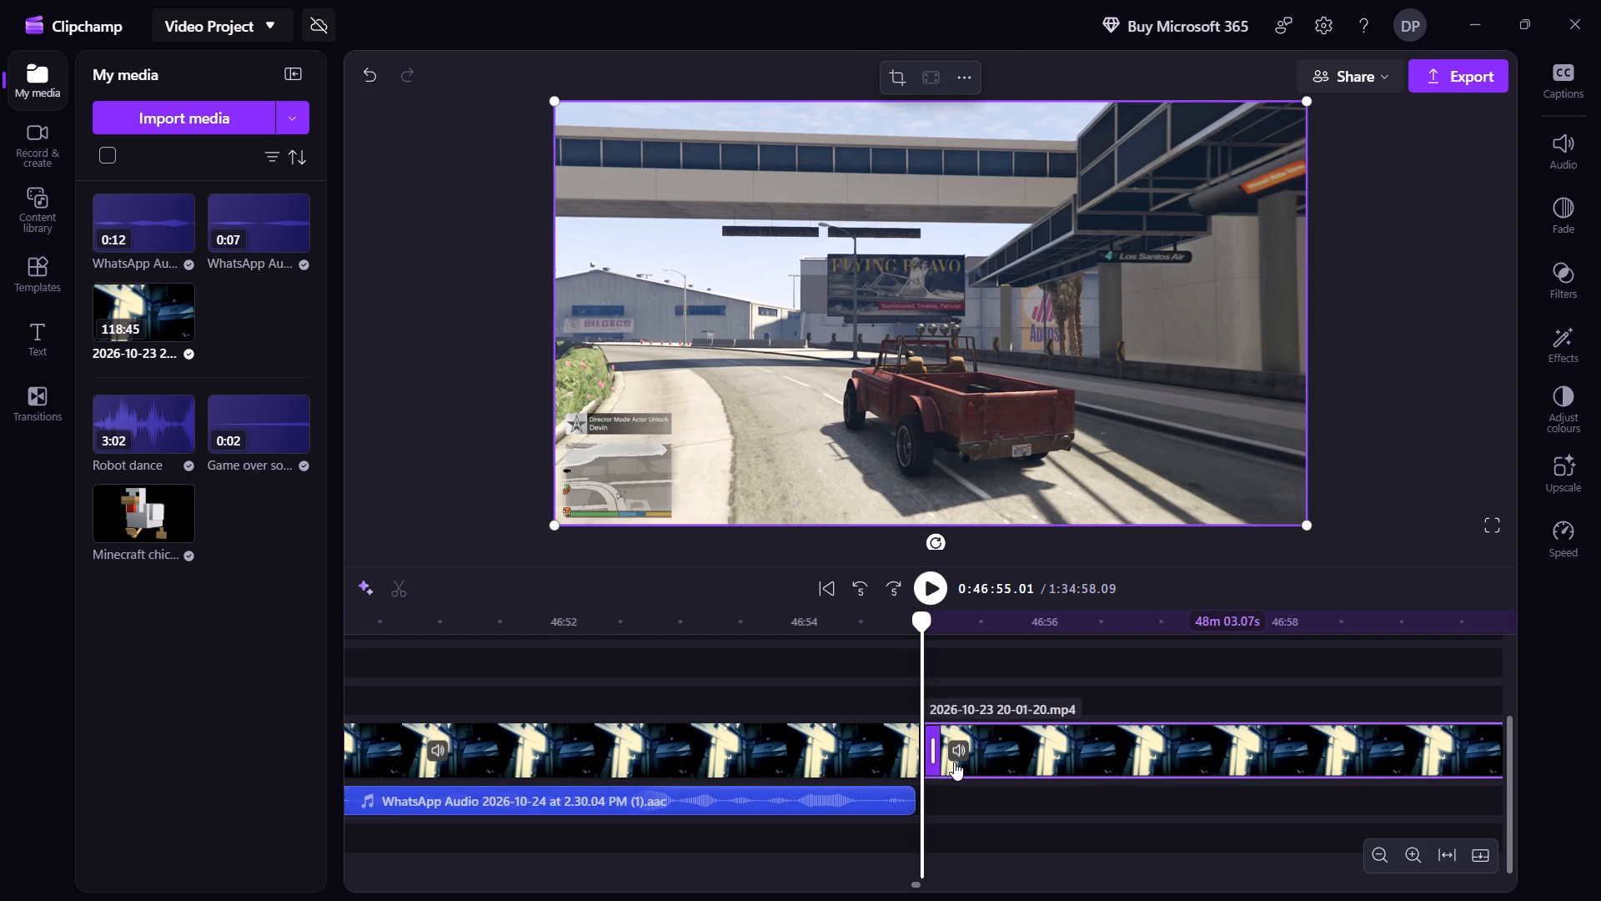
right_click(961, 762)
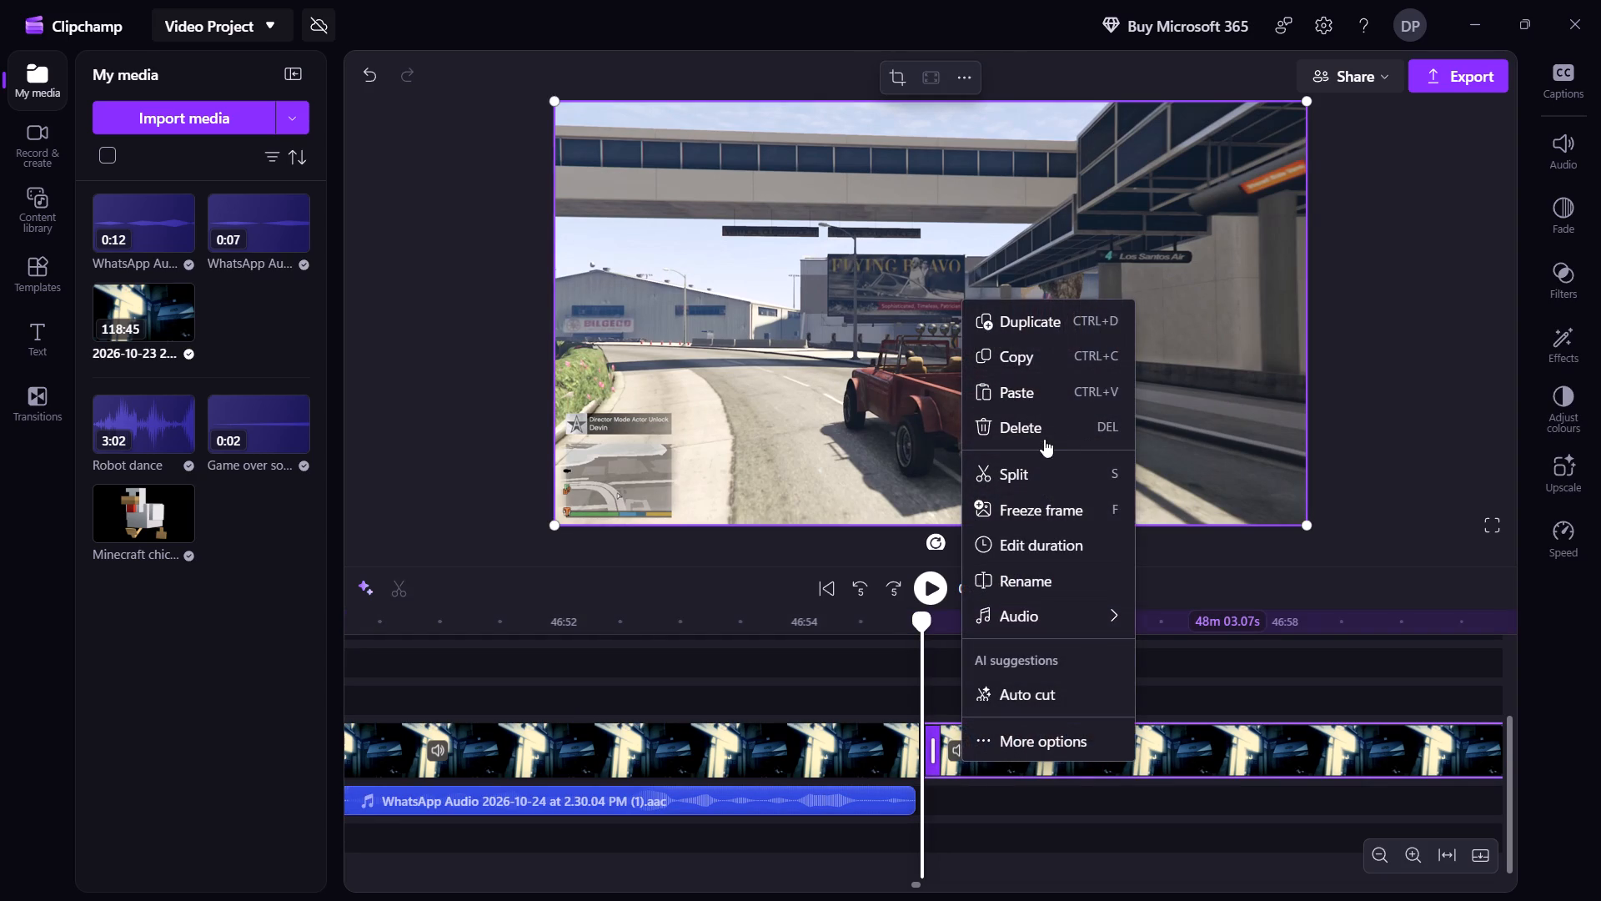
left_click(1044, 439)
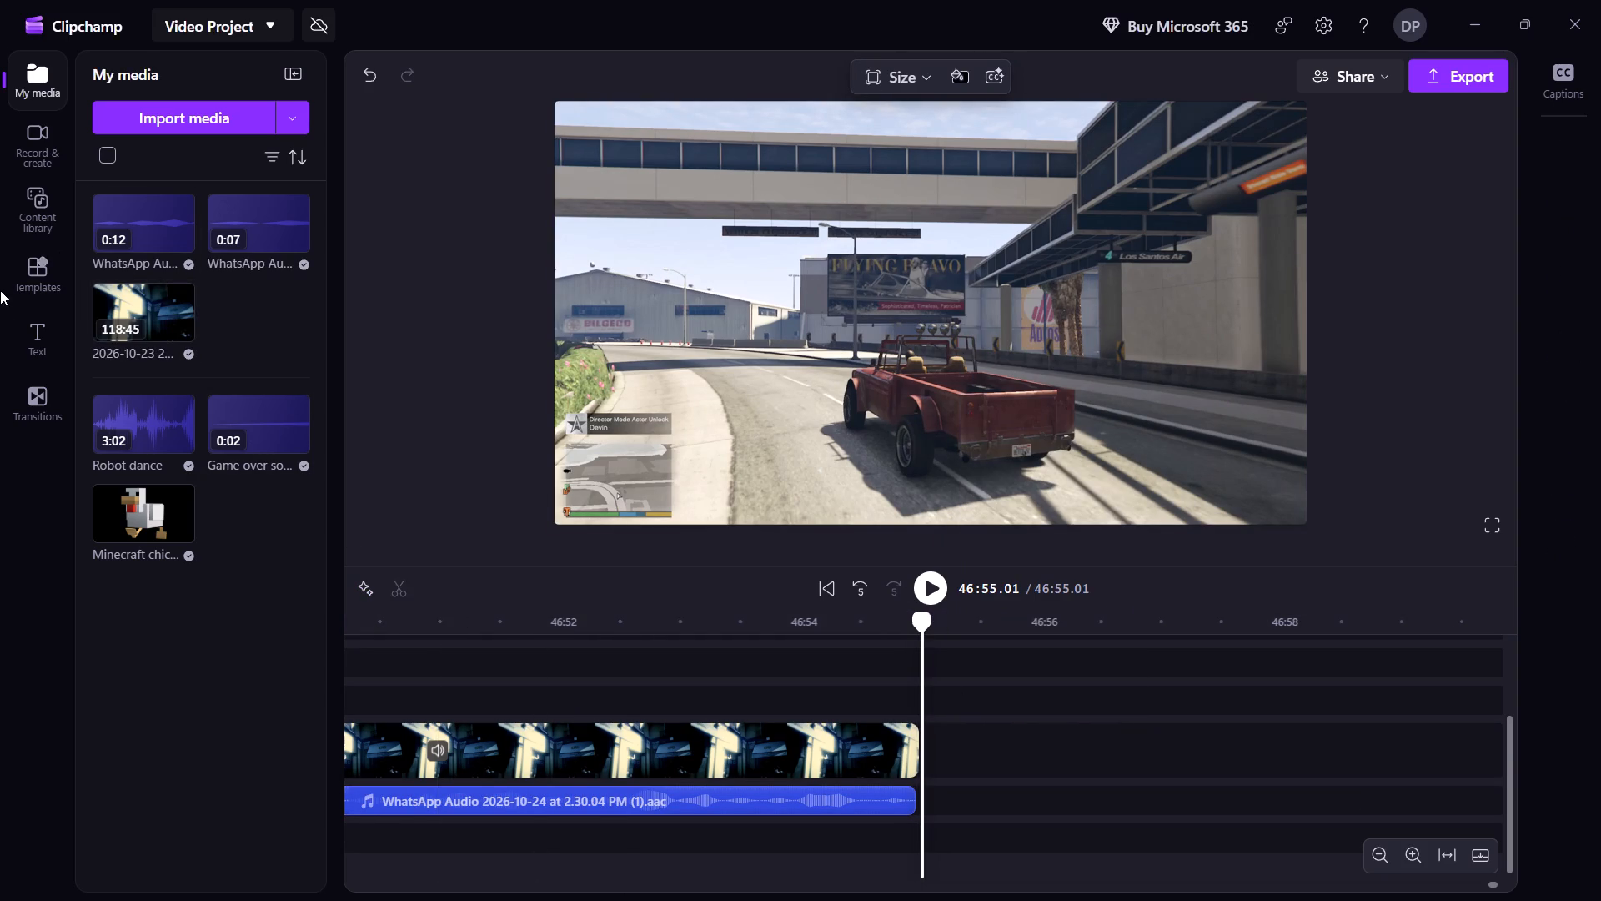
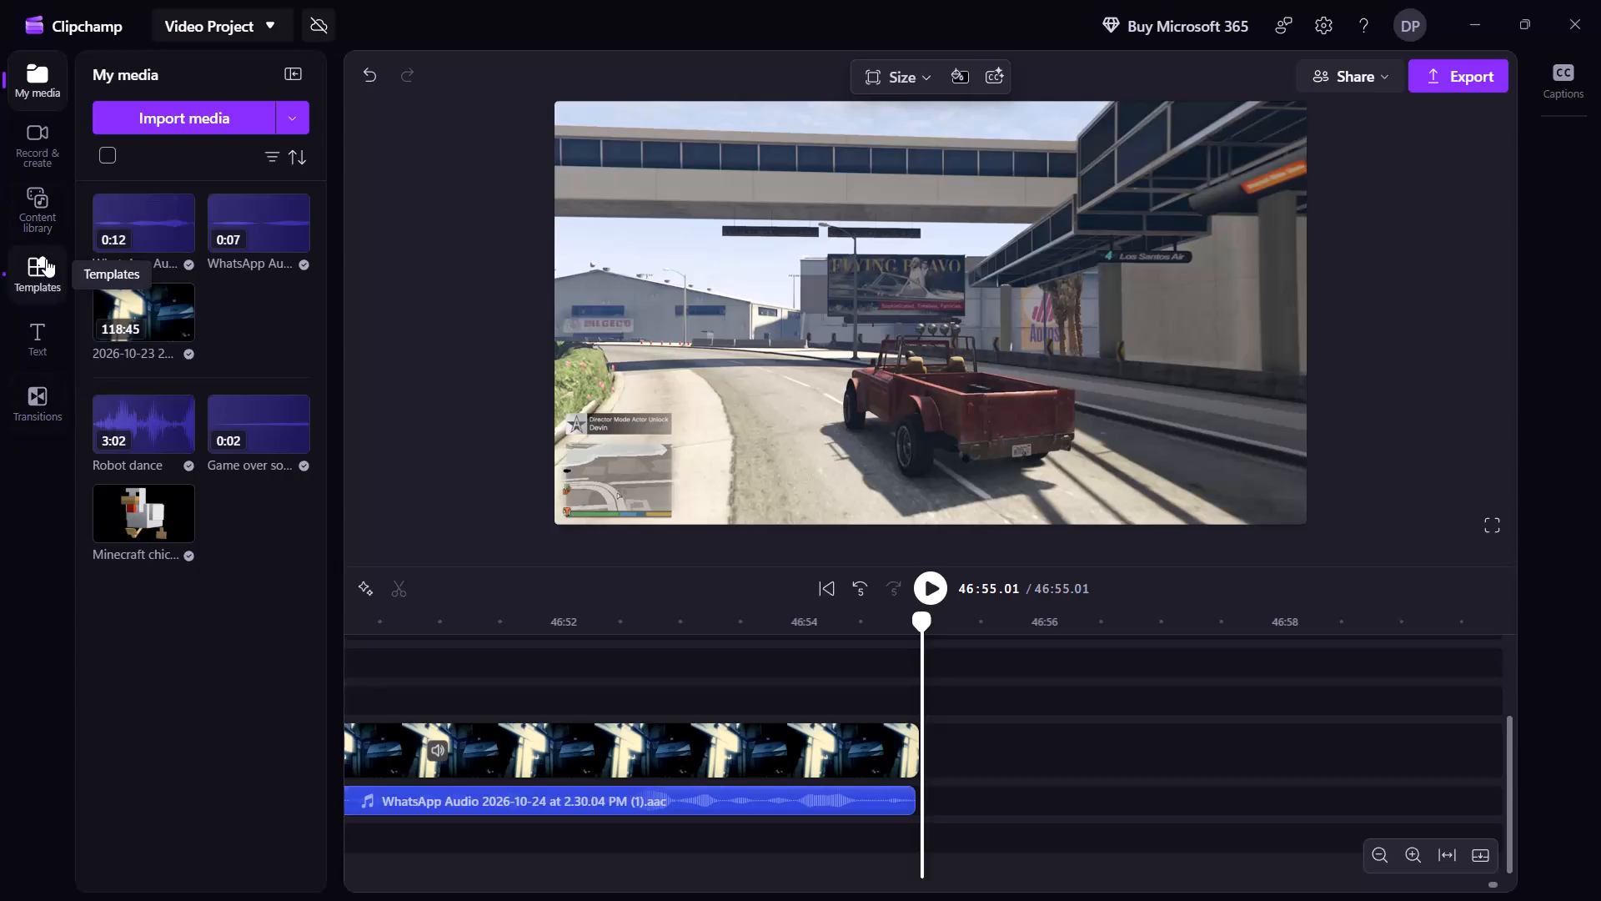
Add the 4-second Colourful Minecraft youtube outro from the Gaming templates to the timeline, following the gameplay video's end at 46:55.01.
left_click(30, 249)
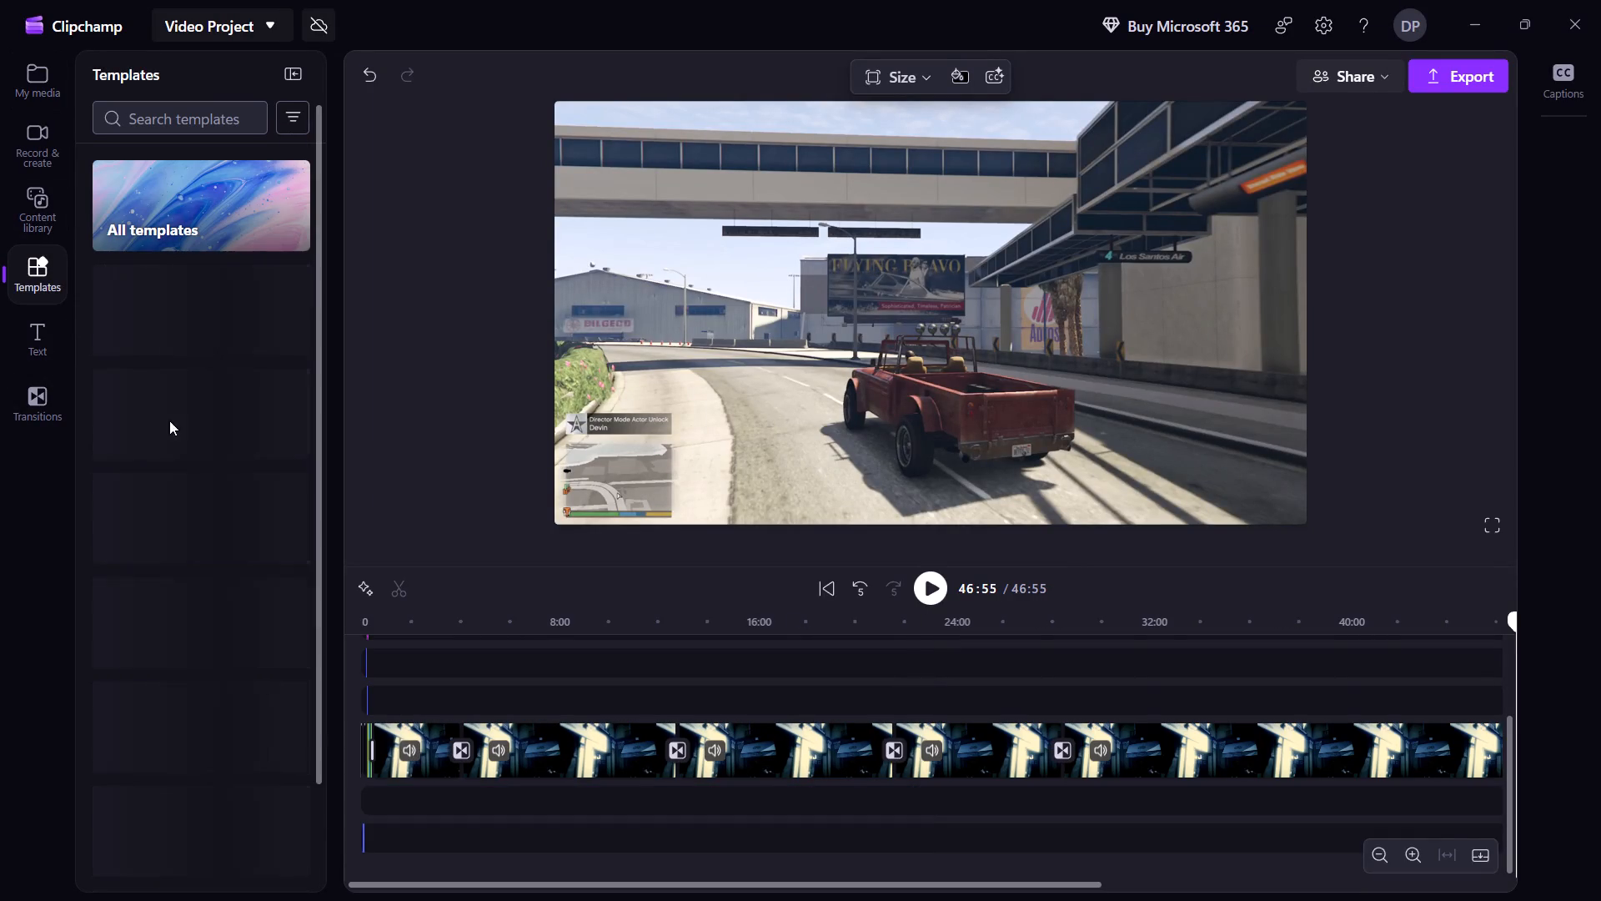
left_click(177, 616)
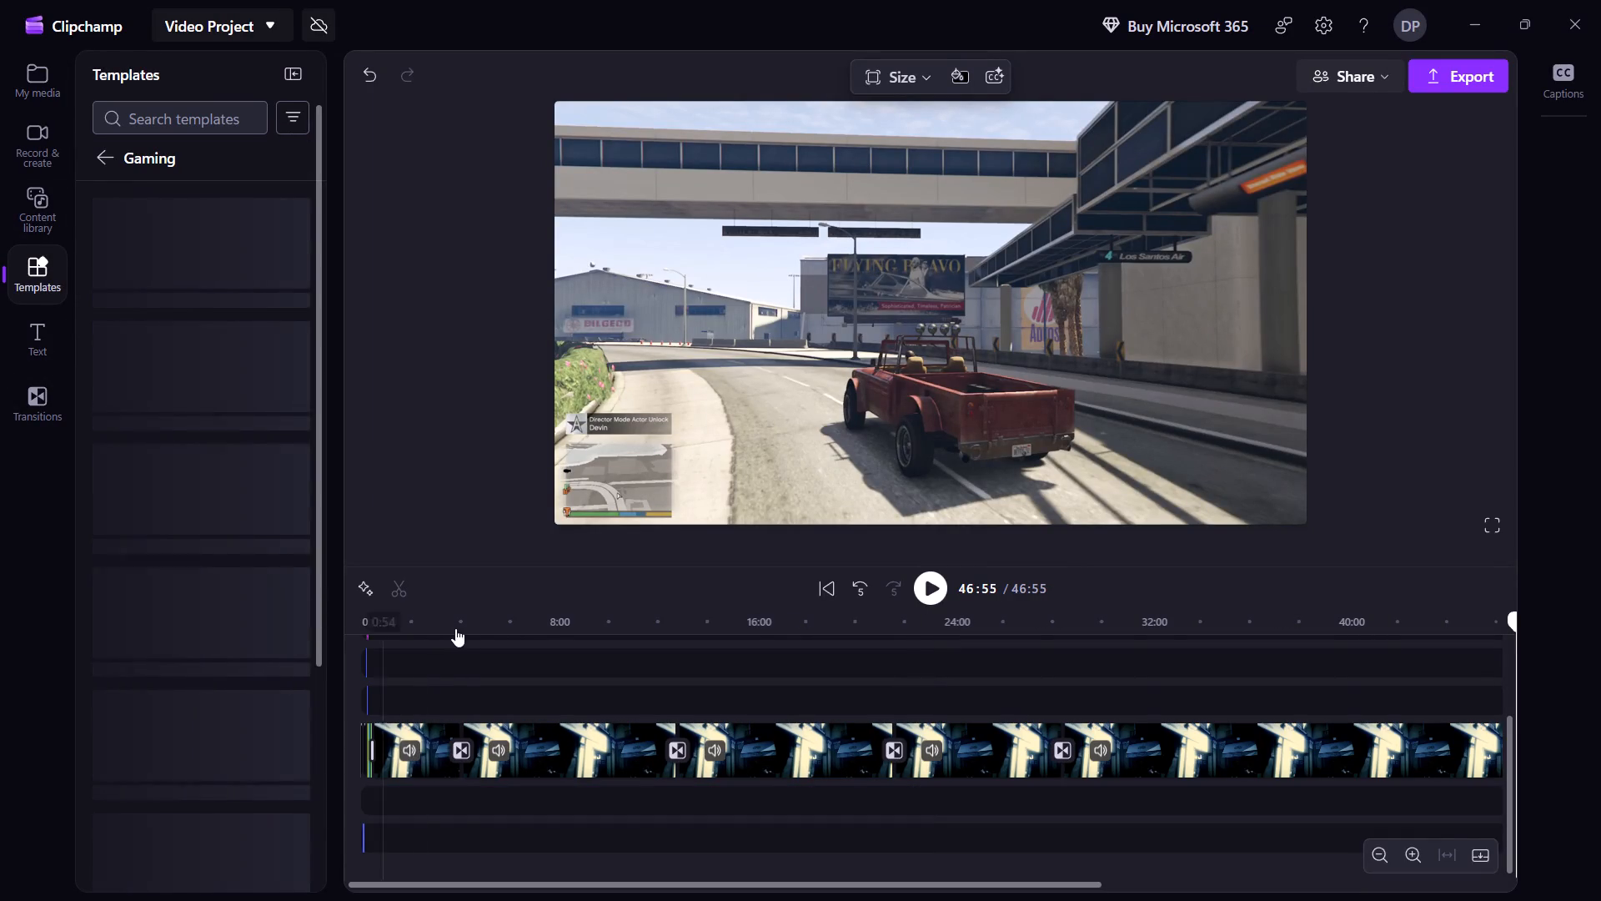
scroll(172, 642, "down", 7)
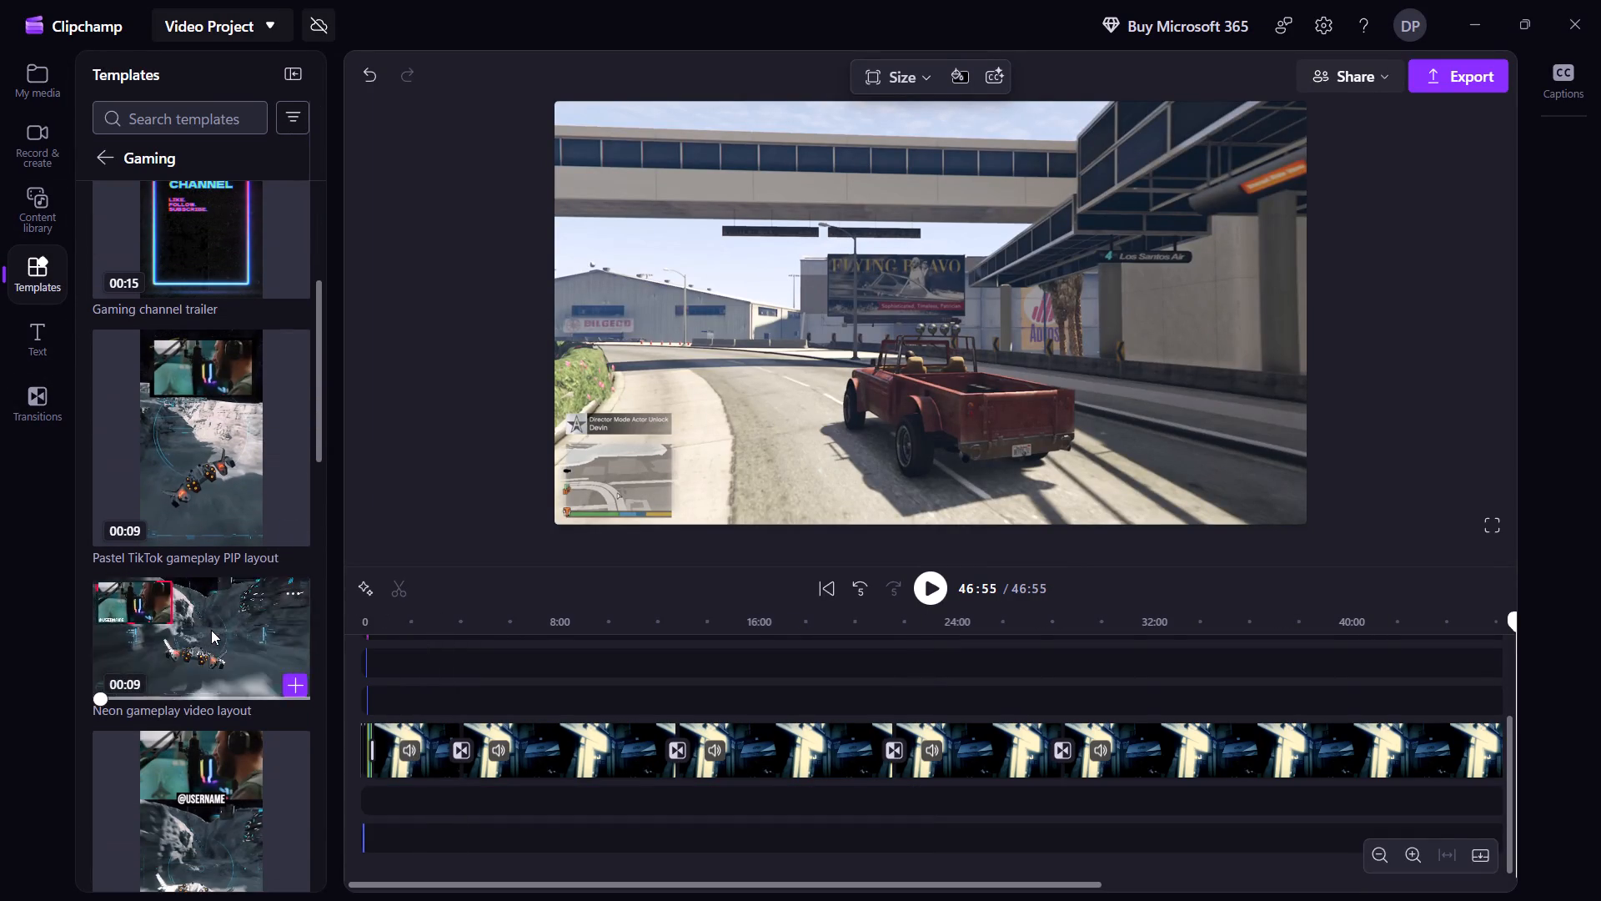
scroll(211, 630, "down", 8)
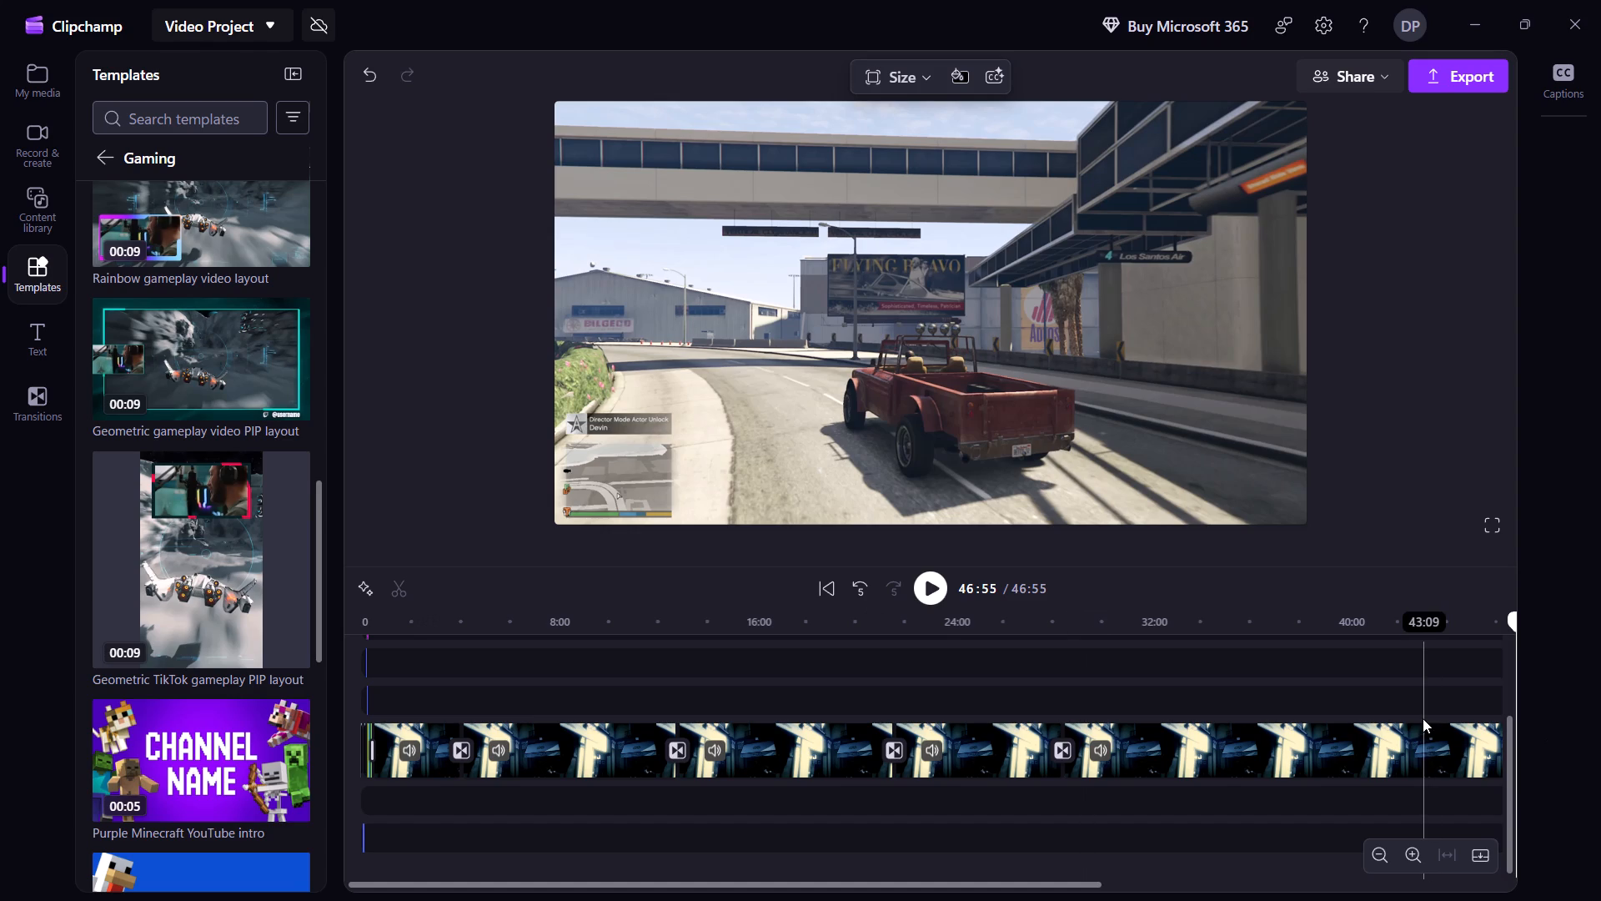
triple_click(1414, 851)
triple_click(1414, 851)
triple_click(1414, 851)
triple_click(1414, 851)
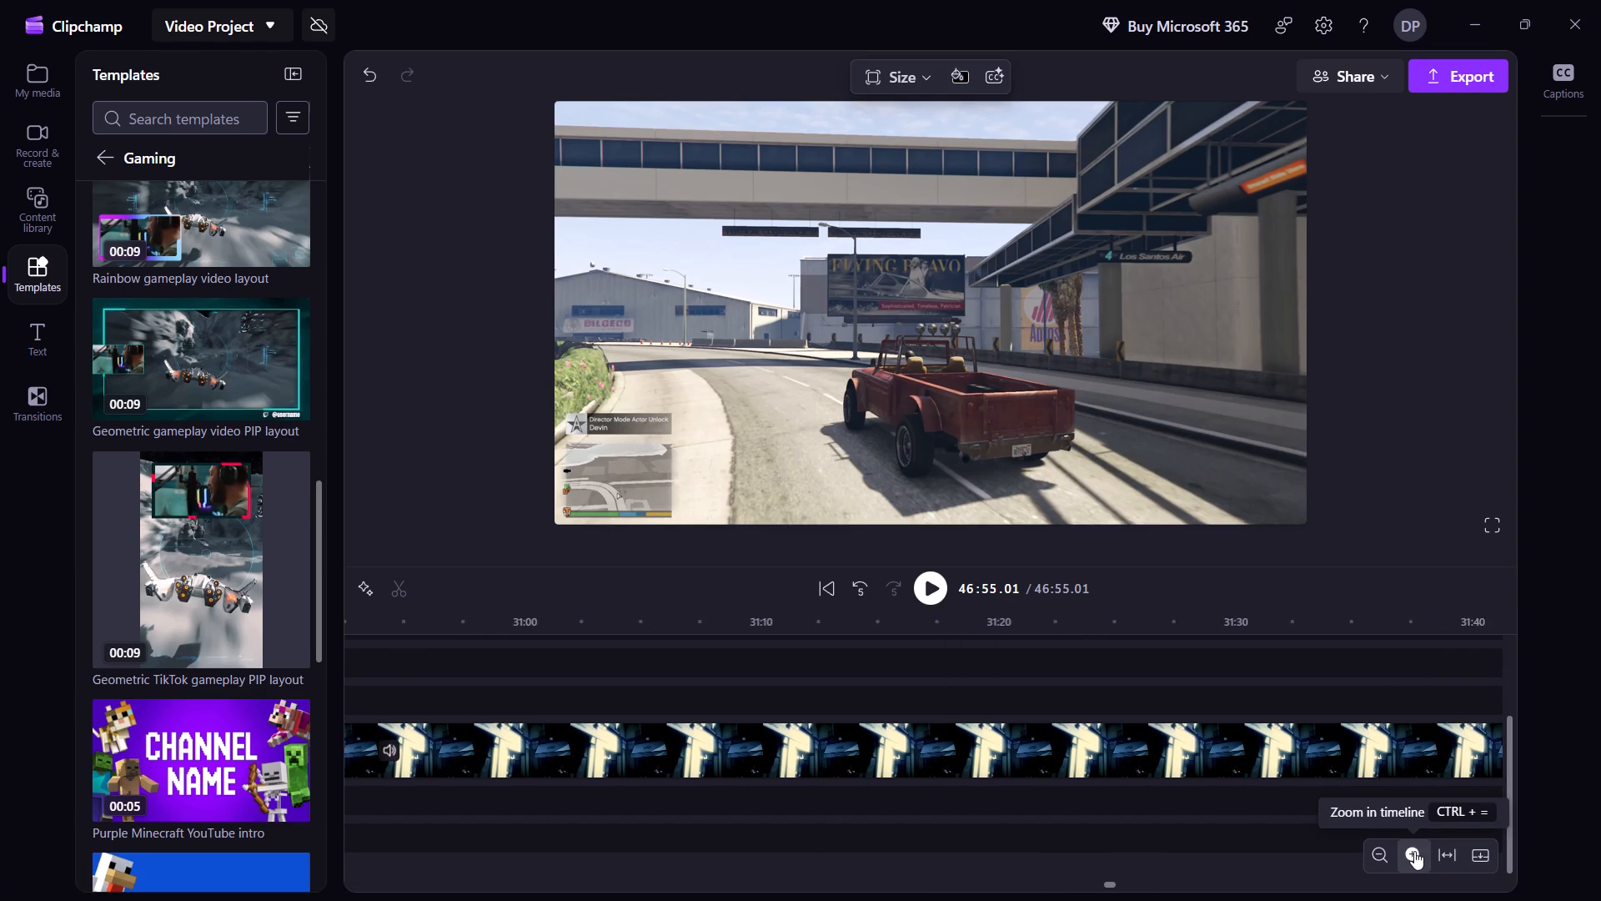
triple_click(1414, 851)
triple_click(1414, 851)
triple_click(1414, 851)
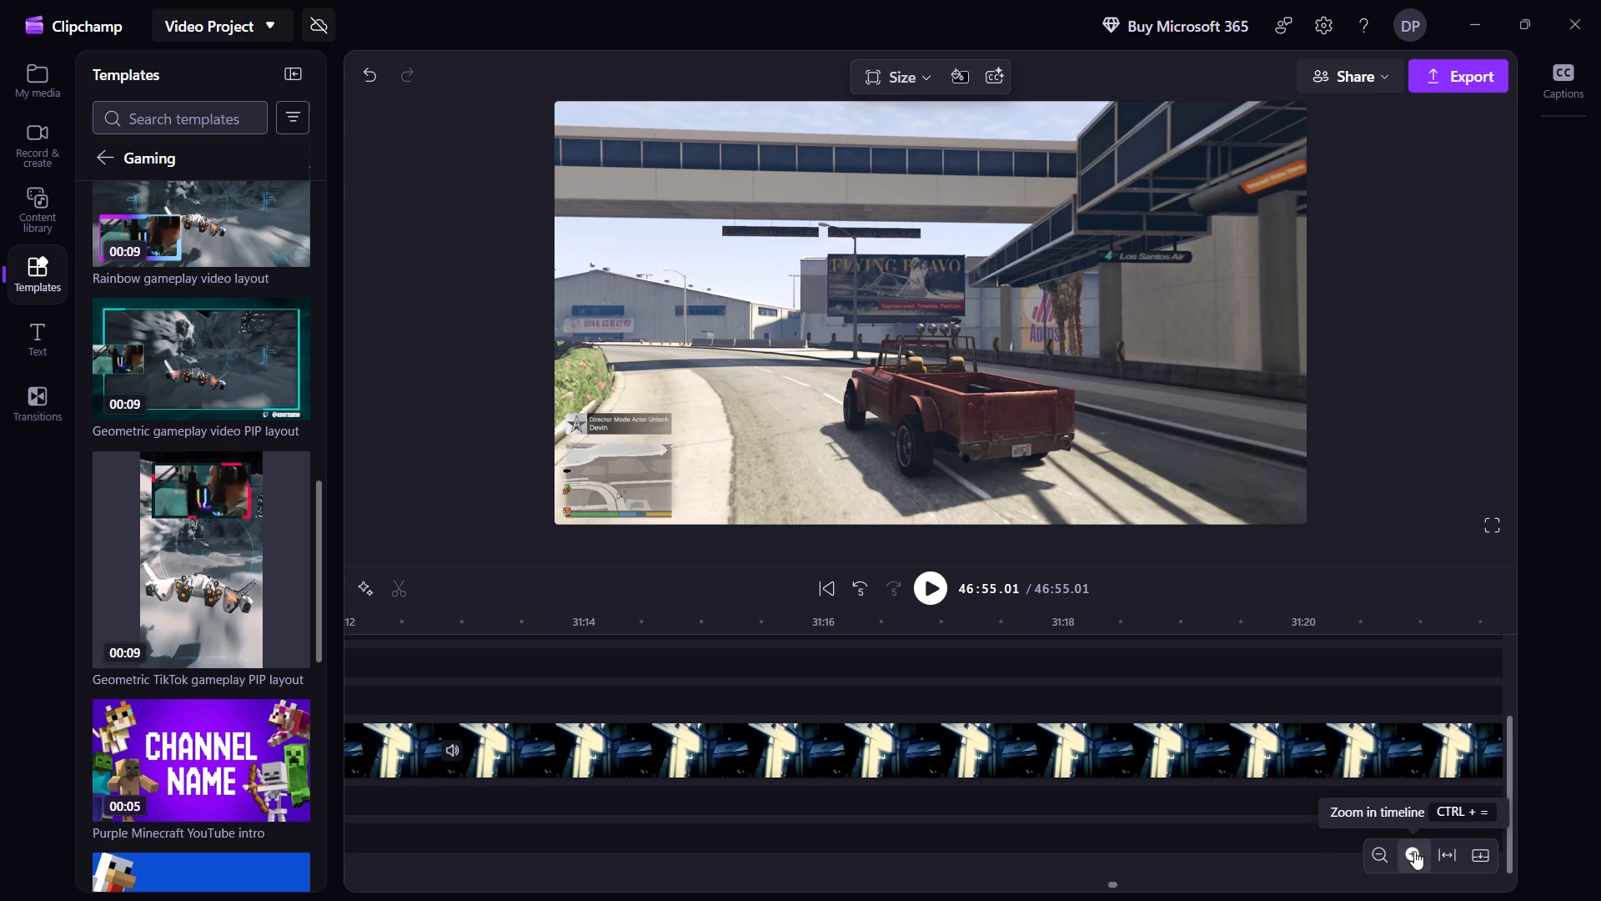
double_click(1414, 851)
key("Right")
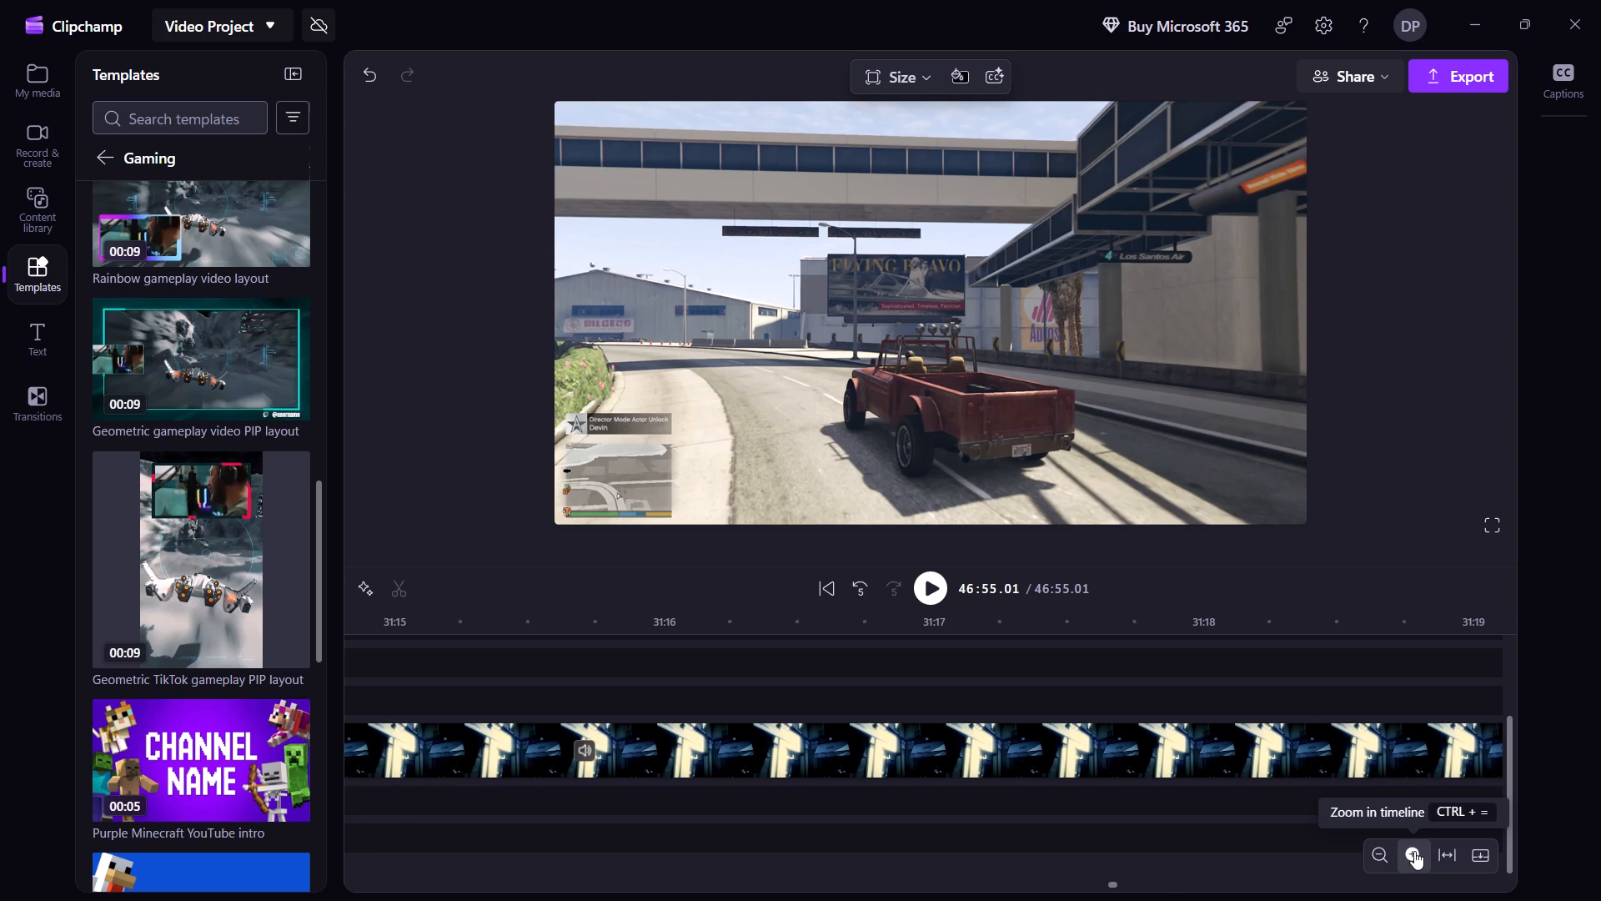
key("Right")
key("Right")
key("Right")
key("Right")
key("Right")
key("Right")
key("Right")
key("Right")
key("Right")
key("Right")
key("Right")
key("Right")
key("Right")
key("Right")
key("Right")
key("Right")
key("Right")
key("Right")
key("Right")
key("Right")
key("Right")
key("Right")
key("Right")
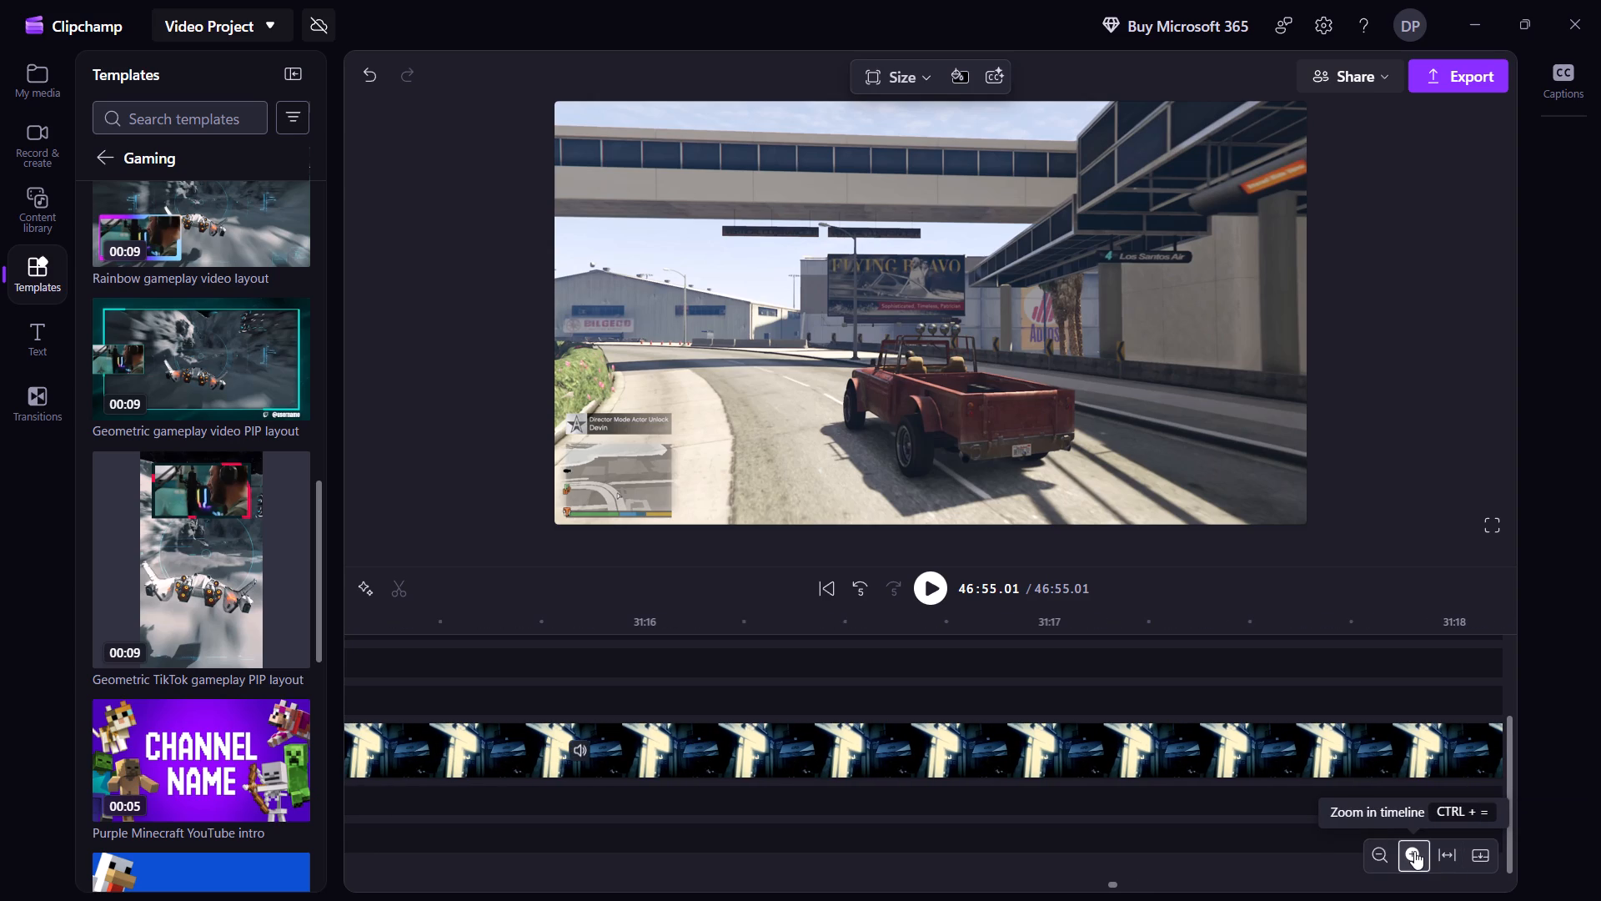
left_click(1493, 753)
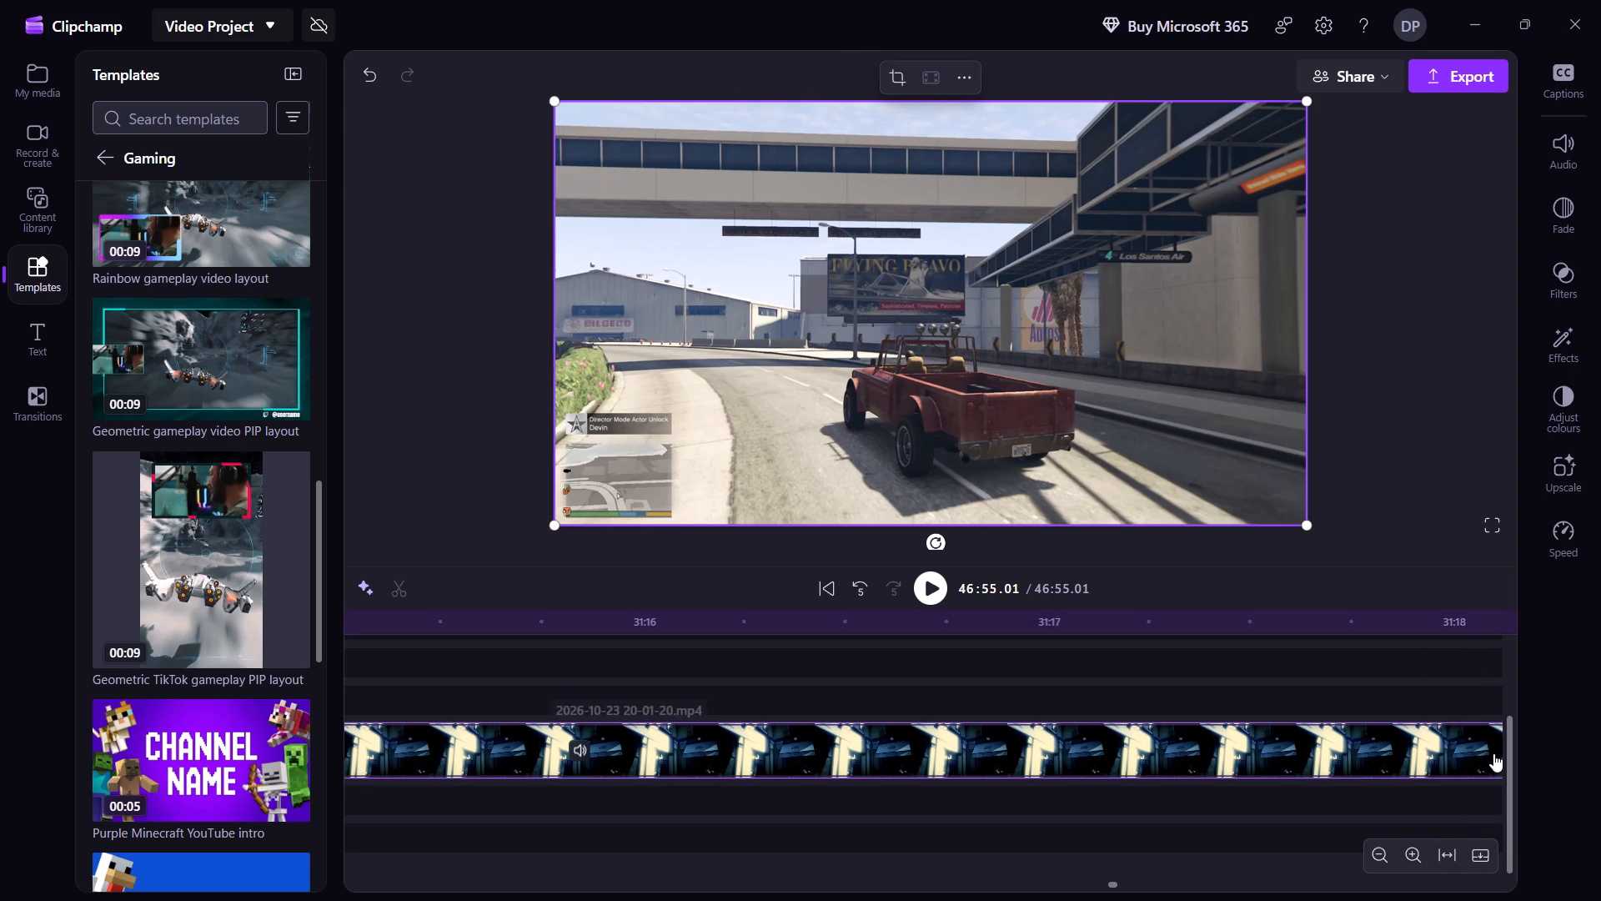
key("Right")
key("Right")
key("Right")
key("Right")
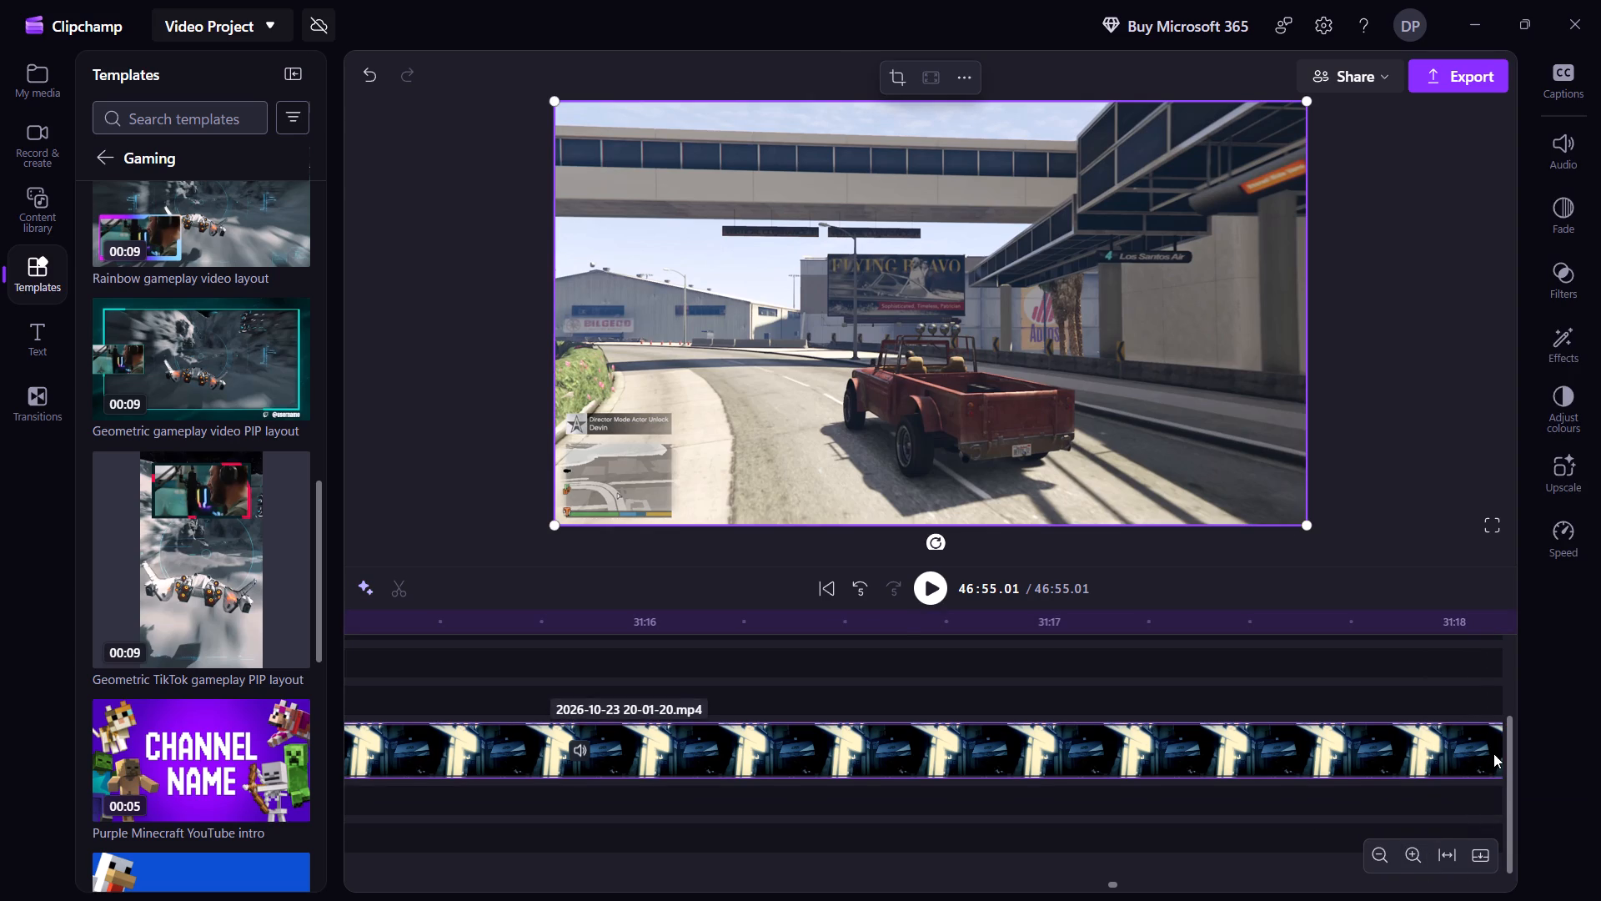
key("Right")
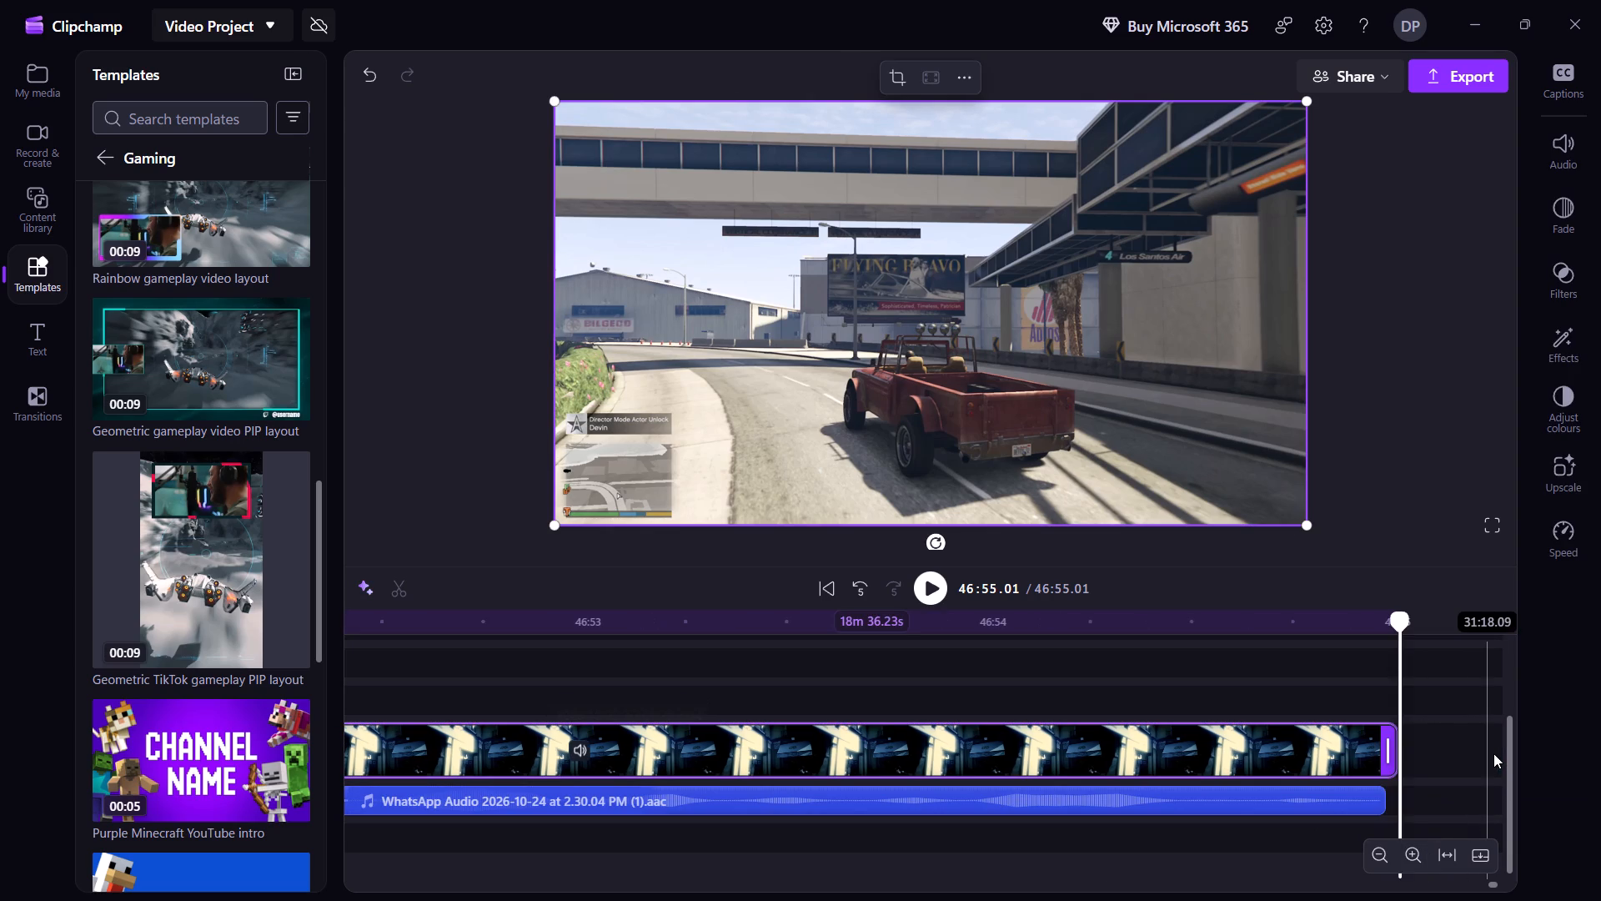
scroll(92, 642, "down", 2)
left_click(194, 748)
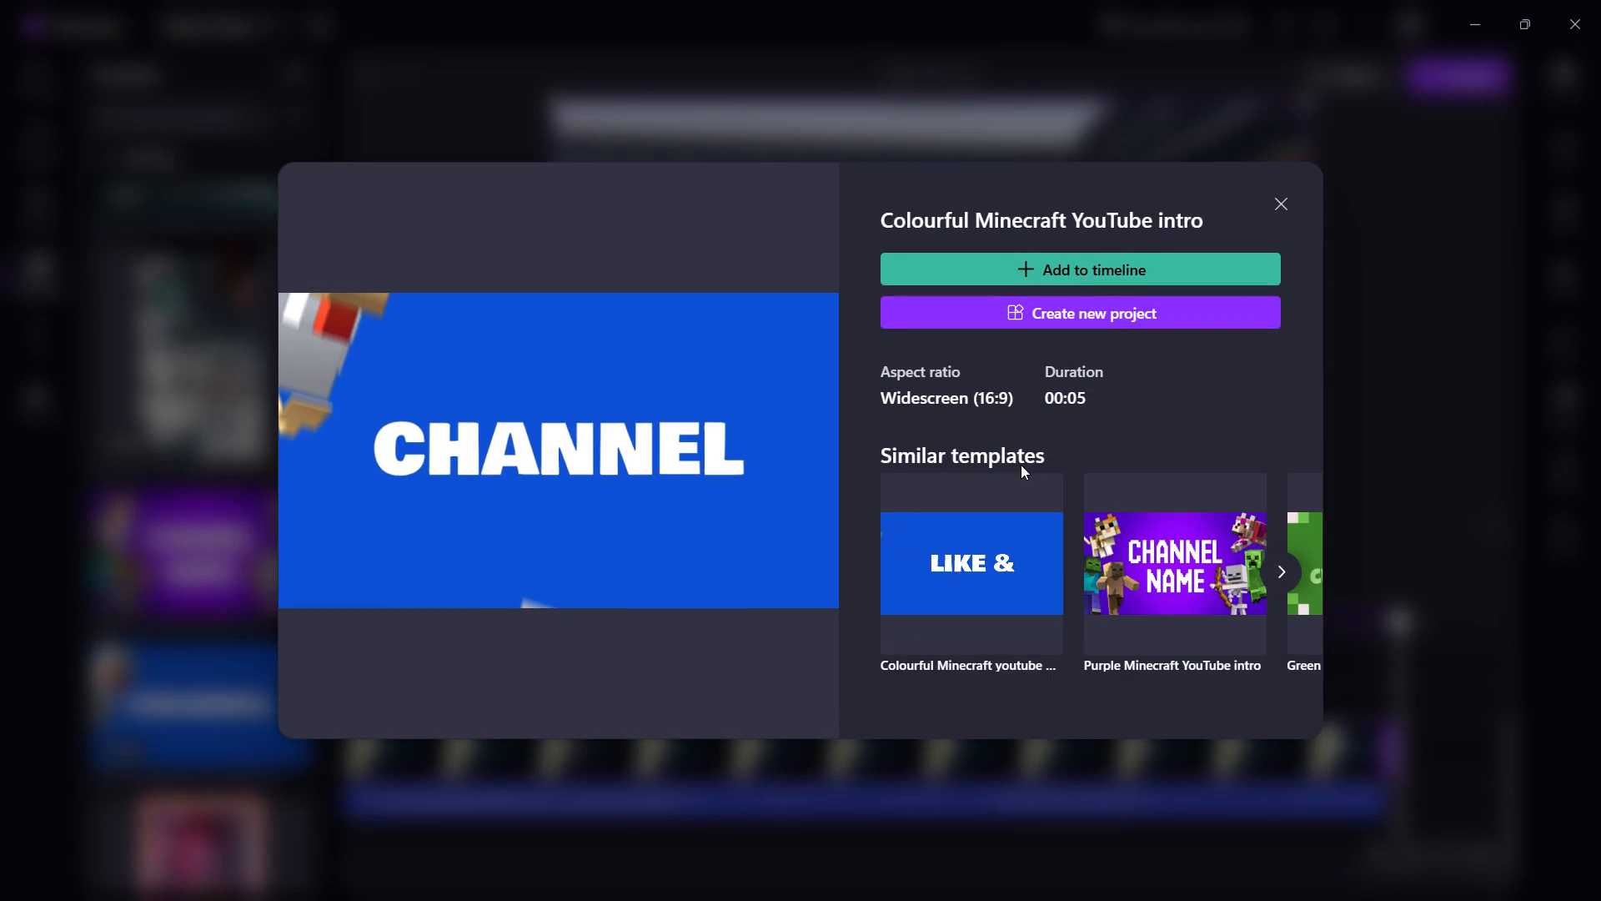
left_click(968, 566)
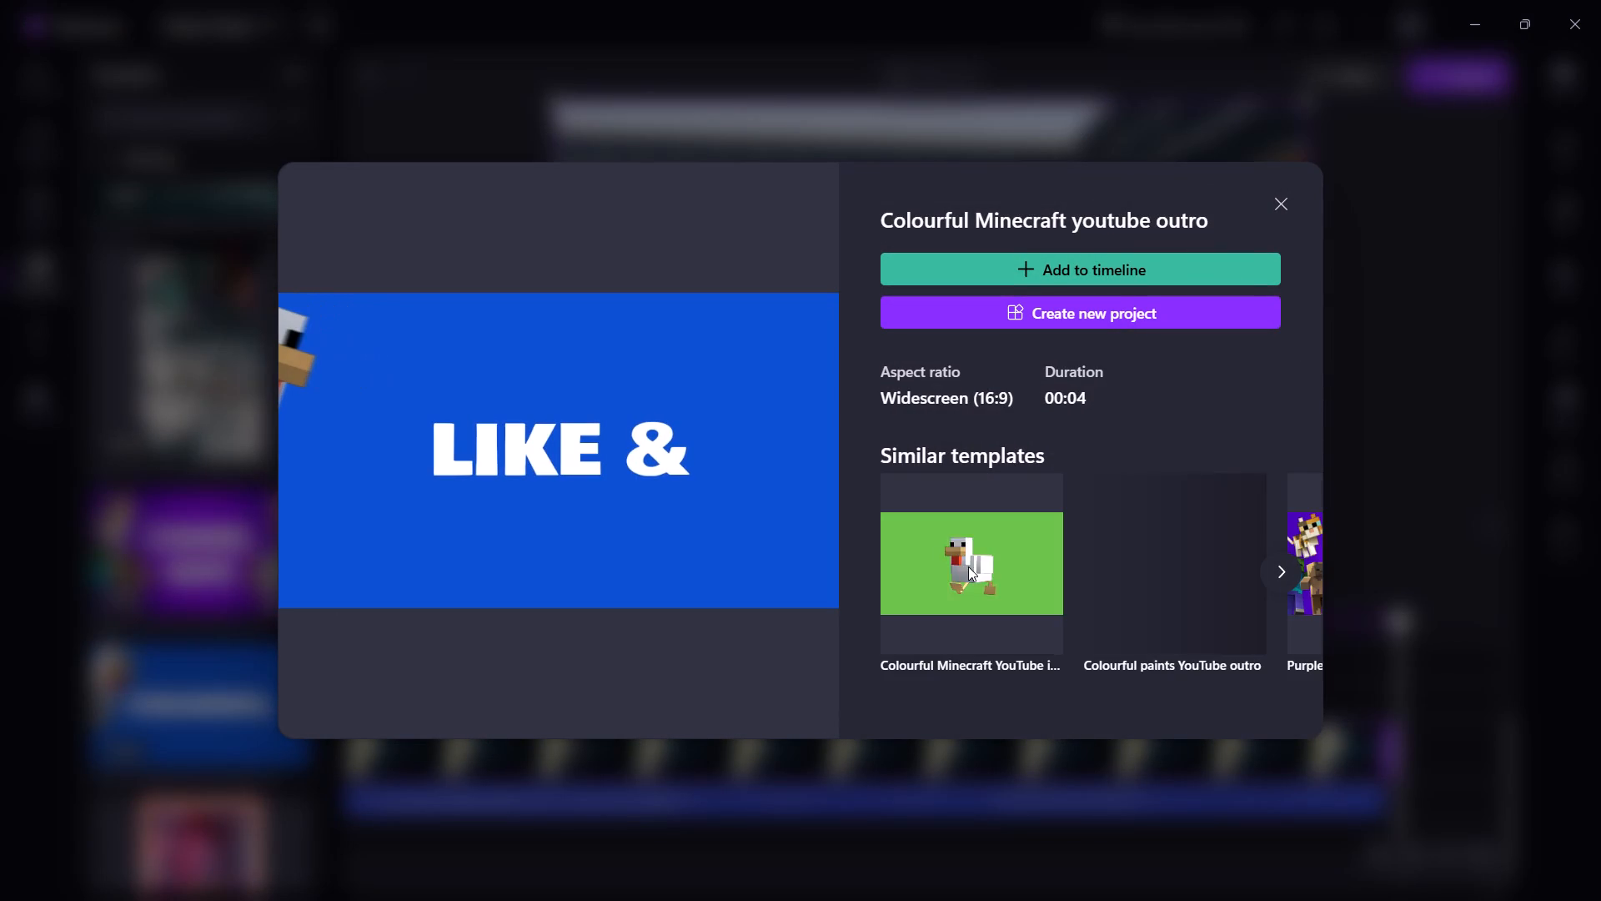
left_click(1061, 268)
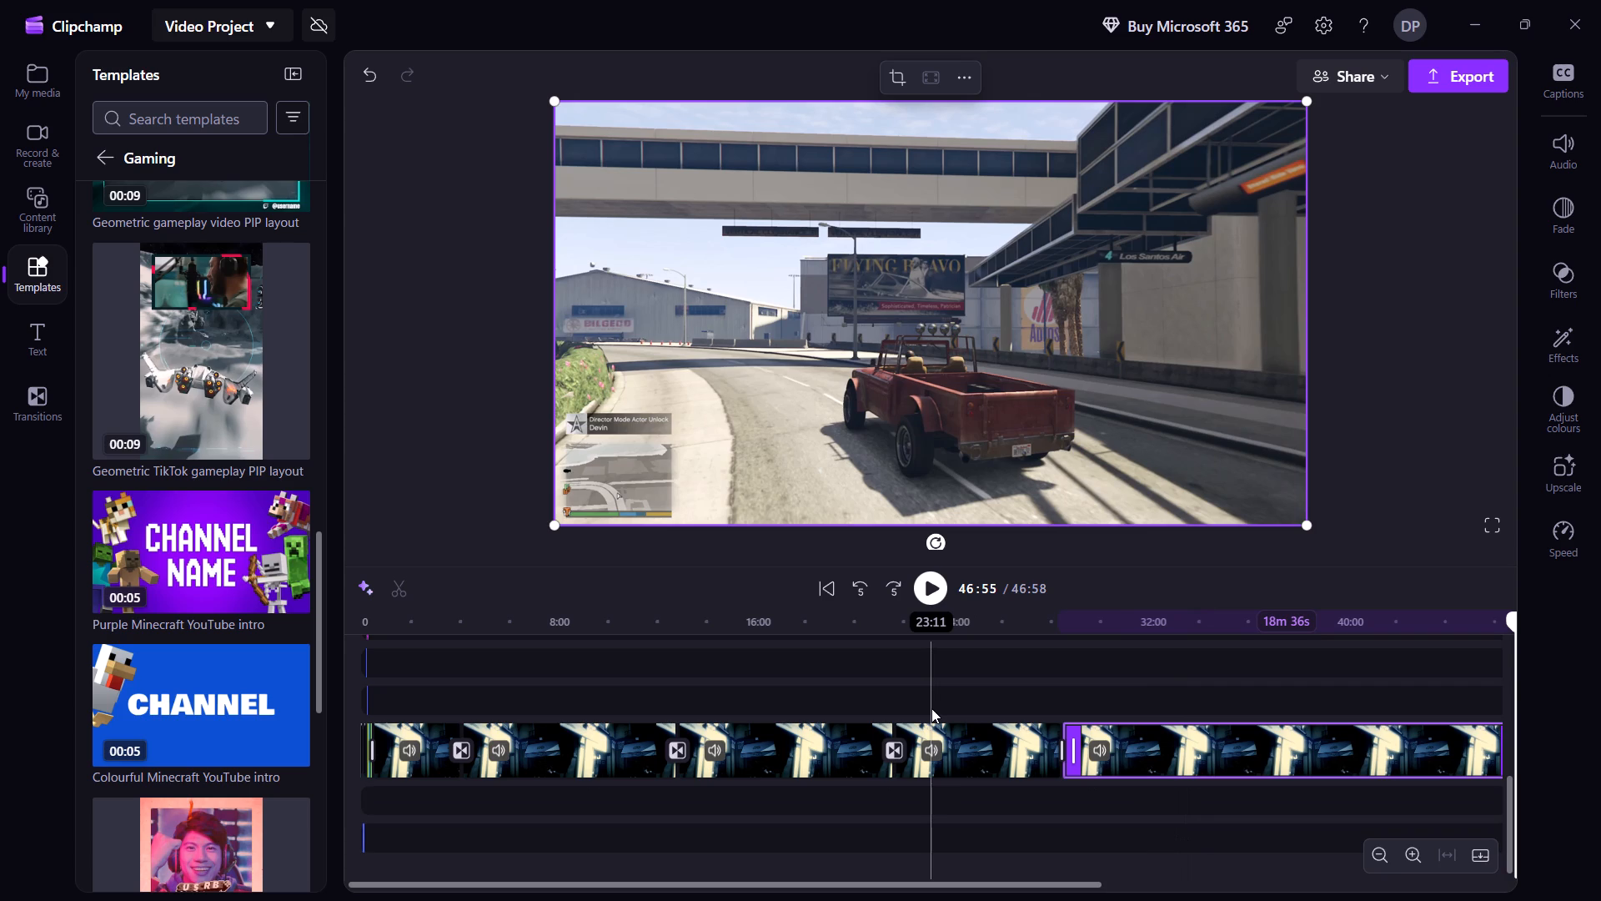
Play back the closing airport scene from about 46:06 and check the project's ending, pausing at 46:25.97.
key("Left")
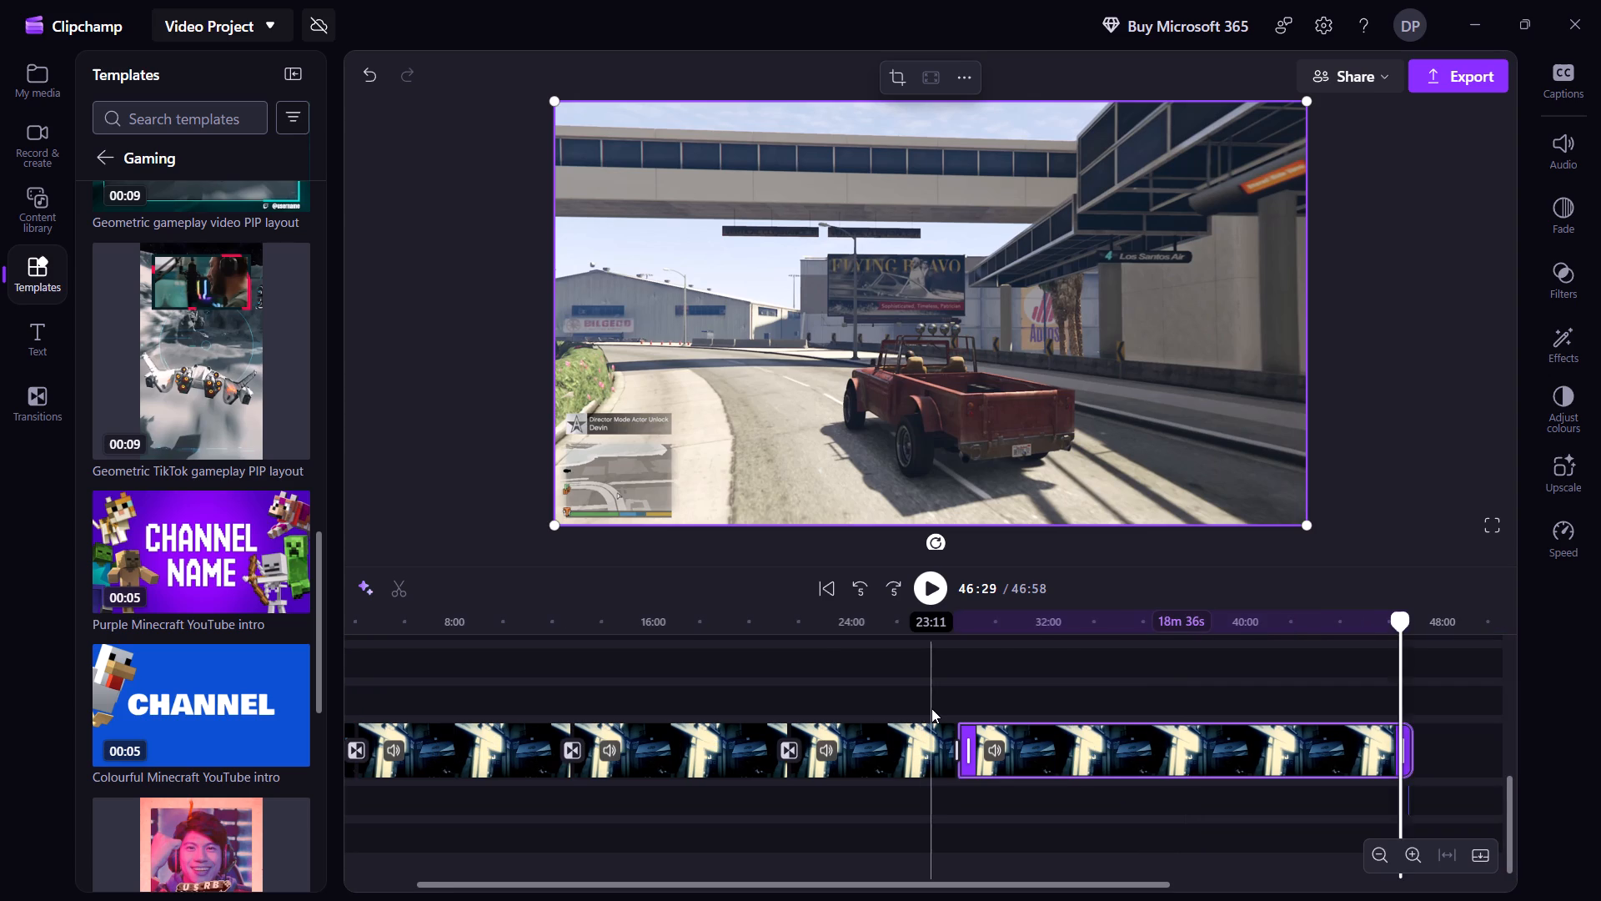
key("Left")
key("space")
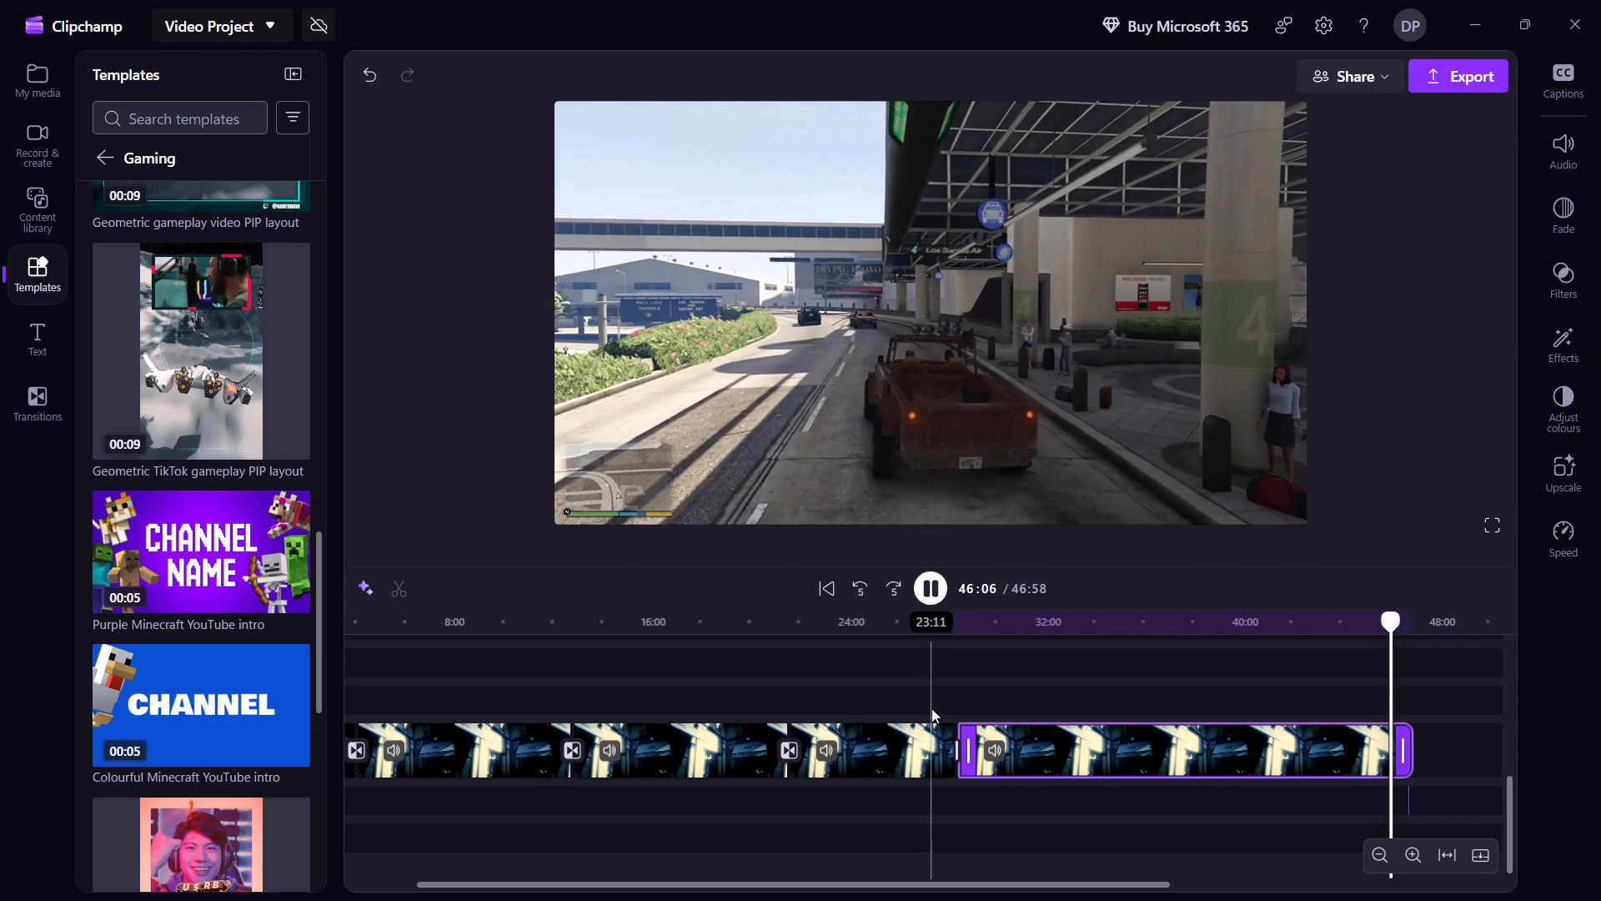
key("Right")
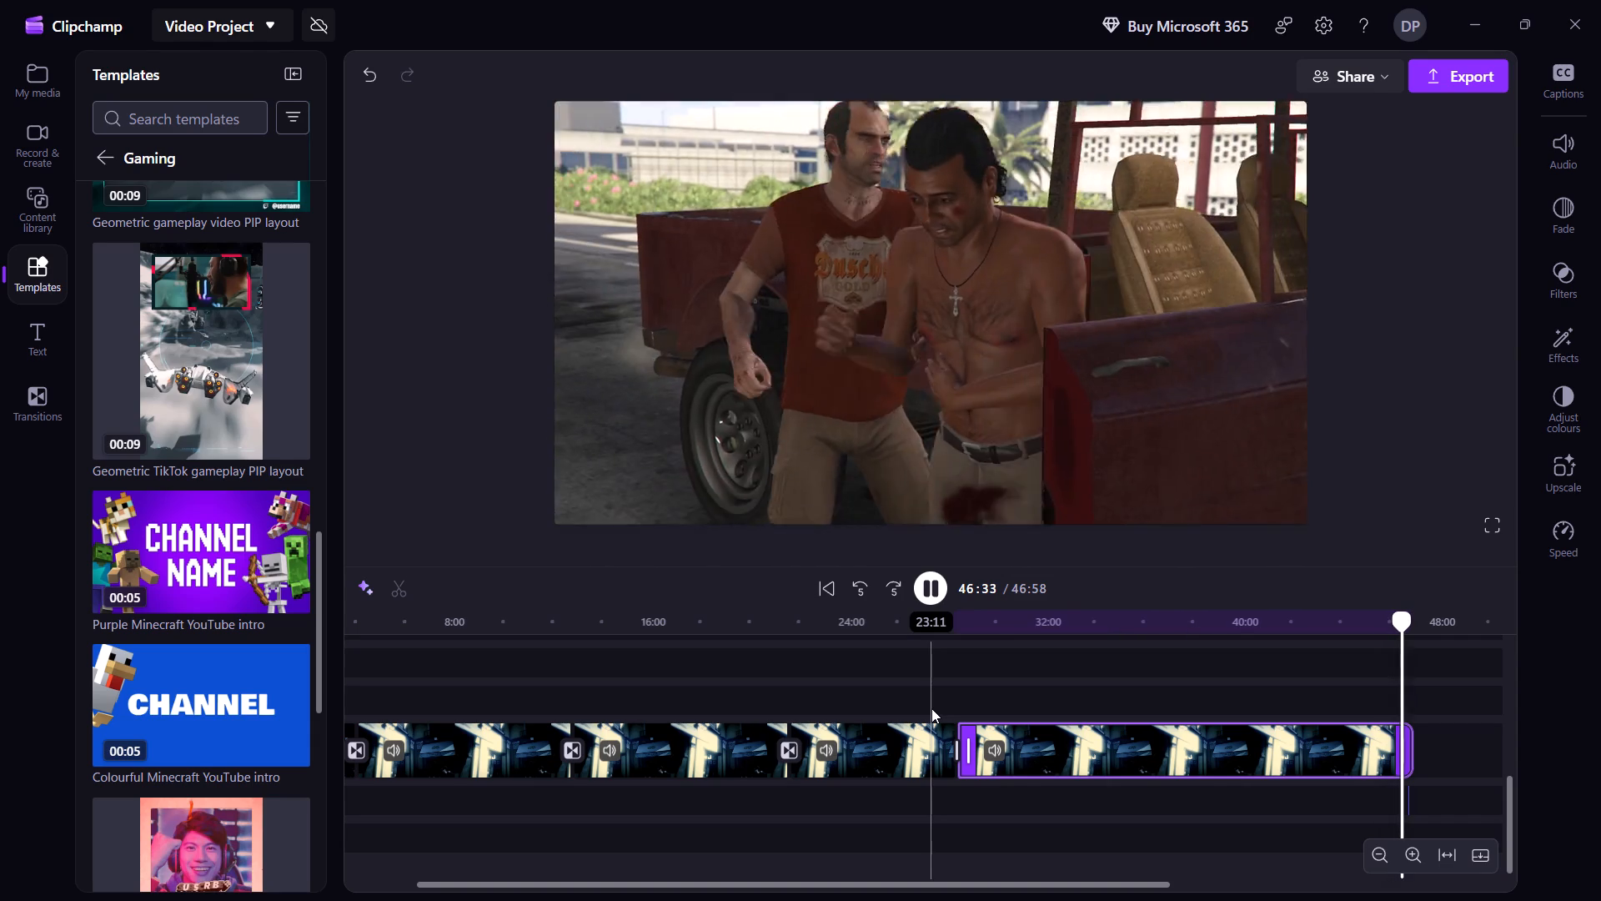
key("Right")
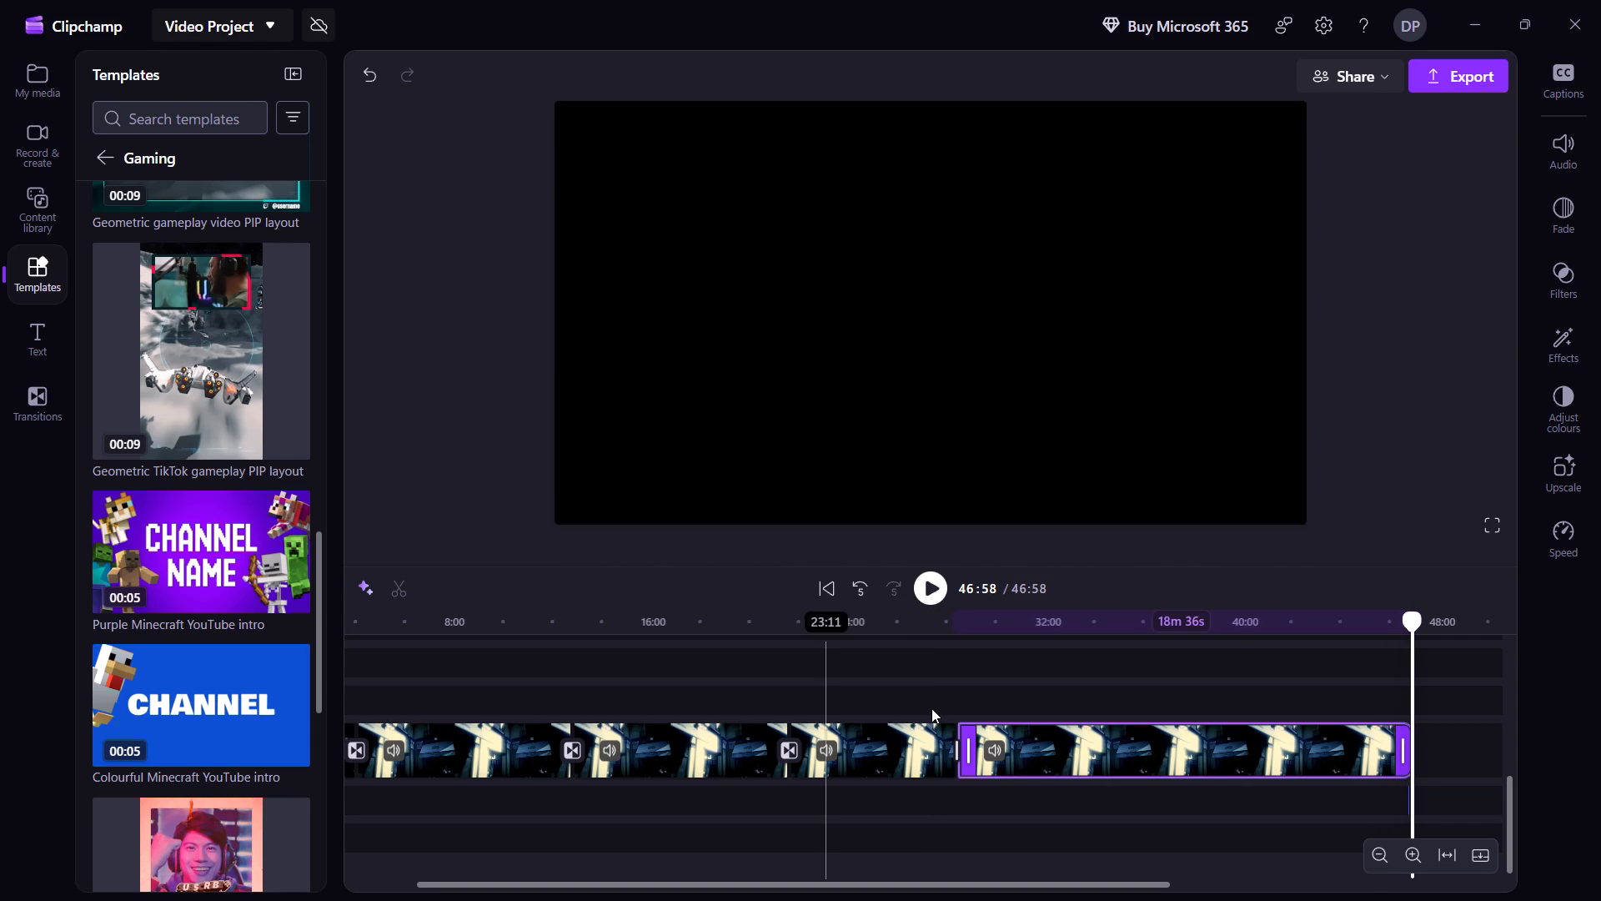
key("Left")
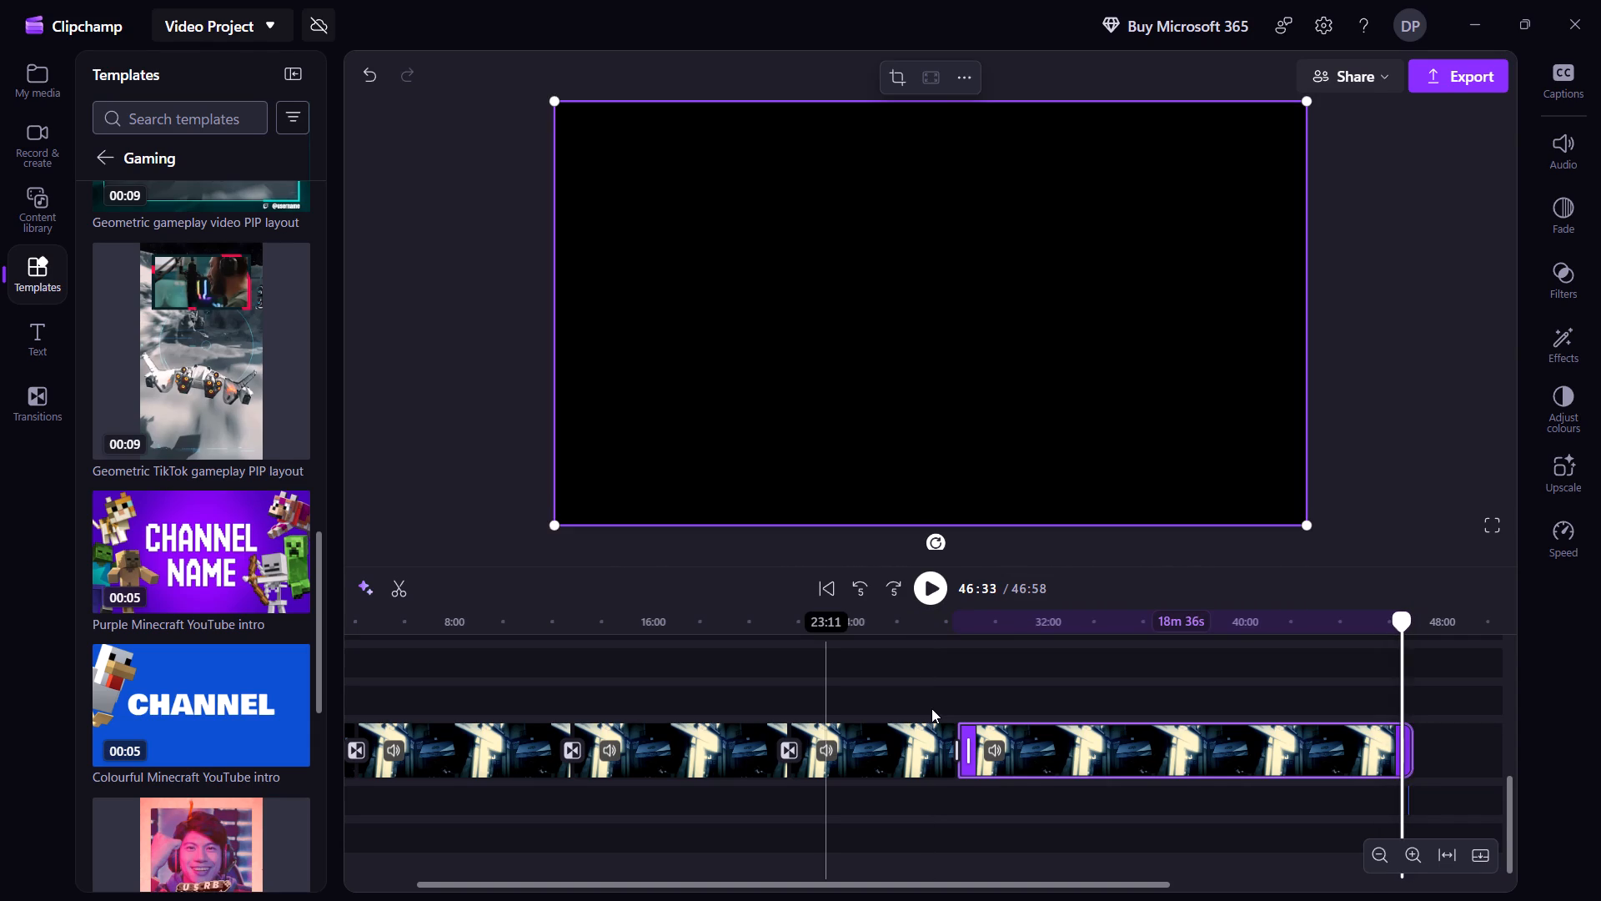
key("Left")
key("space")
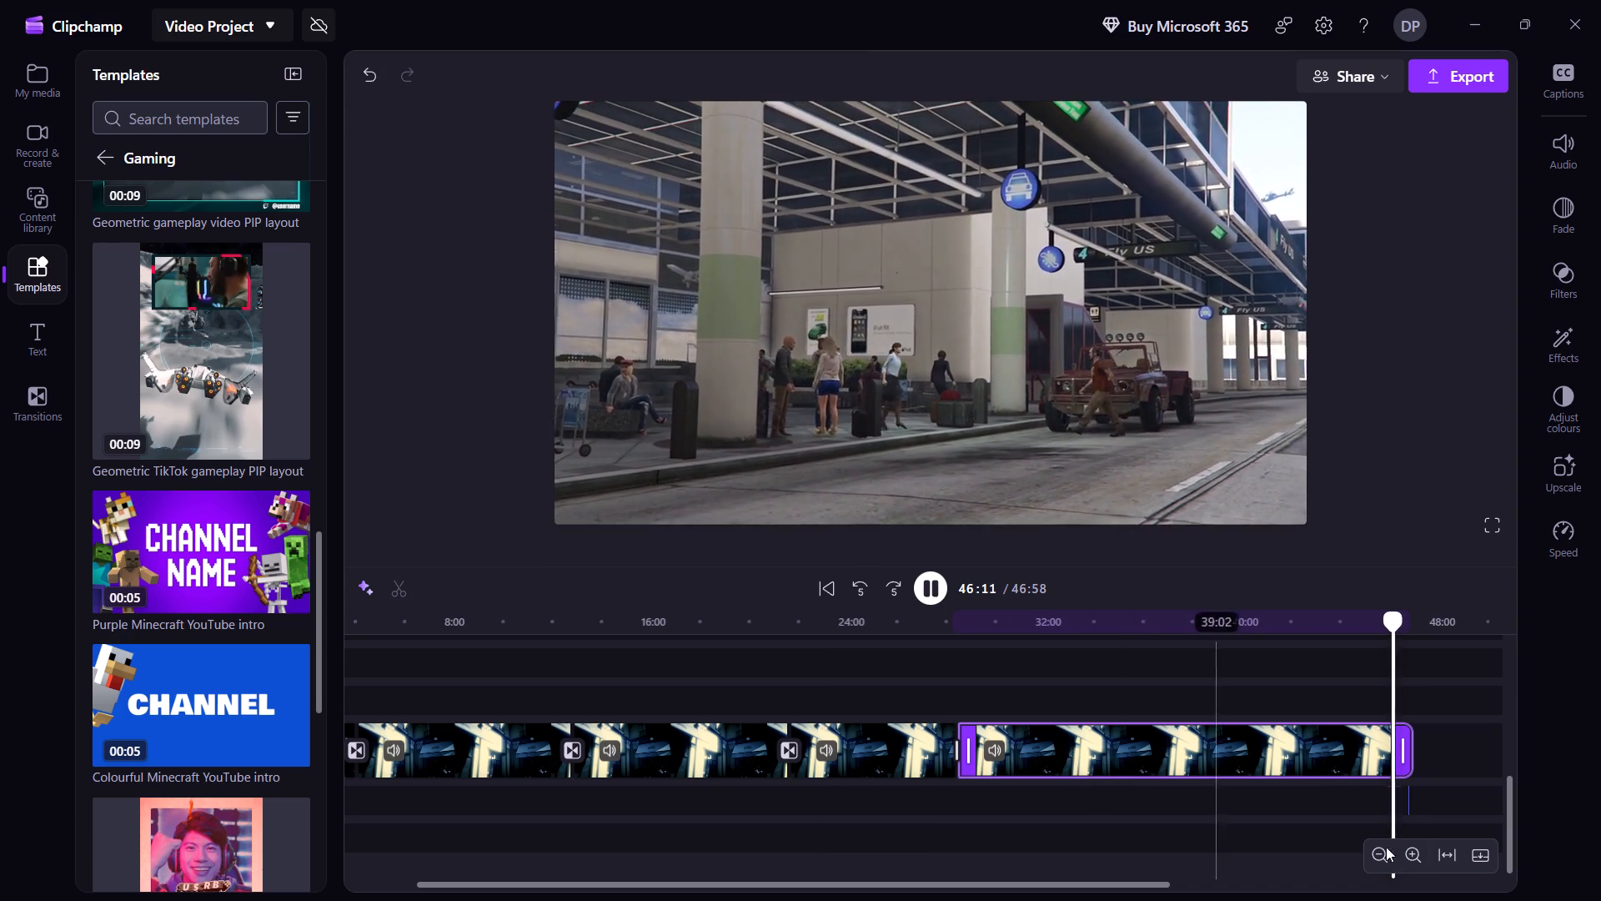
triple_click(1401, 847)
triple_click(1401, 847)
triple_click(1401, 847)
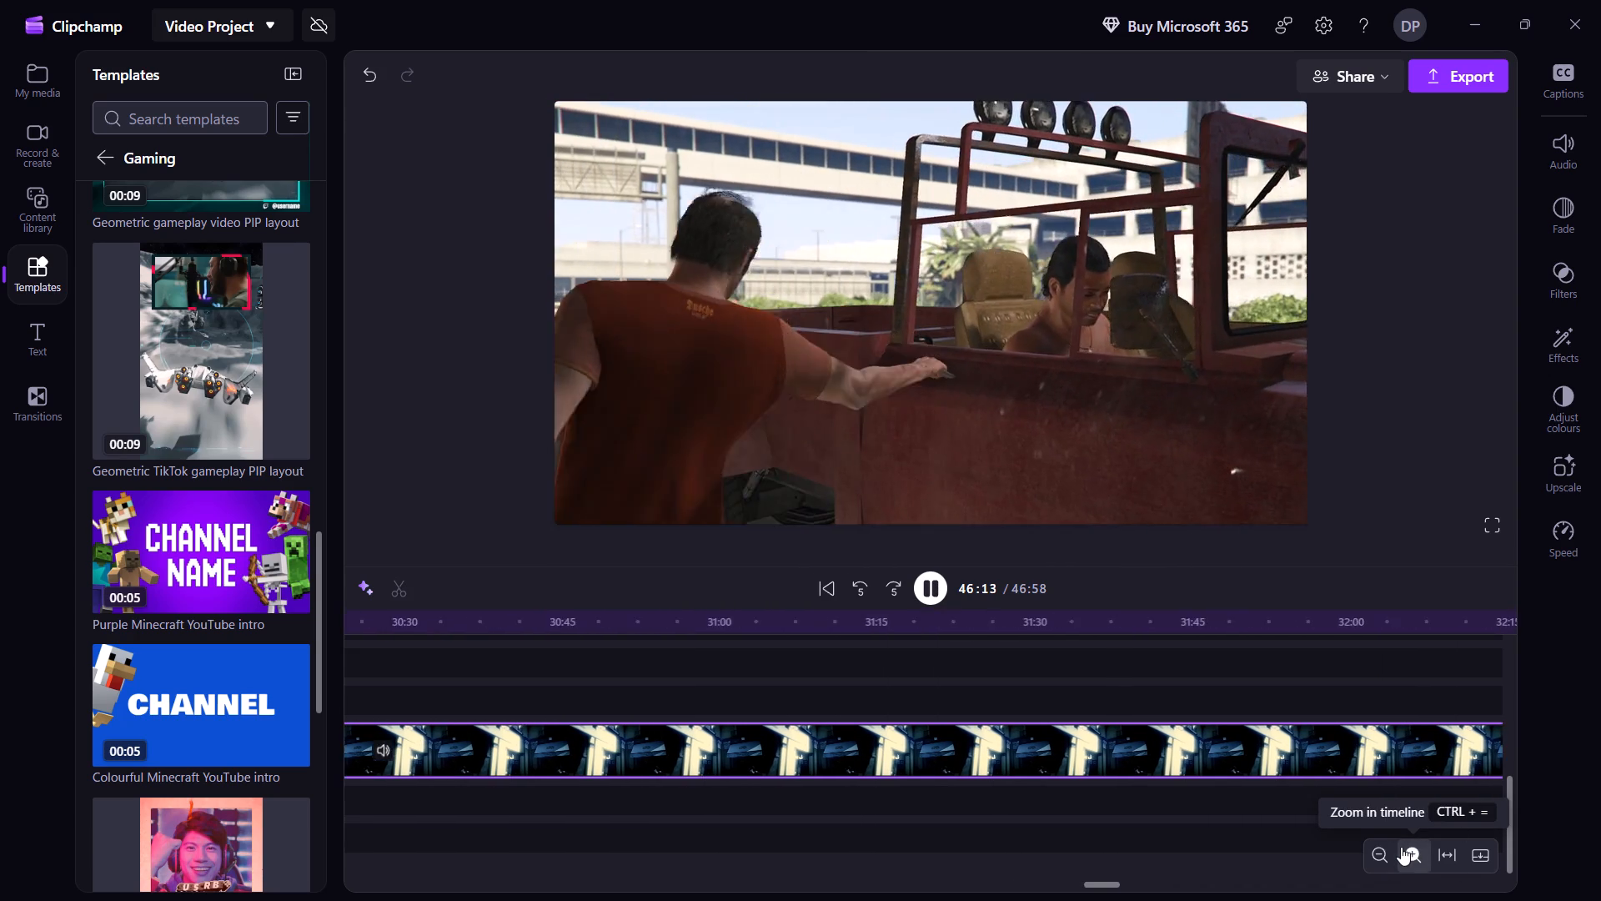
triple_click(1401, 847)
triple_click(1401, 847)
double_click(1401, 847)
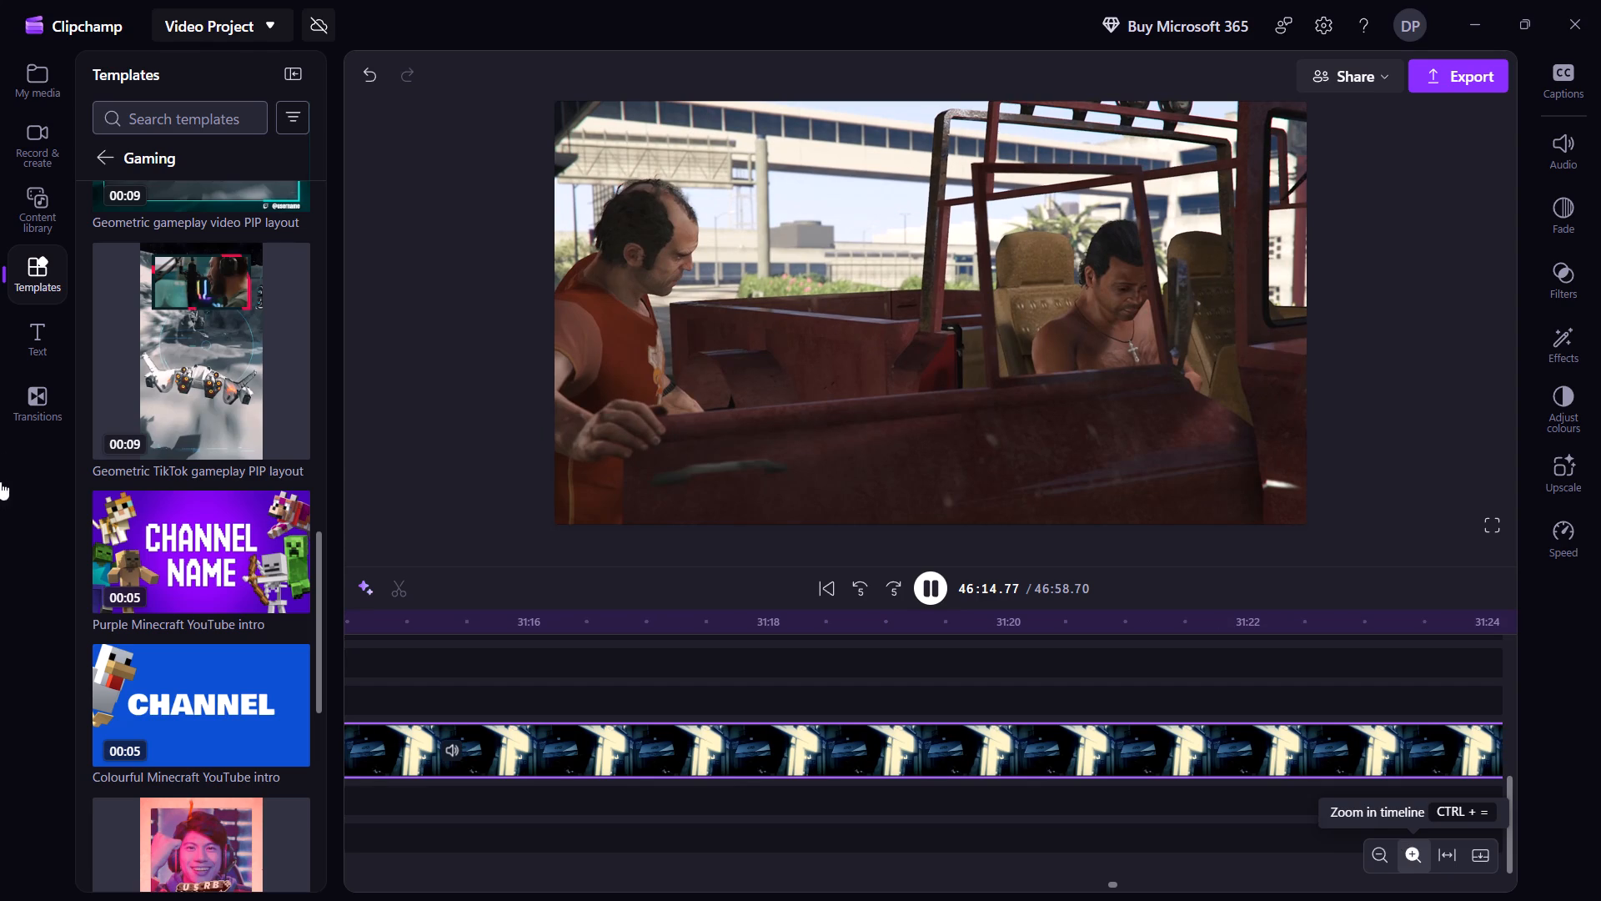
left_click(54, 88)
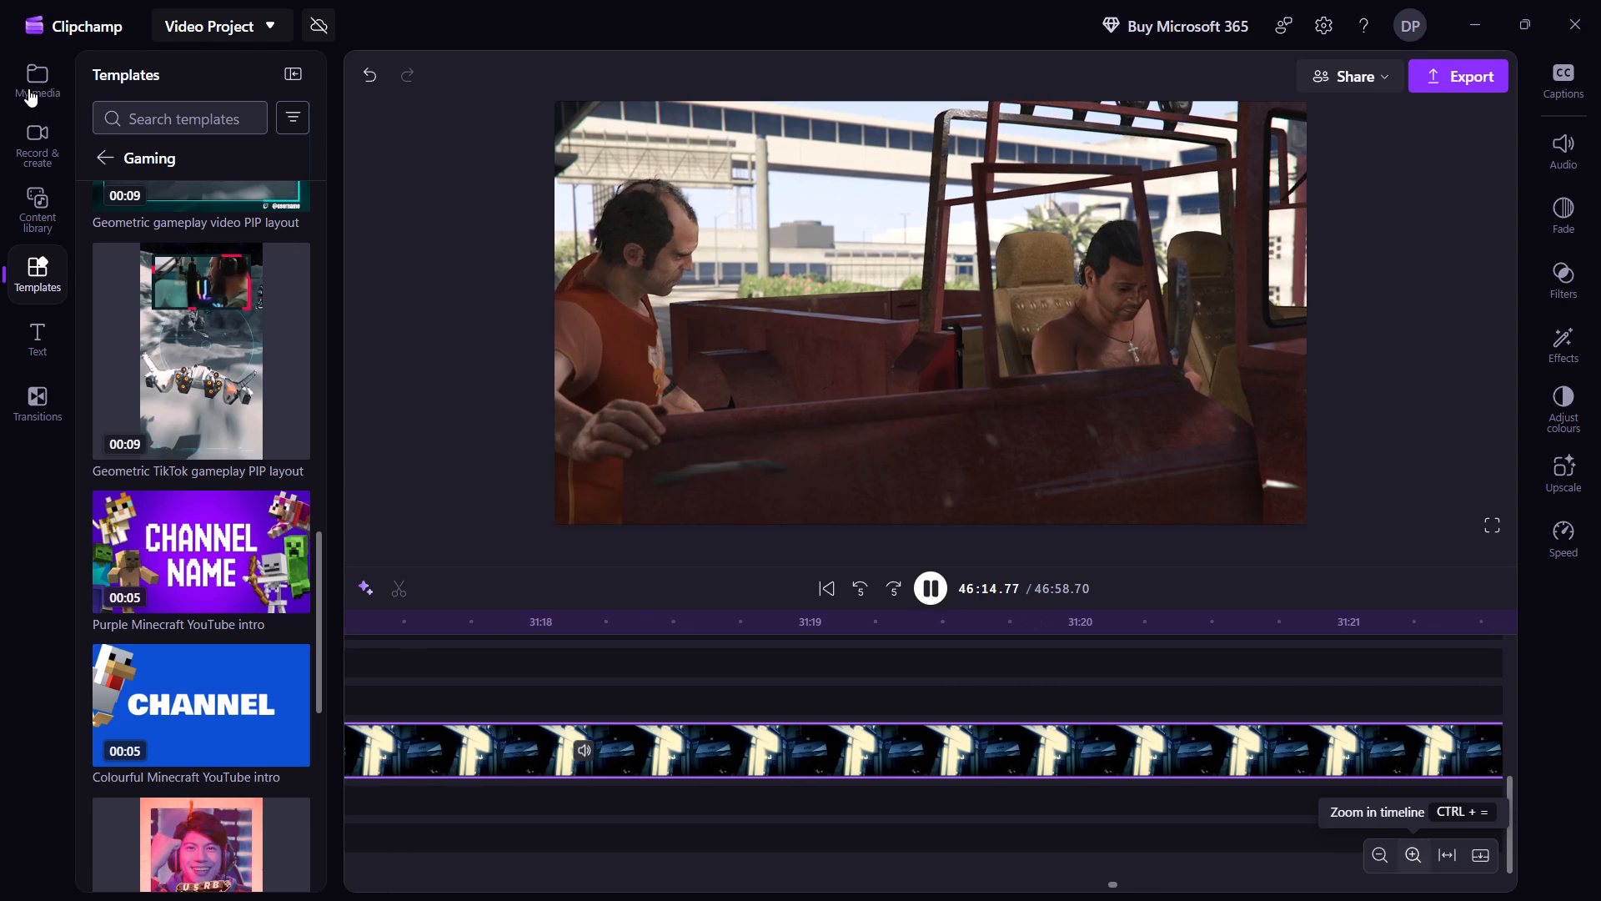
left_click(28, 88)
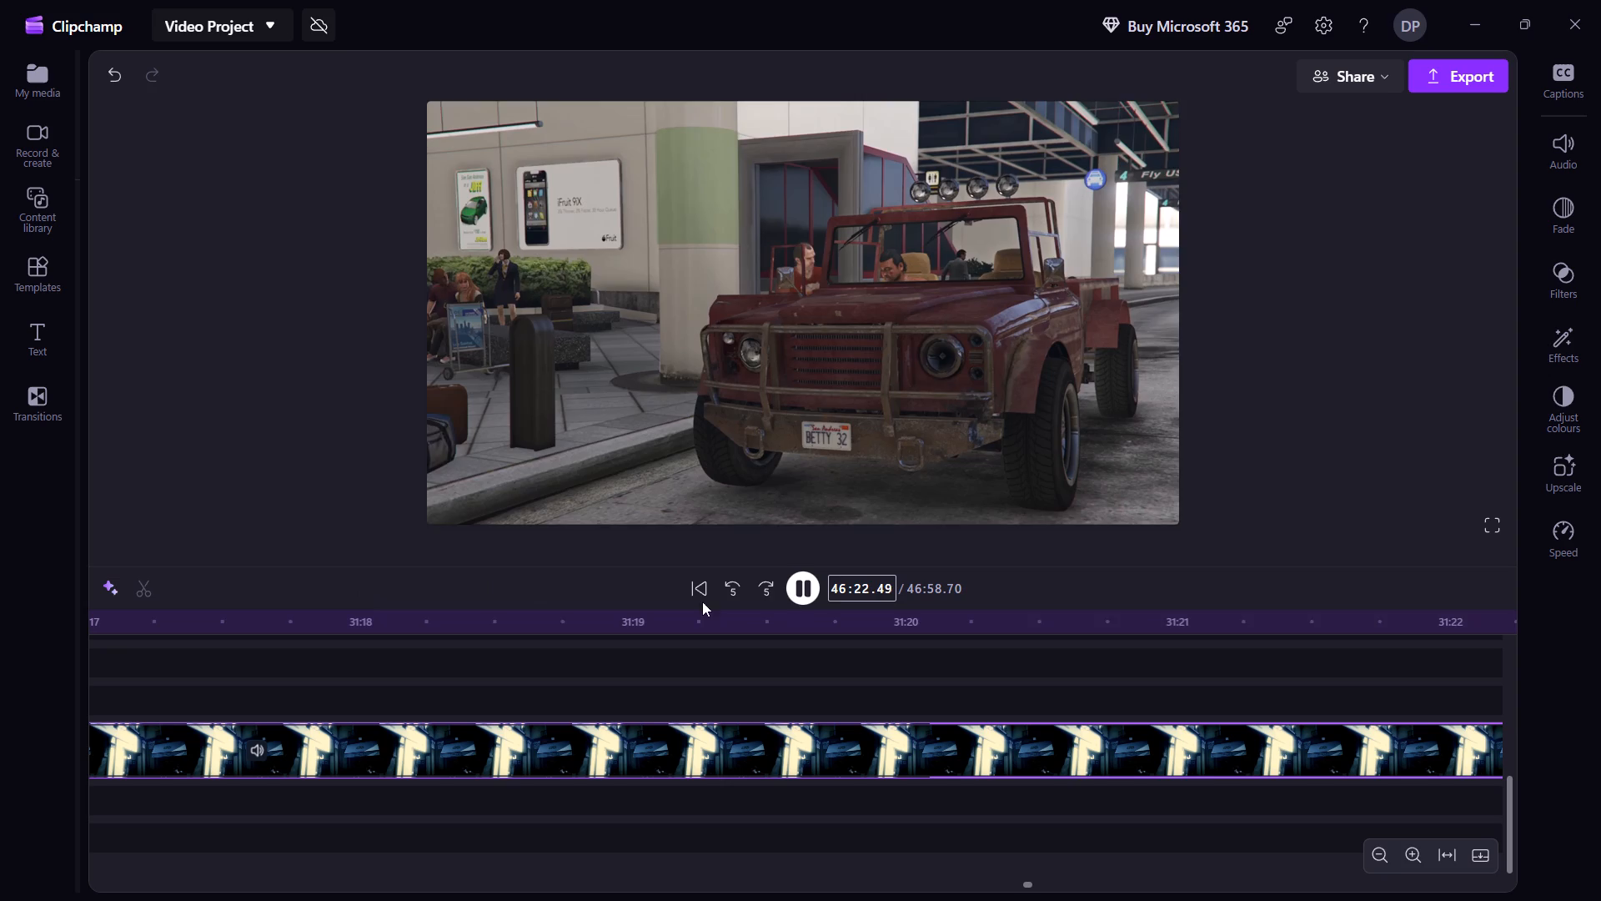
left_click(785, 585)
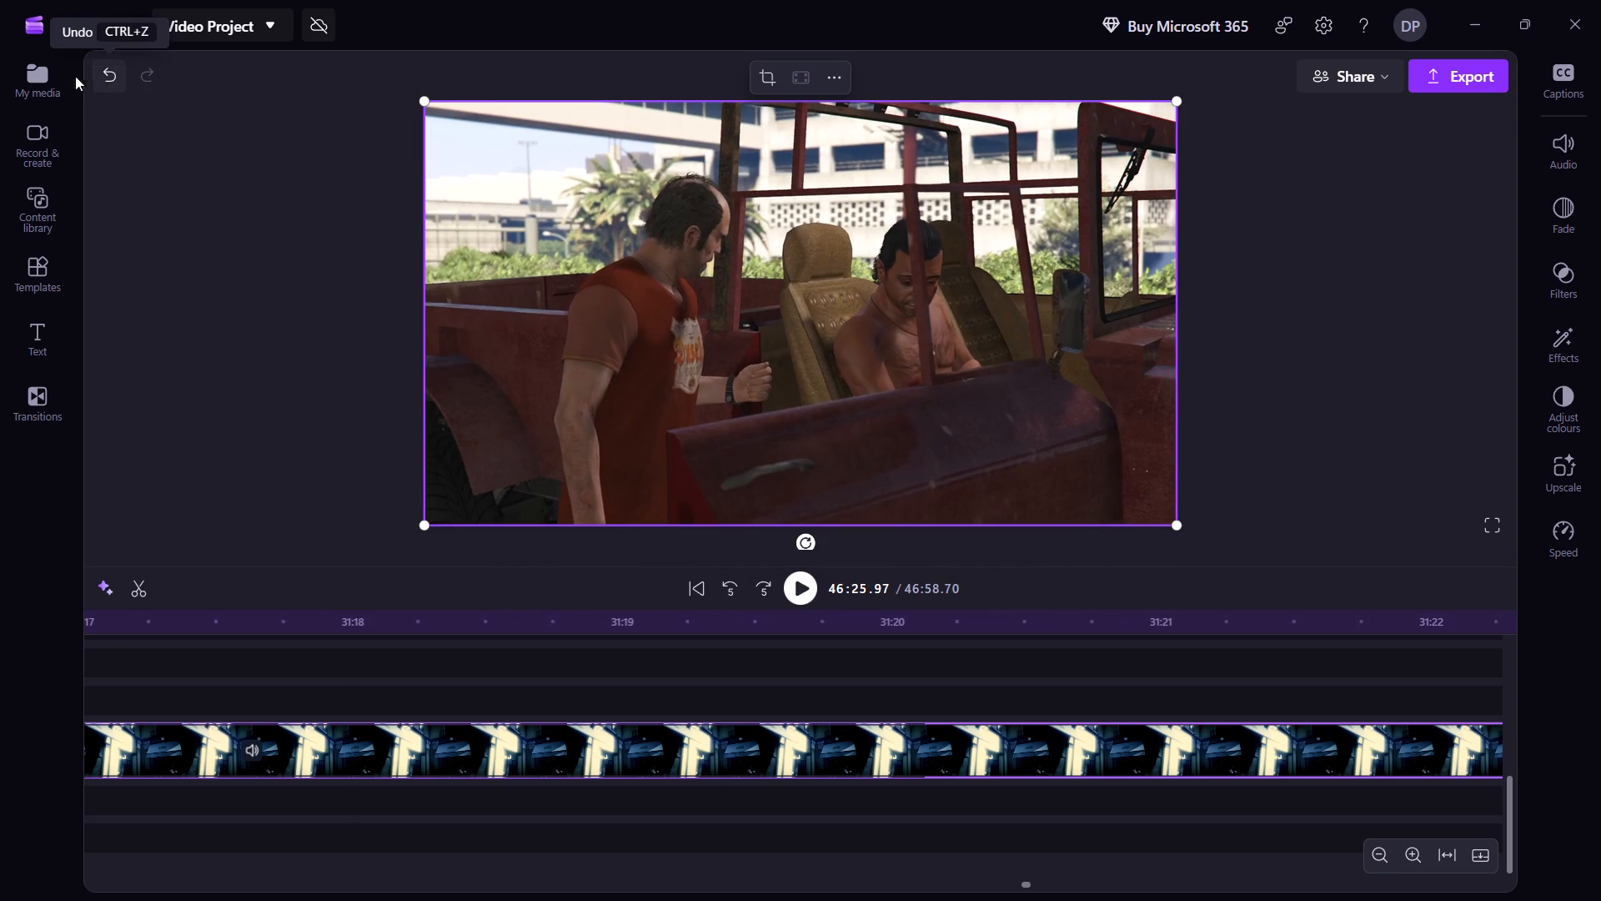
Look along the gameplay clip from around 31:20 and go to the project's end to examine the closing clips.
left_click(34, 85)
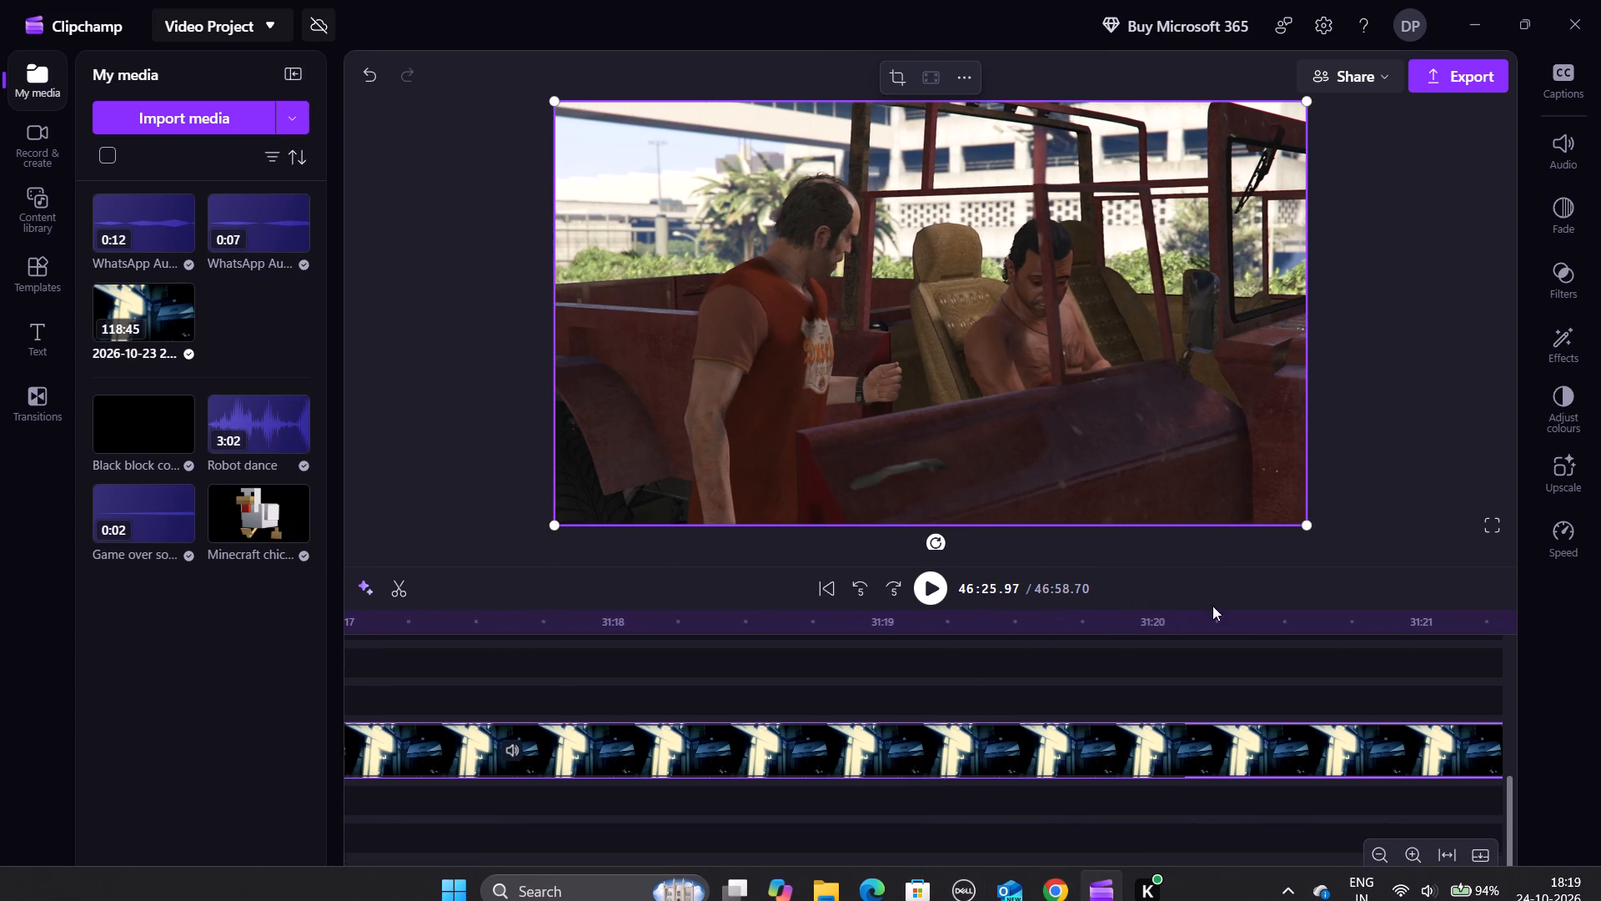
left_click(1302, 766)
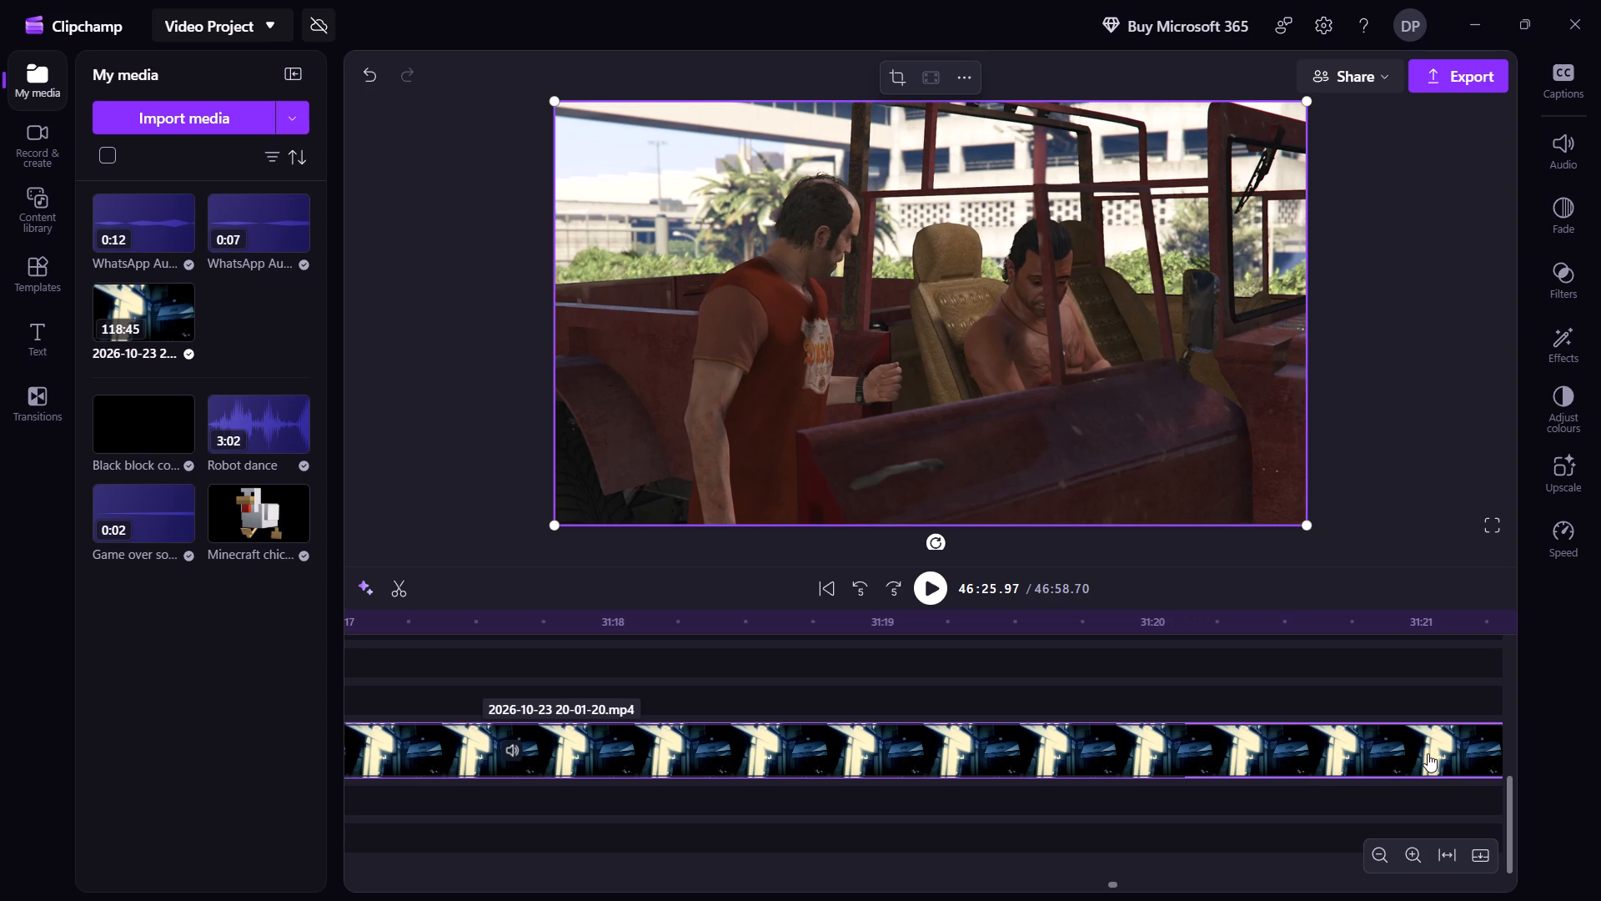
scroll(1376, 744, "down", 3, "shift")
scroll(1376, 744, "up", 3, "shift")
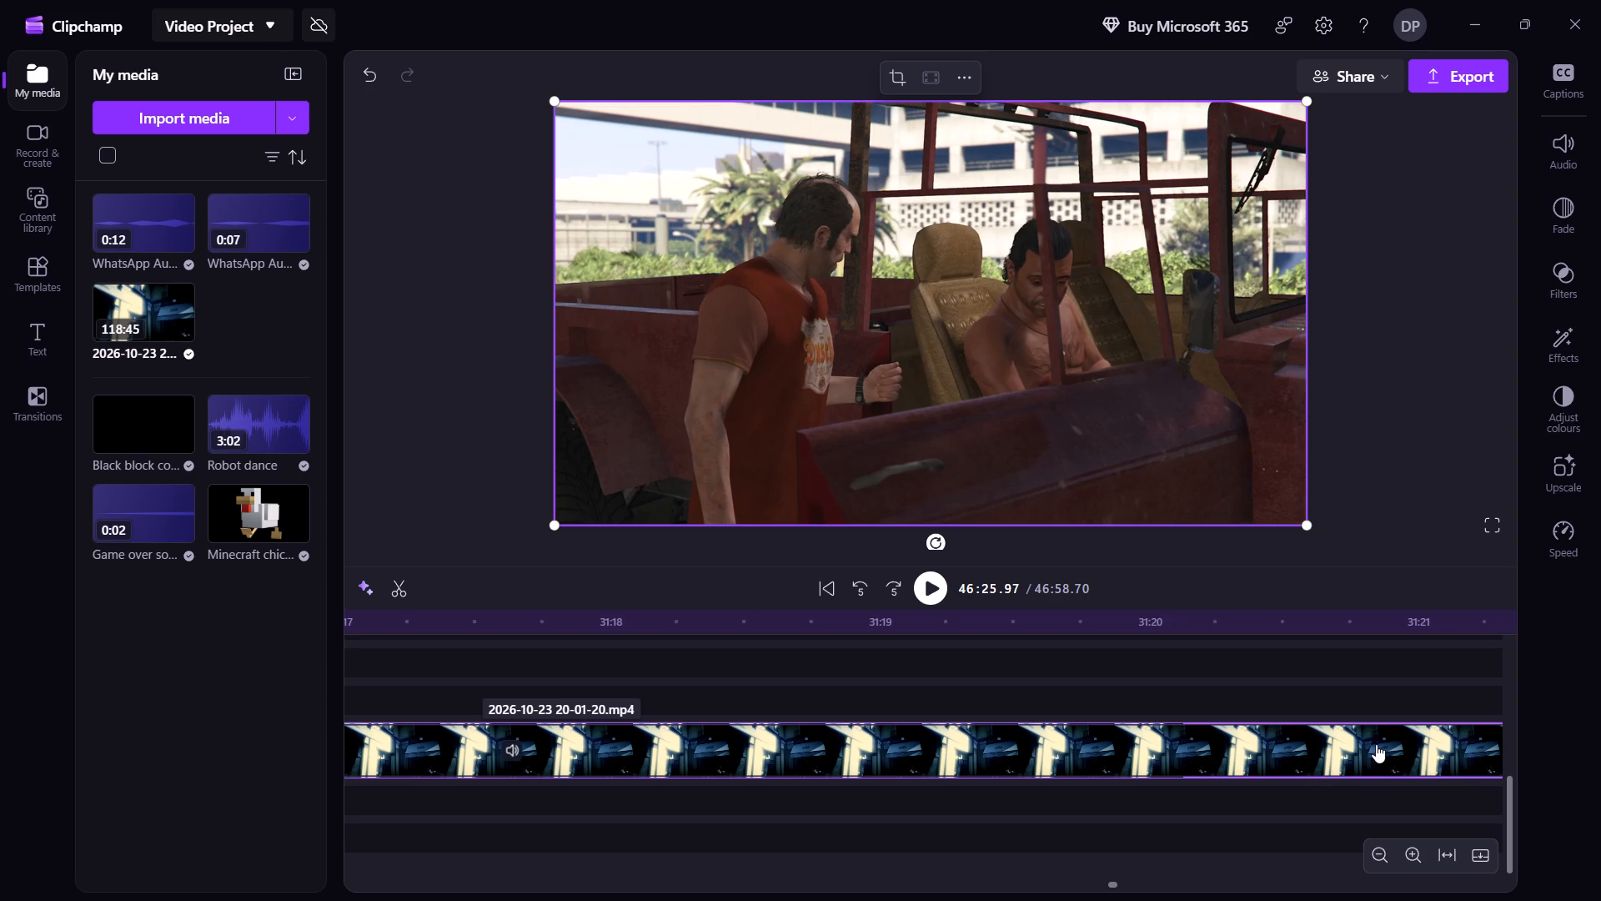
scroll(1376, 744, "down", 2, "shift")
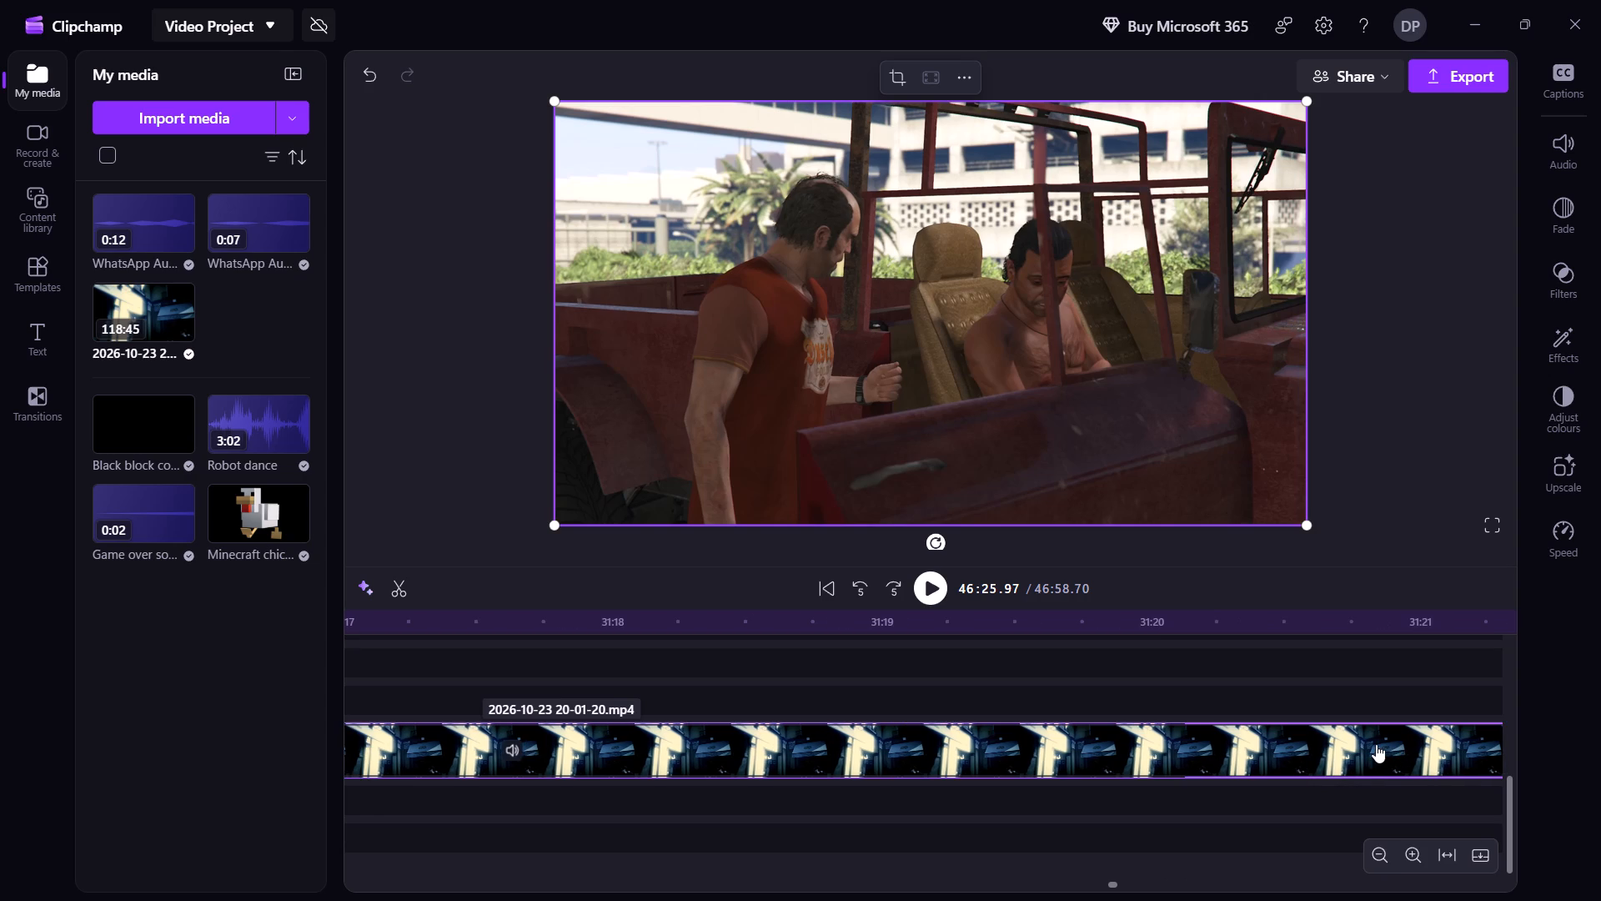
scroll(1376, 744, "down", 20, "shift")
scroll(1376, 744, "down", 8, "shift")
right_click(1357, 745, "shift")
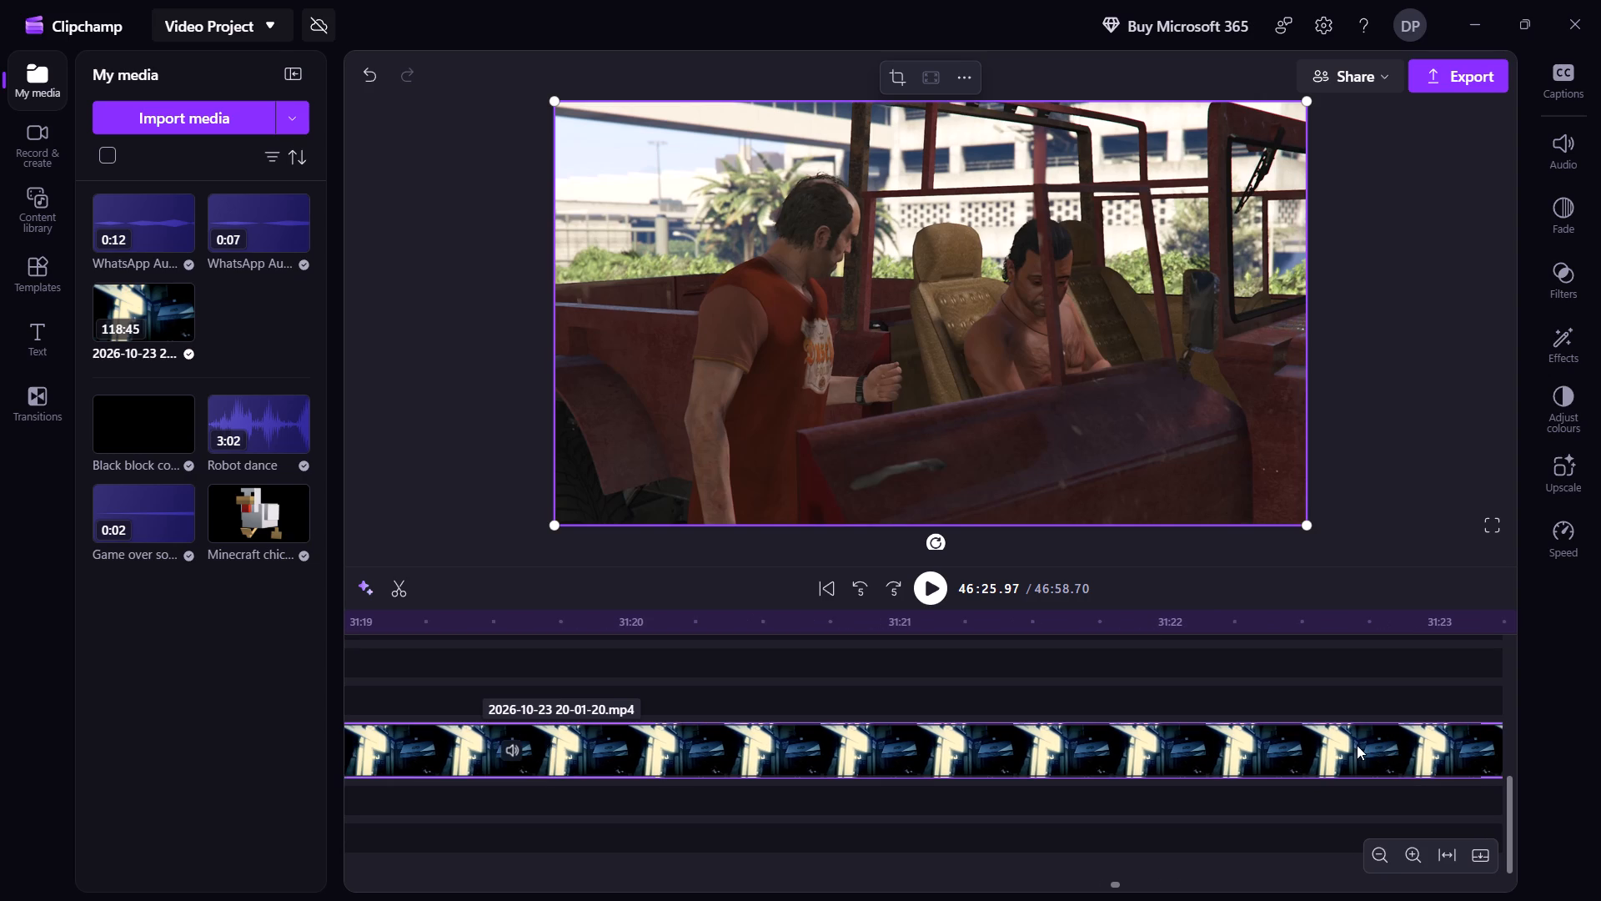
scroll(1357, 745, "down", 9, "shift")
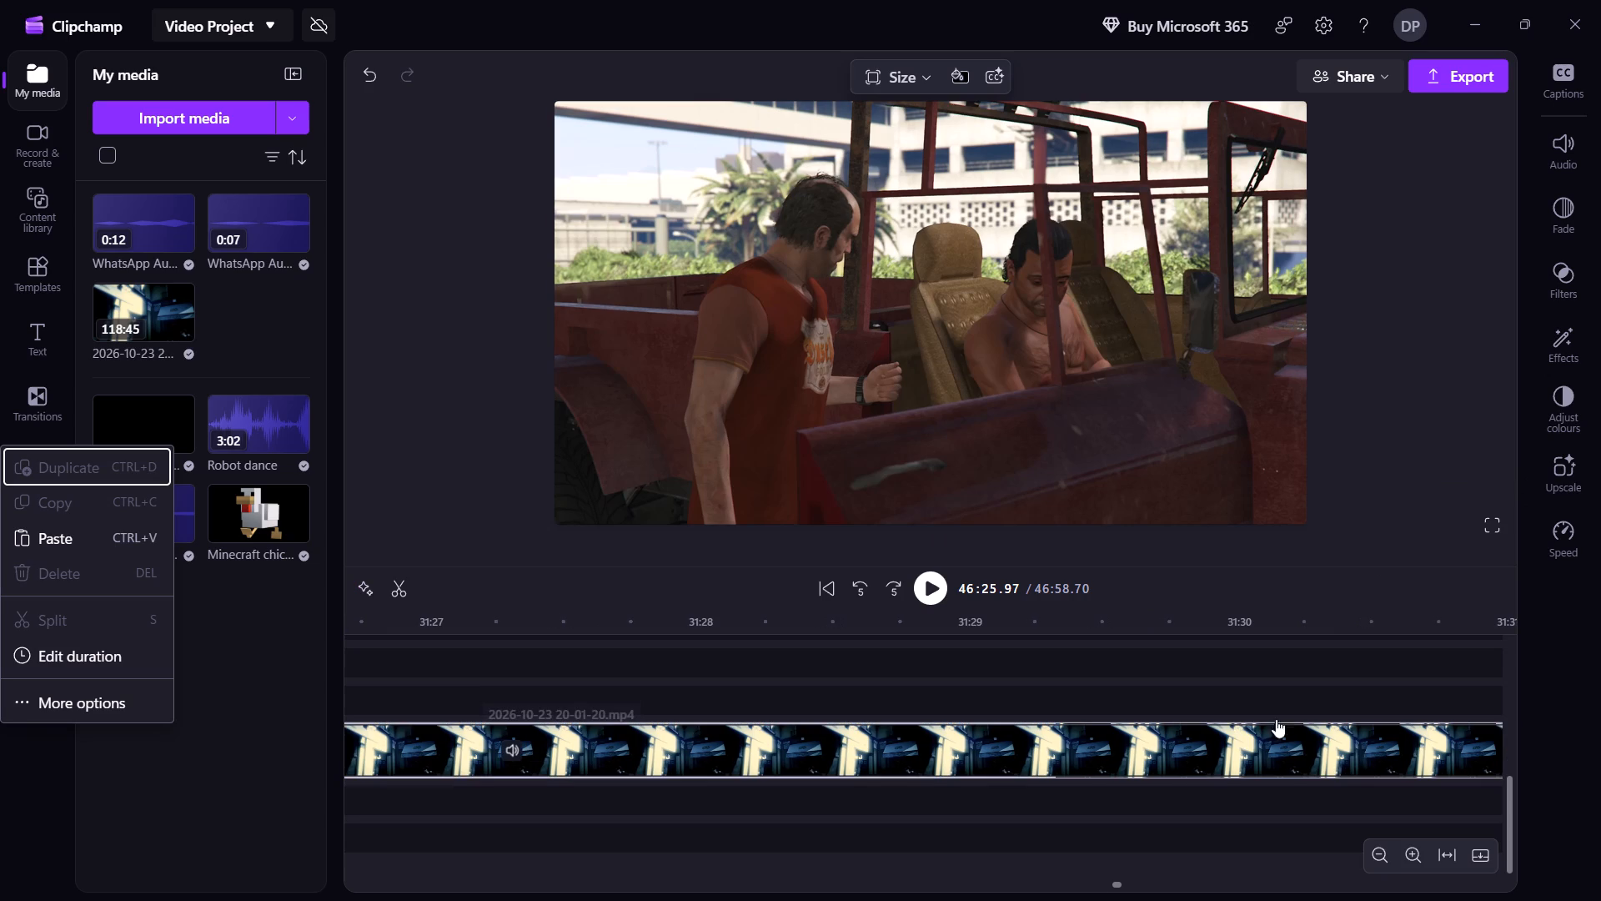
scroll(1274, 758, "down", 20, "shift")
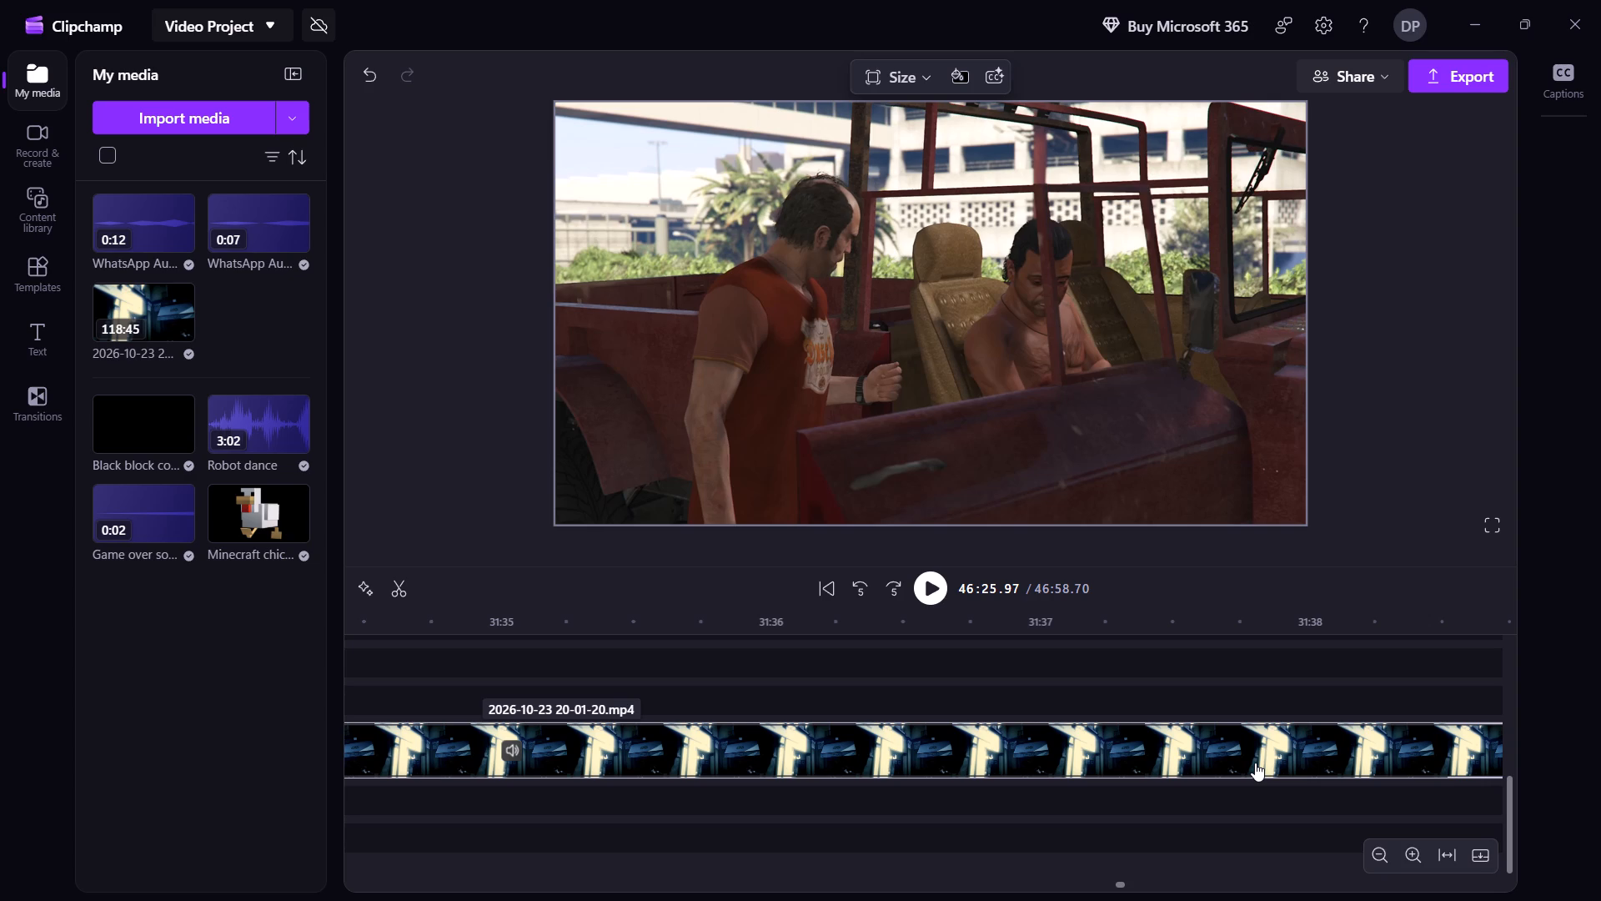
double_click(1059, 752)
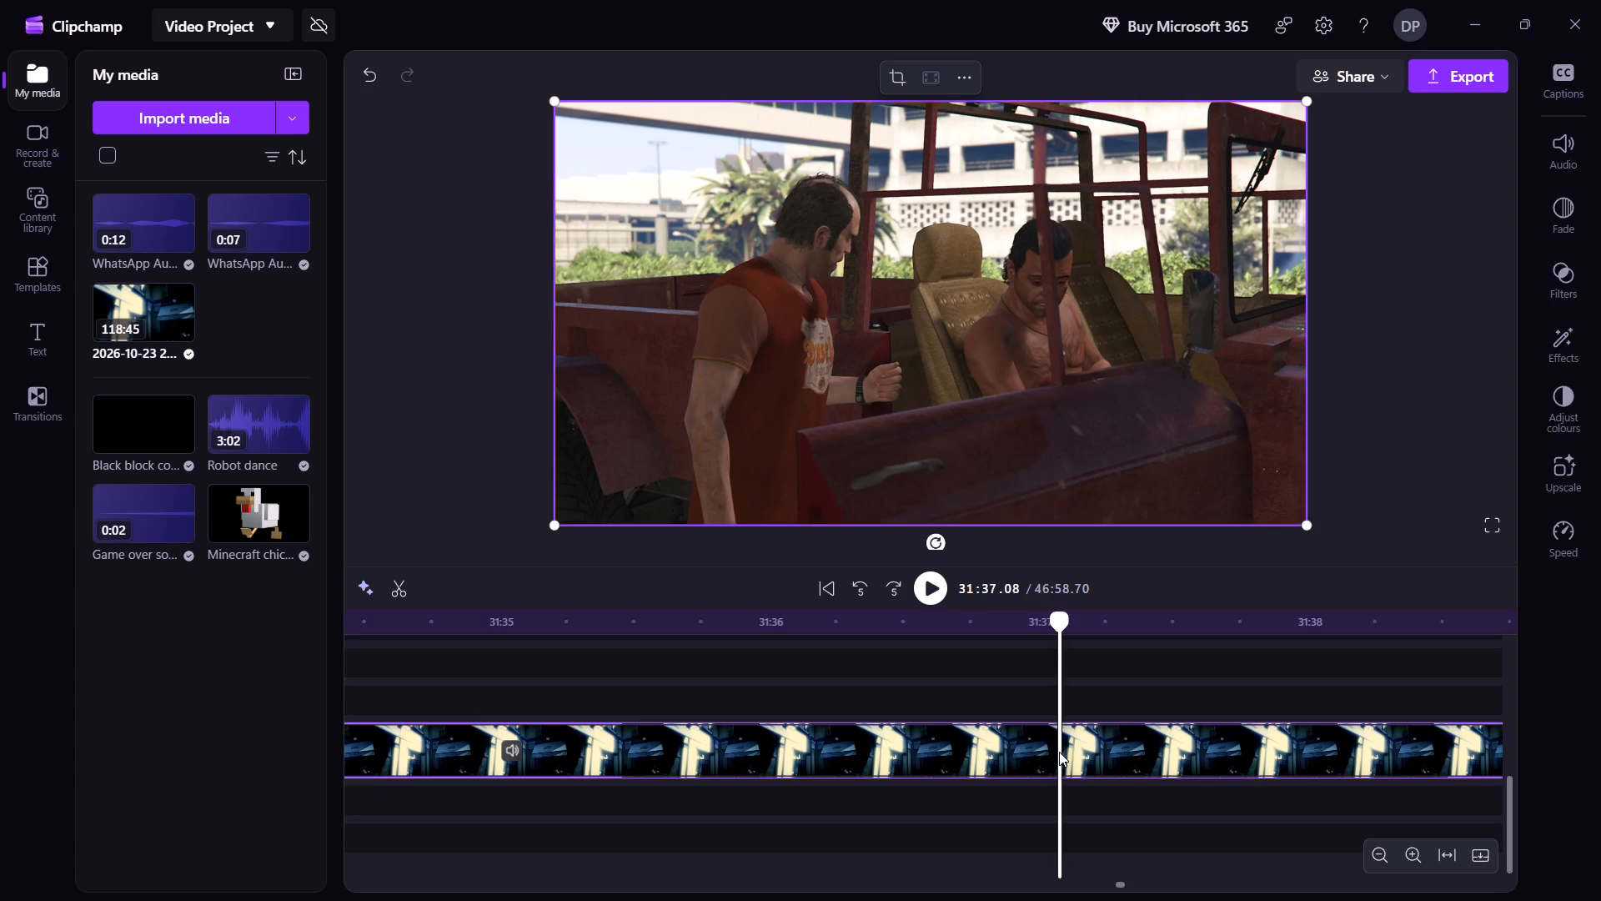
key("ctrl+Right")
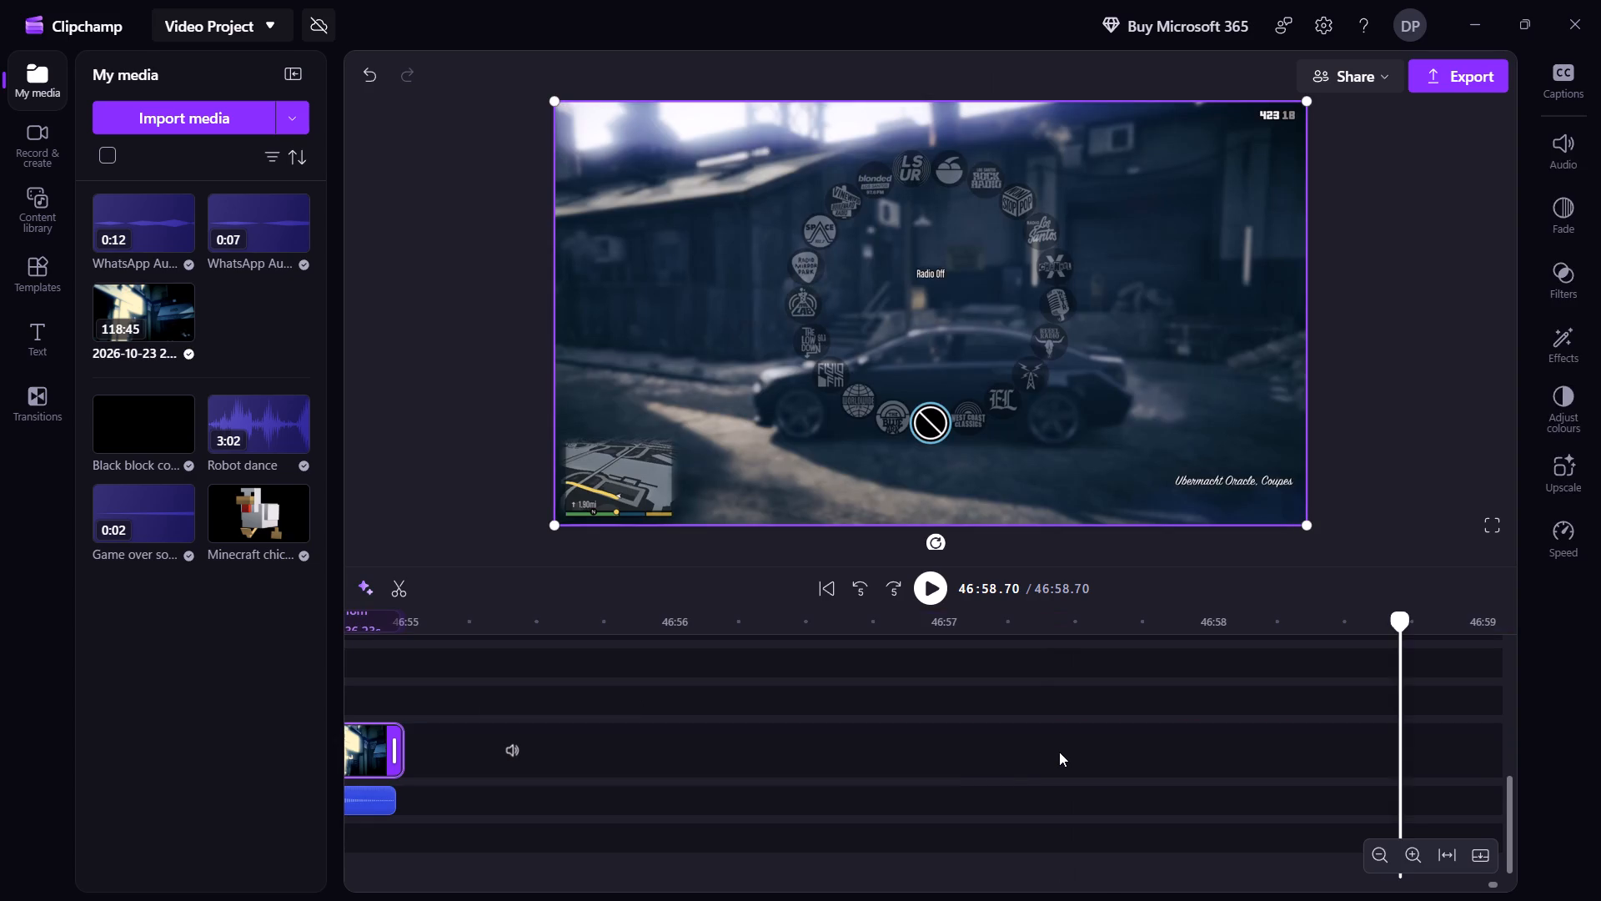
scroll(948, 752, "down", 4)
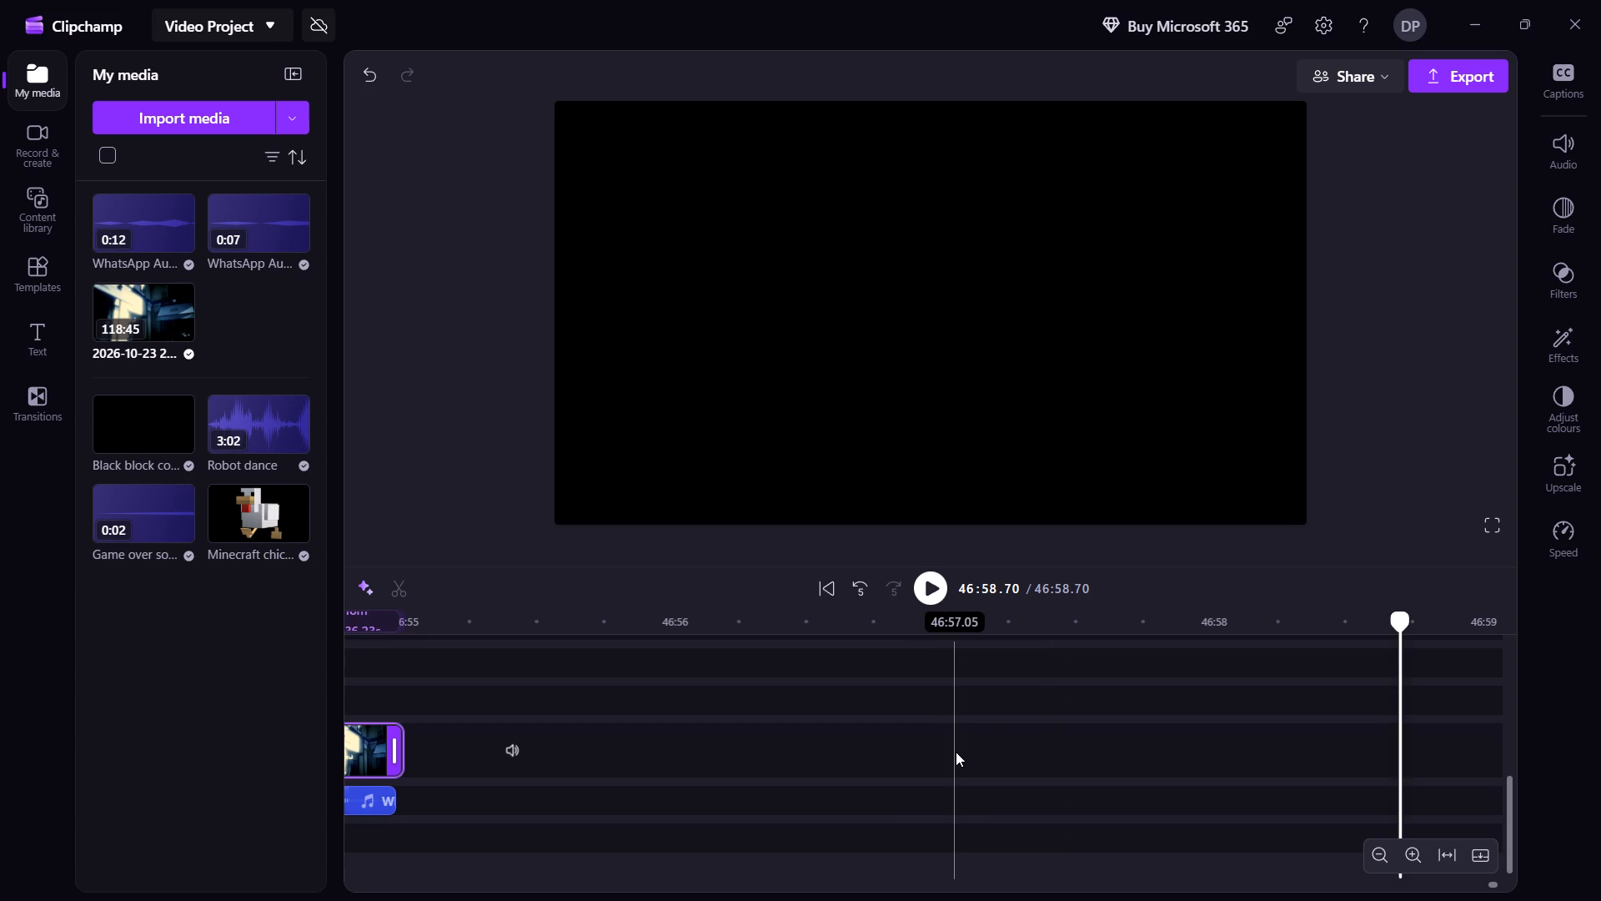
scroll(956, 752, "up", 4)
scroll(956, 752, "down", 4)
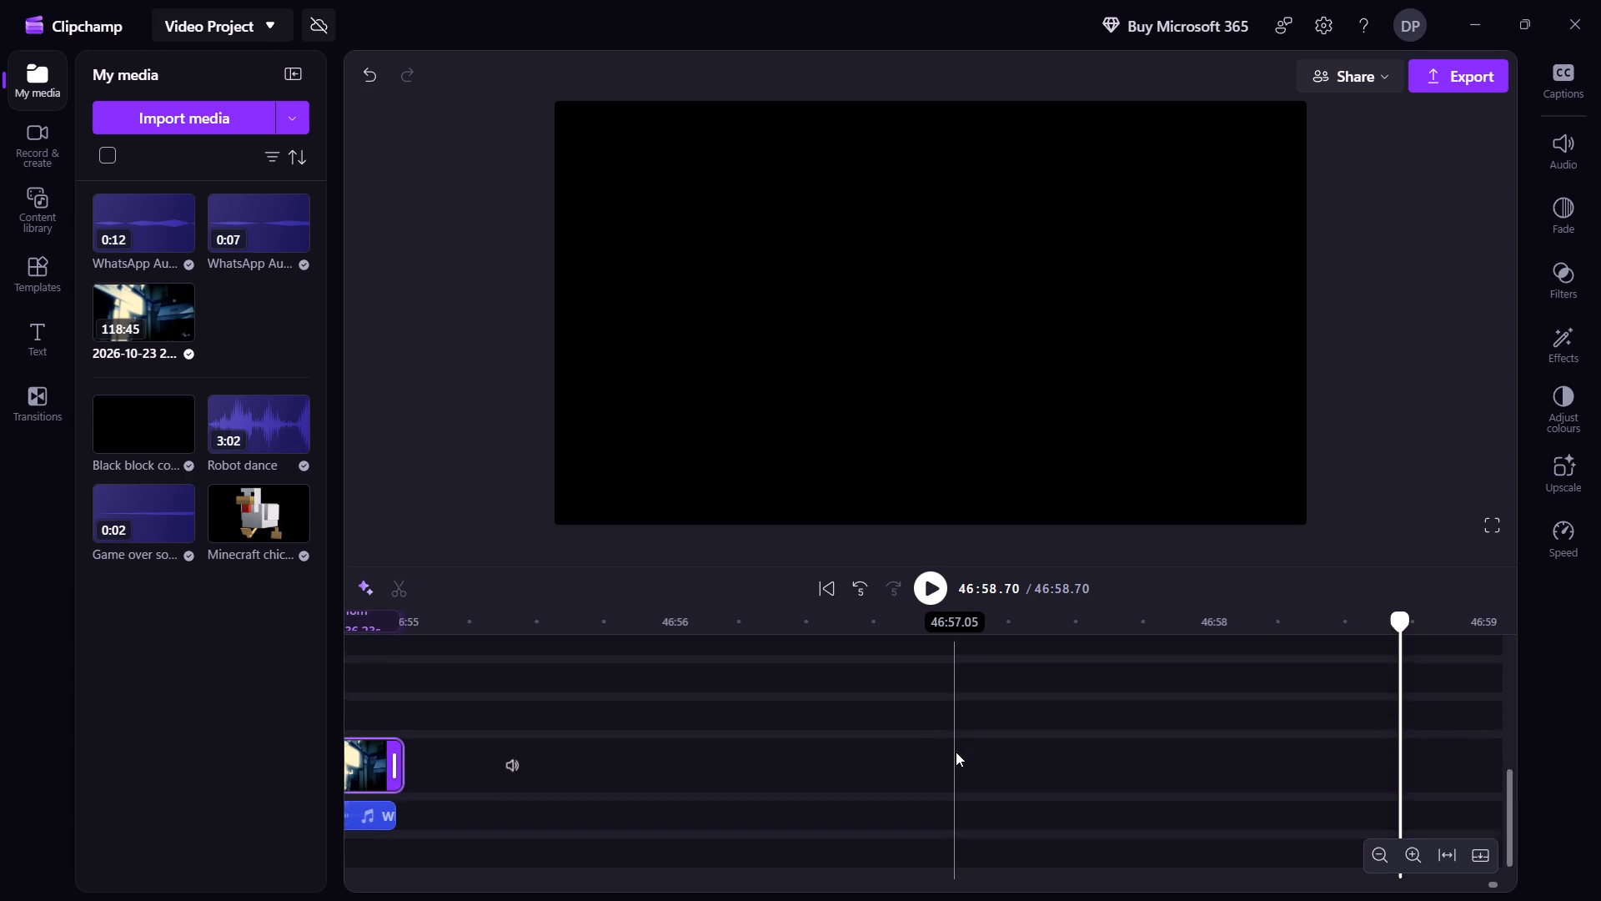
scroll(956, 752, "up", 2)
scroll(956, 752, "down", 1)
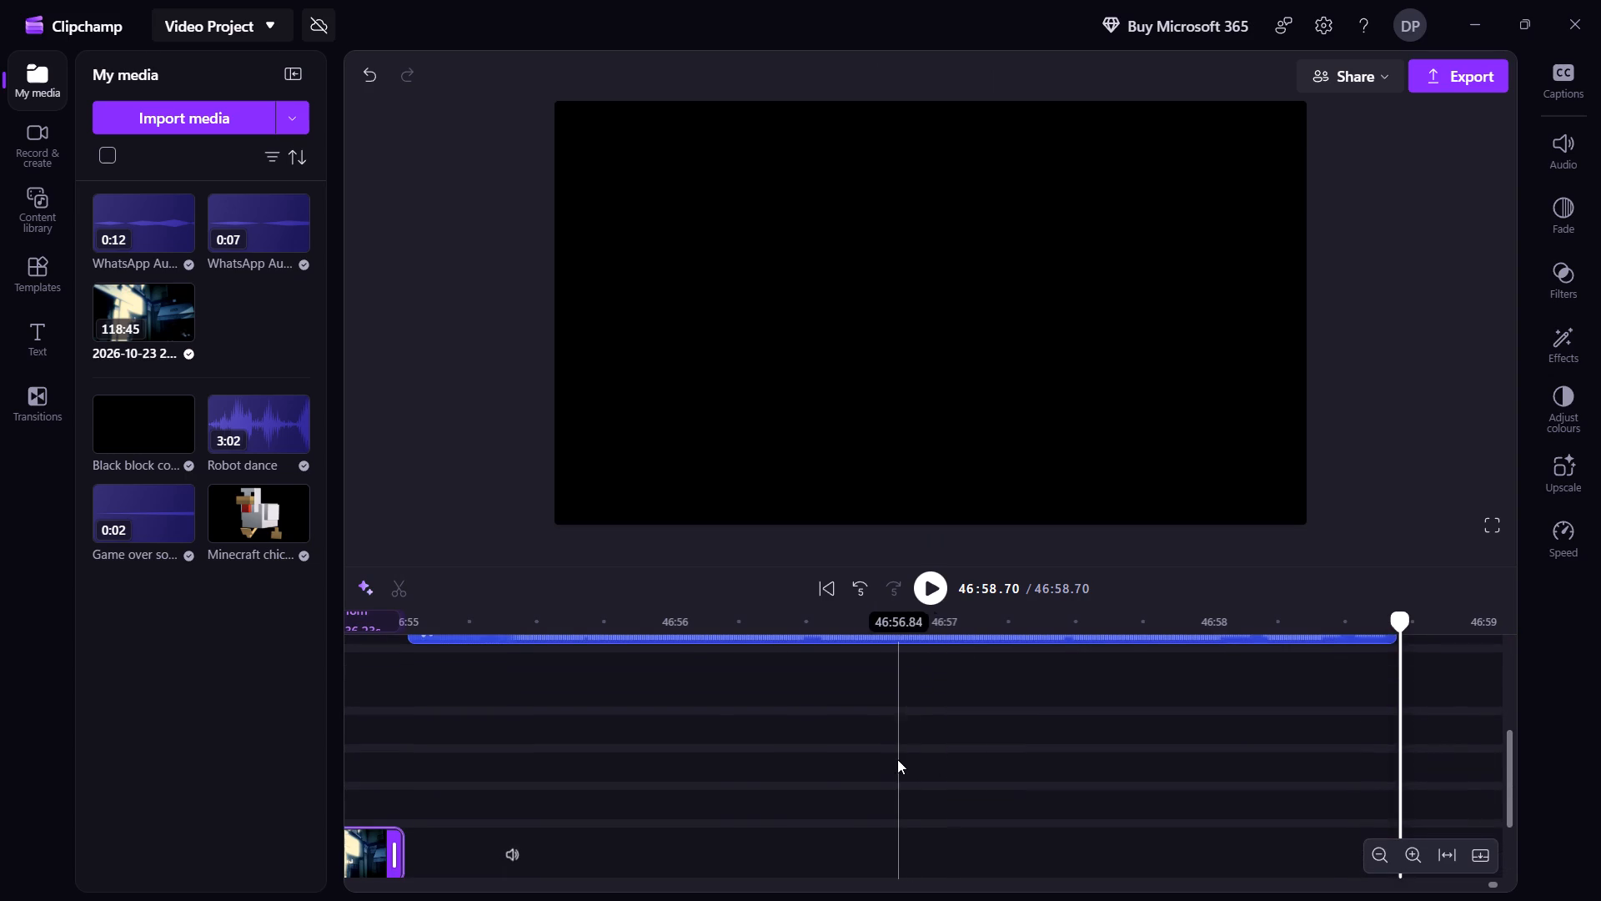
Step back from the project's end to 46:54.40 and play the cut from the gameplay into the Minecraft outro.
key("Left")
key("Left")
key("Left")
key("Left")
key("Left")
key("Left")
key("Left")
key("Left")
key("Left")
key("Left")
key("Left")
key("Left")
key("Left")
key("Left")
key("Left")
key("Left")
key("Left")
key("Left")
key("Left")
key("Left")
key("Left")
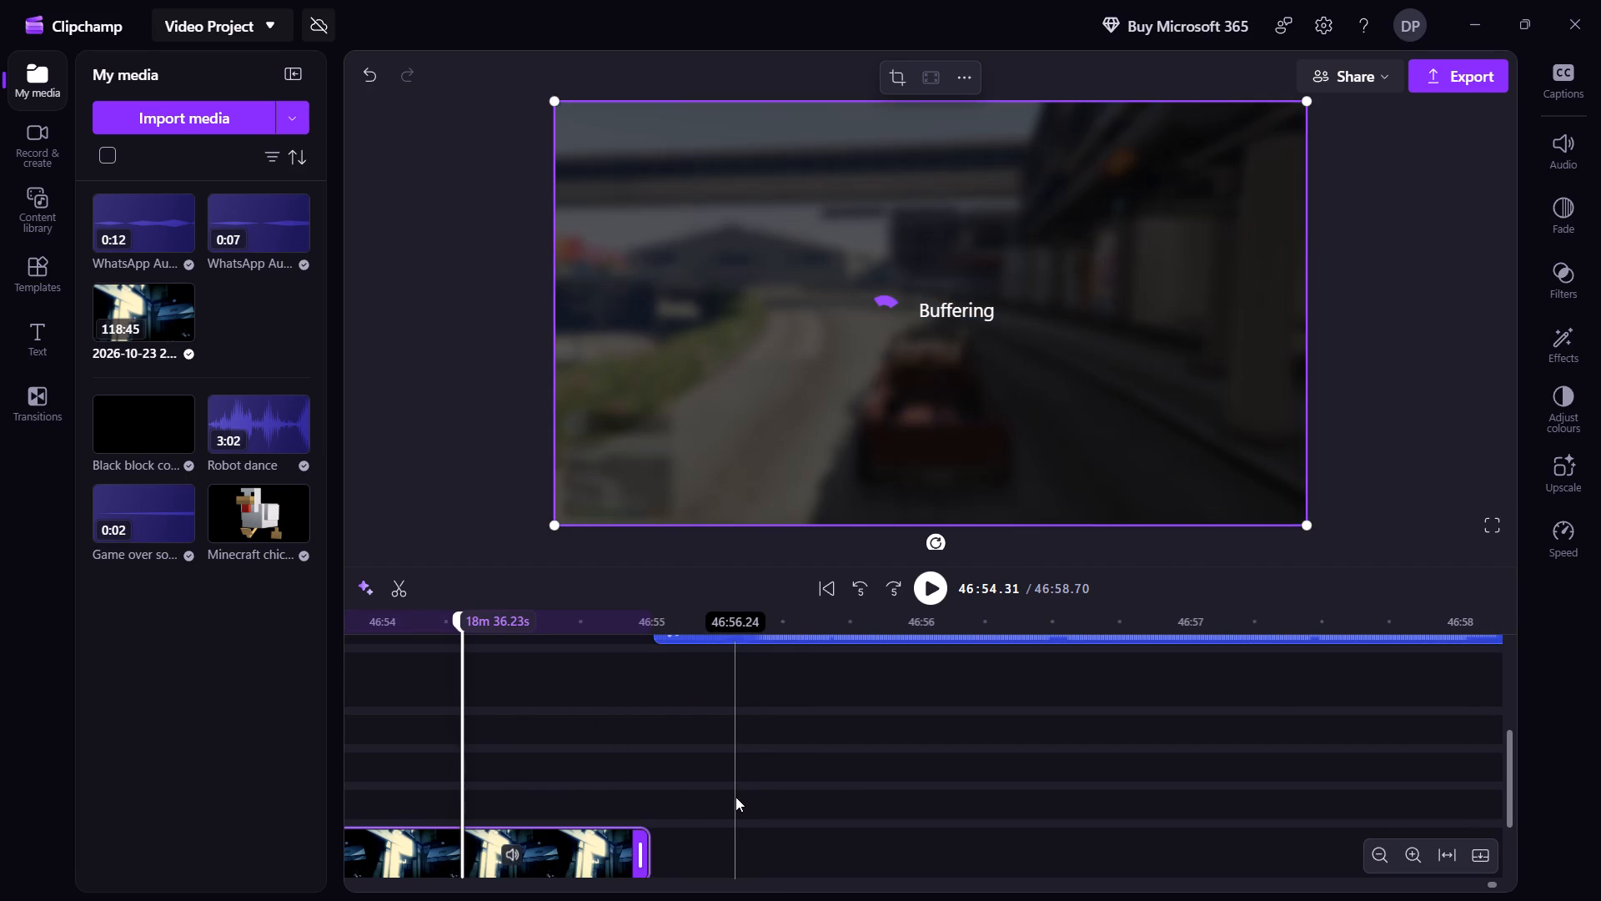
key("Right")
key("Right")
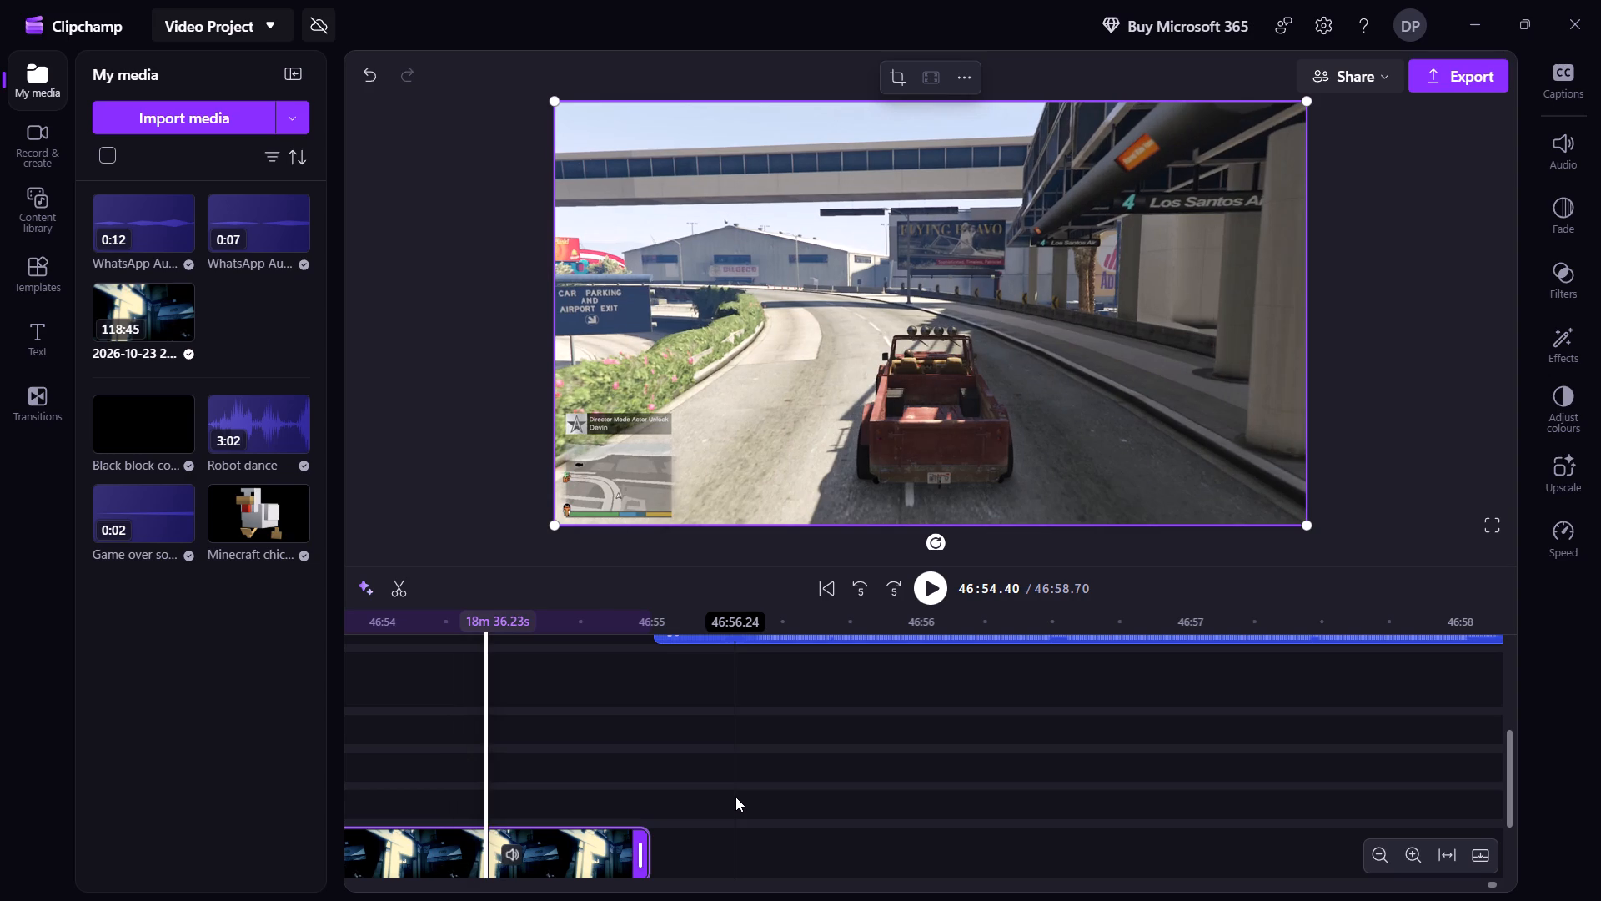
key("space")
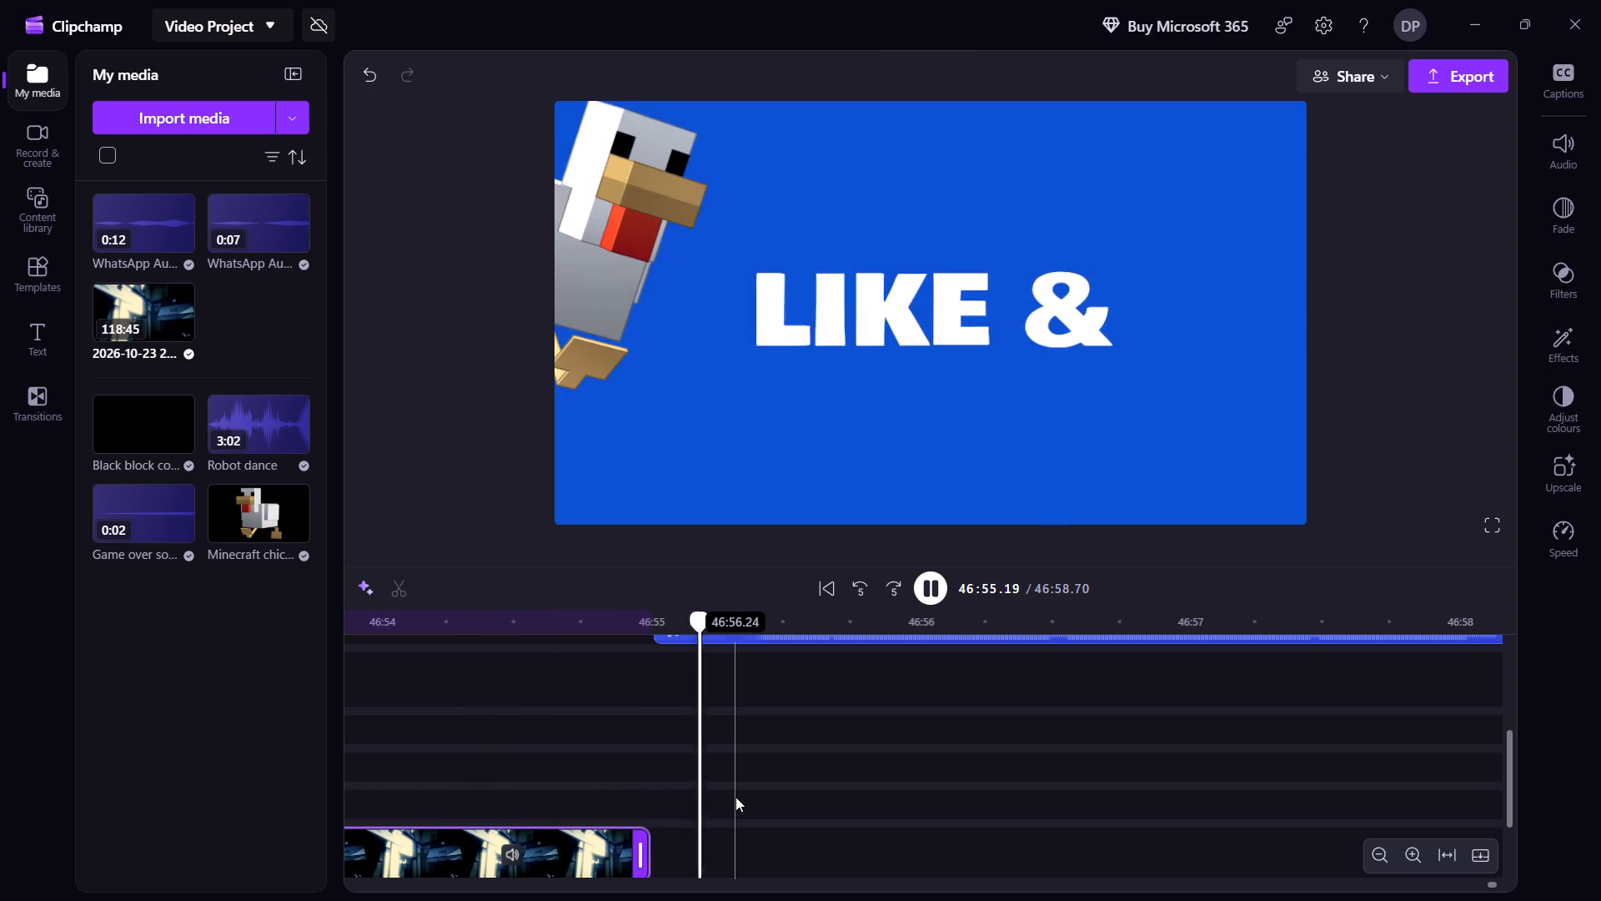
key("Left")
key("Left")
key("Left")
key("Left")
key("space")
Step back frame by frame to 46:52.34 to check the gameplay's last seconds against the closing voice clip.
key("Left")
key("Left")
key("Left")
key("Left")
key("Left")
key("Left")
key("Left")
key("Left")
key("Left")
key("Left")
key("Left")
key("Left")
key("Left")
key("Left")
key("Left")
key("Left")
key("Left")
key("Left")
key("Left")
key("Left")
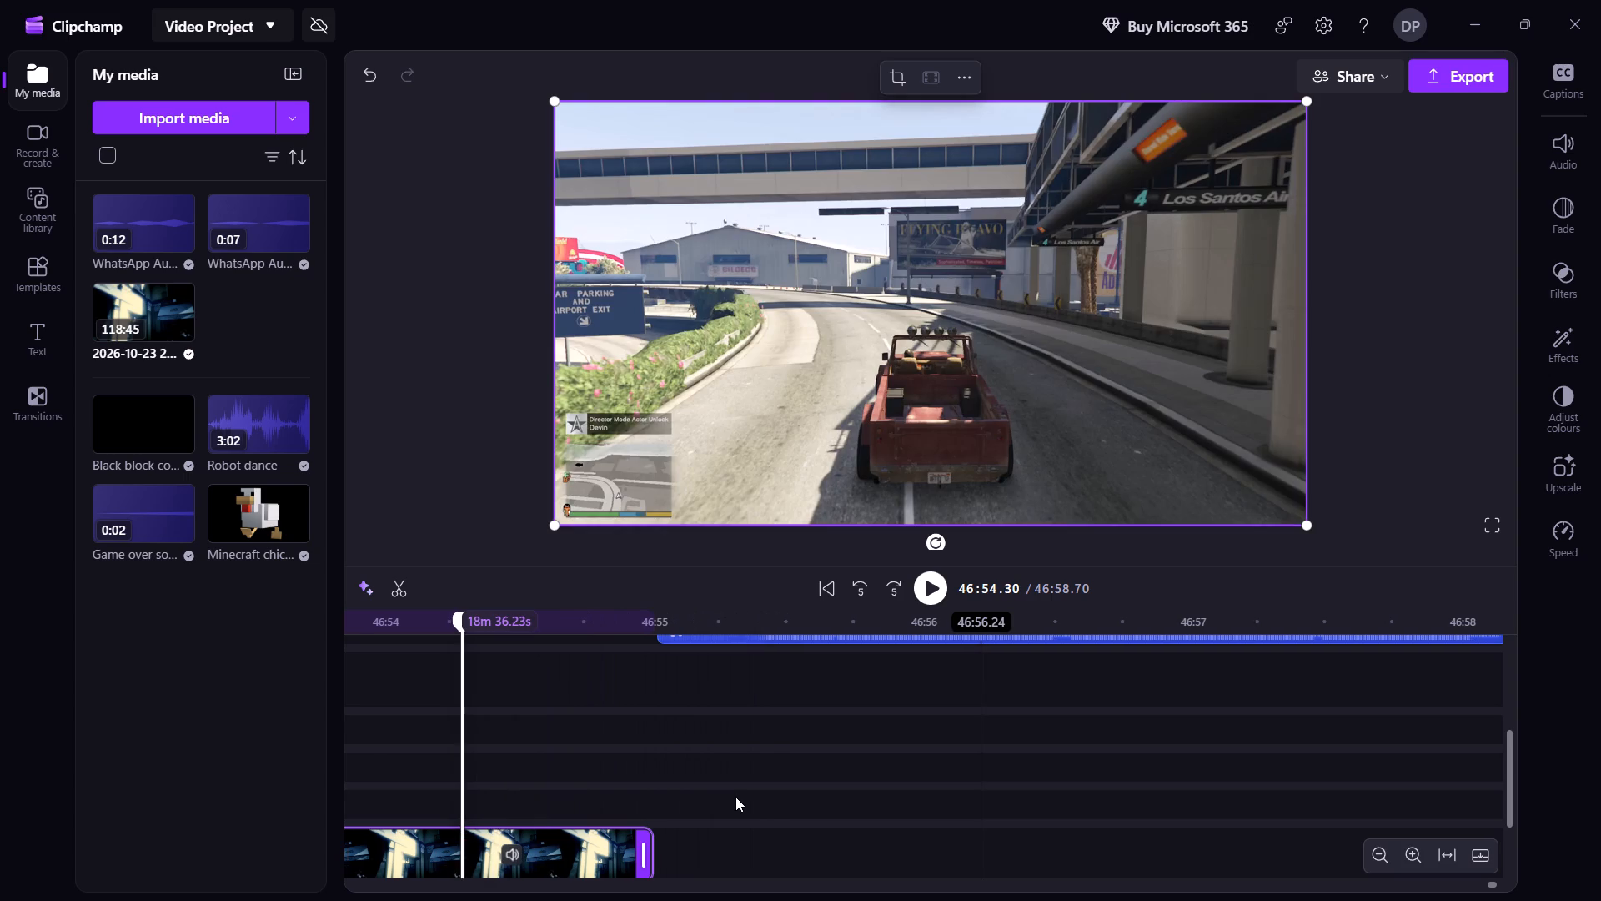
scroll(735, 797, "down", 2)
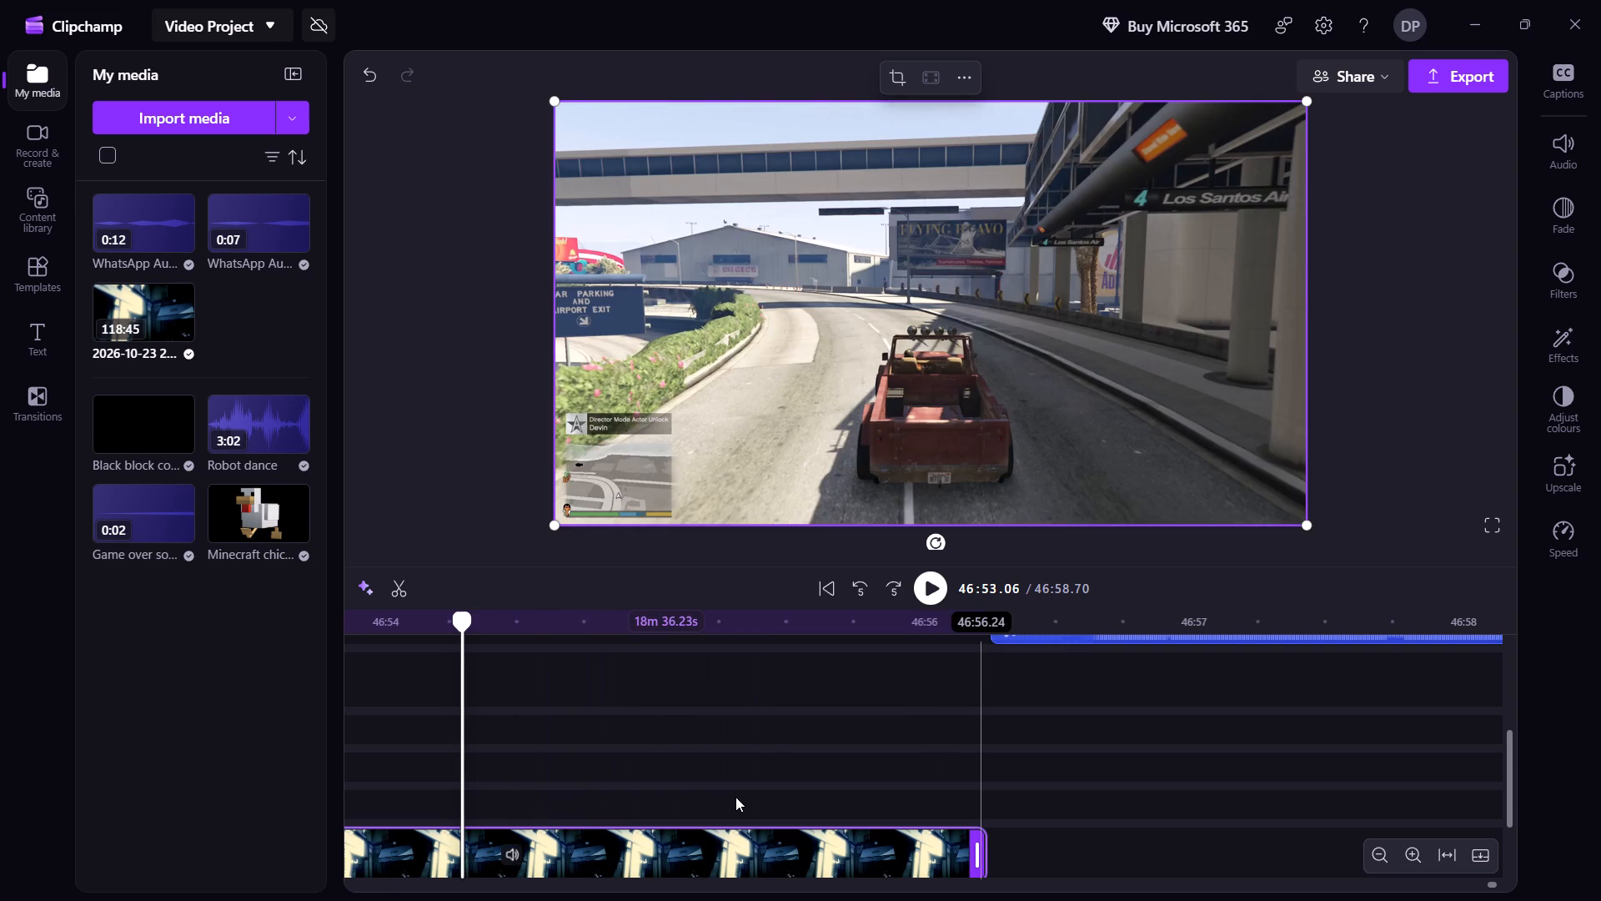
scroll(735, 797, "down", 3)
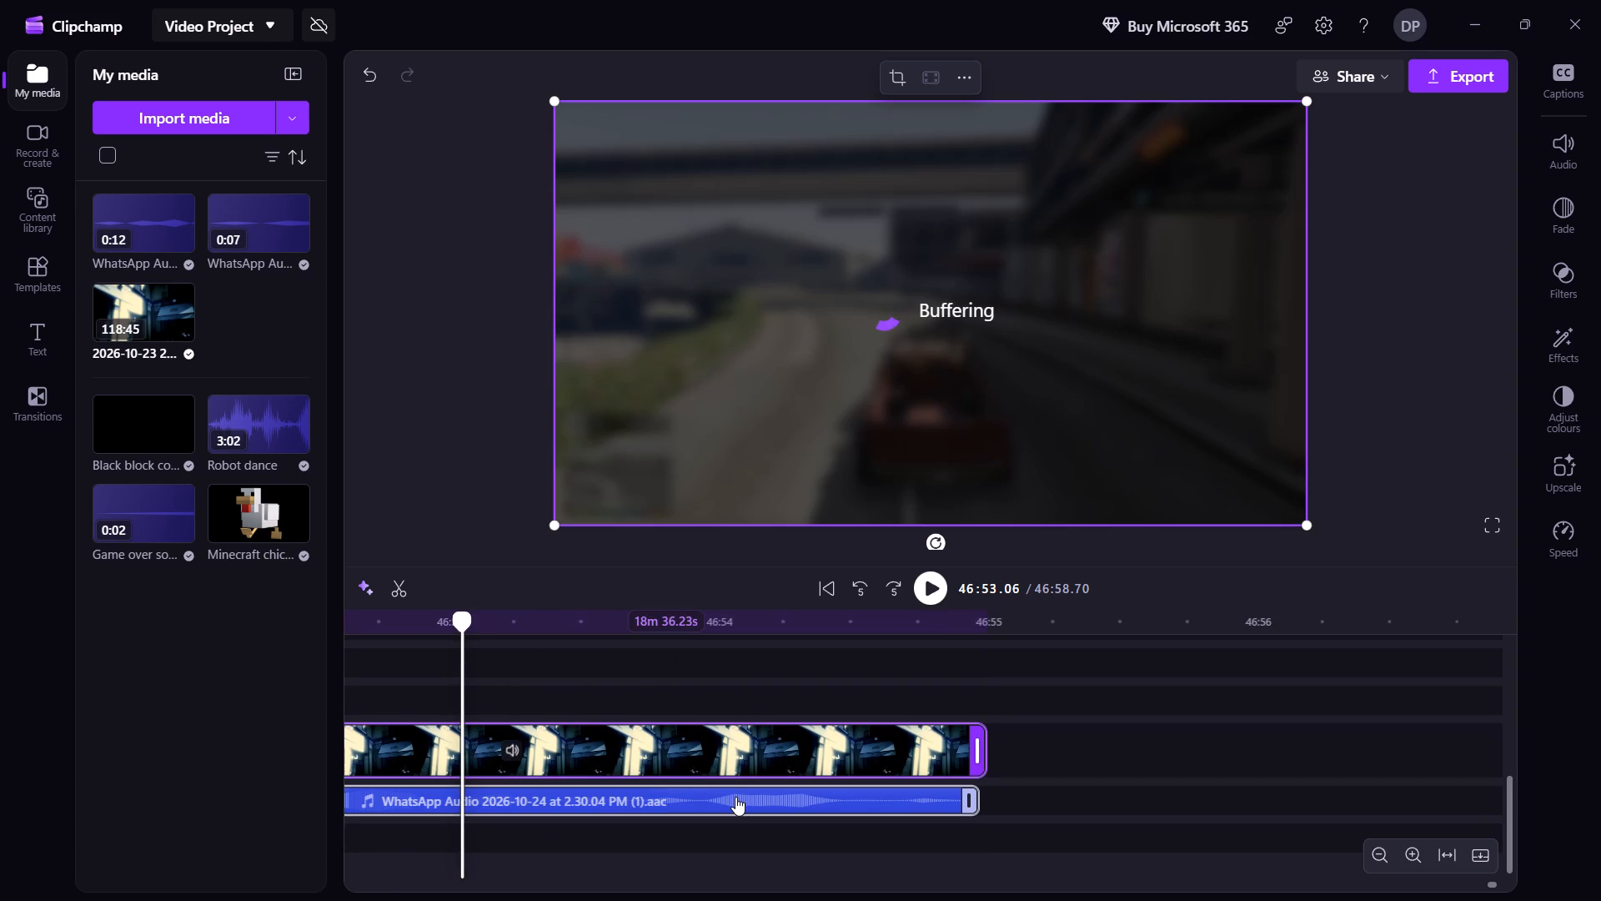
key("Left")
key("Left")
key("Left")
key("Left")
key("Left")
key("Left")
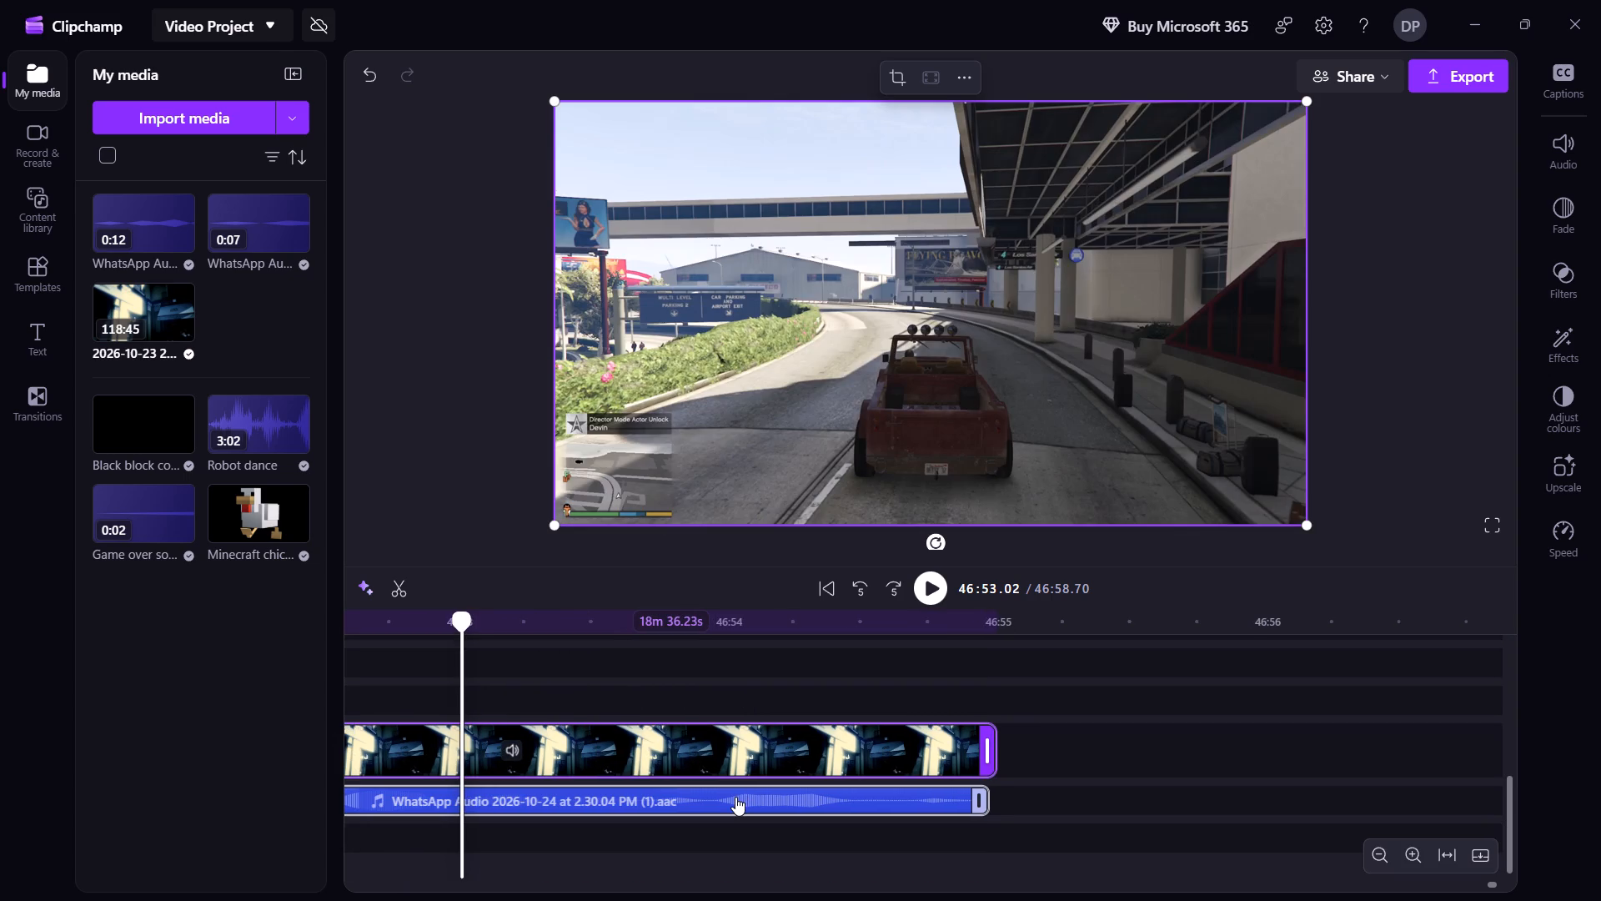
key("Left")
key("Left")
key("Left")
key("Left")
key("Left")
key("Left")
key("Left")
key("Left")
key("Left")
key("Left")
key("Left")
key("Left")
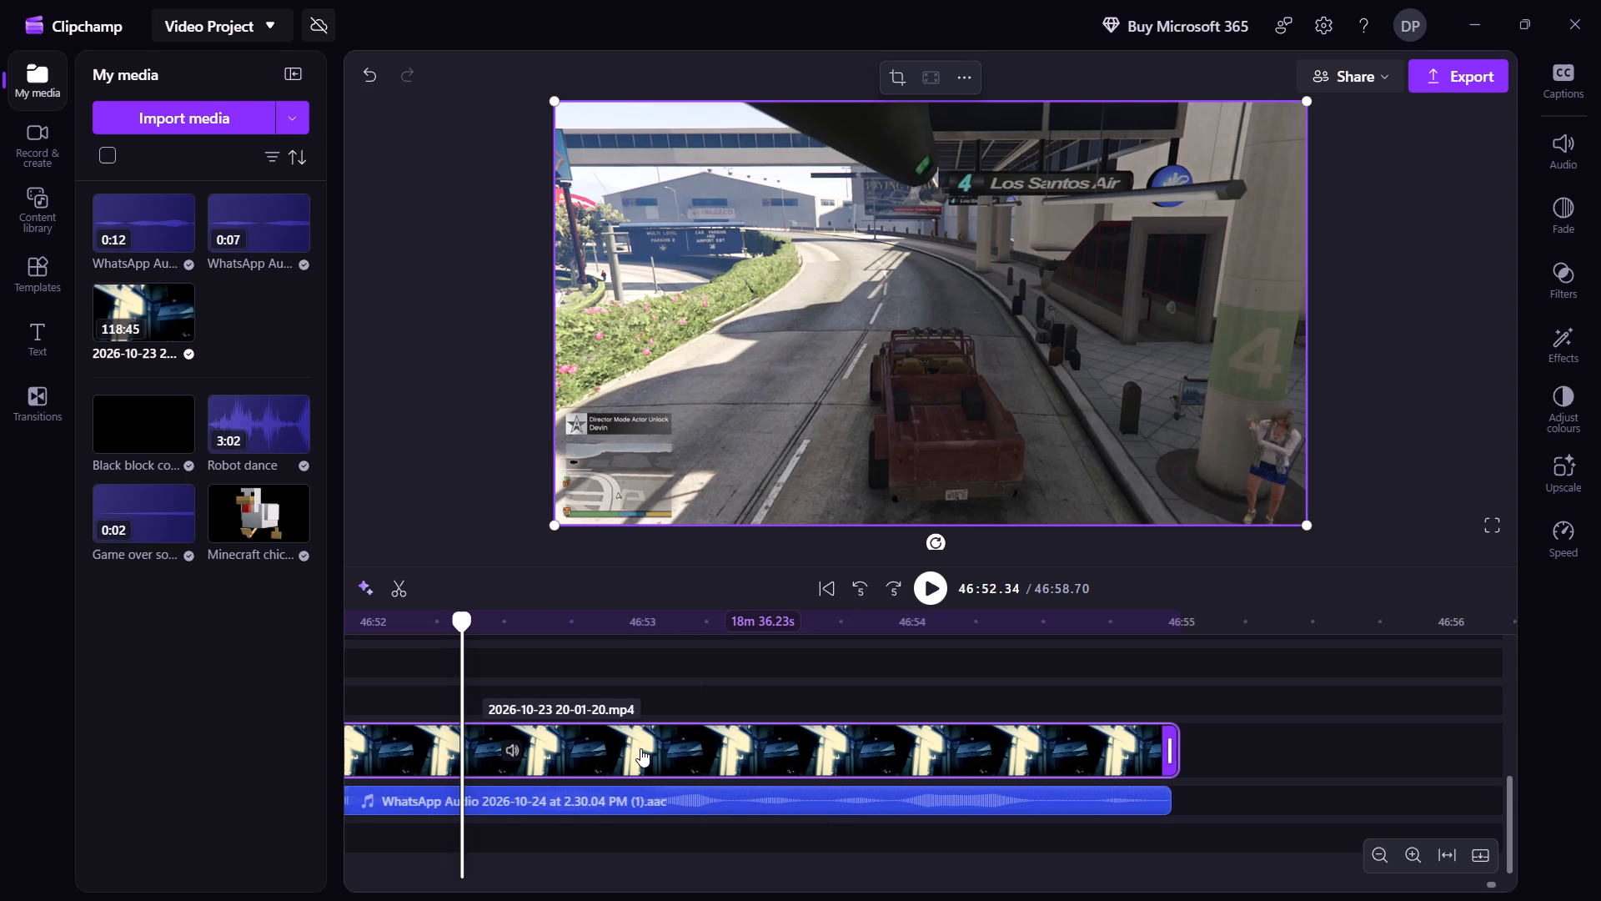
Play the ending from just before the closing voice clip, at about 46:47, through the outro to the project's end.
scroll(640, 748, "up", 2, "shift")
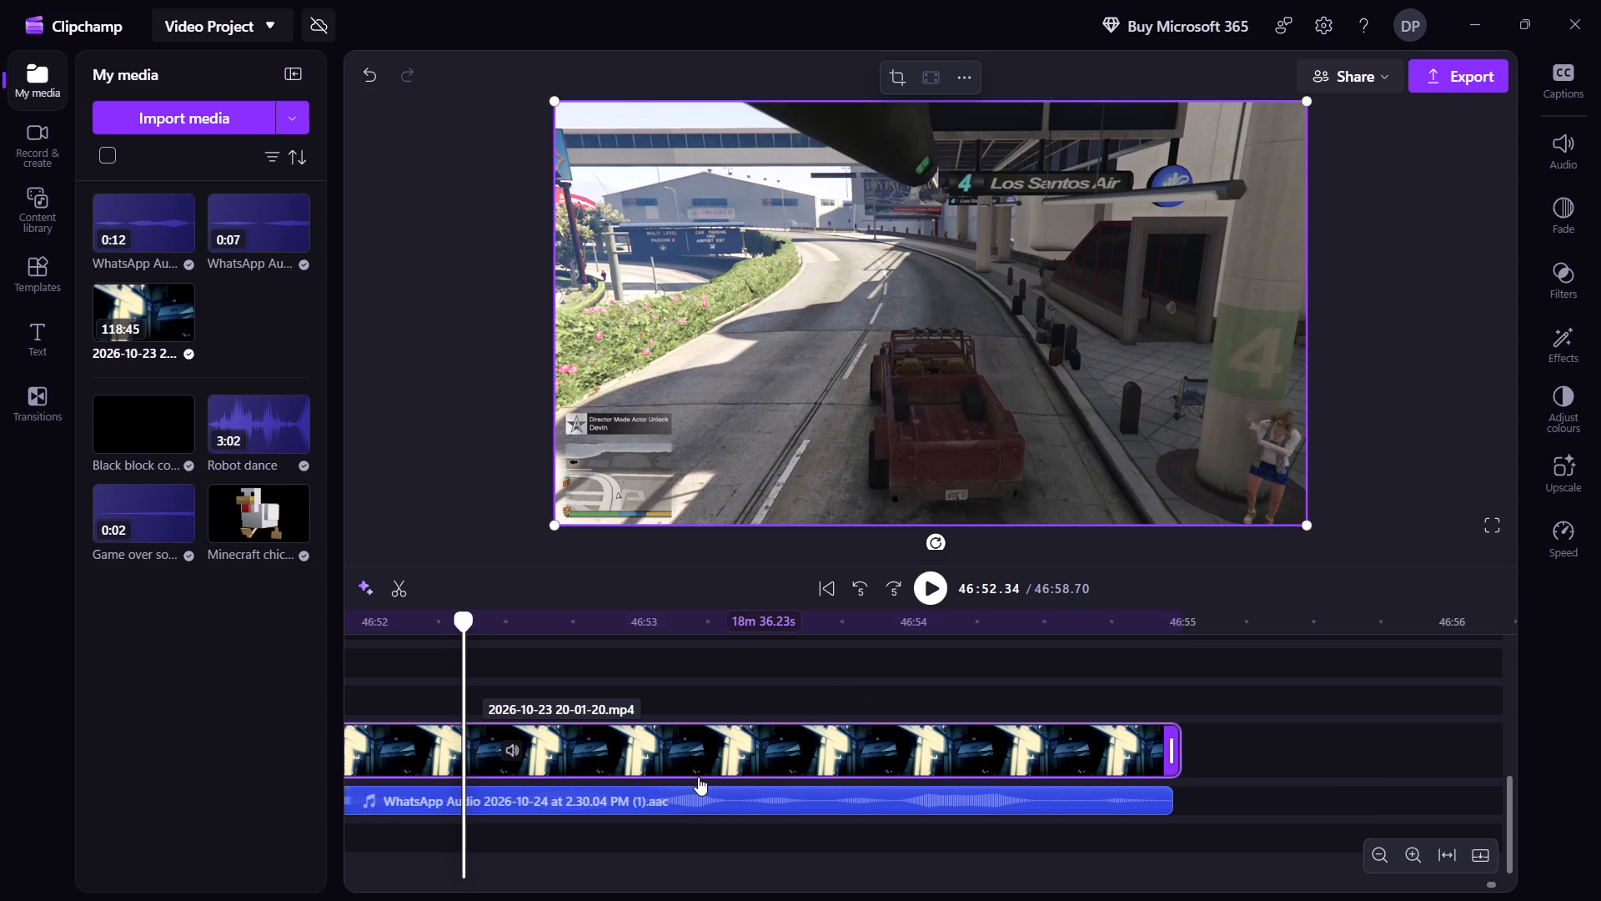
scroll(704, 763, "up", 2, "shift")
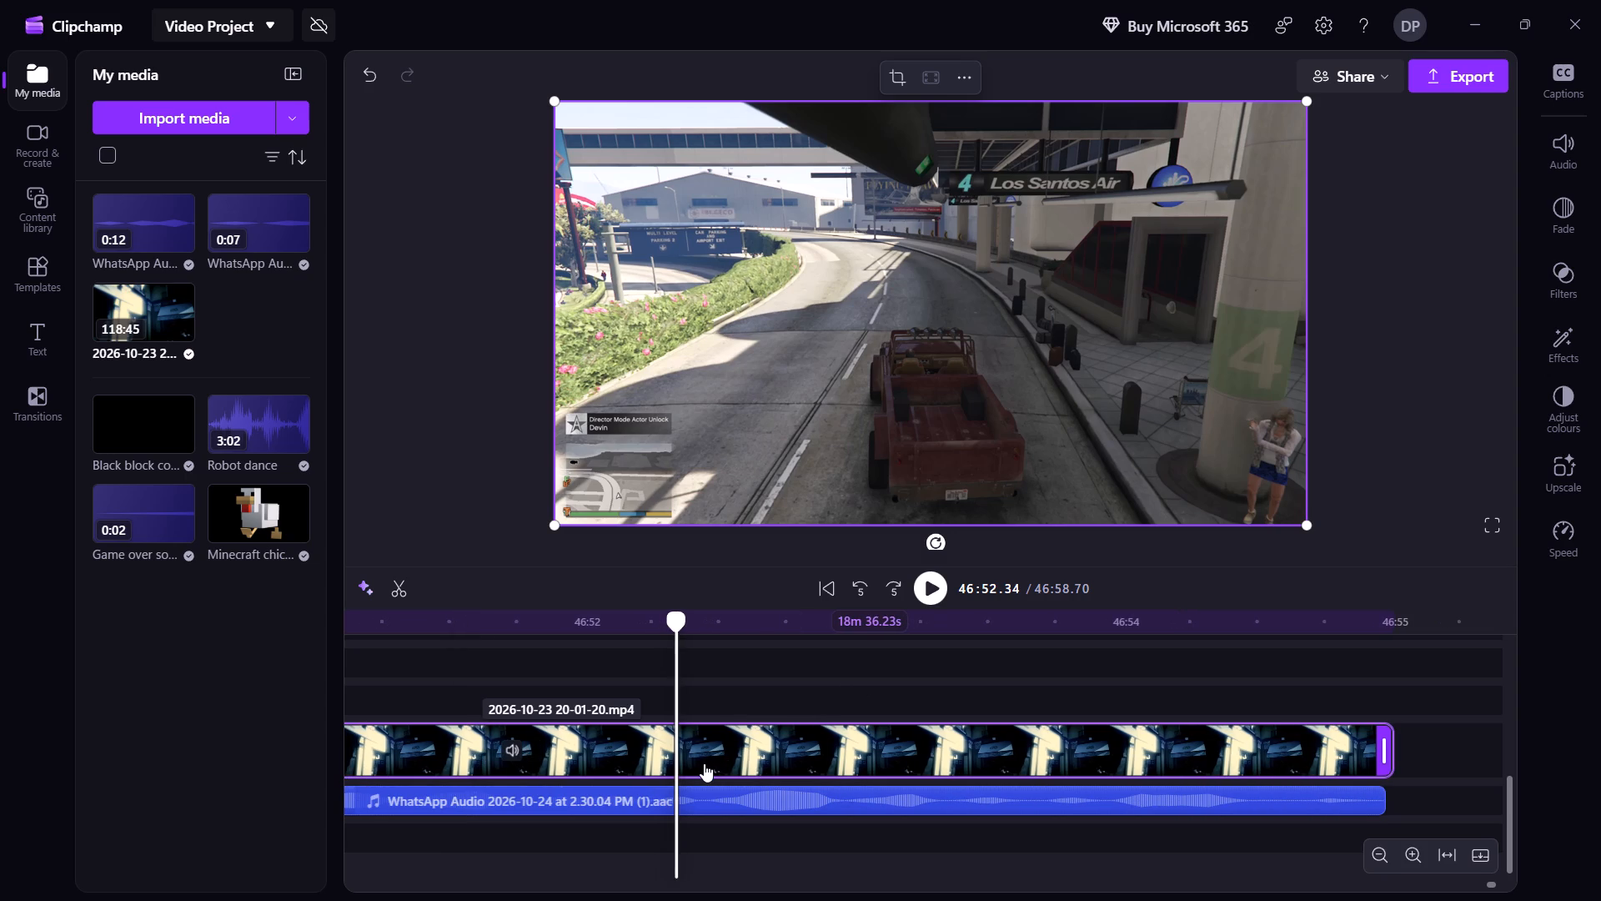
scroll(704, 763, "up", 3, "shift")
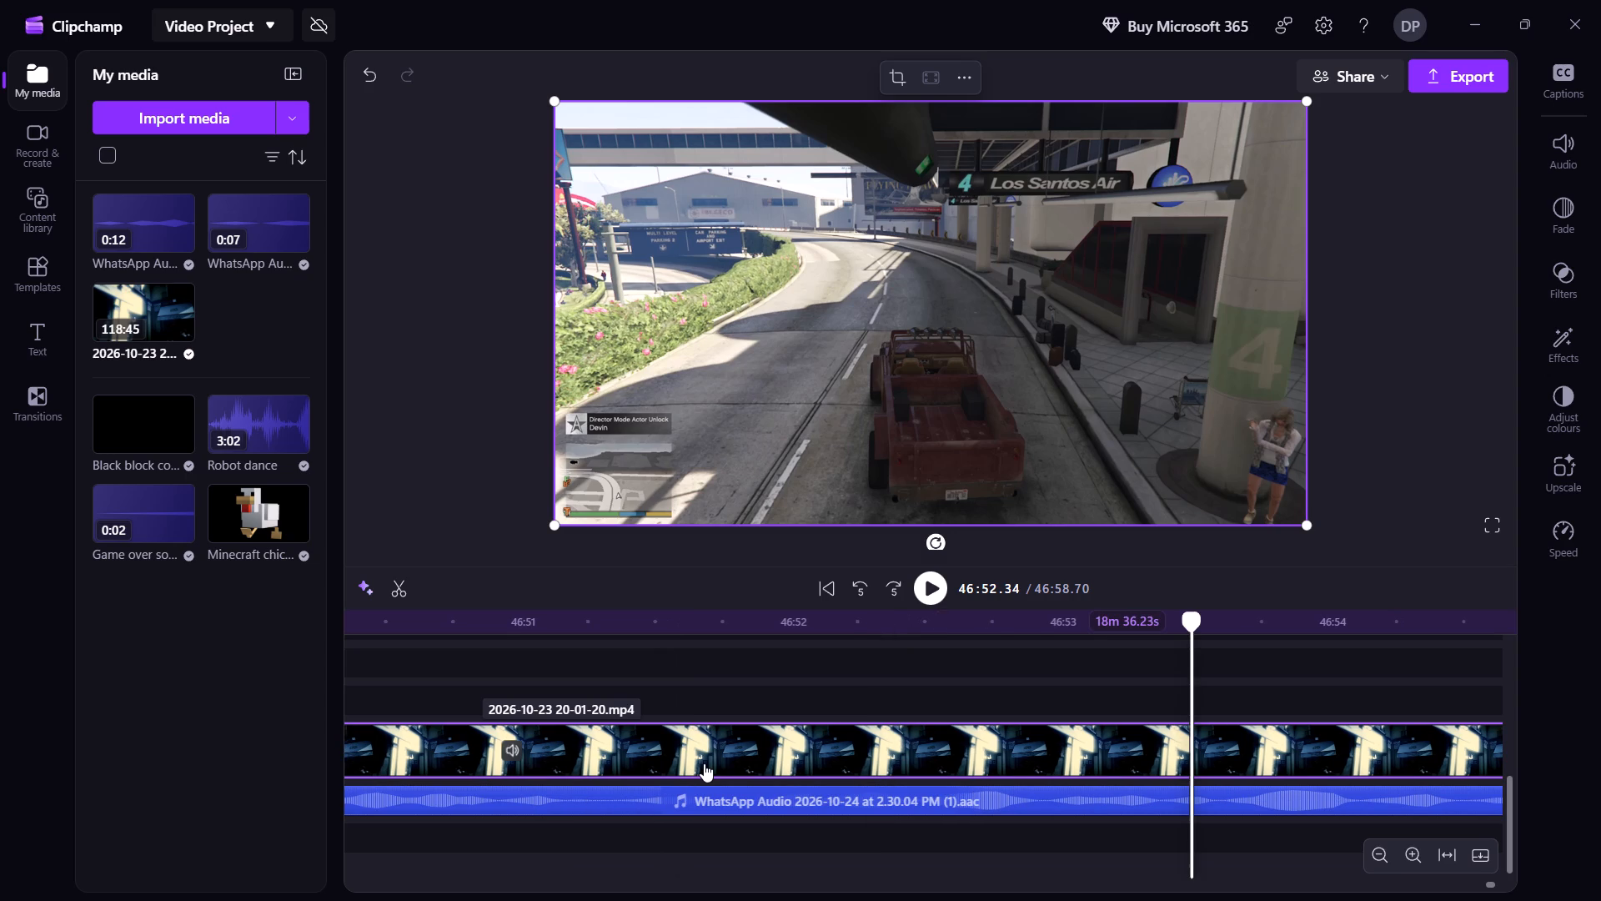
scroll(704, 763, "up", 5, "shift")
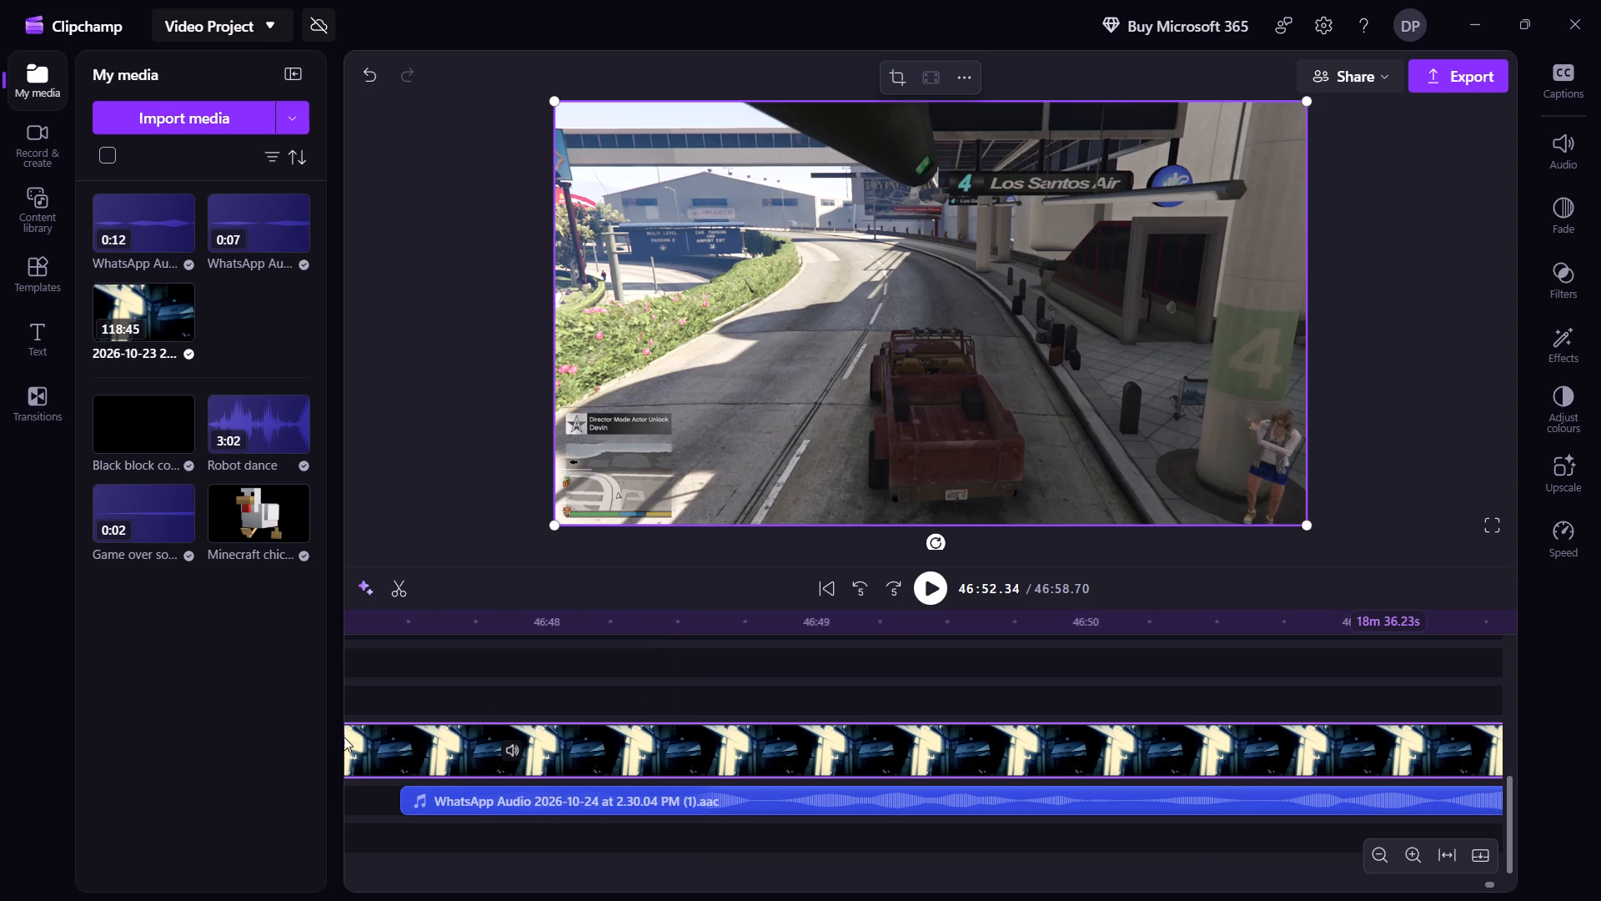
double_click(384, 745)
key("space")
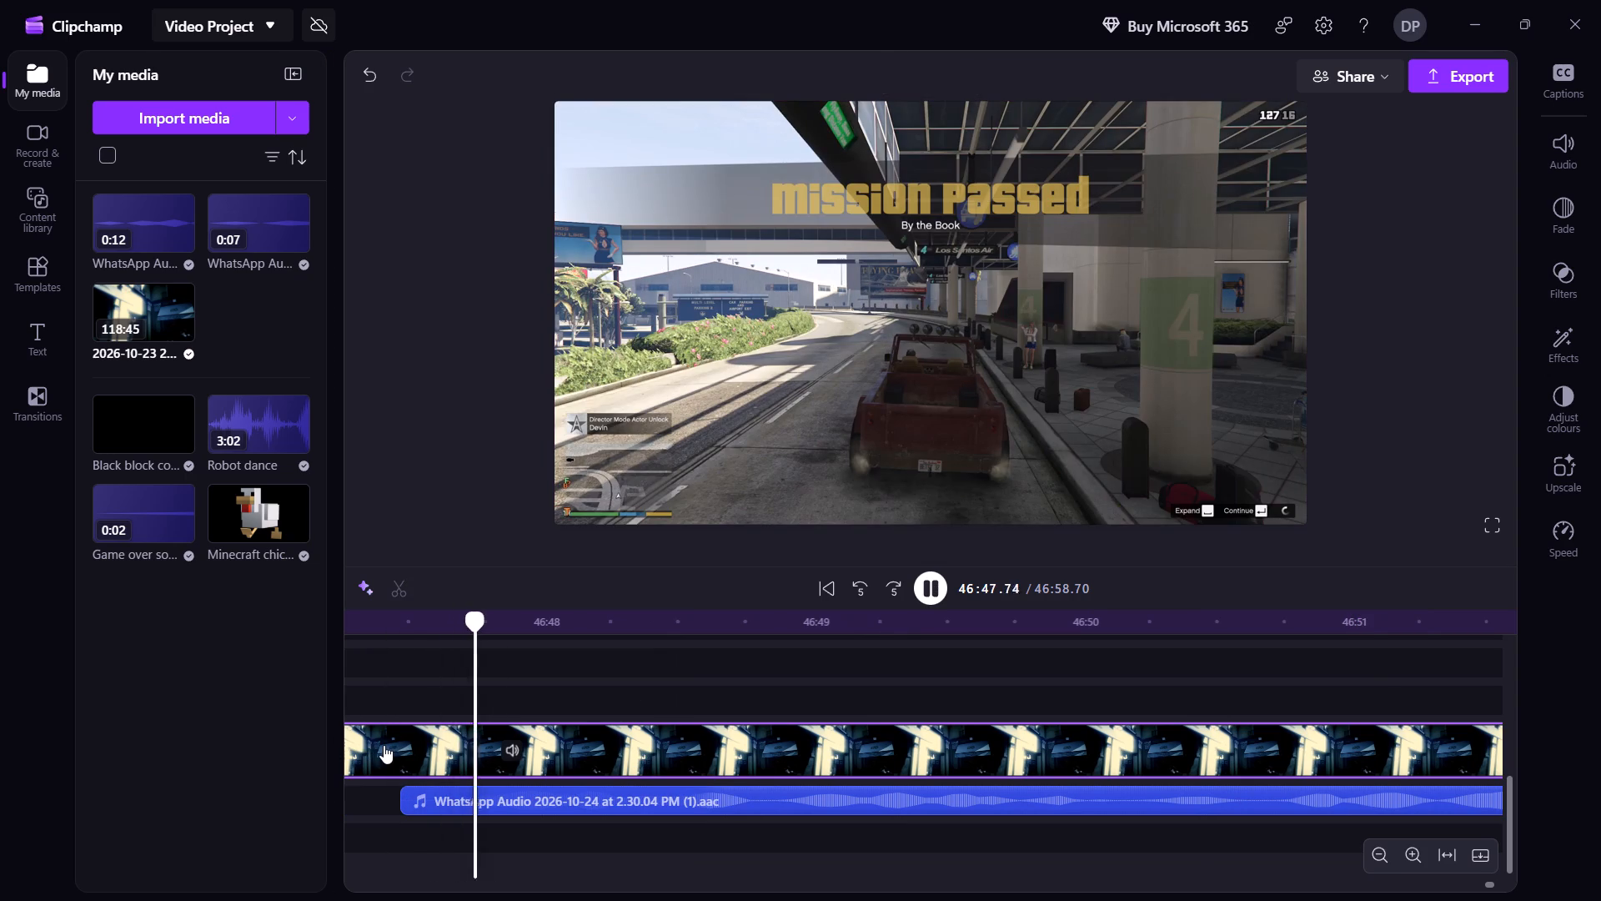
key("space")
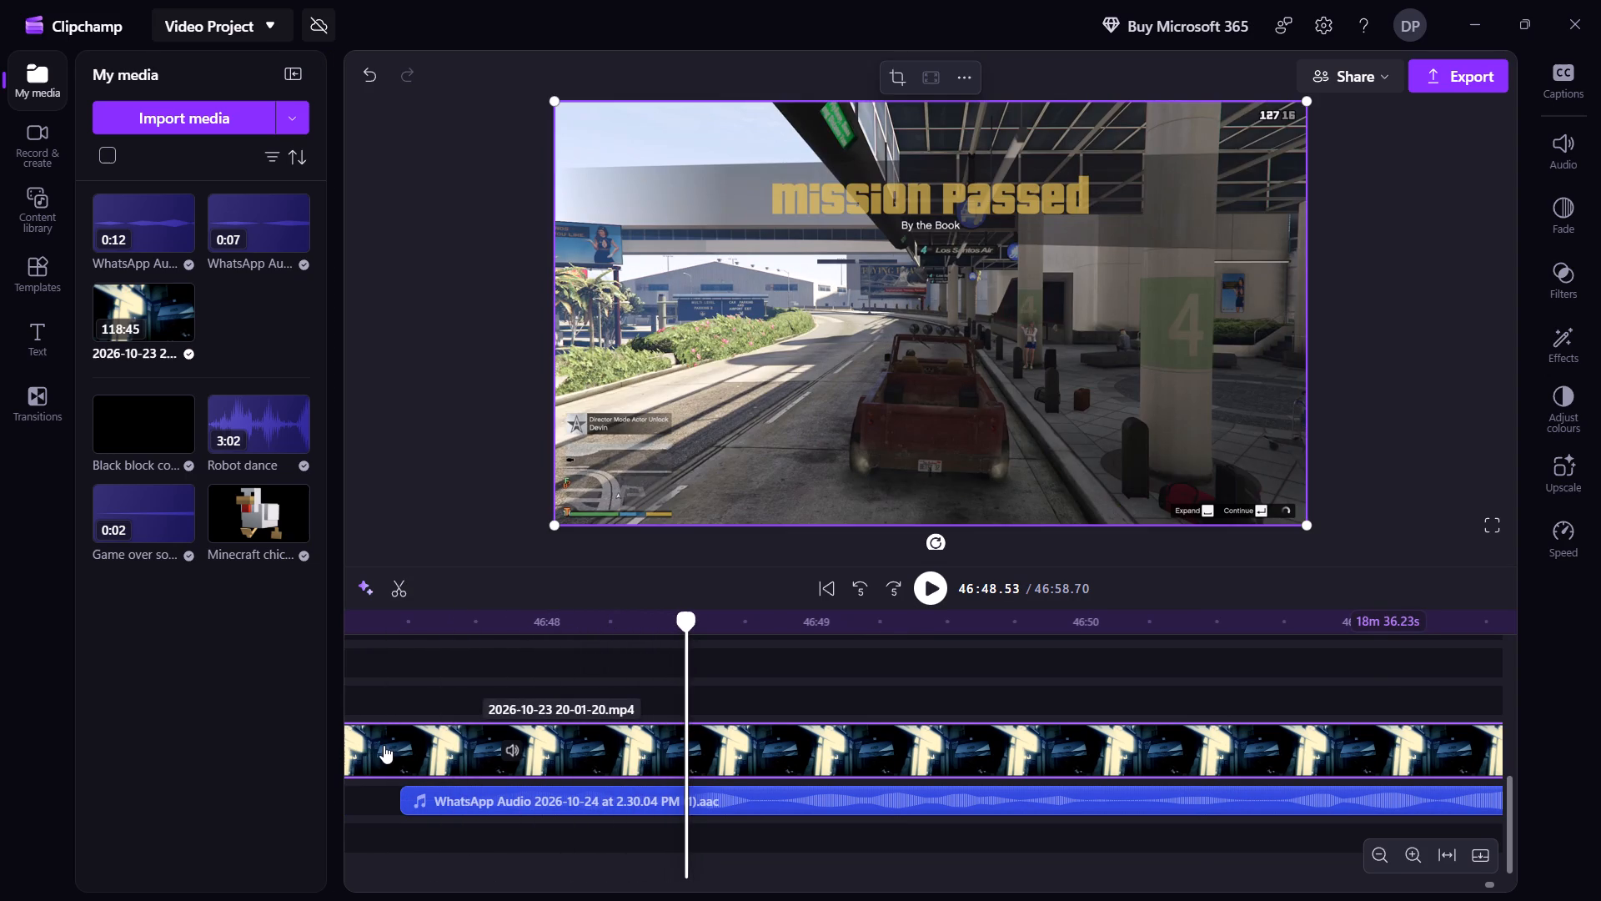
key("space")
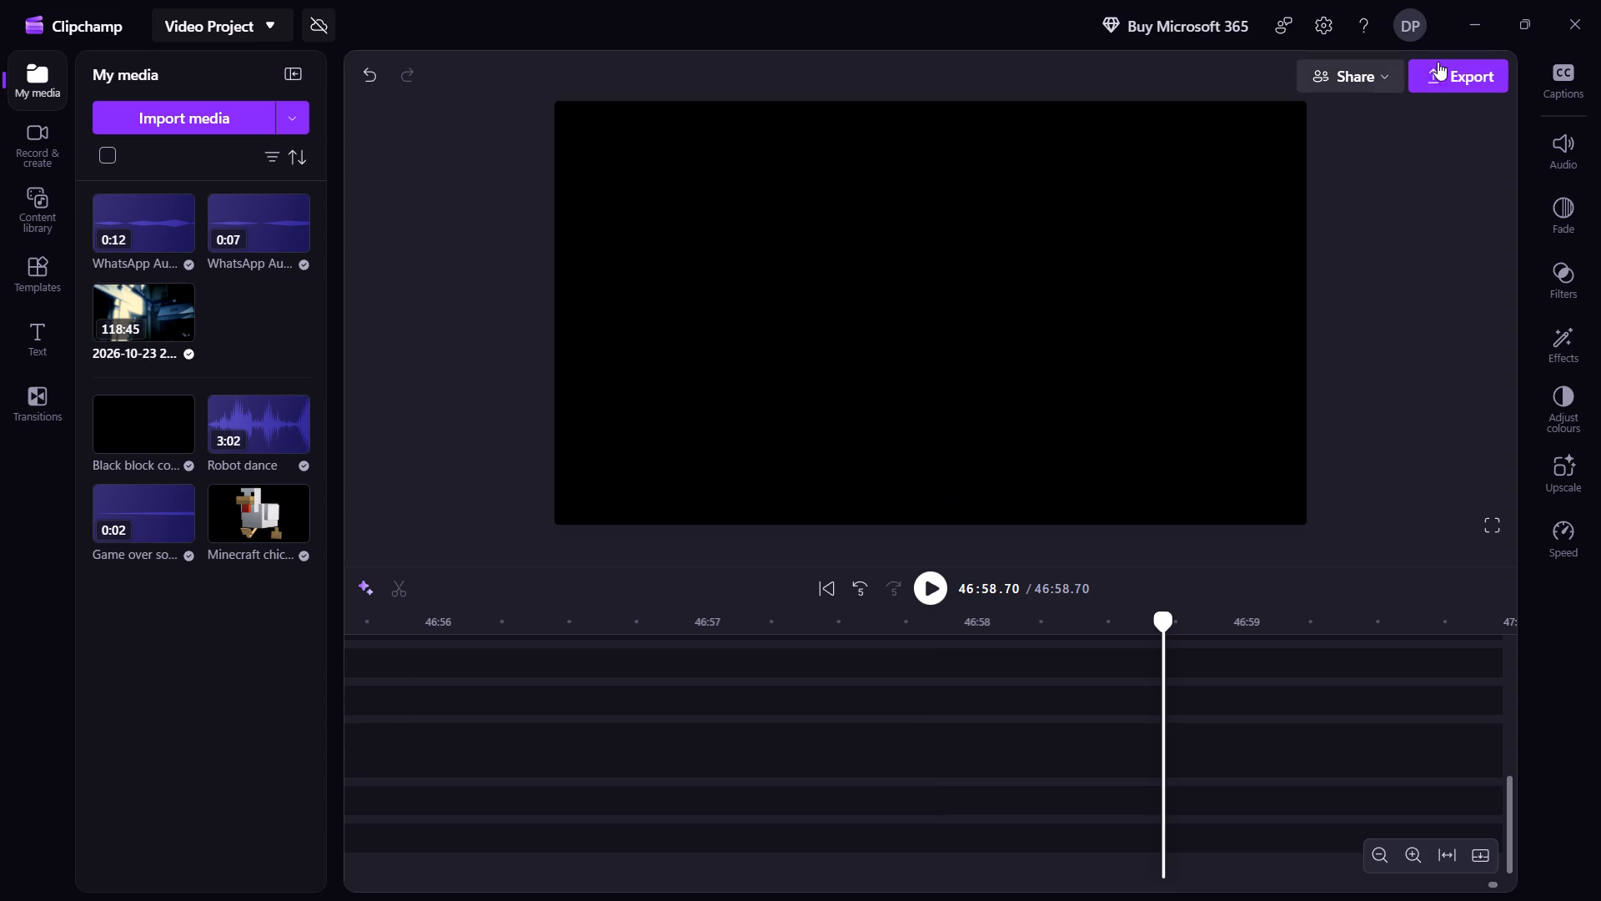
Export the project as a 1080p MP4 named Video Project, without storing it in the cloud.
left_click(1438, 62)
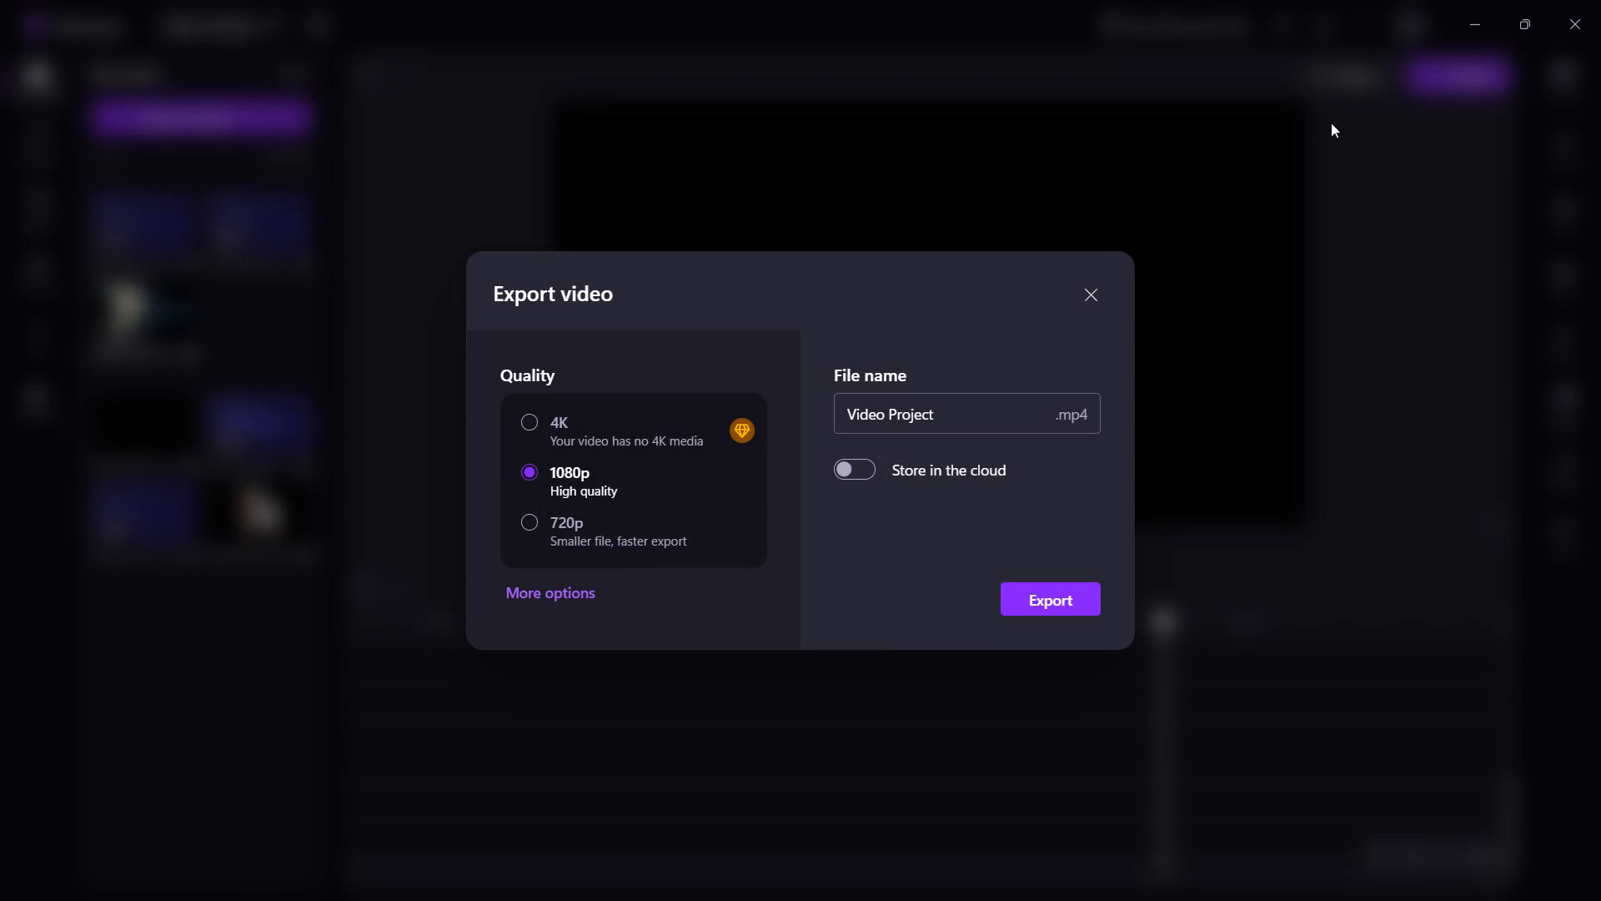
left_click(1032, 602)
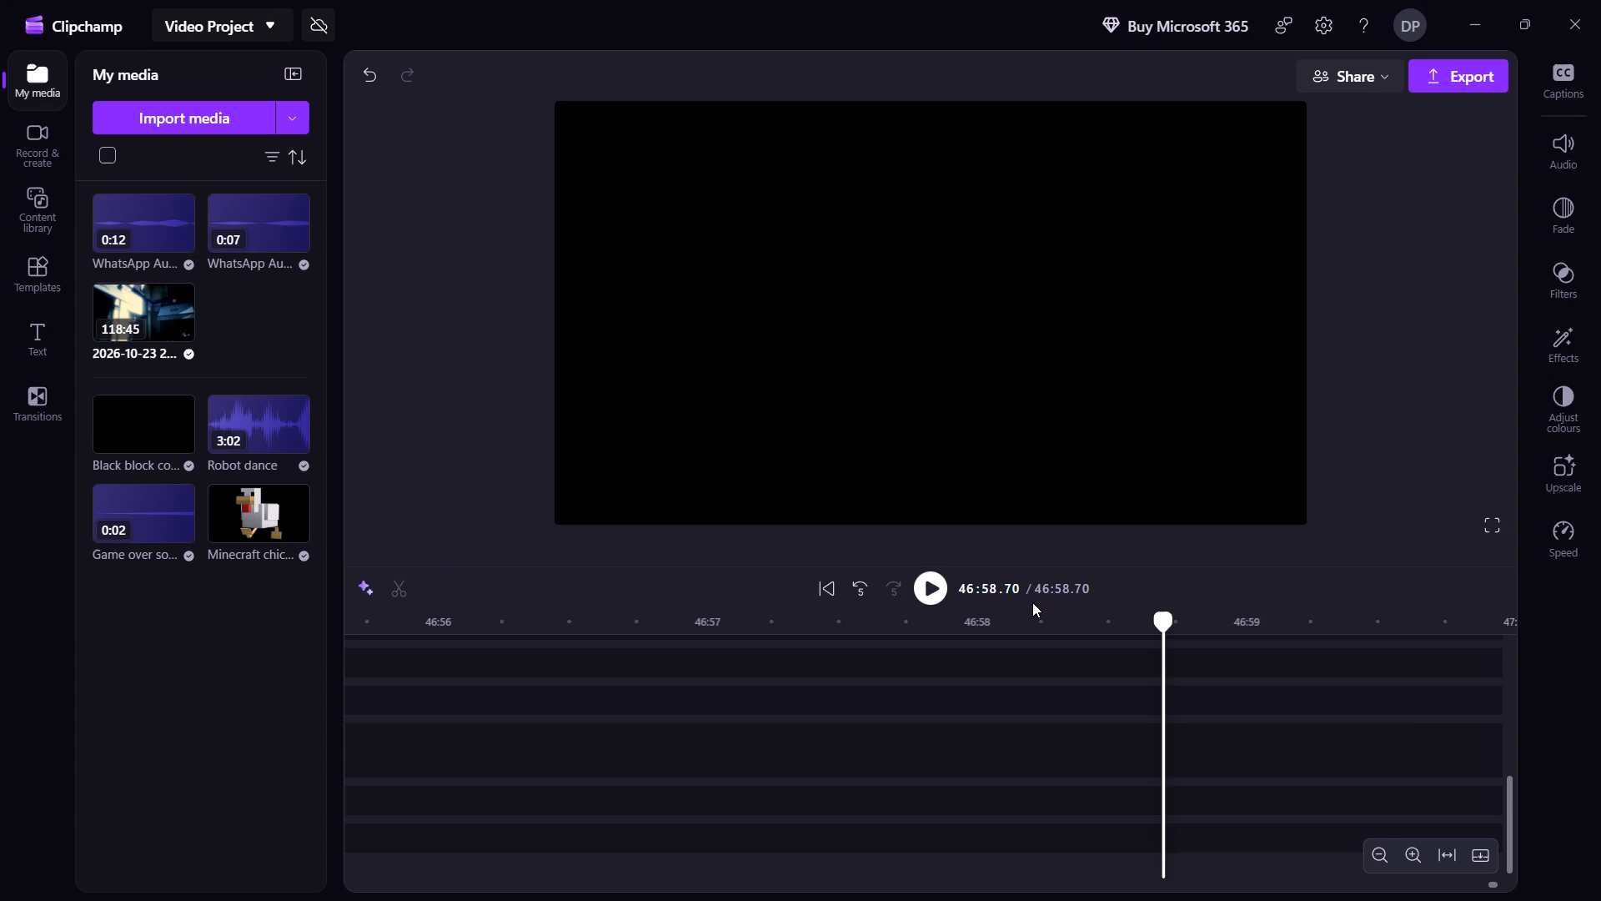